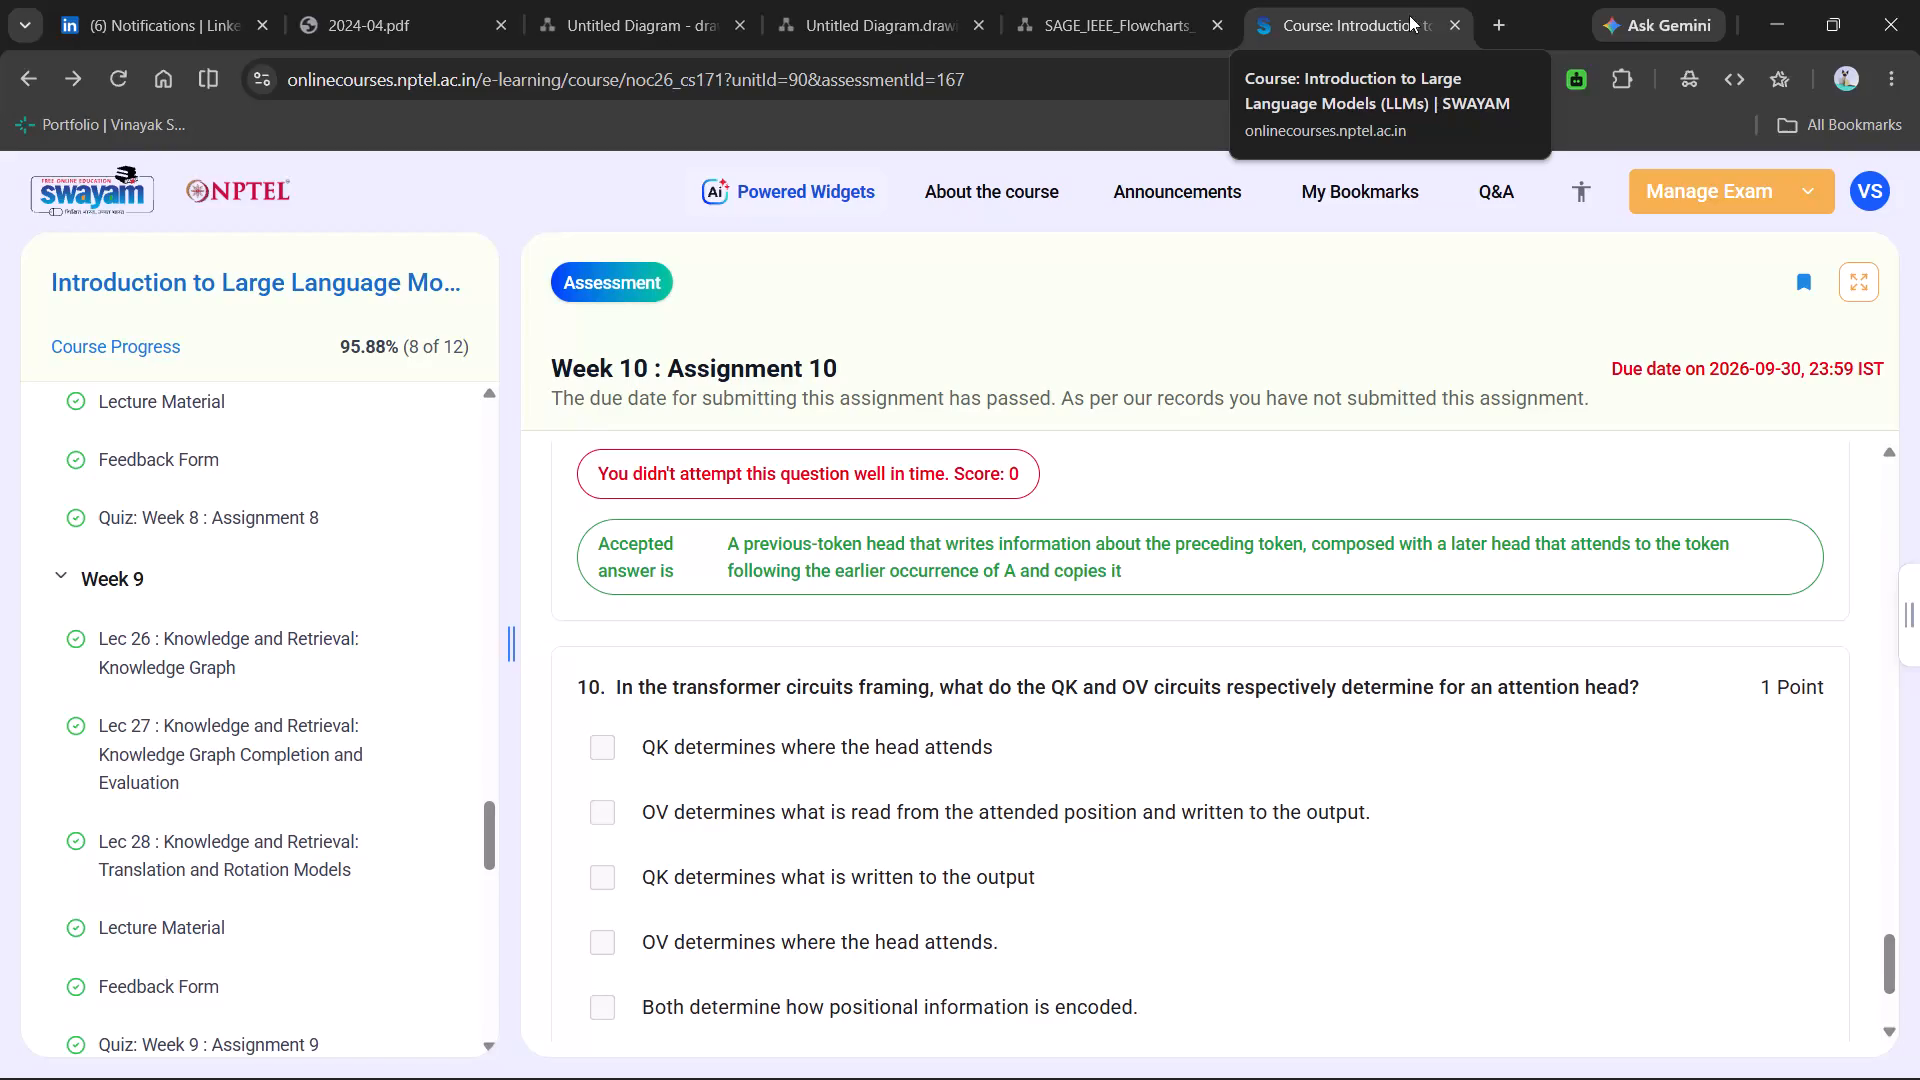
# Close the course page and the three draw.io diagram tabs, discarding their unsaved changes.
pyautogui.click(1448, 29)
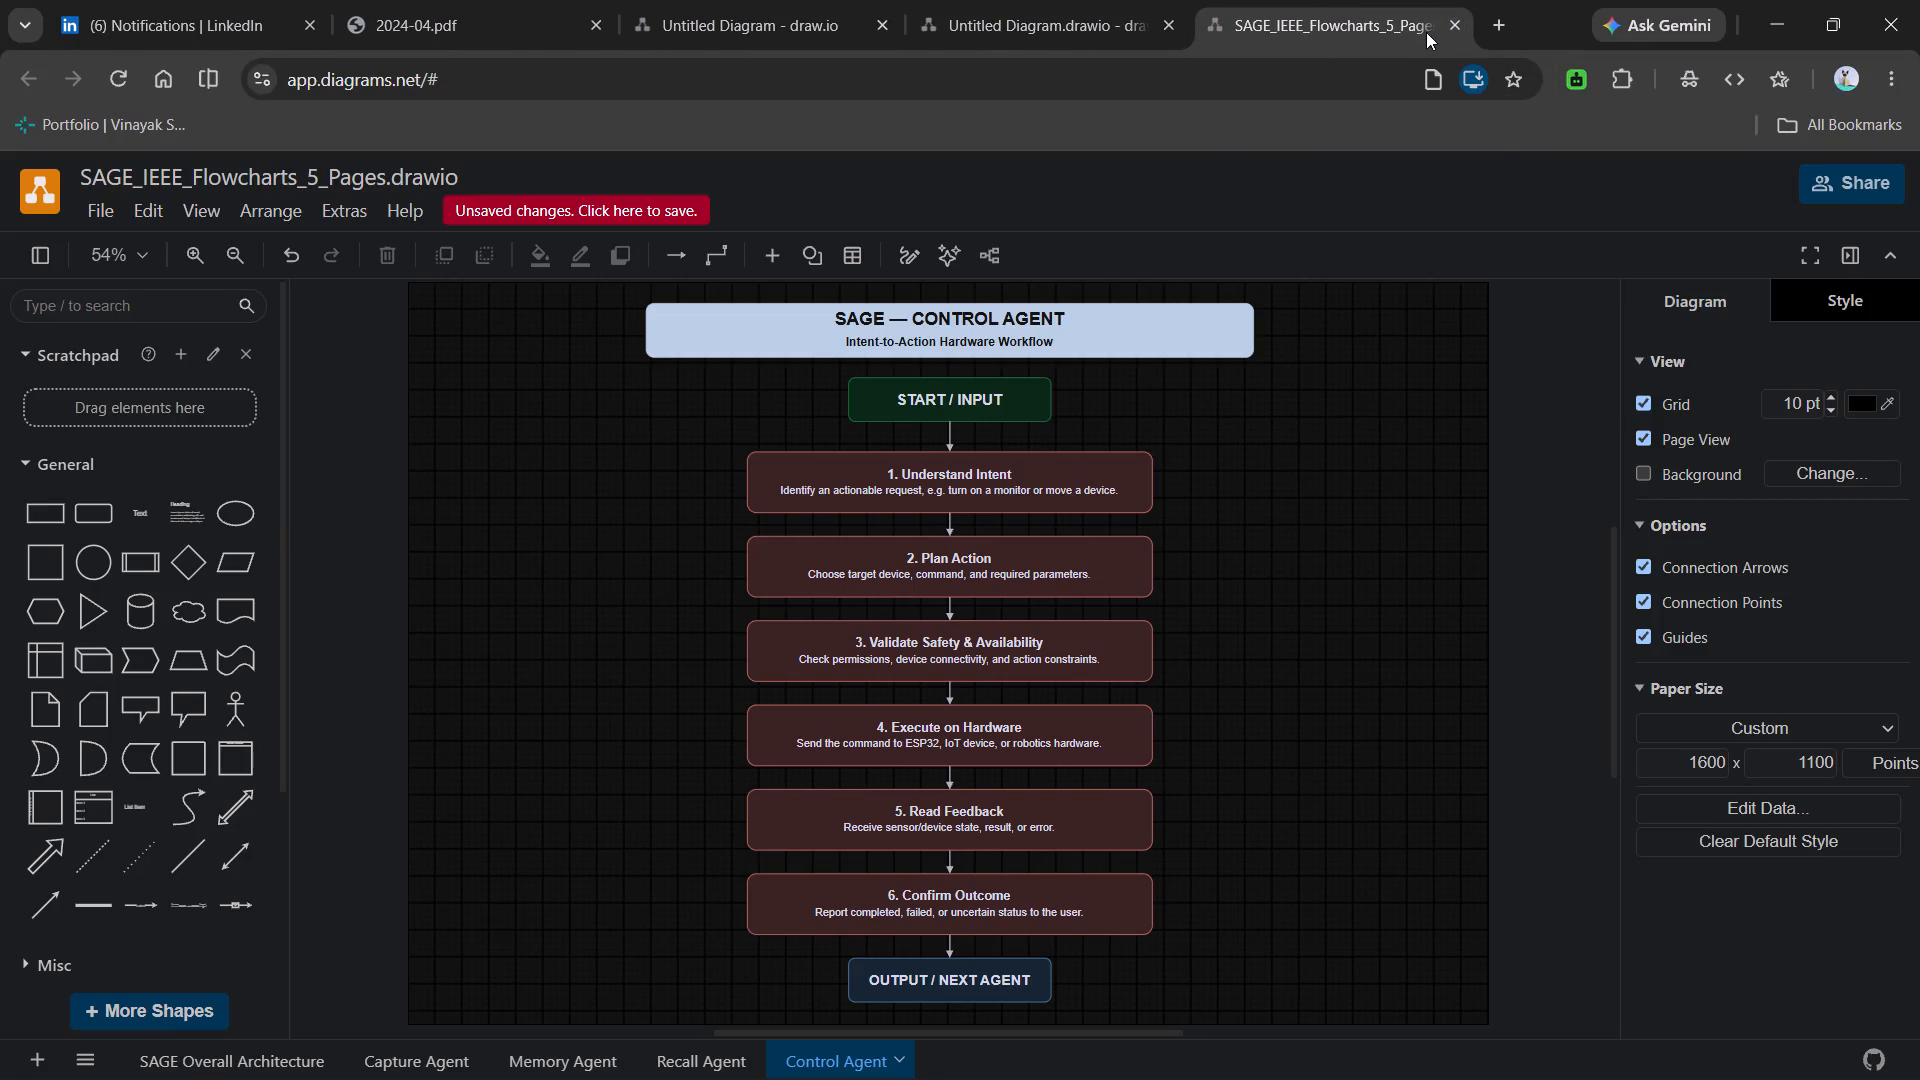
pyautogui.click(1452, 28)
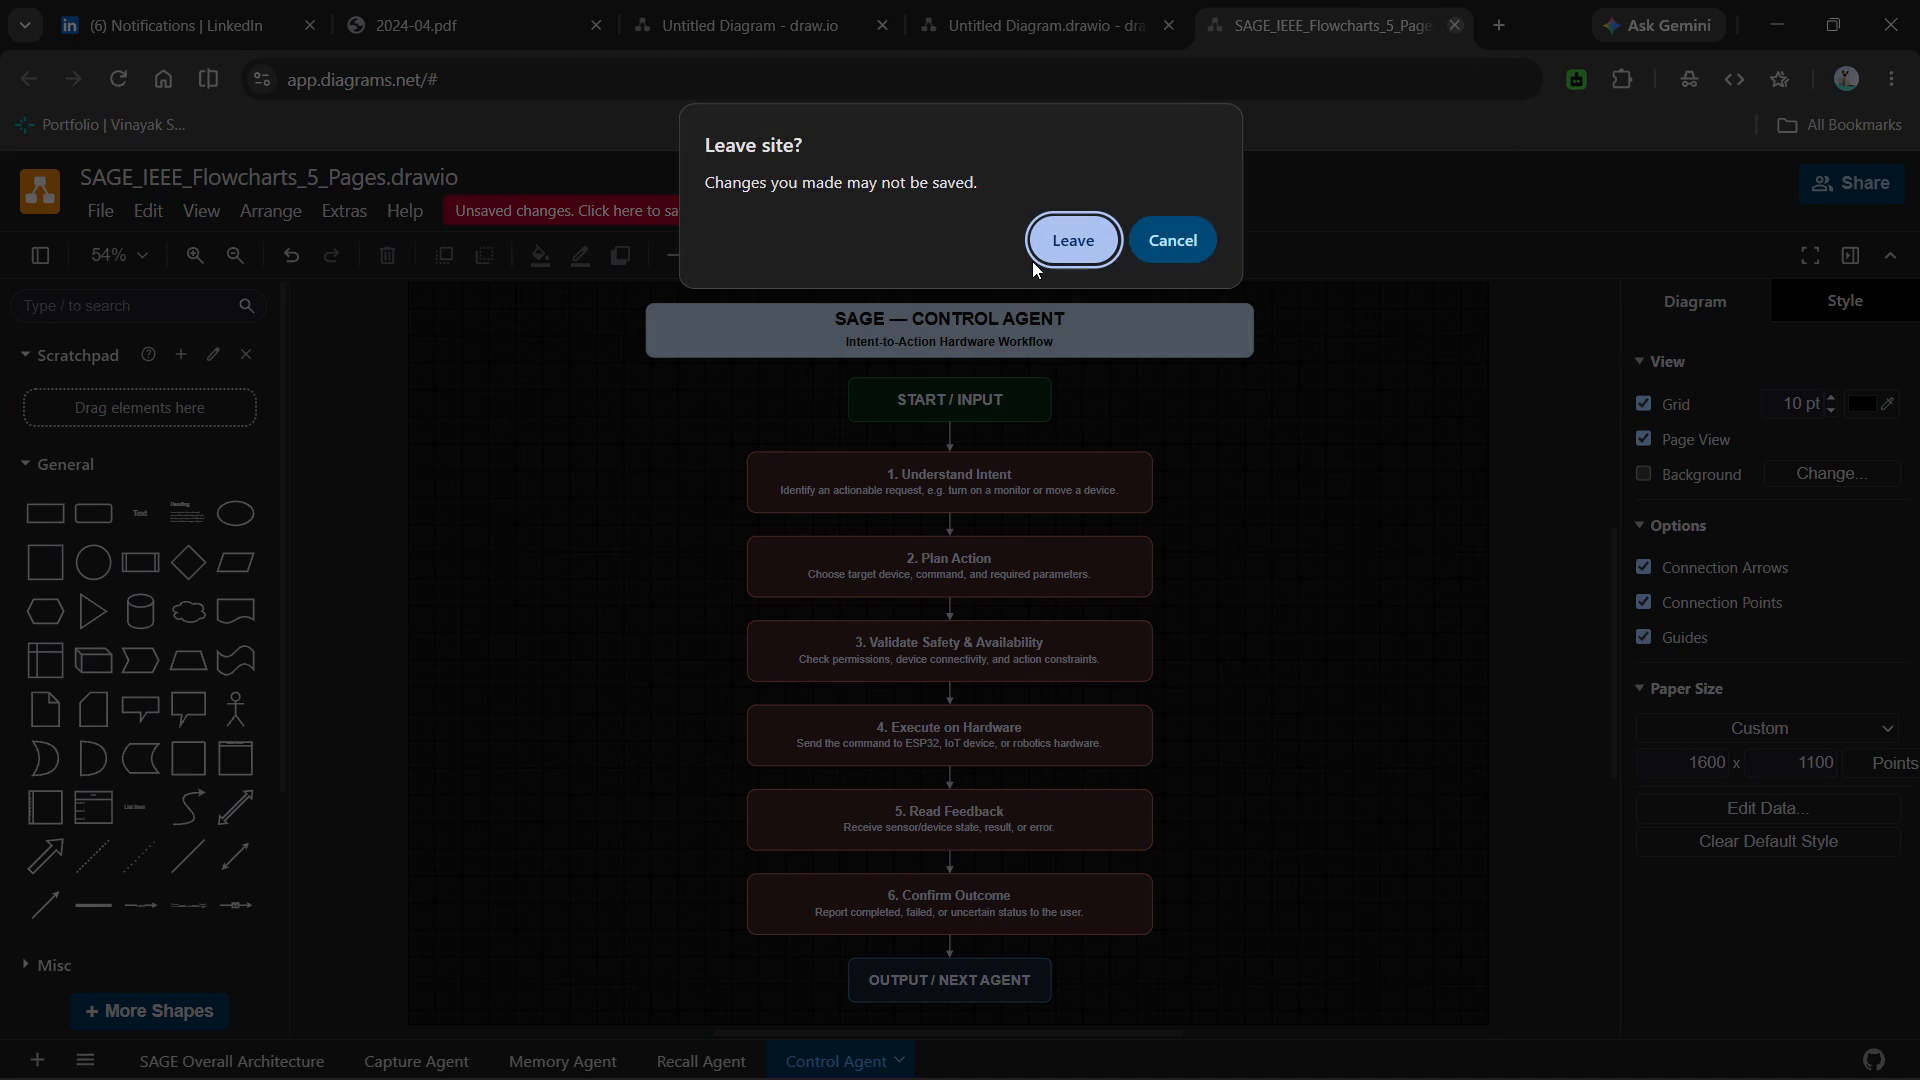
pyautogui.click(1069, 253)
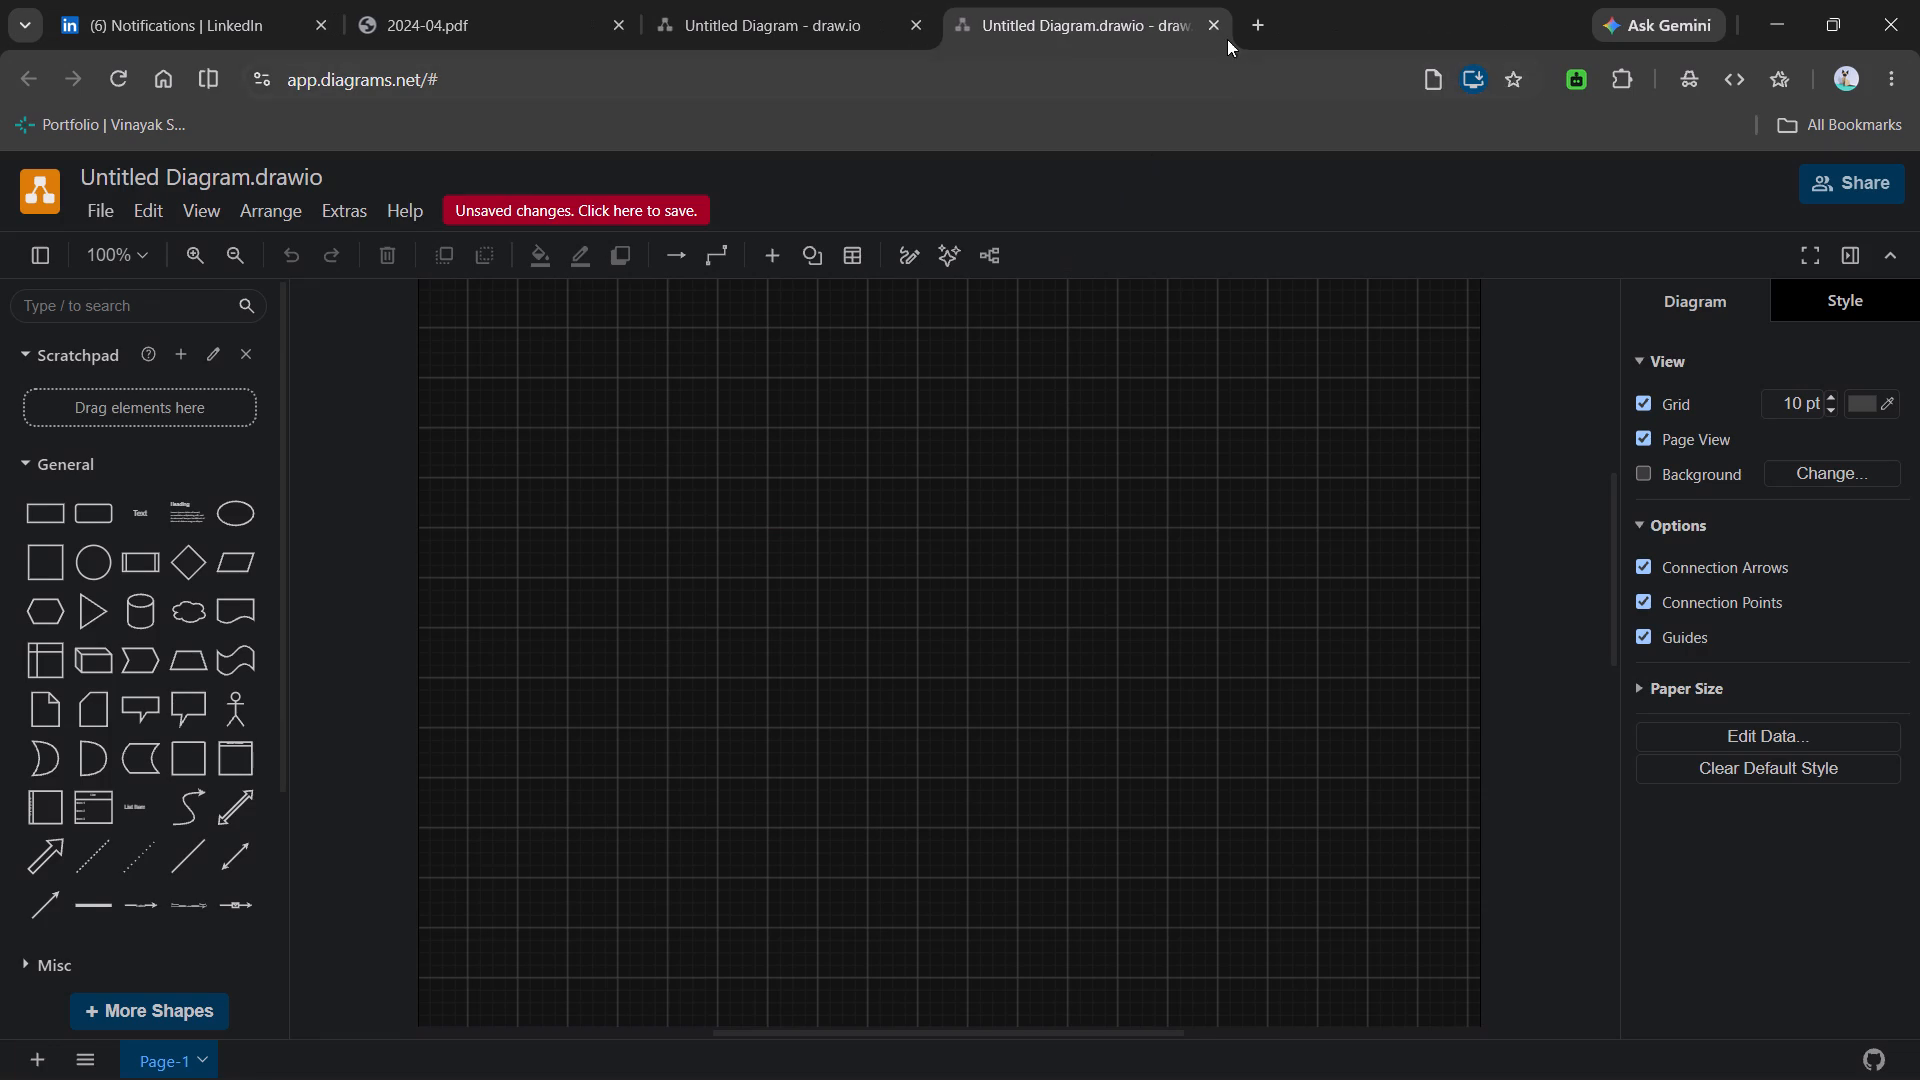
pyautogui.click(1218, 27)
pyautogui.click(1068, 275)
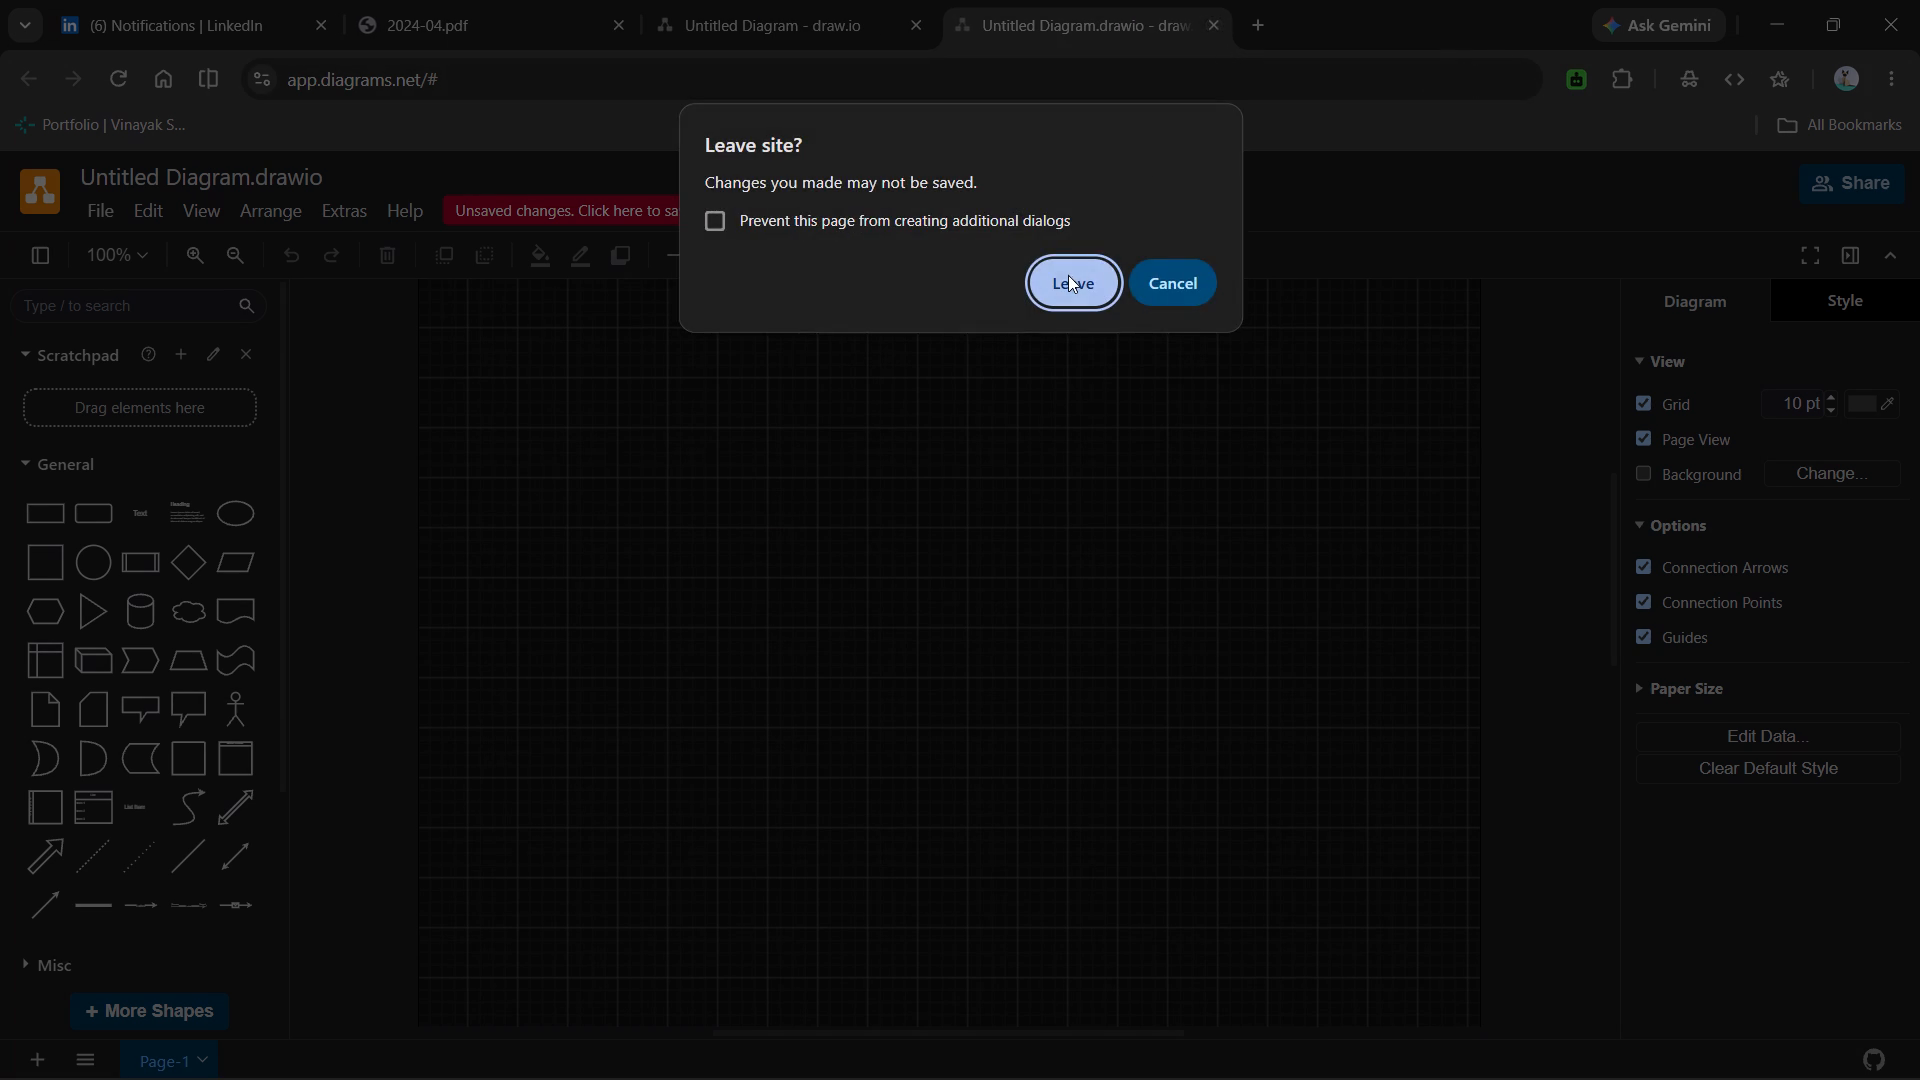
pyautogui.click(923, 21)
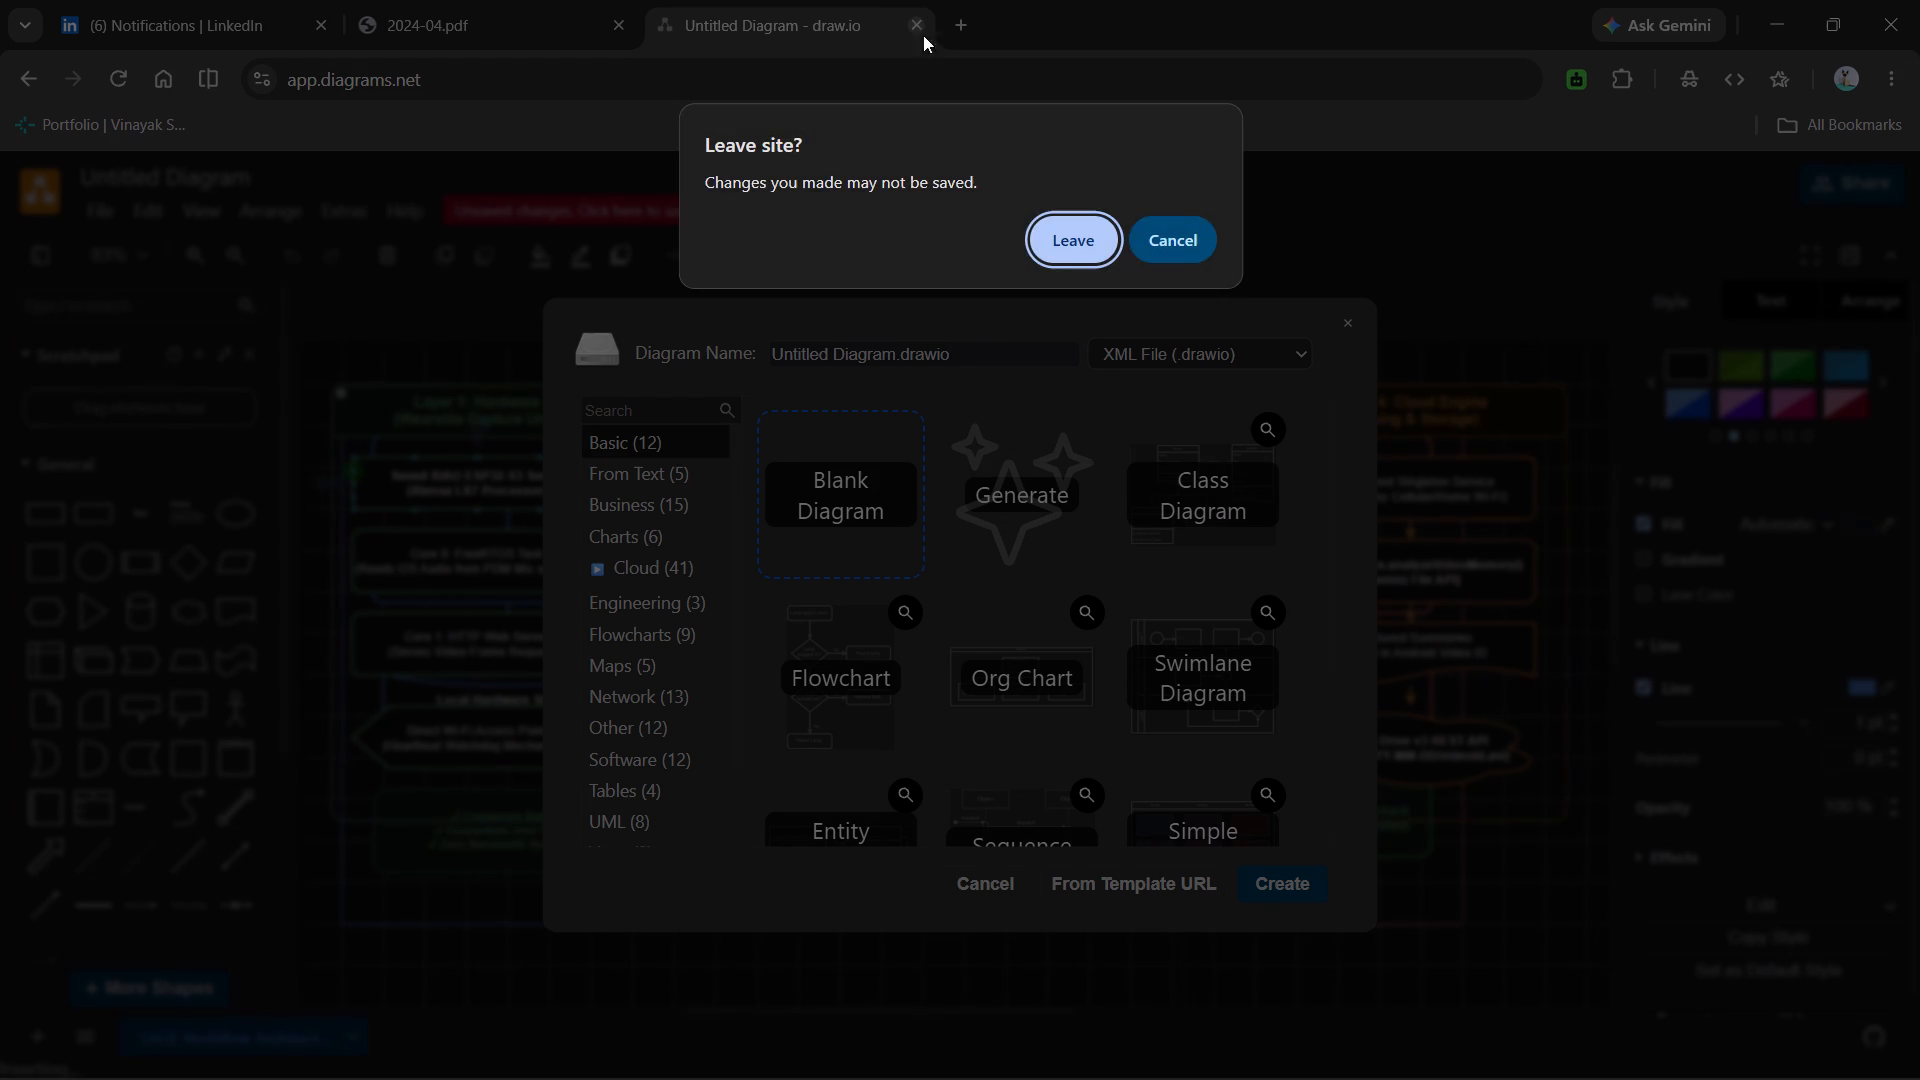
pyautogui.click(1041, 236)
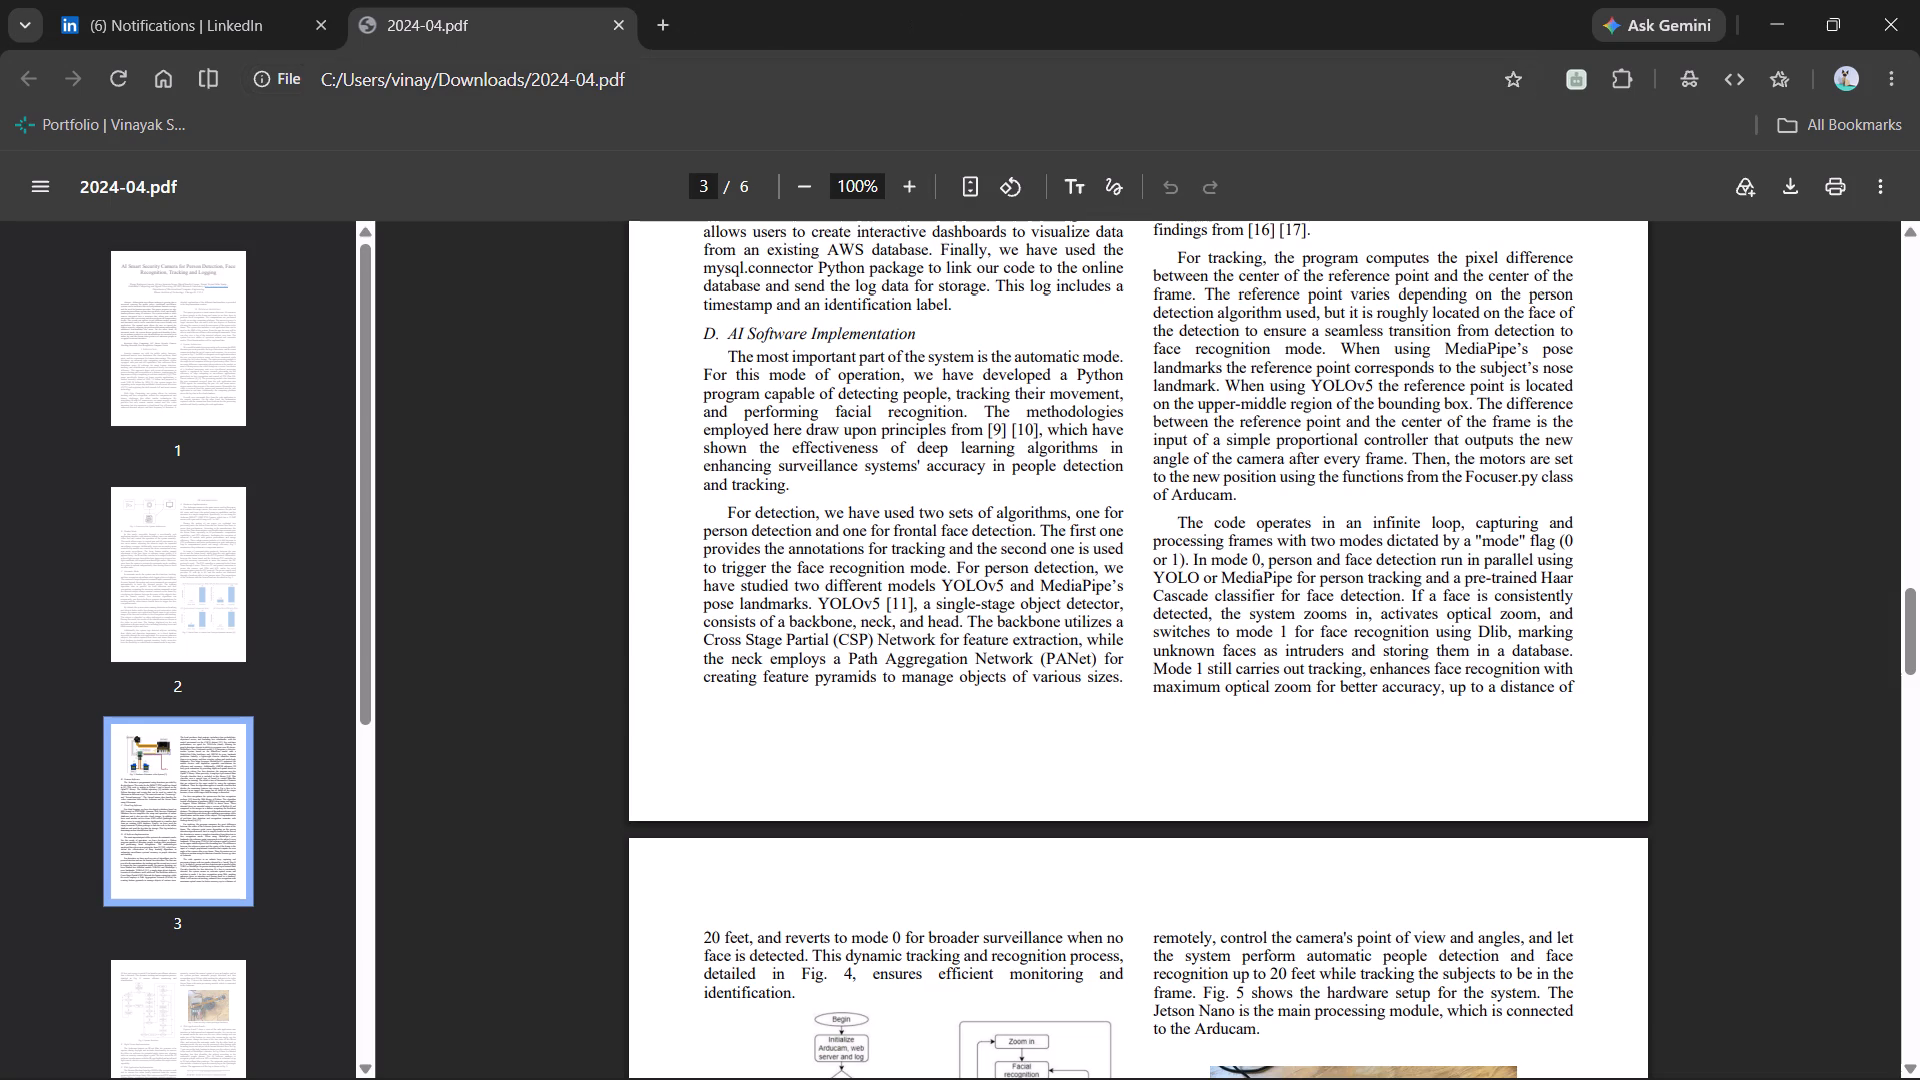
# Look through the layout, figures, tables and references of the 2024-04.pdf paper, and minimise the browser.
pyautogui.scroll(11, 1040, 515)
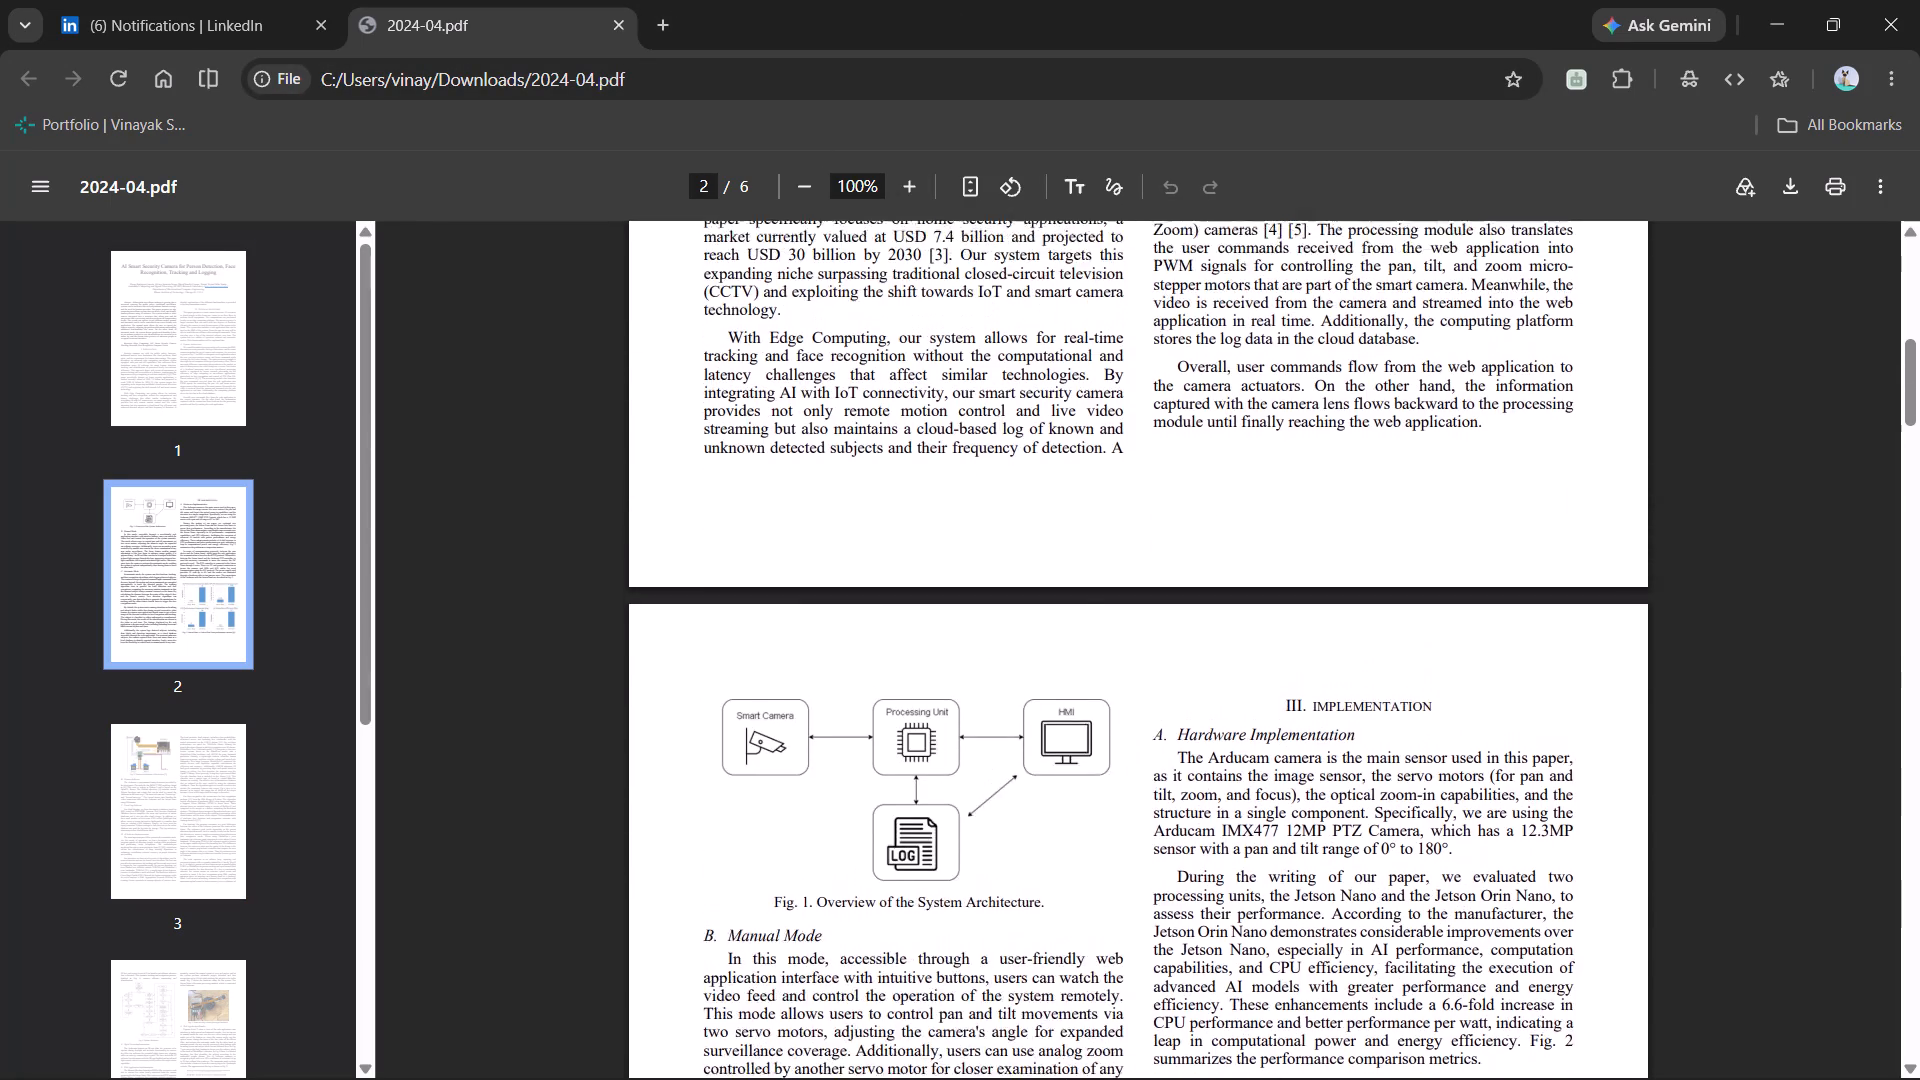
pyautogui.scroll(7, 1040, 515)
pyautogui.scroll(-7, 1040, 515)
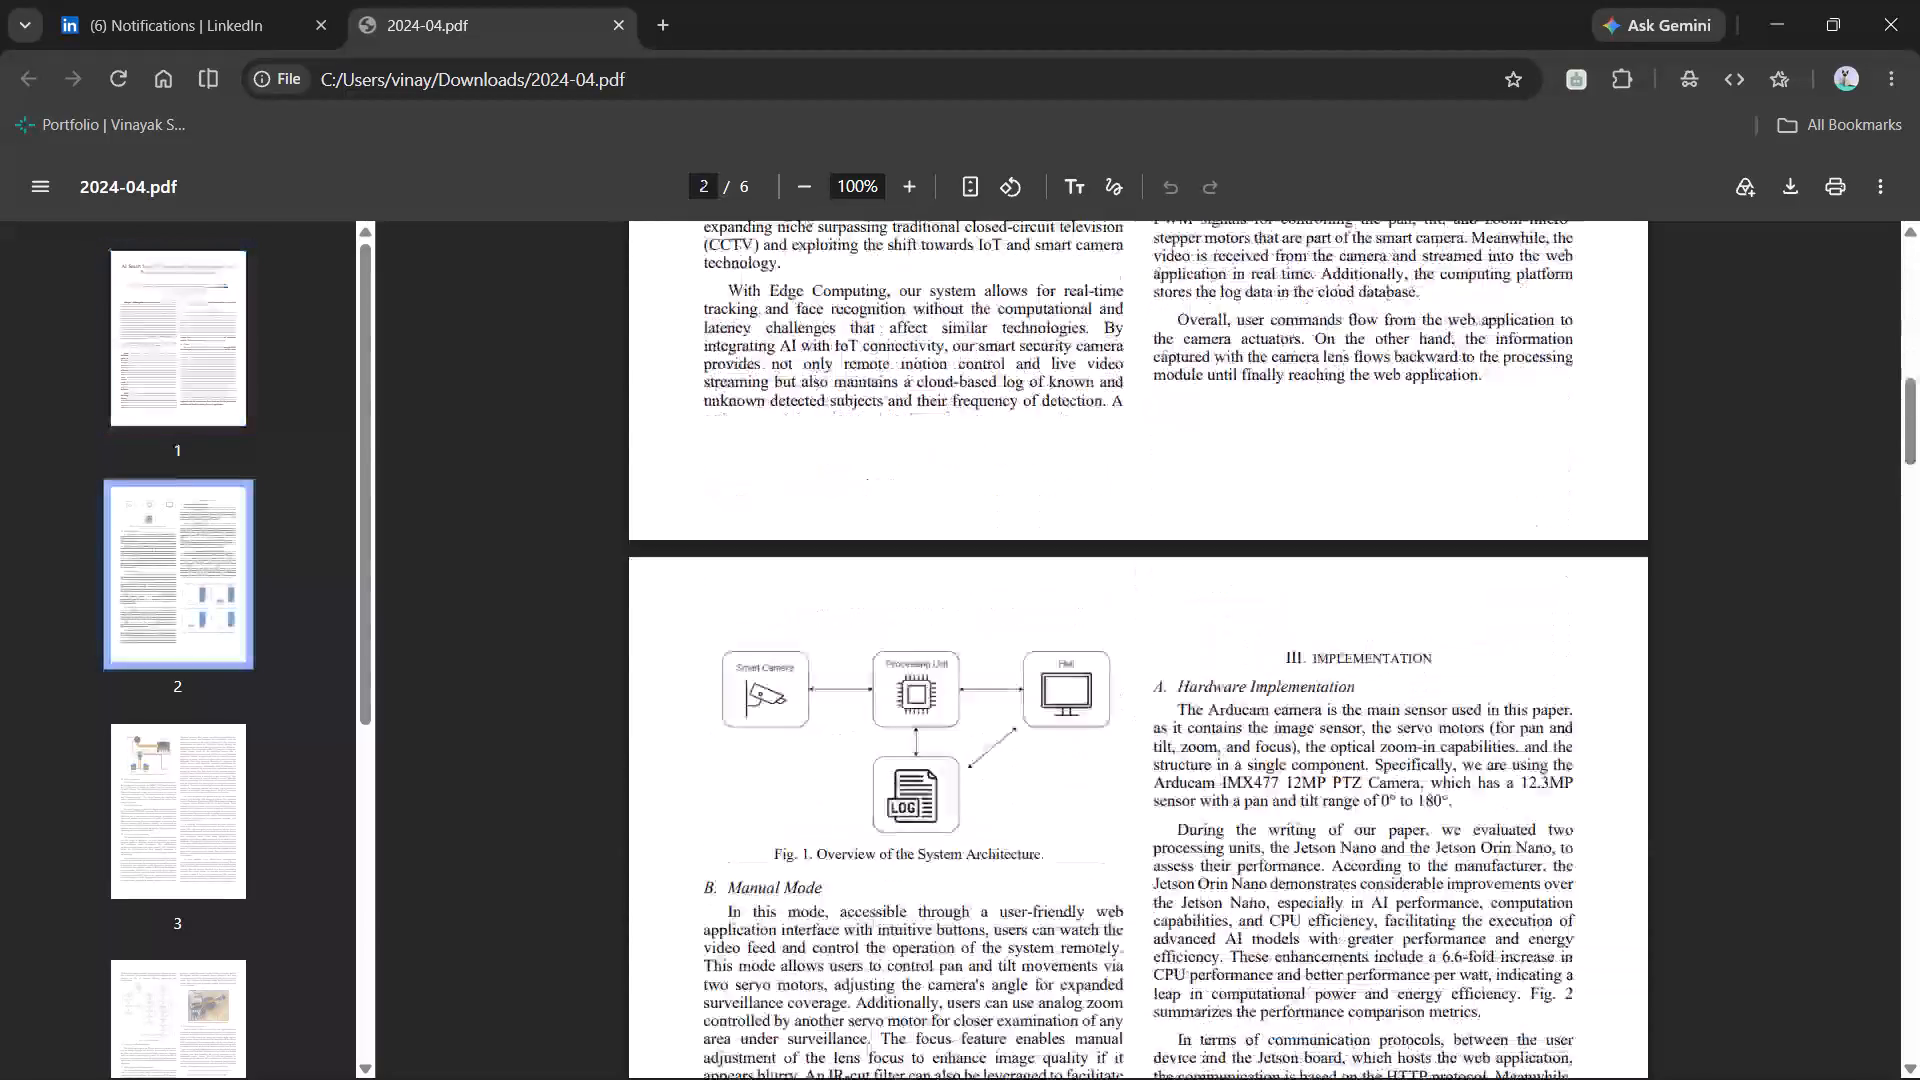
pyautogui.scroll(-8, 1040, 515)
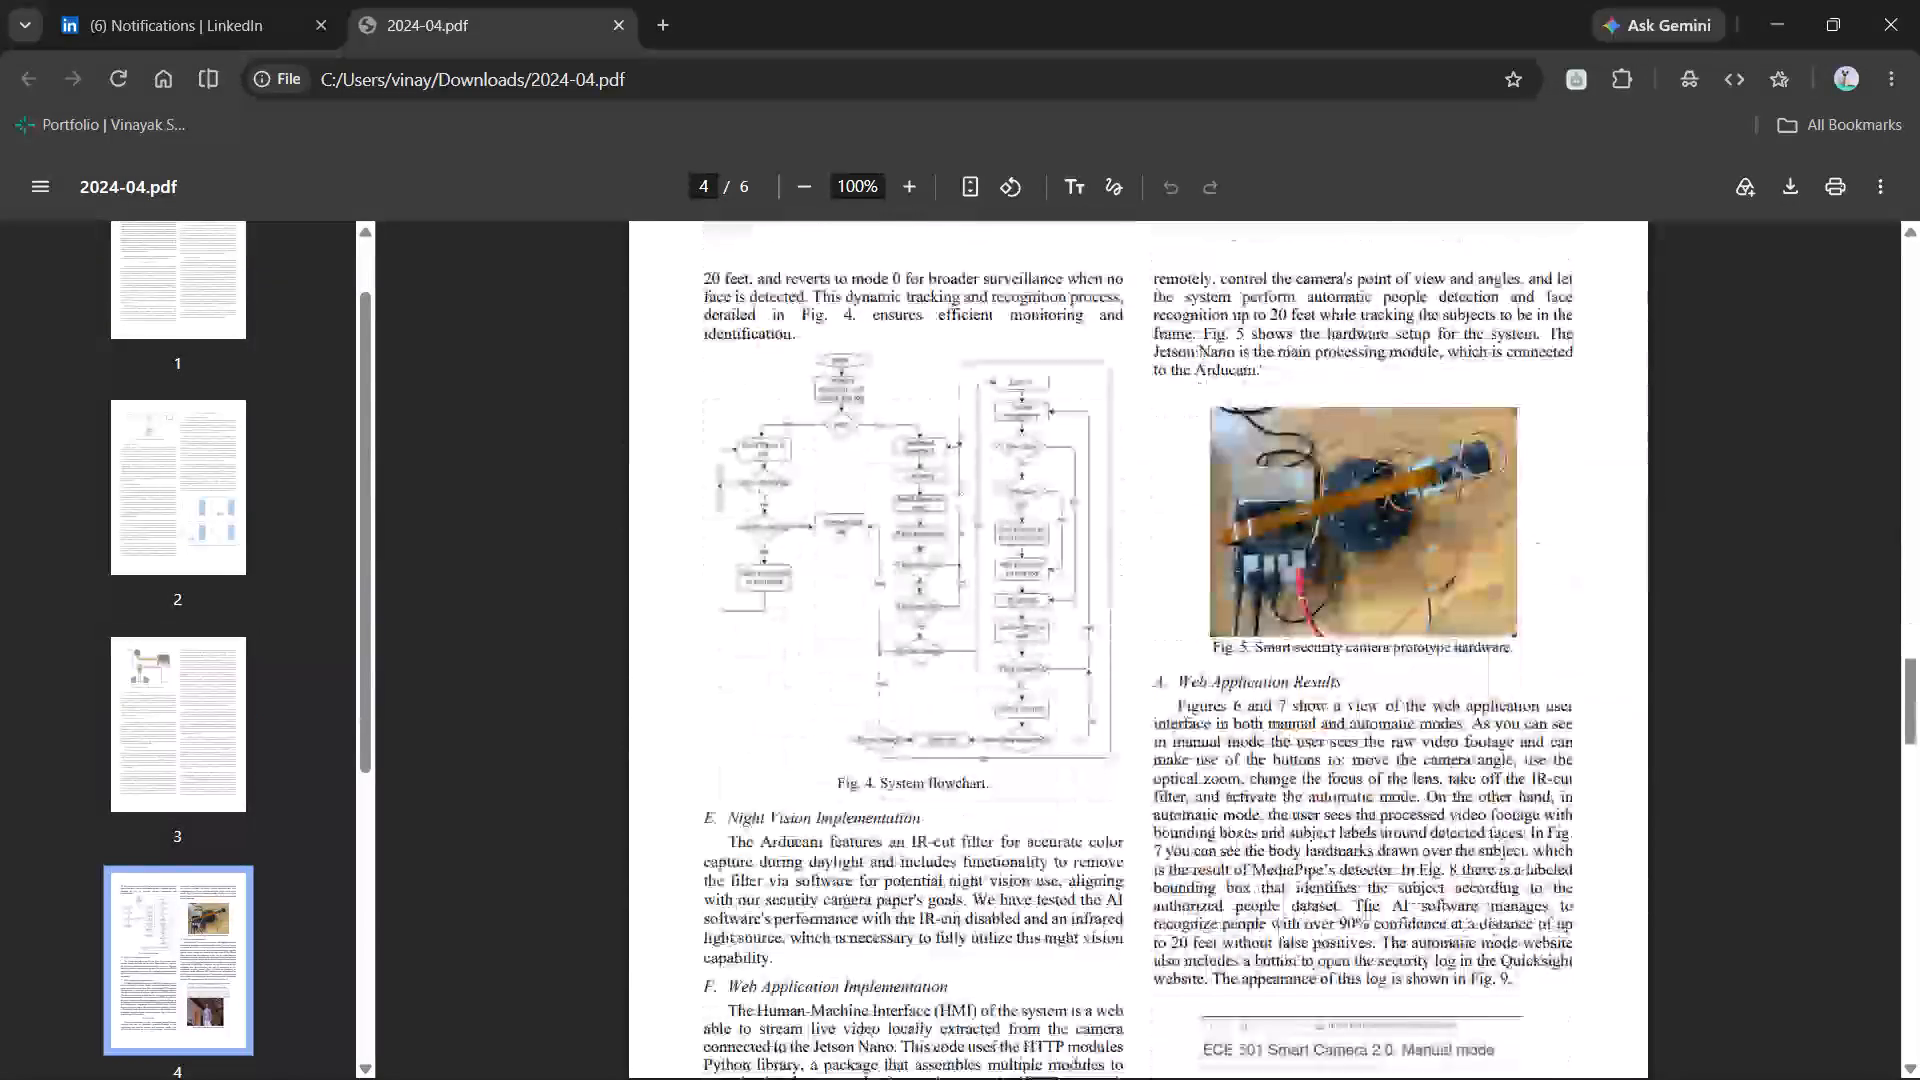
pyautogui.scroll(-11, 1040, 515)
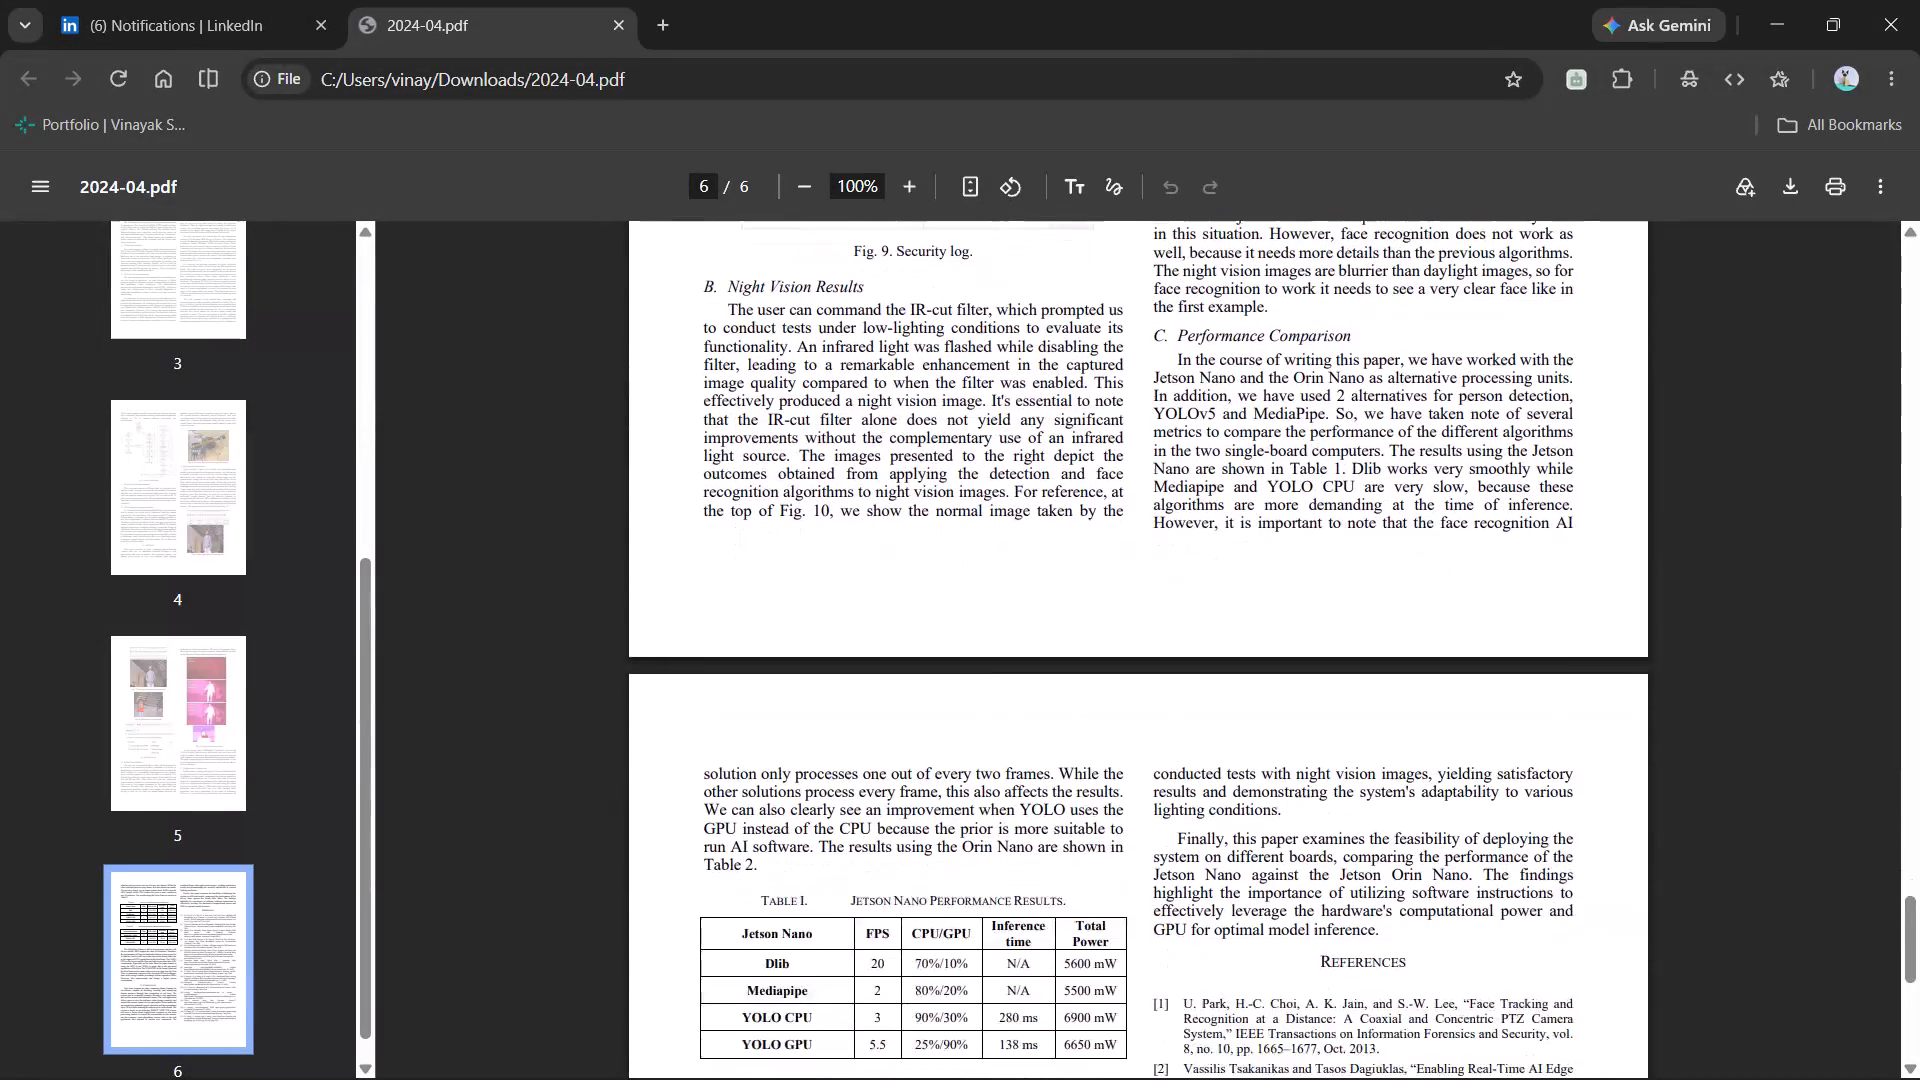
pyautogui.scroll(-2, 1040, 515)
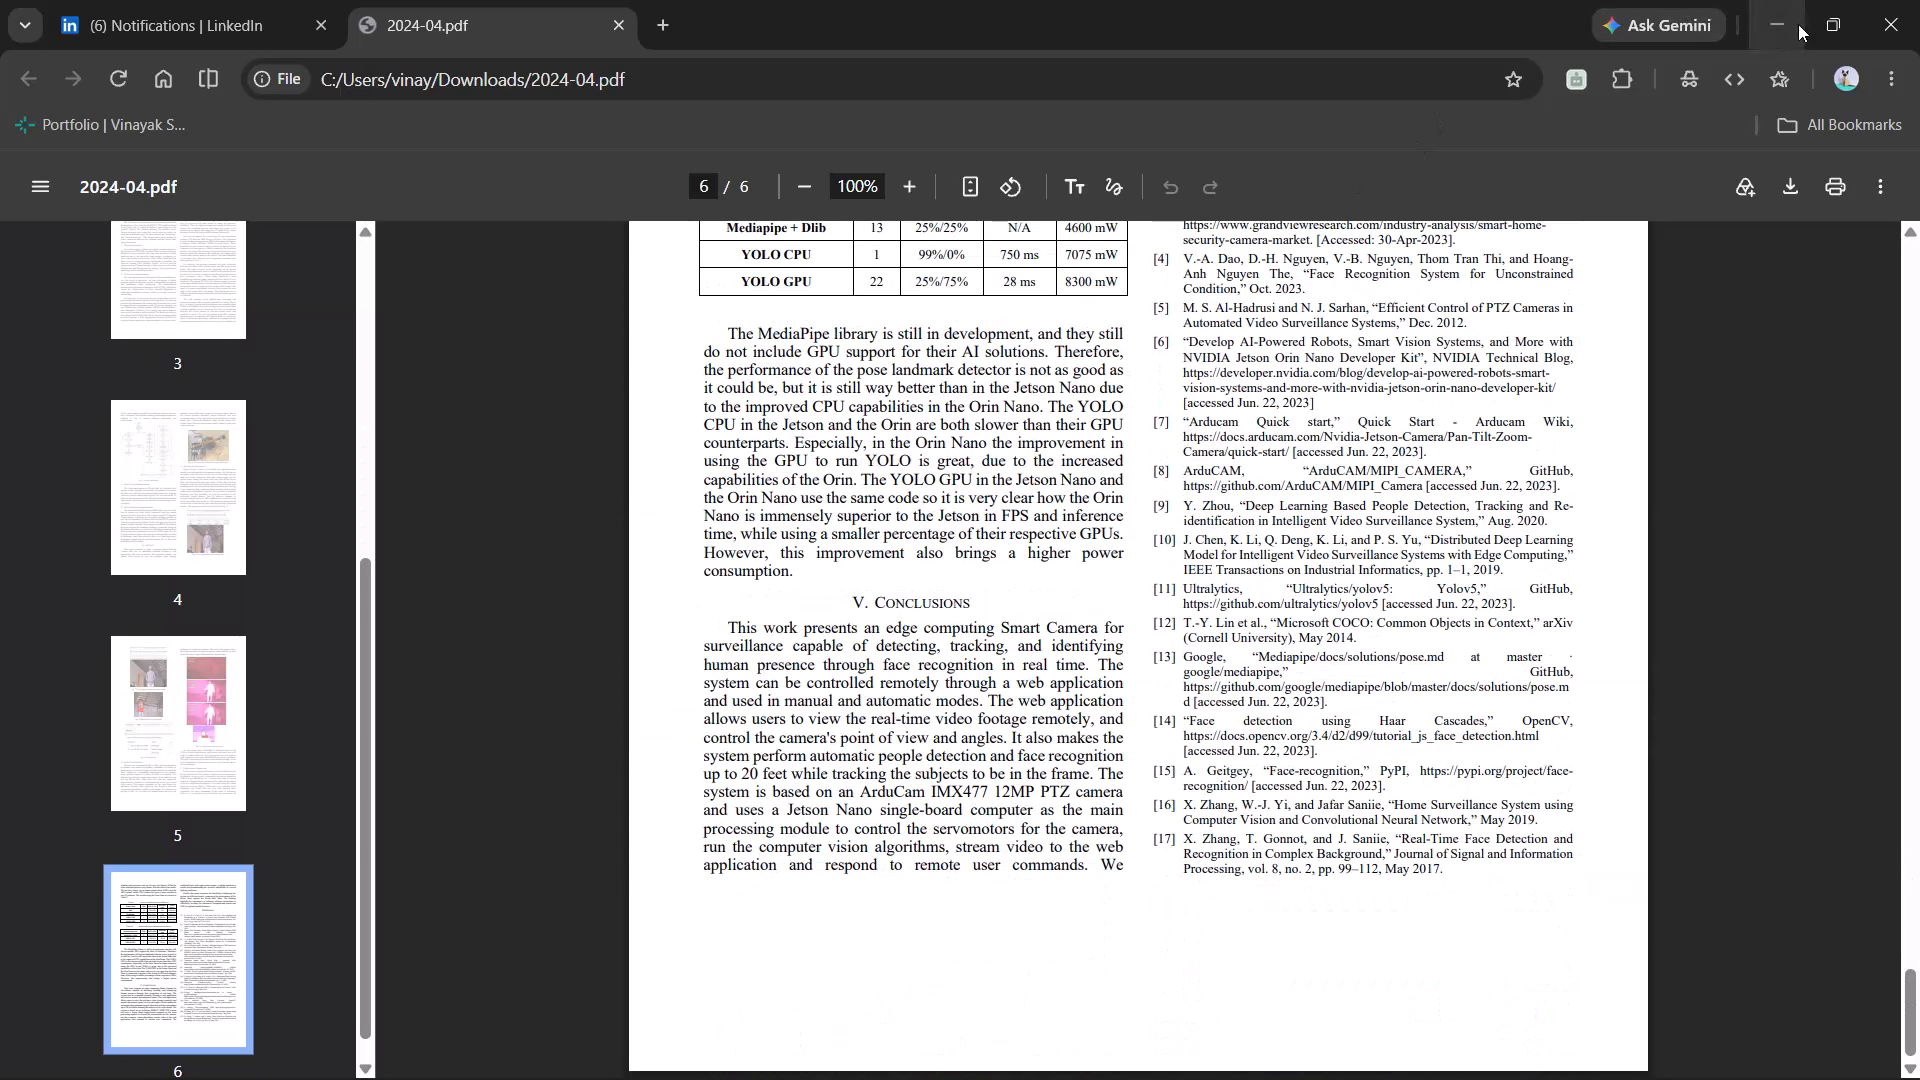
pyautogui.click(1798, 24)
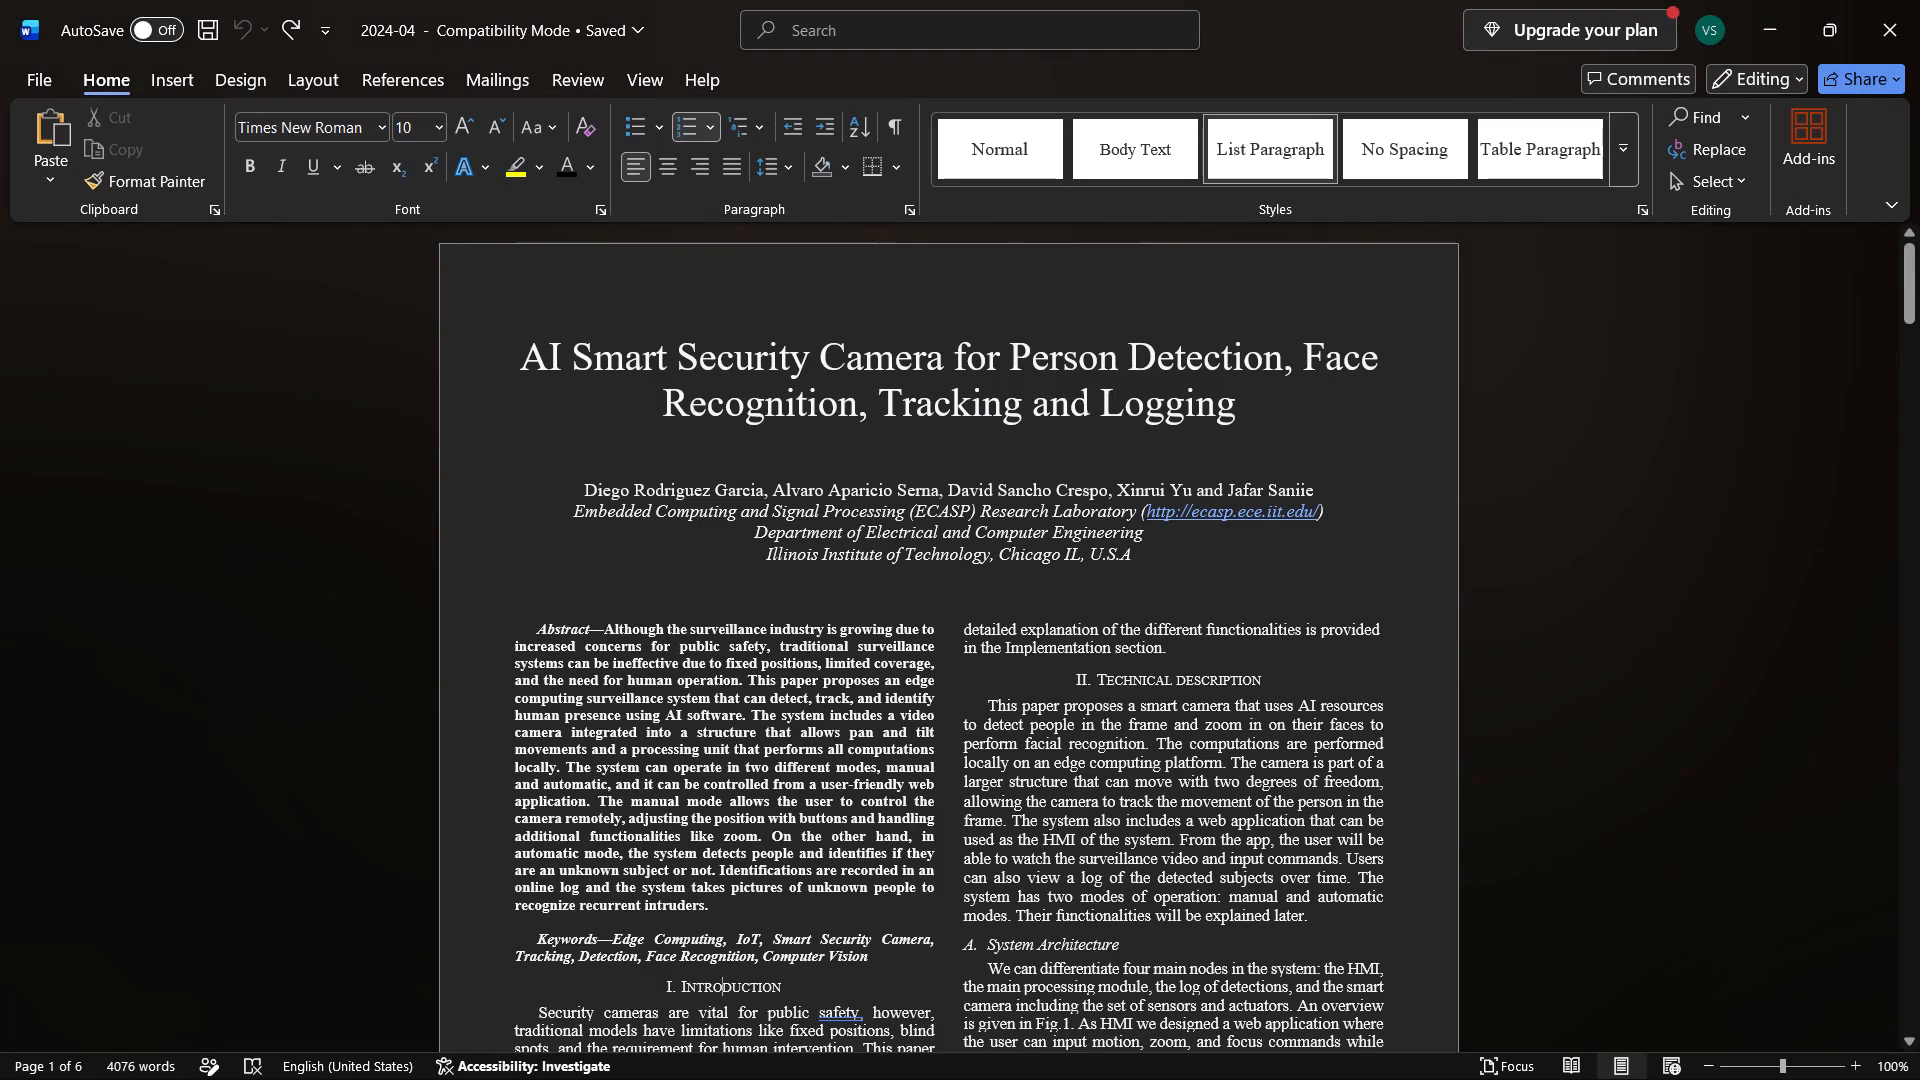
# Look through the Word version of the 2024-04 paper from the title page to the references, and minimise it.
pyautogui.scroll(-10, 1219, 475)
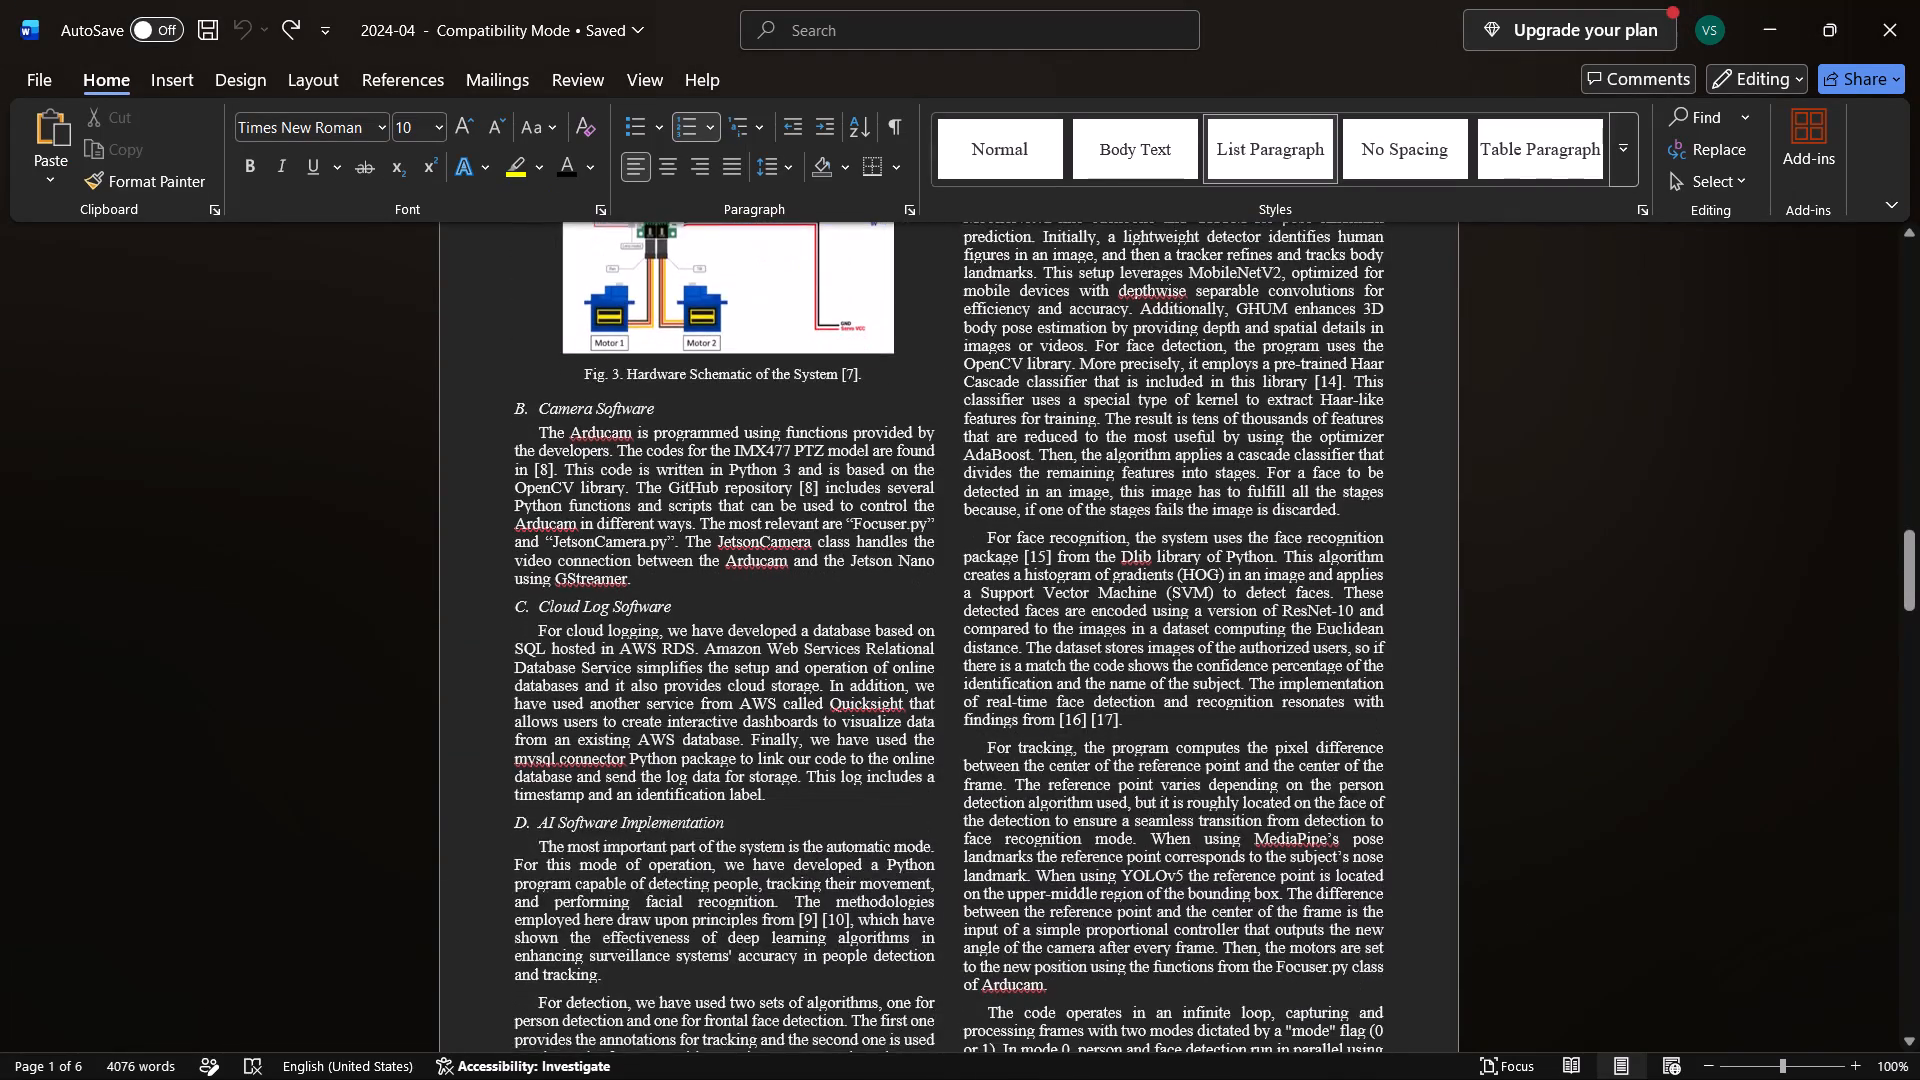
pyautogui.scroll(-7, 1219, 475)
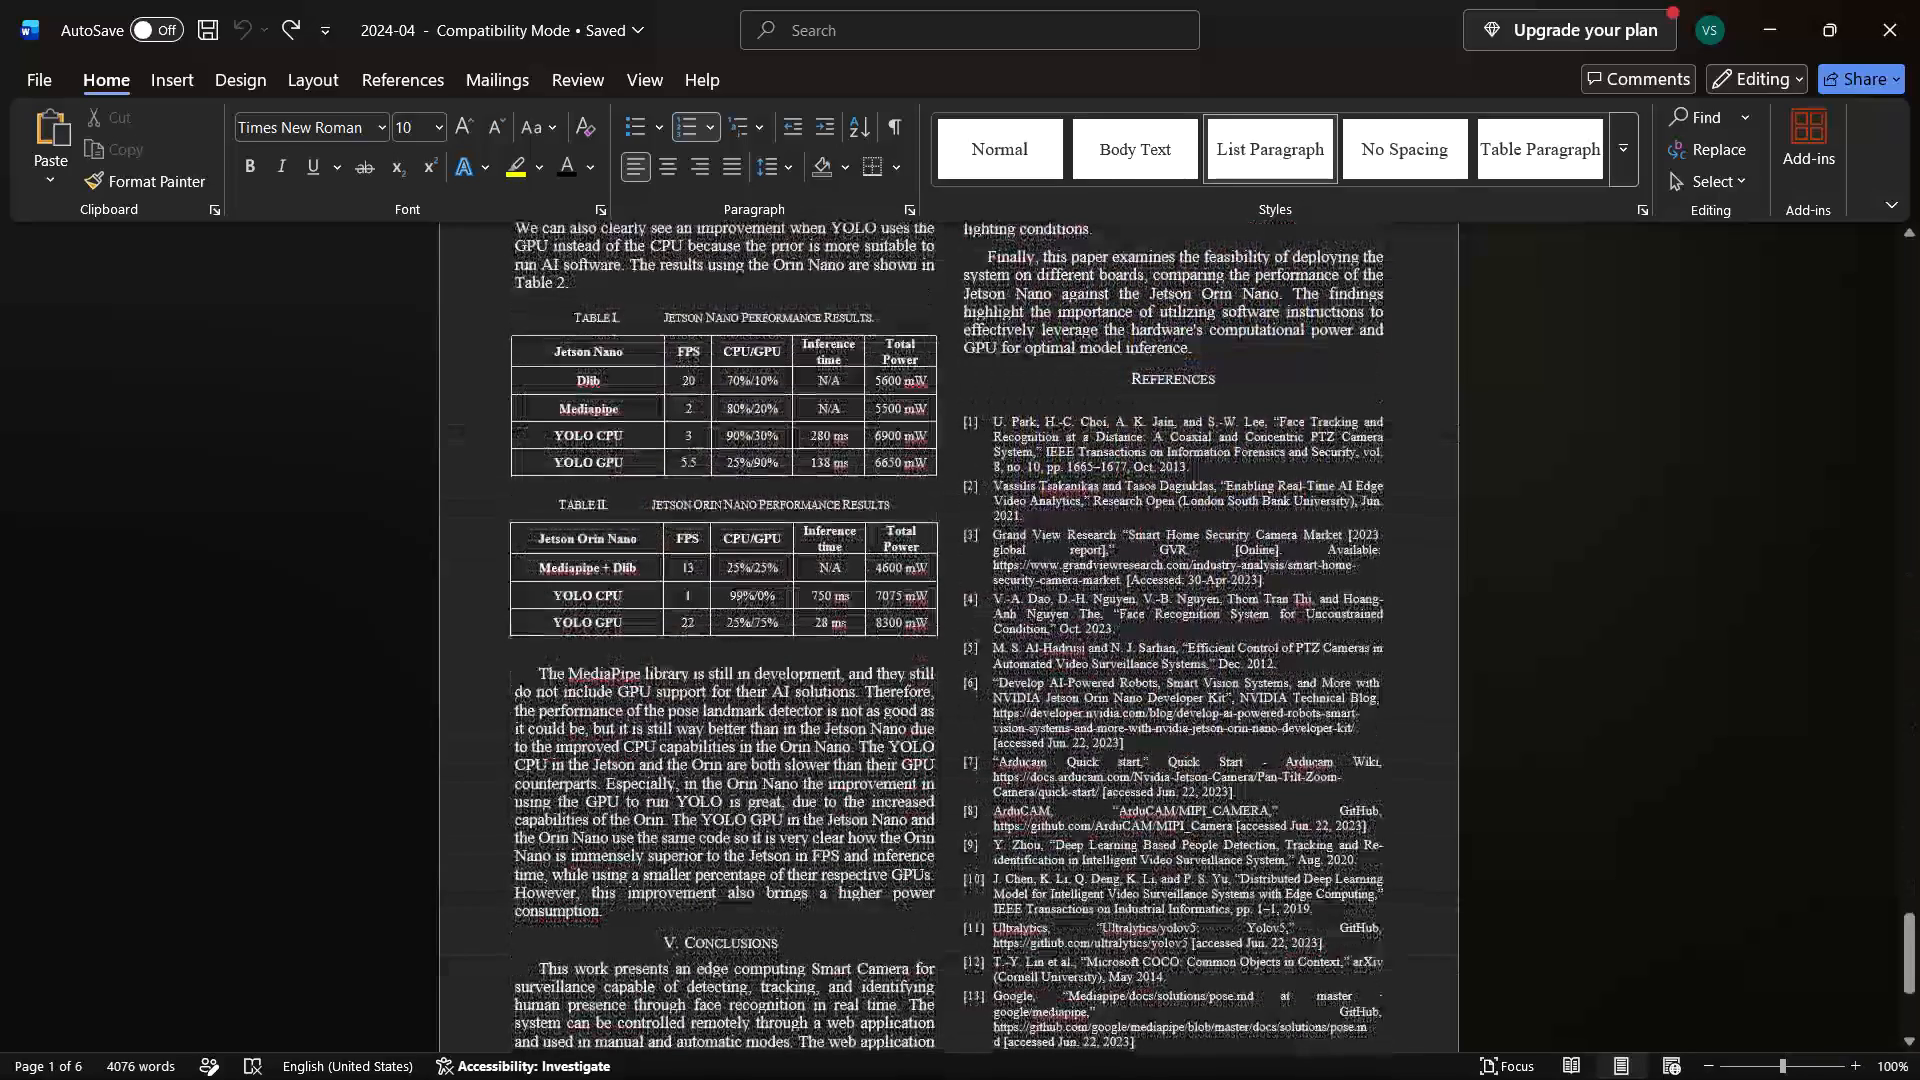
pyautogui.scroll(-3, 1219, 475)
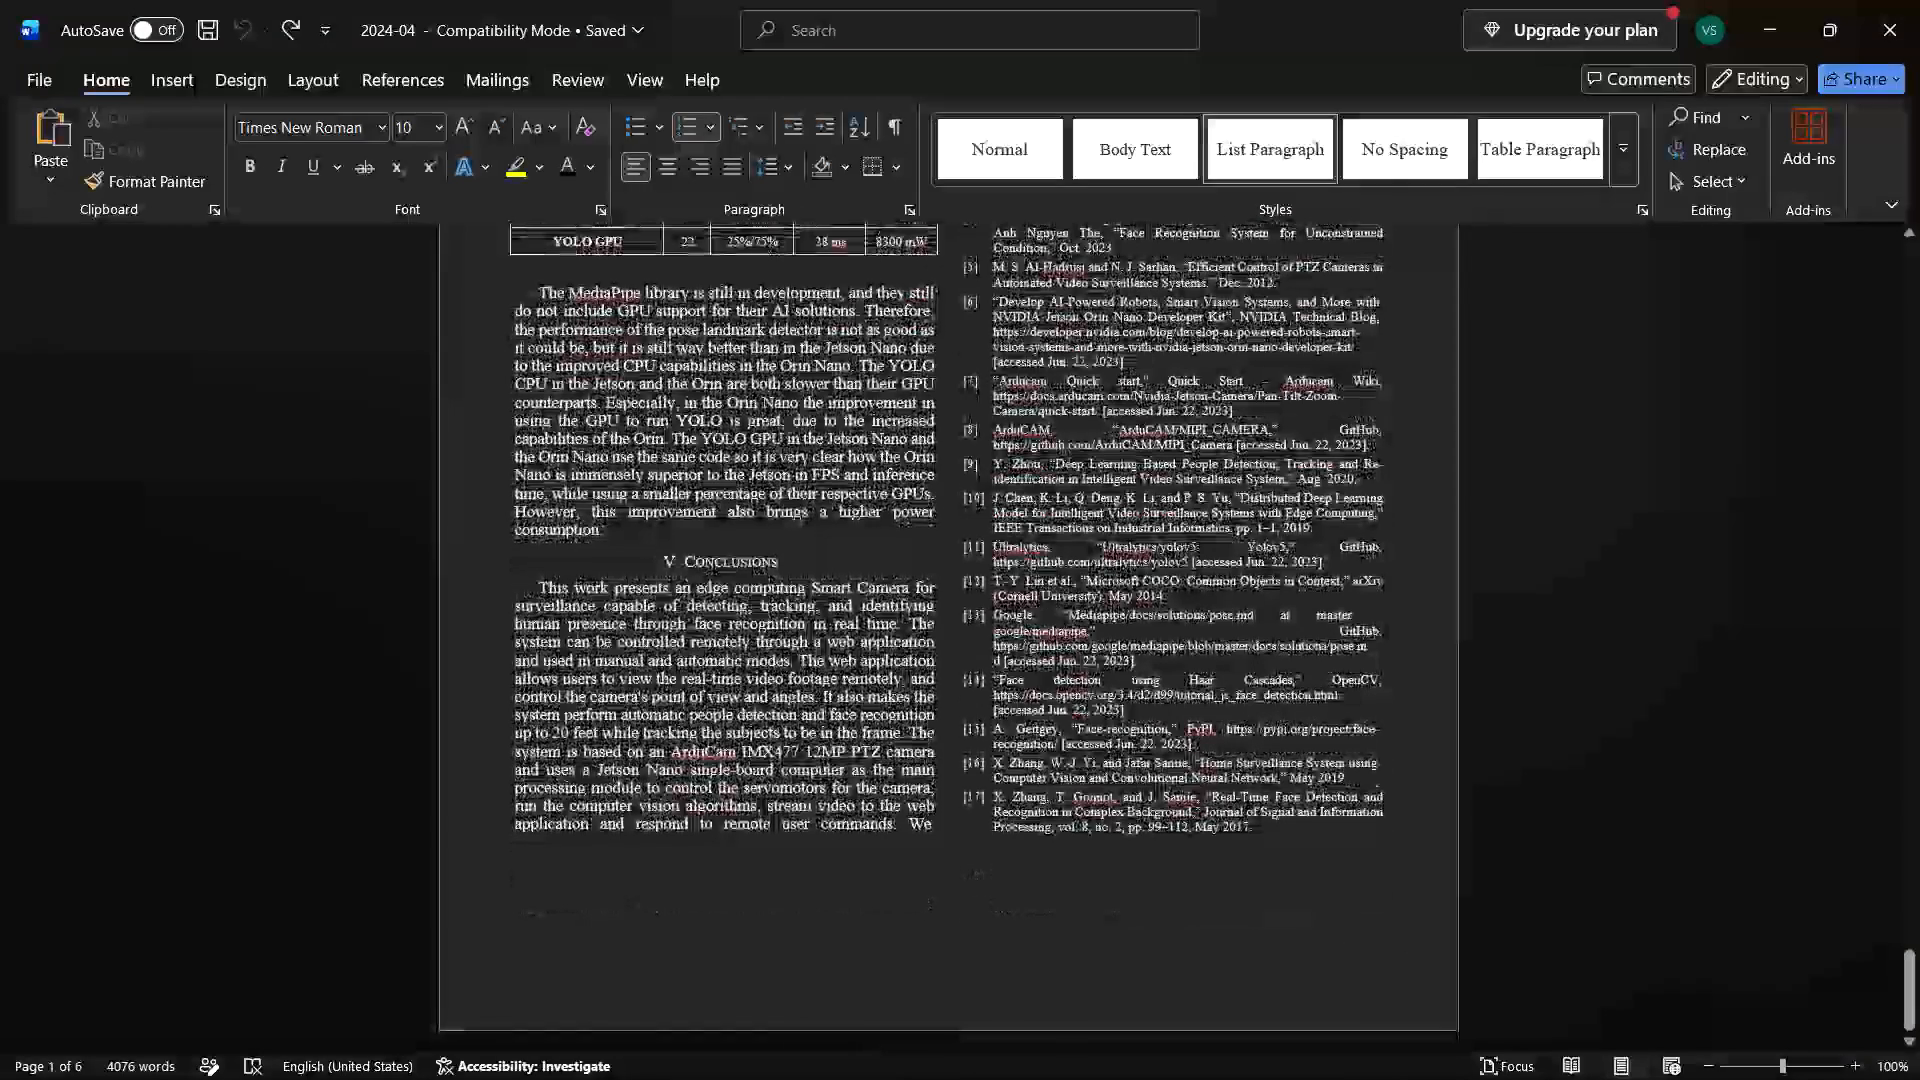
pyautogui.scroll(7, 1132, 517)
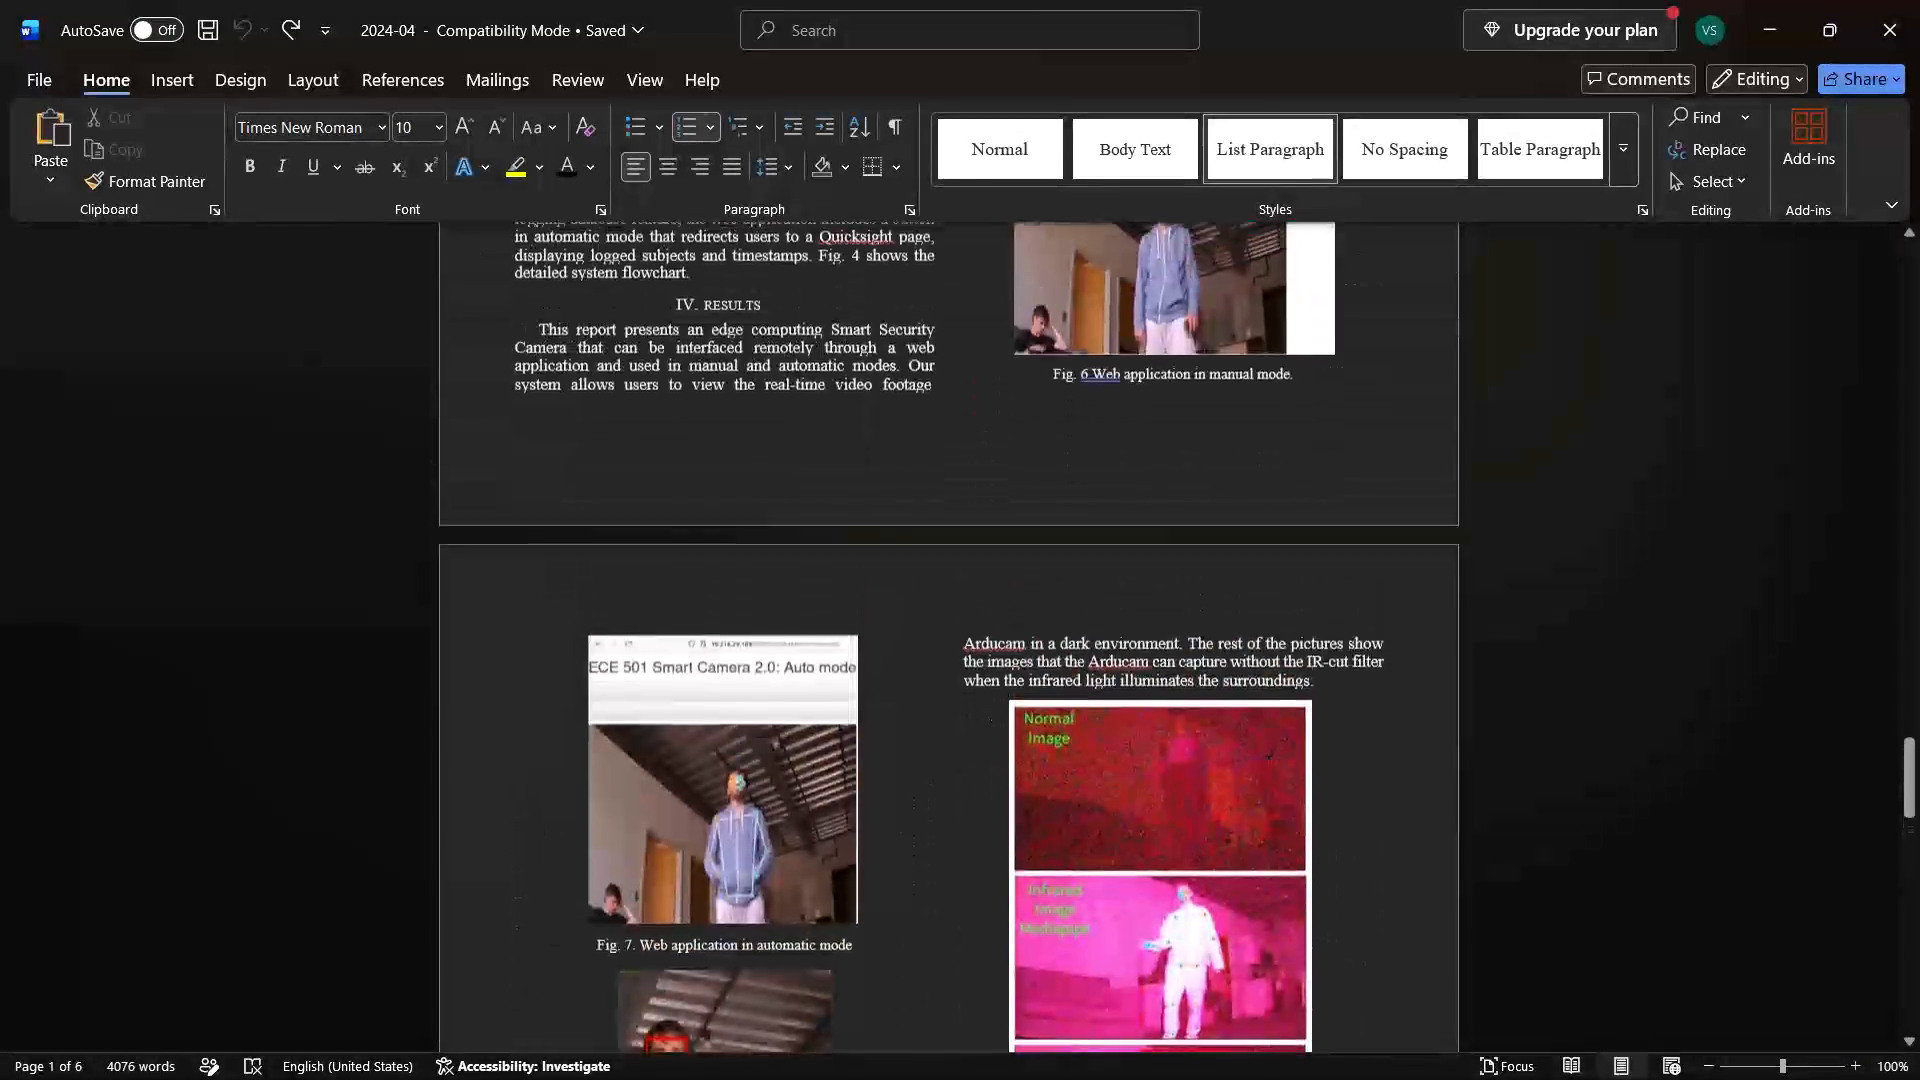
pyautogui.scroll(4, 1132, 517)
pyautogui.click(1758, 1)
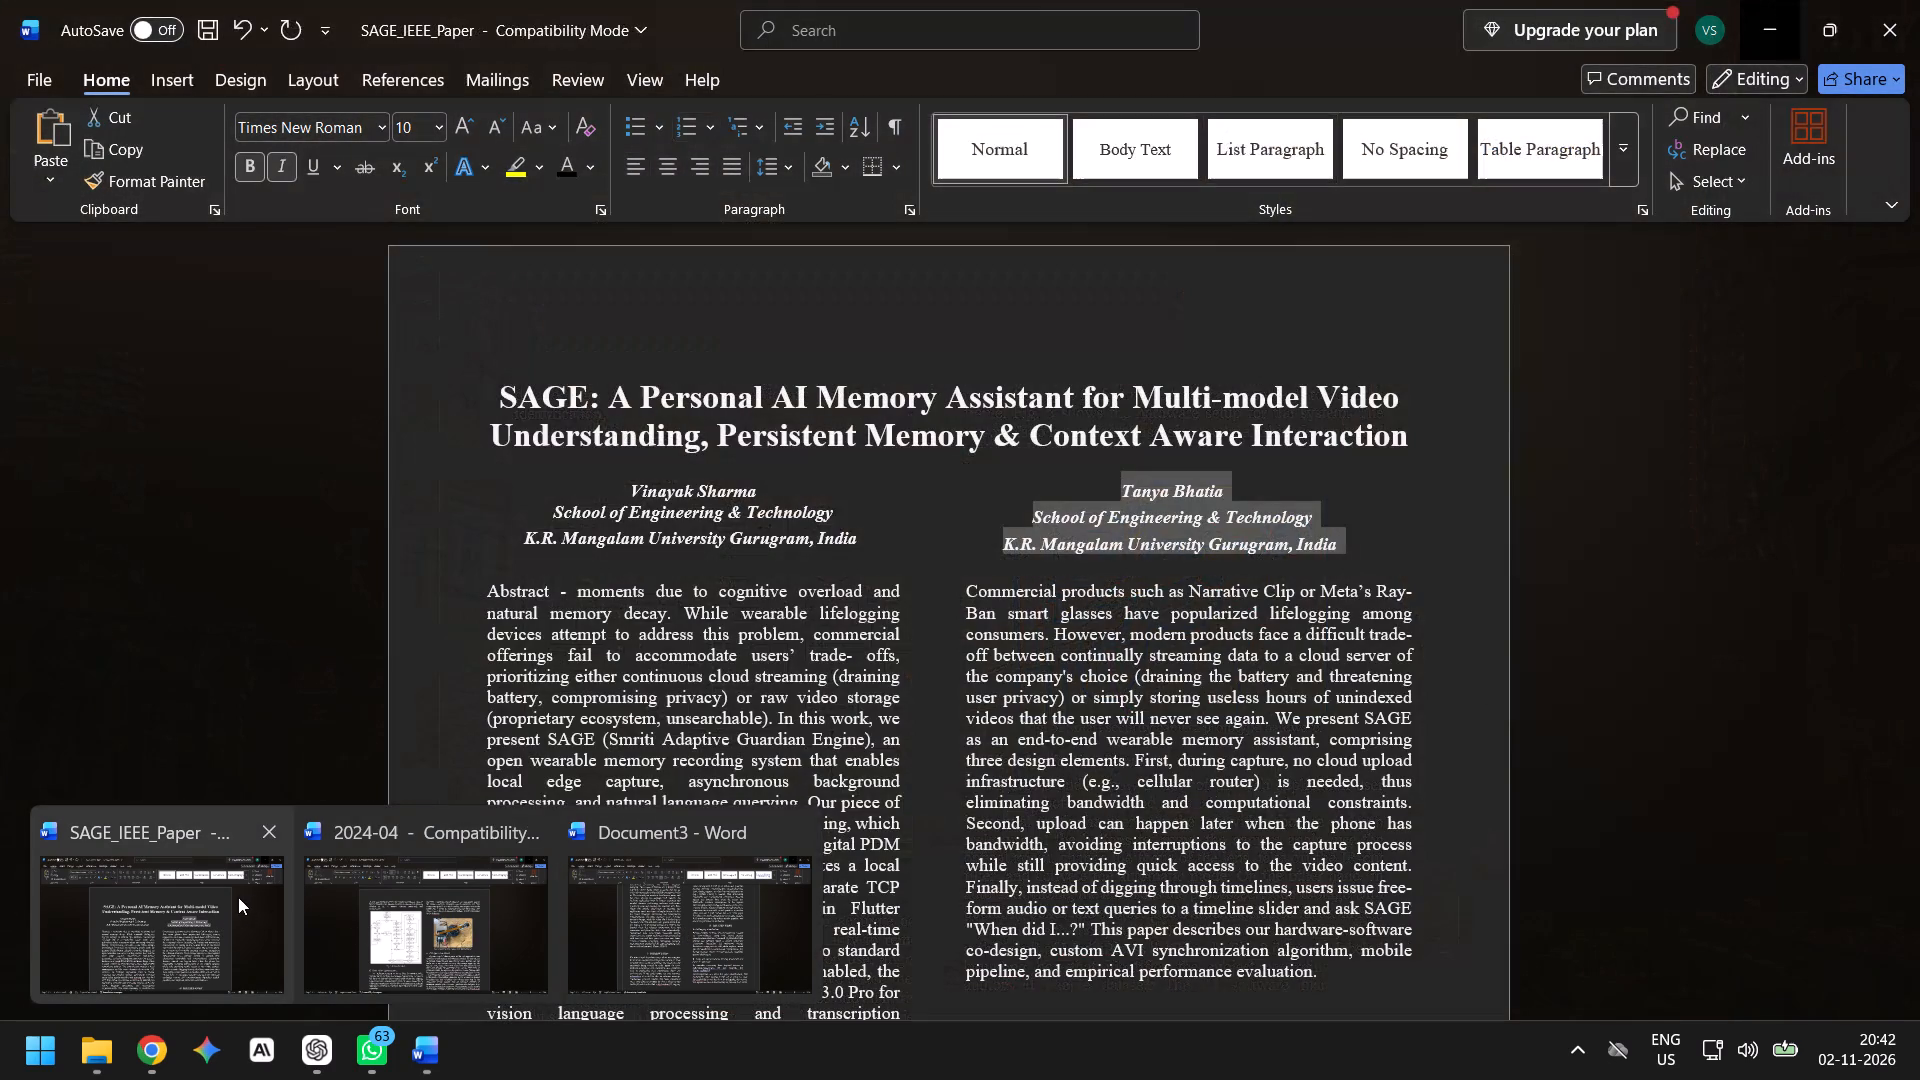
# Switch to the SAGE_IEEE_Paper document, examine it through to its references section, and minimise it.
pyautogui.click(238, 897)
pyautogui.scroll(-14, 755, 935)
pyautogui.scroll(-8, 755, 935)
pyautogui.scroll(1, 755, 935)
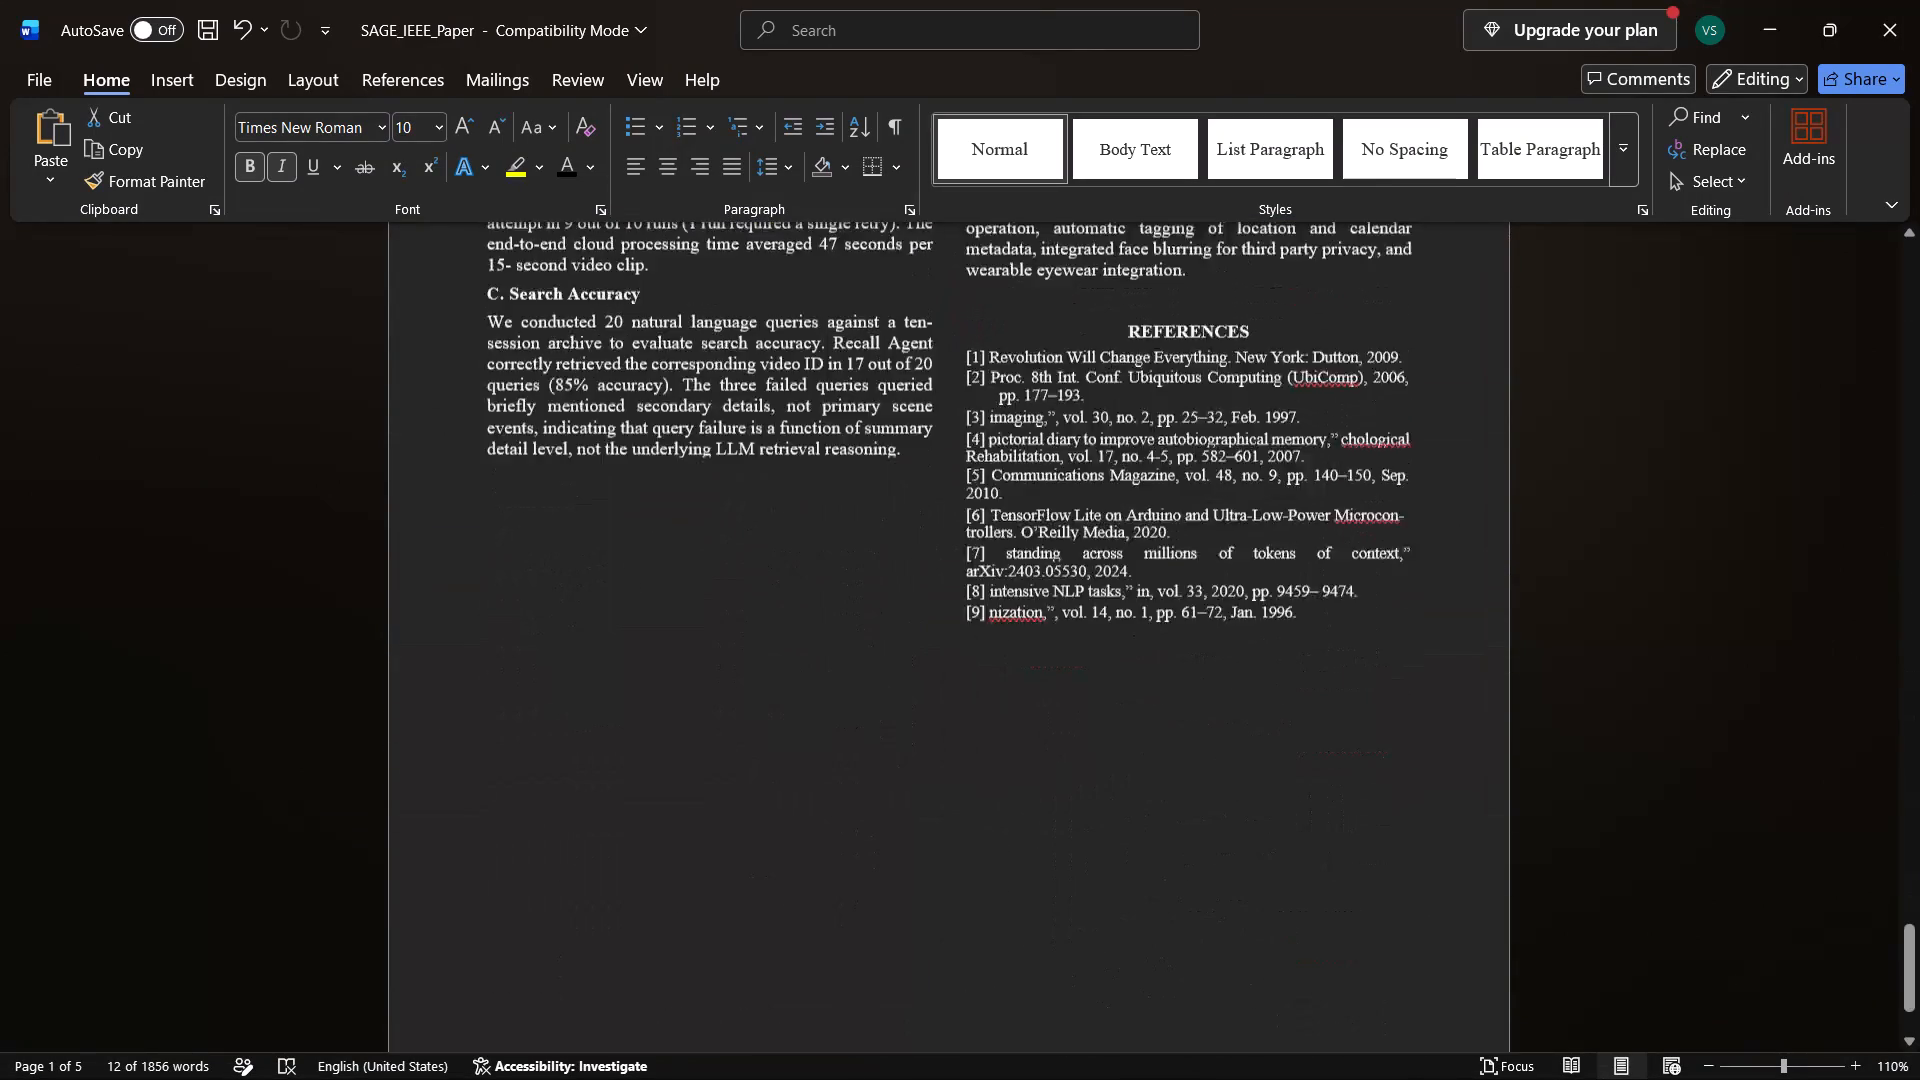
pyautogui.scroll(1, 755, 935)
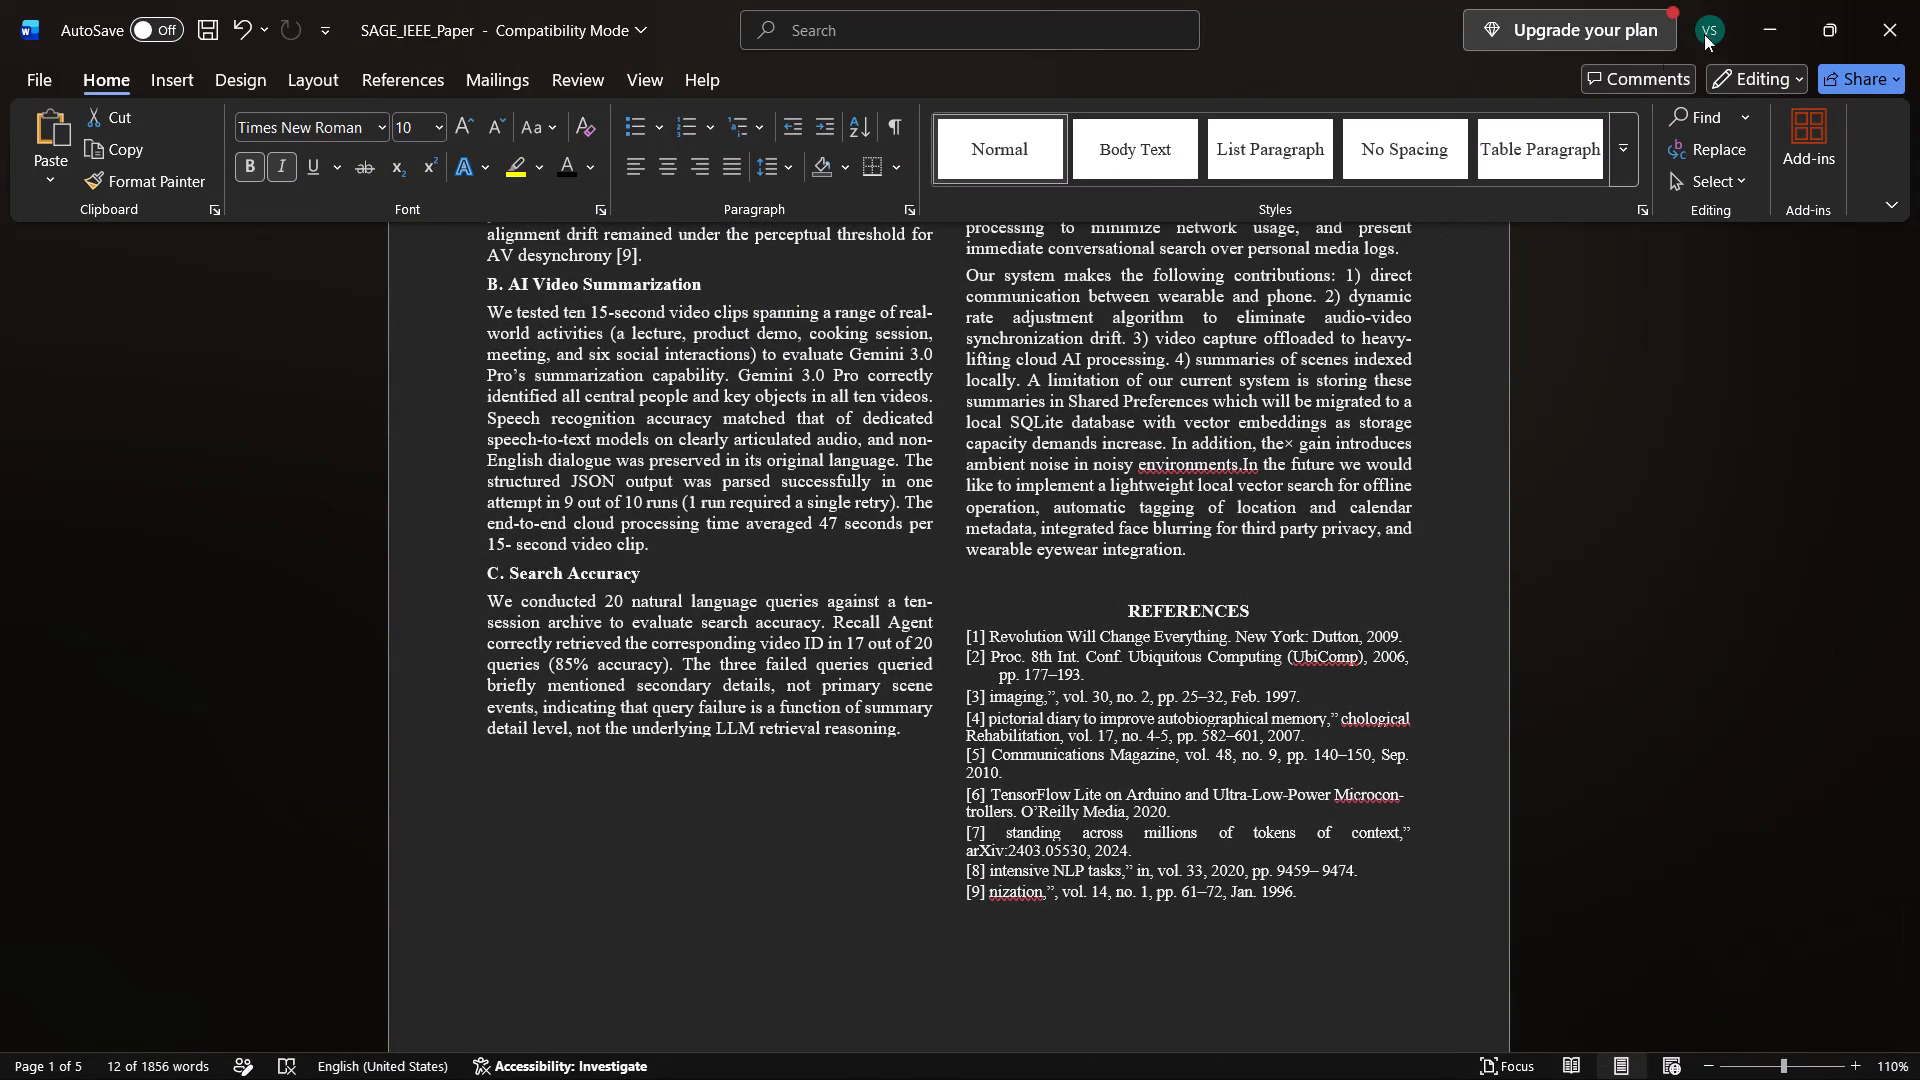
pyautogui.click(1764, 17)
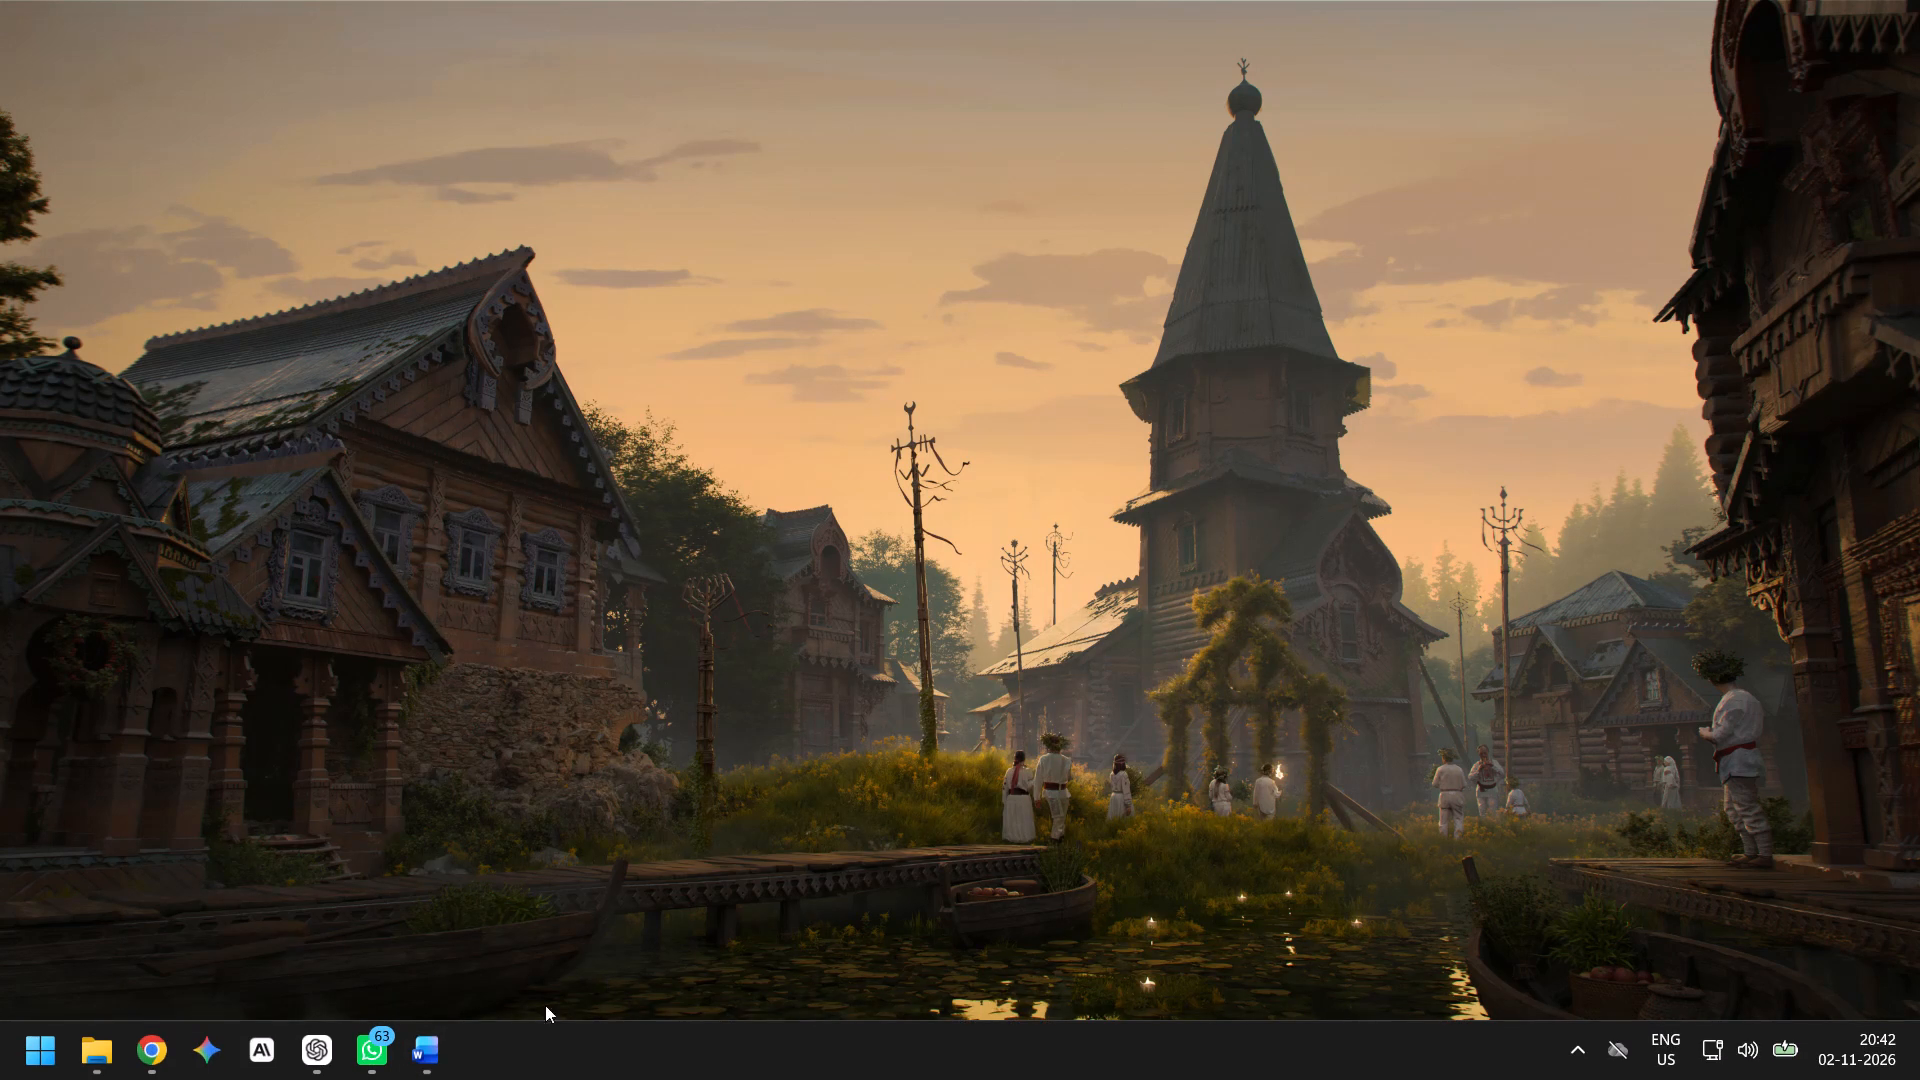
pyautogui.click(64, 1063)
pyautogui.write('ant')
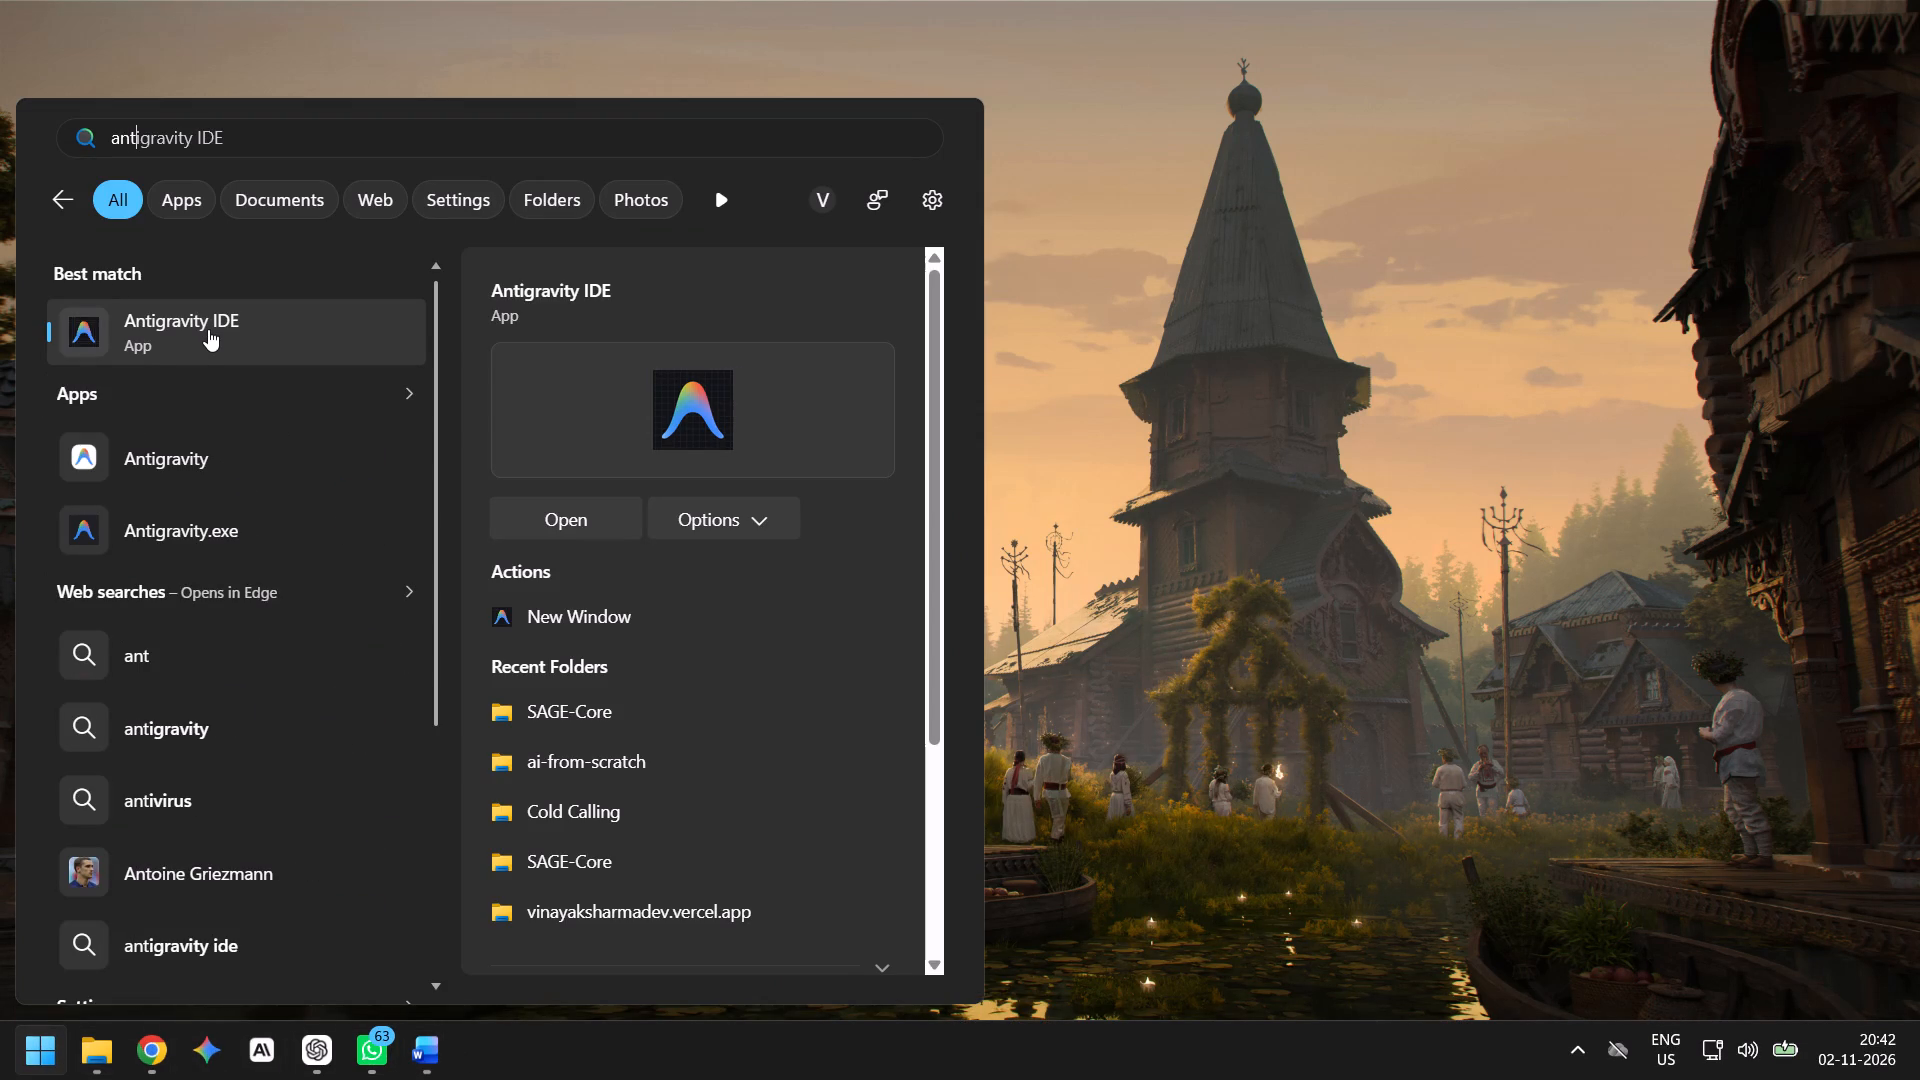
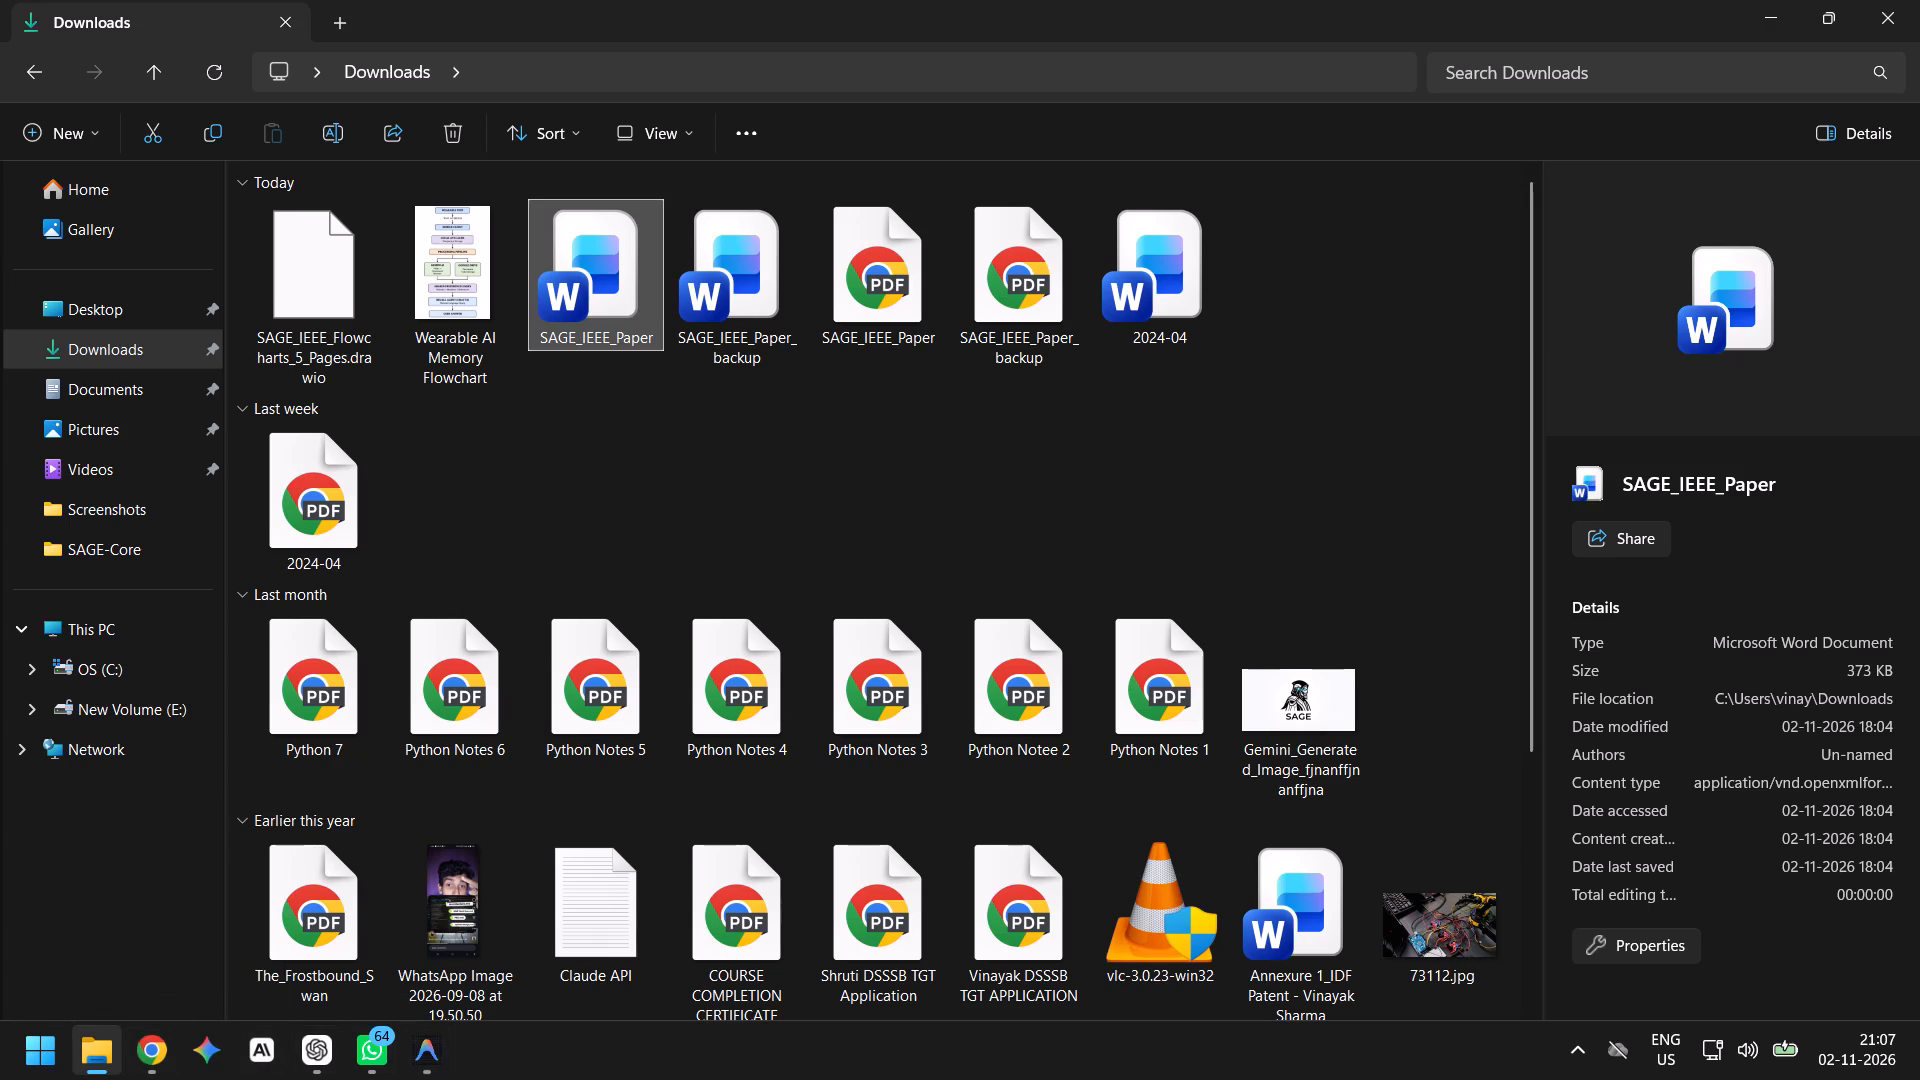
pyautogui.click(44, 1073)
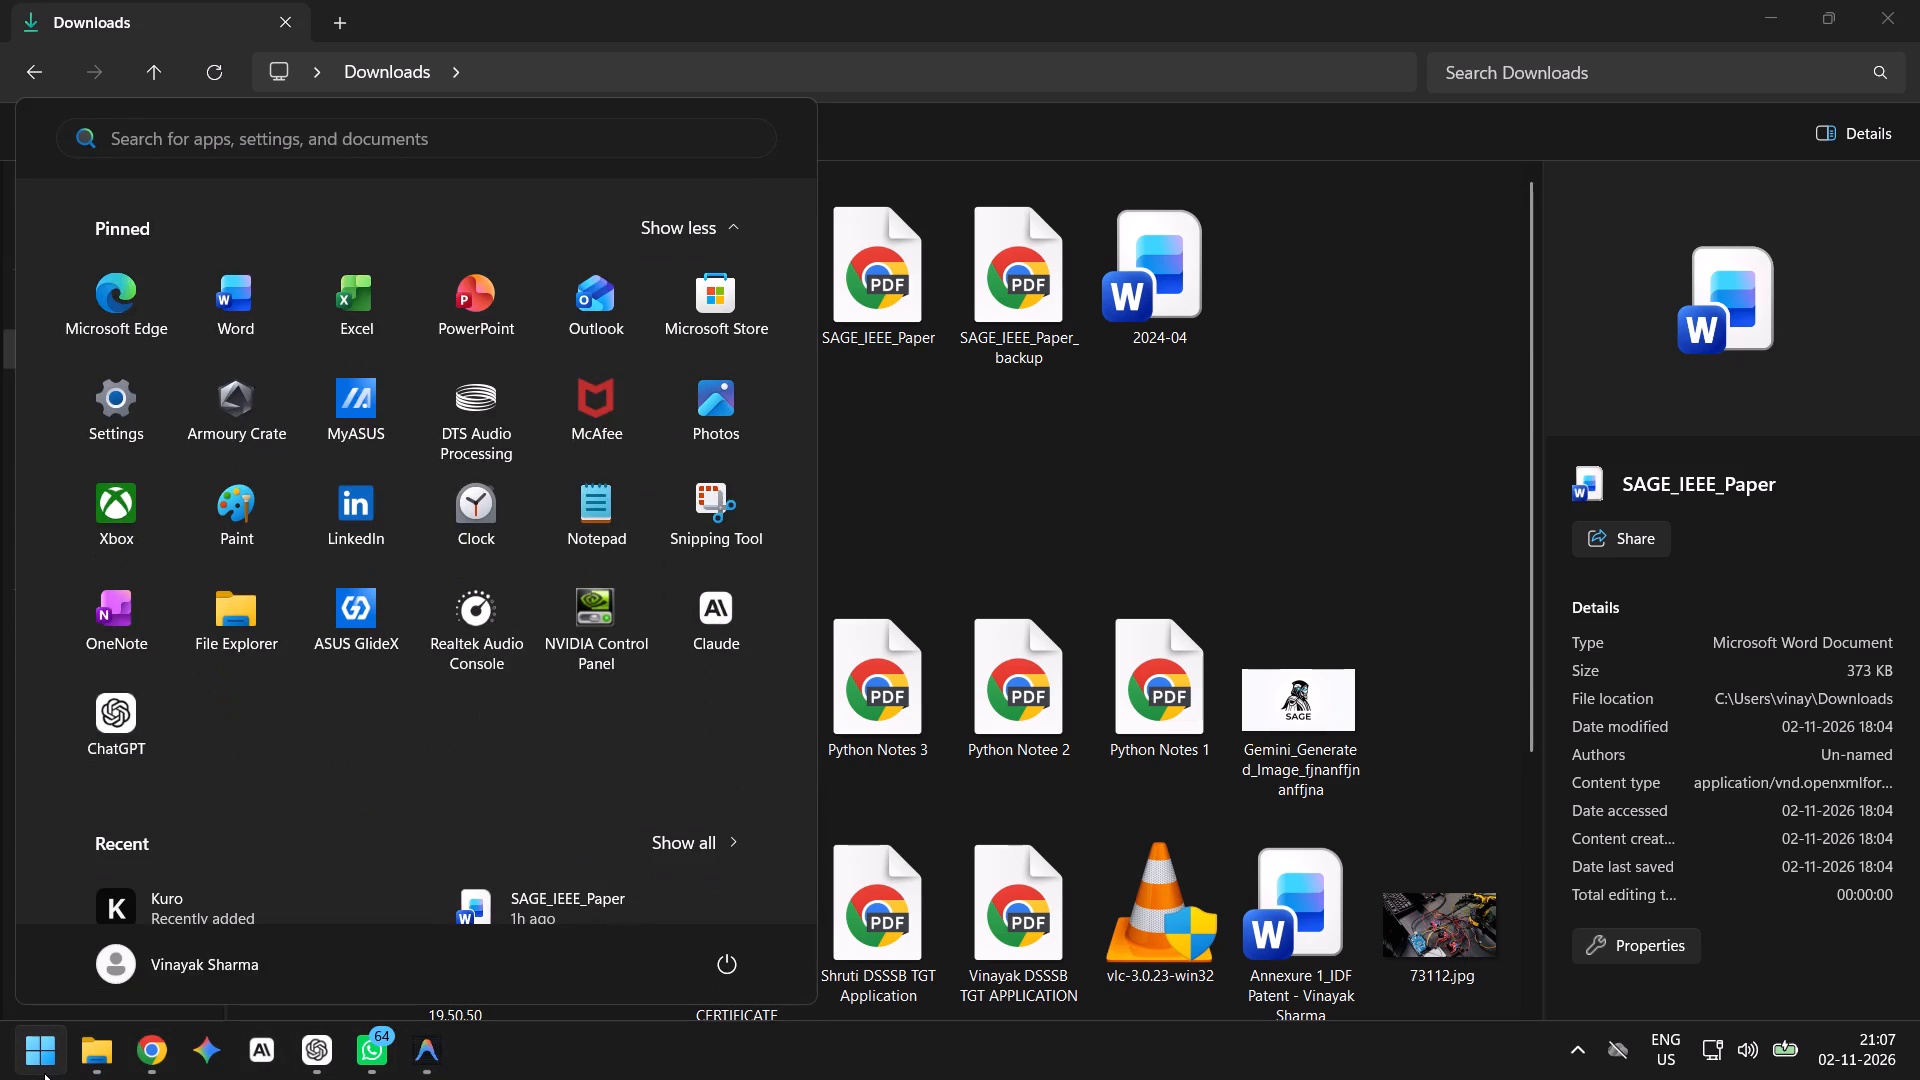
pyautogui.press('w')
pyautogui.write('ord')
pyautogui.click(139, 323)
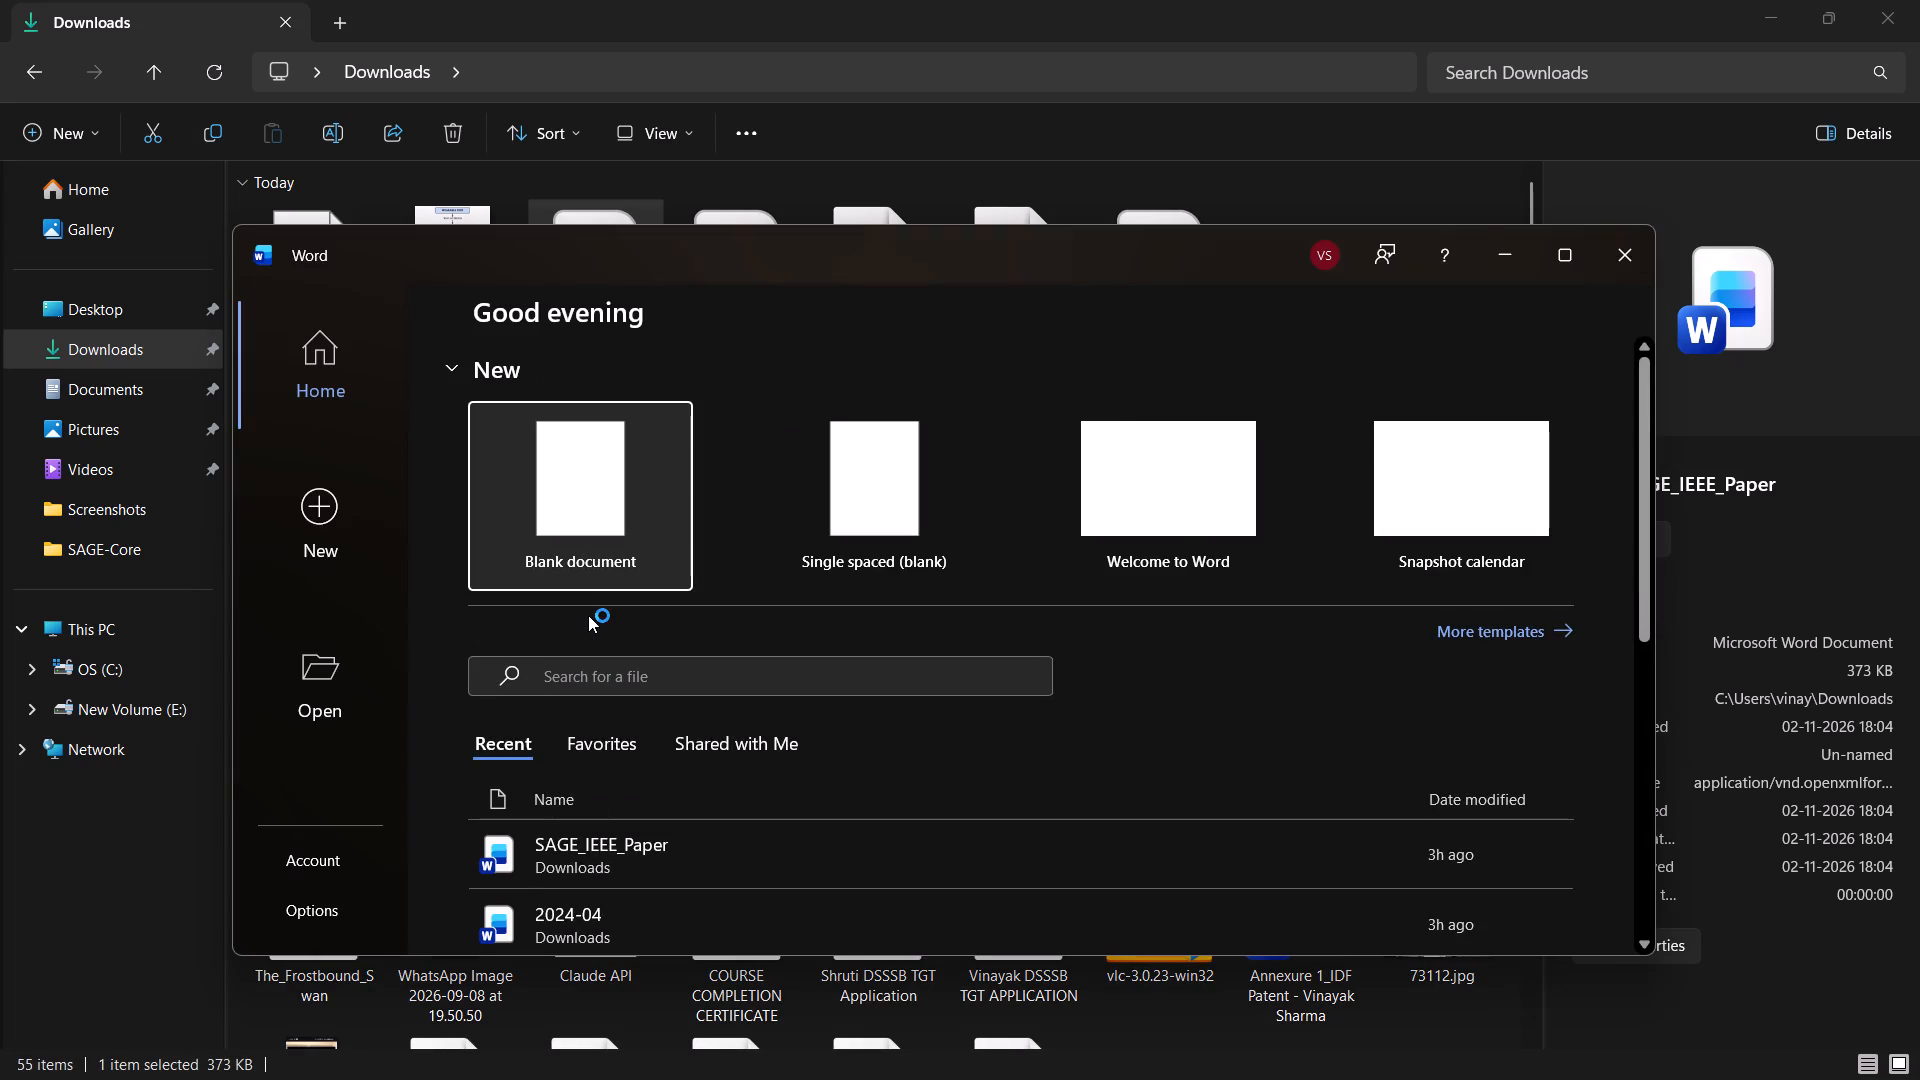
# Open the recent SAGE_IEEE_Paper document from Downloads, agreeing to open it anyway, and look through its pages.
pyautogui.scroll(-1, 810, 837)
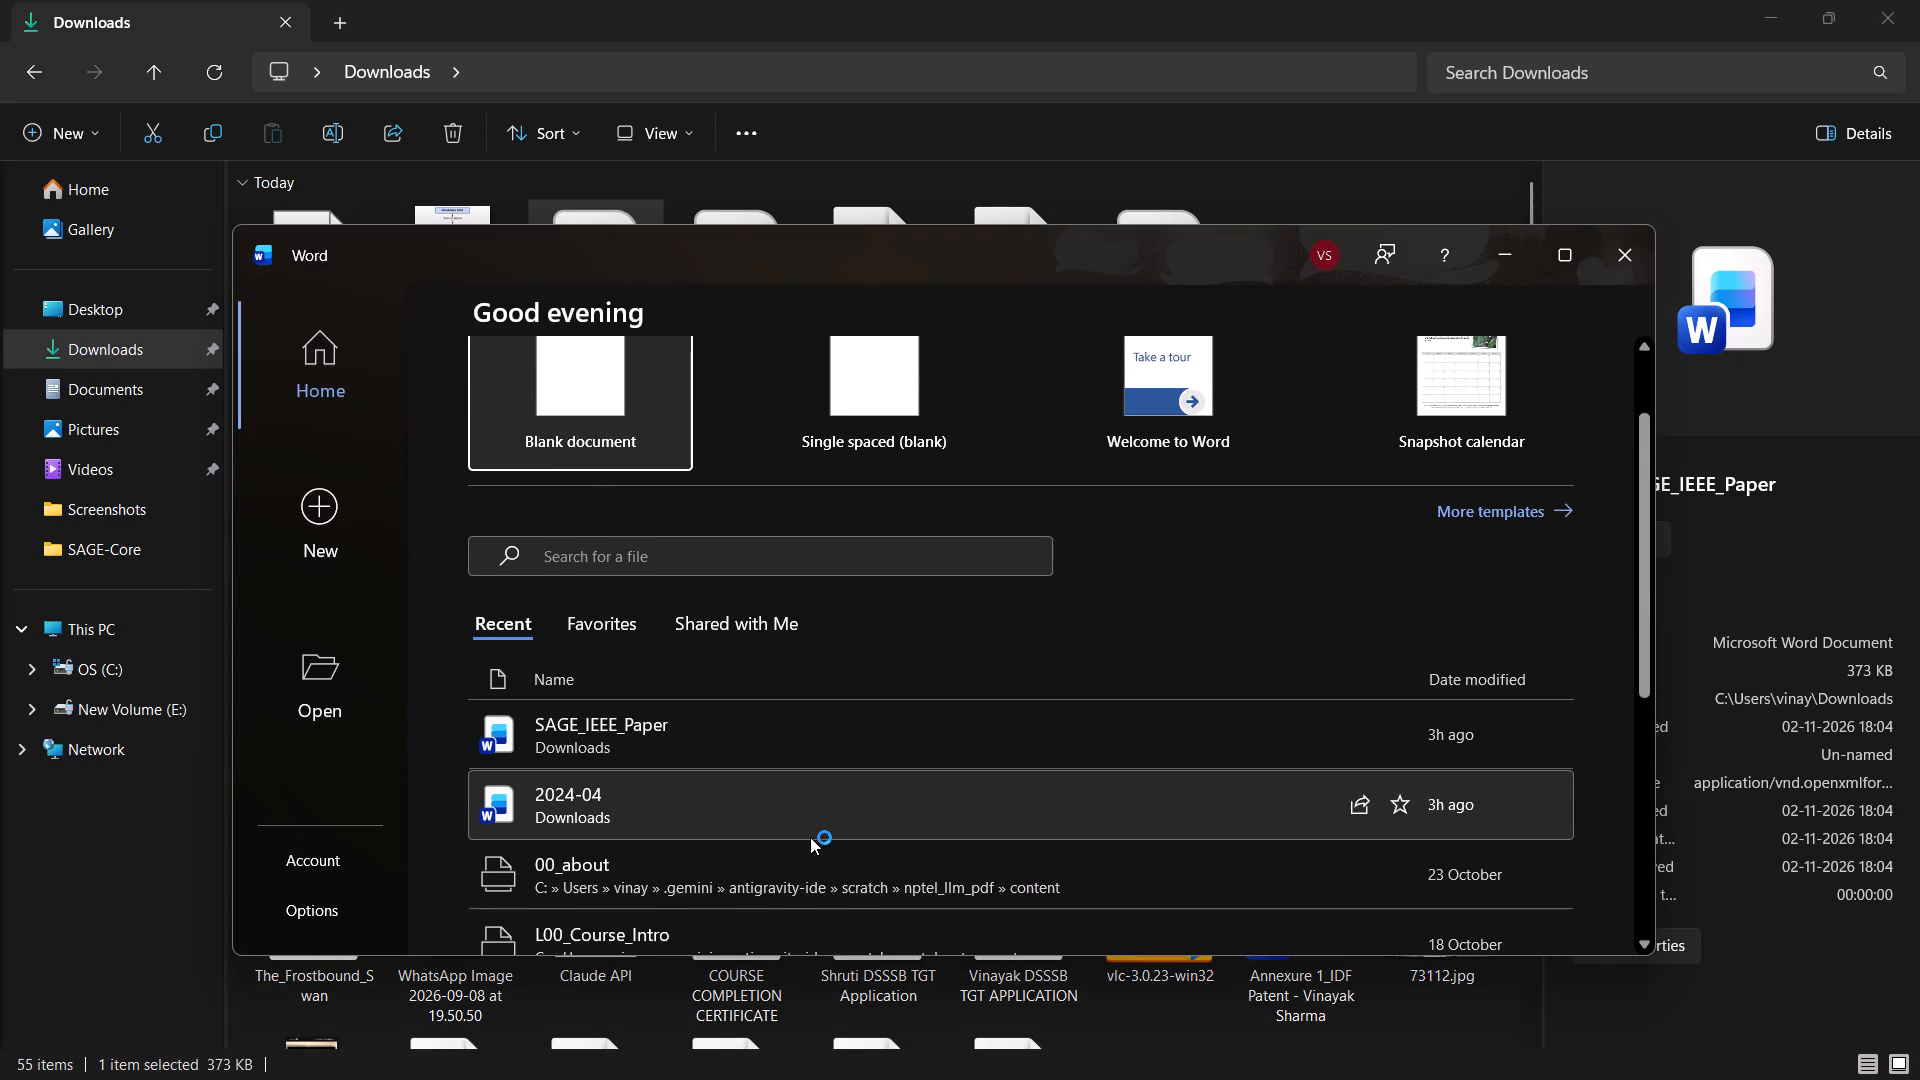
pyautogui.scroll(-1, 810, 837)
pyautogui.scroll(2, 810, 837)
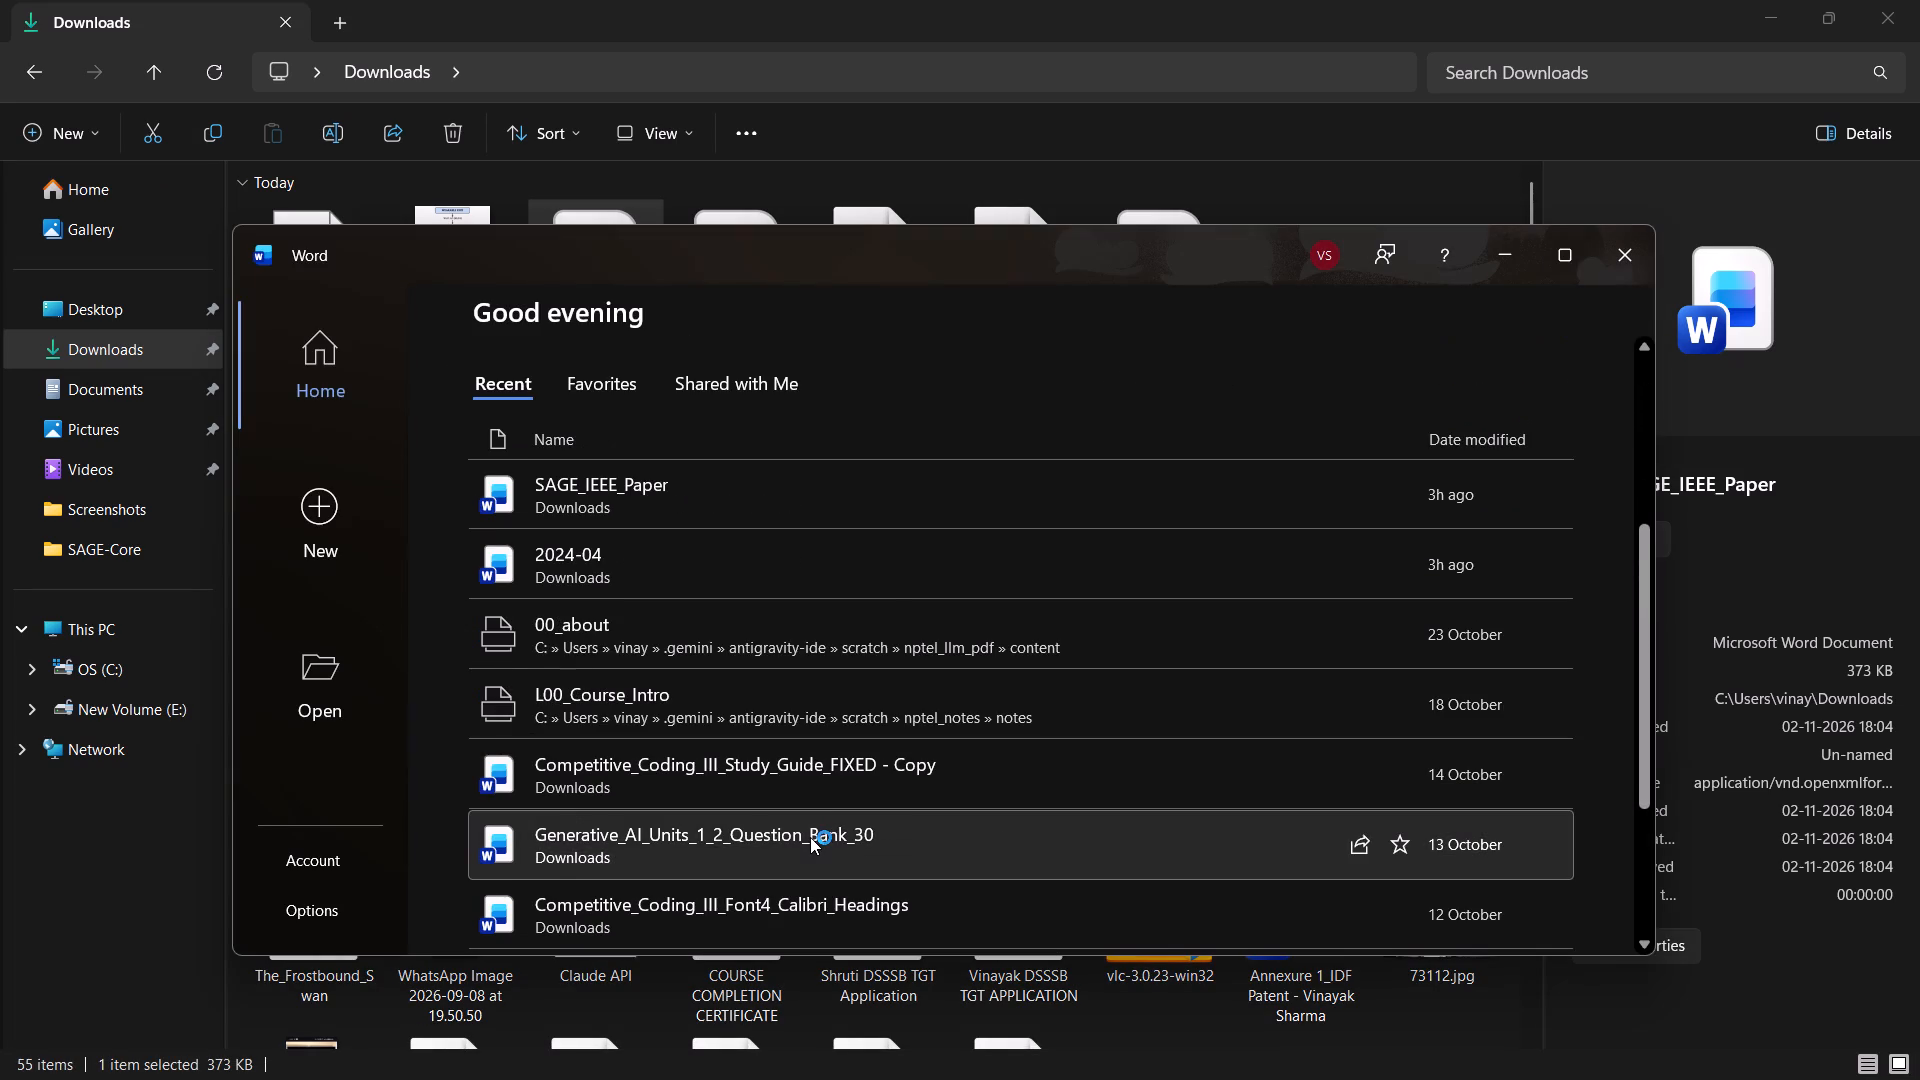
pyautogui.scroll(1, 810, 837)
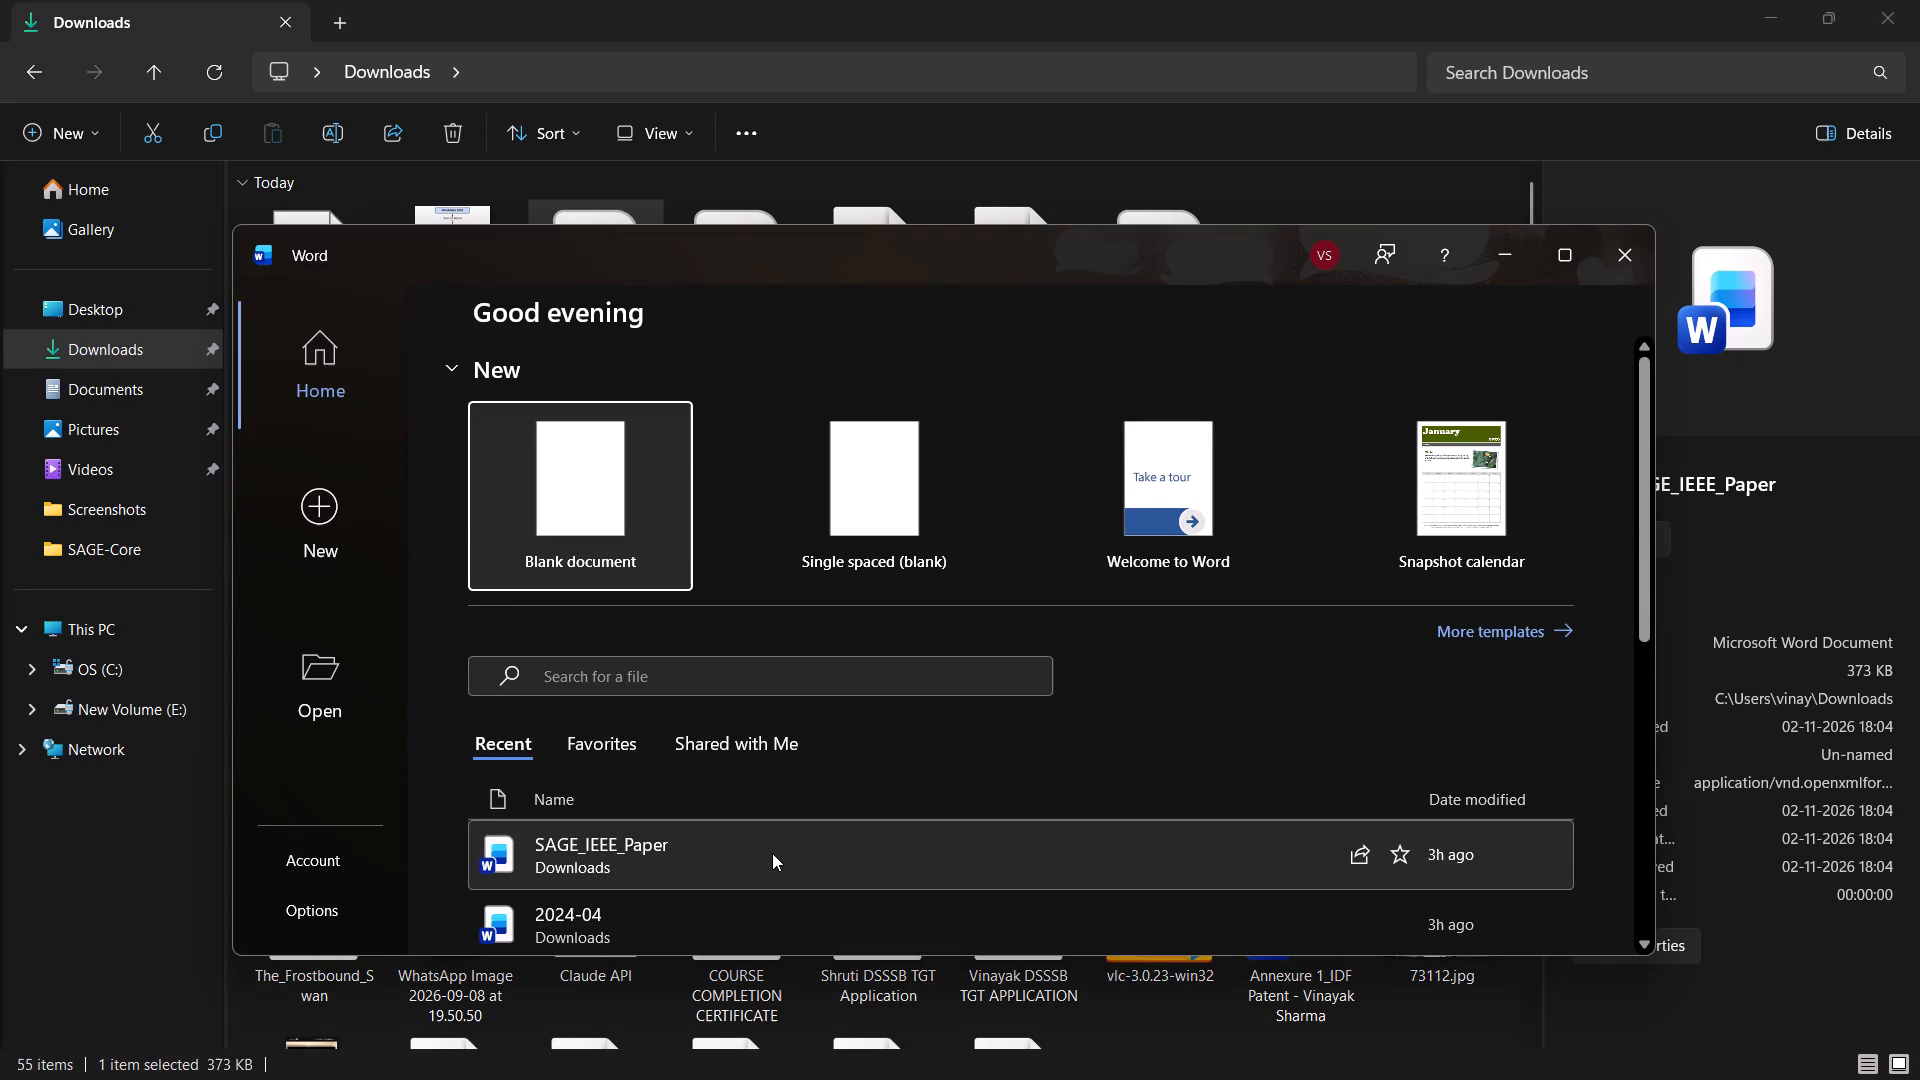
pyautogui.click(773, 852)
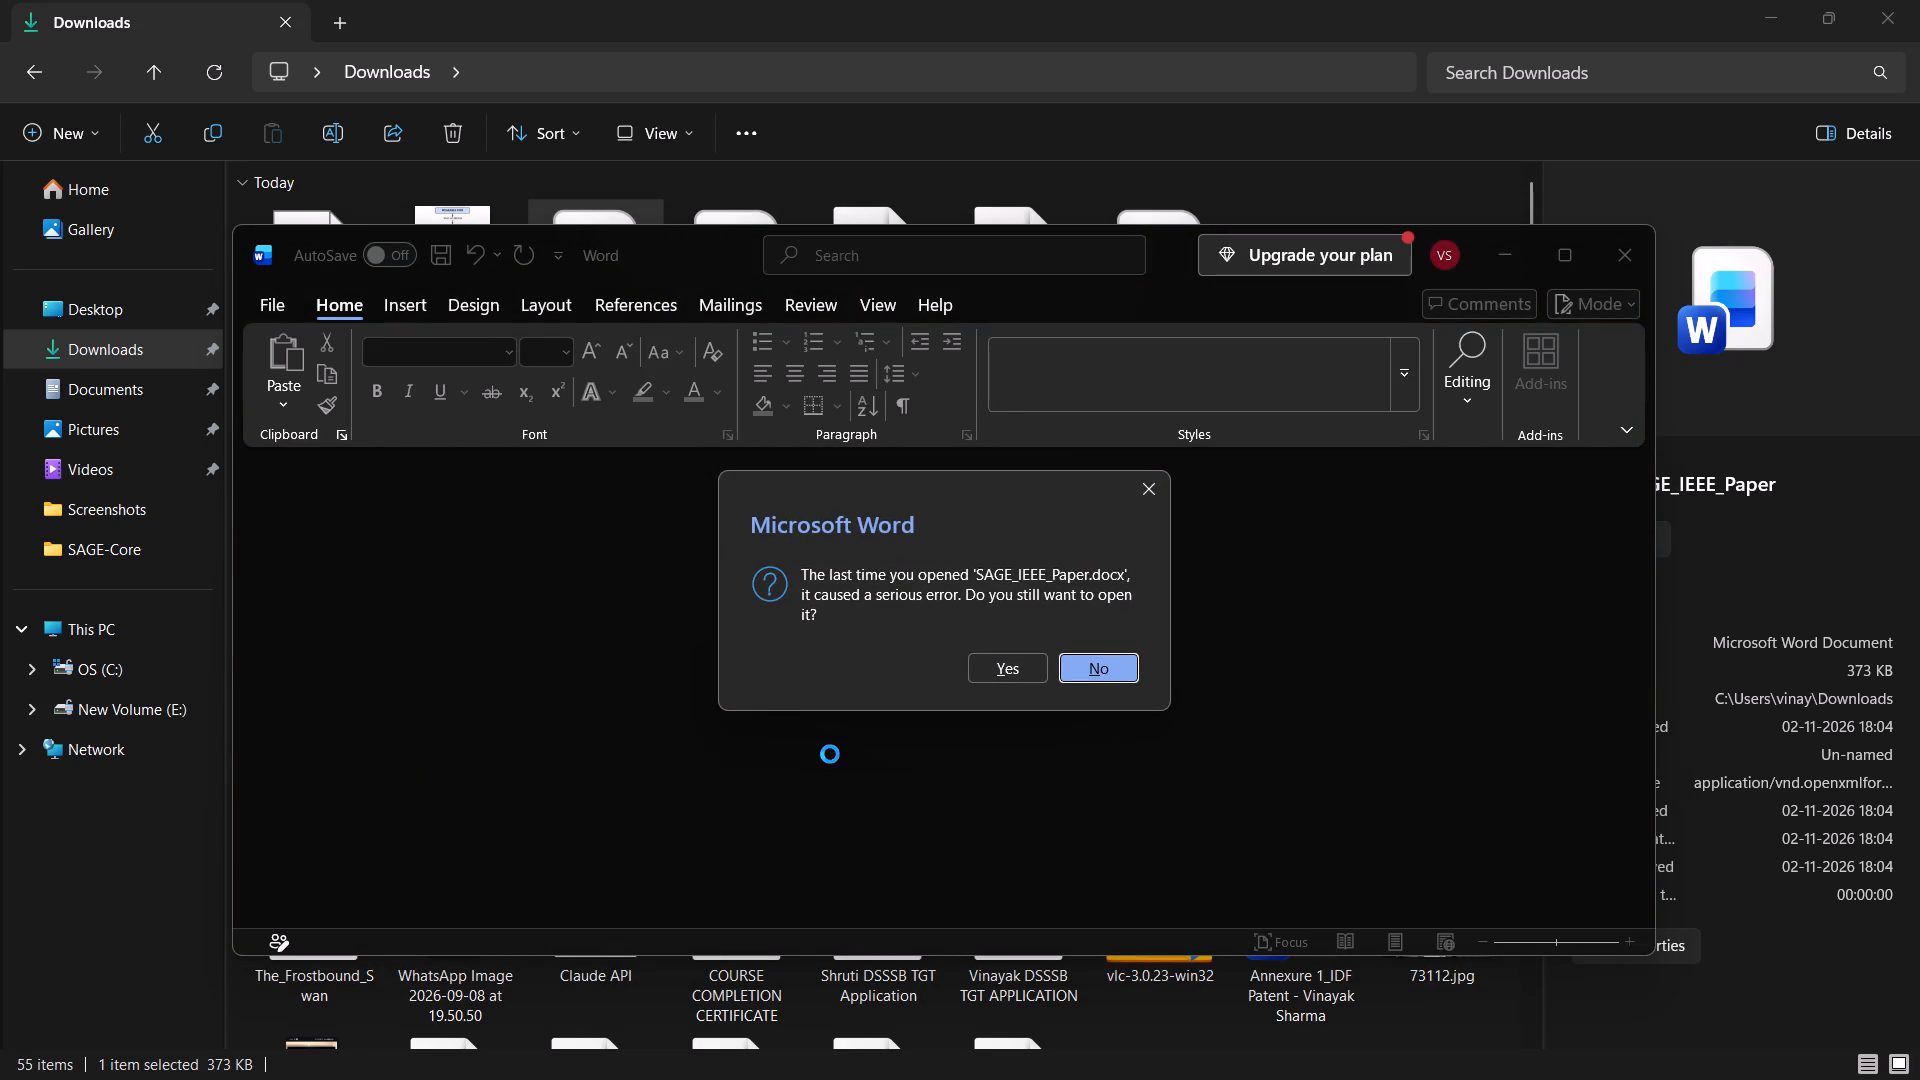
pyautogui.click(1004, 674)
pyautogui.scroll(-1, 1004, 674)
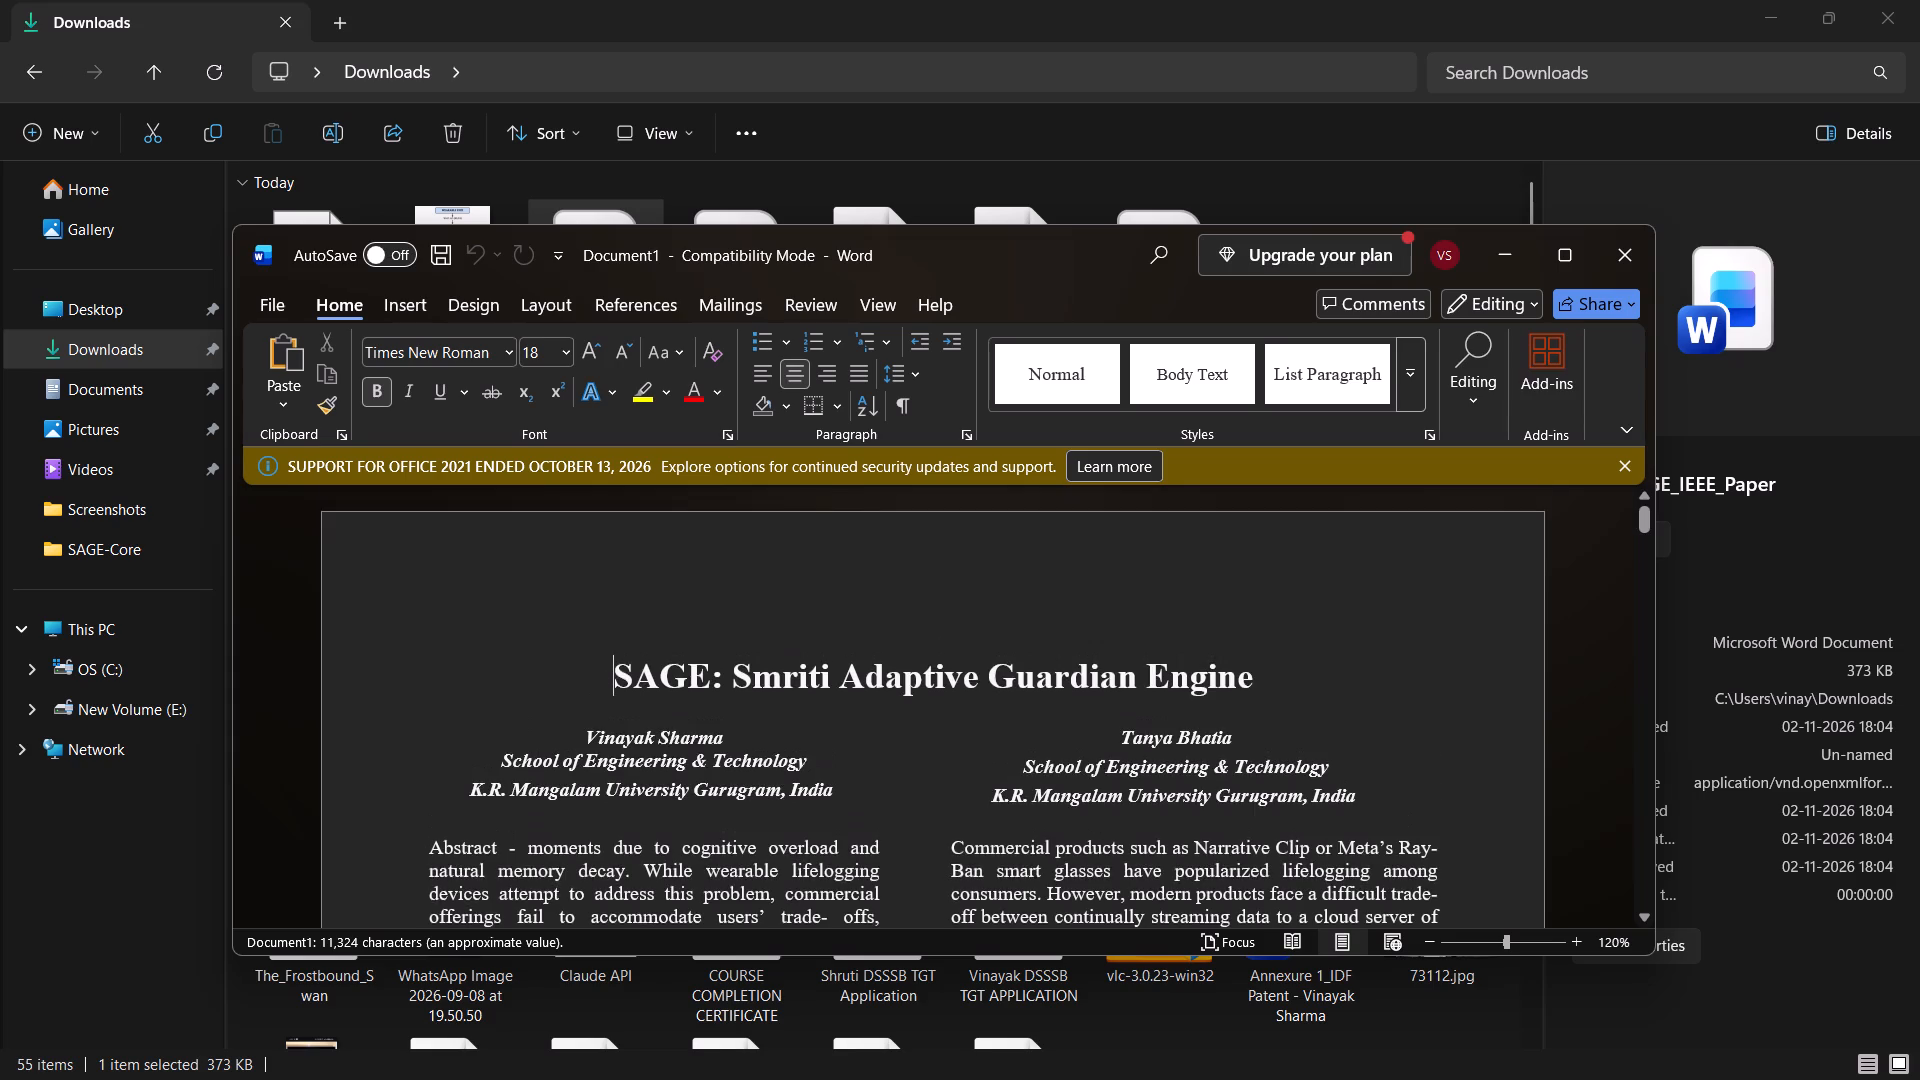
pyautogui.scroll(-8, 1004, 674)
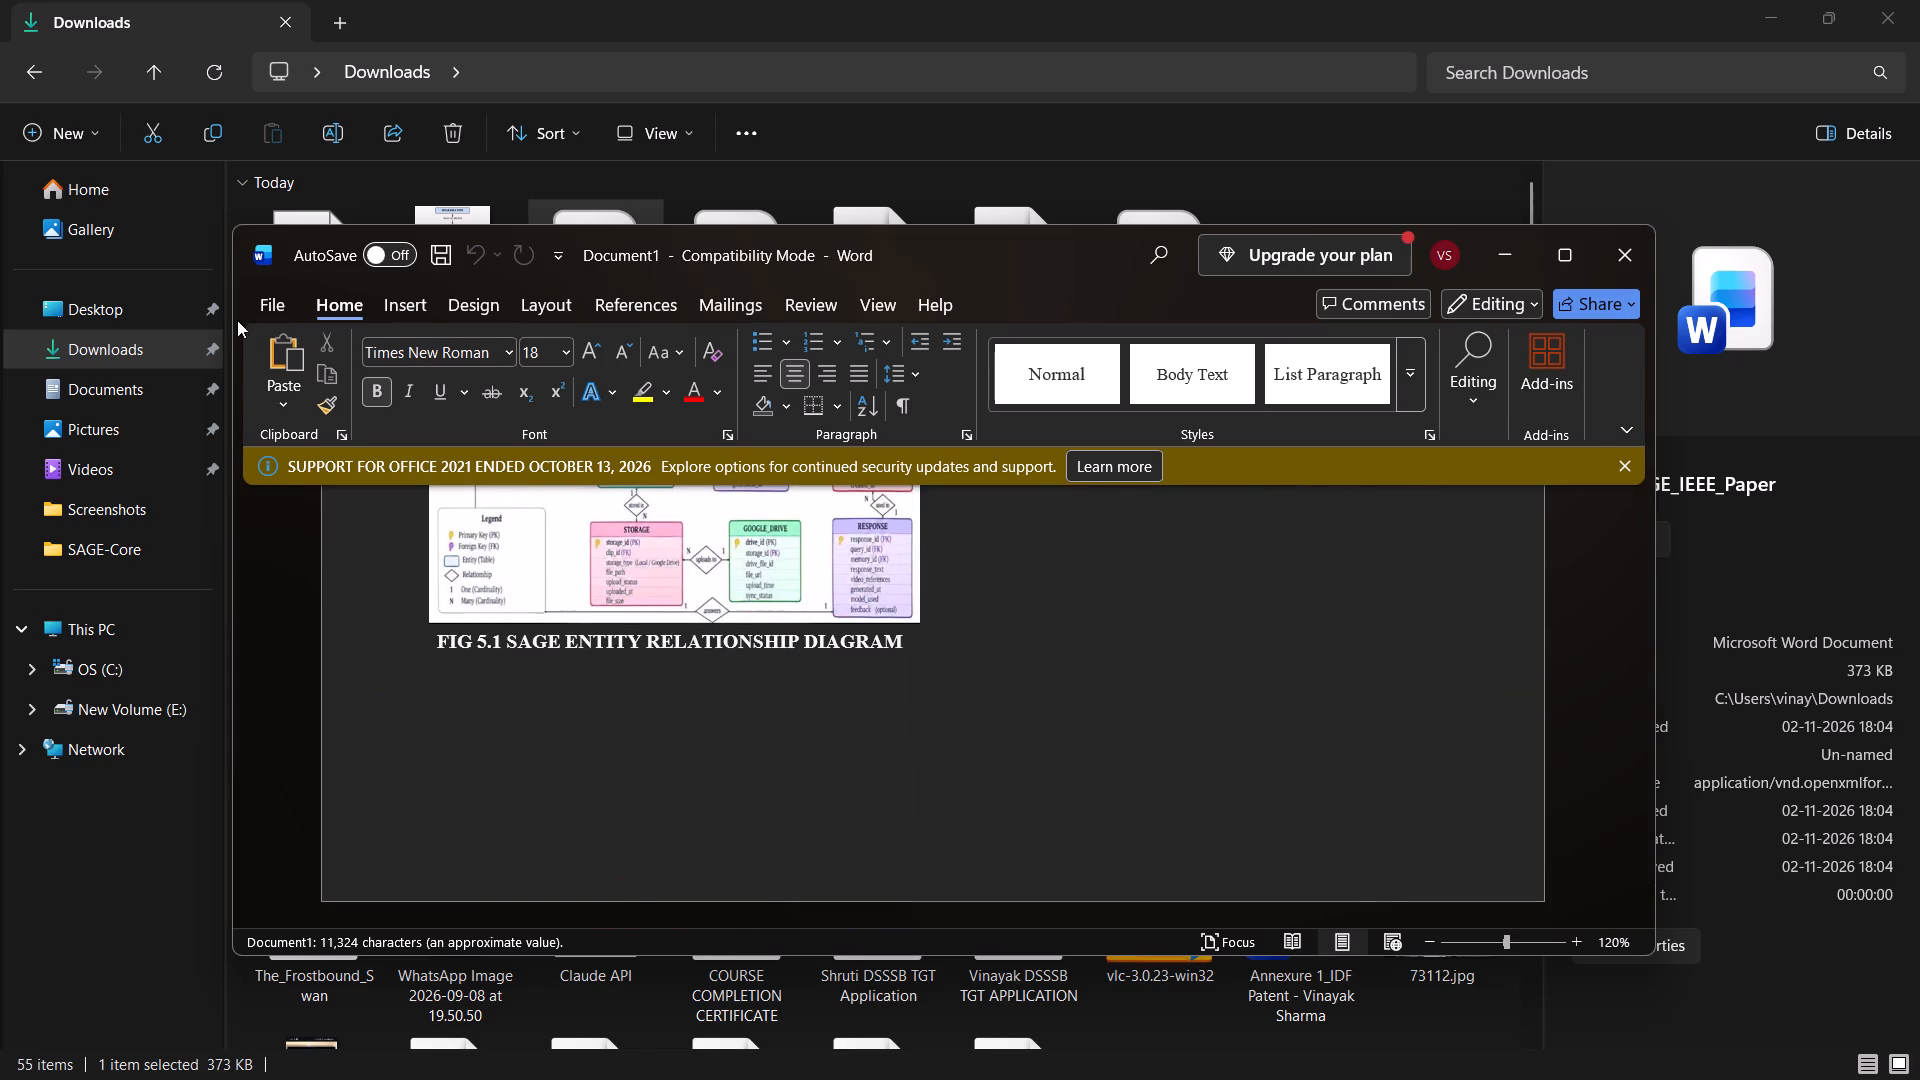
# Open the recent 2024-04 document and look through its text and figures as the format reference.
pyautogui.click(254, 311)
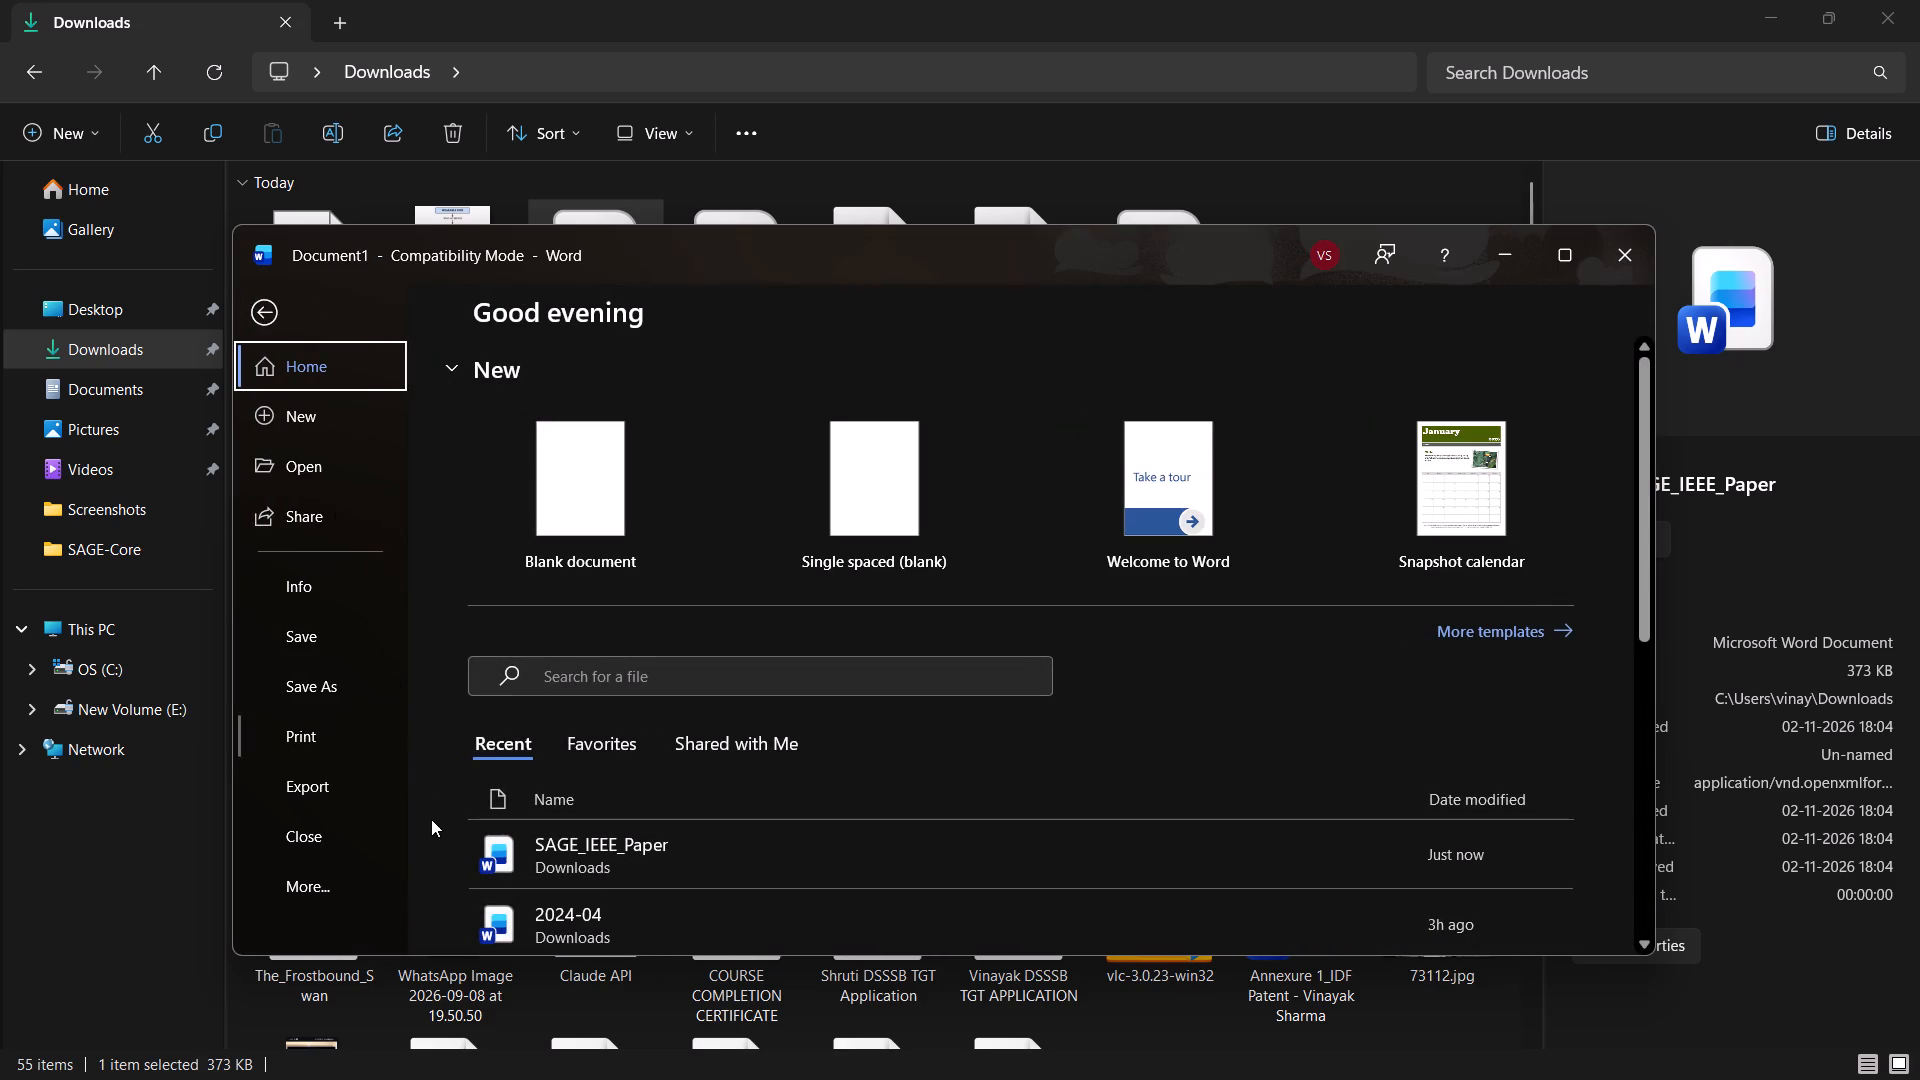
pyautogui.scroll(-2, 570, 881)
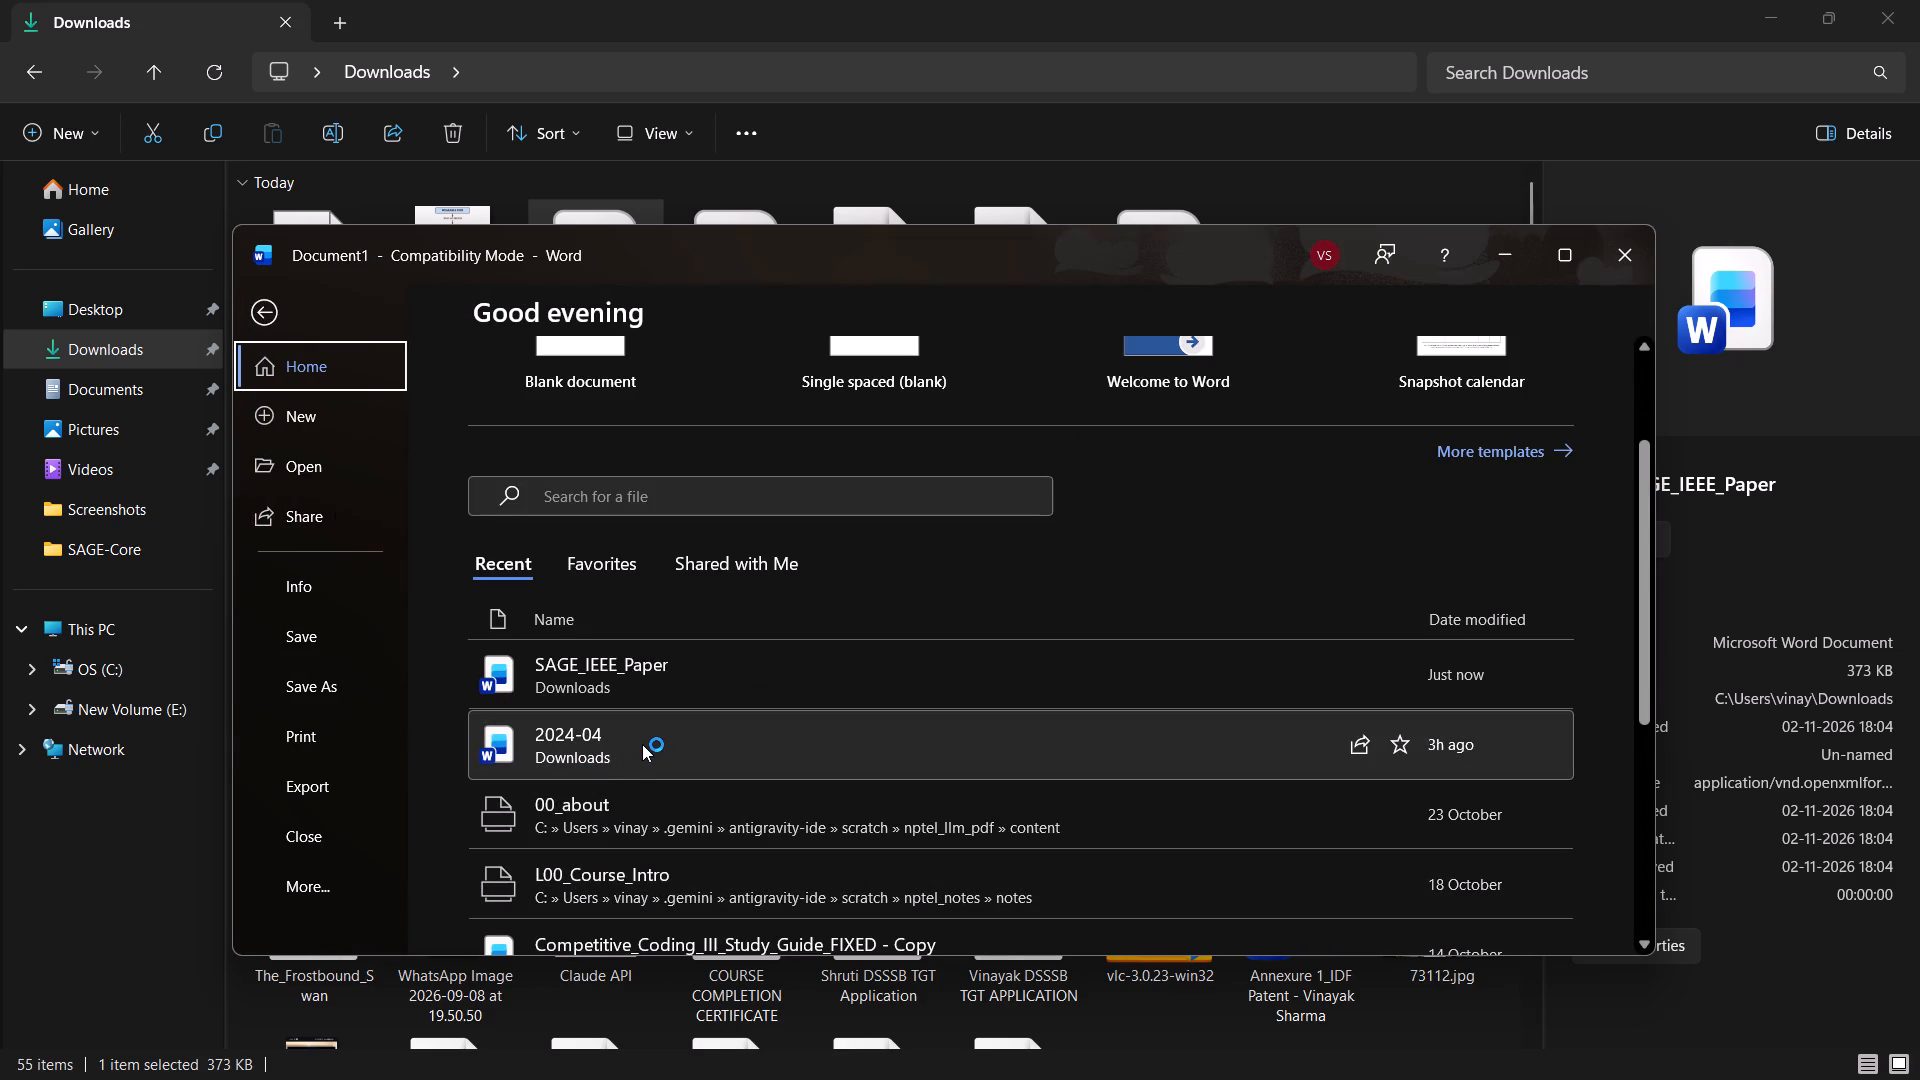
pyautogui.click(642, 744)
pyautogui.scroll(4, 841, 748)
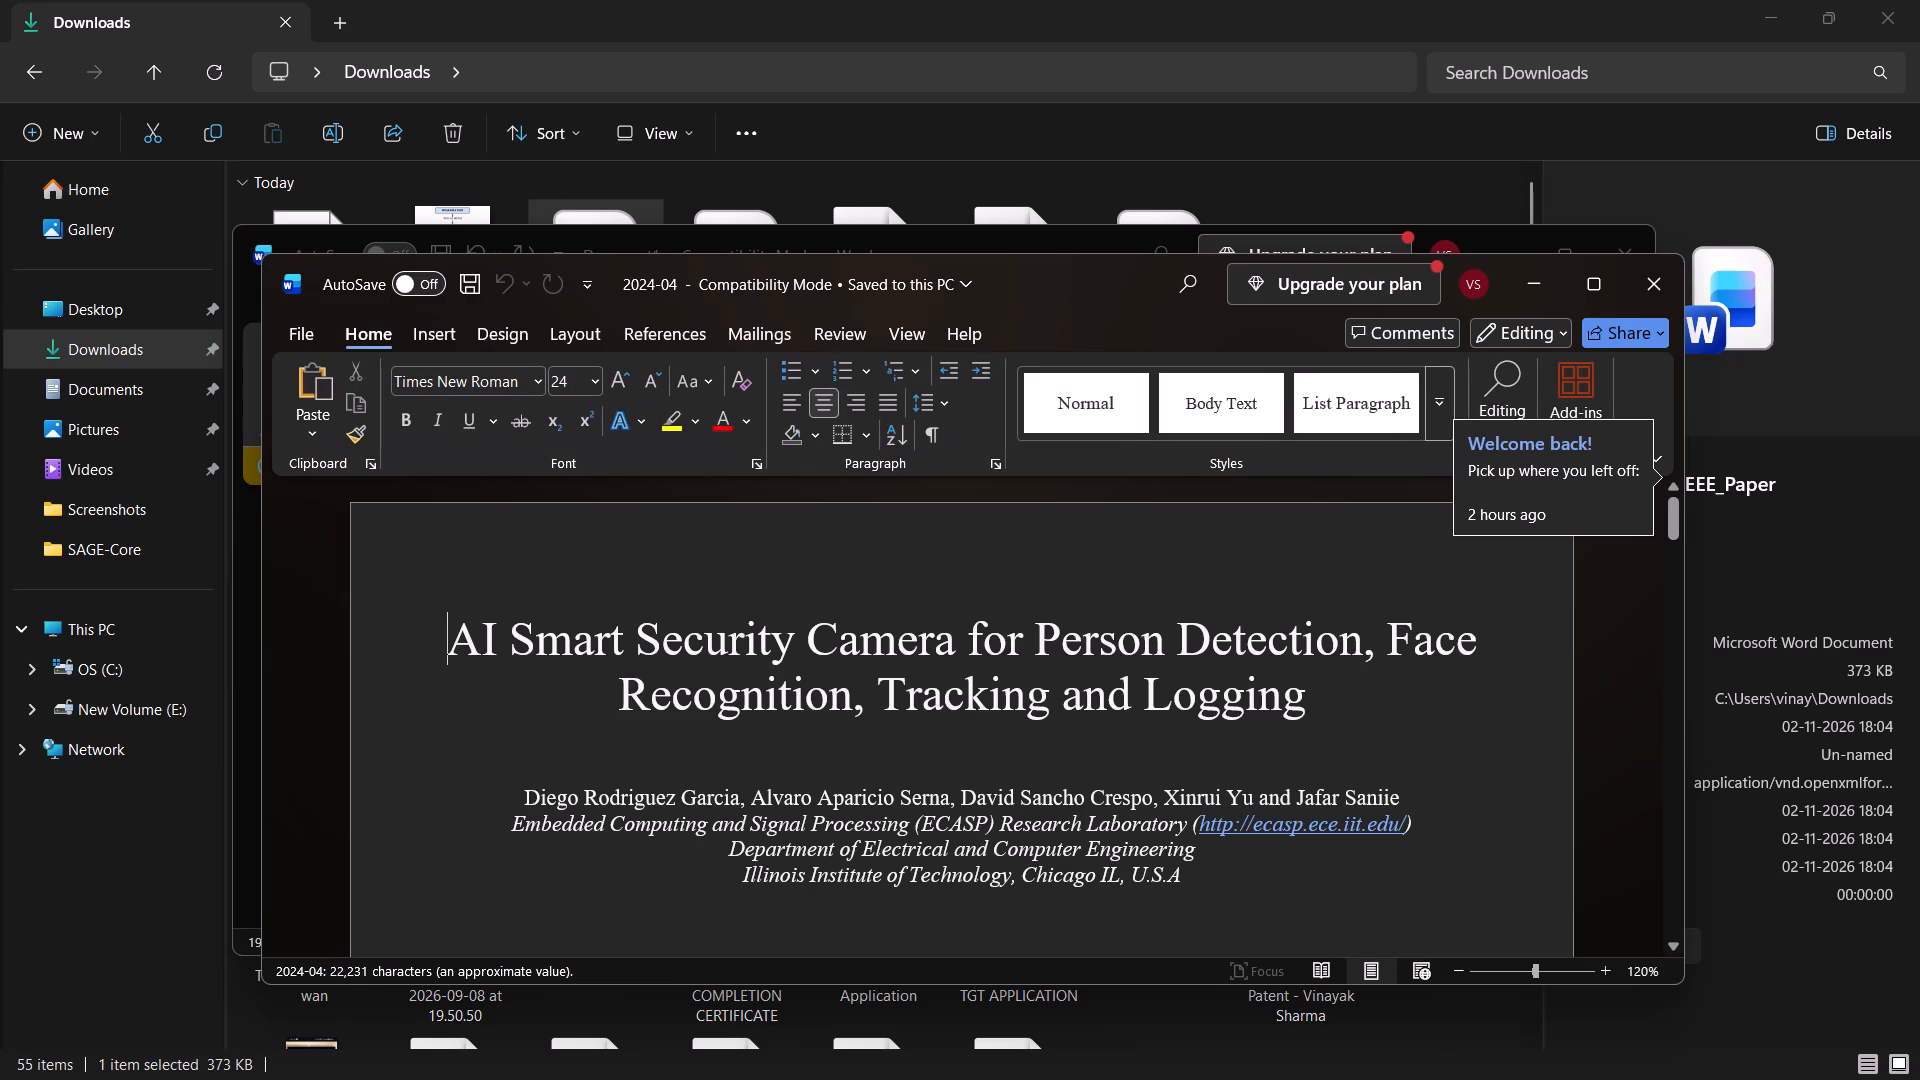
pyautogui.scroll(-14, 841, 748)
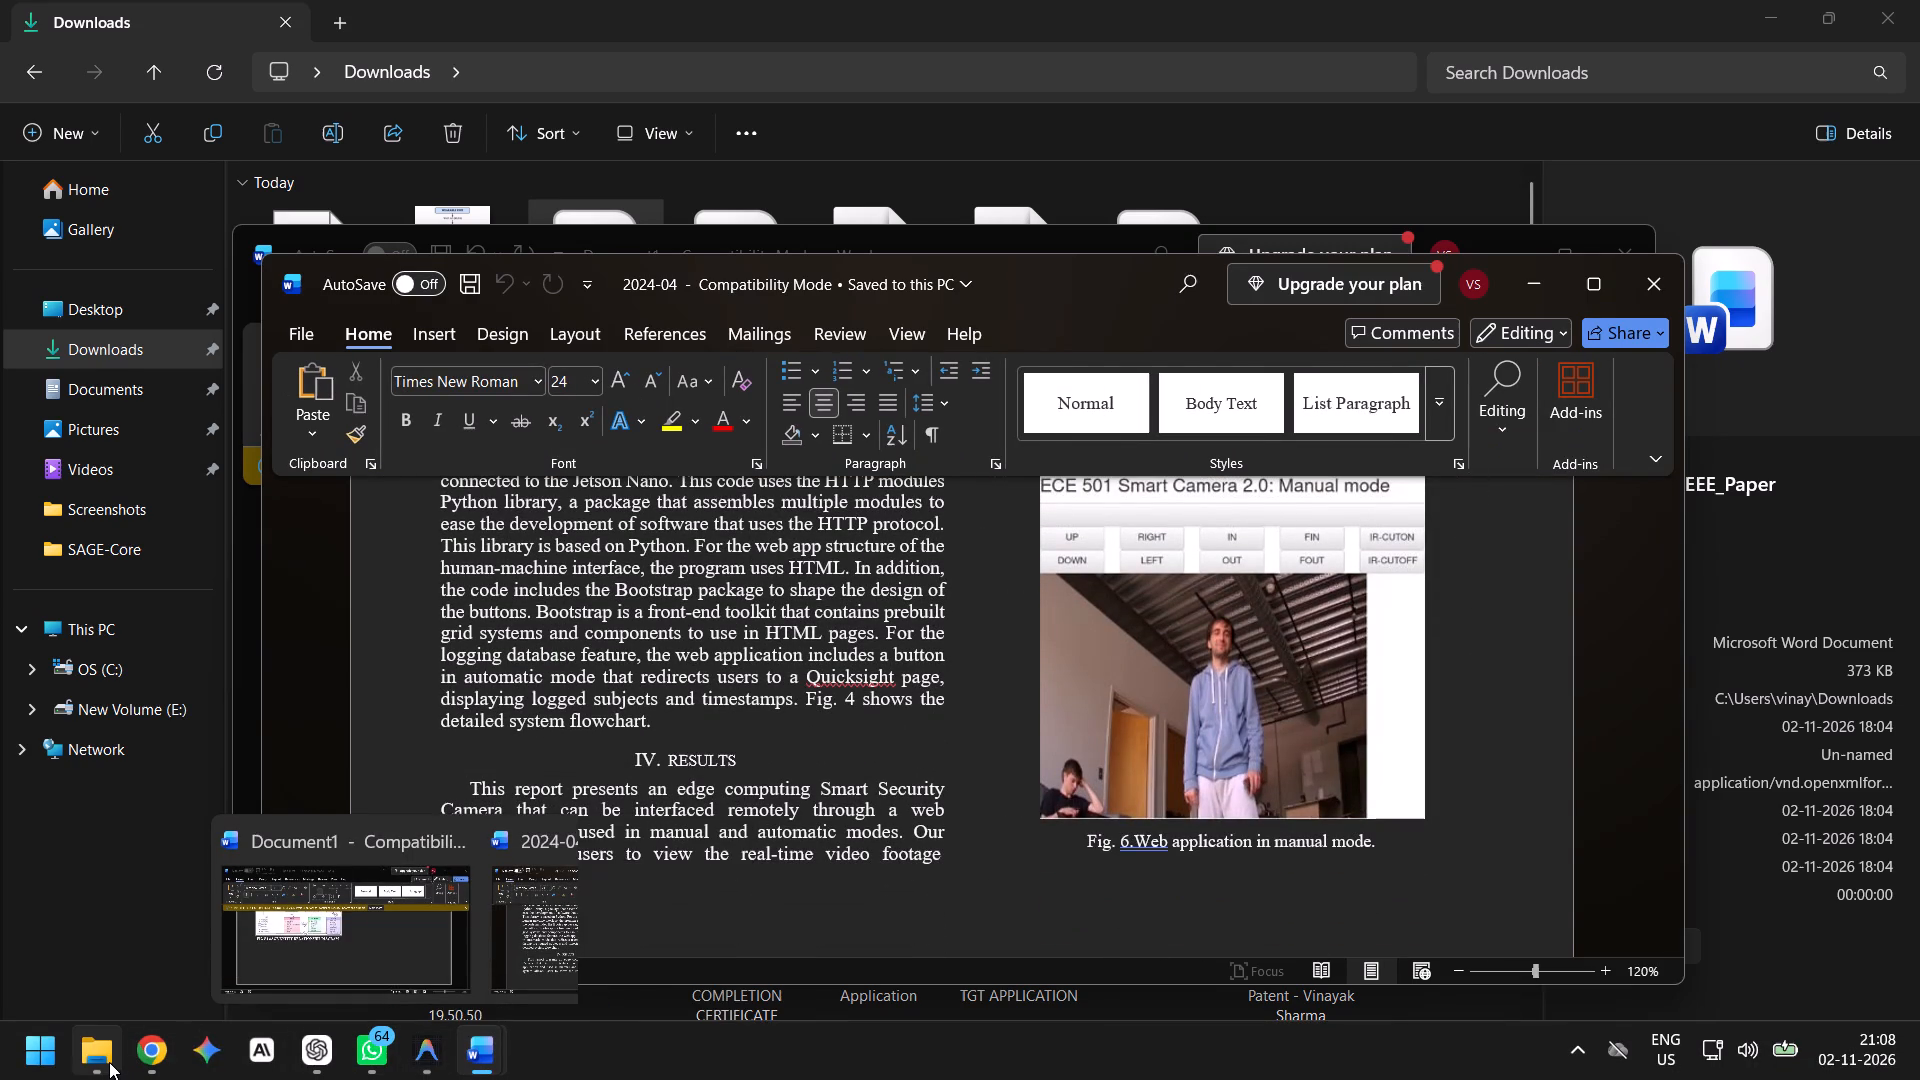
# Open SAGE_IEEE_Paper_backup from the Downloads folder and accept a read-only copy of 2024-04.
pyautogui.click(107, 957)
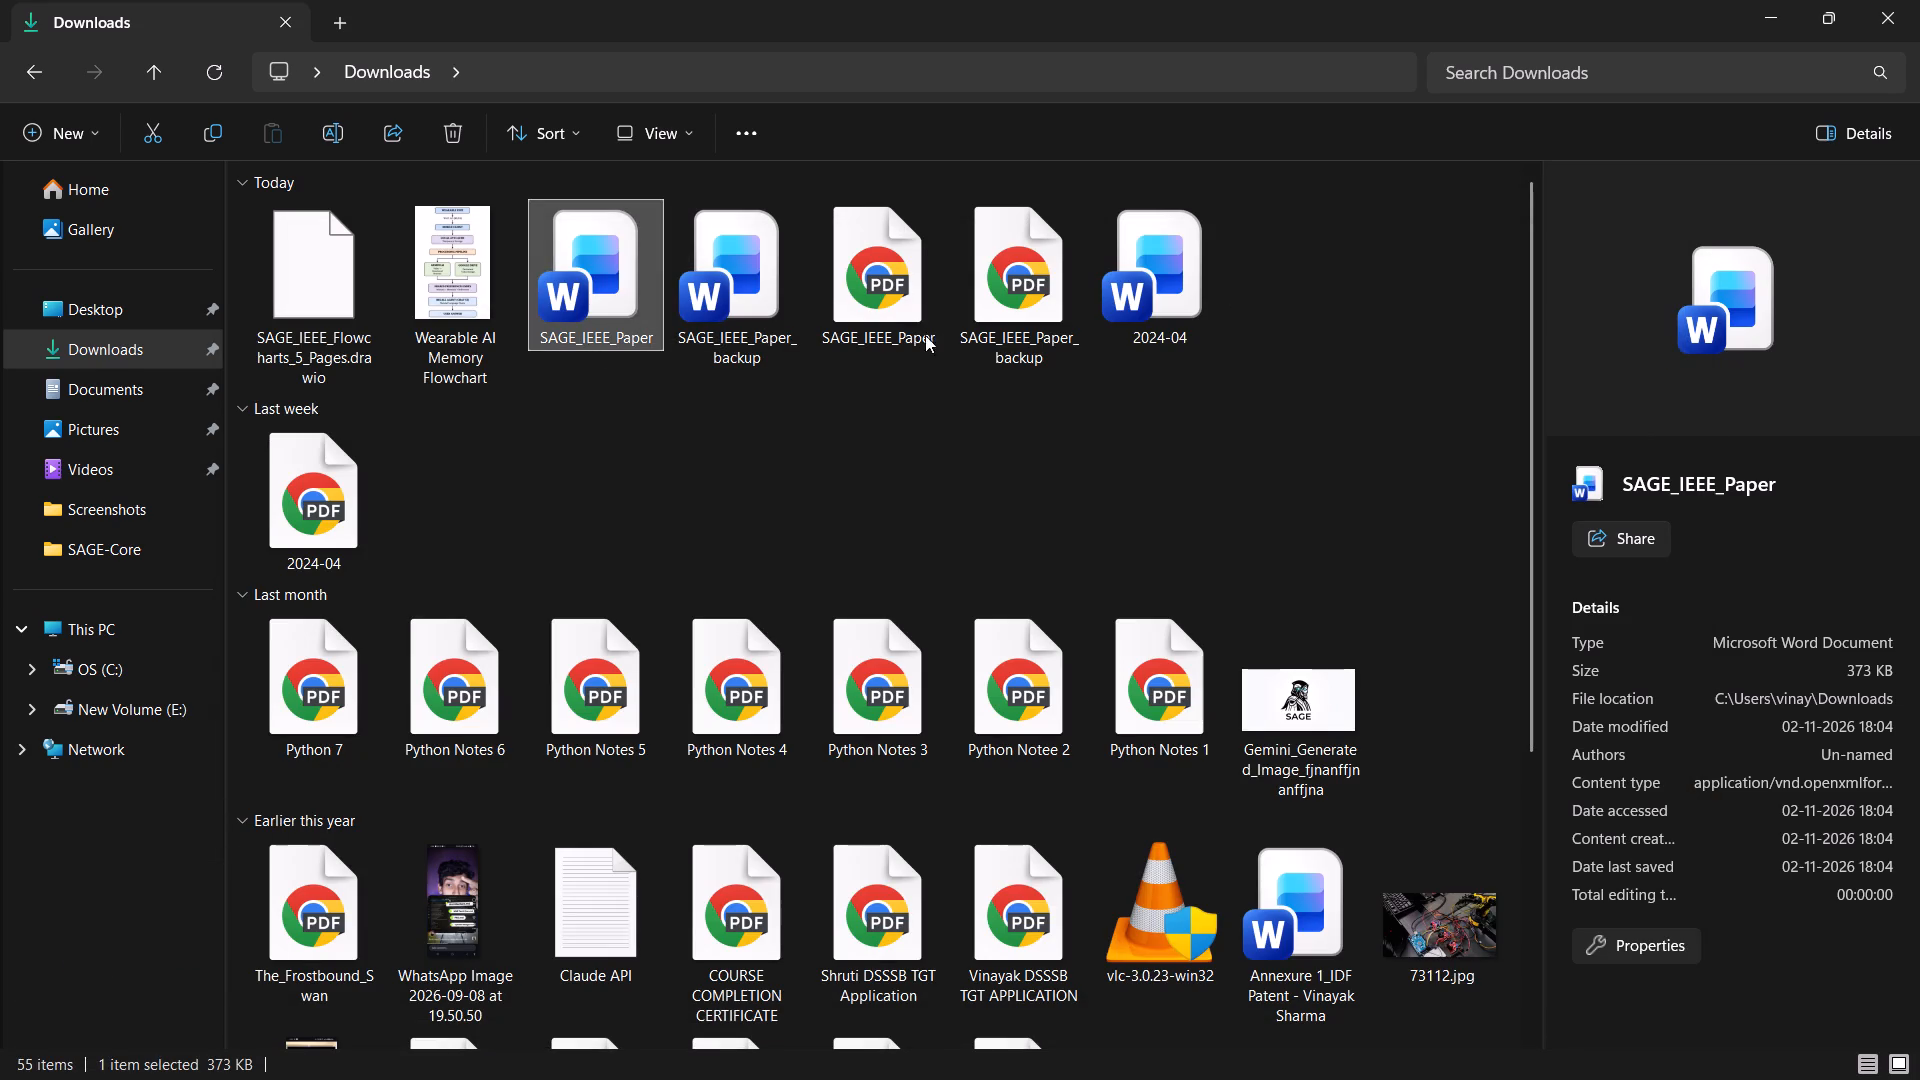
pyautogui.doubleClick(750, 357)
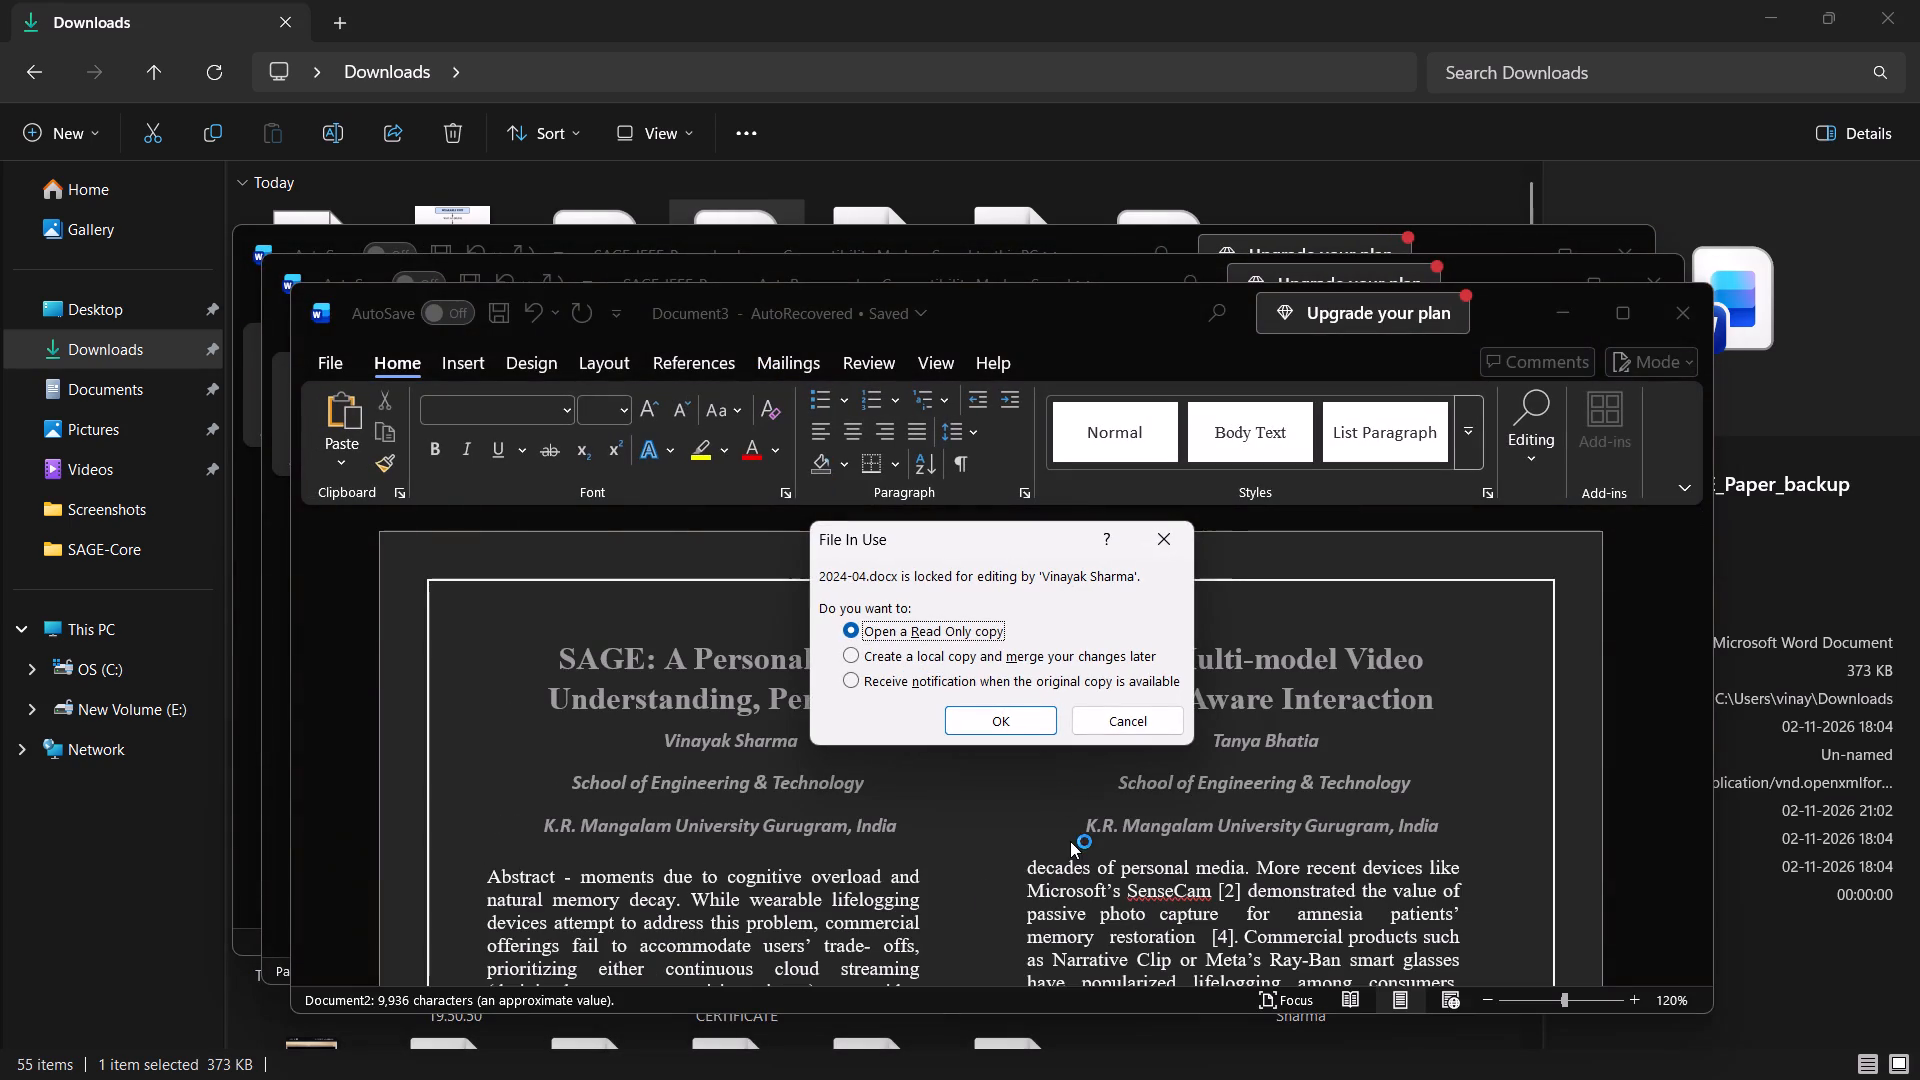
pyautogui.click(999, 719)
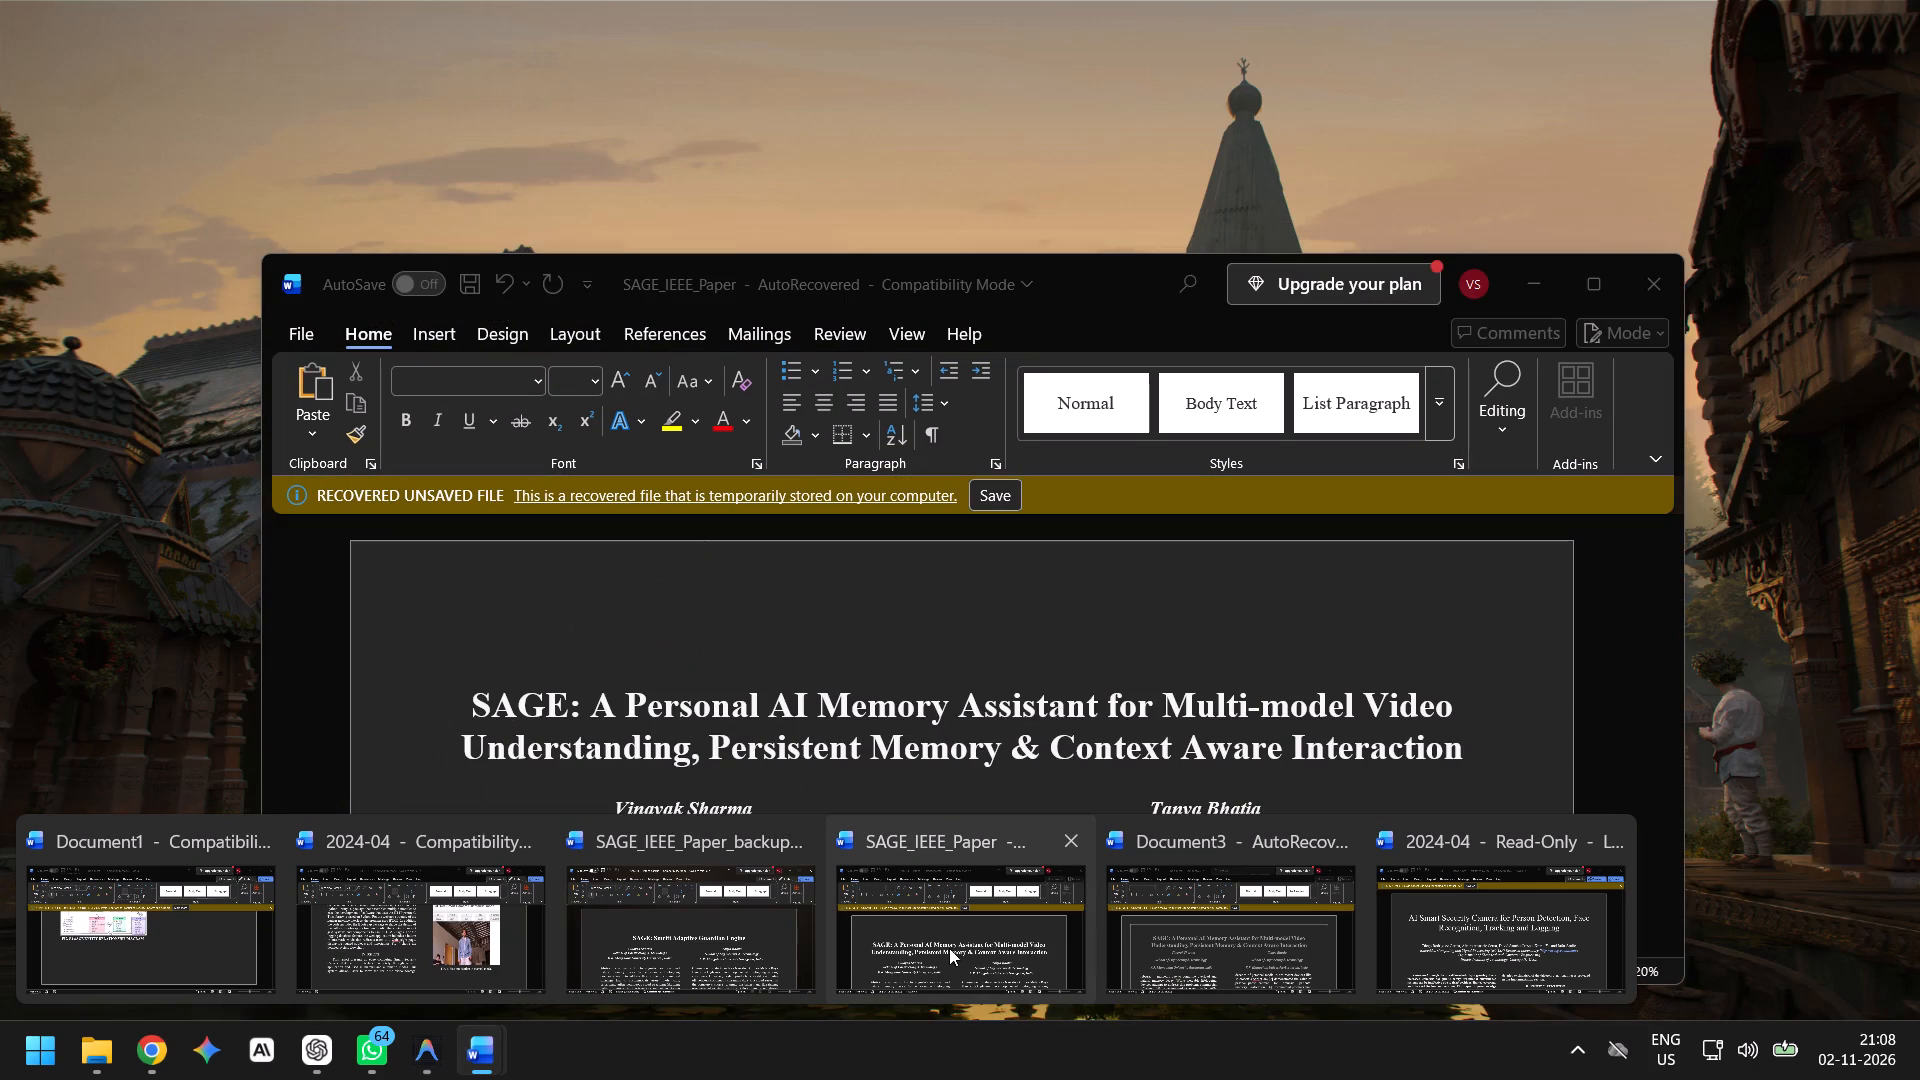
# Close the recovered SAGE_IEEE_Paper, the editable 2024-04 and the unsaved Document1 windows without saving changes.
pyautogui.click(1070, 851)
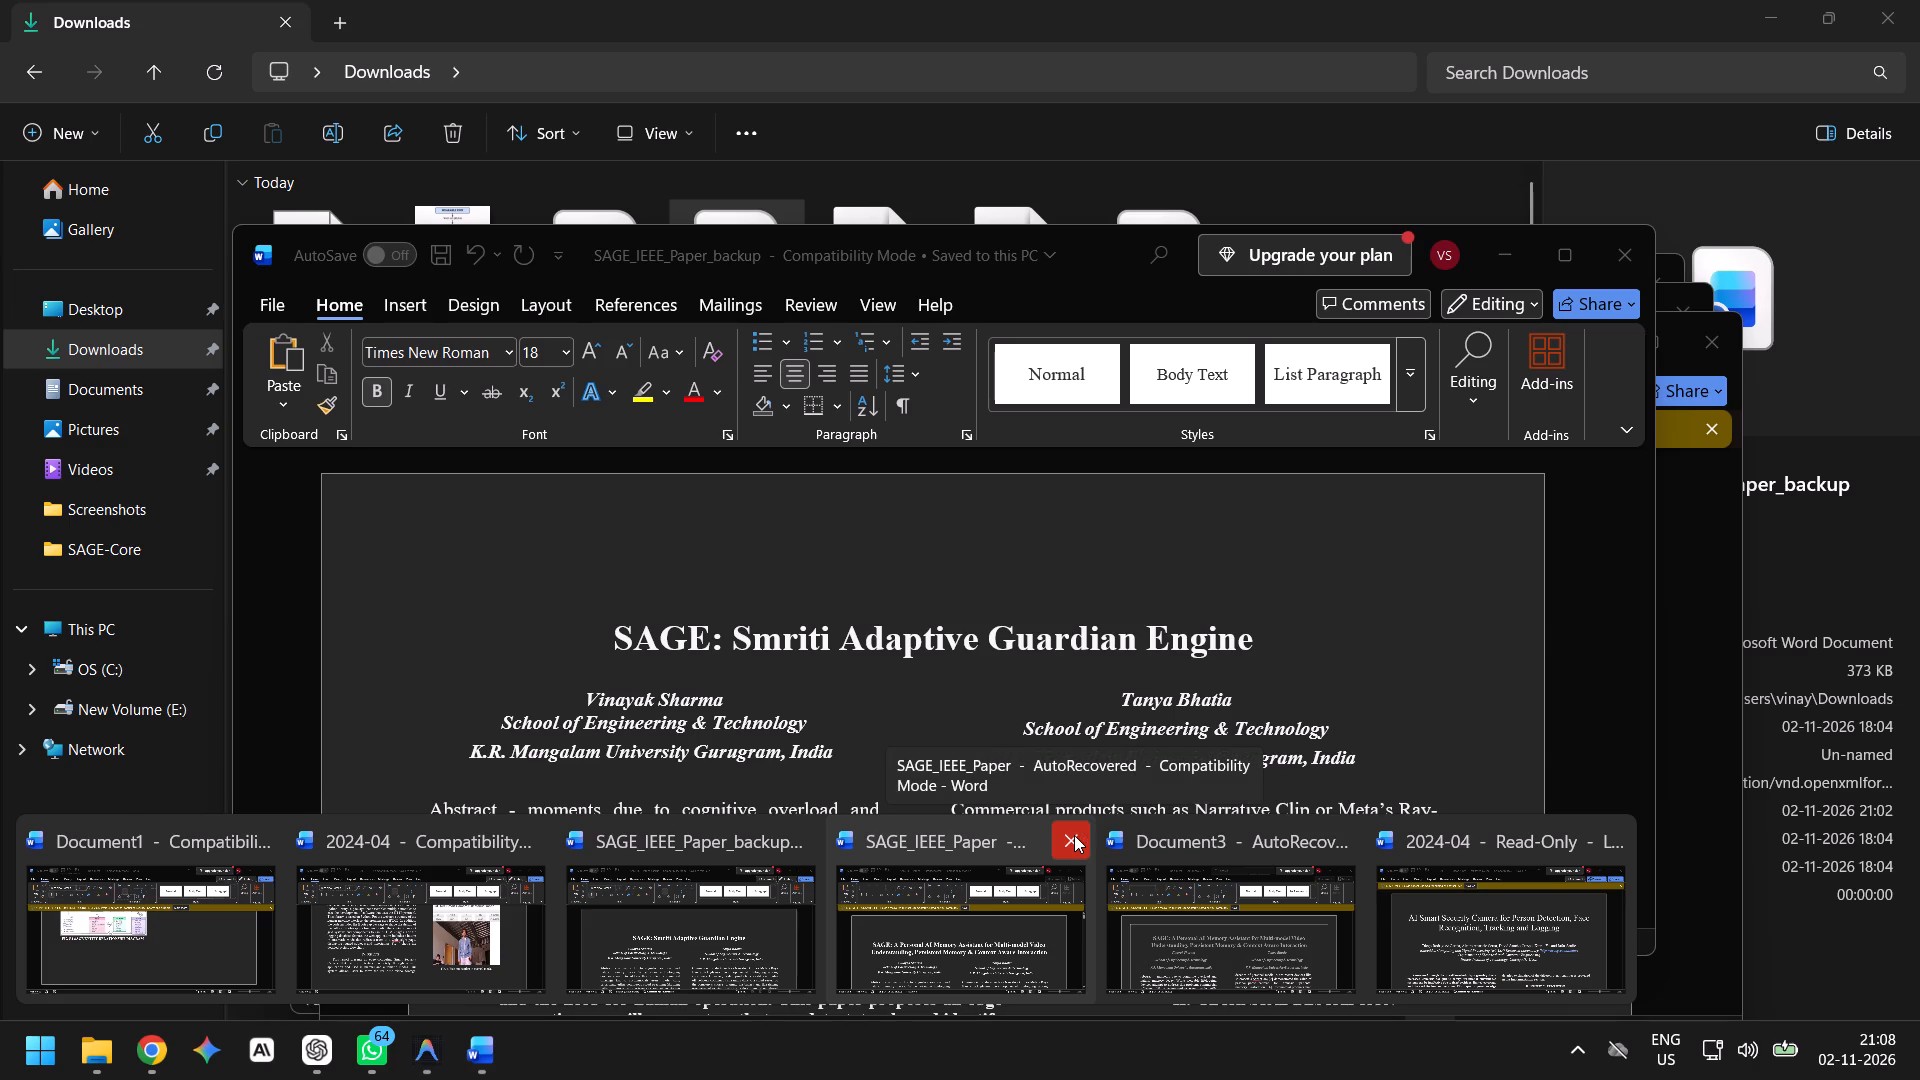
pyautogui.click(1019, 905)
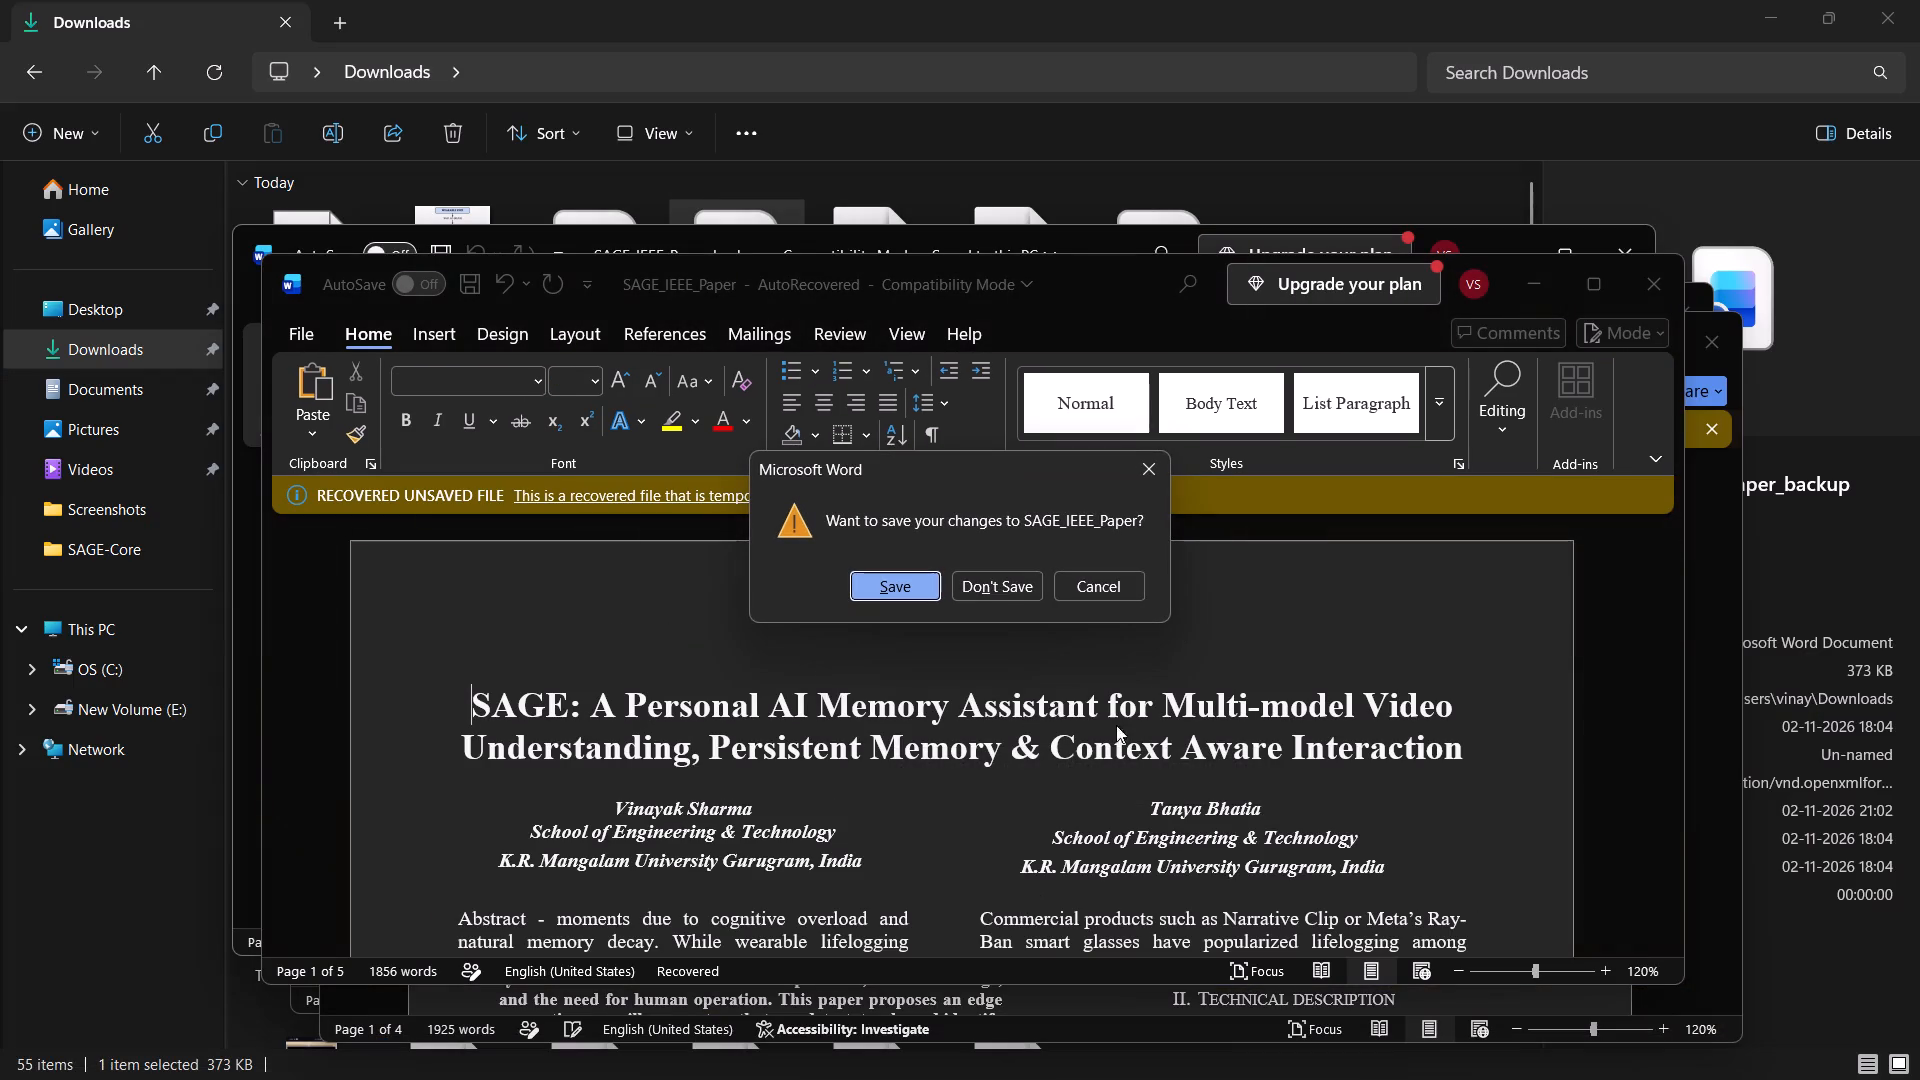
pyautogui.click(989, 592)
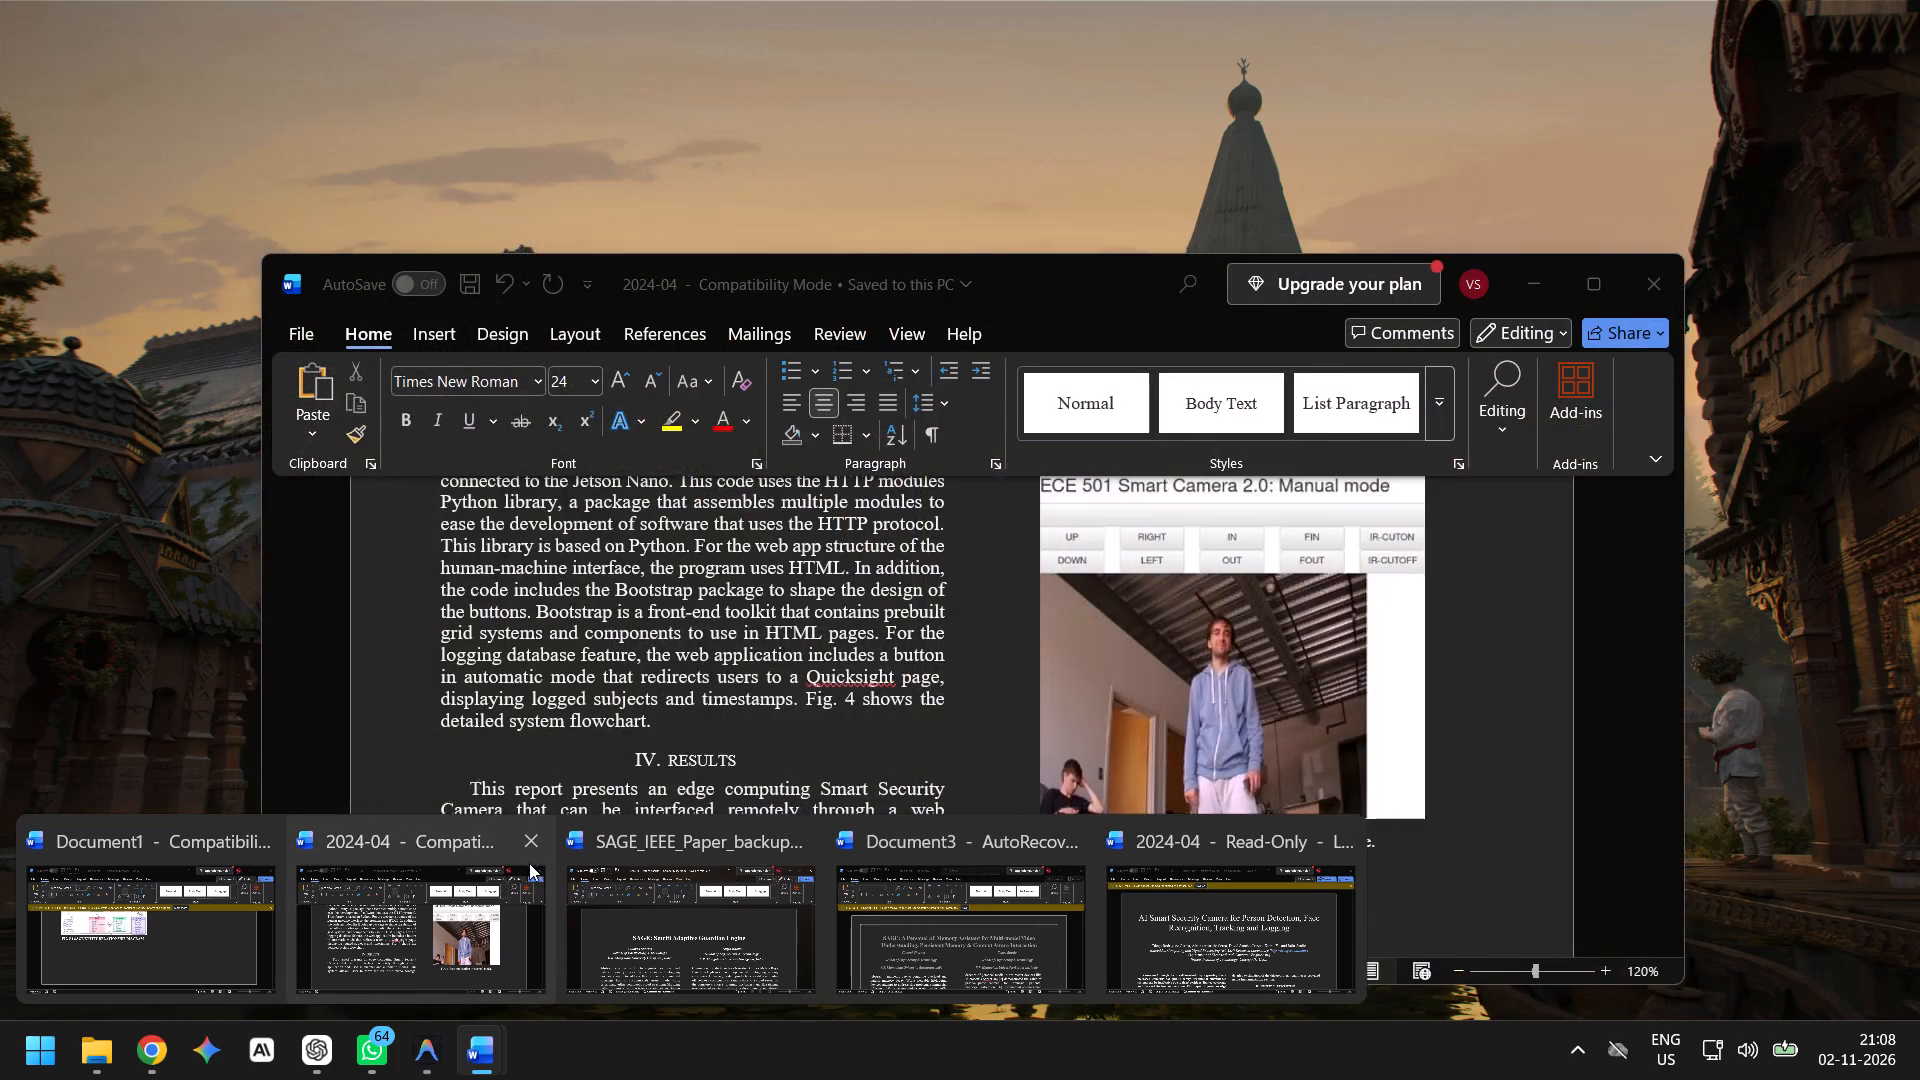
pyautogui.click(524, 845)
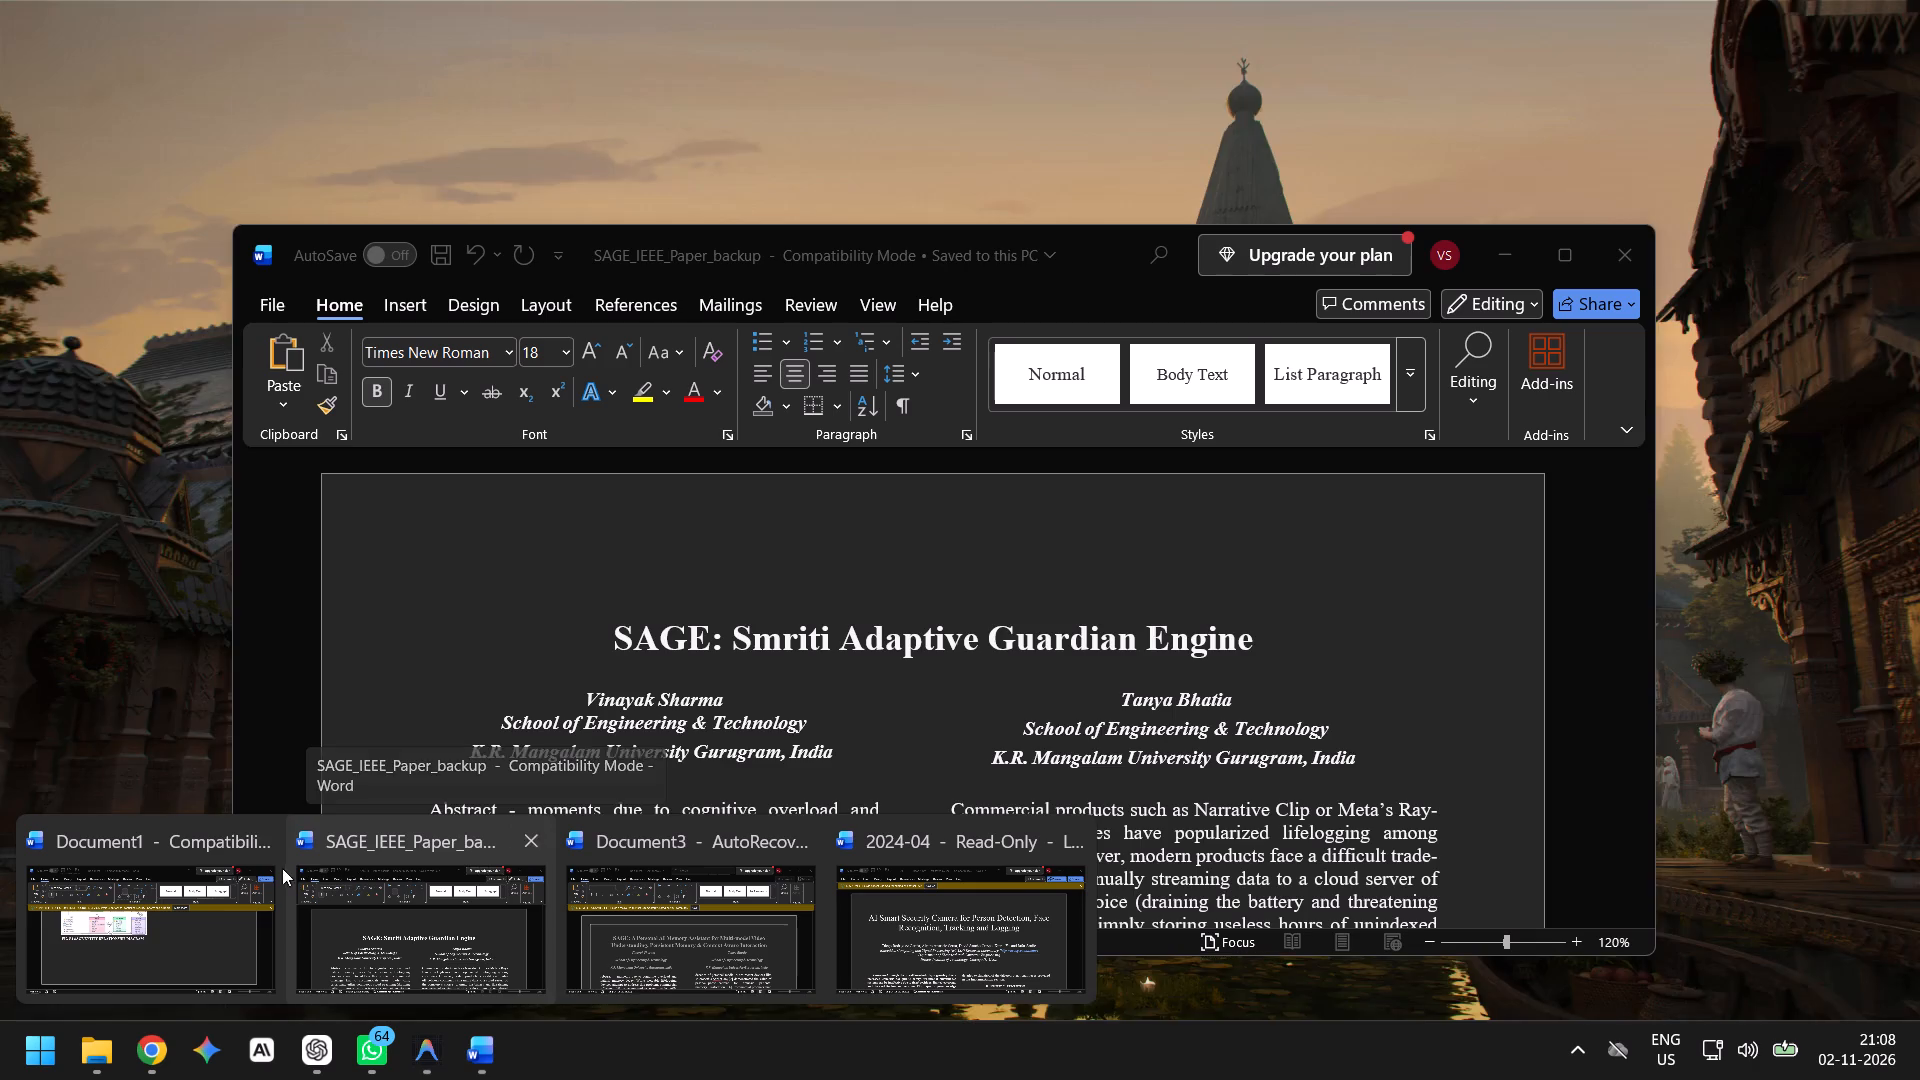
pyautogui.click(263, 848)
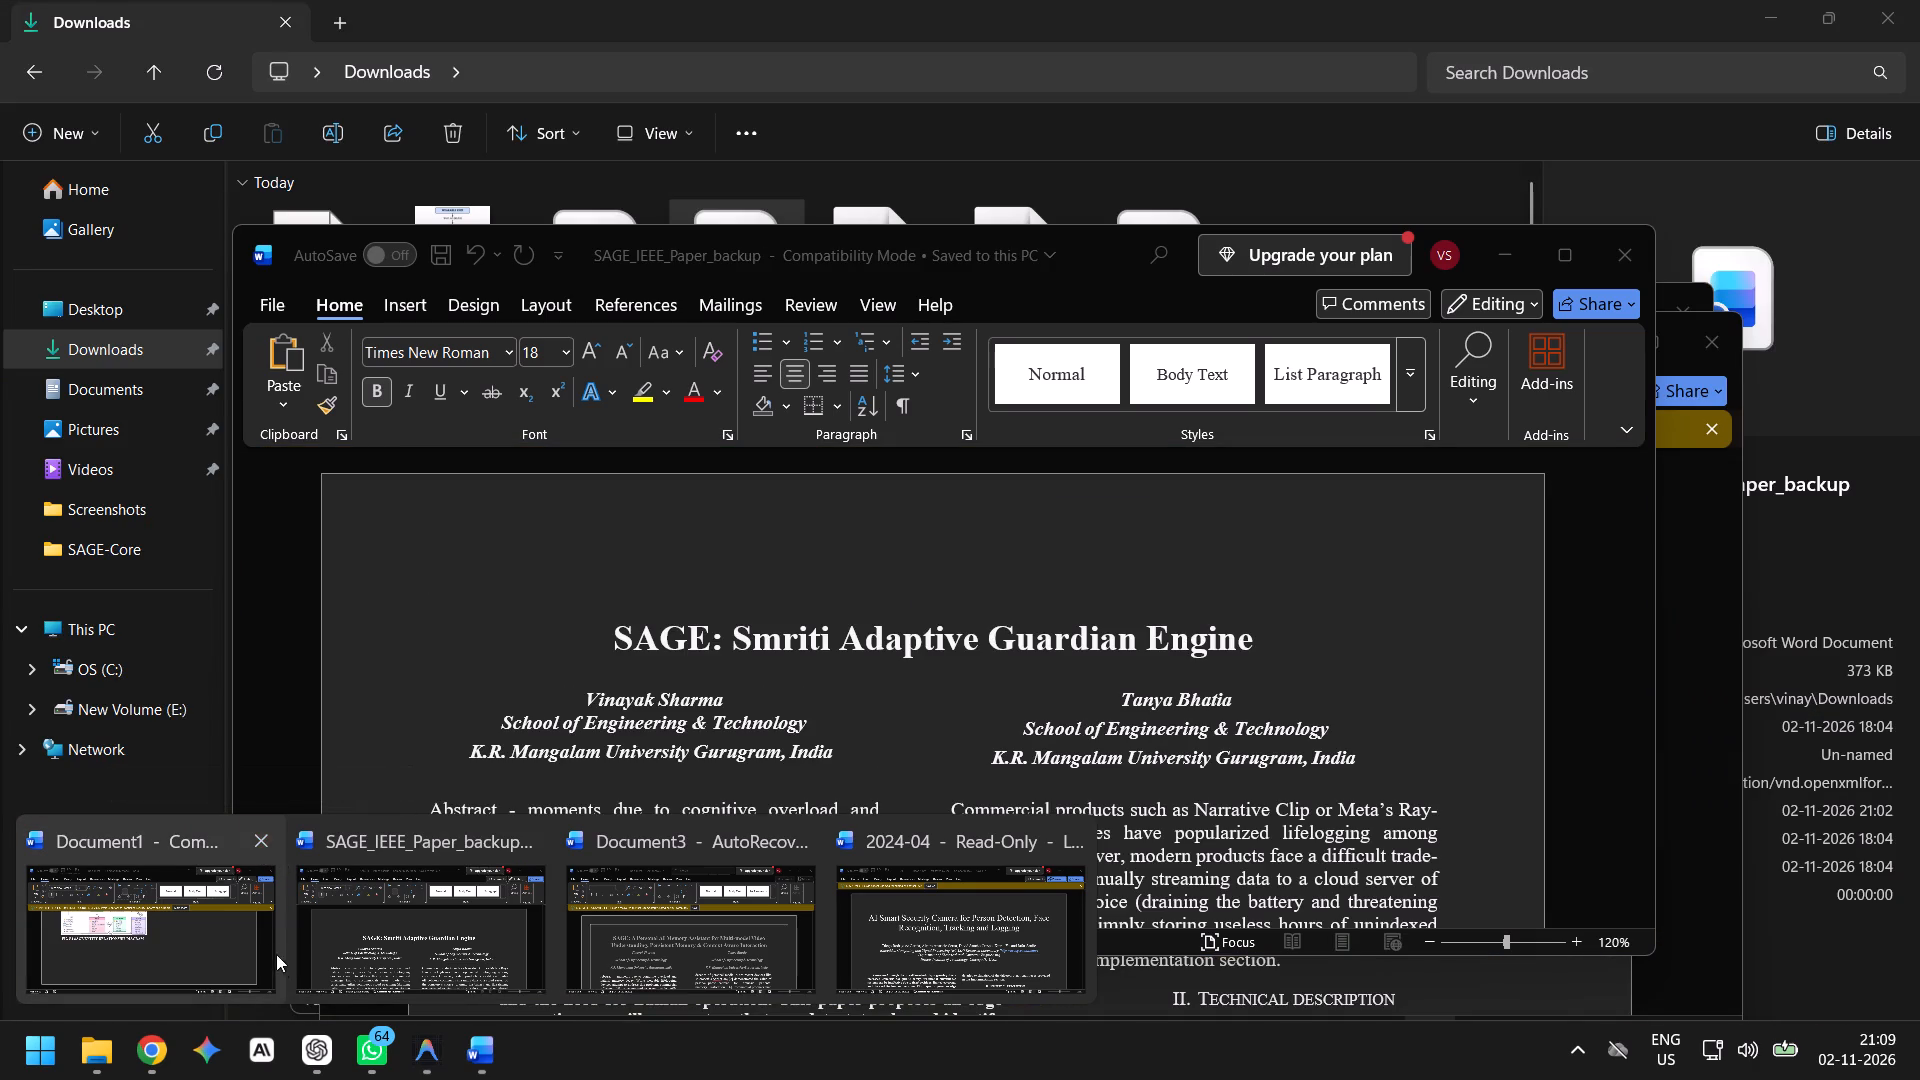
pyautogui.click(191, 929)
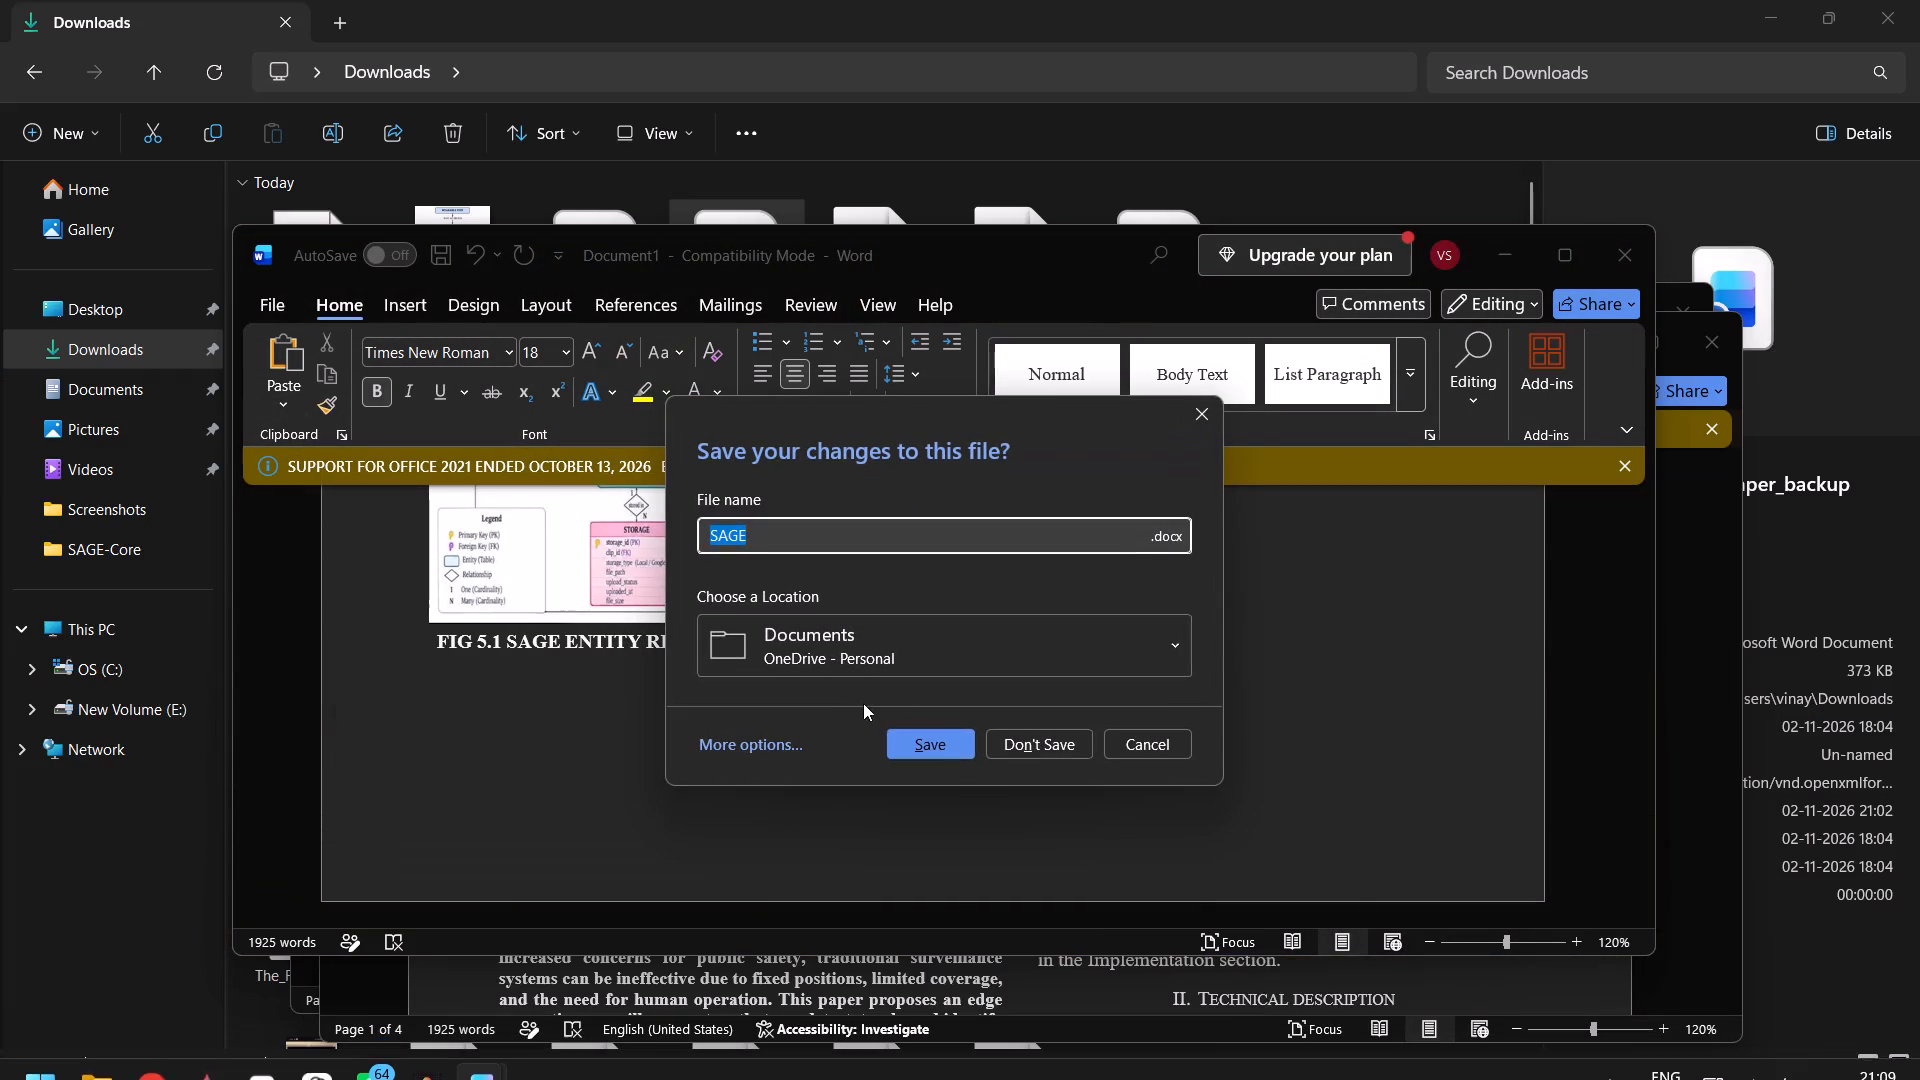
pyautogui.click(1016, 757)
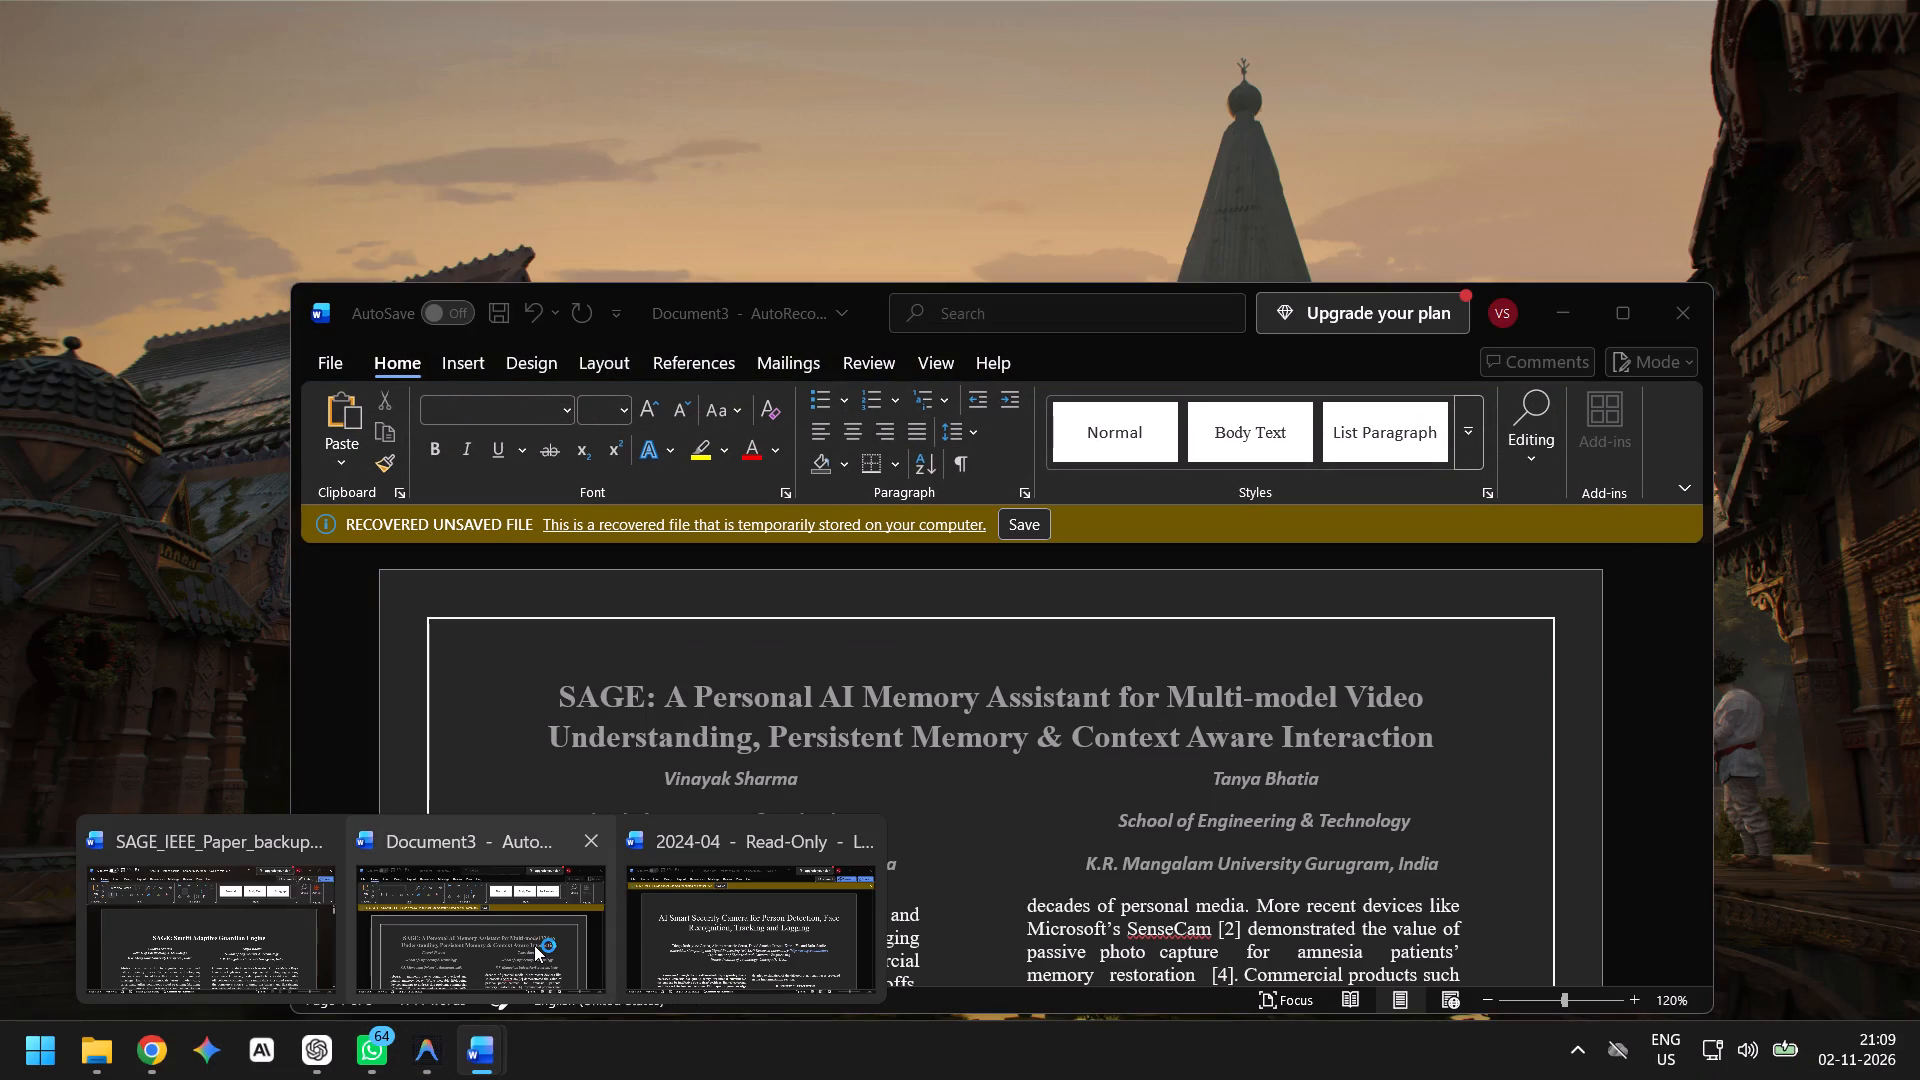
# Bring up the recovered Document3 full screen and examine its pages through the evaluation and conclusion sections.
pyautogui.click(534, 945)
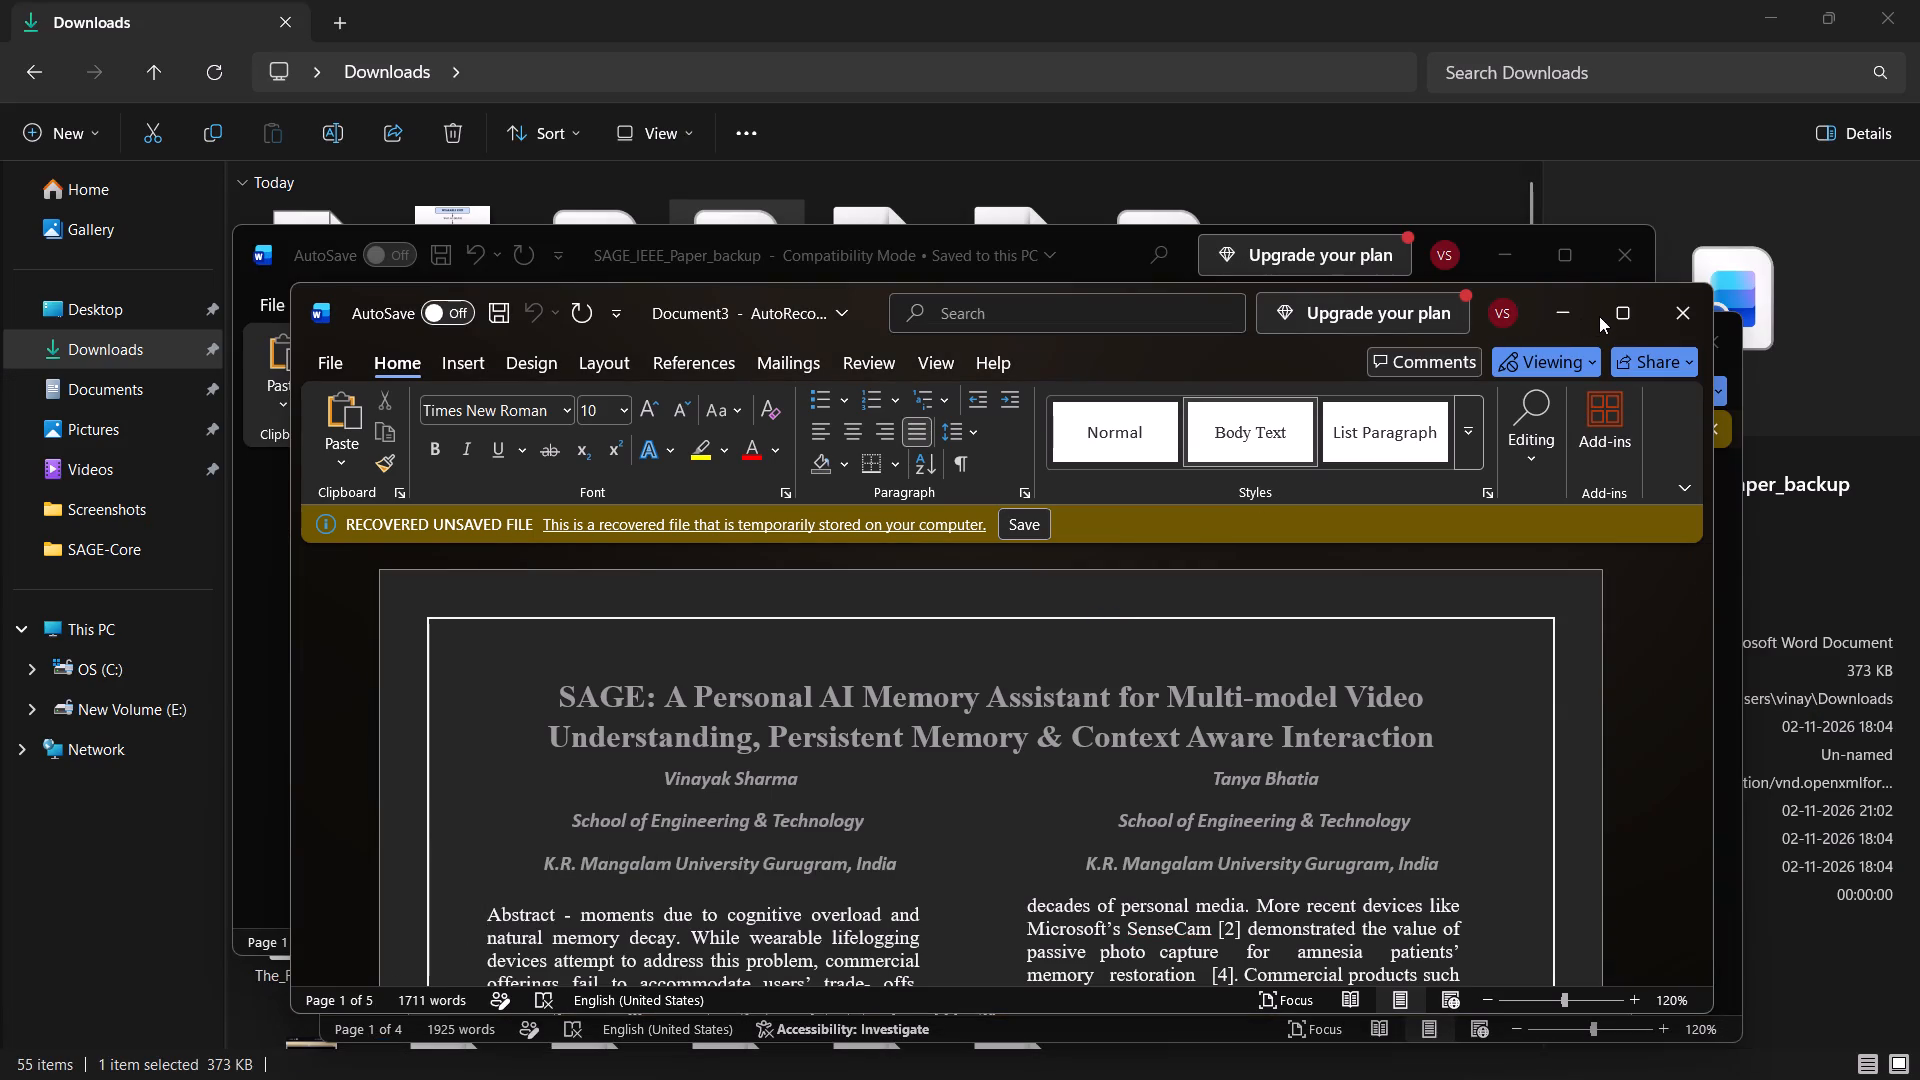
pyautogui.click(1607, 314)
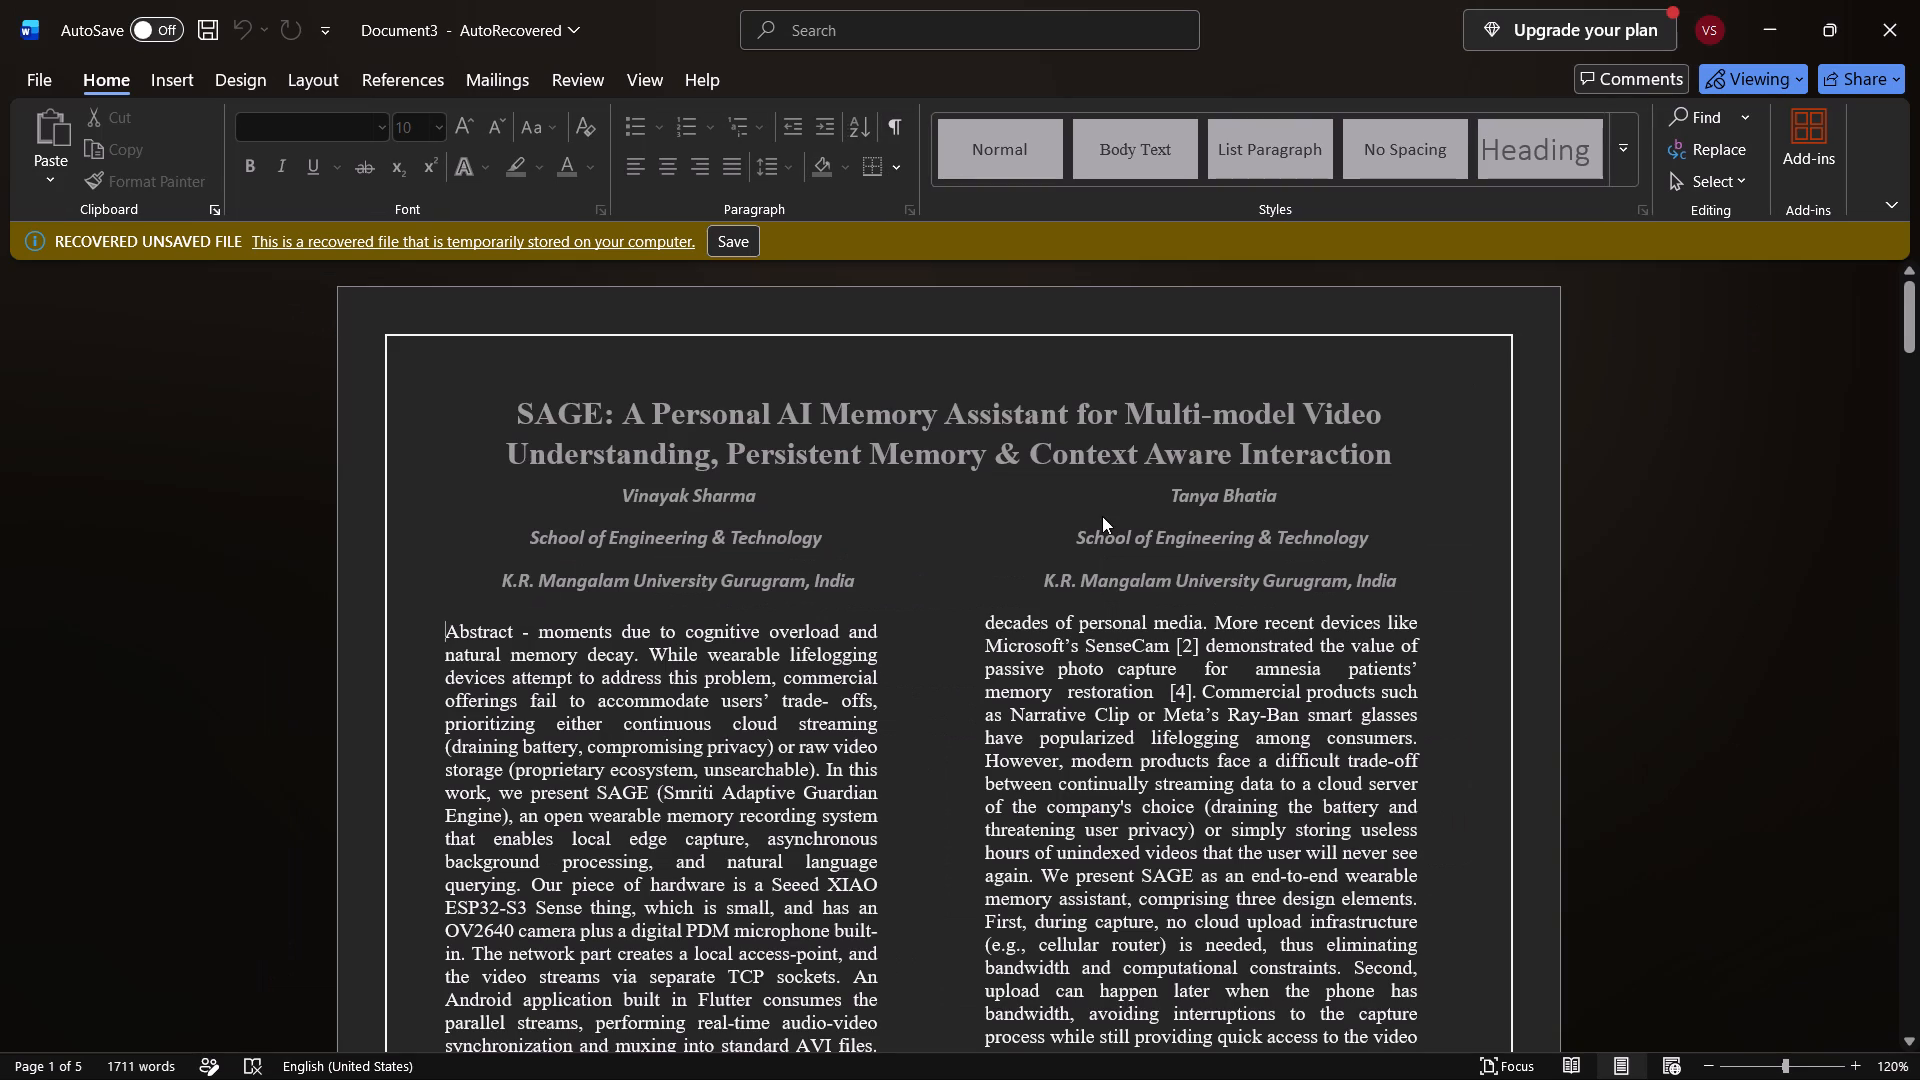
pyautogui.scroll(-7, 1102, 516)
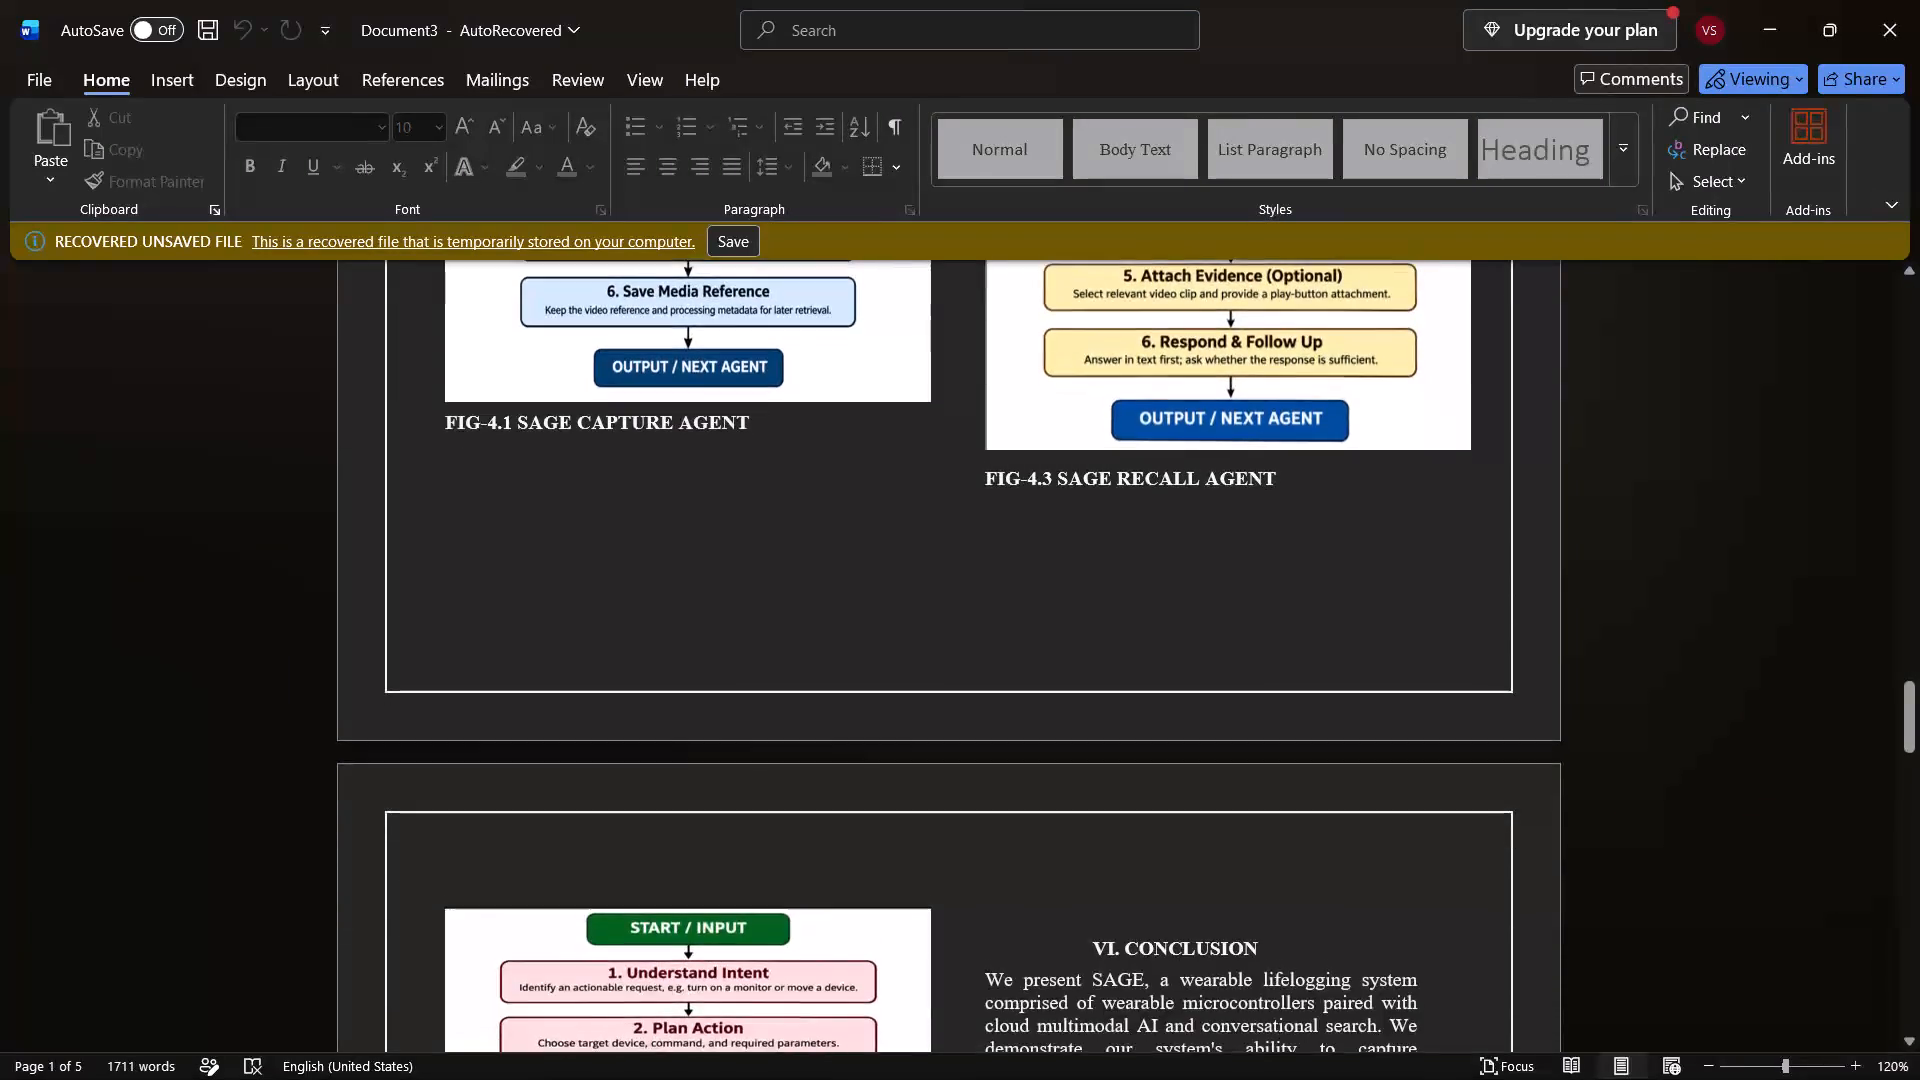
pyautogui.scroll(-7, 1102, 516)
pyautogui.scroll(4, 1102, 516)
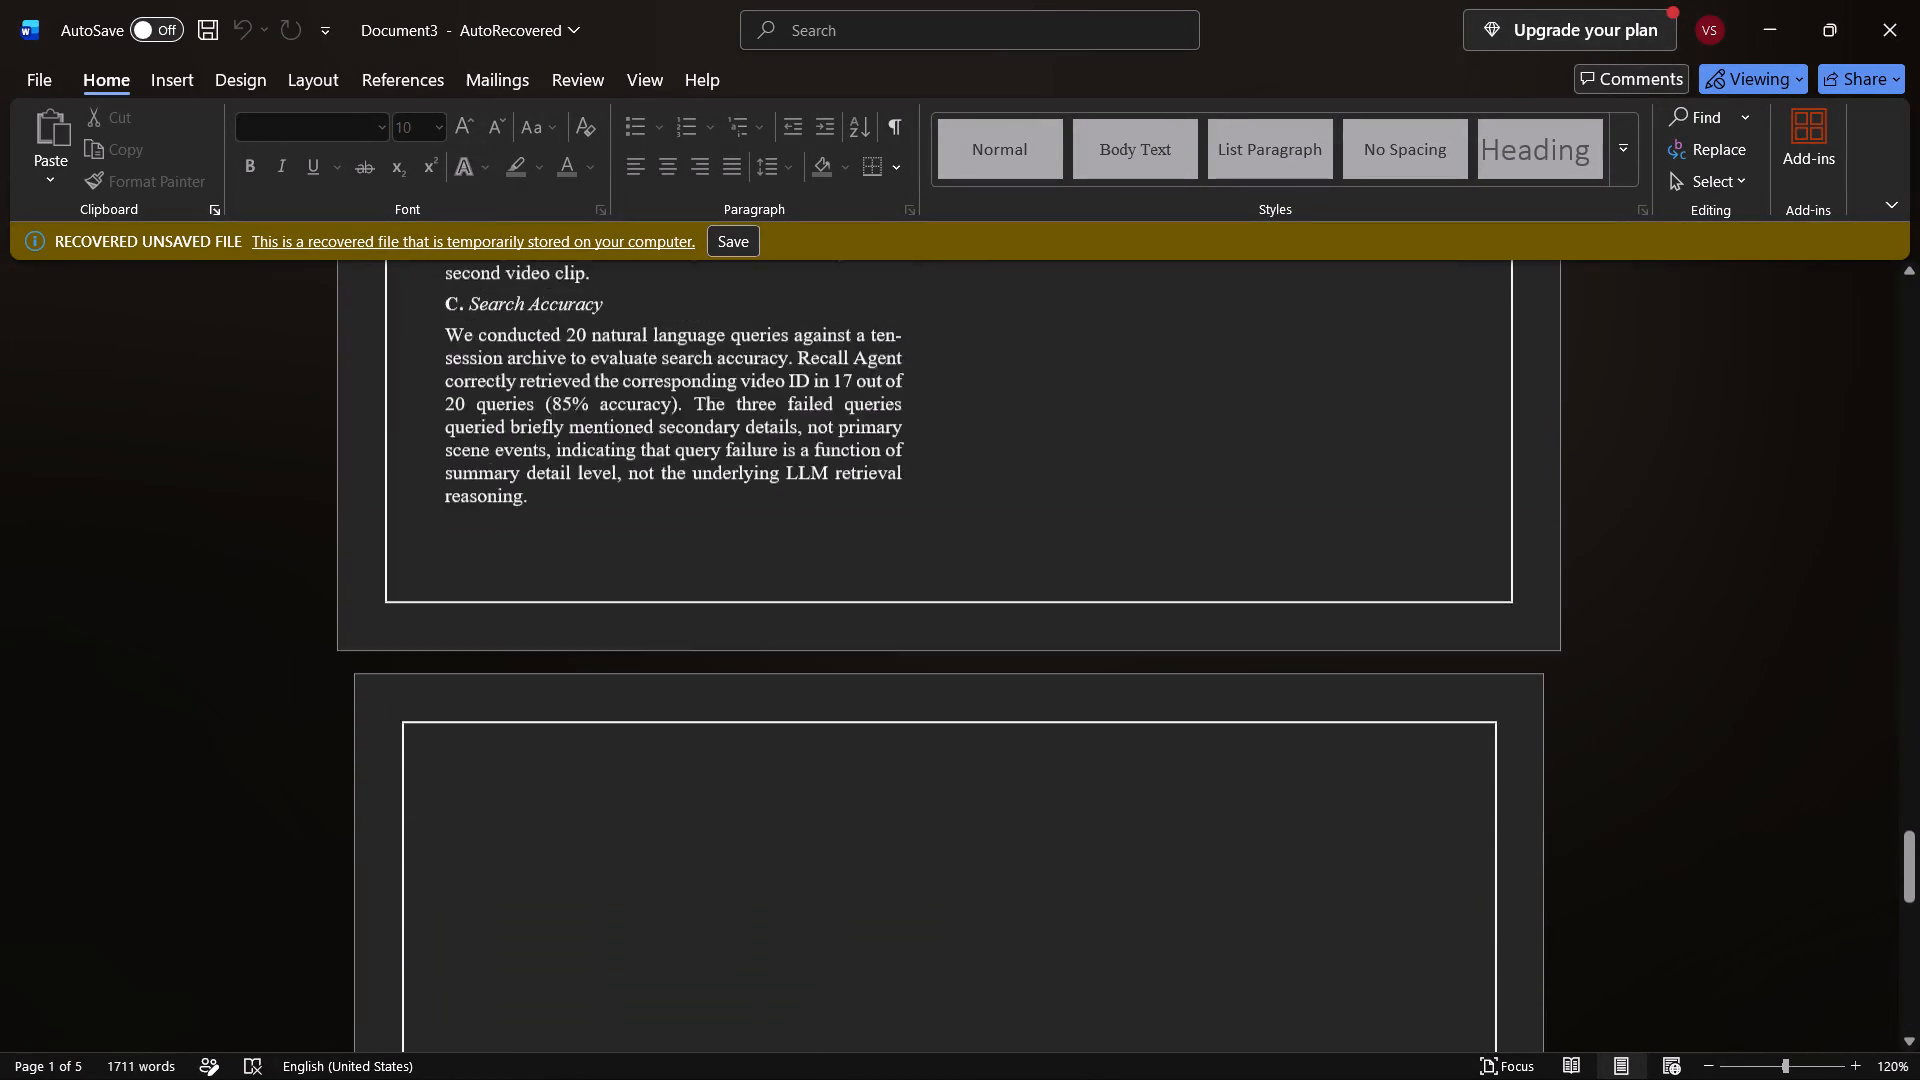
pyautogui.scroll(4, 1102, 516)
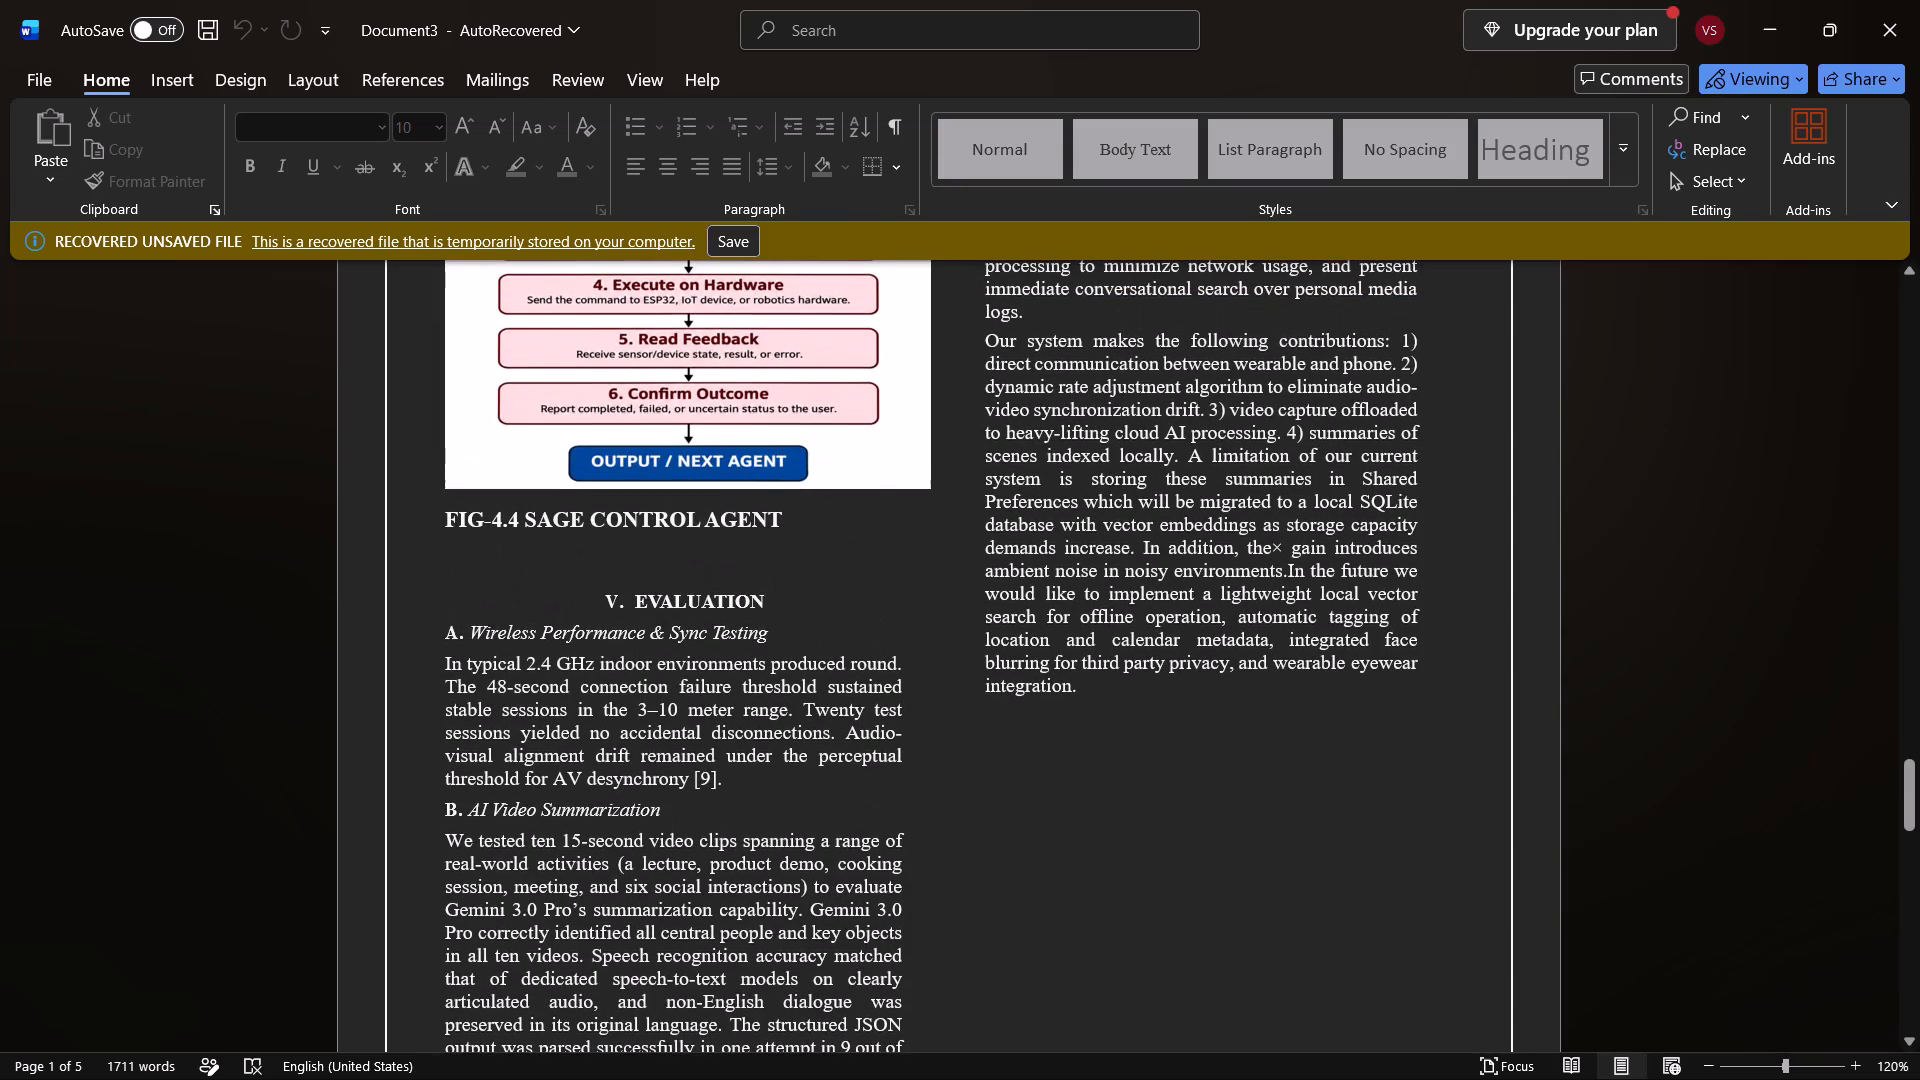
# Save the recovered Document3 as a Word document named FINAL in the Downloads folder.
pyautogui.hotkey('ctrl', 's')
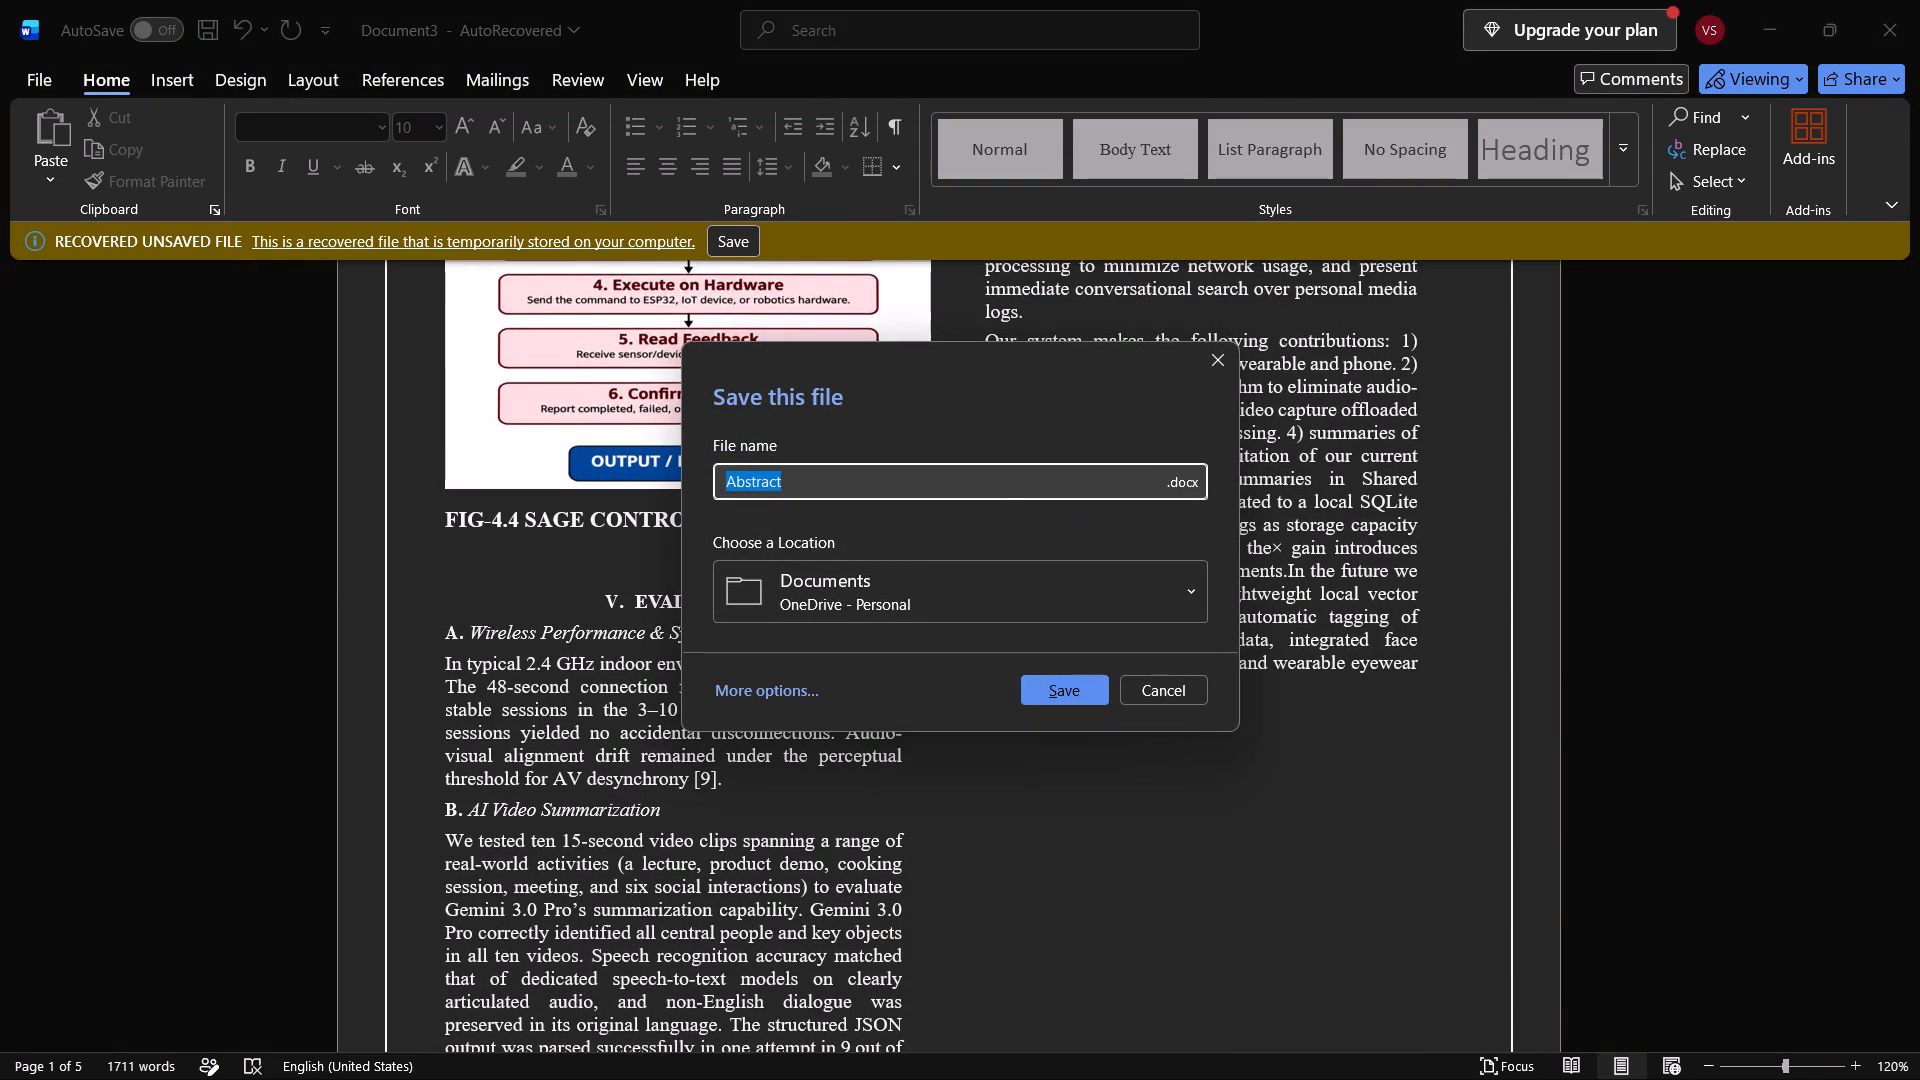
pyautogui.click(865, 486)
pyautogui.press('BackSpace')
pyautogui.press('BackSpace')
pyautogui.press('BackSpace')
pyautogui.press('BackSpace')
pyautogui.press('BackSpace')
pyautogui.press('BackSpace')
pyautogui.press('BackSpace')
pyautogui.press('BackSpace')
pyautogui.press('BackSpace')
pyautogui.press('BackSpace')
pyautogui.press('BackSpace')
pyautogui.press('BackSpace')
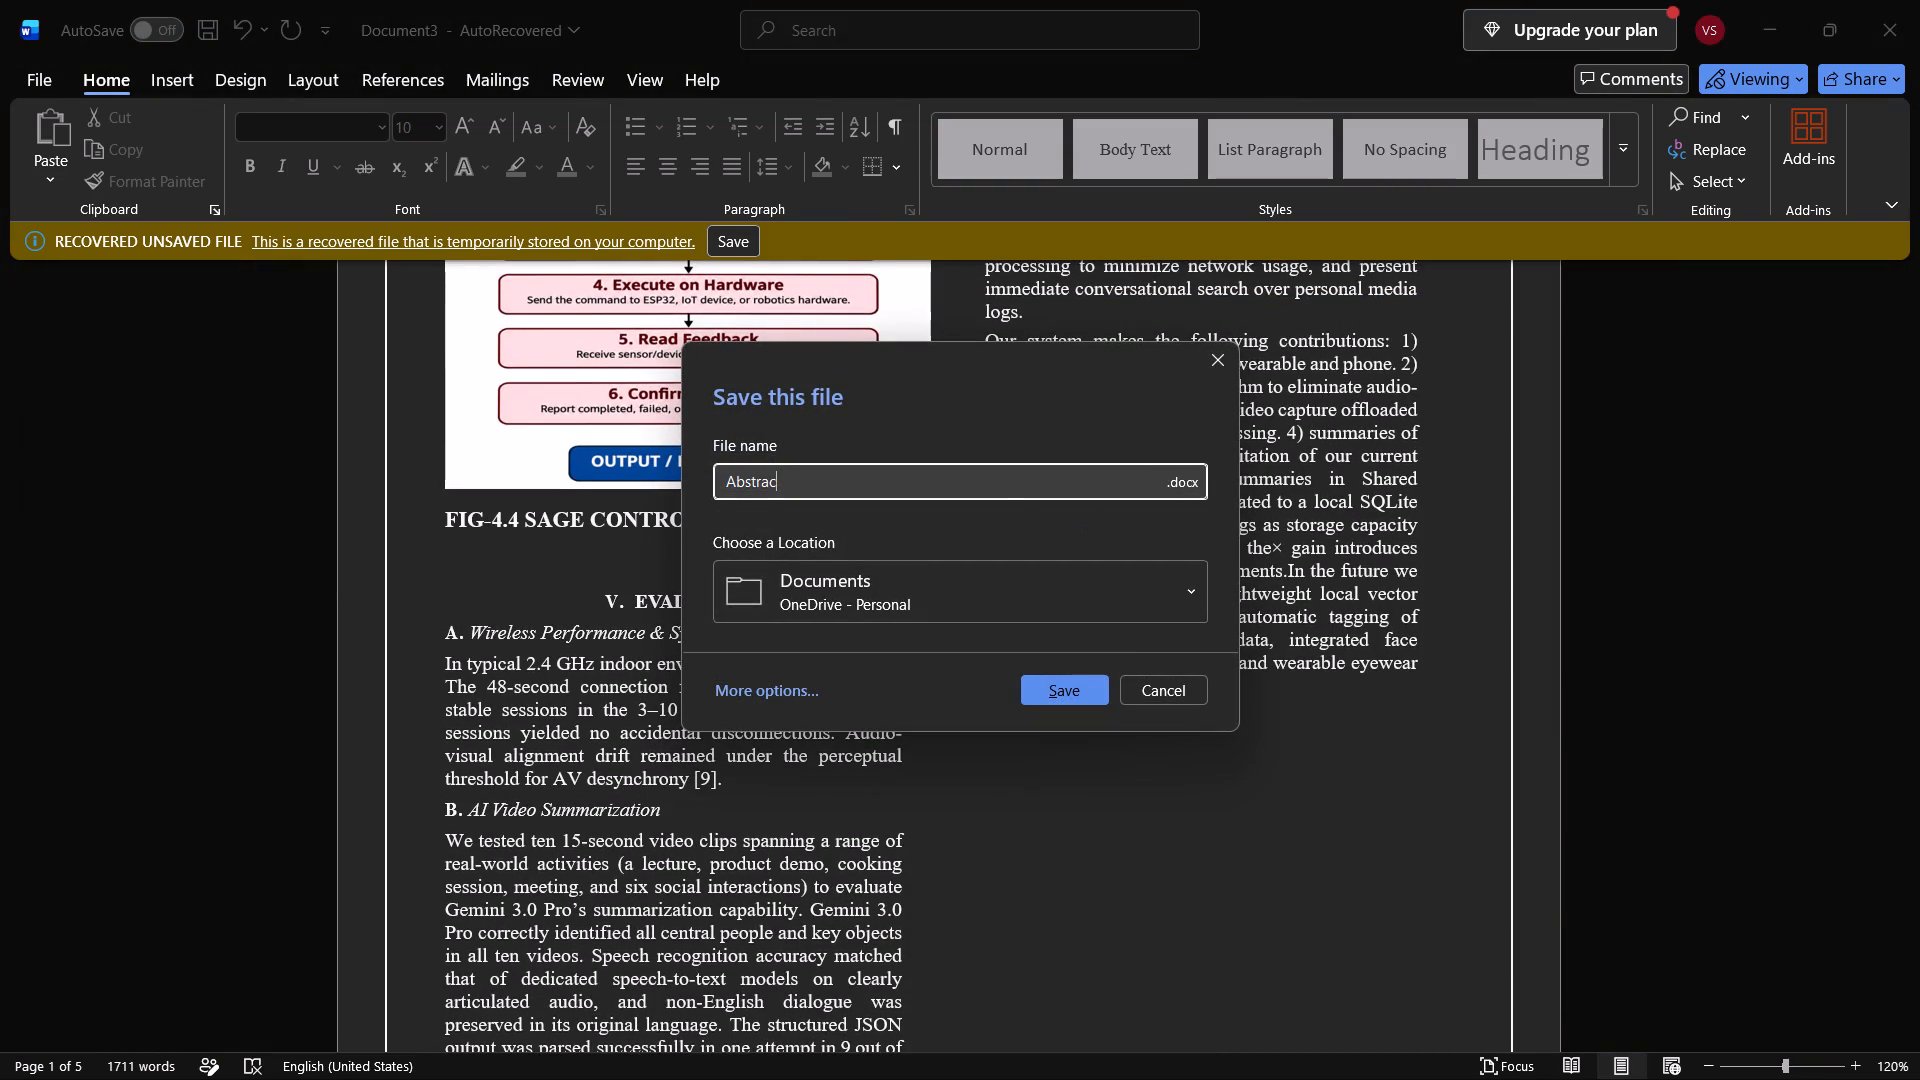
pyautogui.write('FINAL')
pyautogui.click(1138, 589)
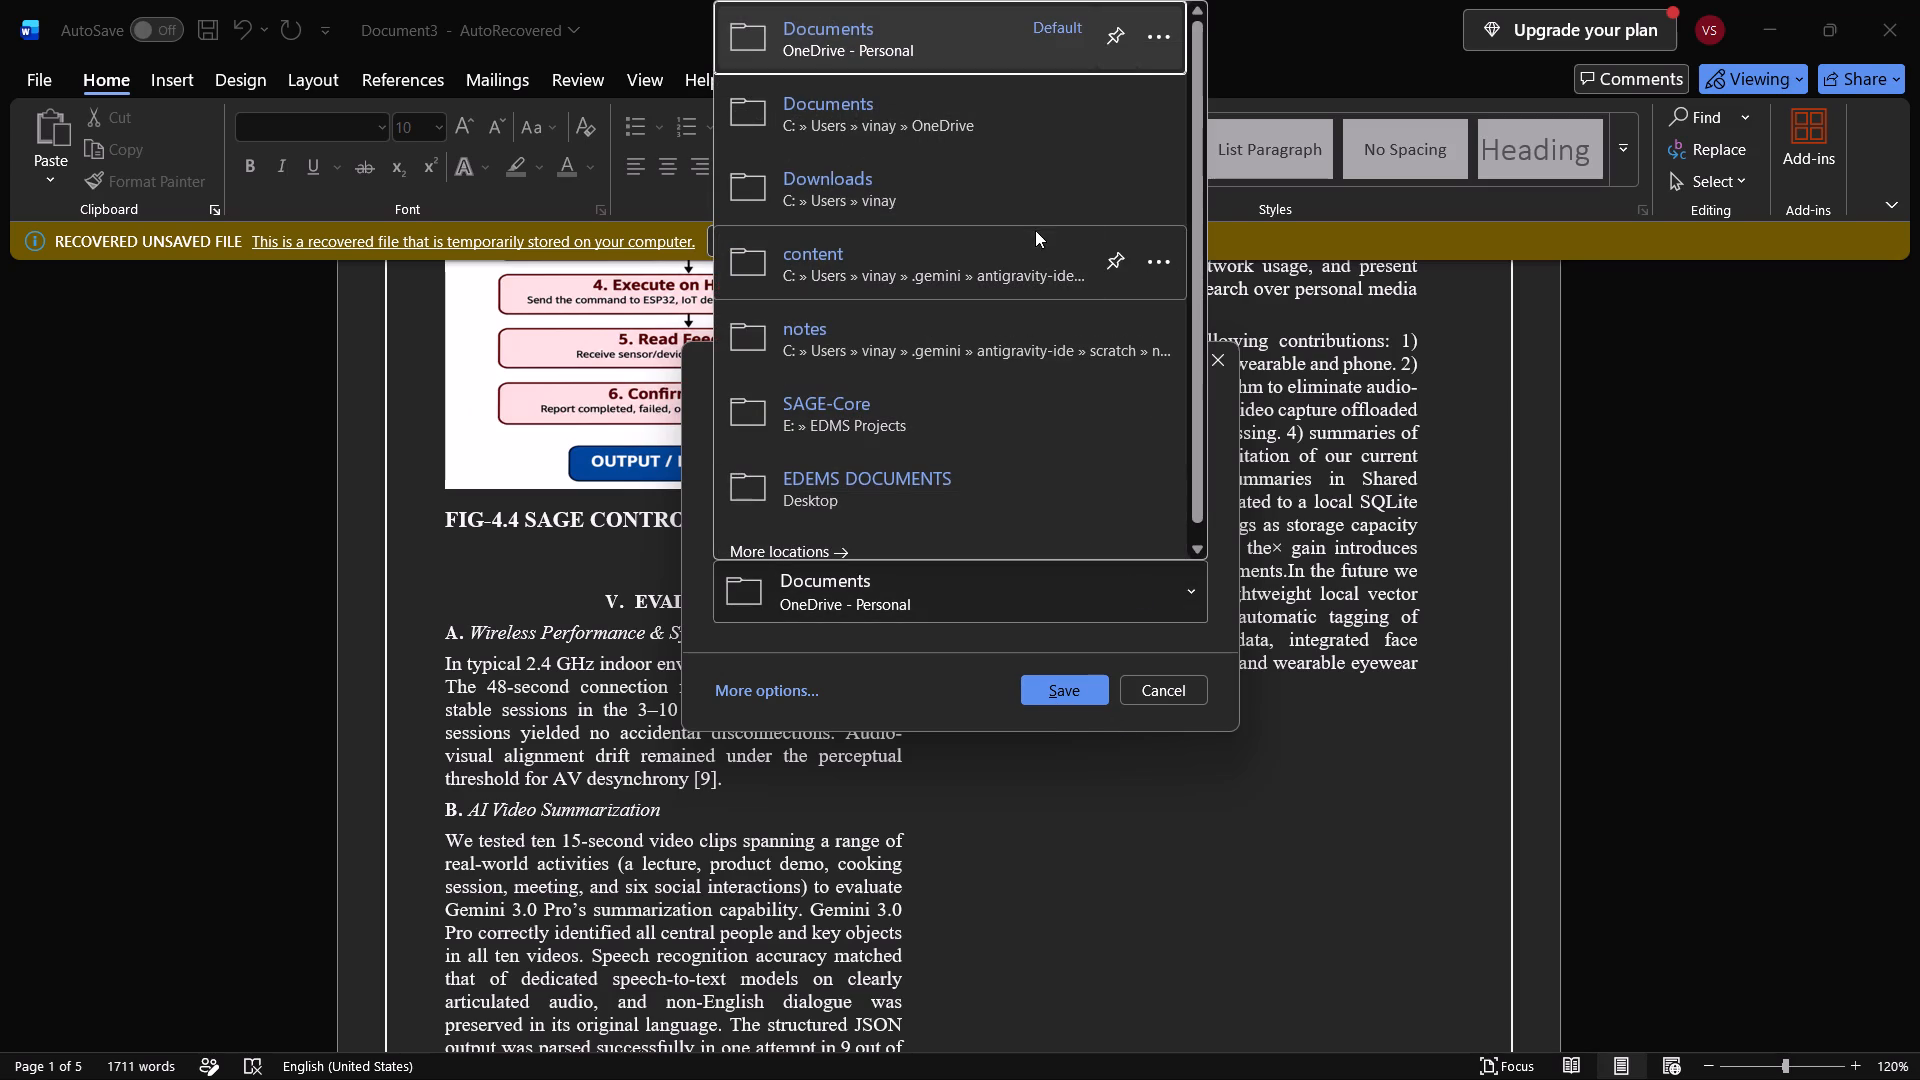
pyautogui.scroll(-4, 1036, 198)
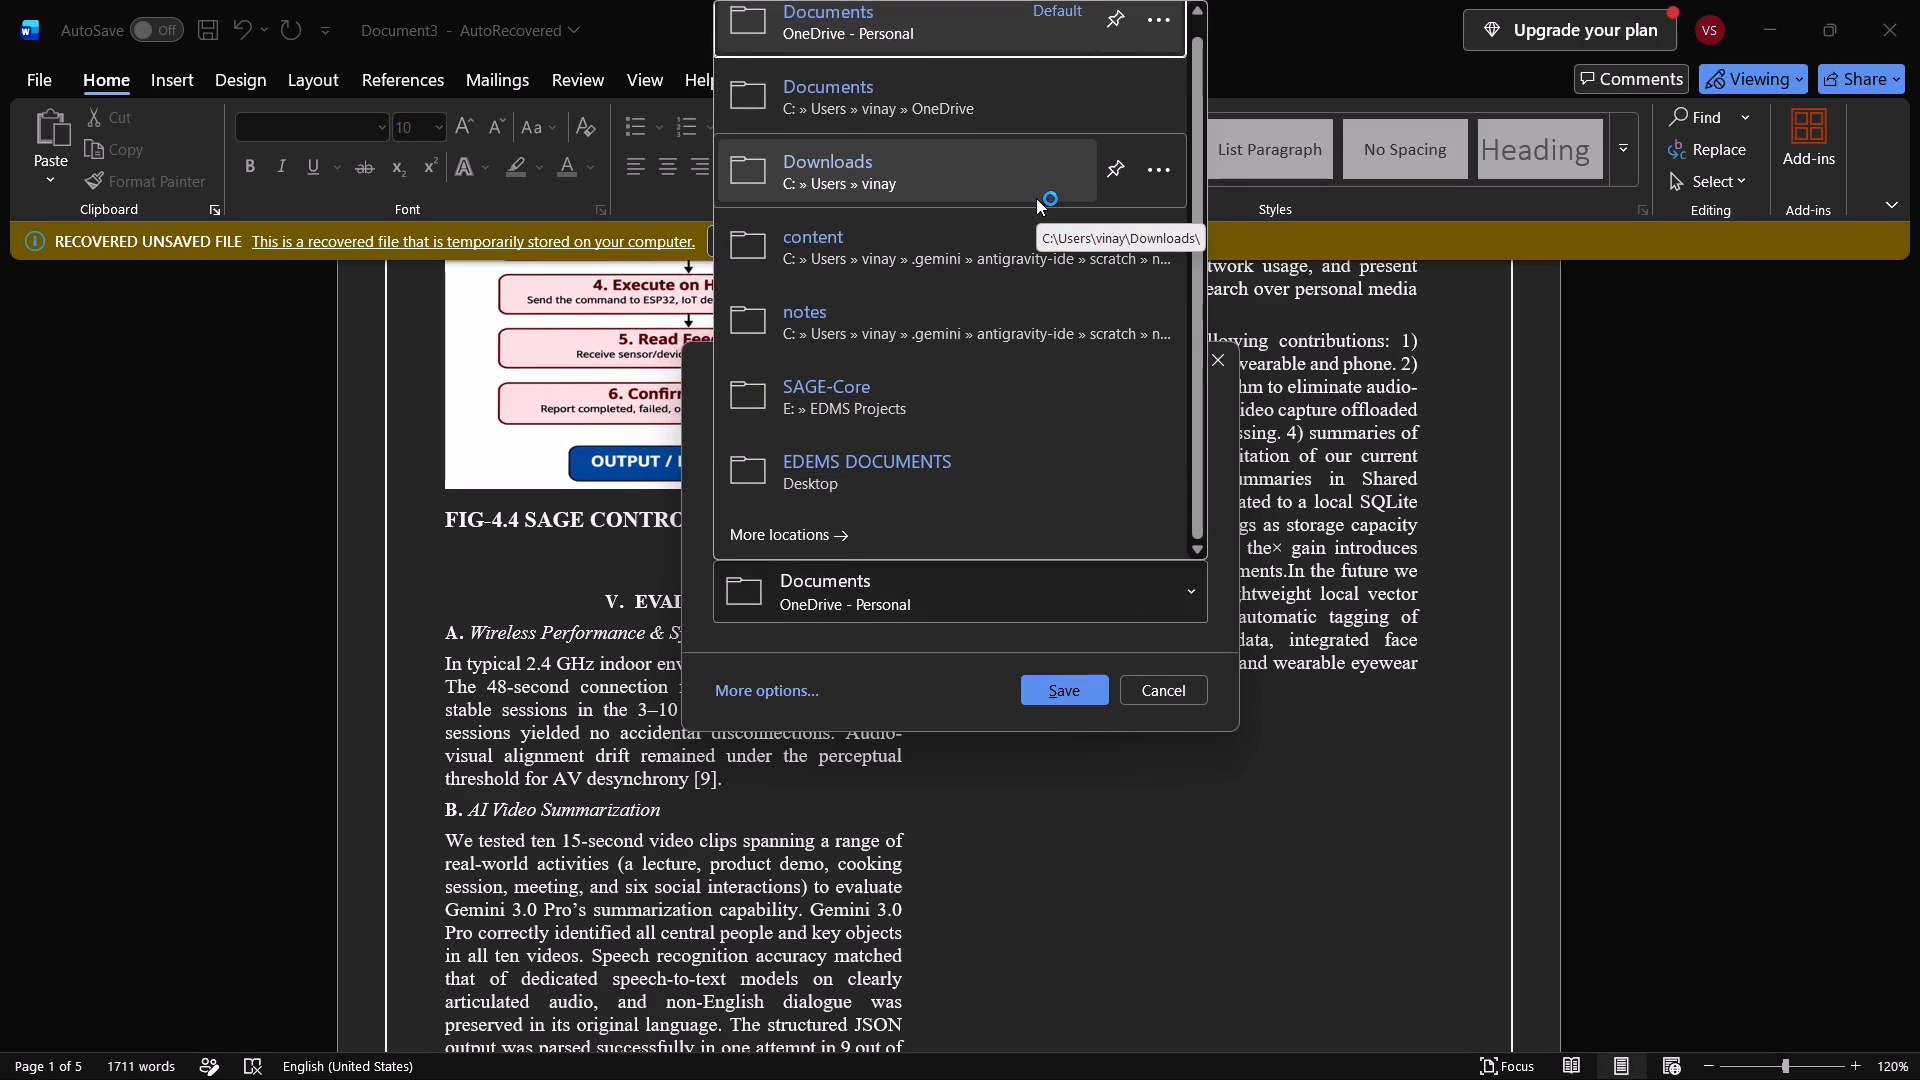
pyautogui.scroll(3, 1036, 198)
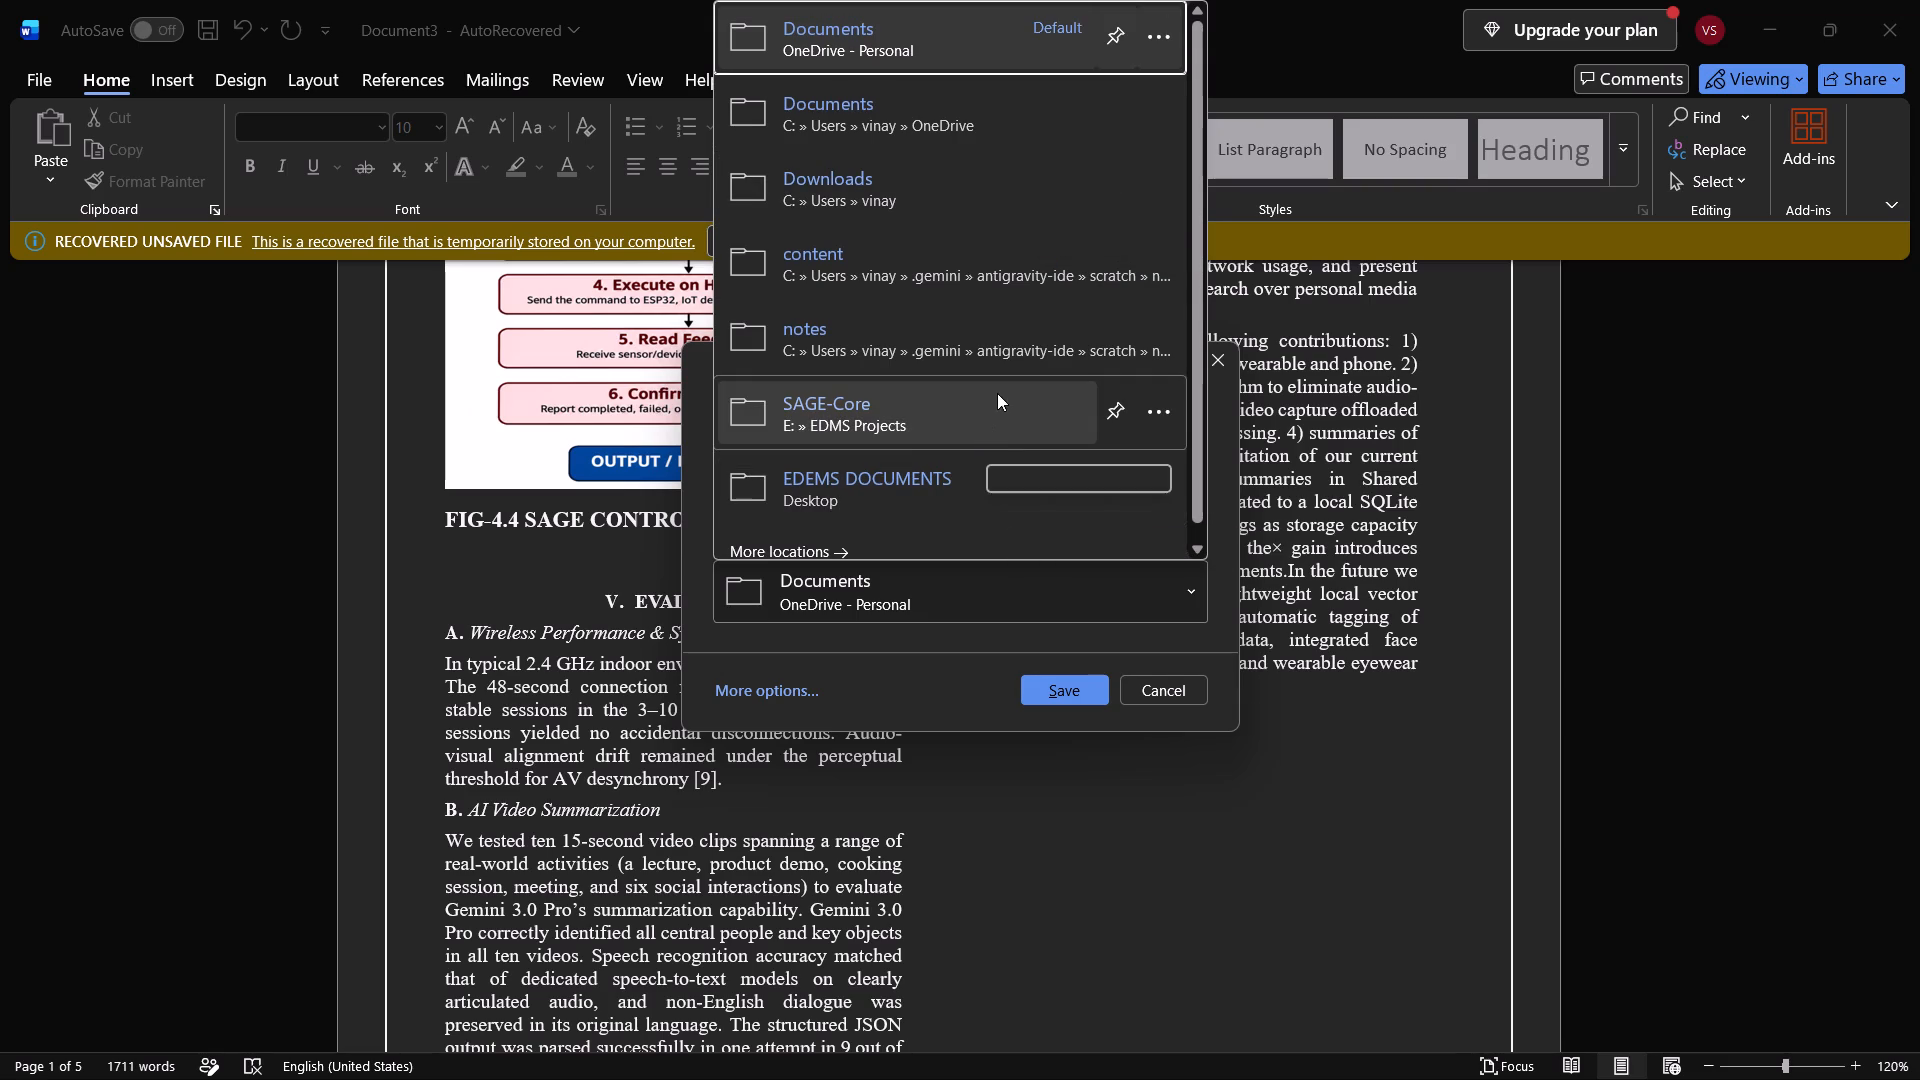
pyautogui.scroll(3, 991, 339)
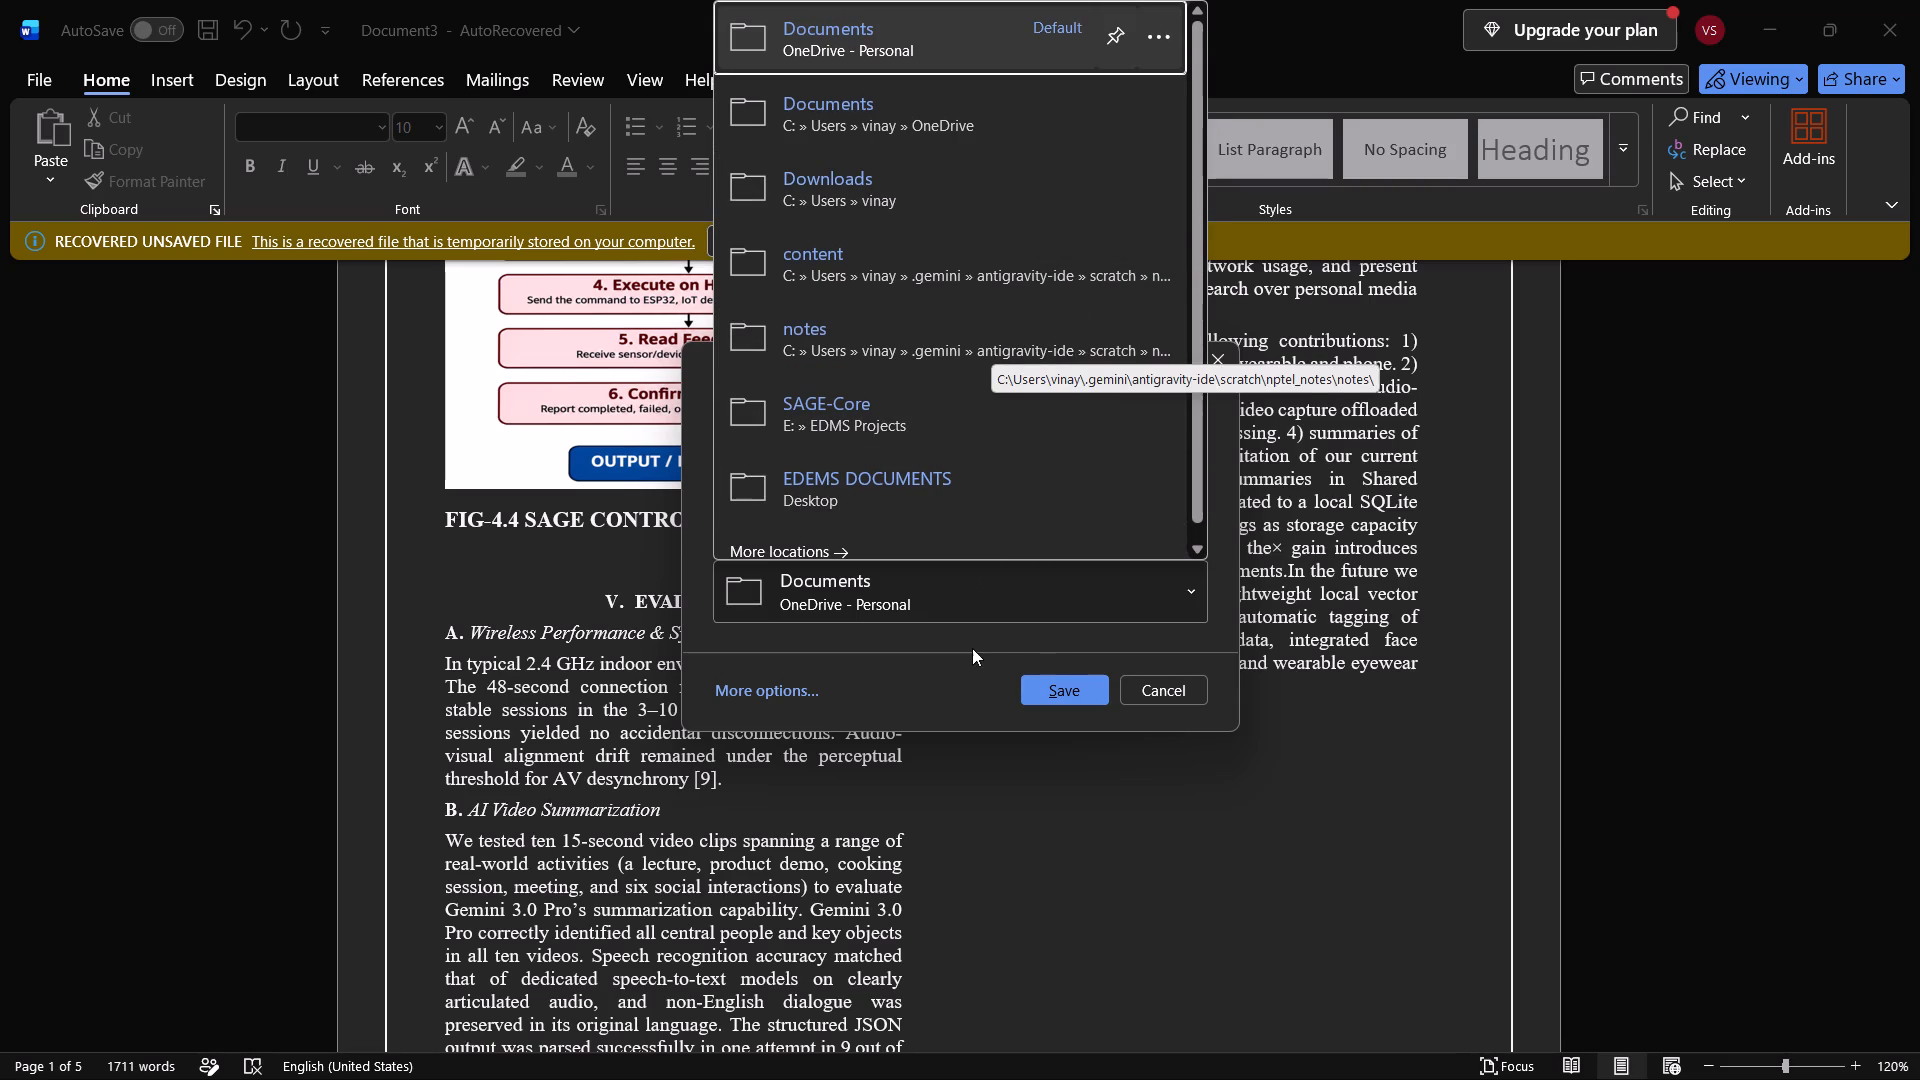
pyautogui.click(793, 686)
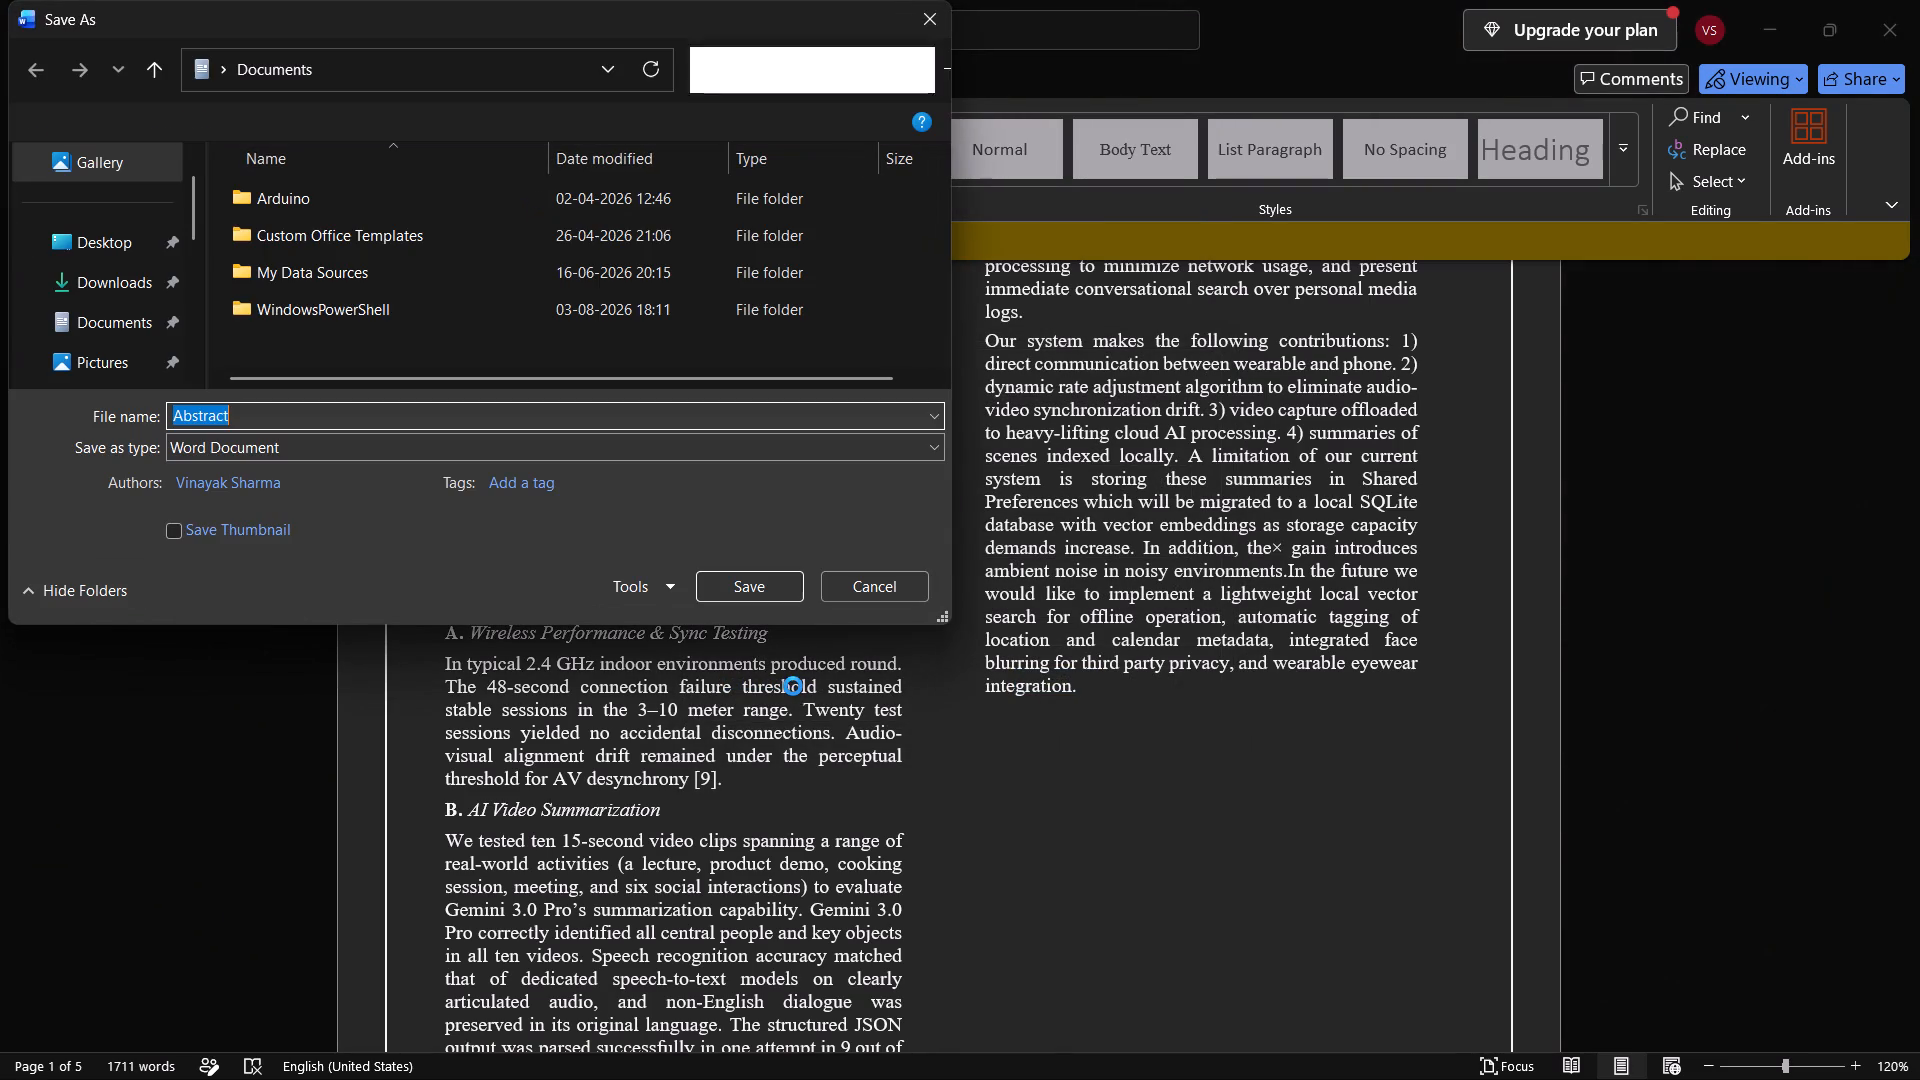
pyautogui.click(130, 297)
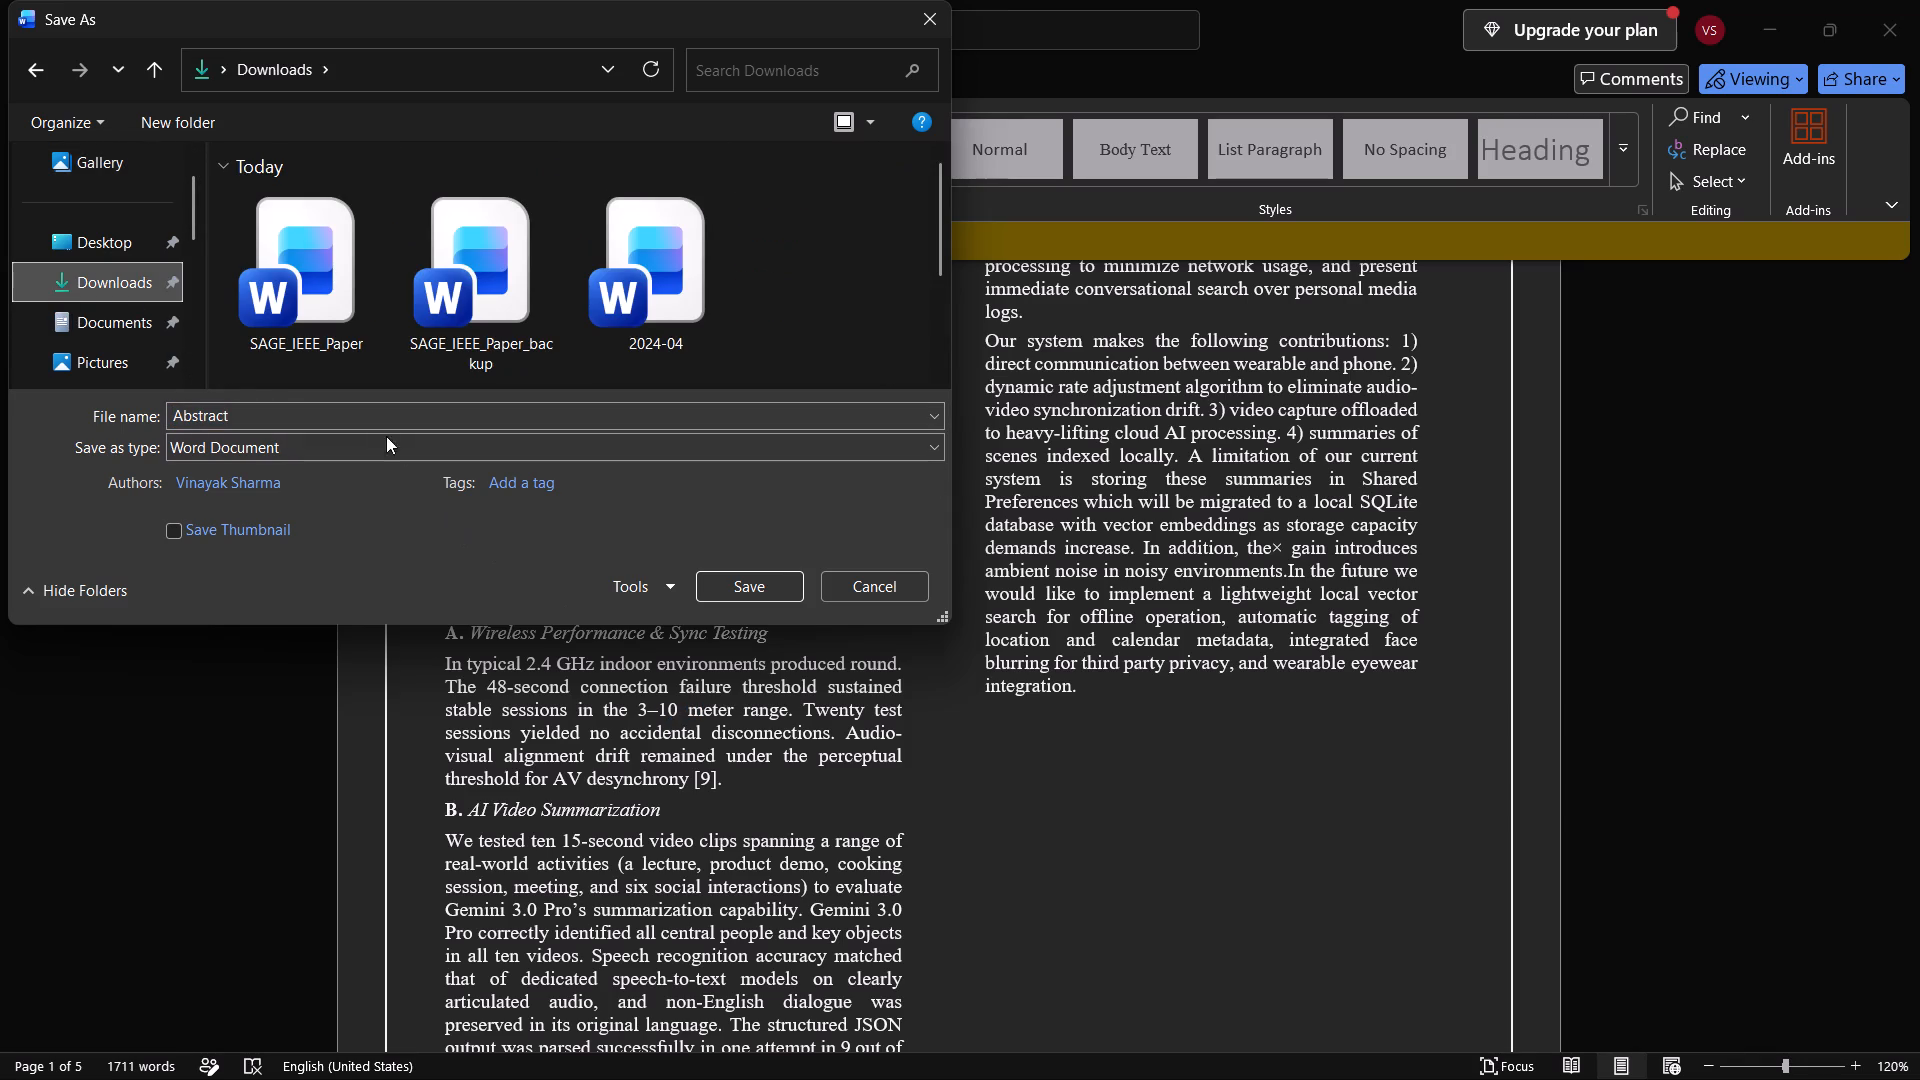
pyautogui.click(342, 412)
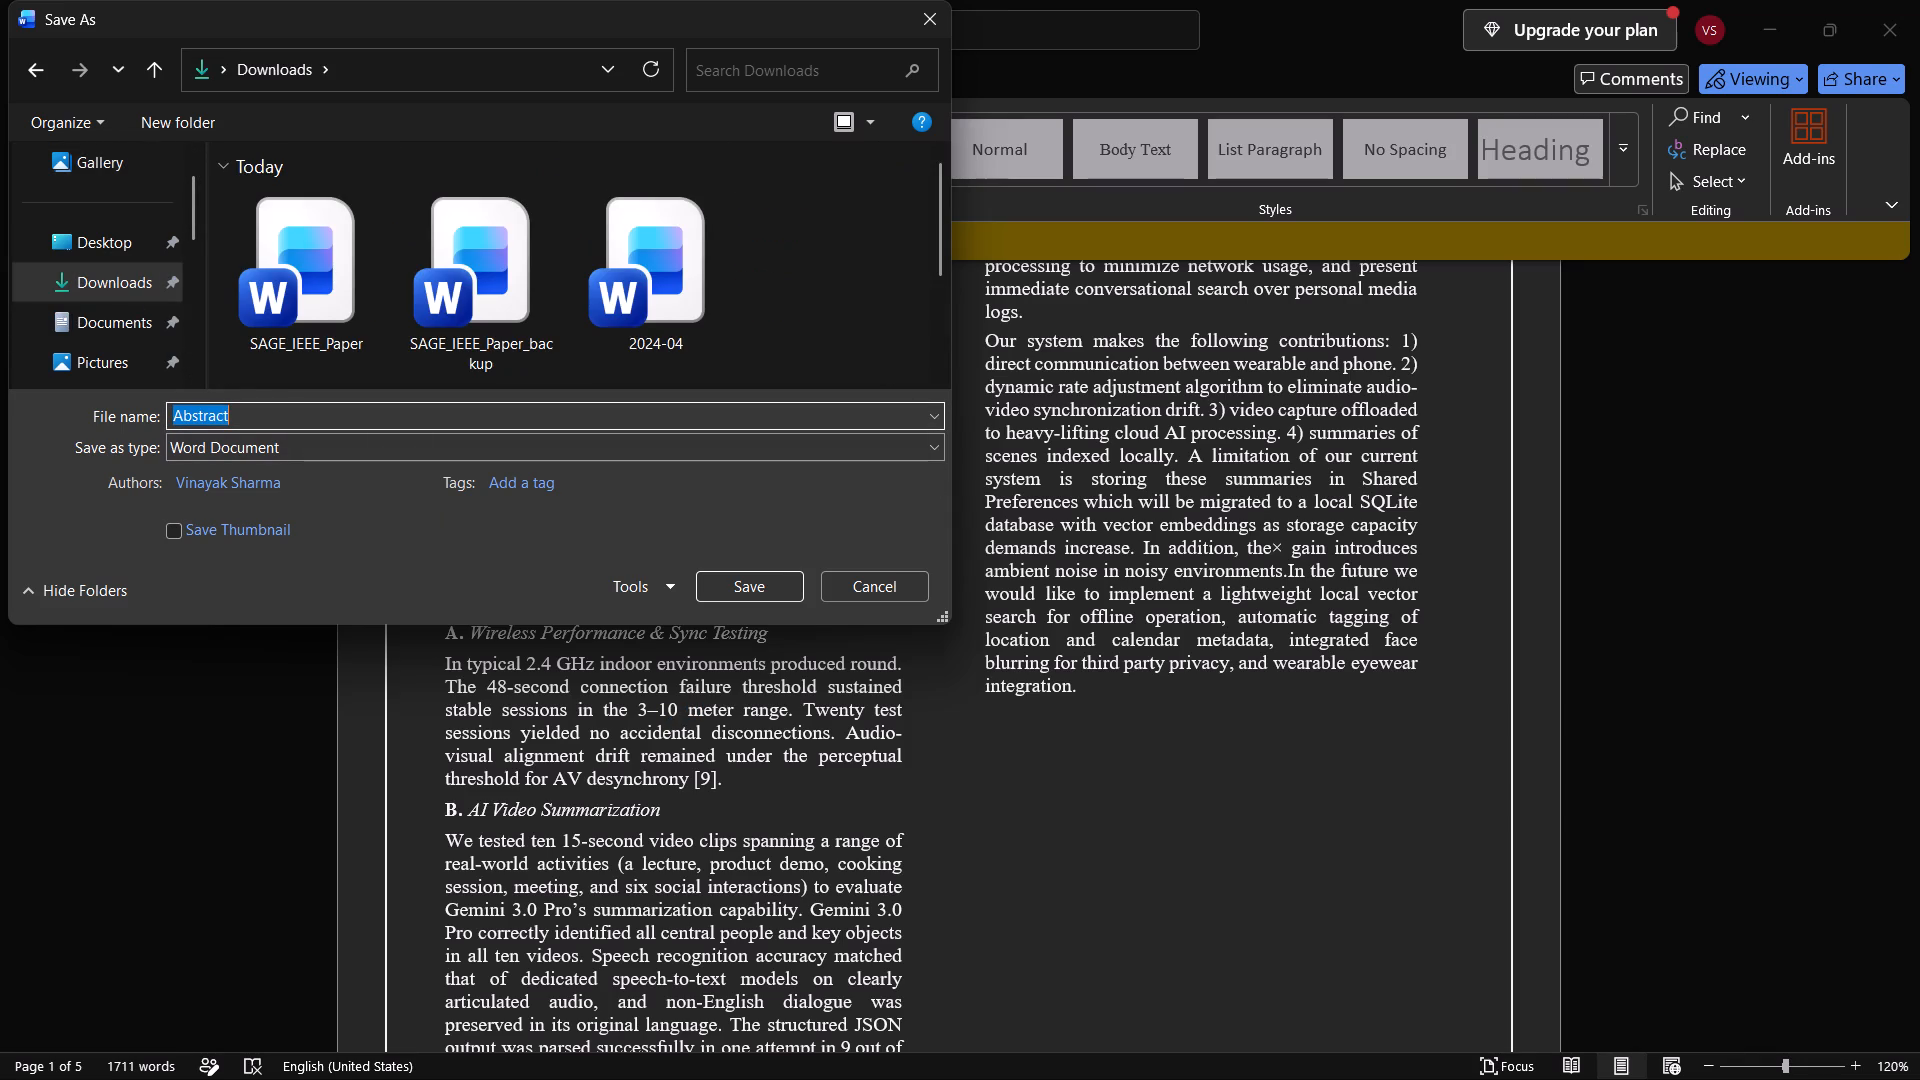
pyautogui.press('BackSpace')
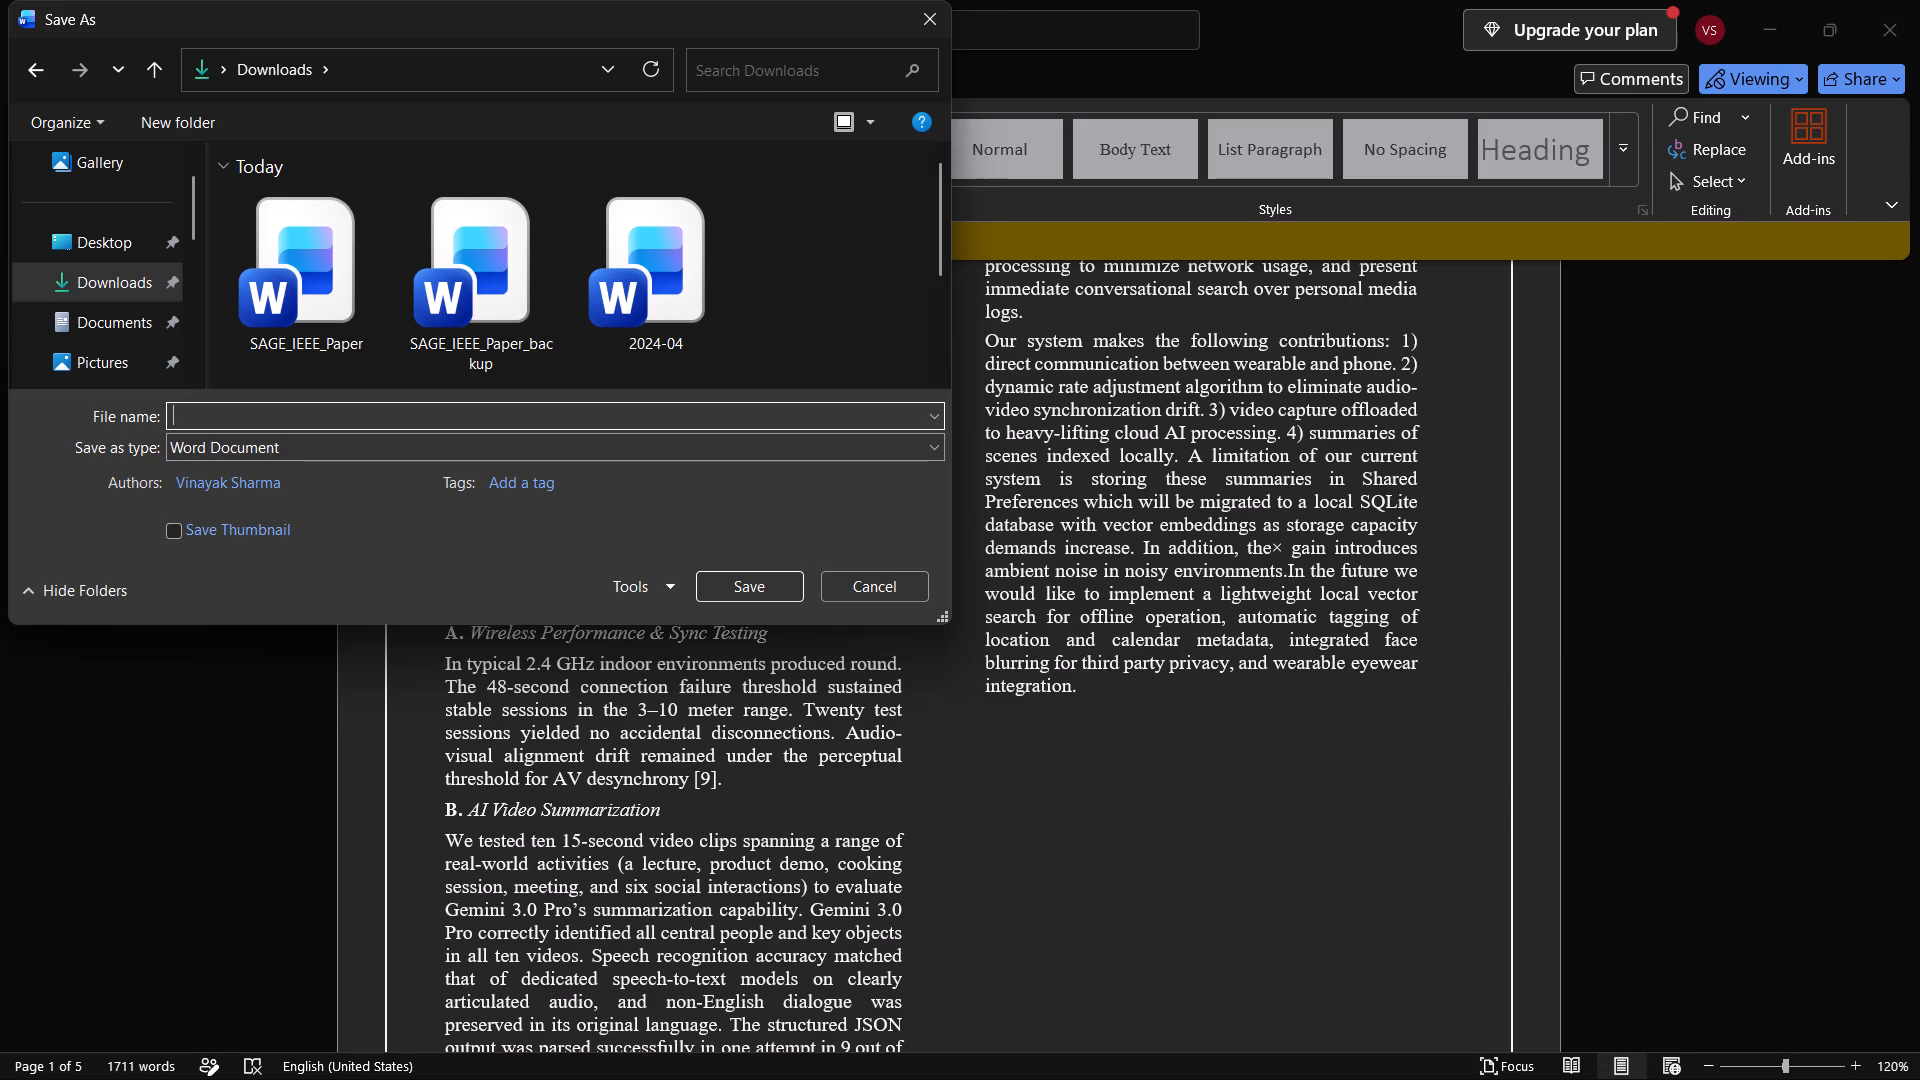
pyautogui.write('FINAL')
pyautogui.click(788, 597)
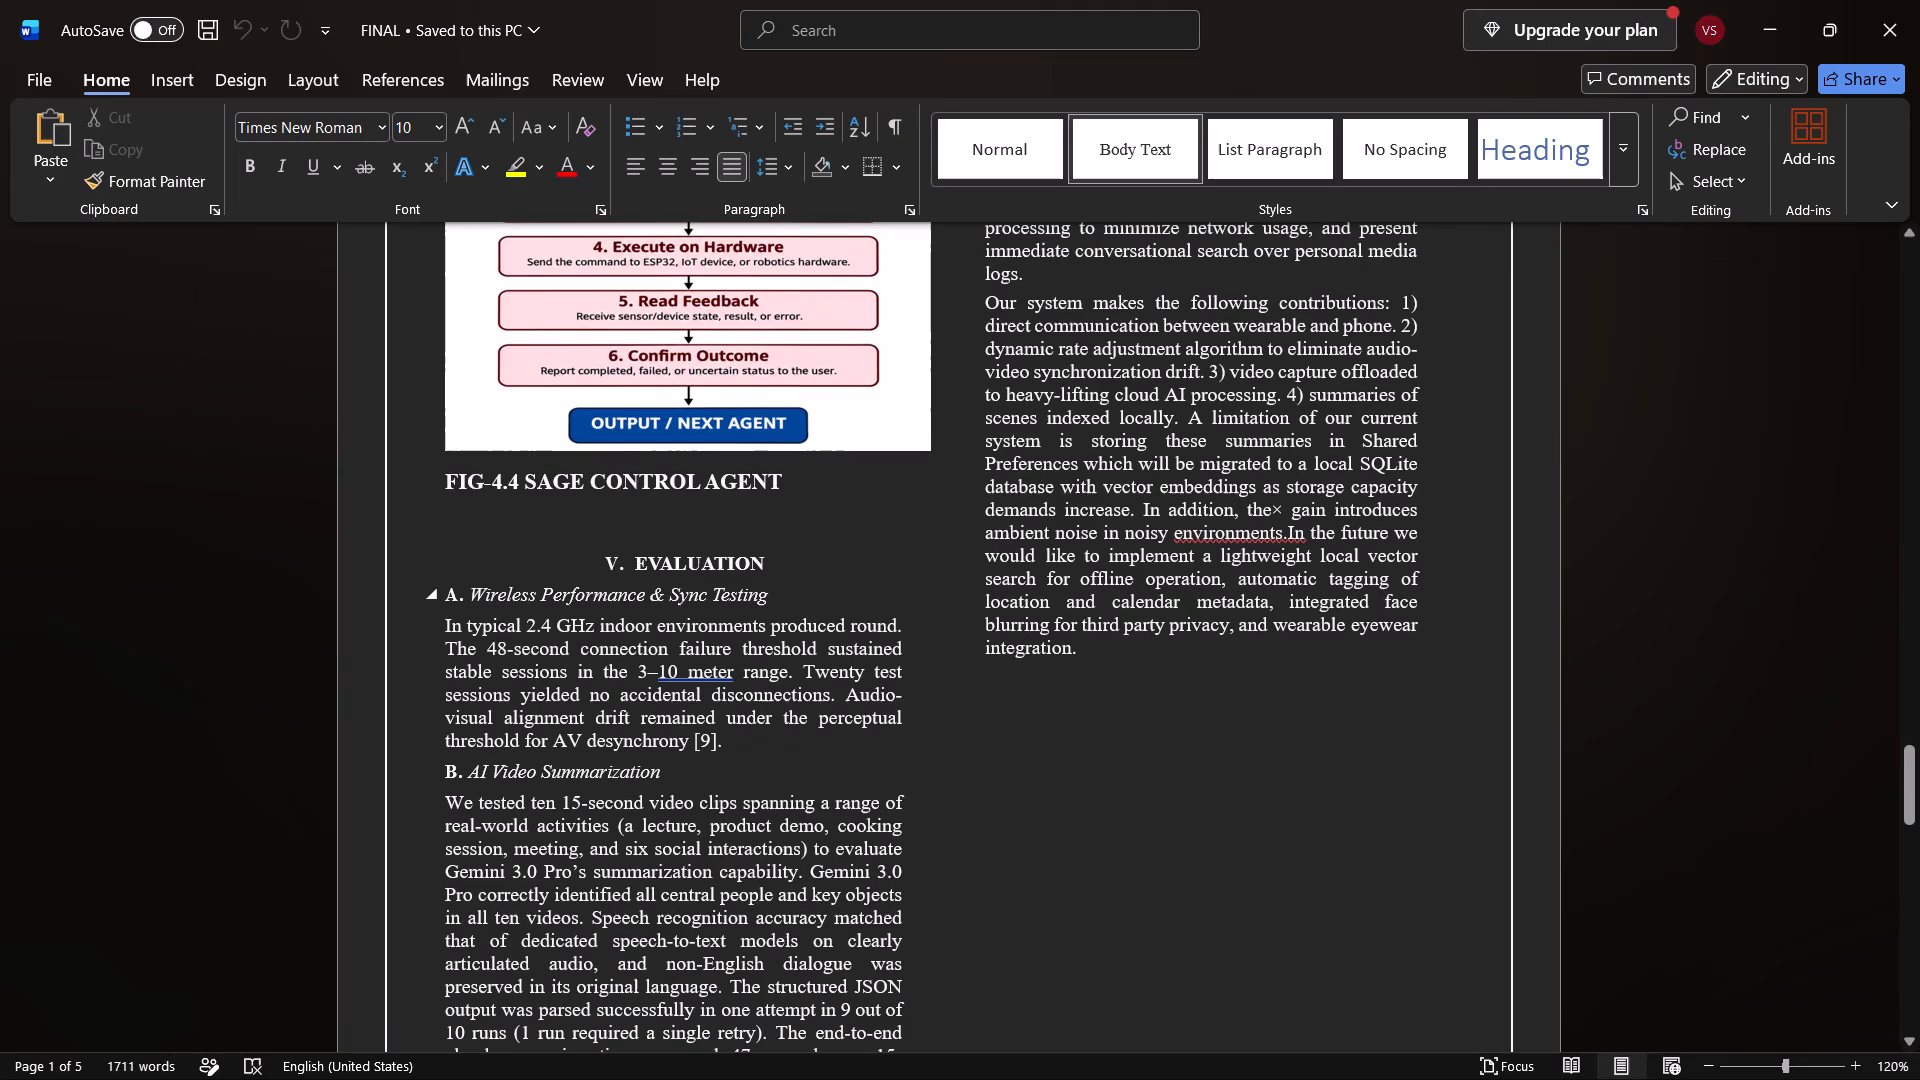
# Look over FINAL and the pages and references of SAGE_IEEE_Paper_backup, and minimise the Word windows to reach the Downloads folder.
pyautogui.scroll(-6, 788, 597)
pyautogui.scroll(5, 788, 597)
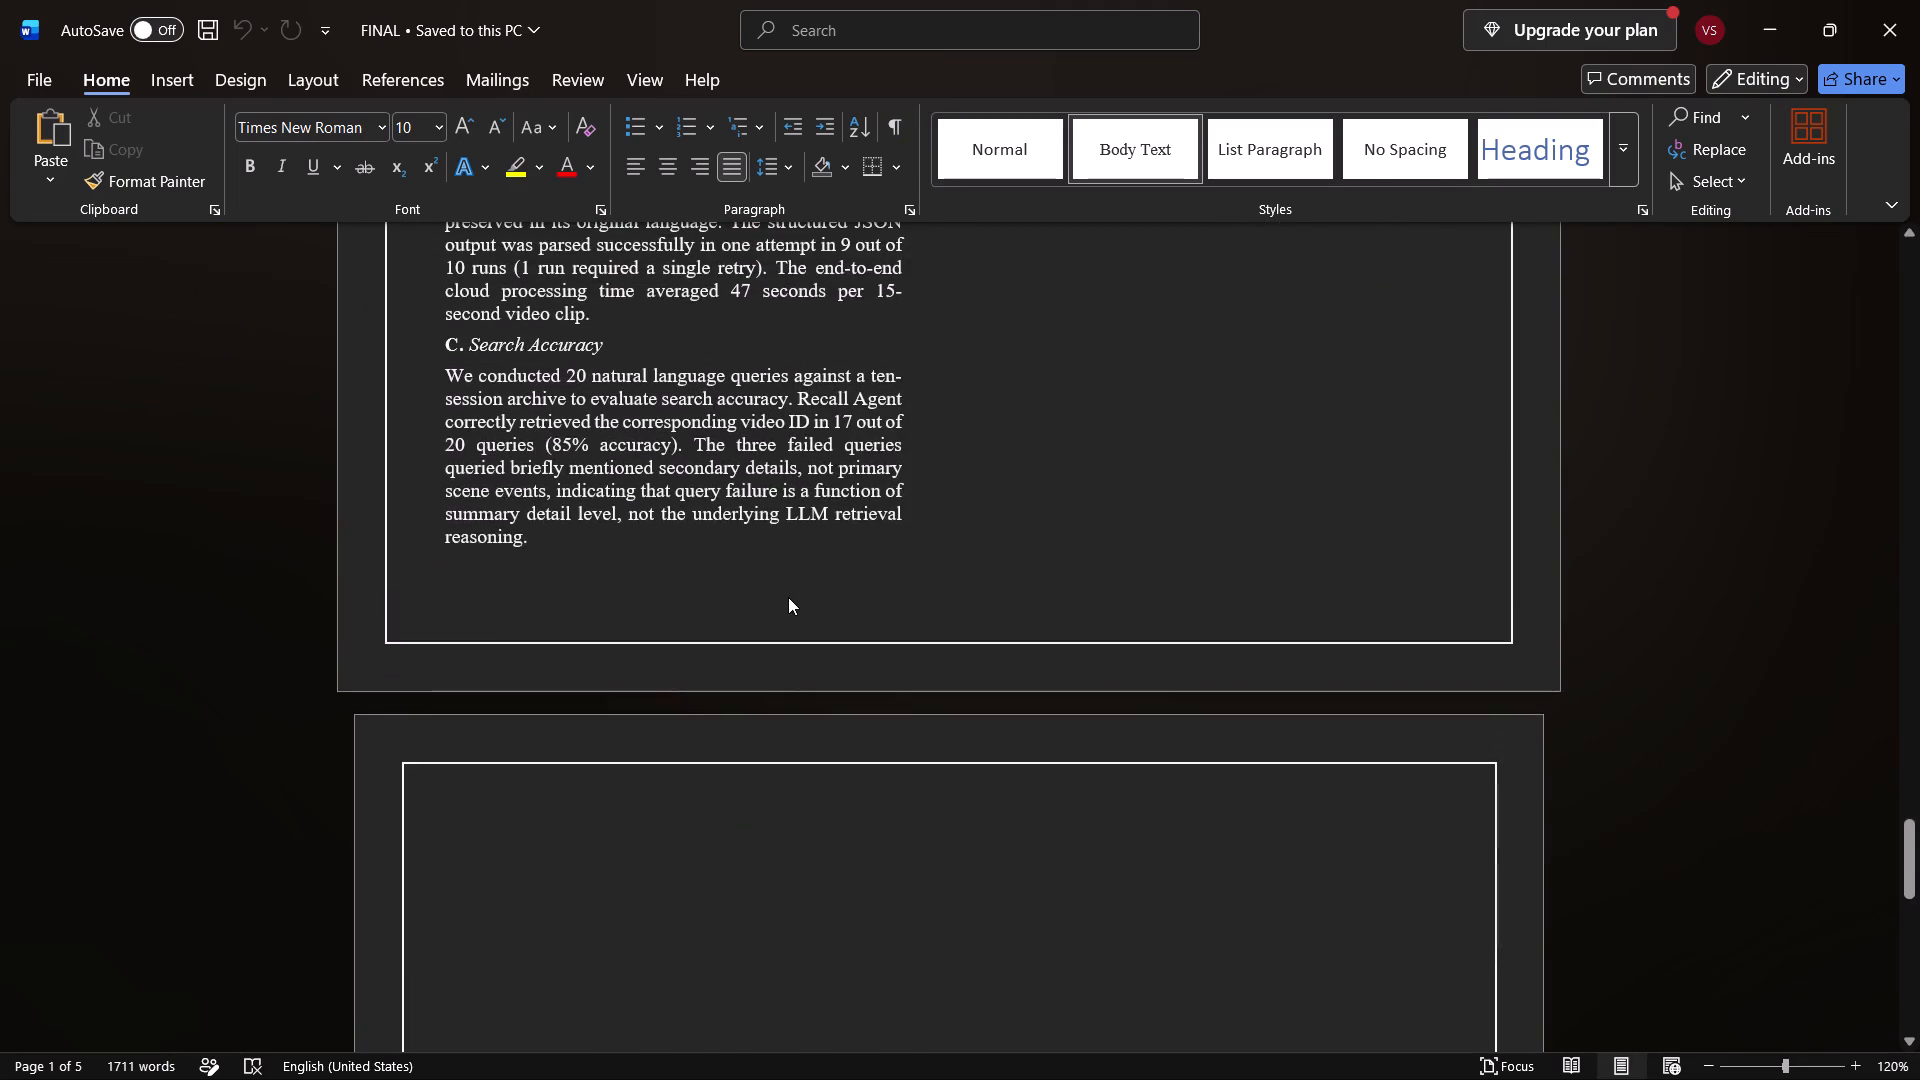
pyautogui.scroll(10, 788, 597)
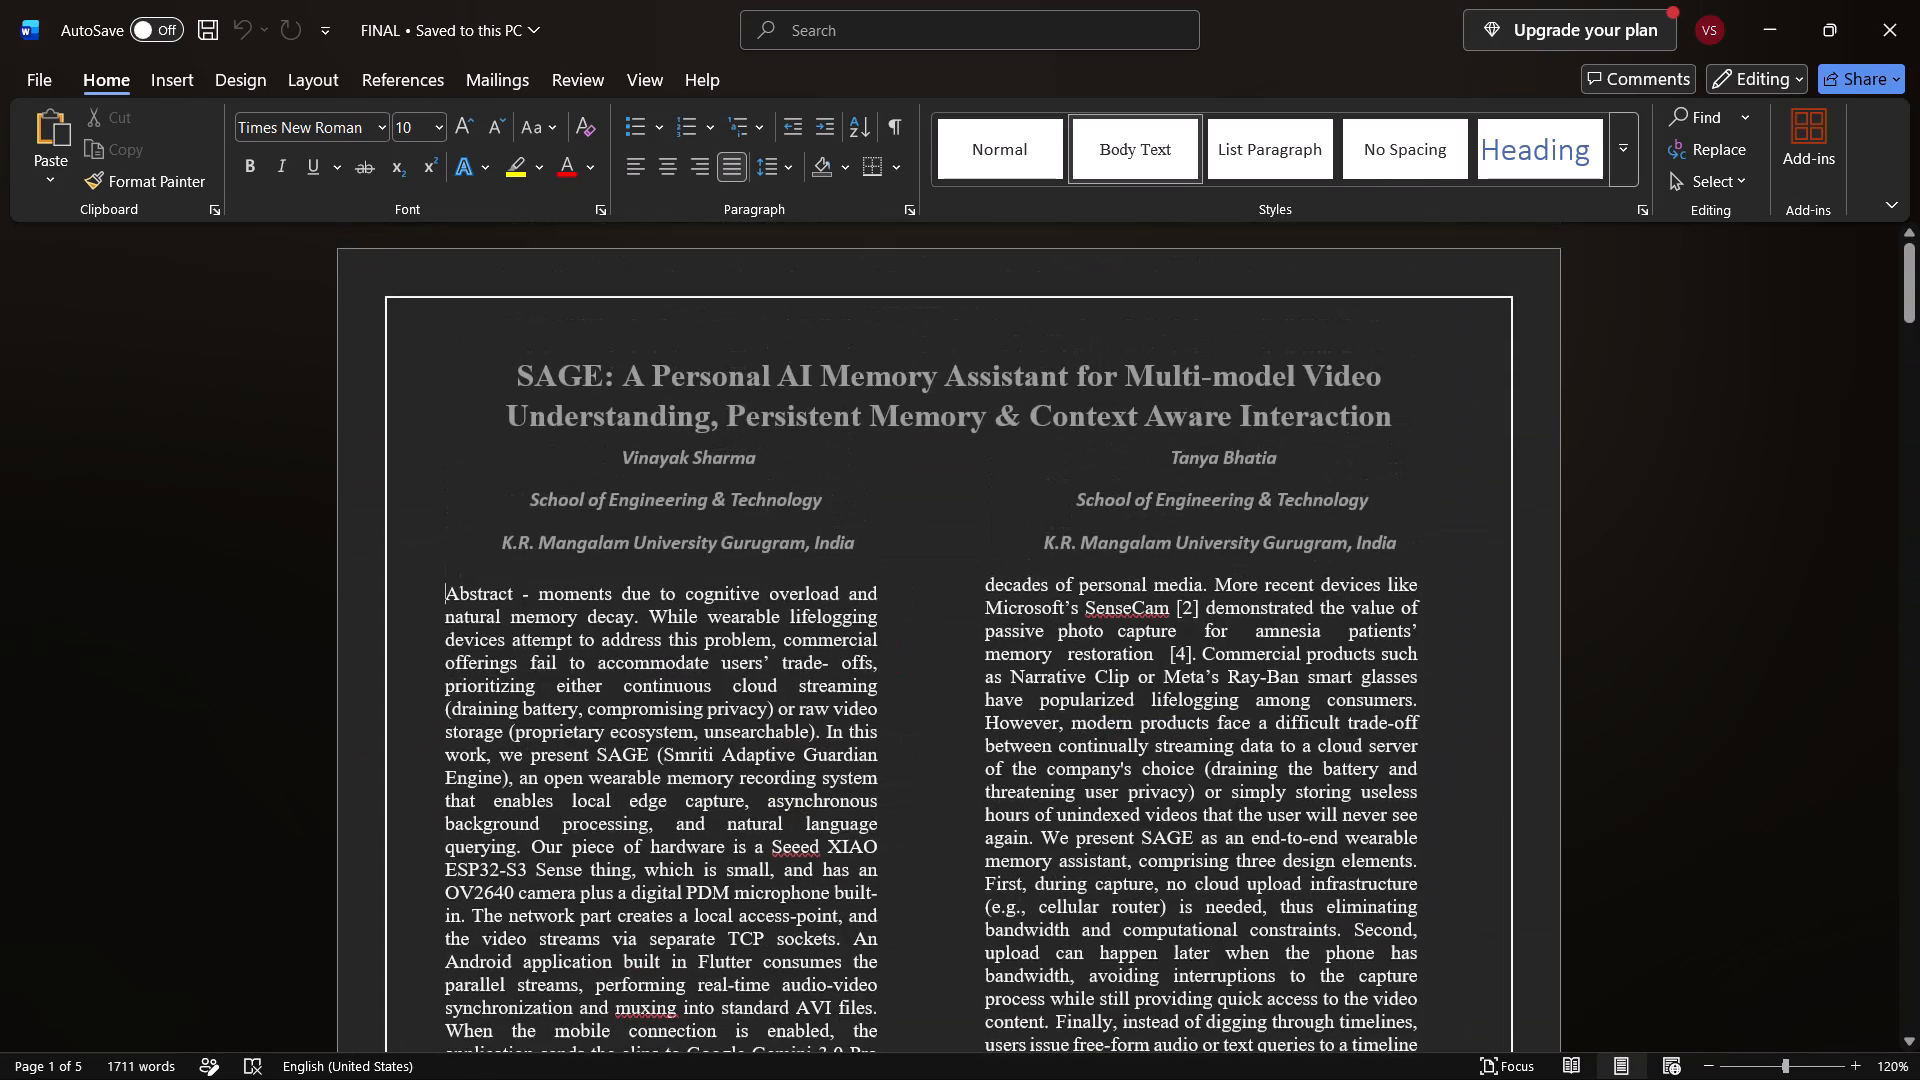
pyautogui.click(1775, 17)
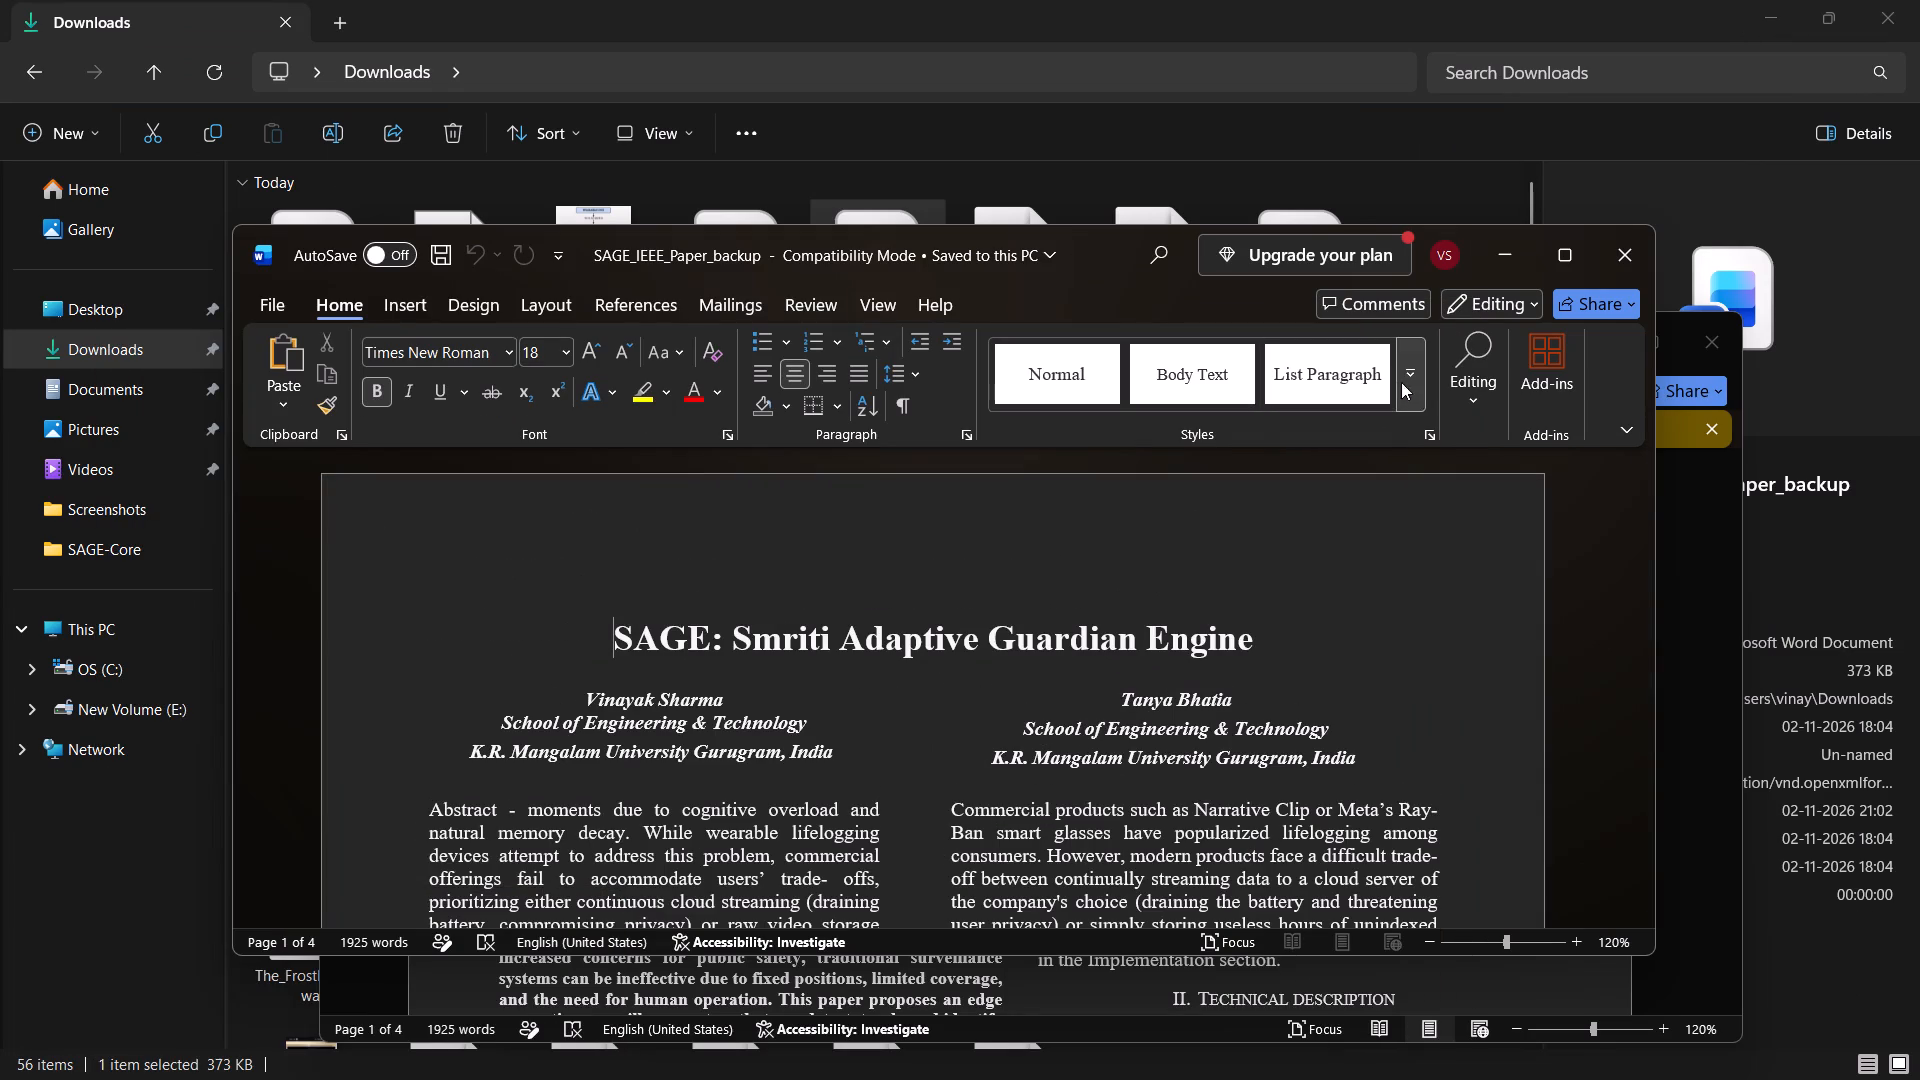
pyautogui.scroll(-8, 1421, 602)
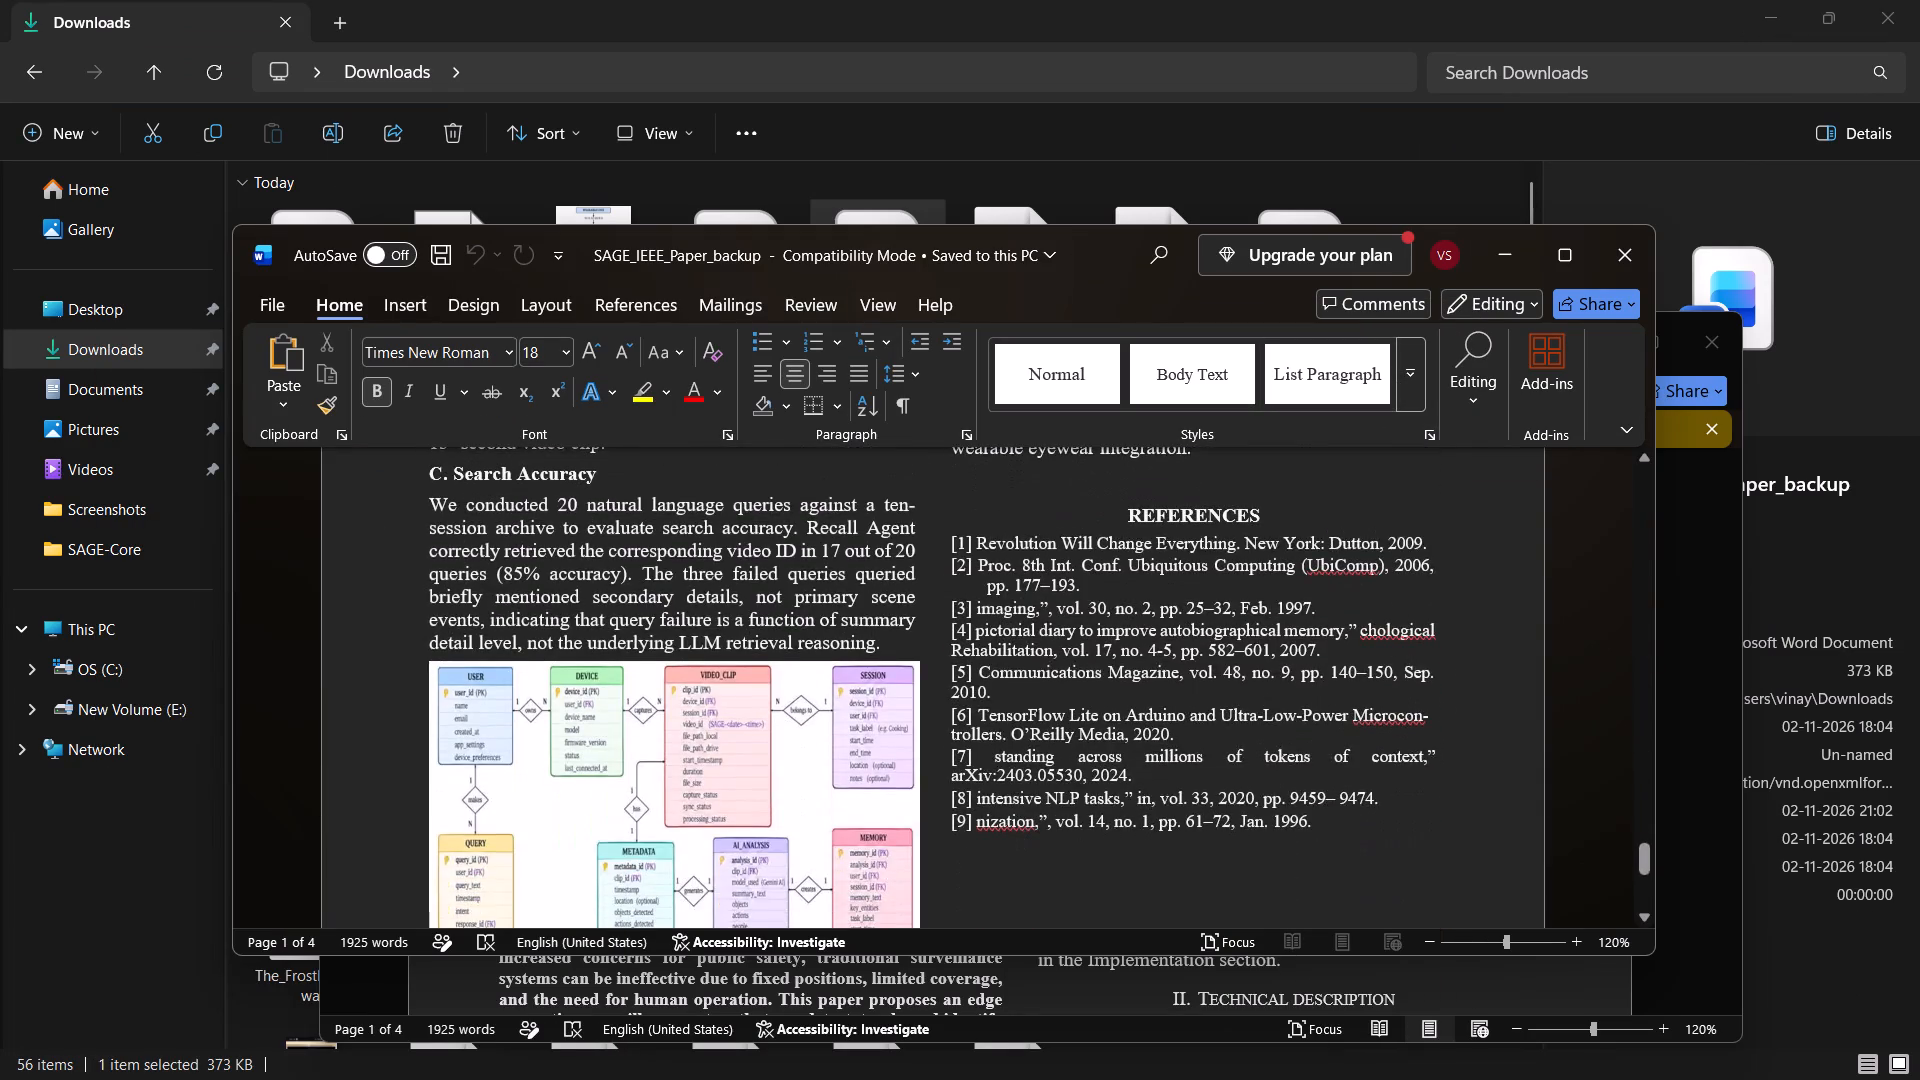
pyautogui.scroll(-5, 1421, 602)
pyautogui.click(1498, 263)
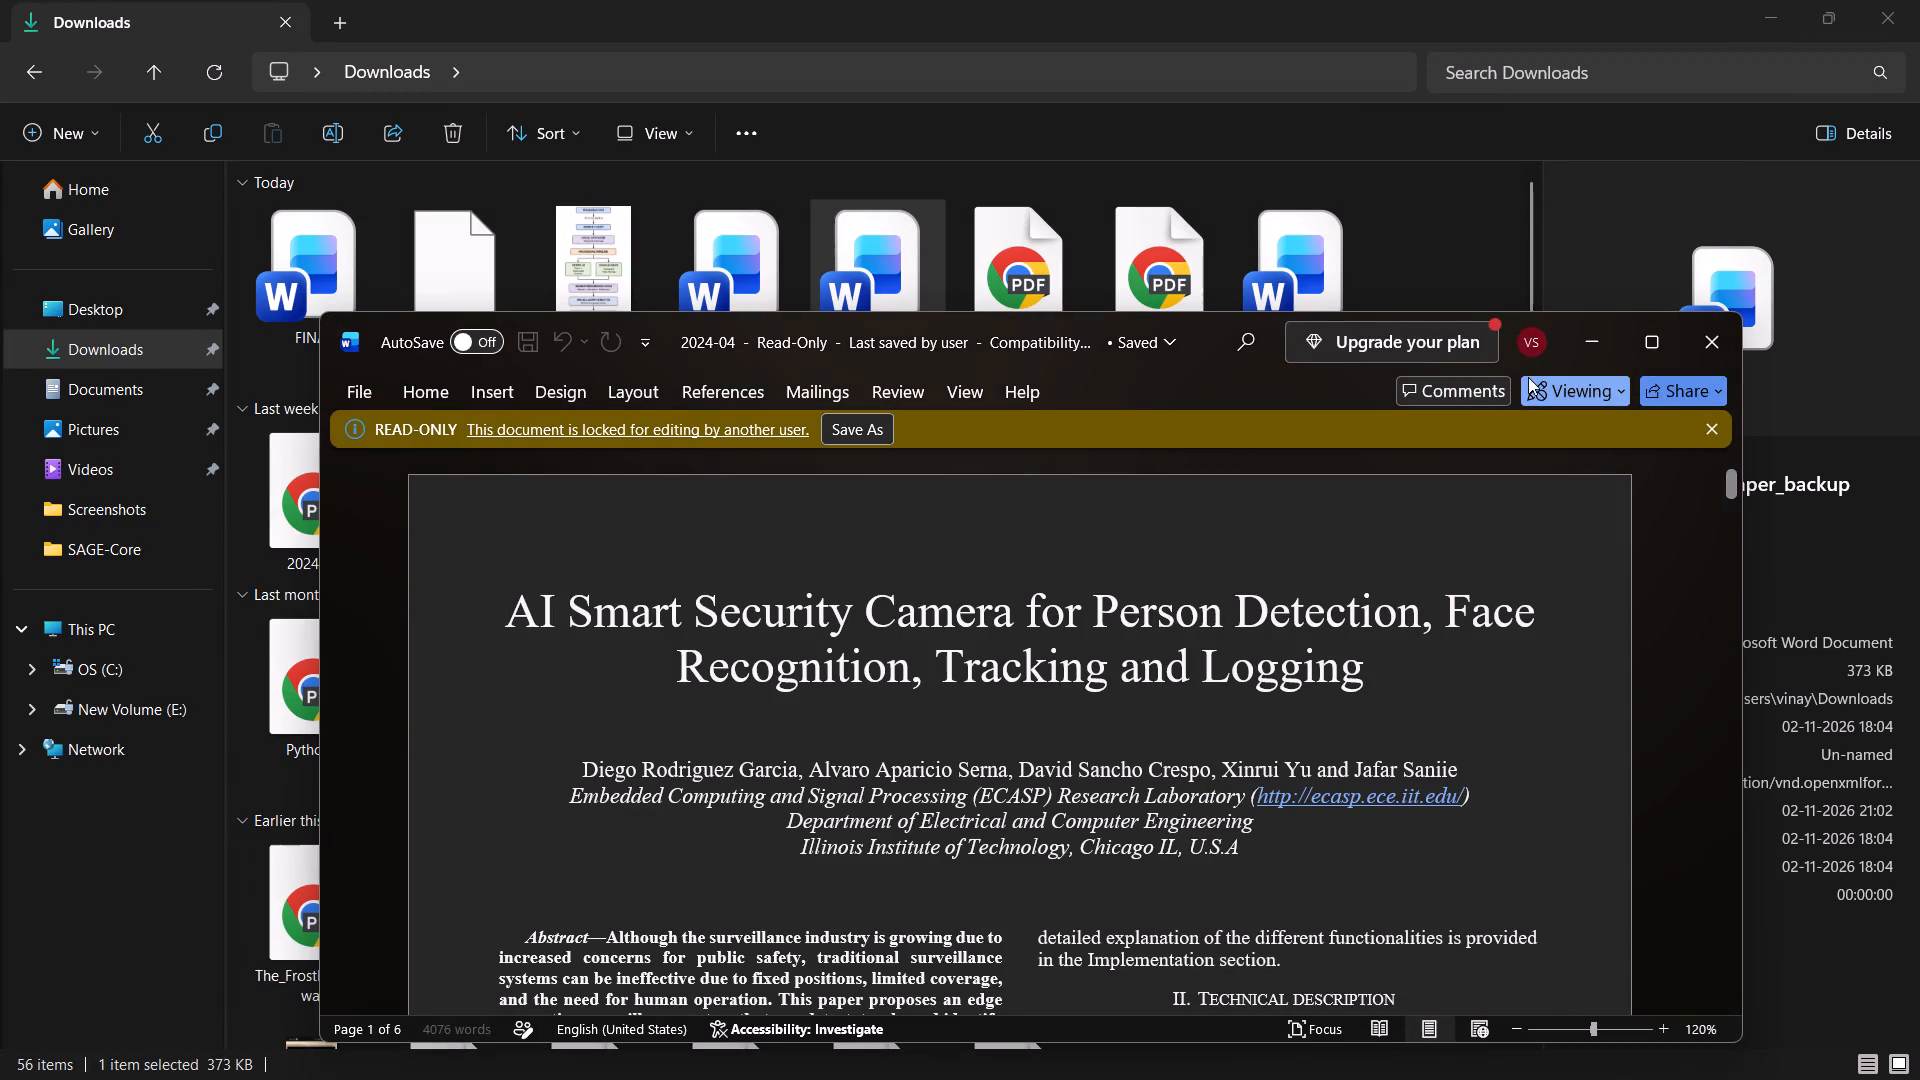
pyautogui.click(1590, 348)
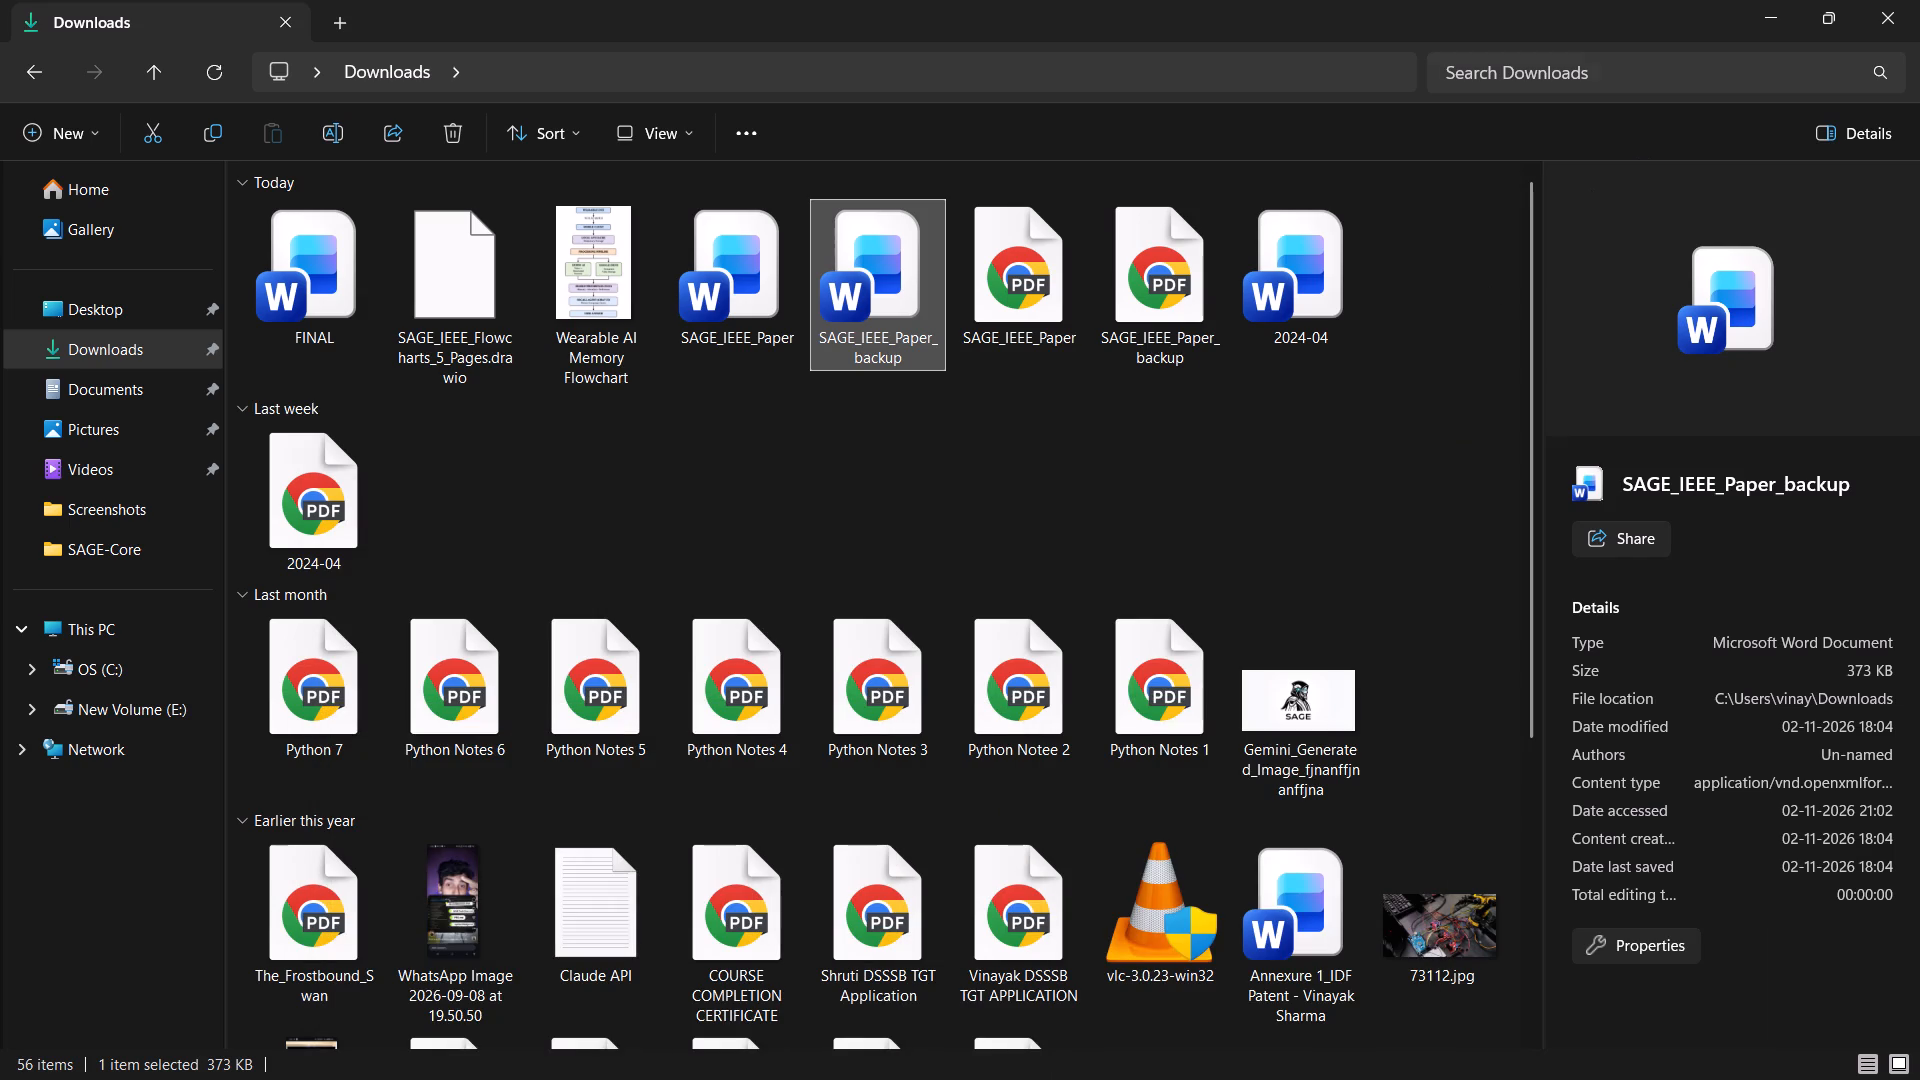
# Delete the Wearable AI Memory Flowchart image from the Downloads folder.
pyautogui.click(479, 338)
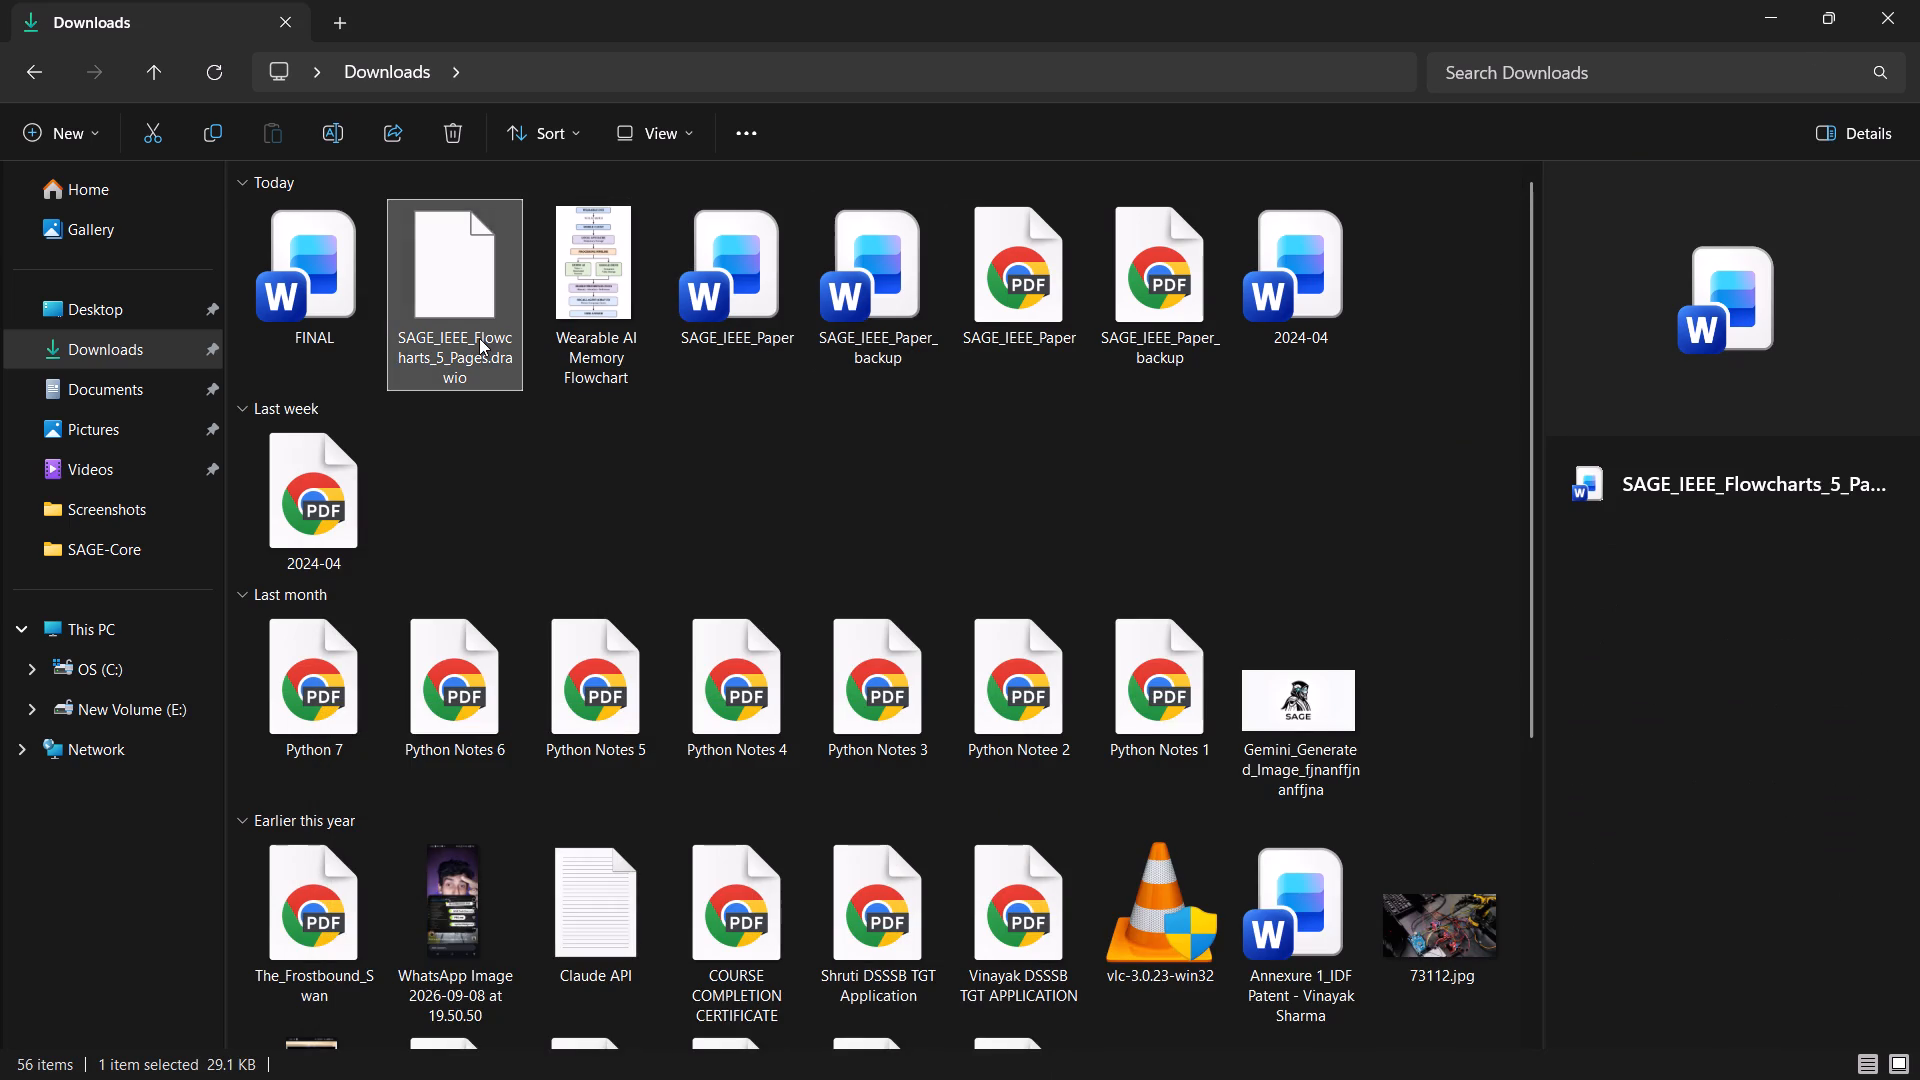
pyautogui.click(580, 289)
pyautogui.press('Delete')
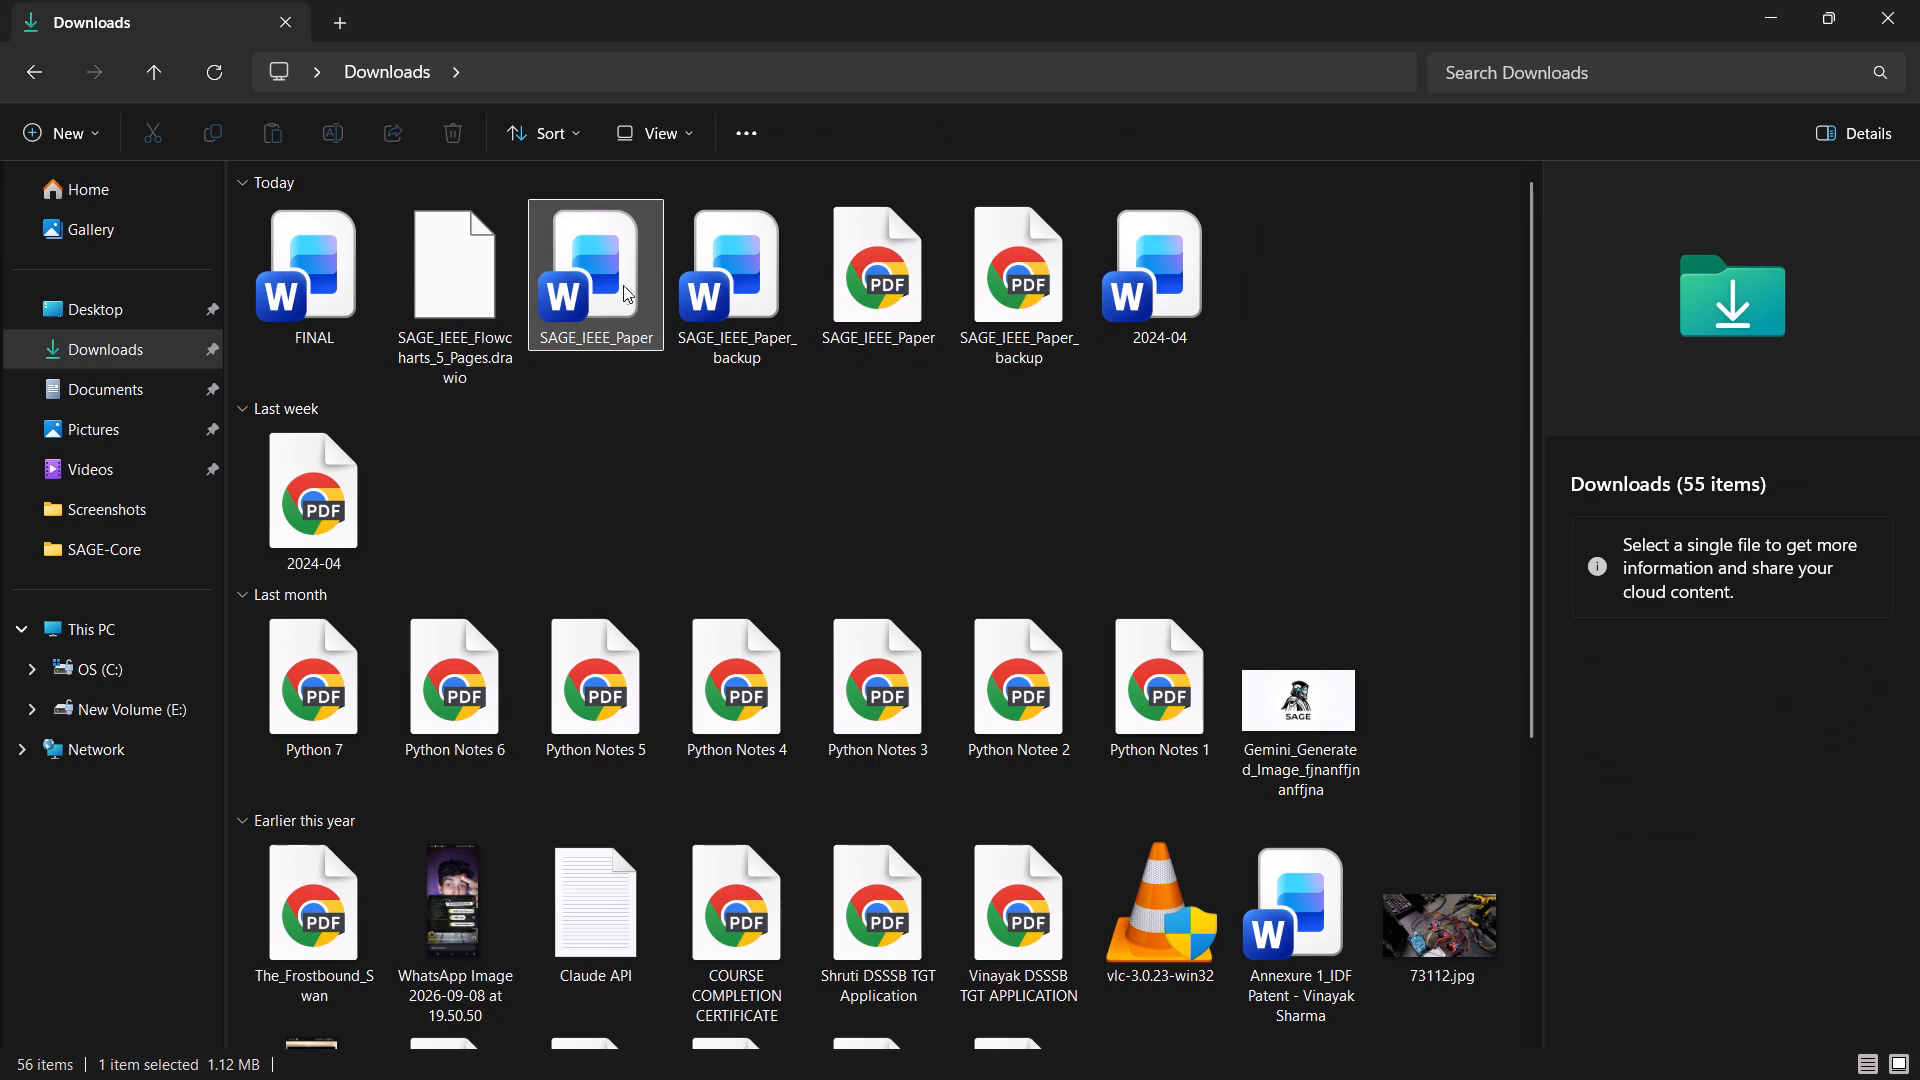
# Check the SAGE paper files in Downloads and look through the open FINAL document's architecture, implementation and evaluation pages.
pyautogui.click(854, 259)
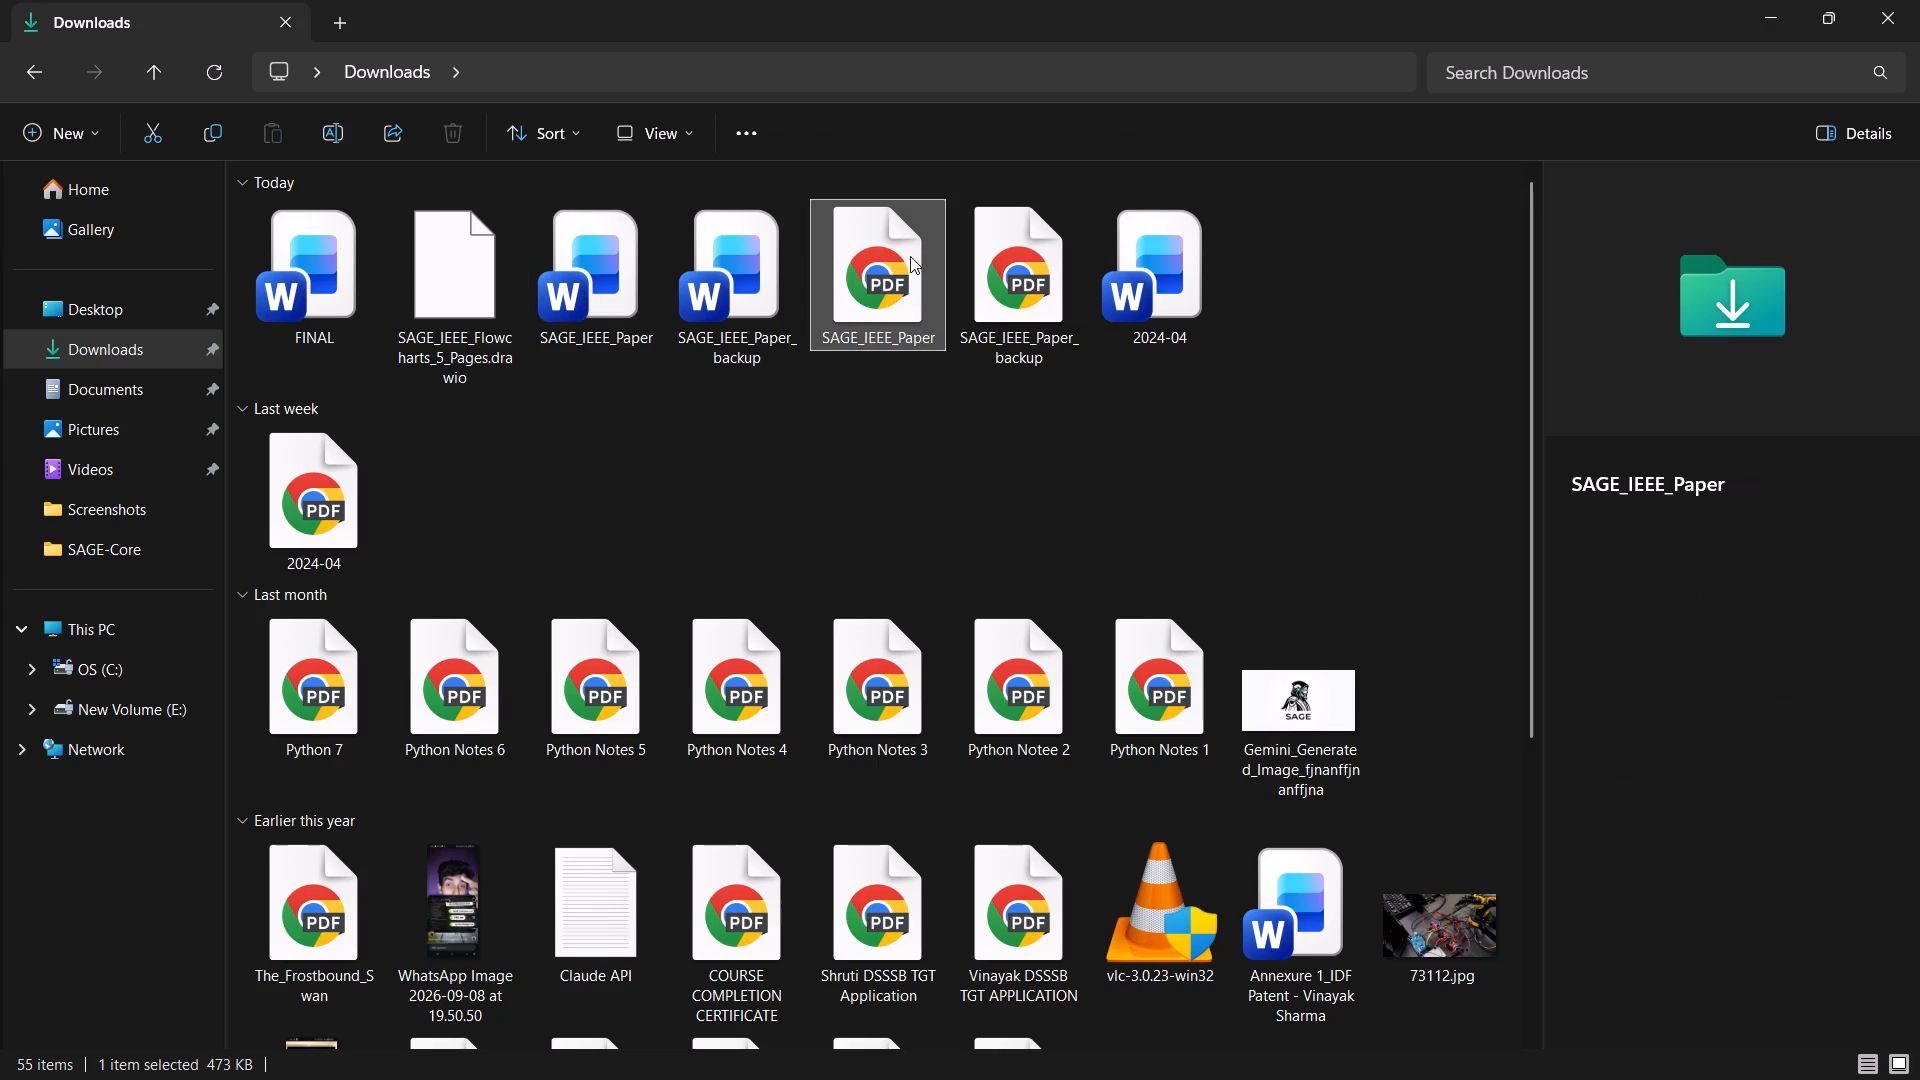
pyautogui.click(995, 260)
pyautogui.click(856, 290)
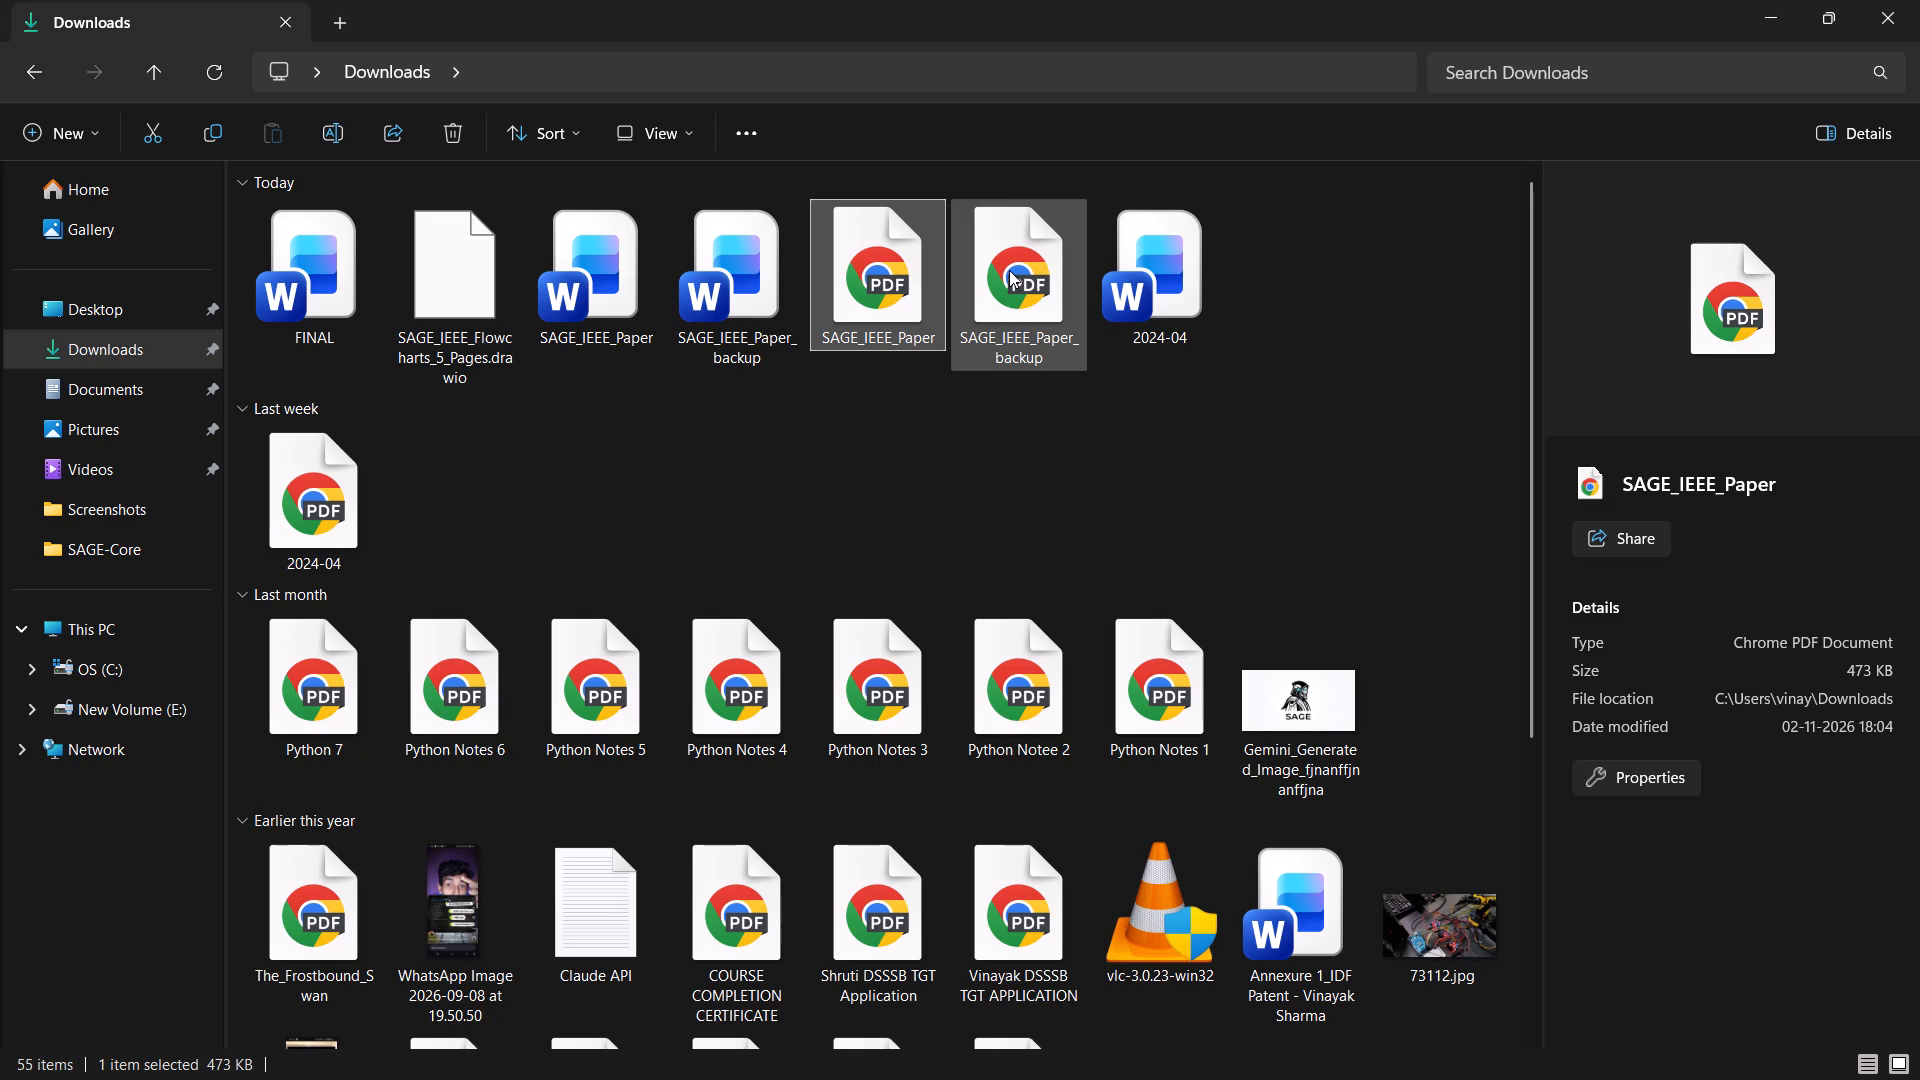
pyautogui.click(364, 214)
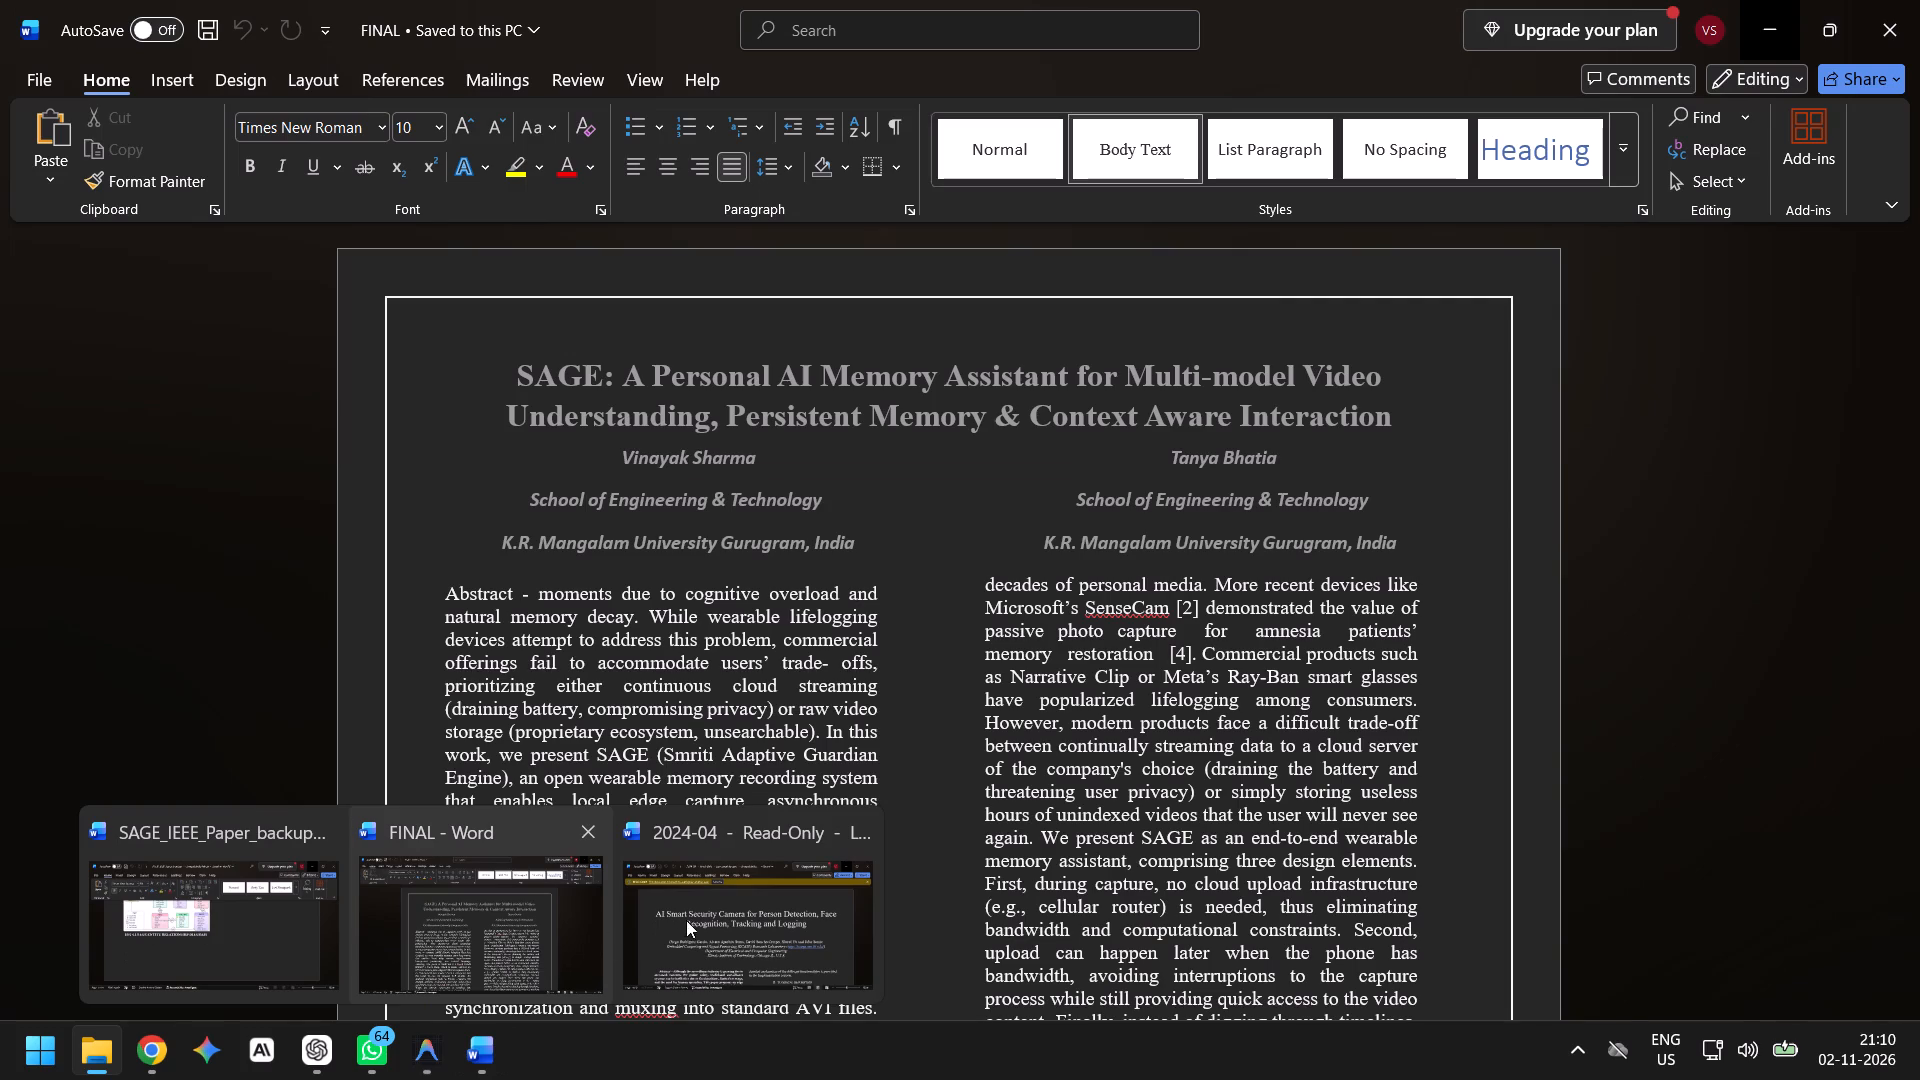
pyautogui.click(512, 923)
pyautogui.scroll(-8, 827, 768)
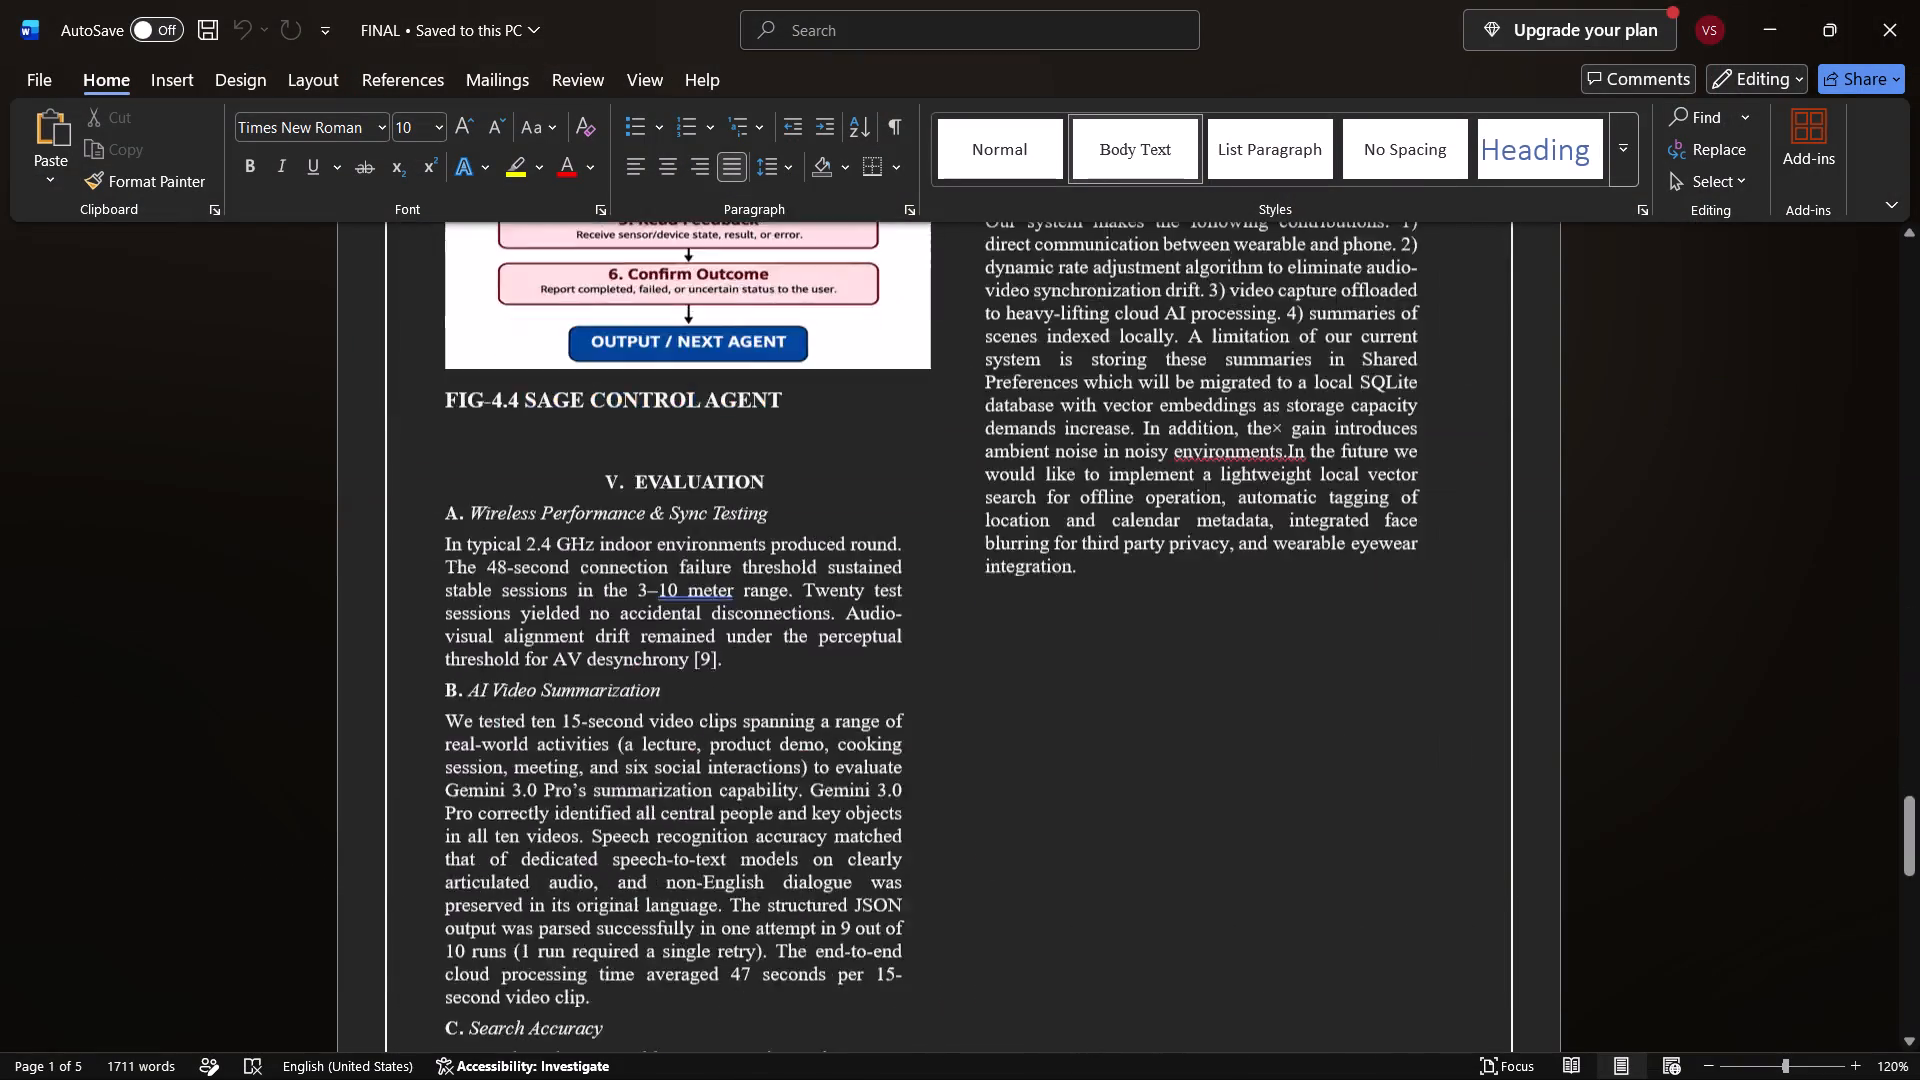
pyautogui.scroll(-4, 827, 768)
pyautogui.scroll(7, 827, 768)
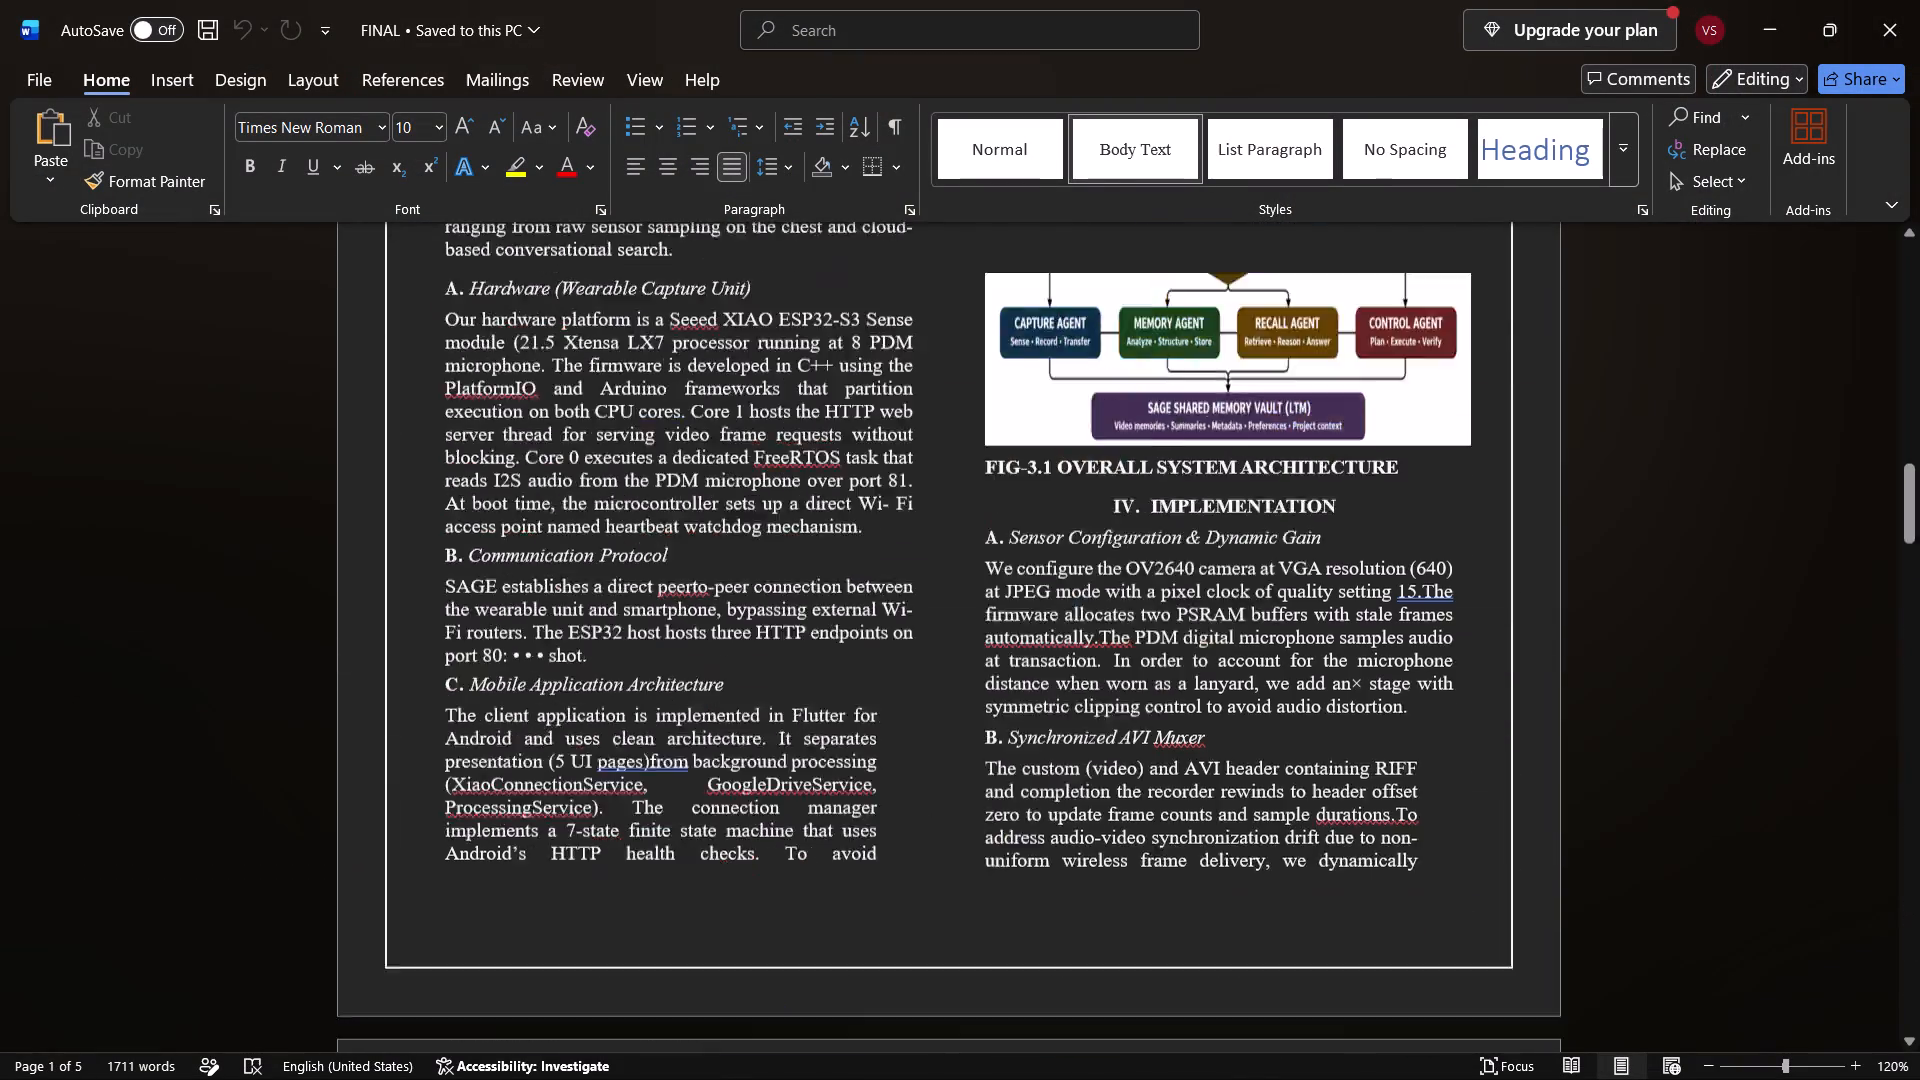
pyautogui.click(1780, 33)
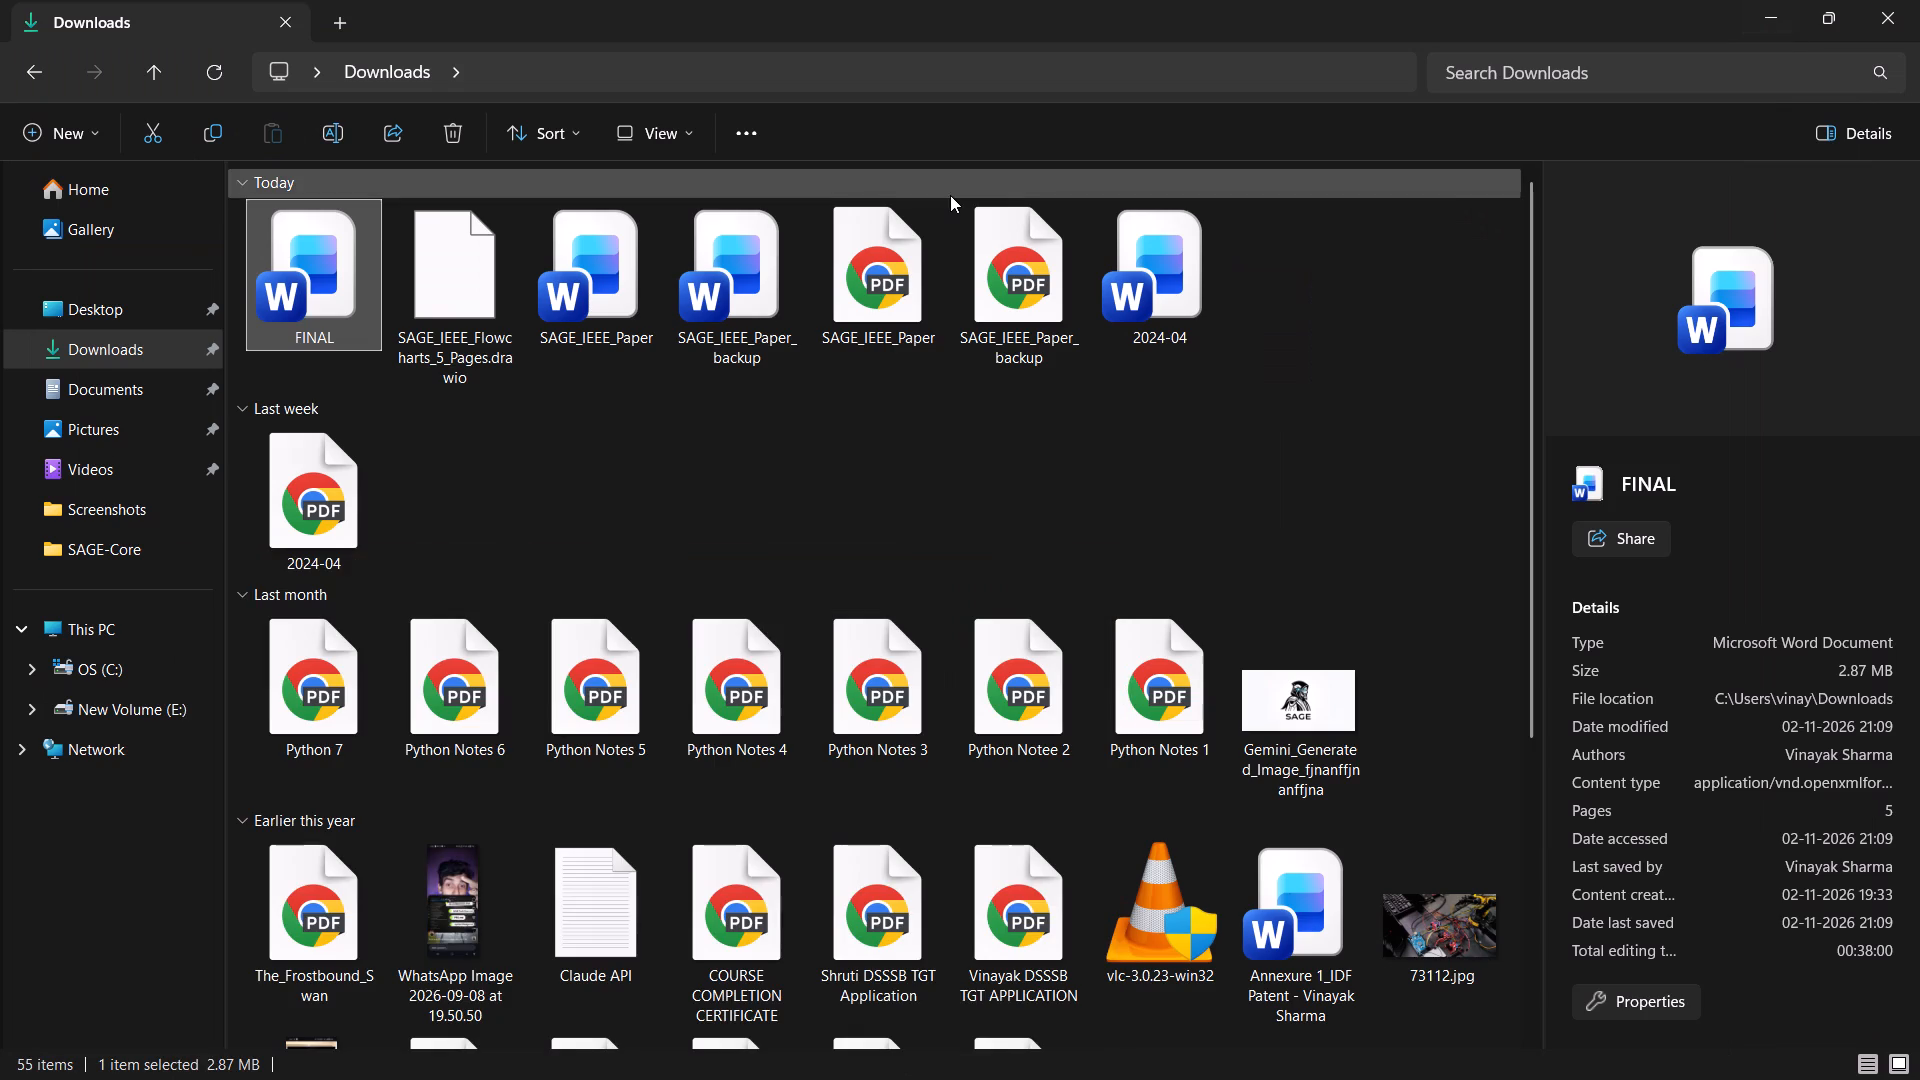
# Open the SAGE_IEEE_Paper_backup PDF in Chrome, examine its pages through the references, and close it.
pyautogui.doubleClick(999, 297)
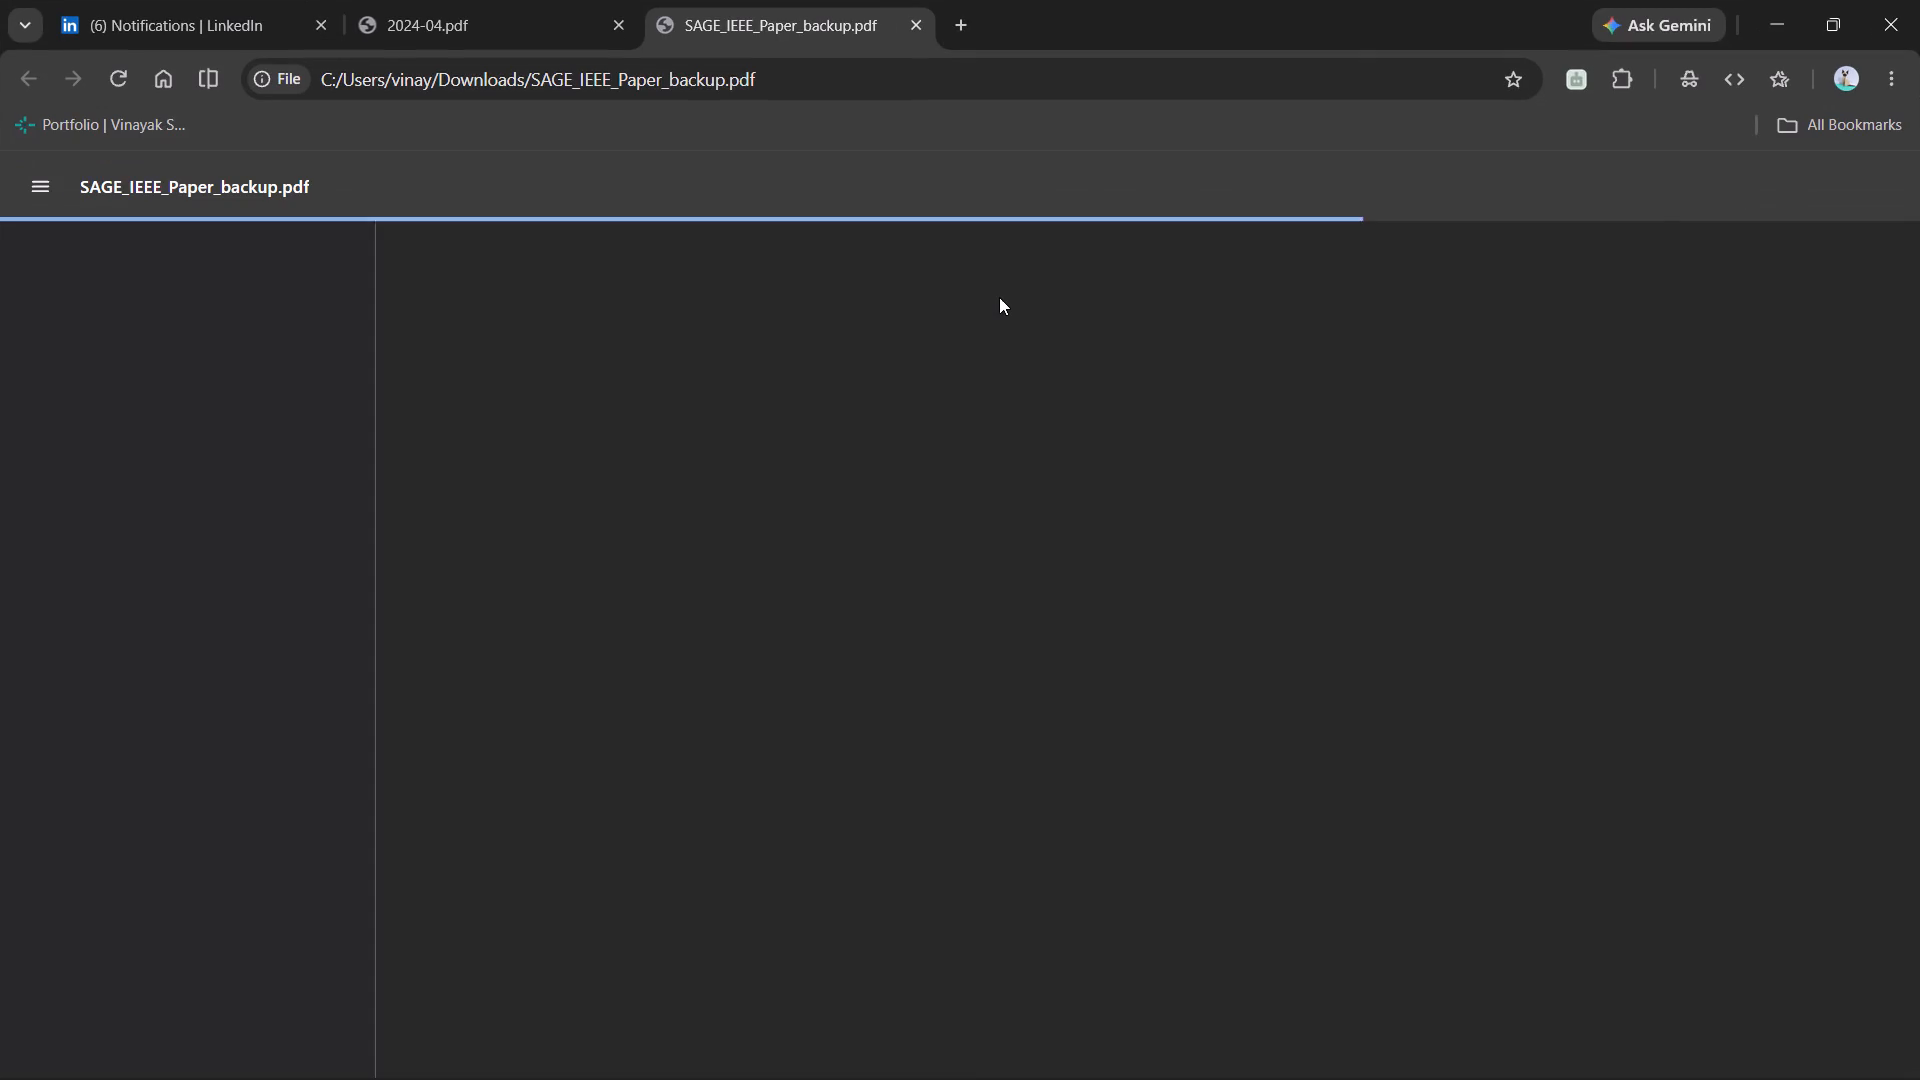
pyautogui.scroll(-3, 1161, 703)
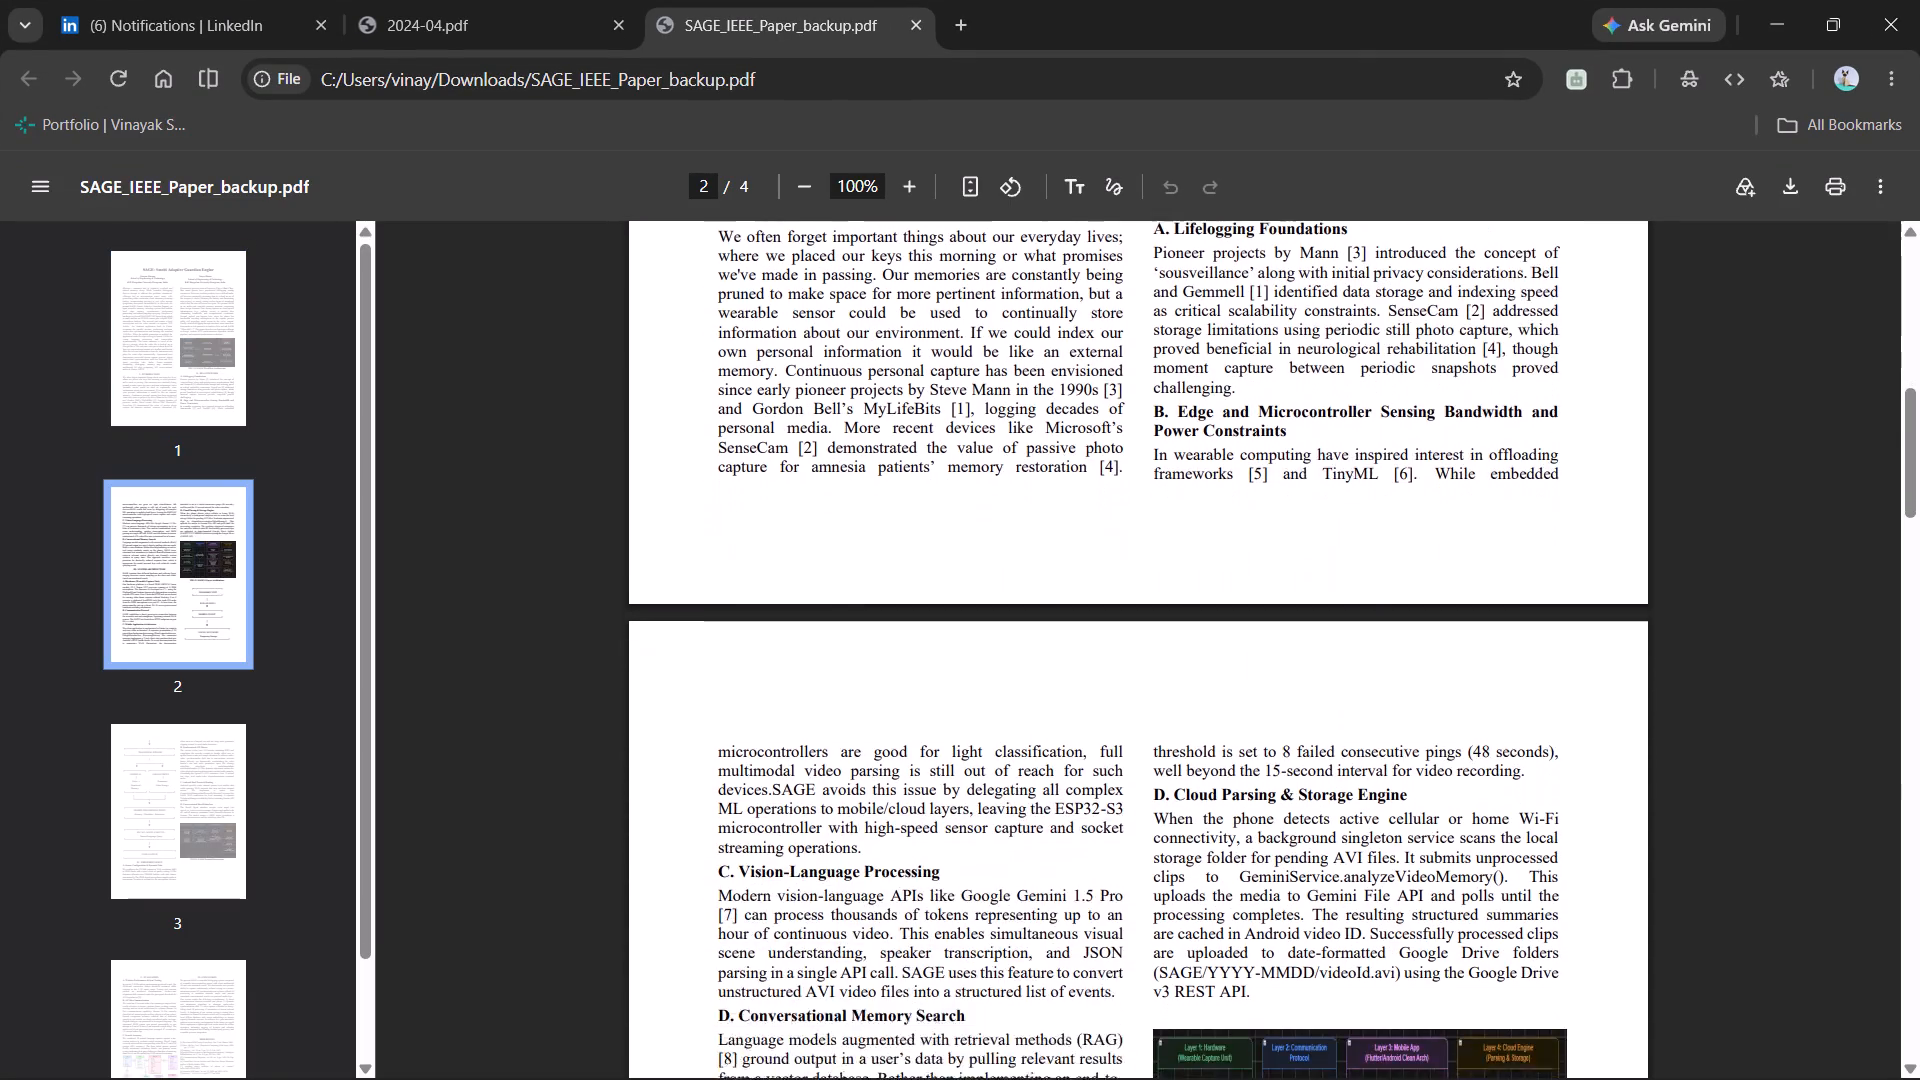
pyautogui.scroll(-7, 1161, 703)
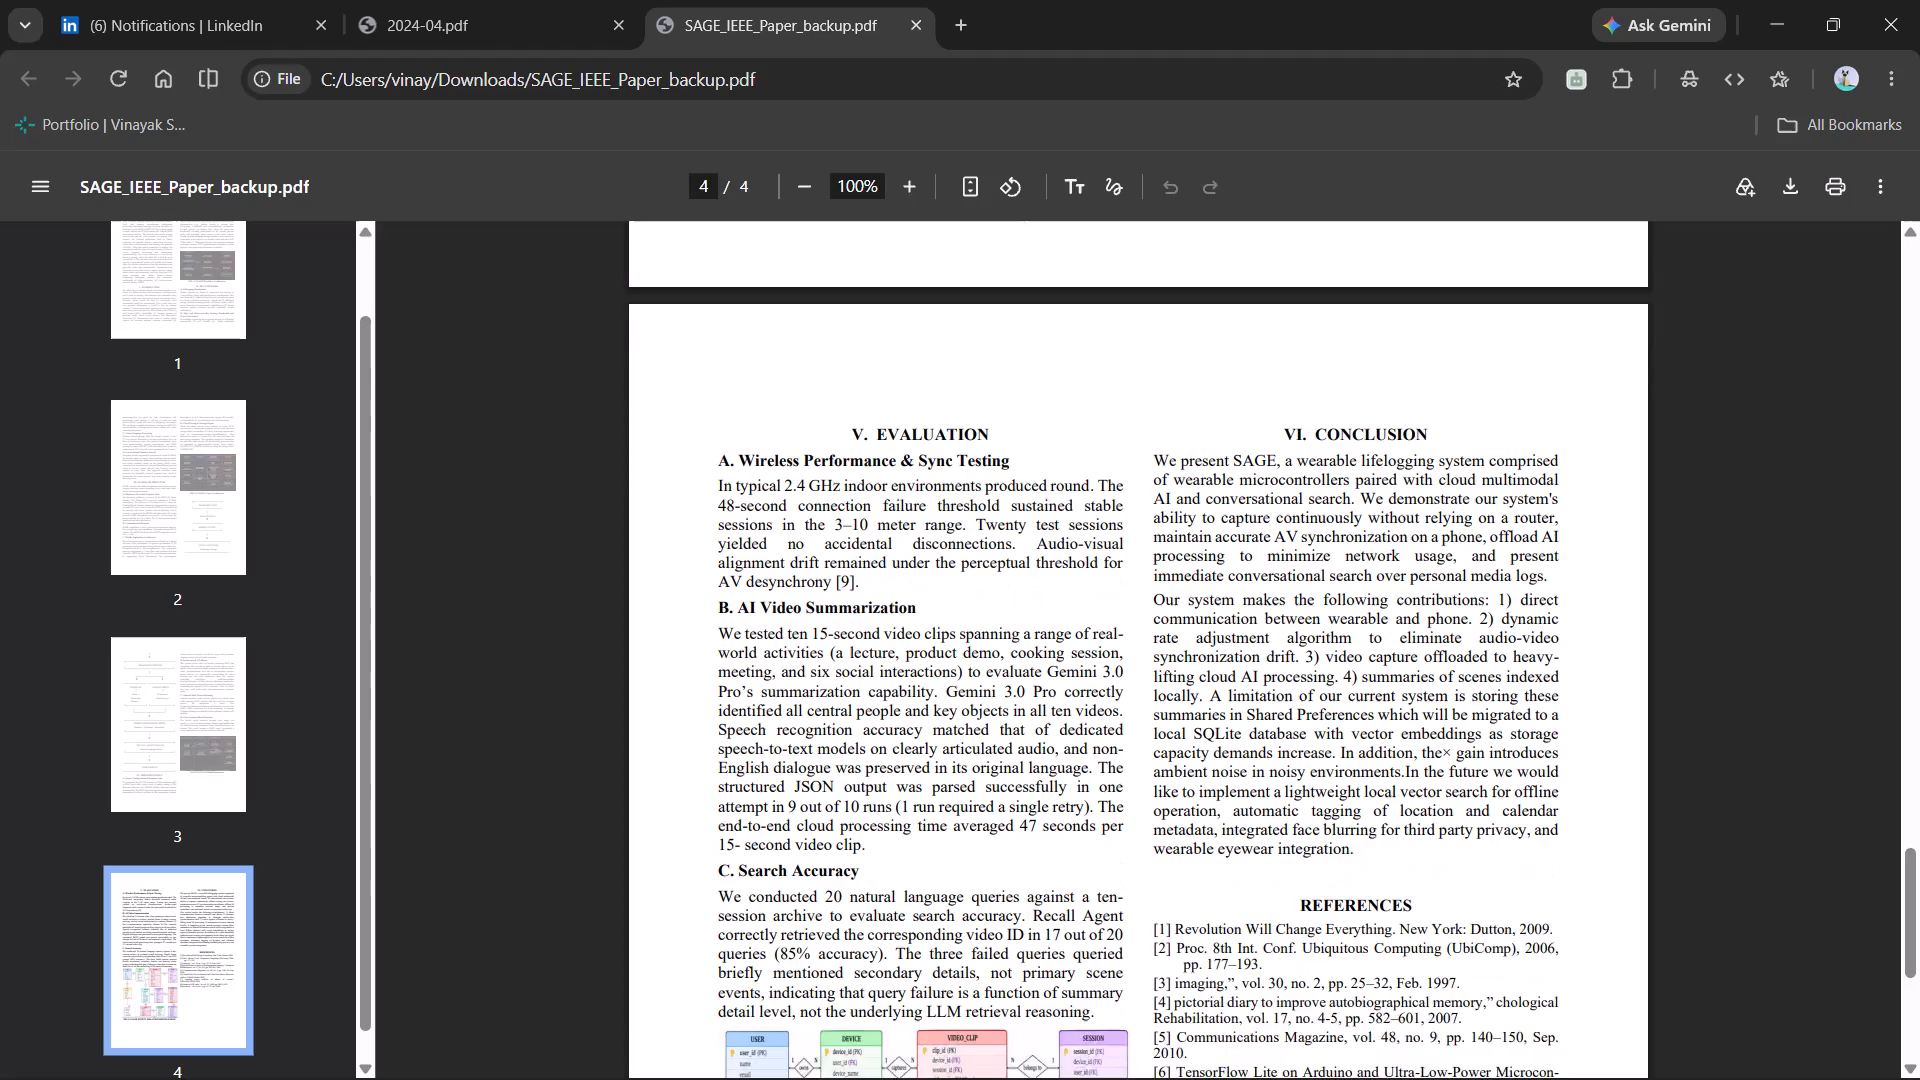
pyautogui.scroll(-5, 1161, 703)
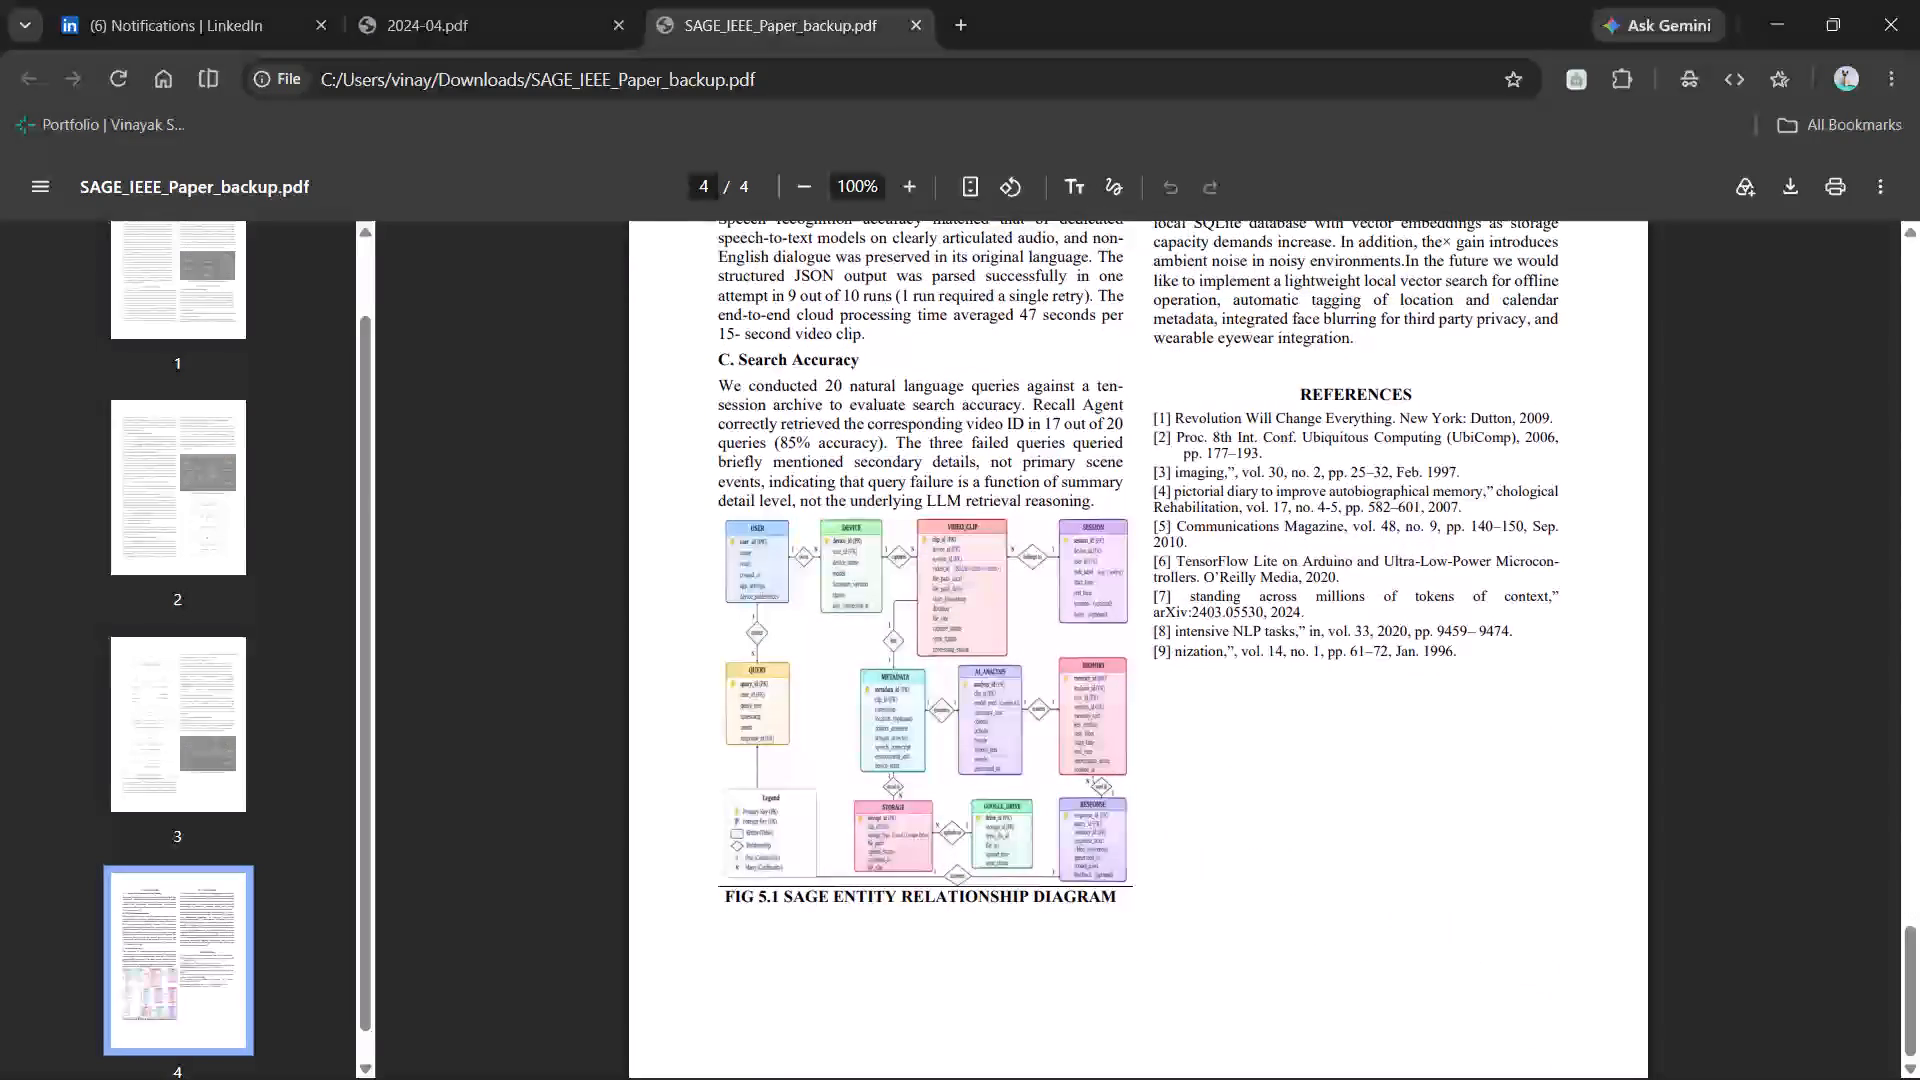
pyautogui.scroll(4, 1161, 703)
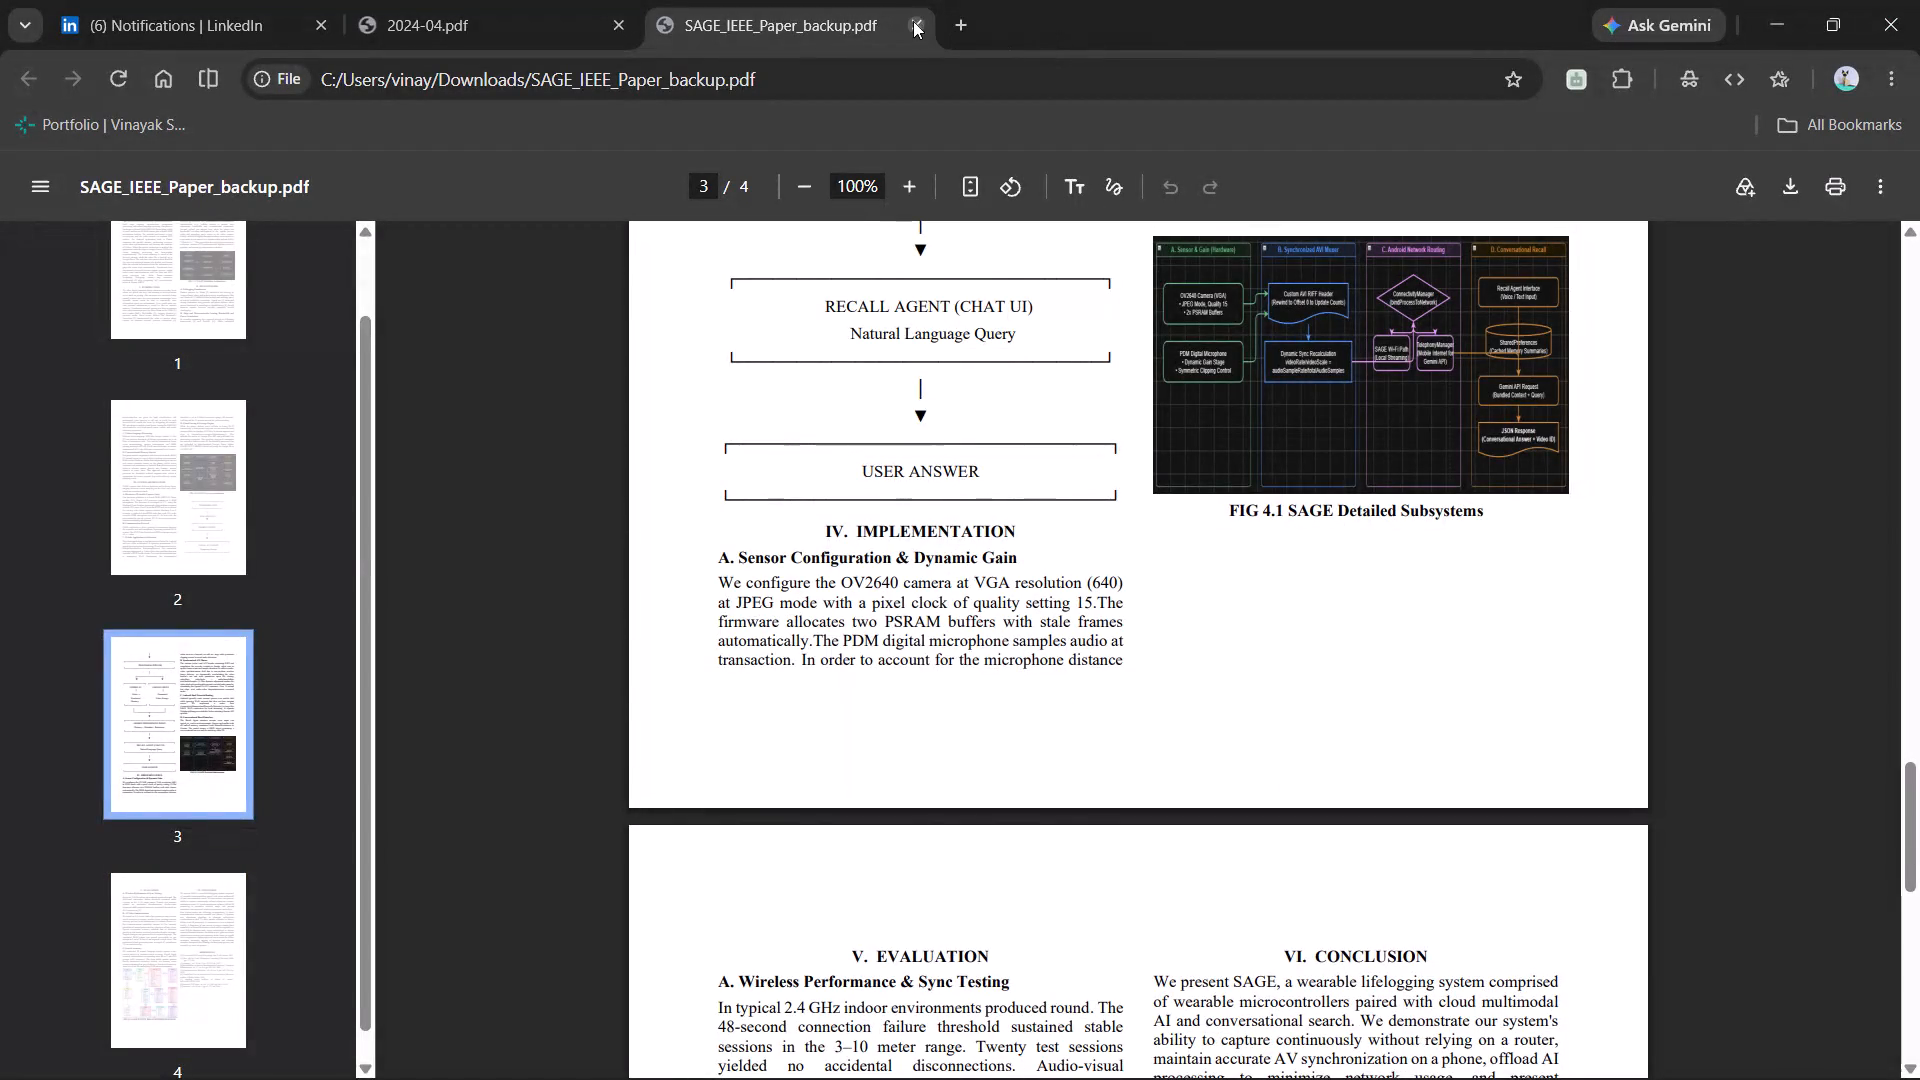
pyautogui.click(913, 21)
pyautogui.click(1756, 12)
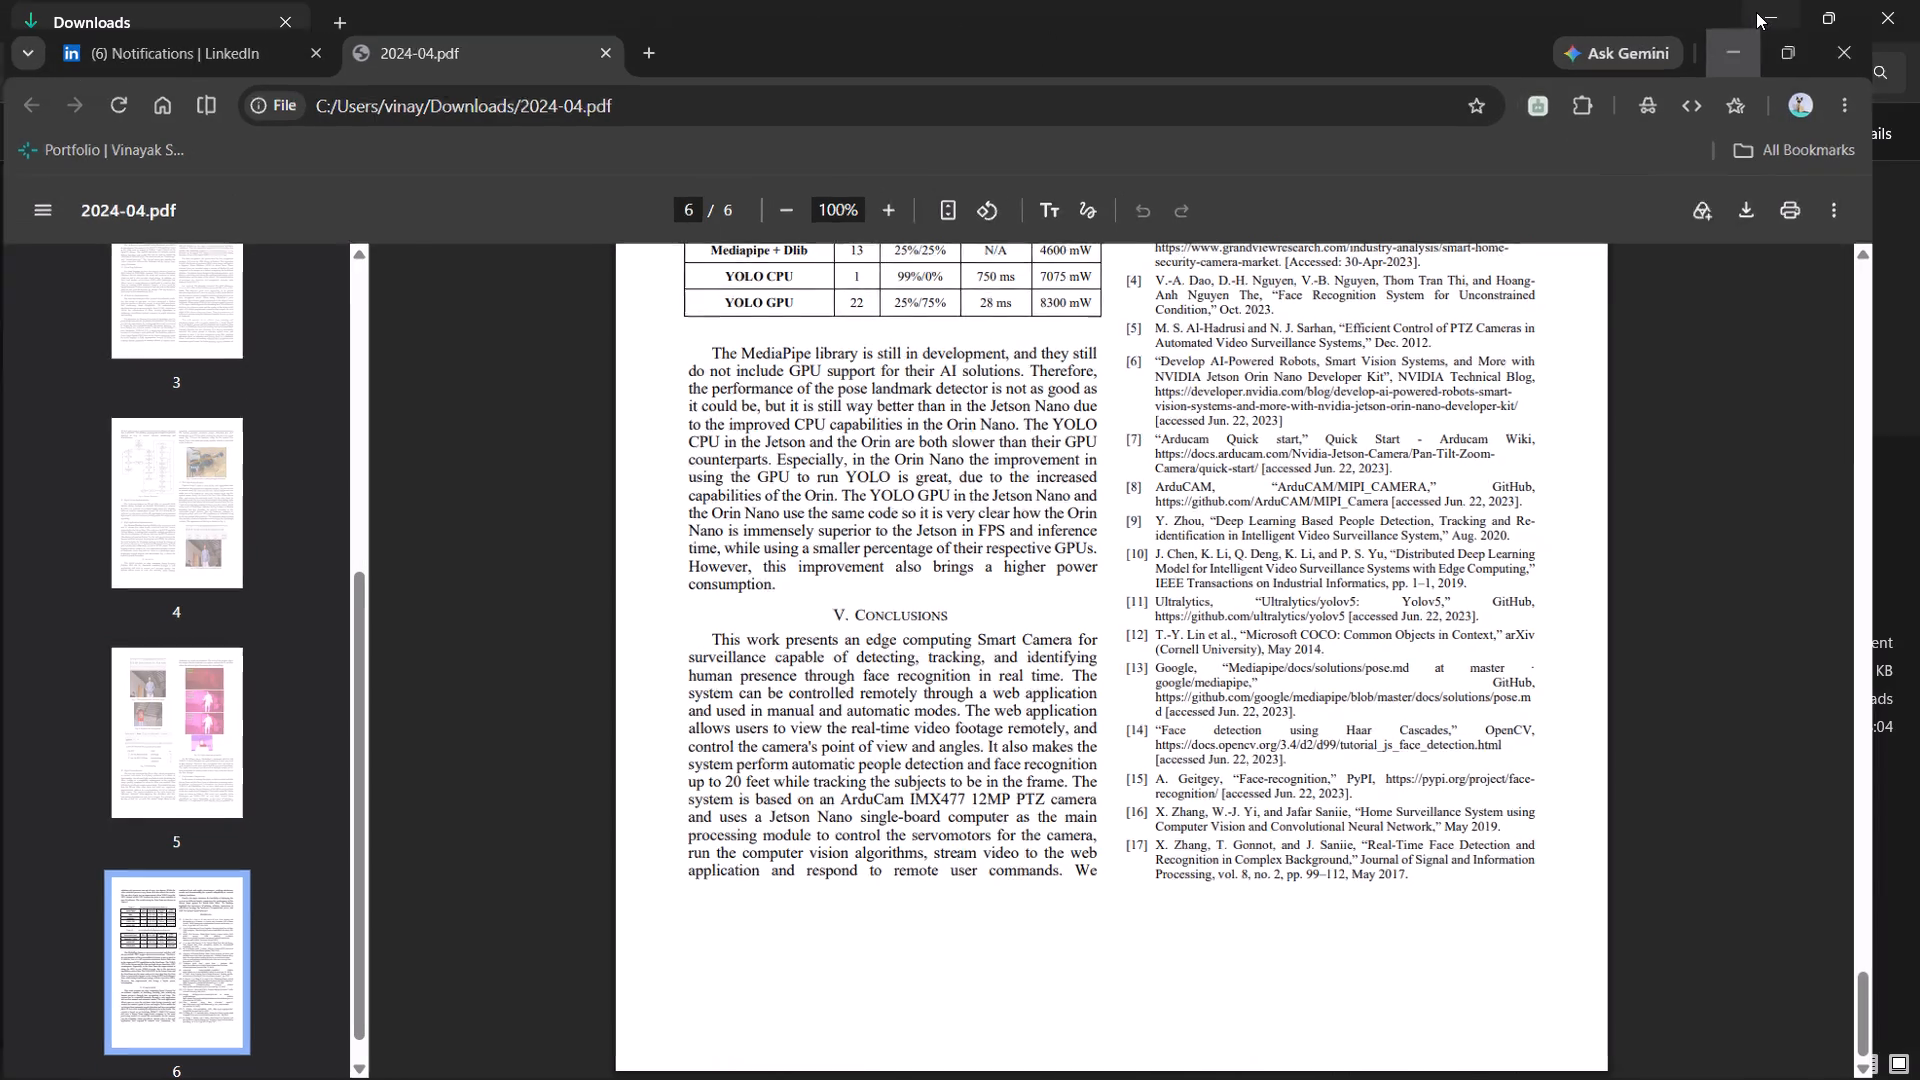
# Delete the SAGE_IEEE_Paper_backup PDF from the Downloads folder.
pyautogui.rightClick(1027, 344)
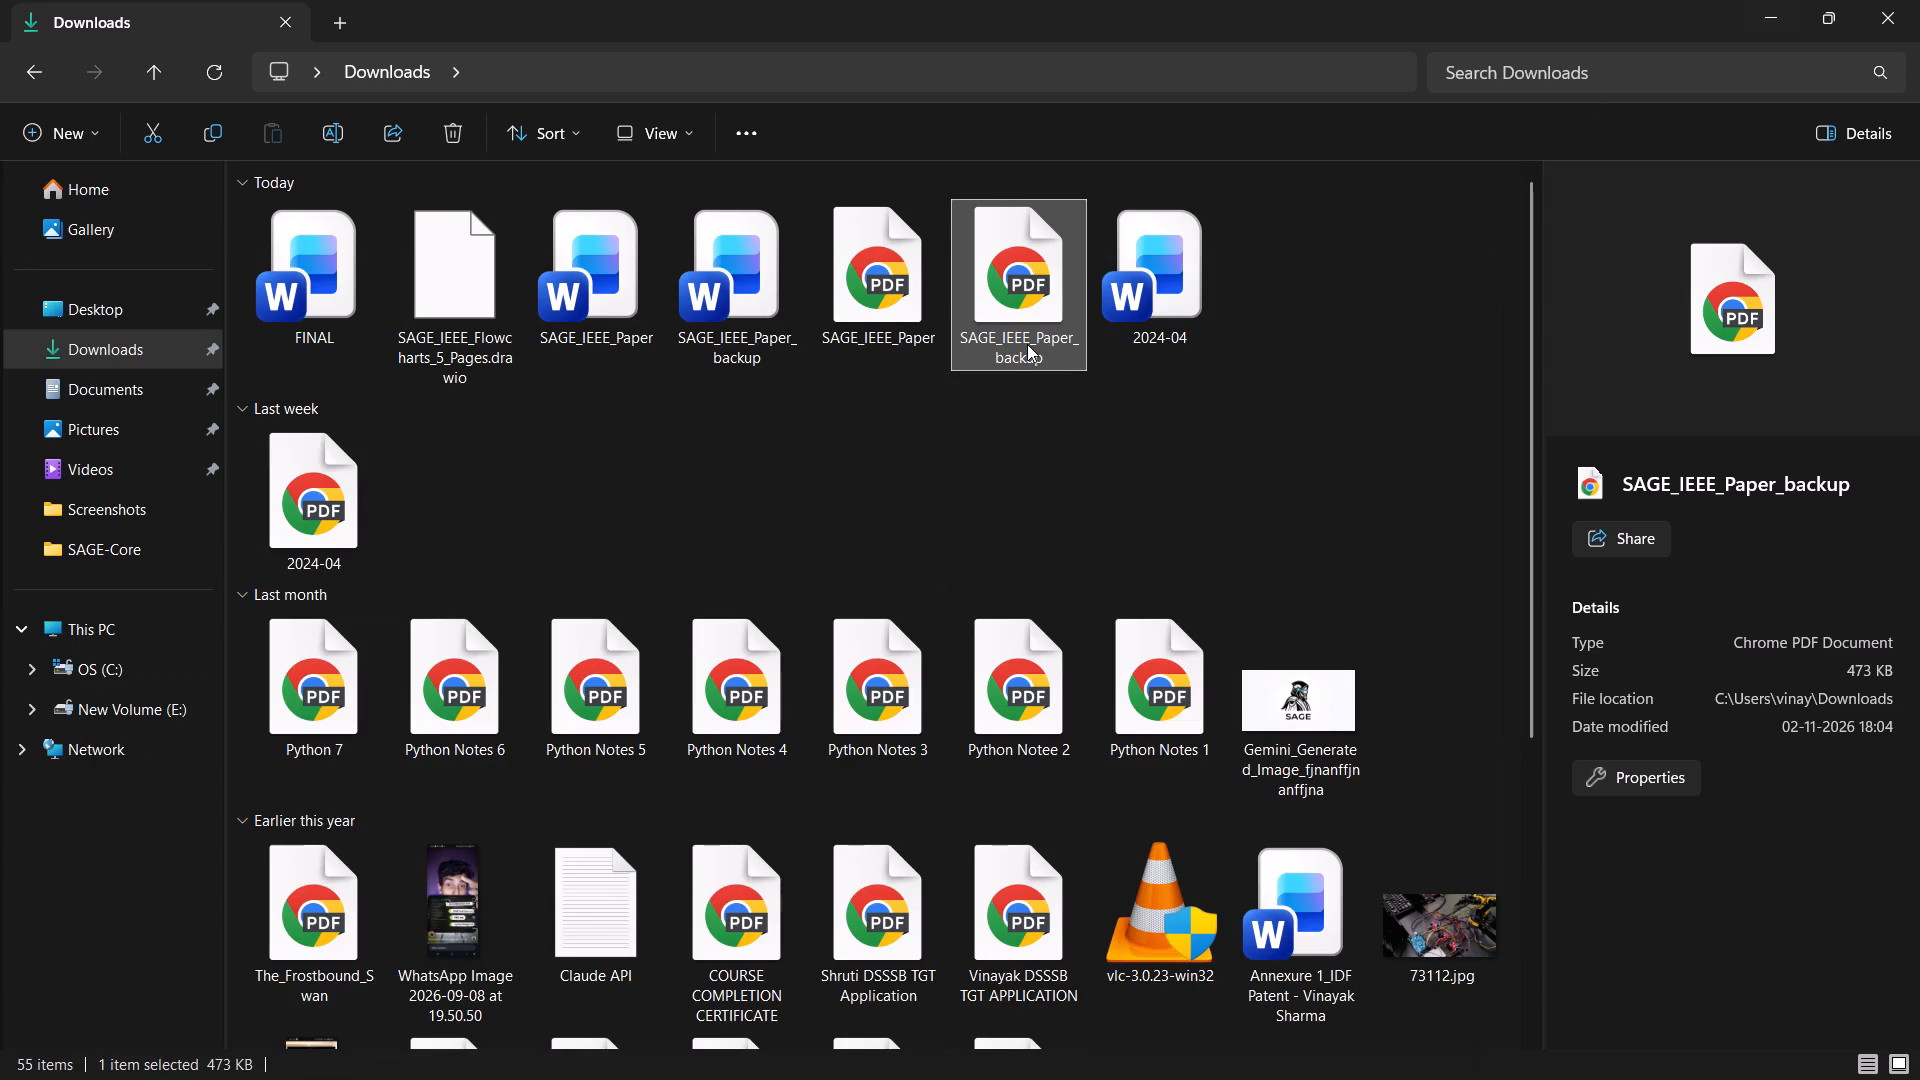
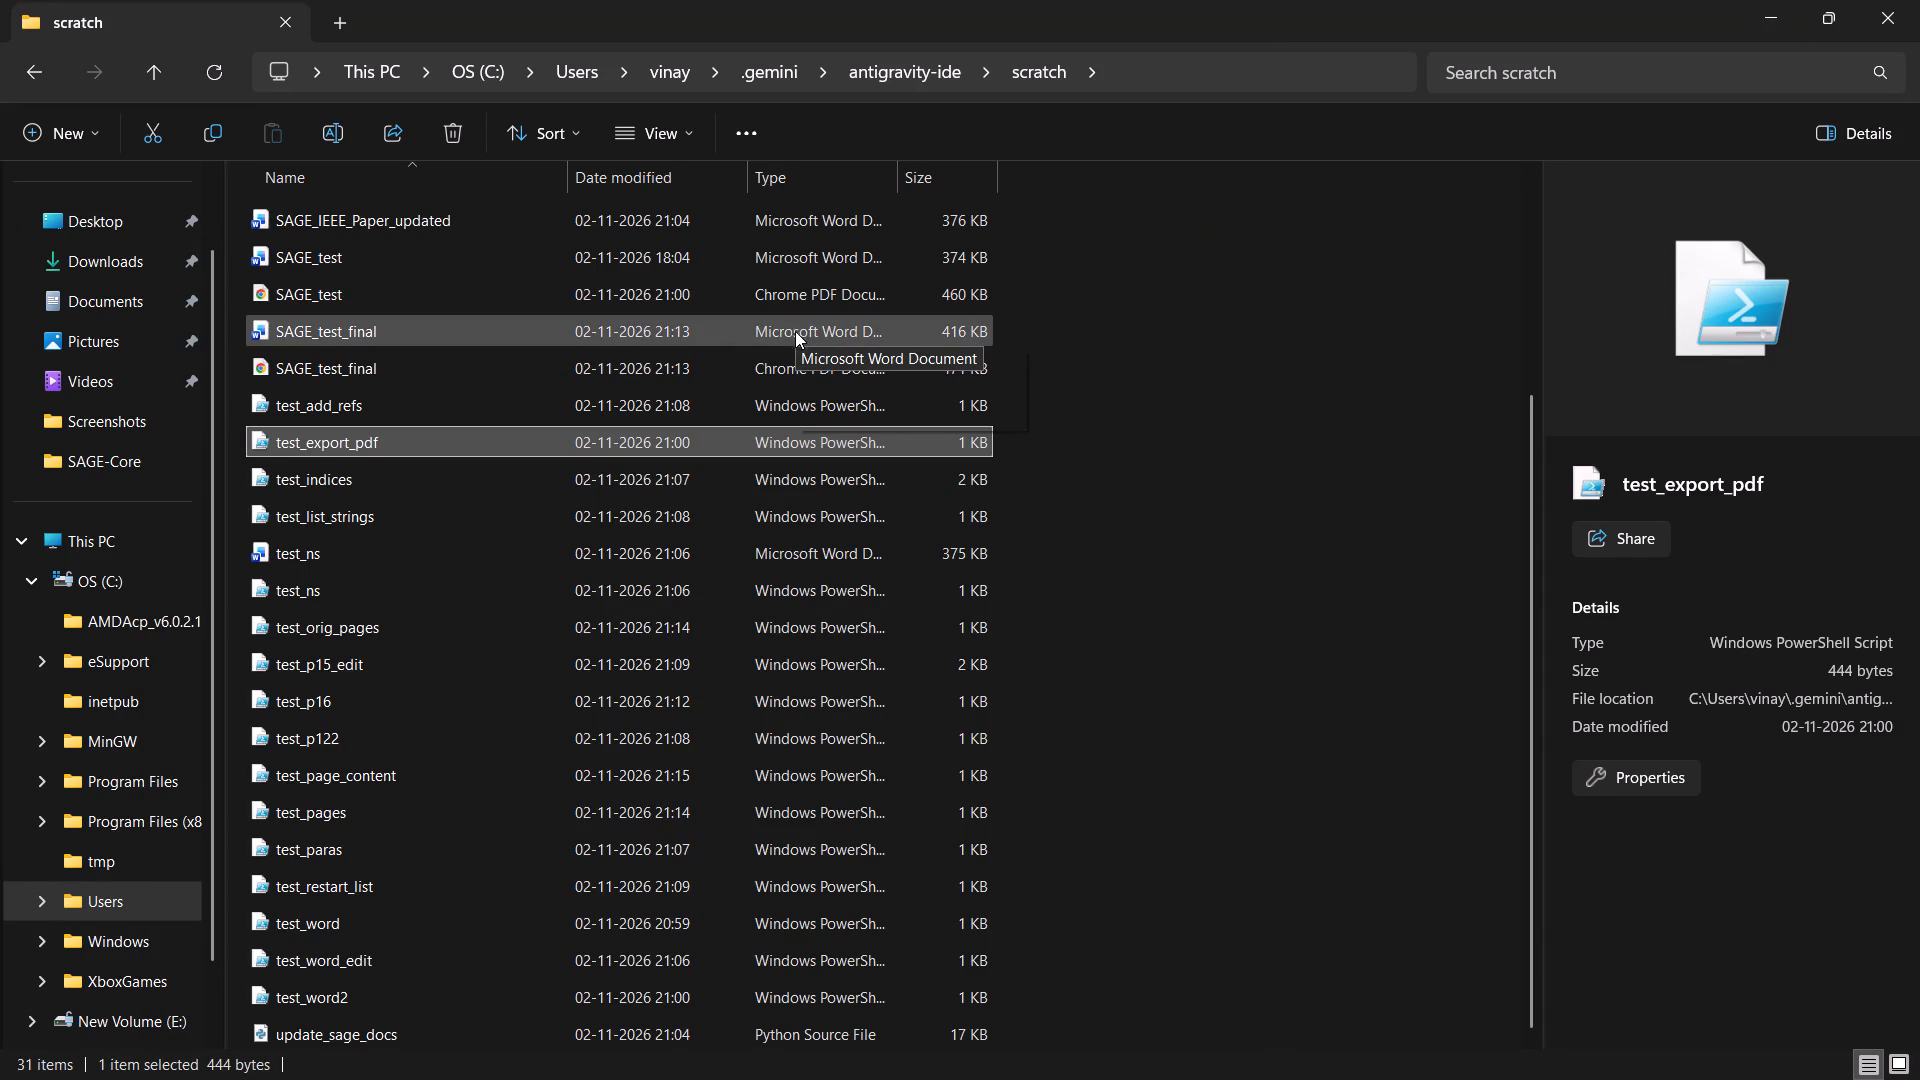
pyautogui.scroll(3, 829, 656)
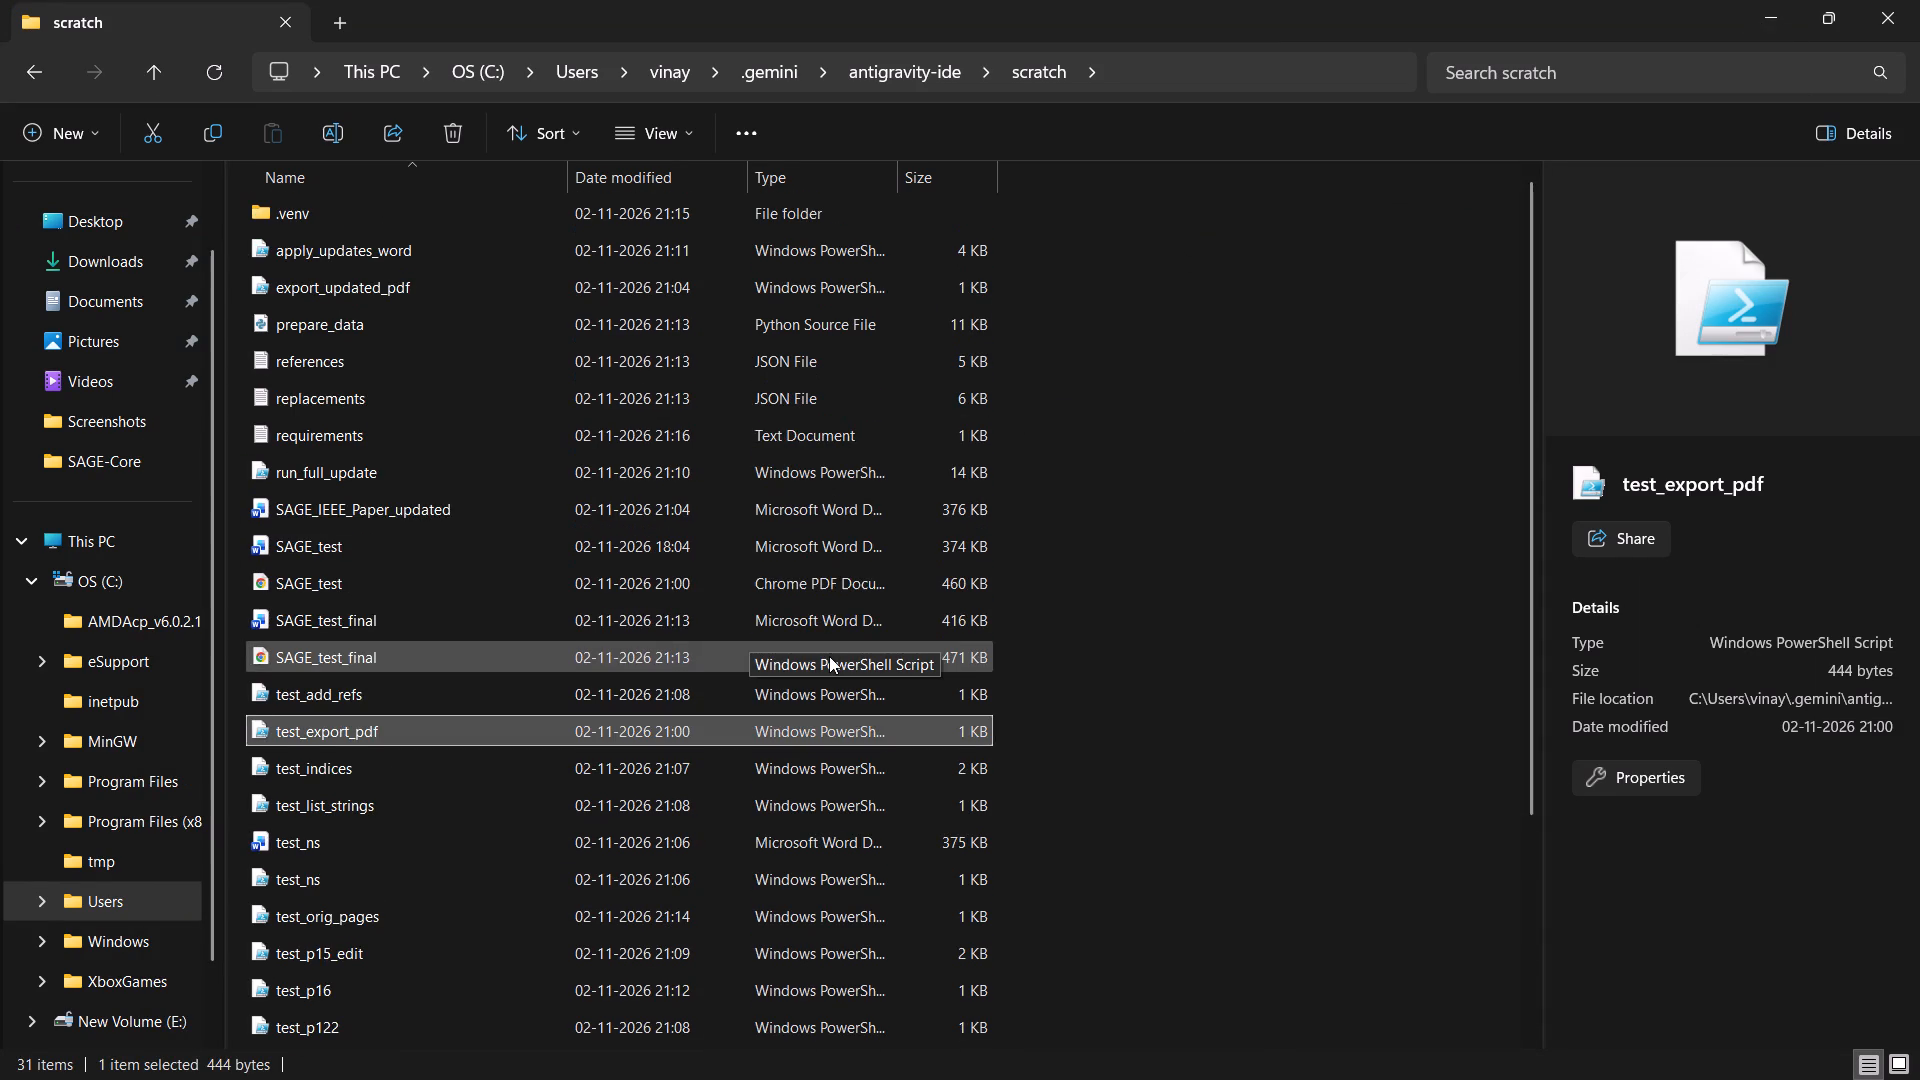
pyautogui.scroll(1, 829, 656)
pyautogui.scroll(-11, 829, 656)
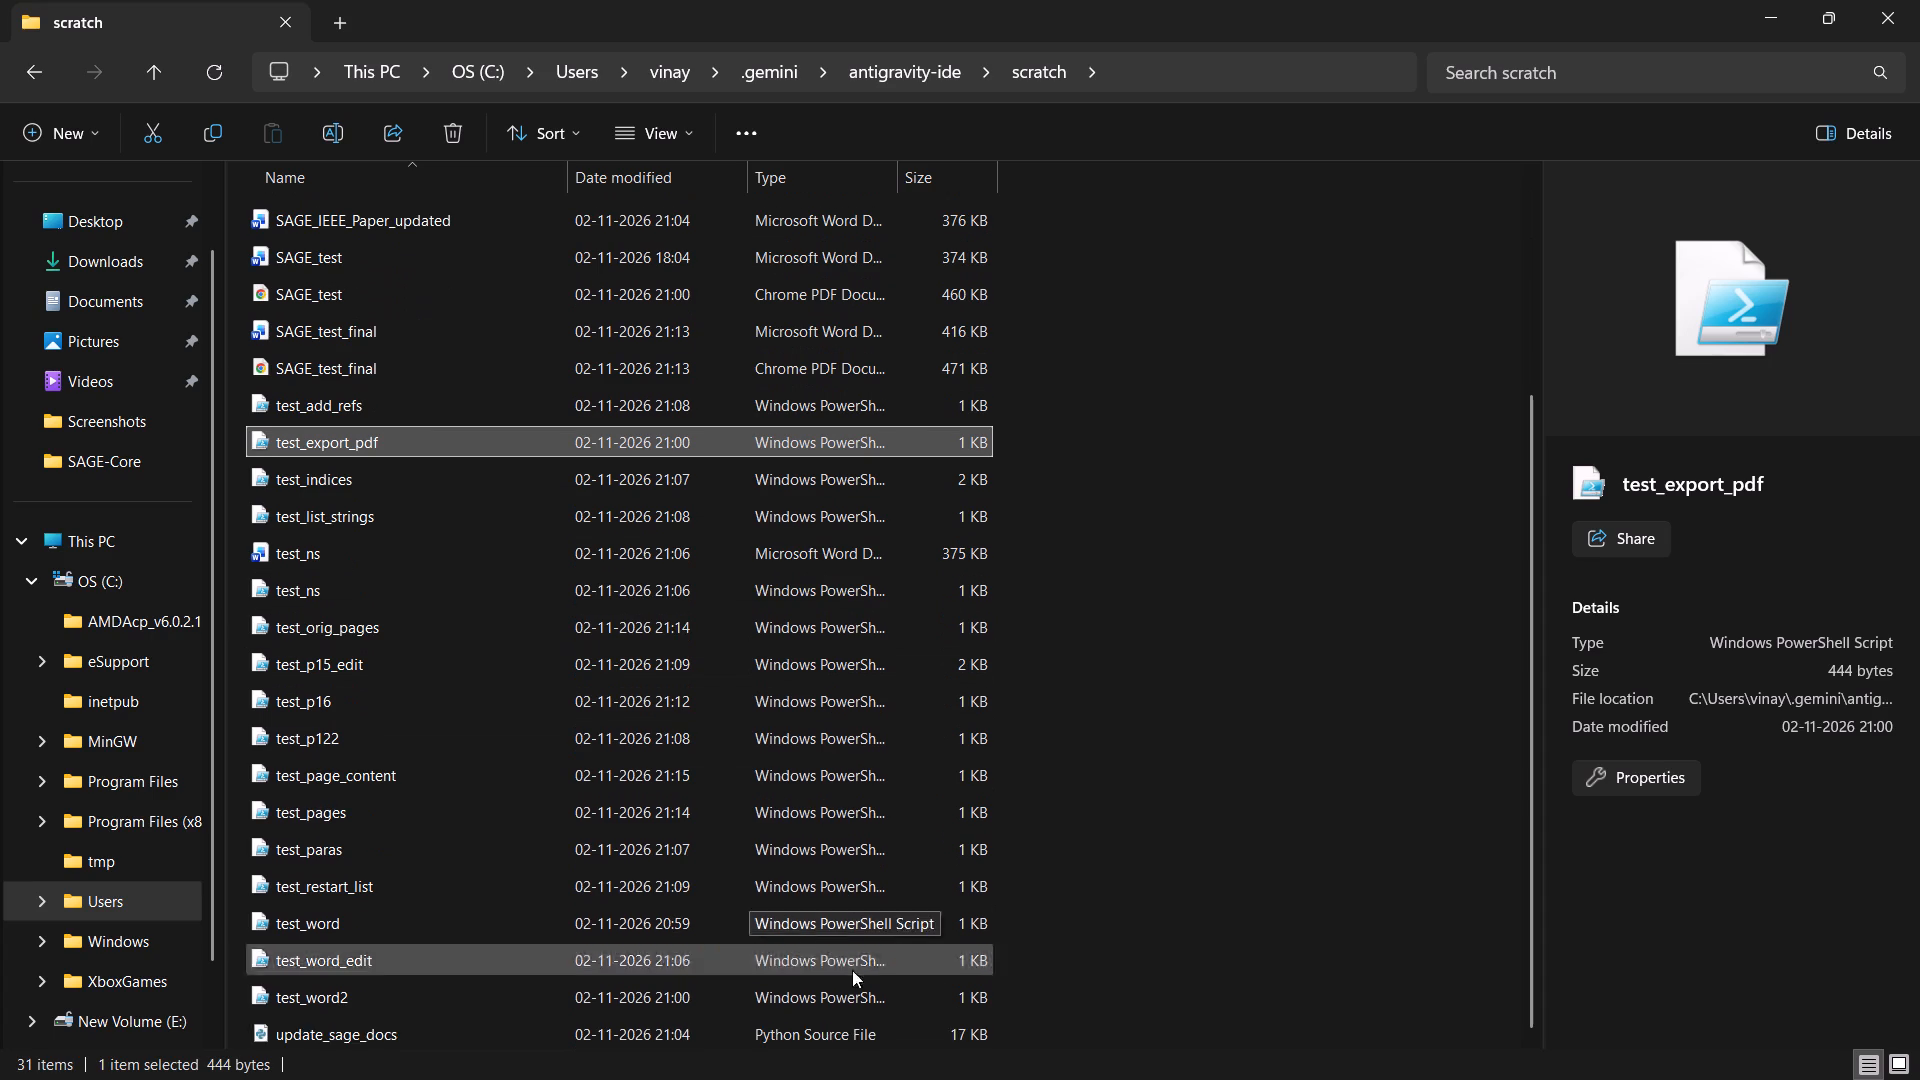
pyautogui.doubleClick(841, 1019)
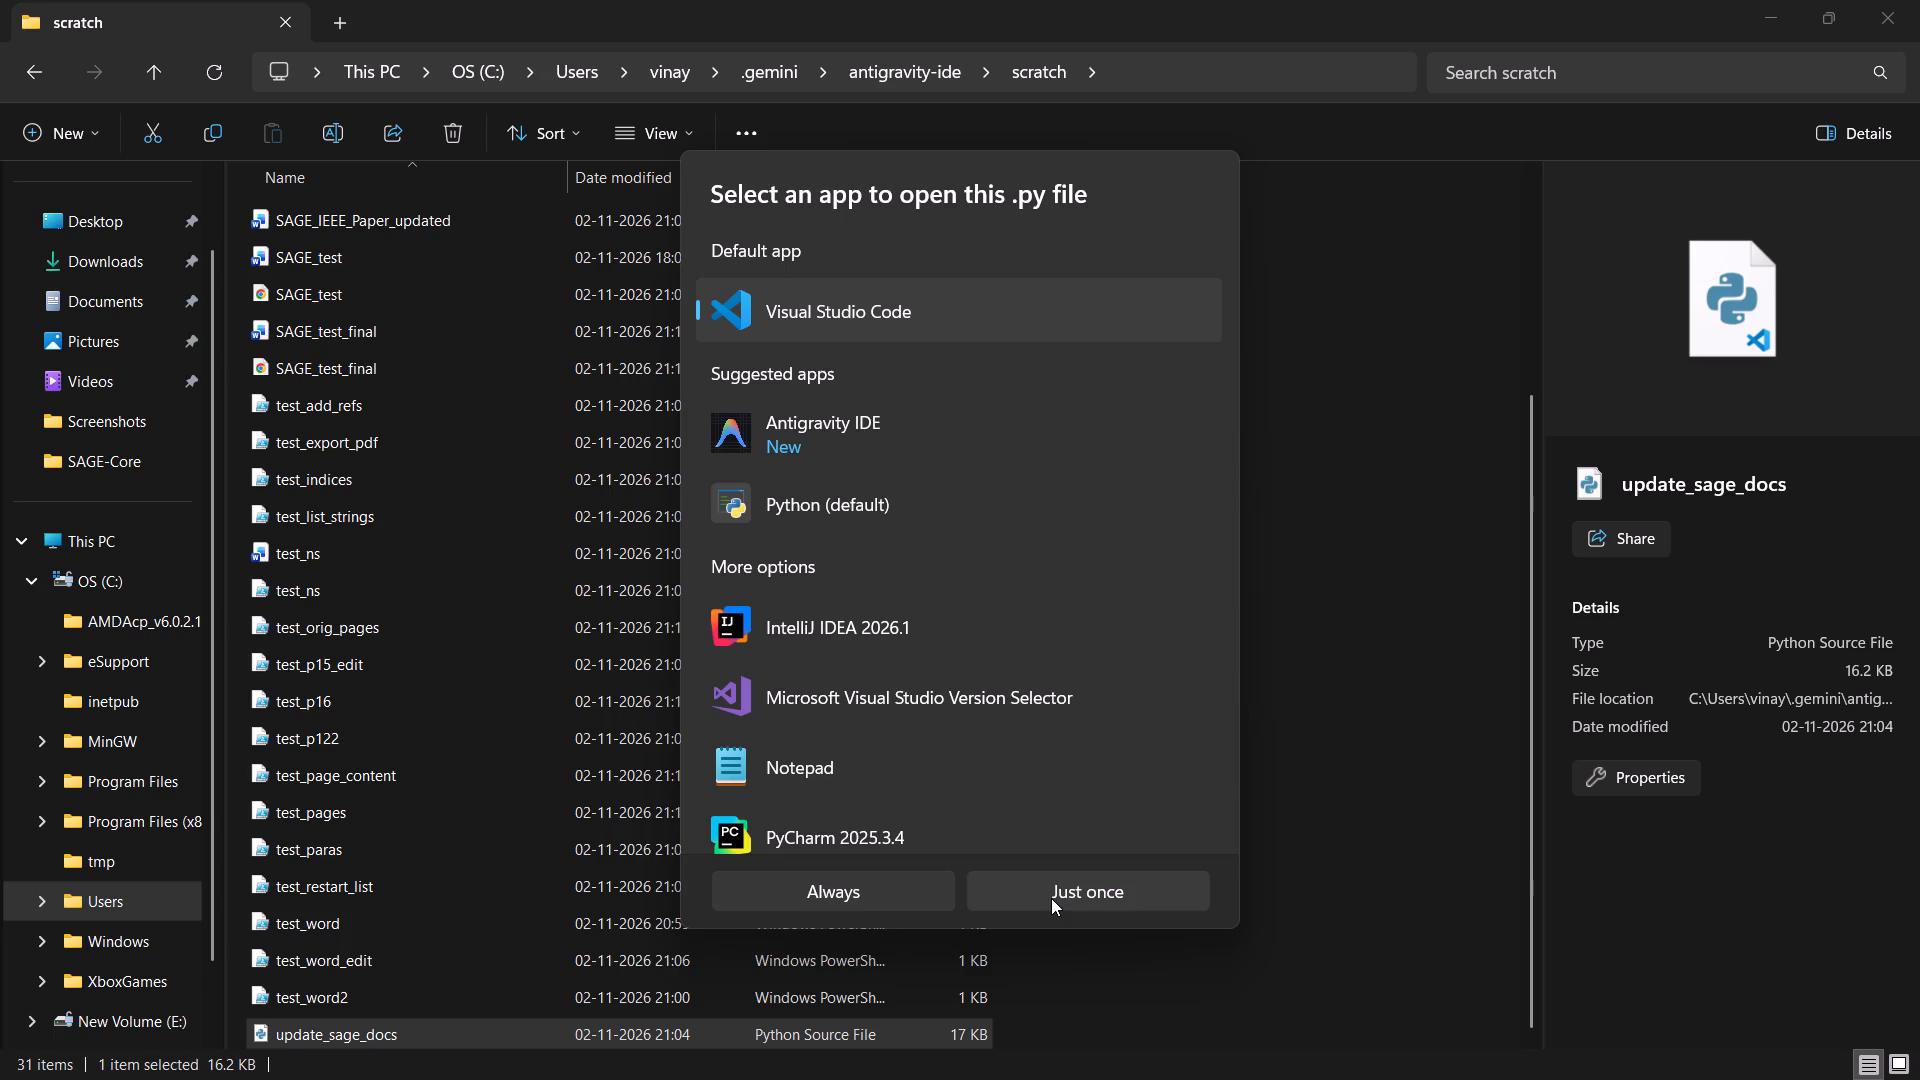
pyautogui.click(1281, 1078)
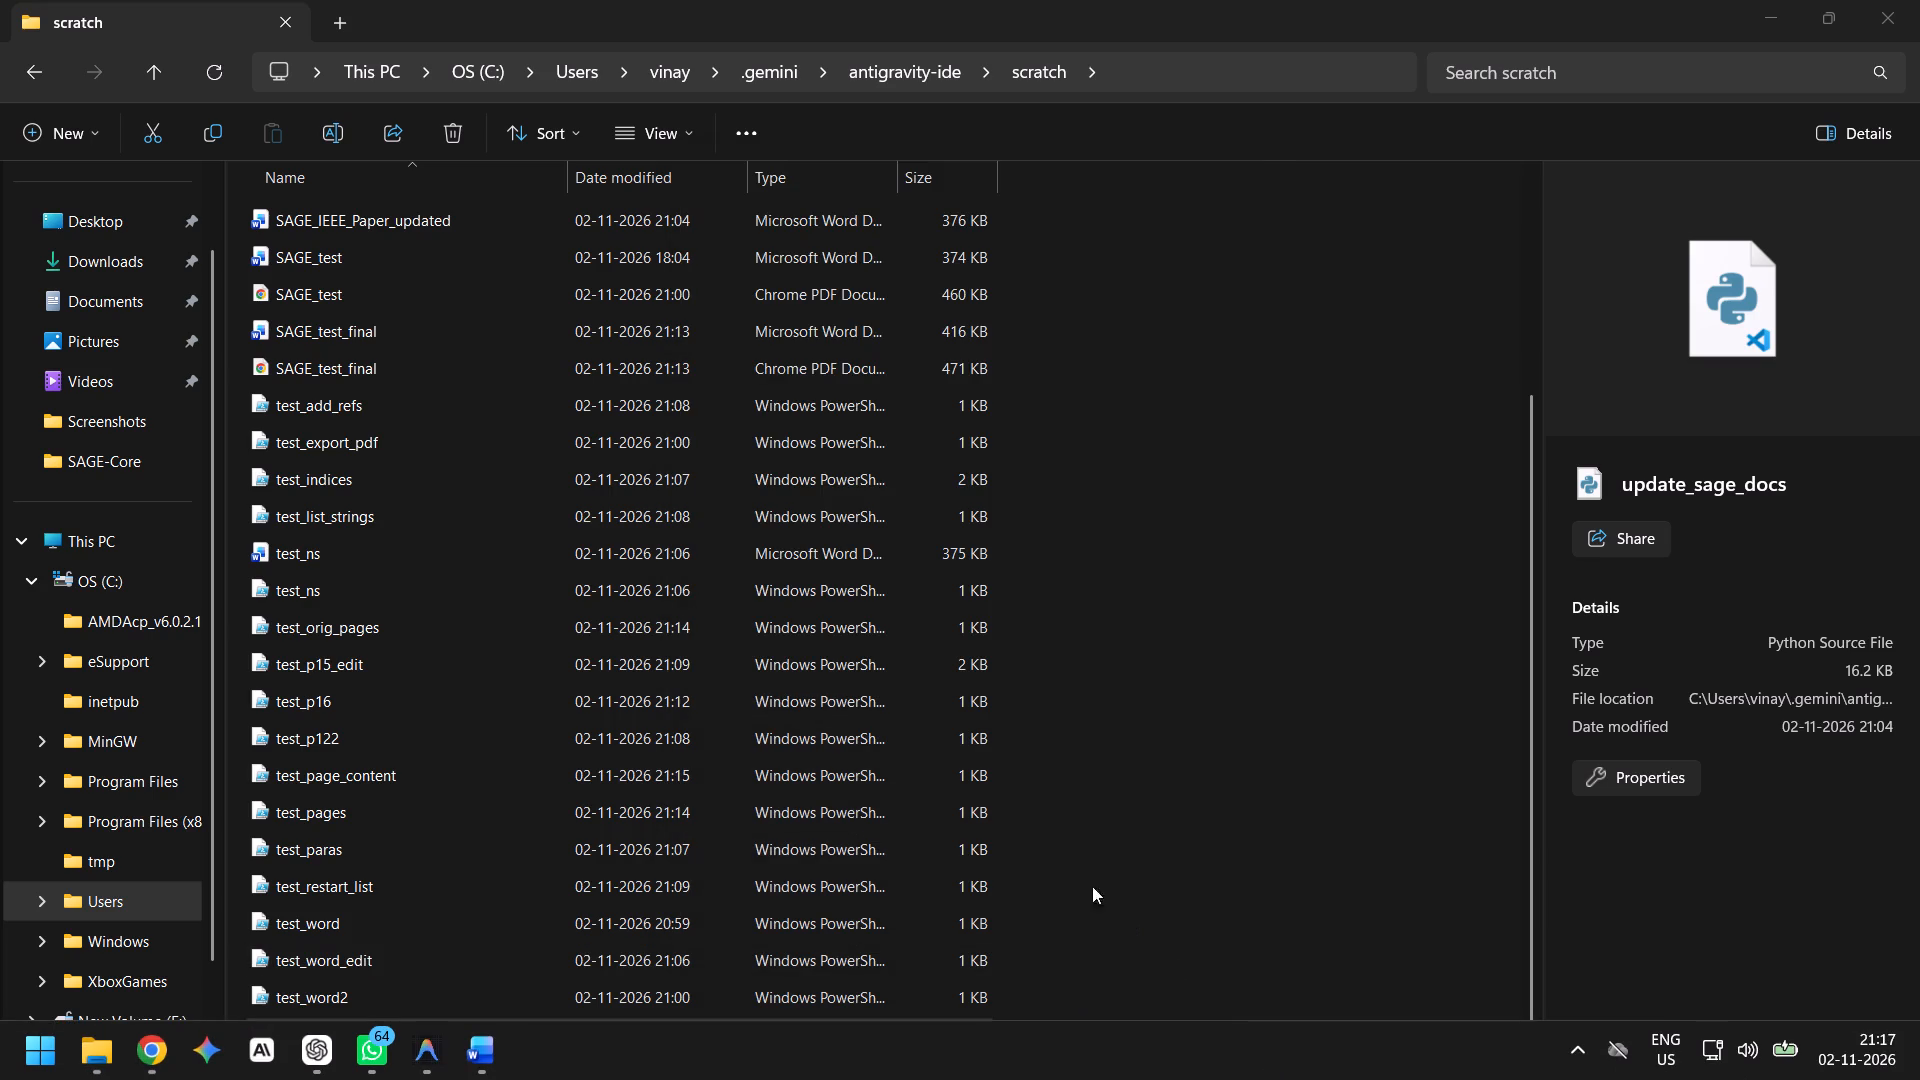
# Open the SAGE_IEEE_Paper_updated Word document from the scratch folder, recovering its contents.
pyautogui.scroll(4, 1057, 852)
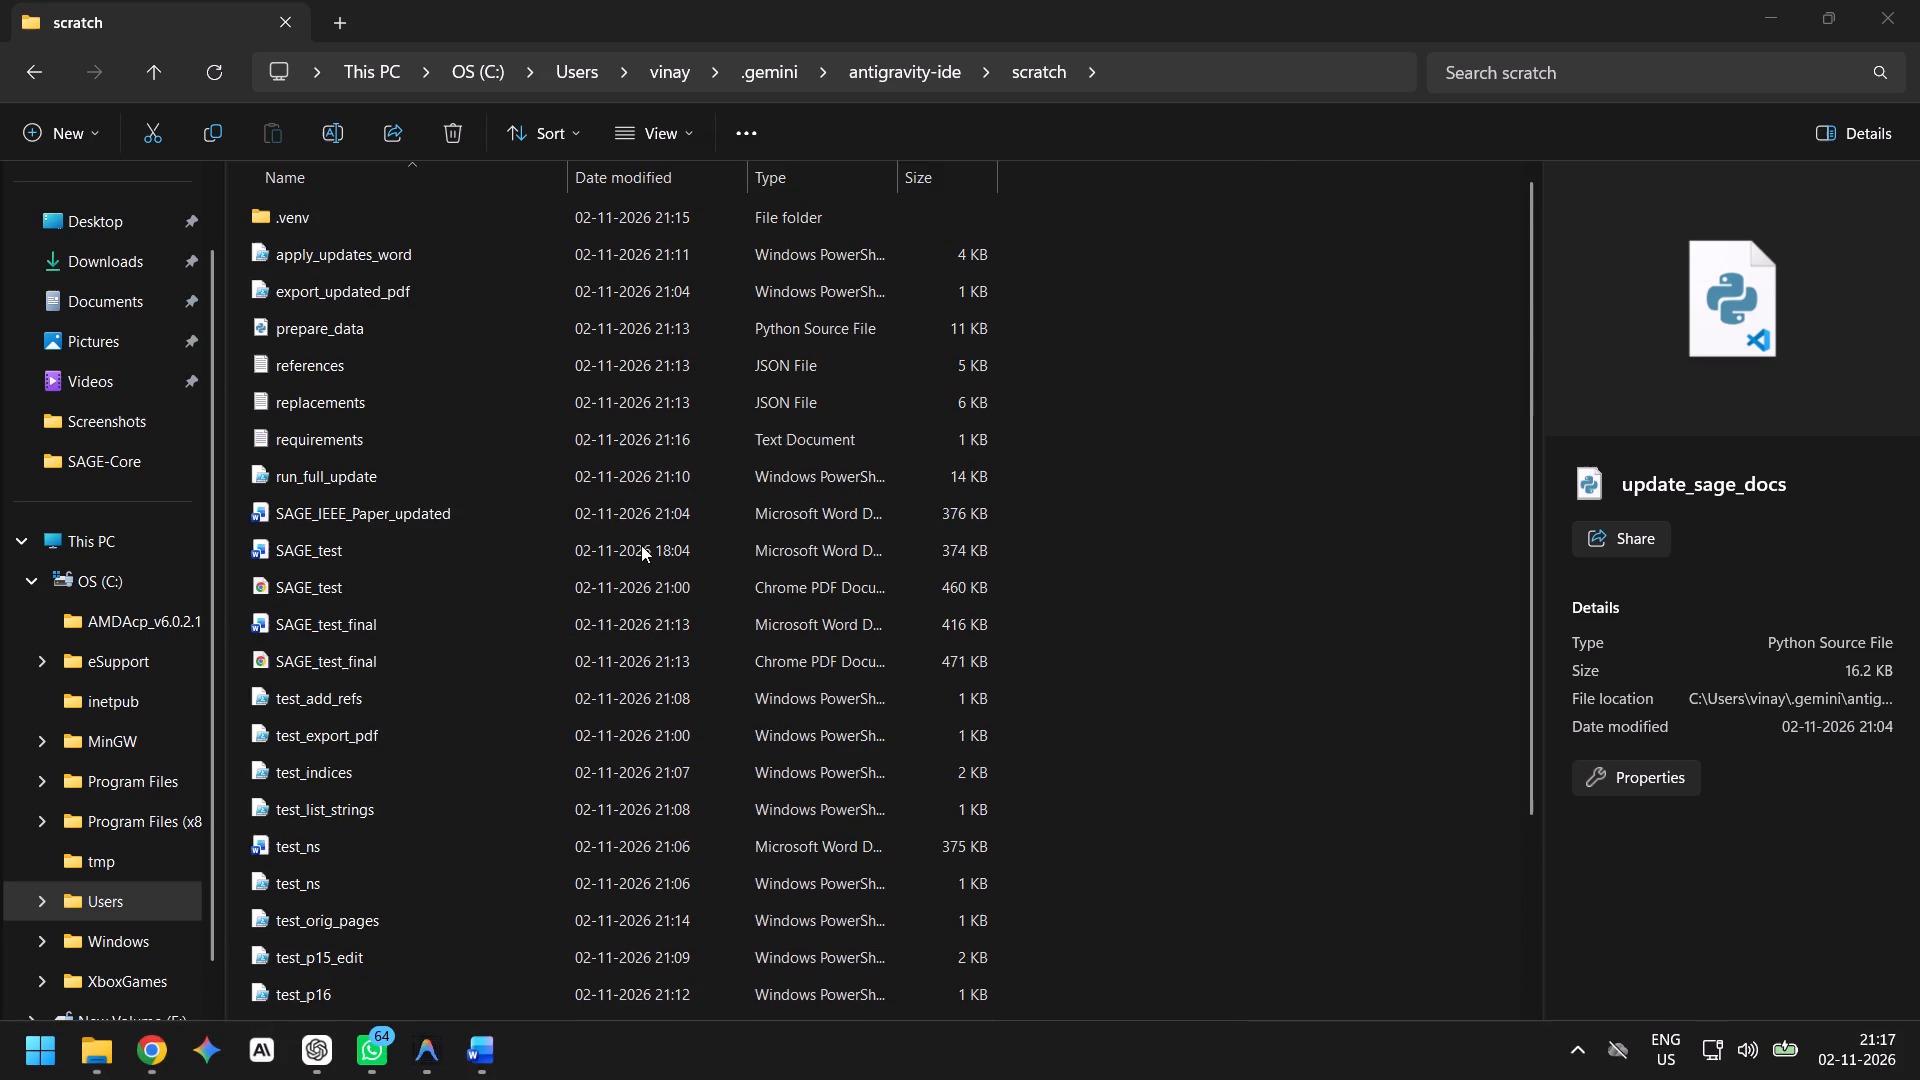
pyautogui.doubleClick(611, 510)
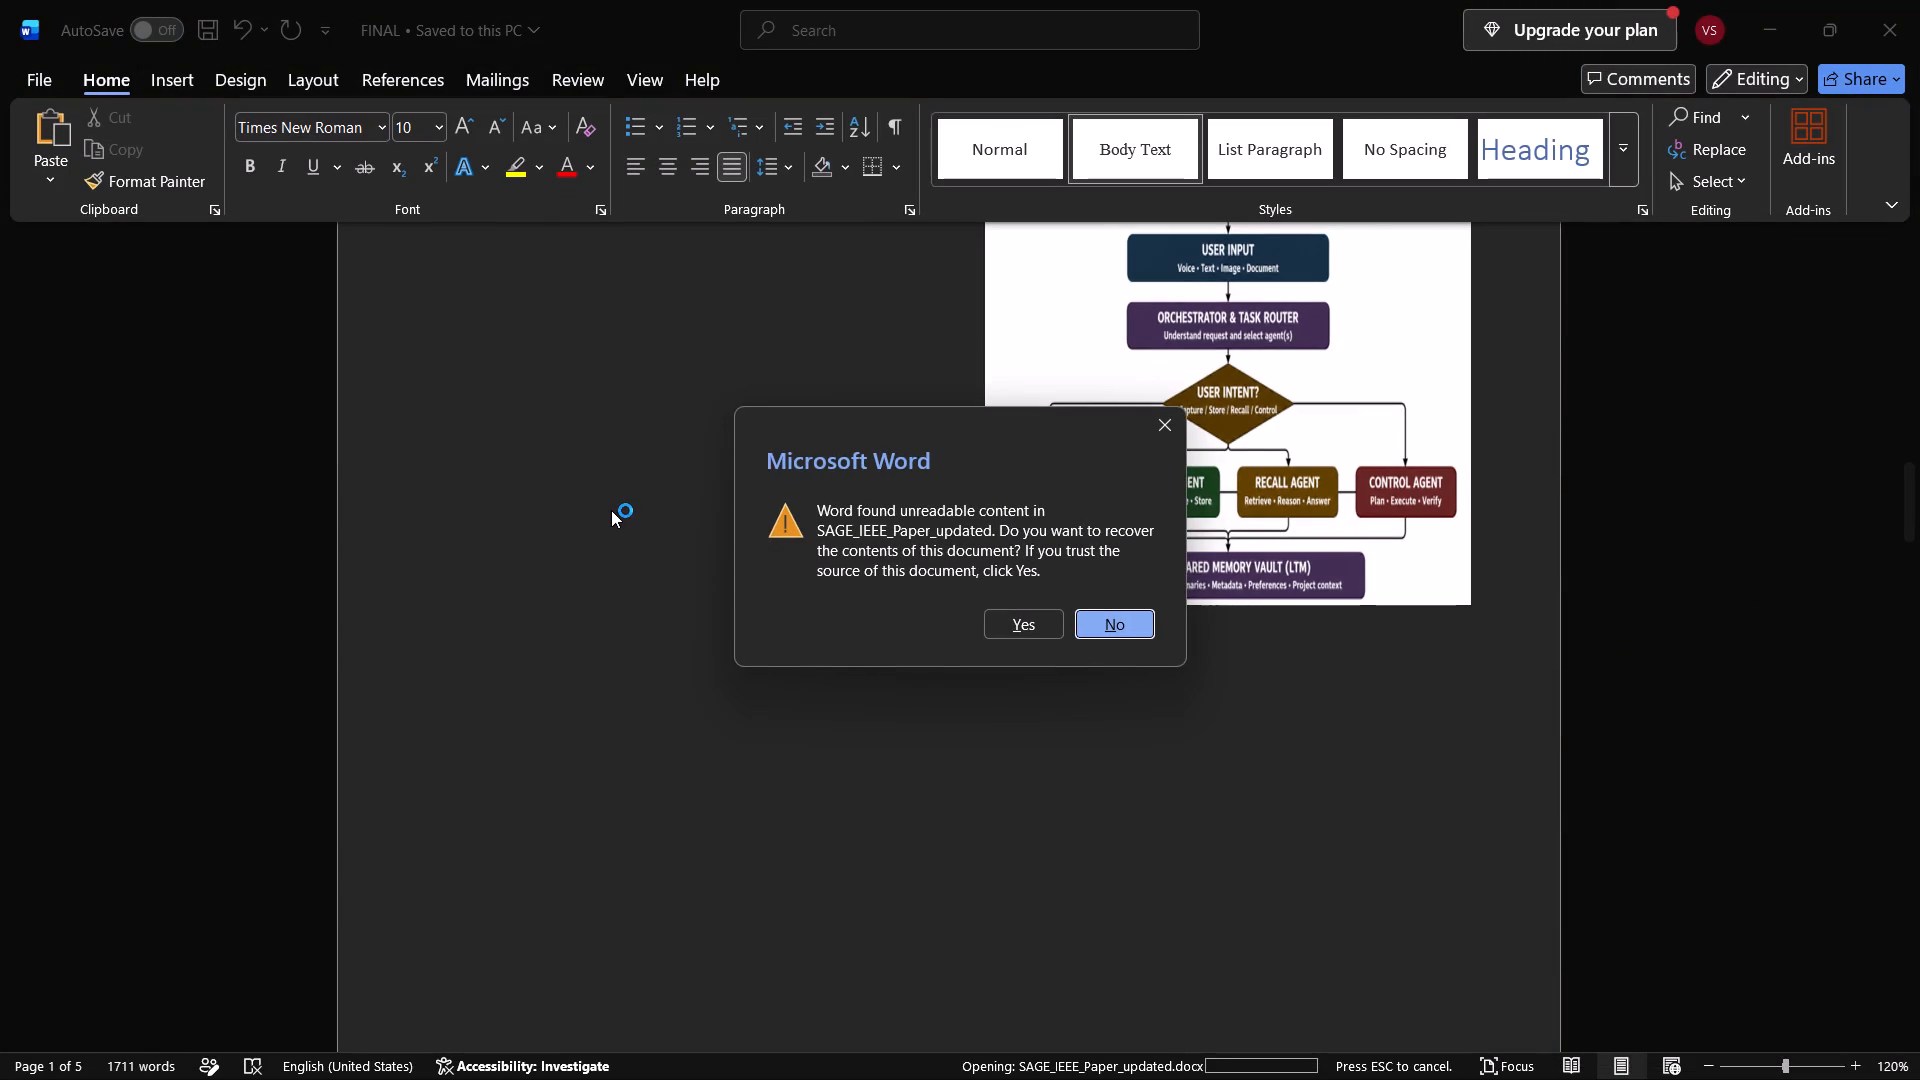
pyautogui.click(1034, 613)
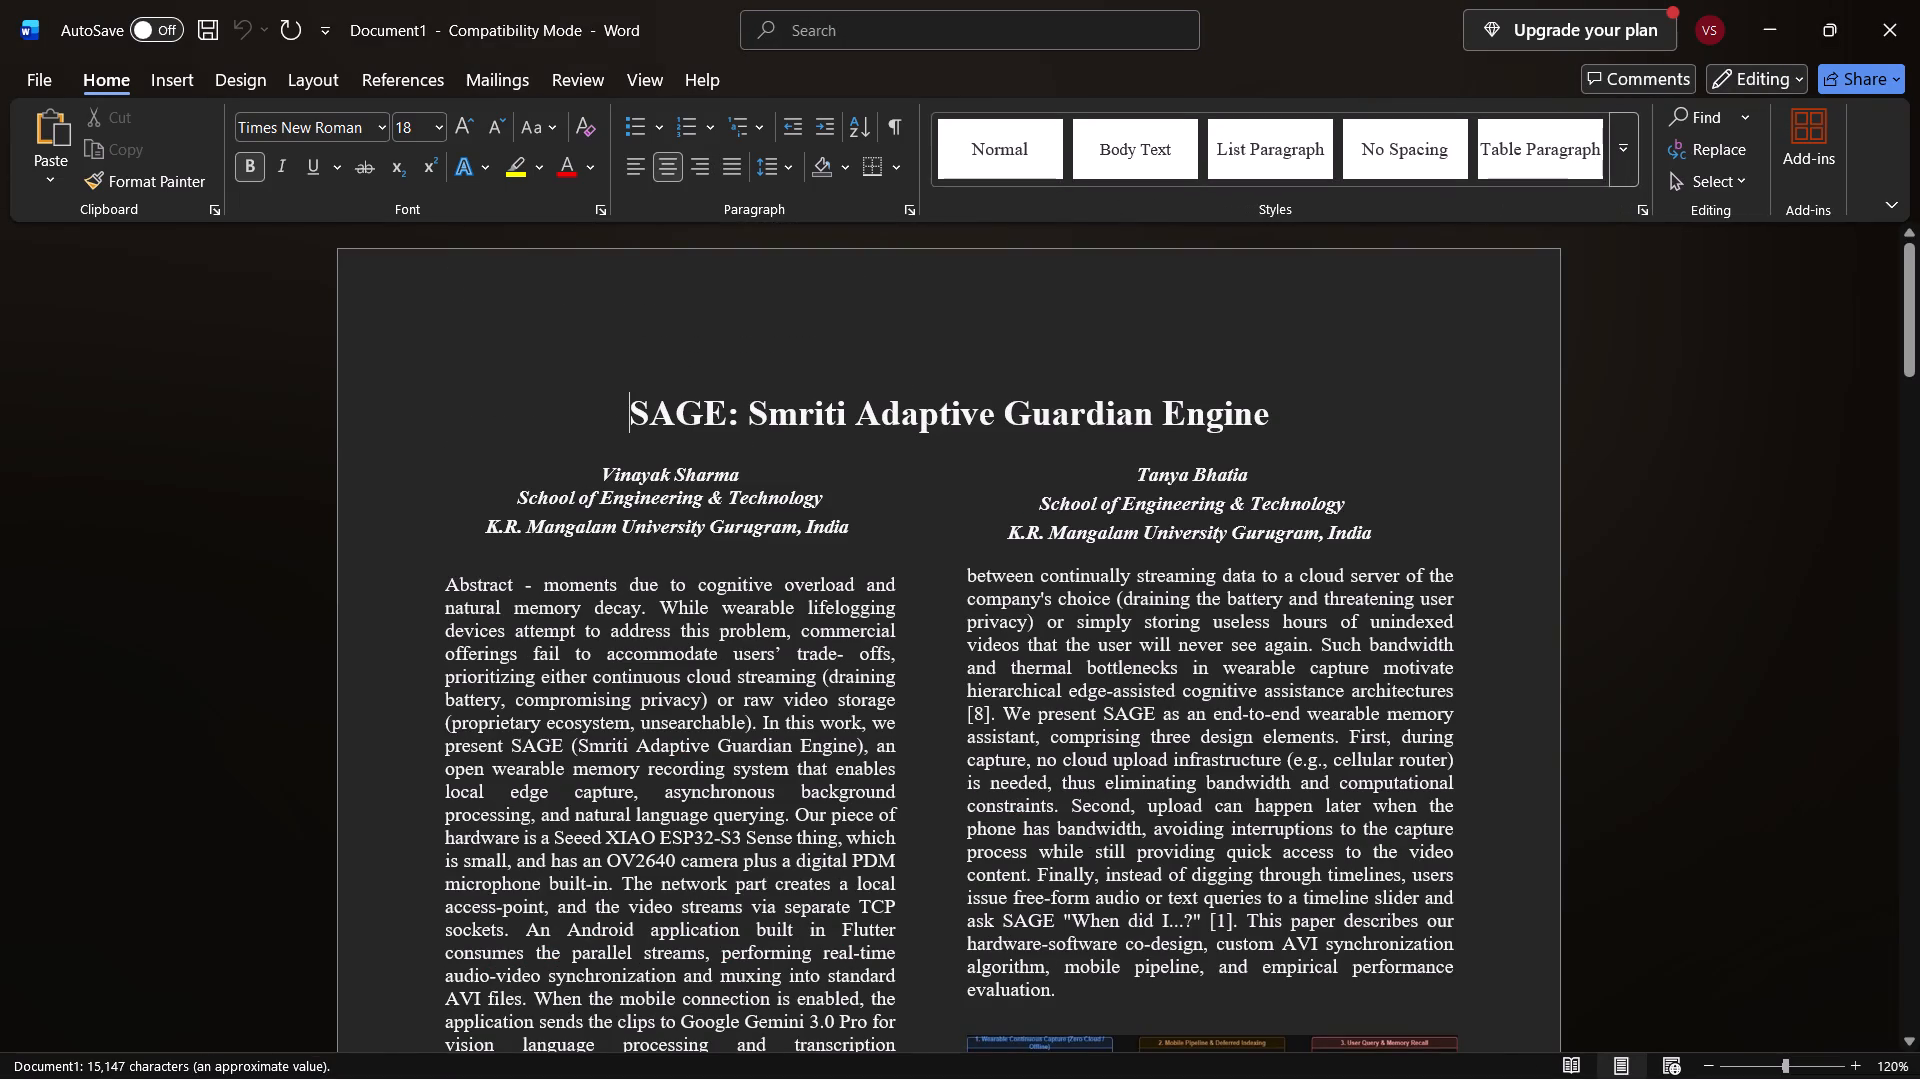
# Look through the recovered SAGE paper from the title page to the reference list and back to the Introduction.
pyautogui.scroll(-11, 1034, 613)
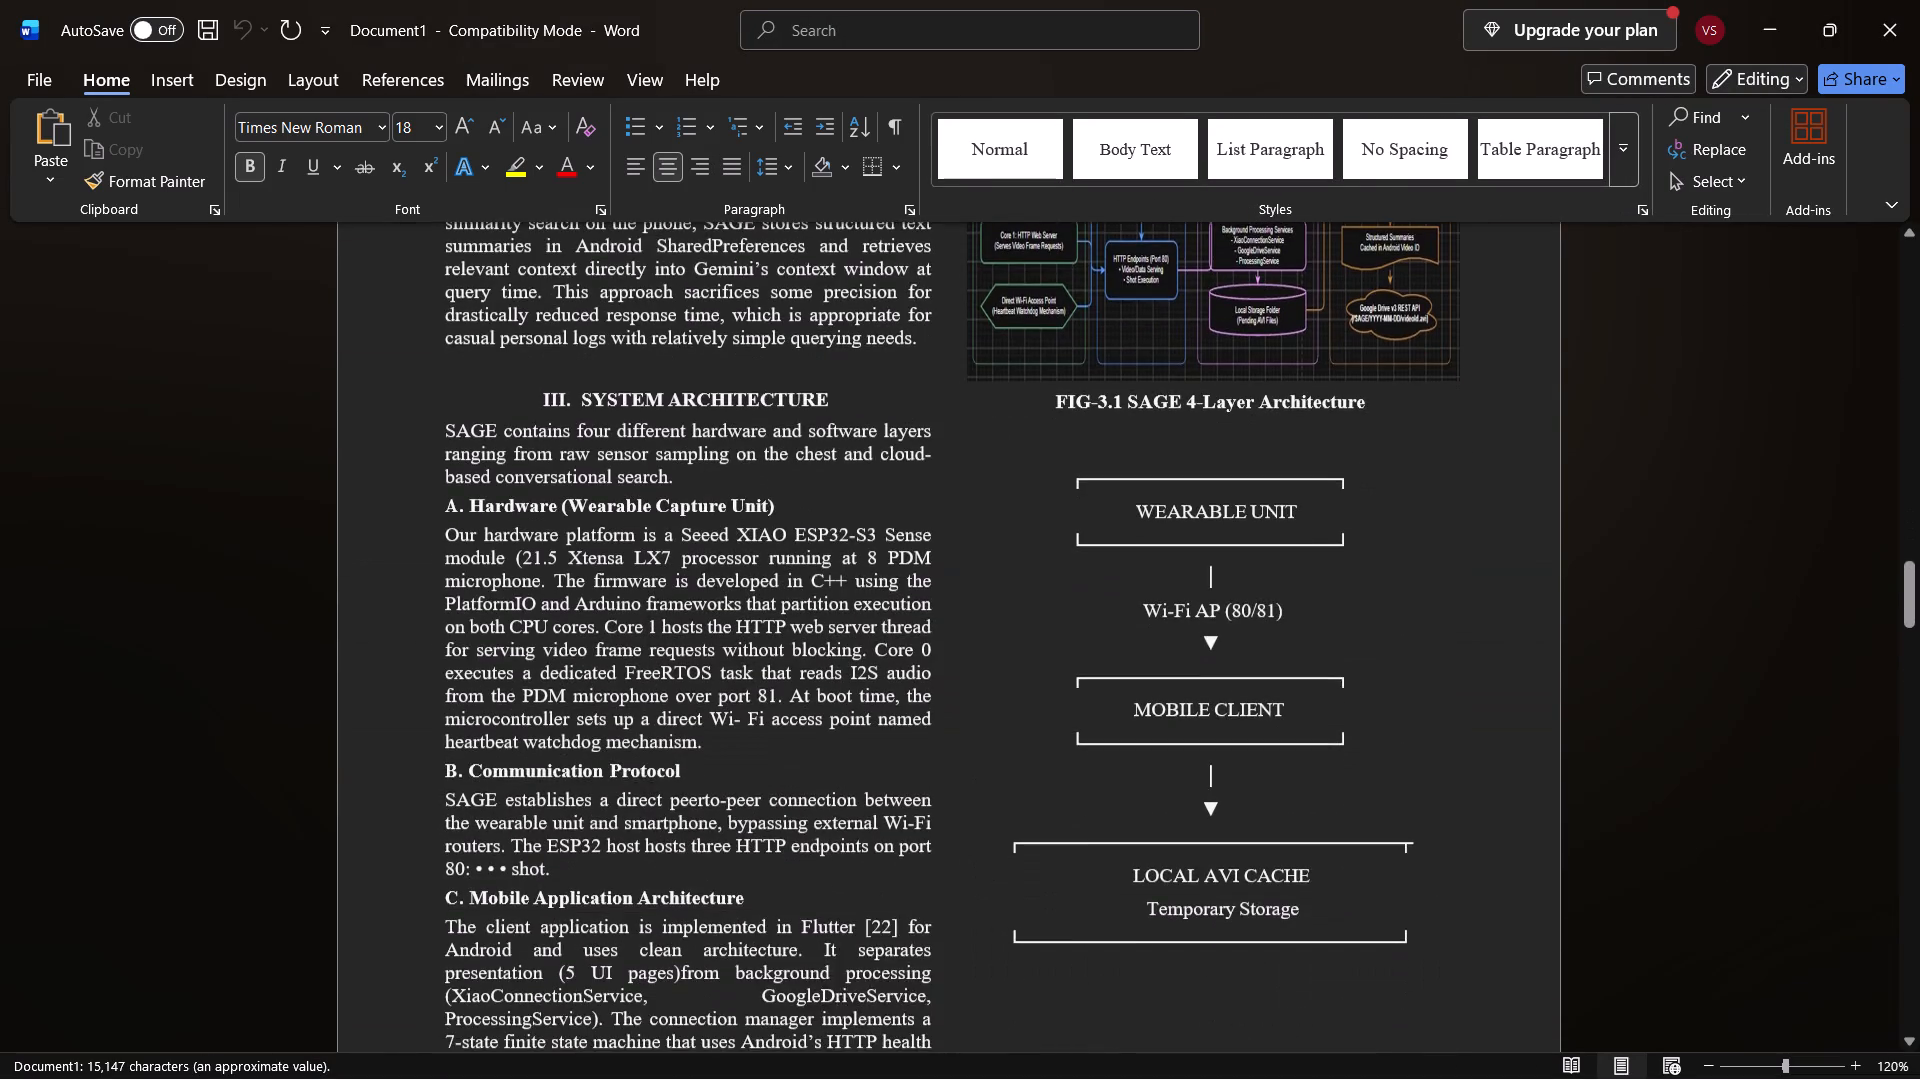
pyautogui.scroll(-8, 1034, 613)
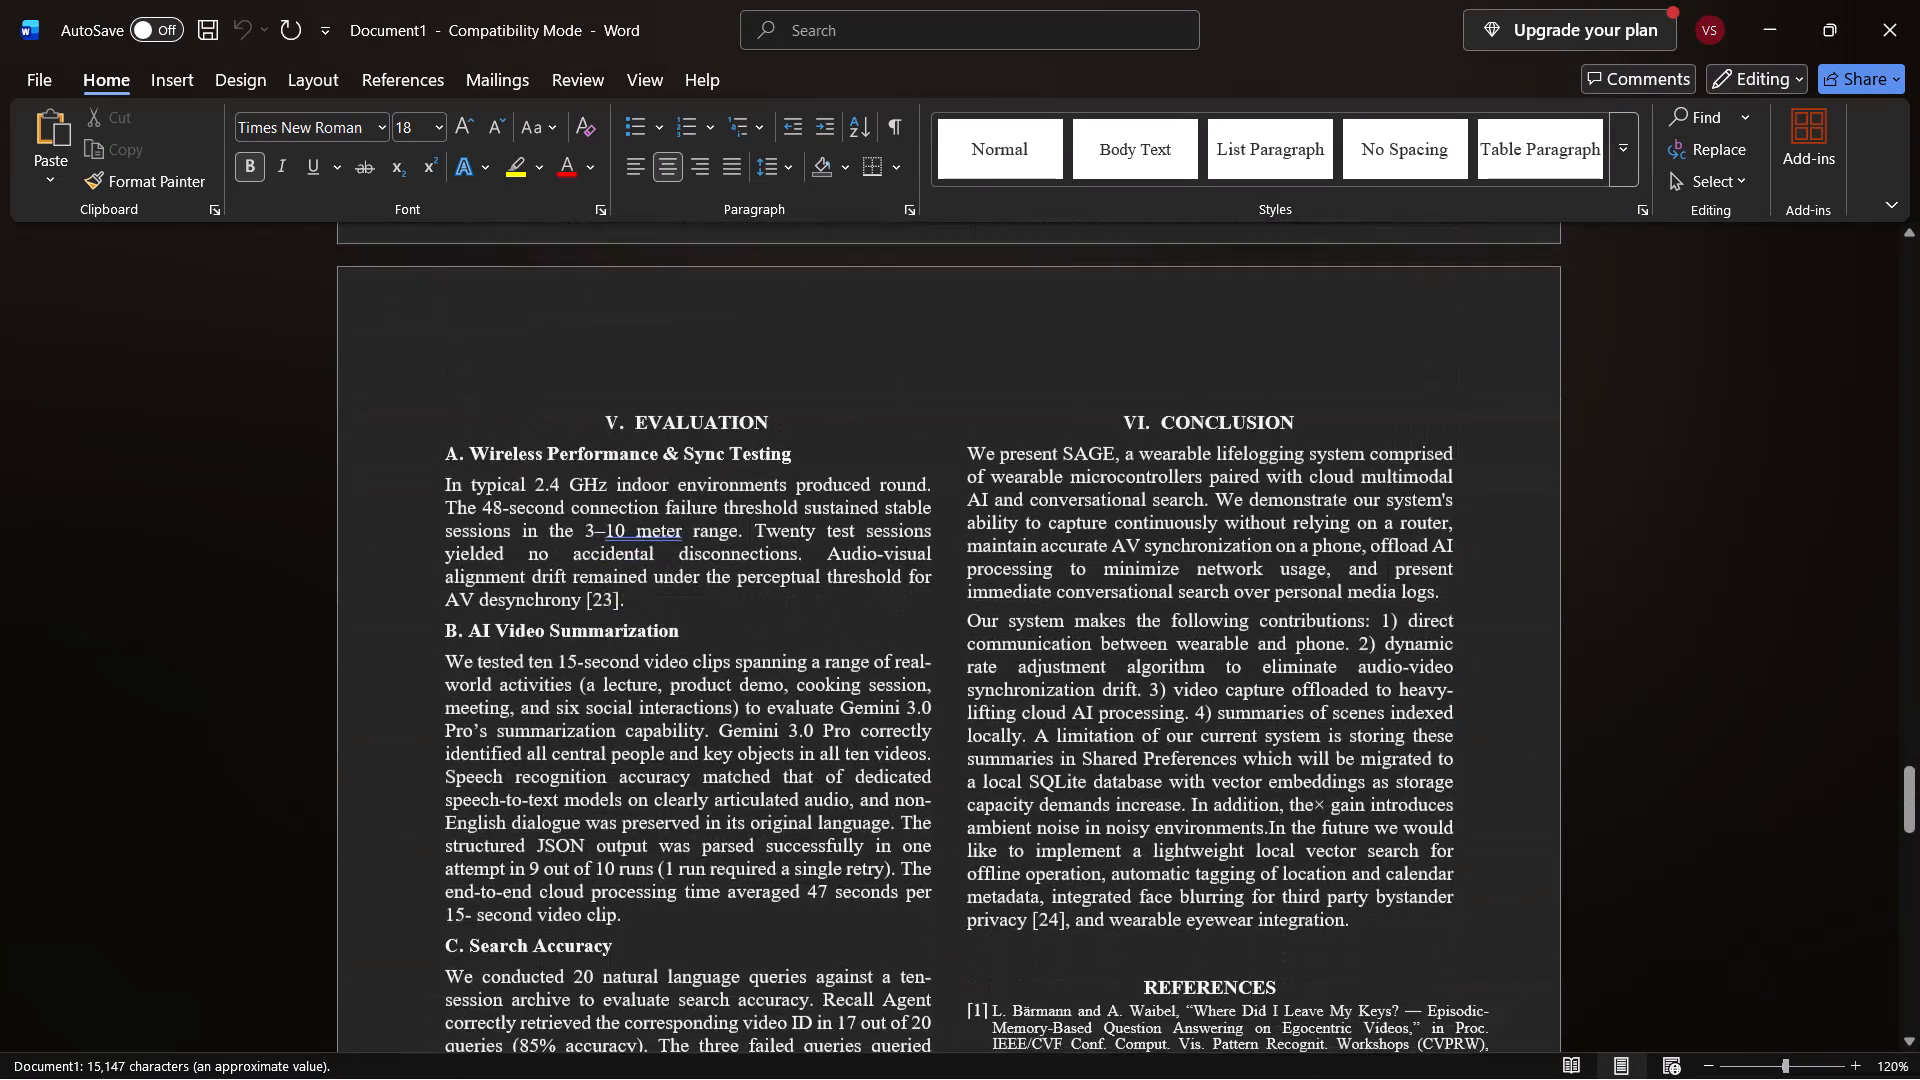
pyautogui.scroll(-6, 1034, 613)
pyautogui.scroll(7, 1034, 613)
pyautogui.scroll(-1, 1034, 613)
pyautogui.scroll(1, 1034, 613)
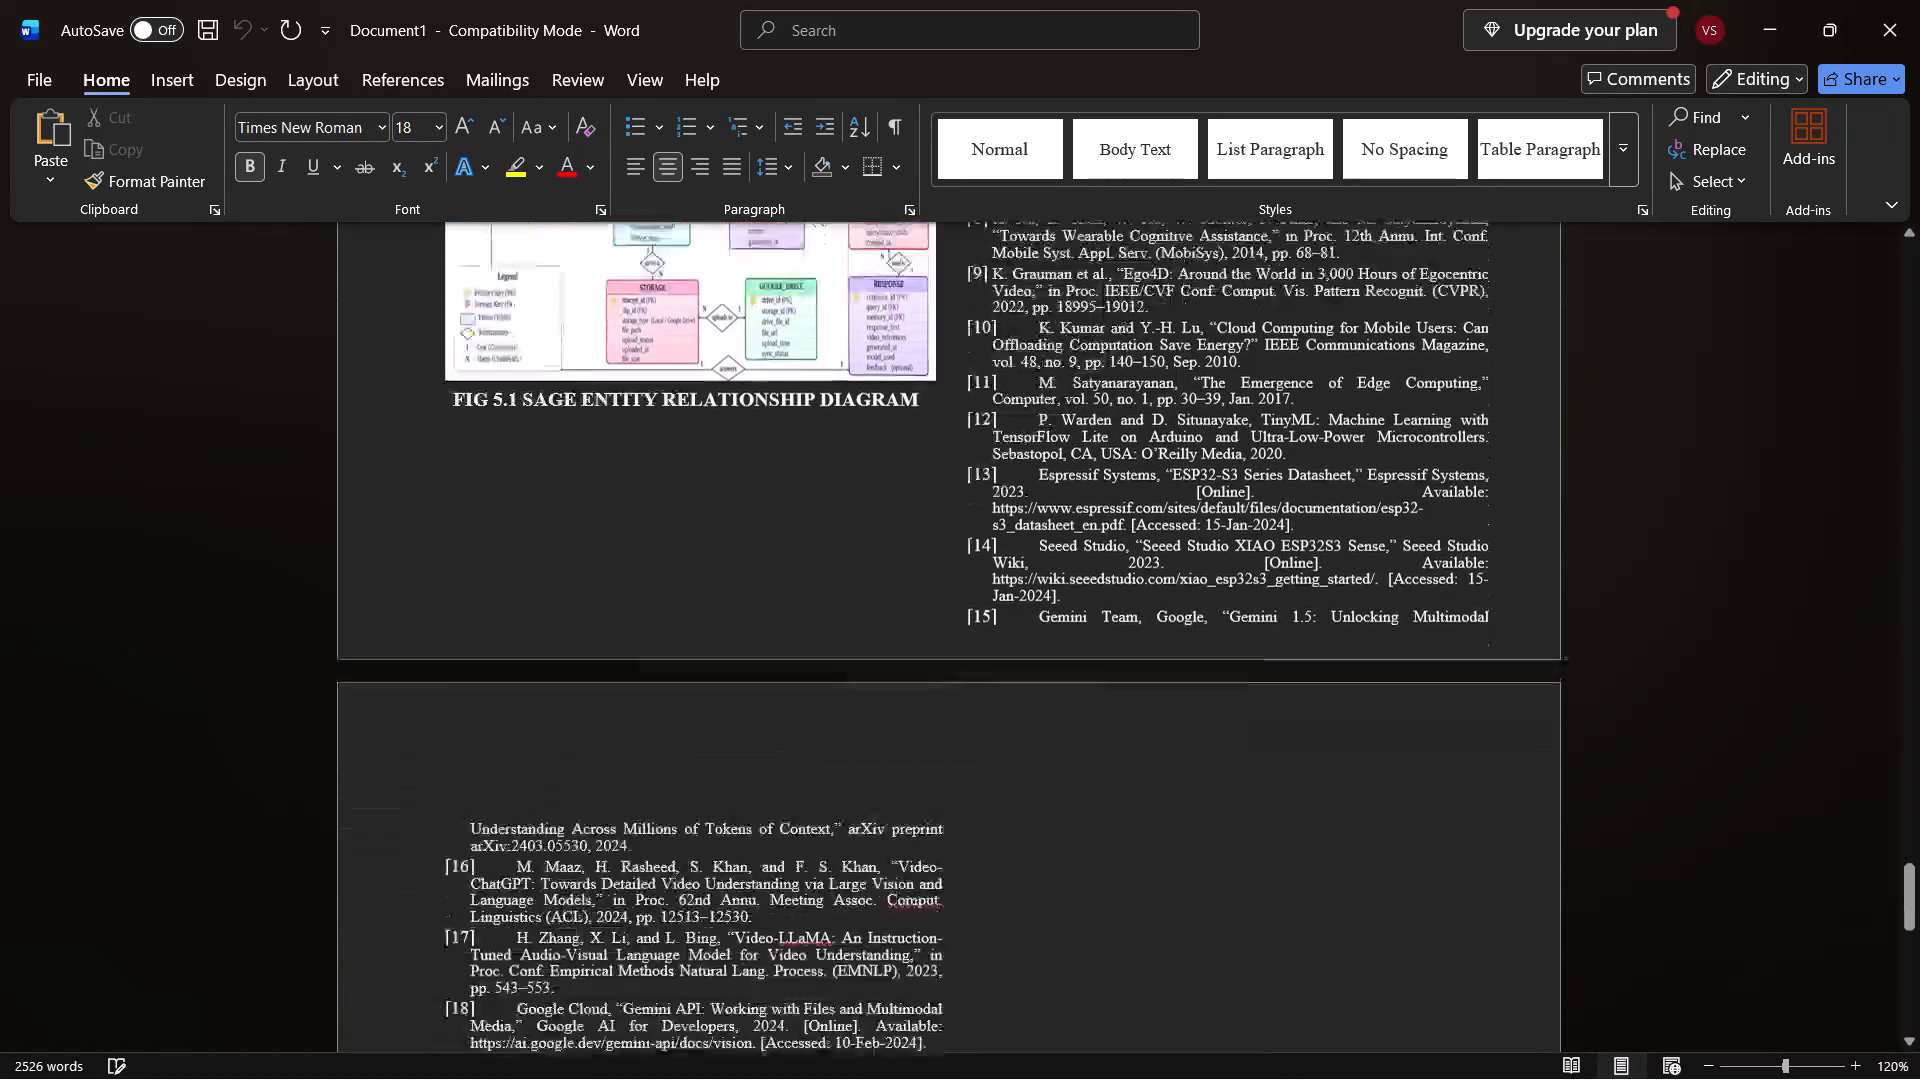
pyautogui.scroll(1, 1034, 613)
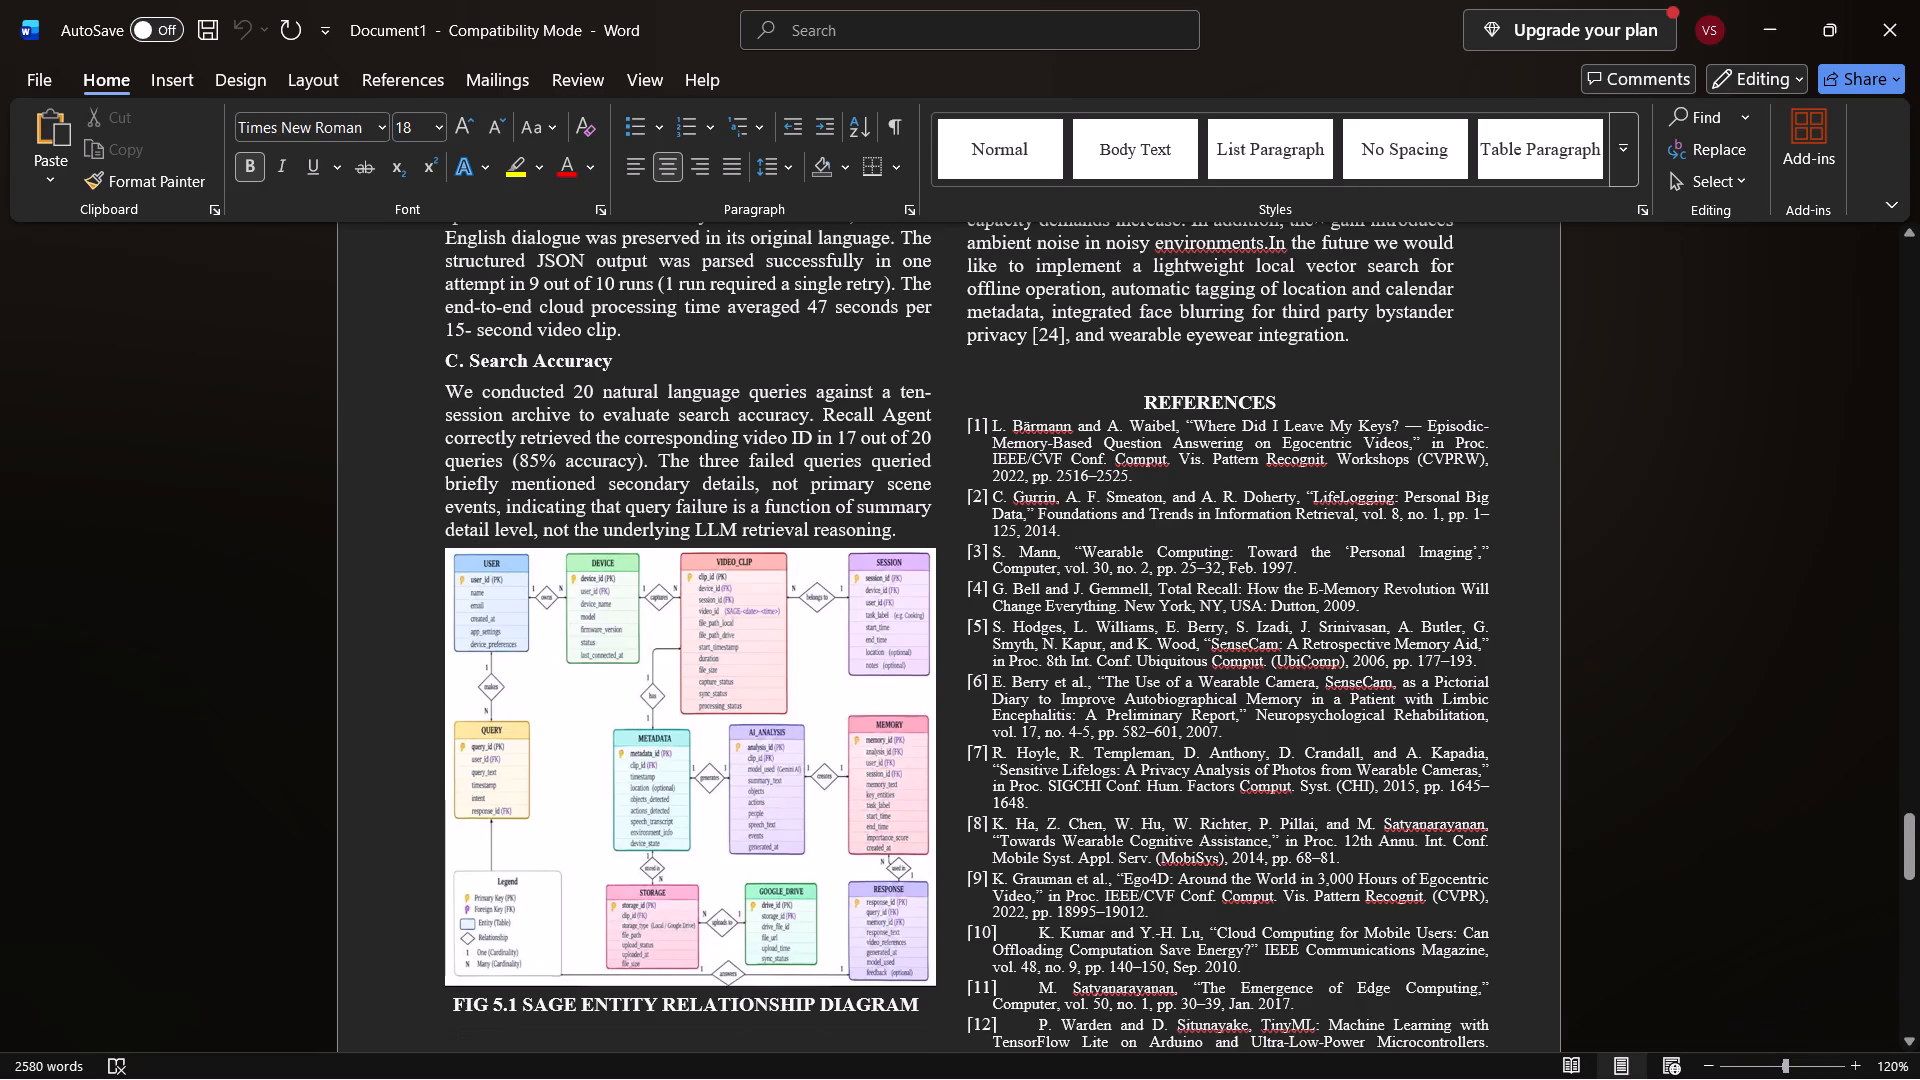
pyautogui.scroll(15, 1251, 753)
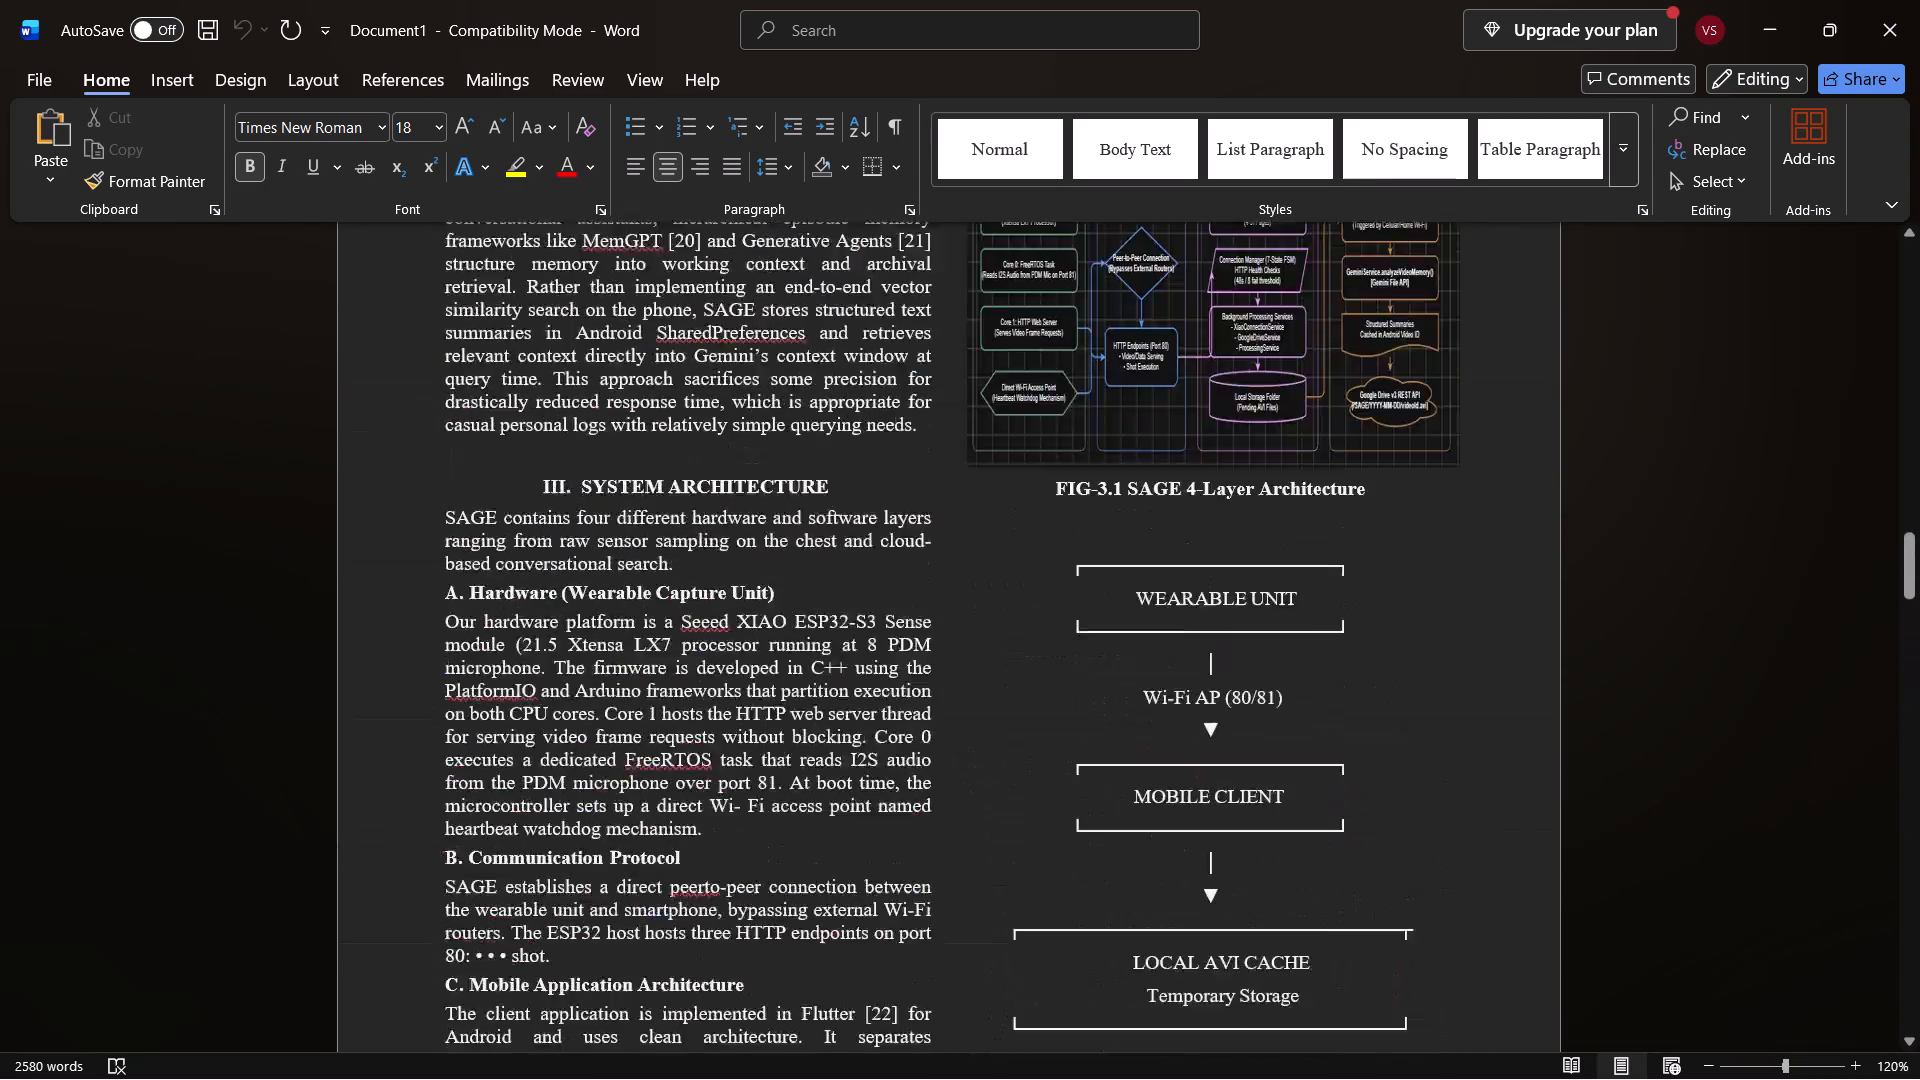
pyautogui.scroll(8, 1251, 753)
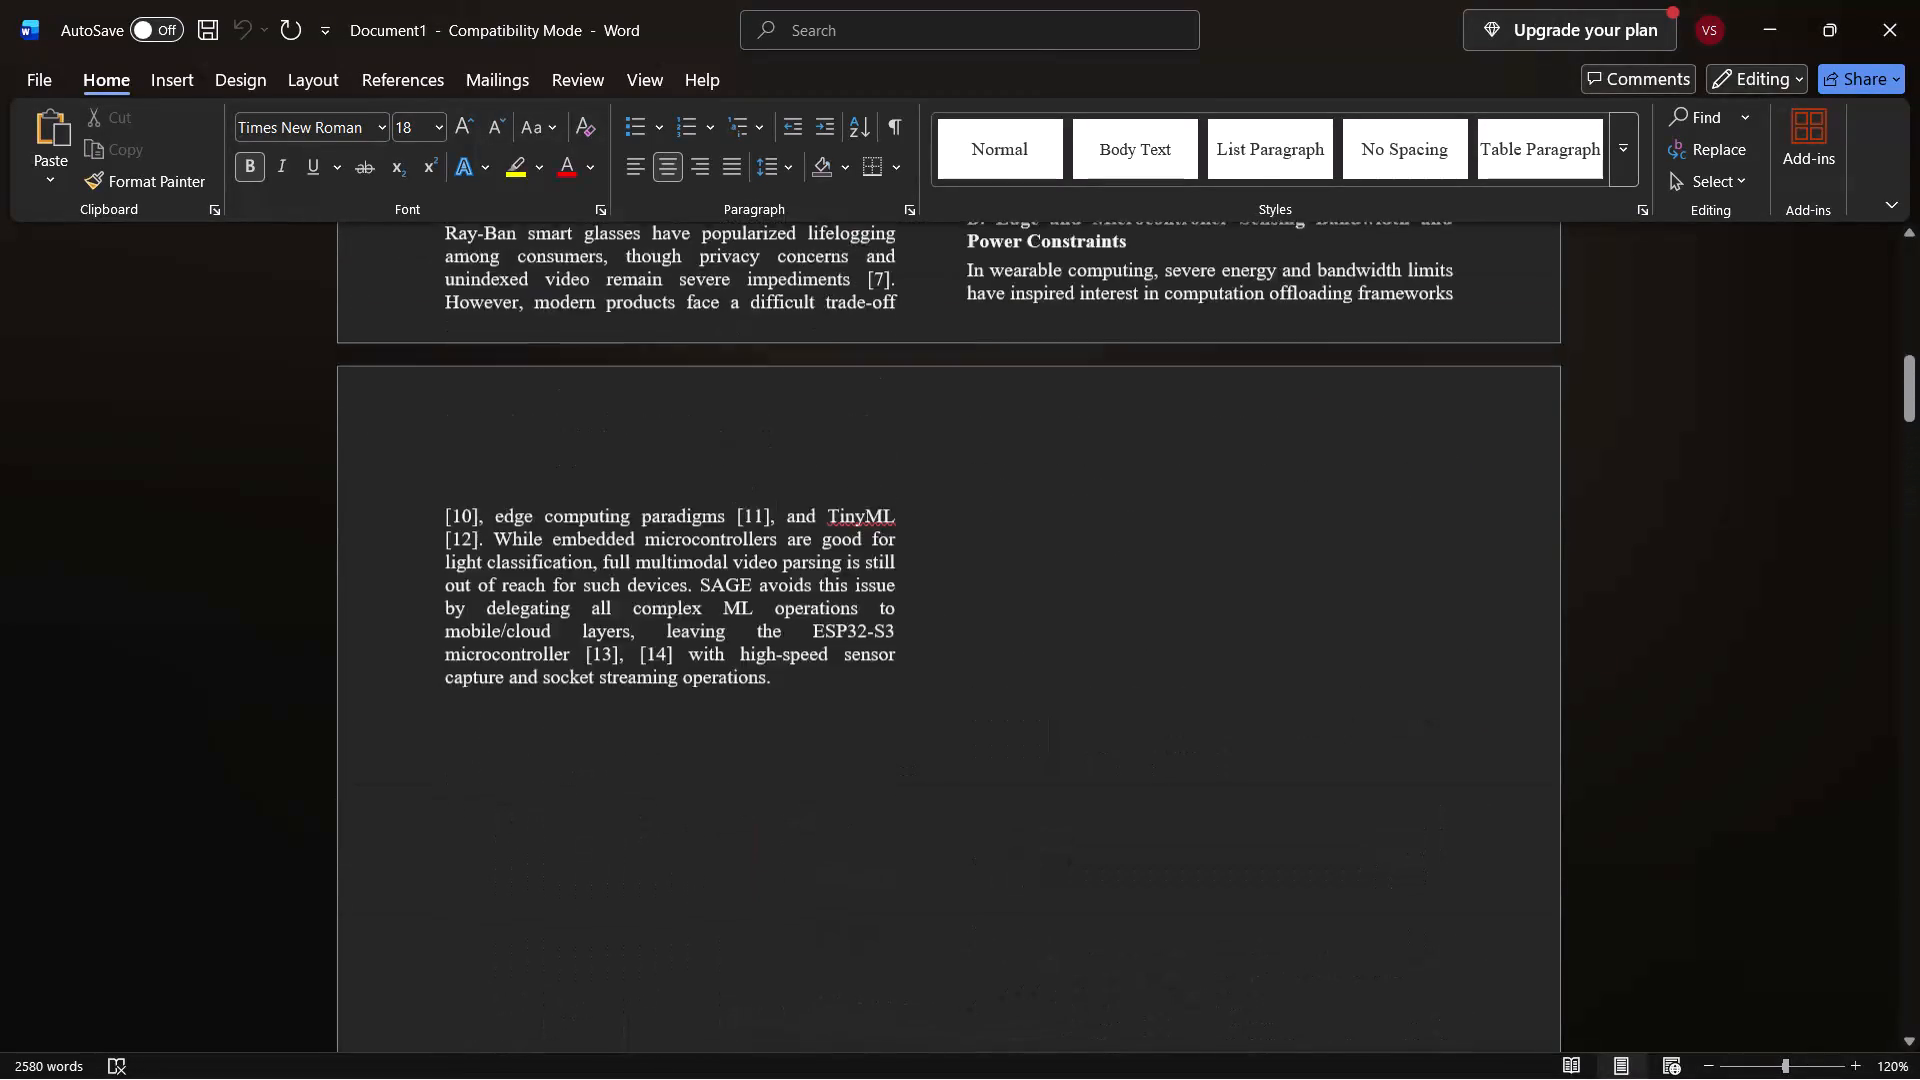
pyautogui.scroll(7, 1251, 753)
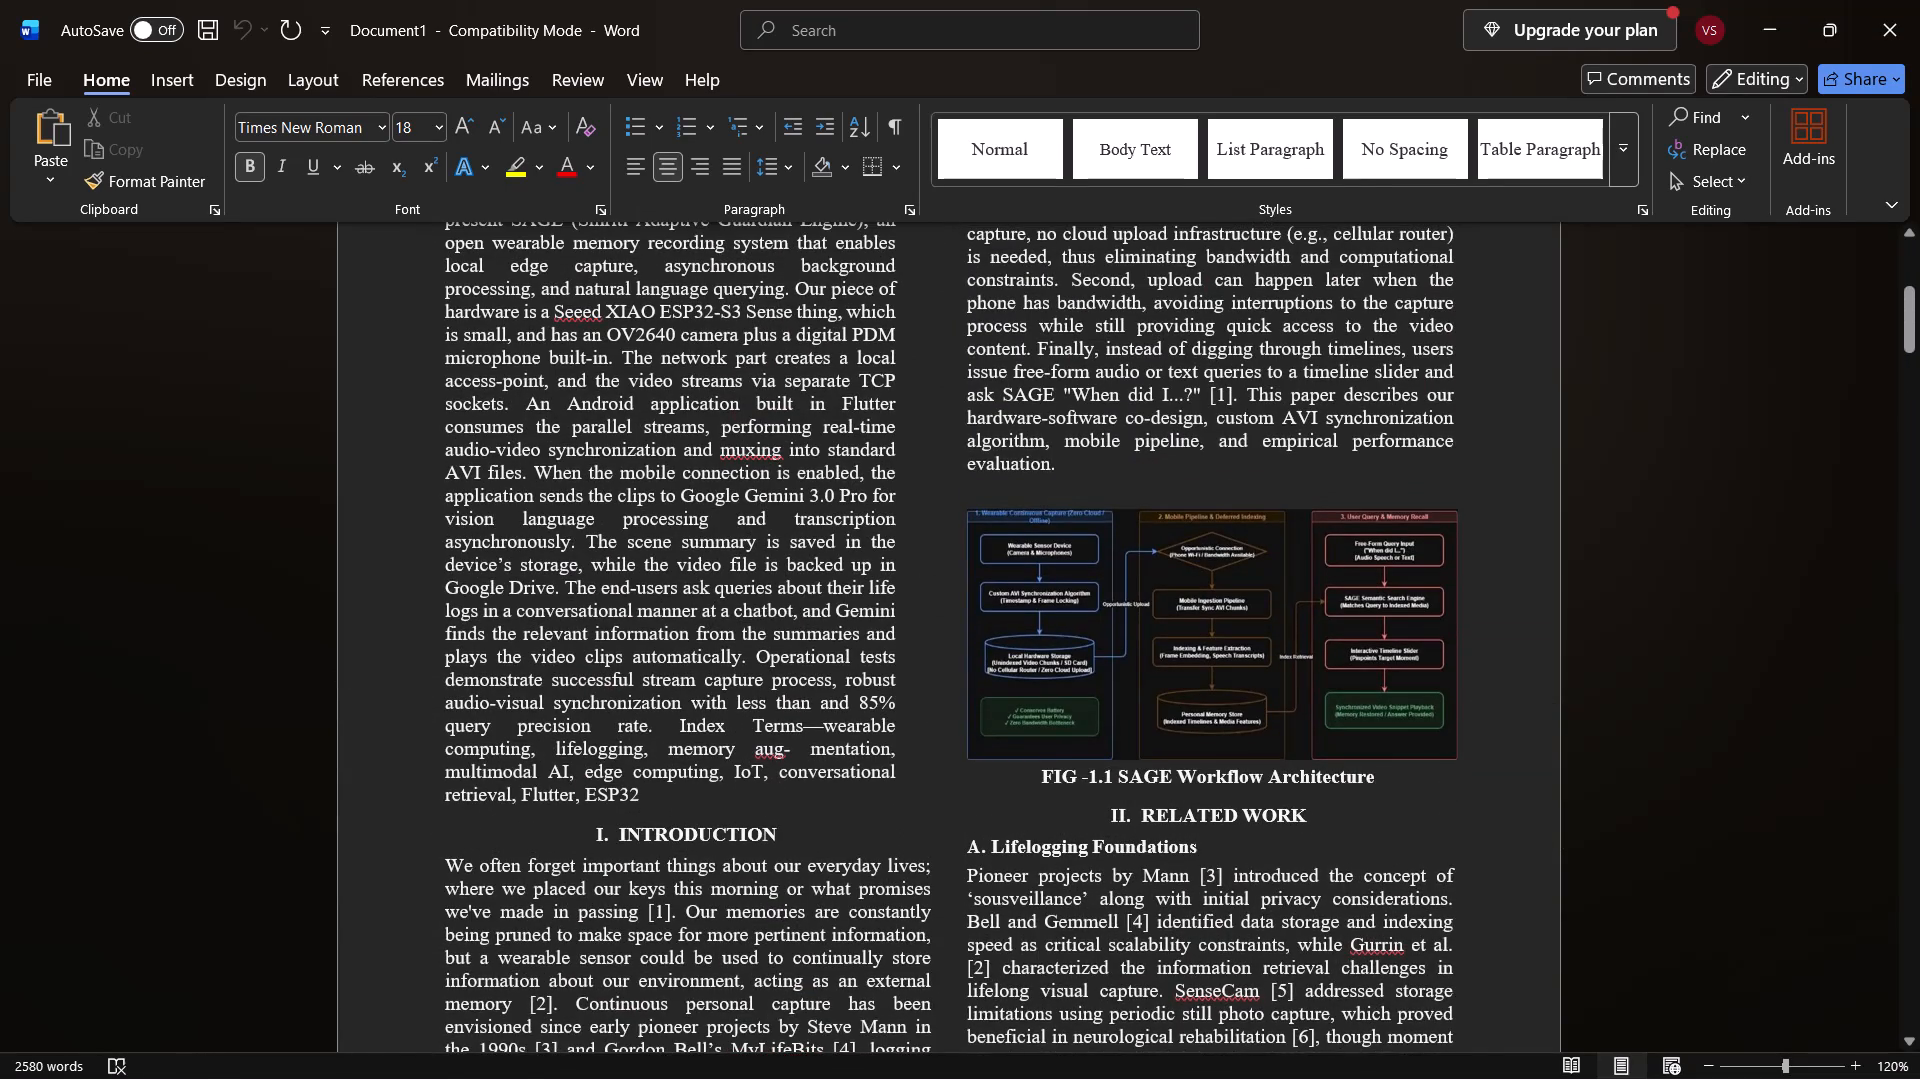
# Examine the citations and page layout in the Introduction, Related Work and System Architecture sections of the recovered paper.
pyautogui.scroll(-1, 1251, 753)
pyautogui.scroll(1, 1251, 753)
pyautogui.scroll(-1, 1251, 753)
pyautogui.scroll(1, 1251, 753)
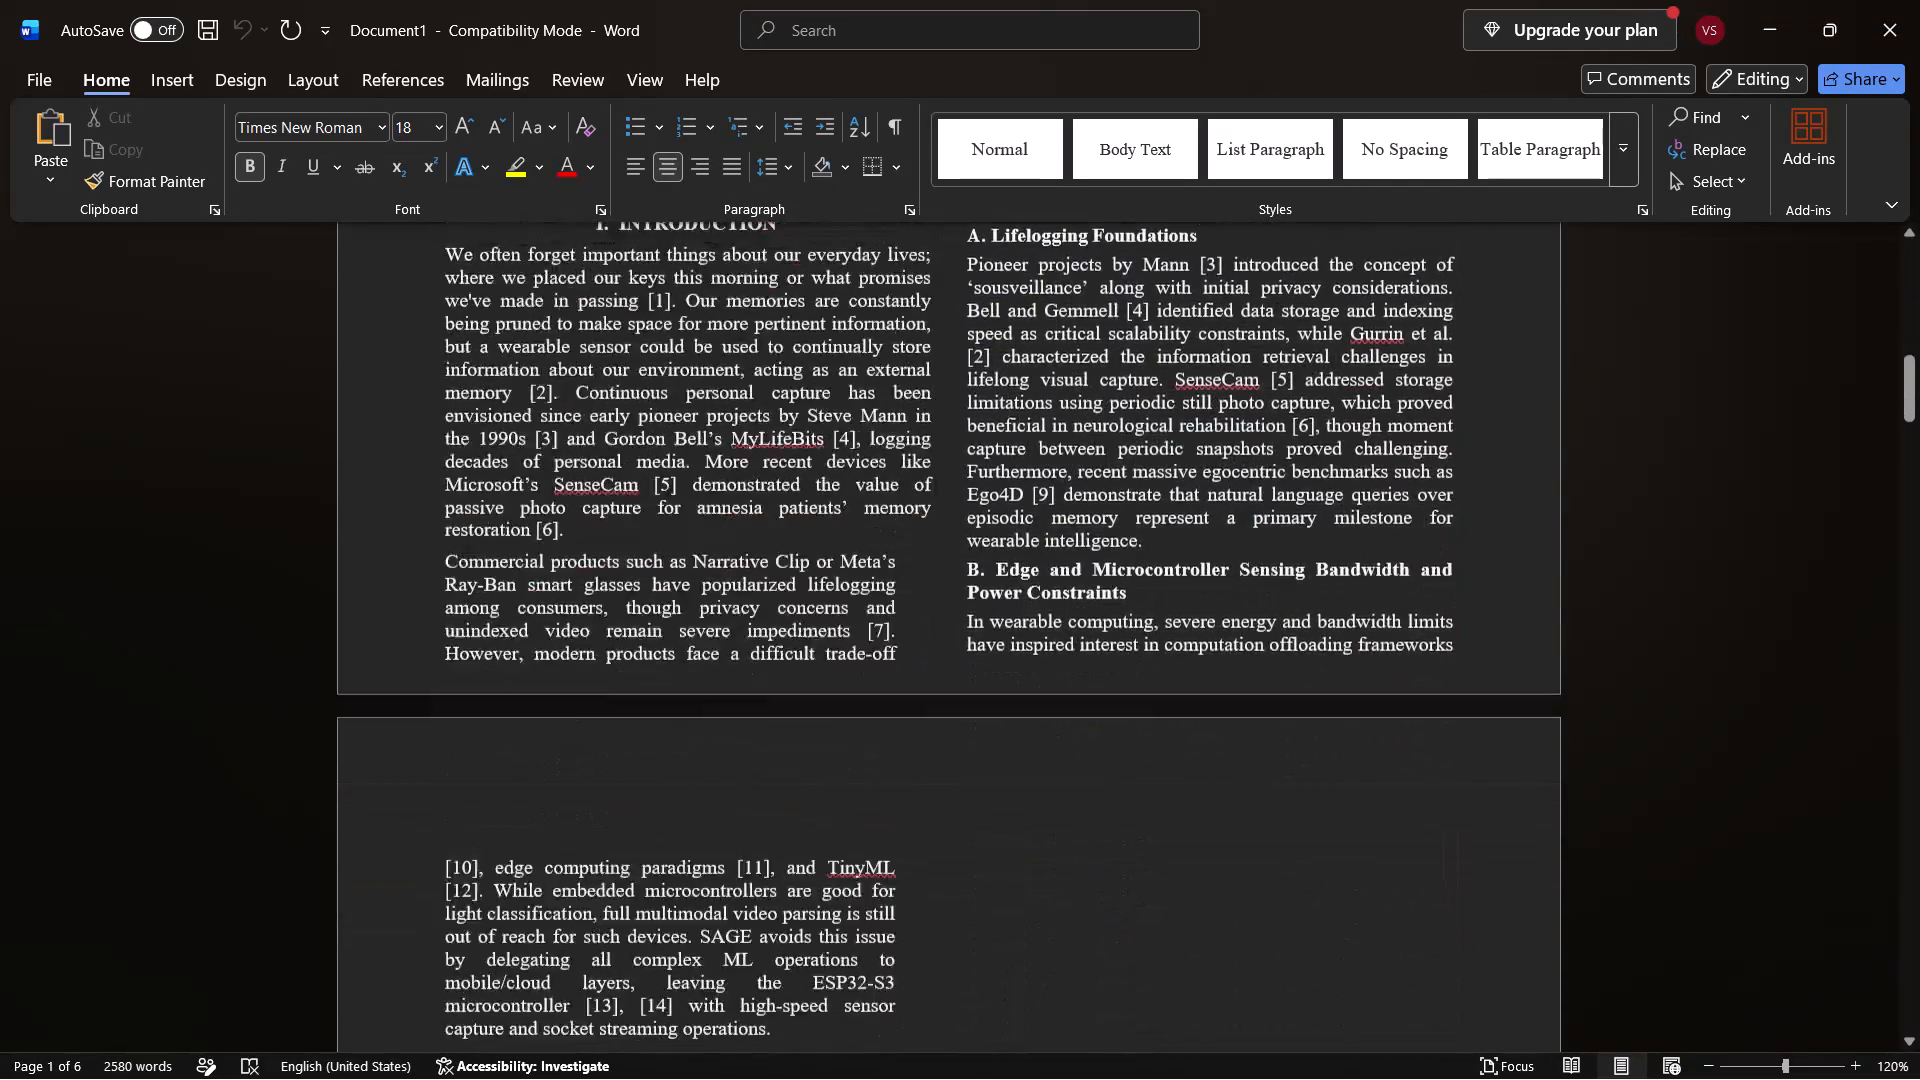
pyautogui.scroll(-2, 1251, 753)
pyautogui.scroll(4, 1251, 753)
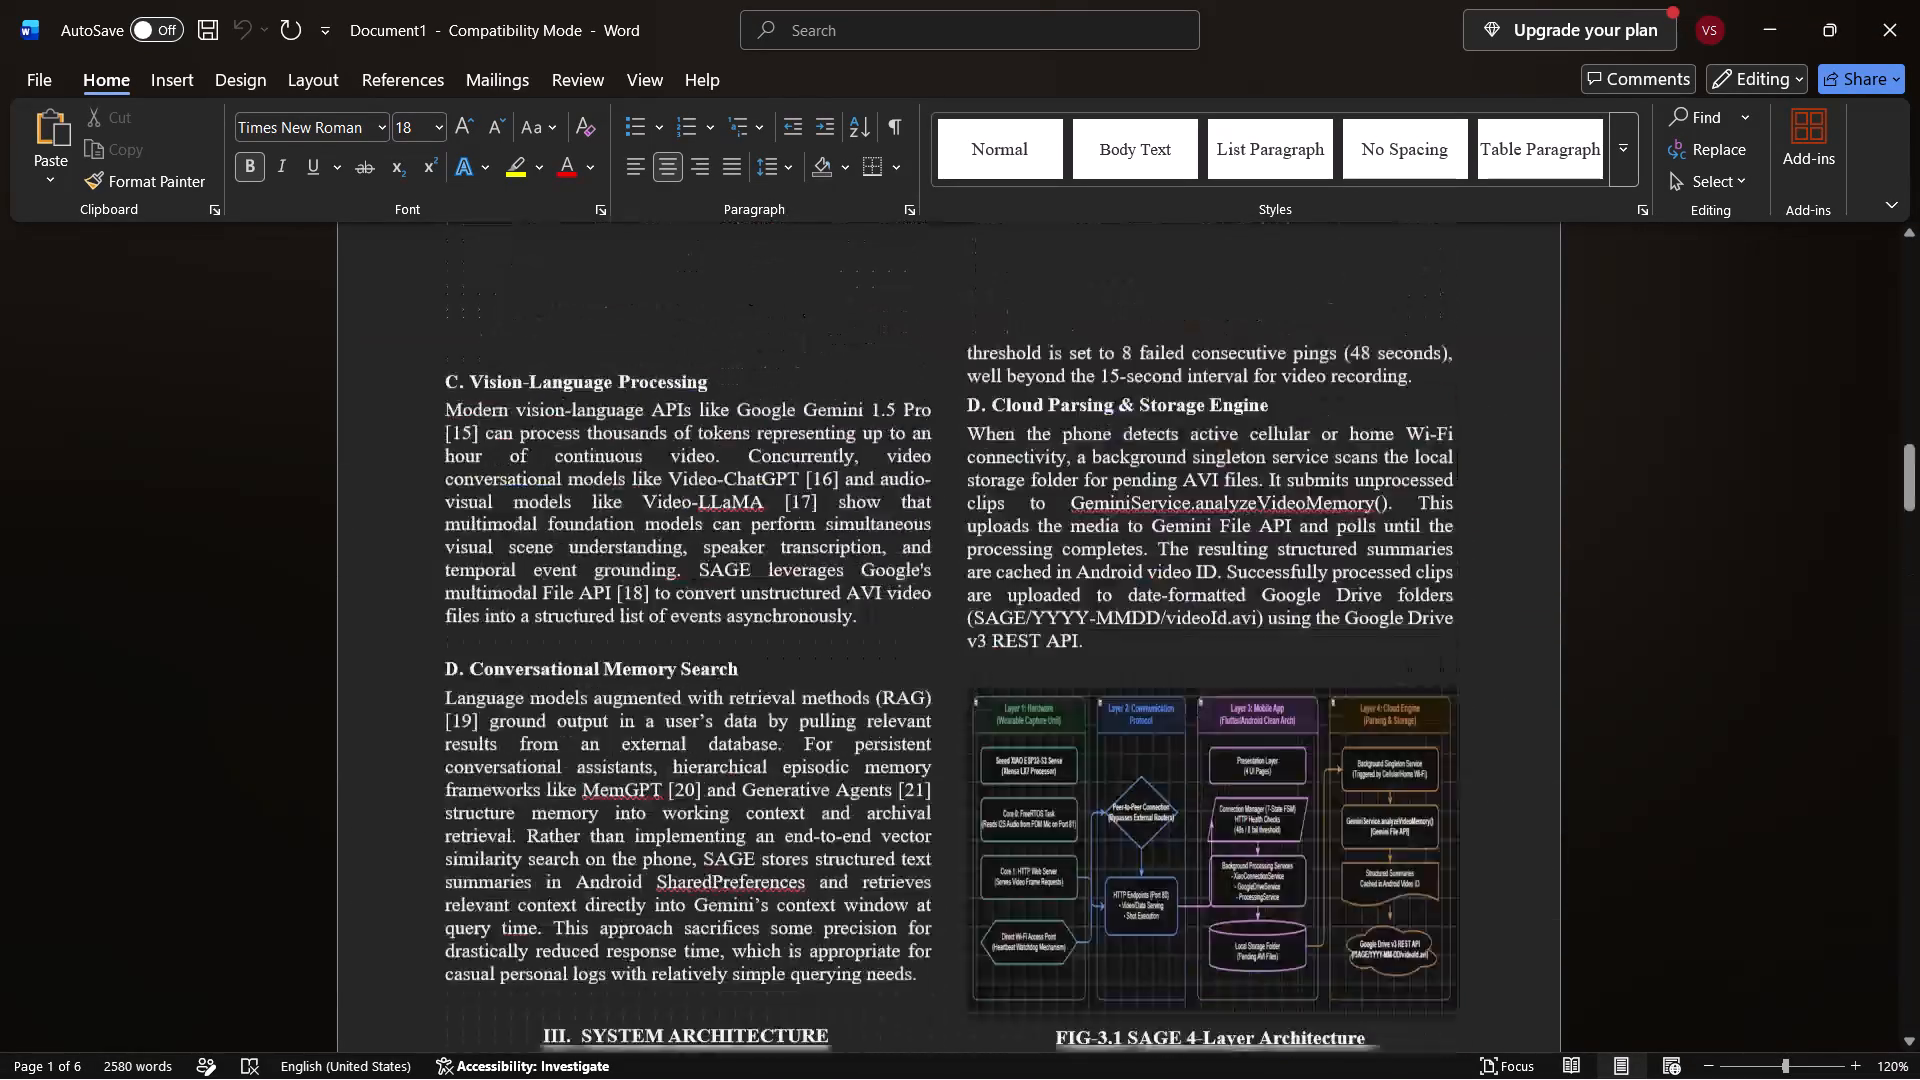
pyautogui.scroll(1, 1251, 753)
pyautogui.scroll(-1, 1251, 753)
pyautogui.scroll(1, 1251, 753)
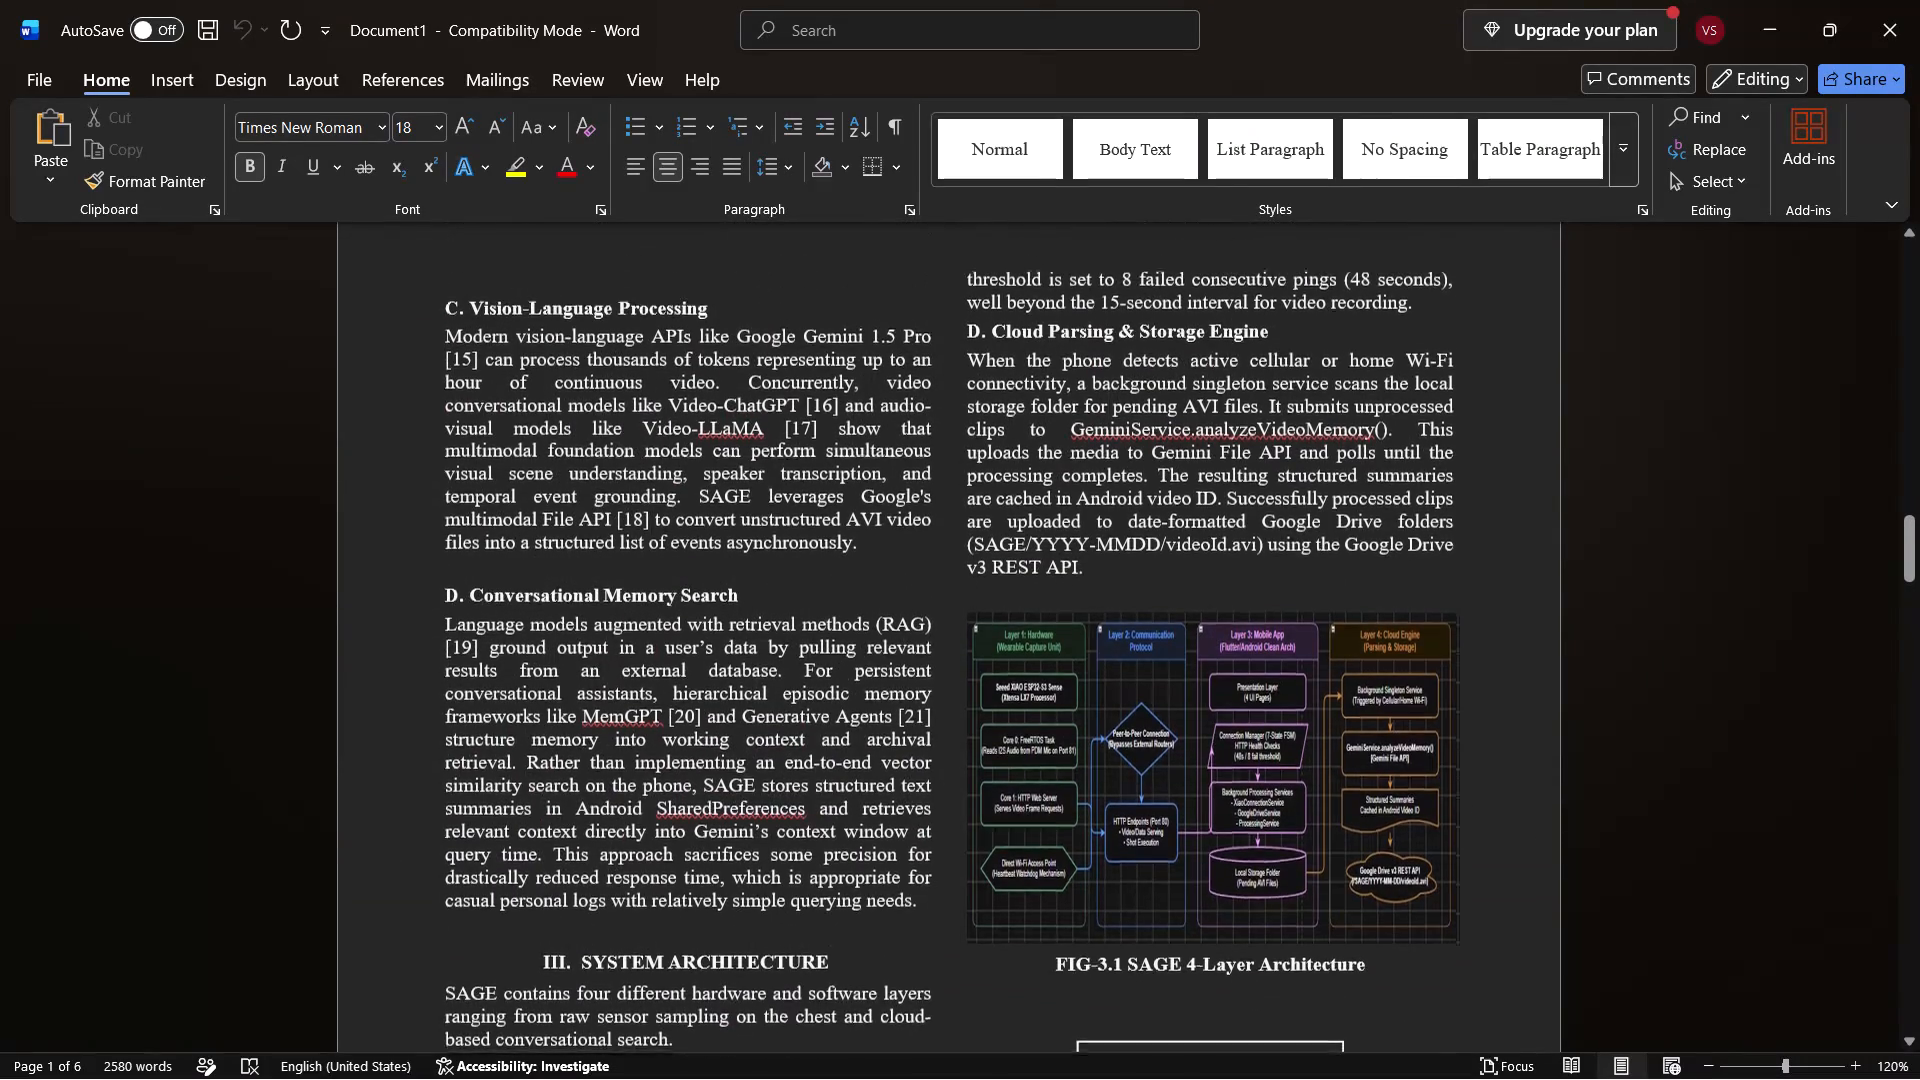
pyautogui.scroll(1, 1251, 753)
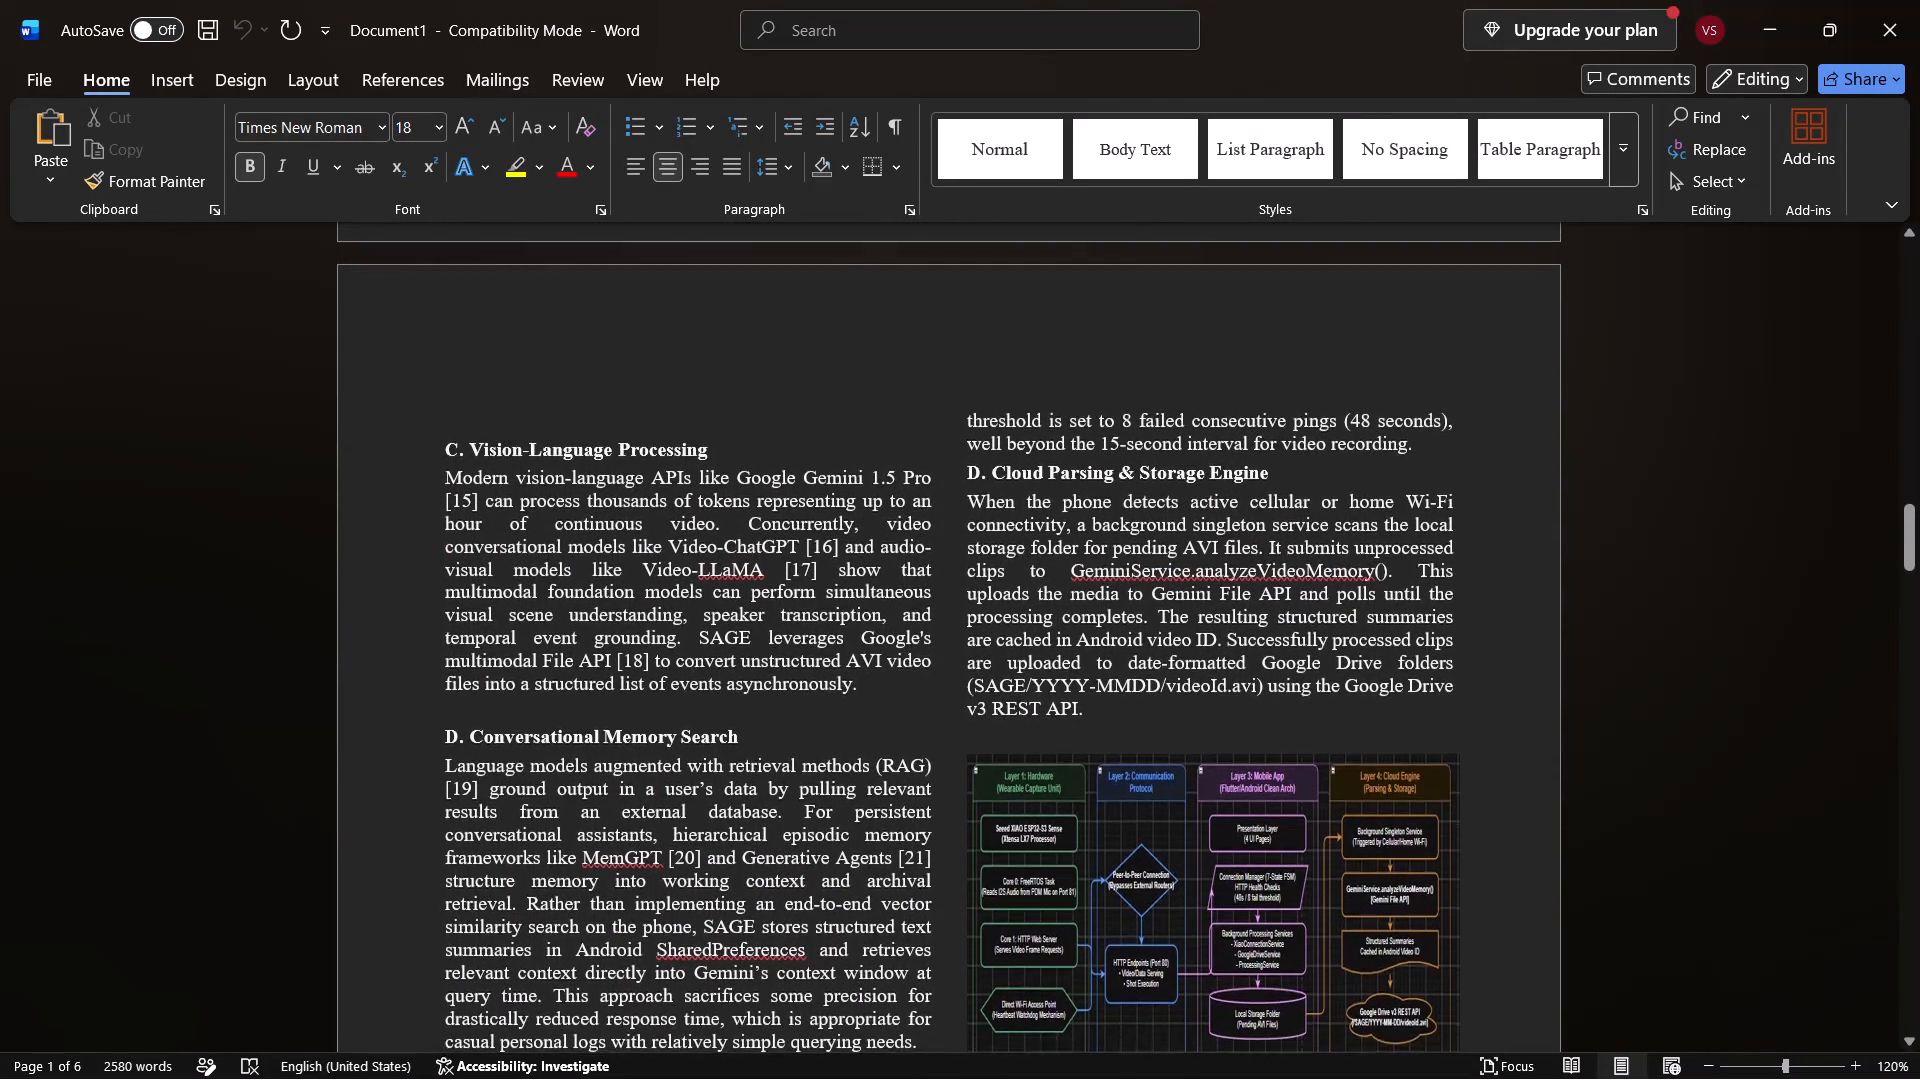
pyautogui.scroll(1, 1251, 753)
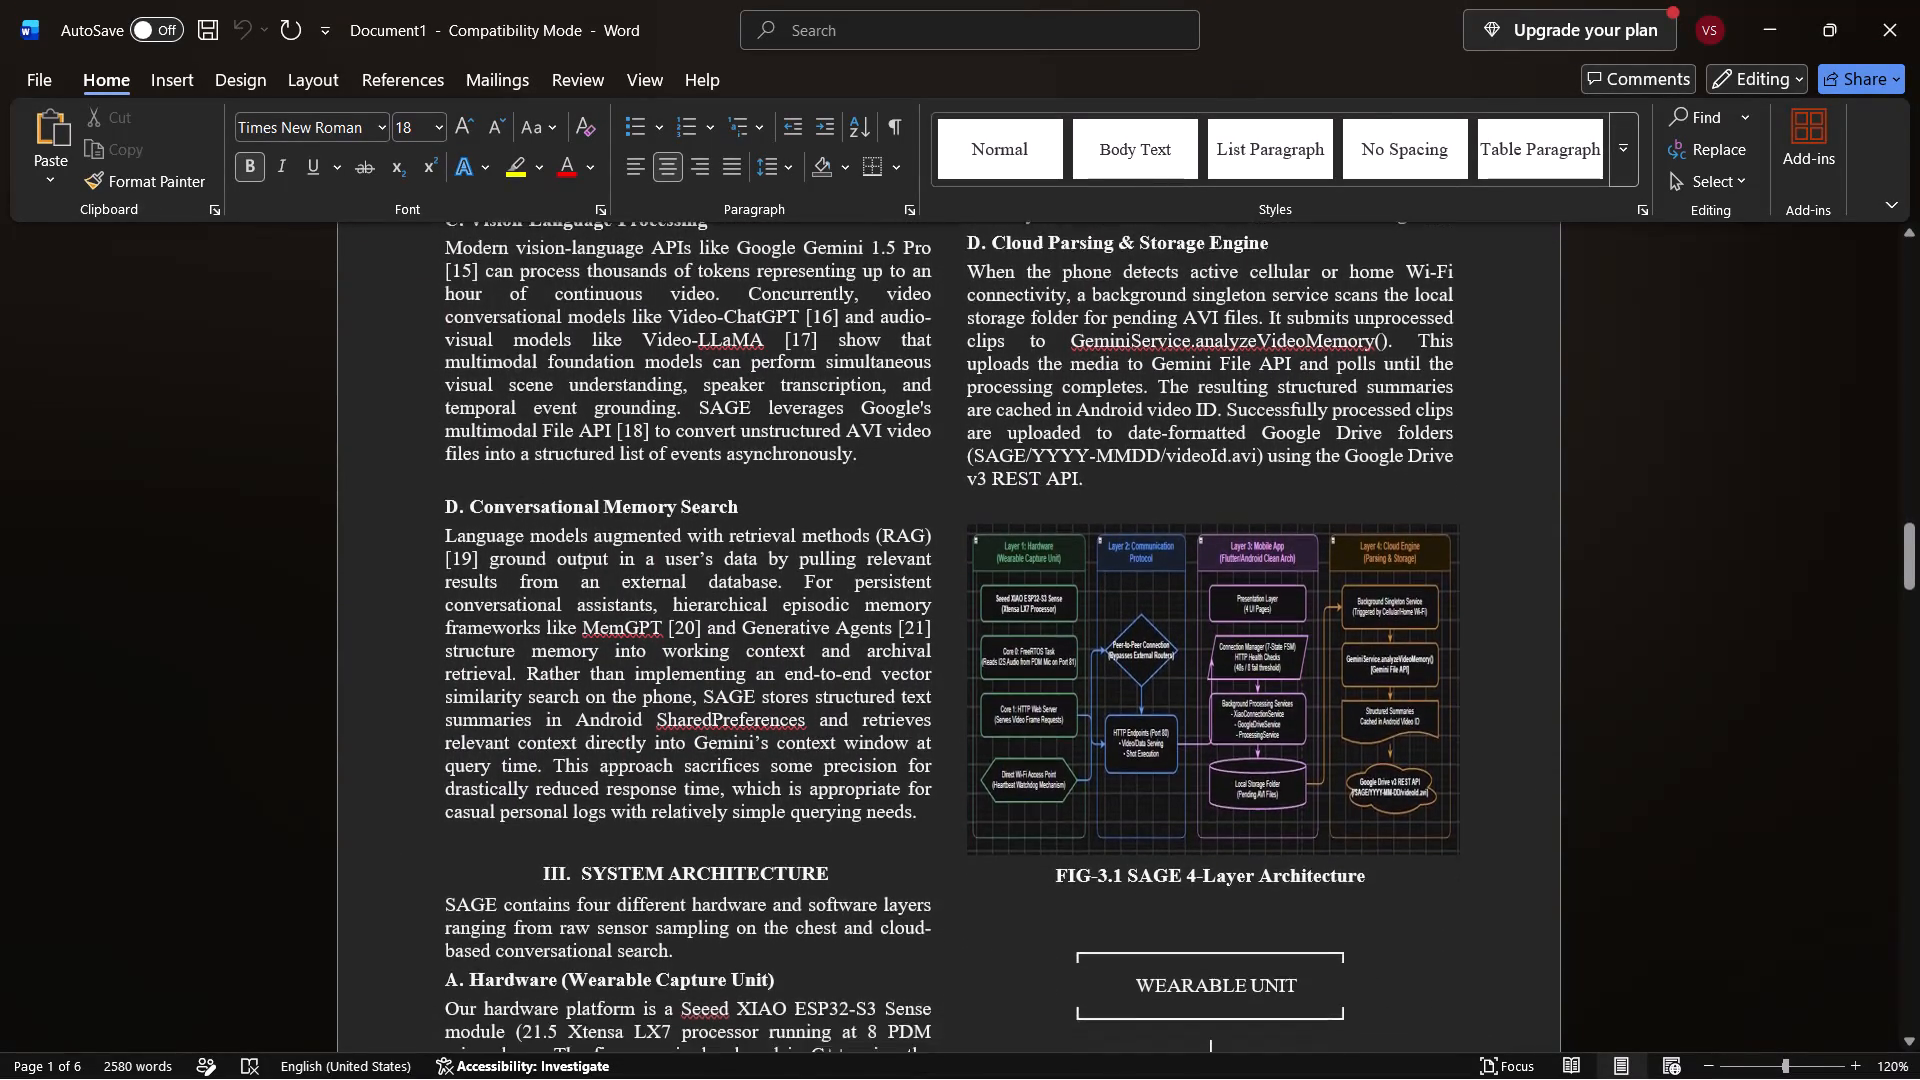
pyautogui.scroll(1, 1251, 753)
pyautogui.scroll(-4, 1251, 753)
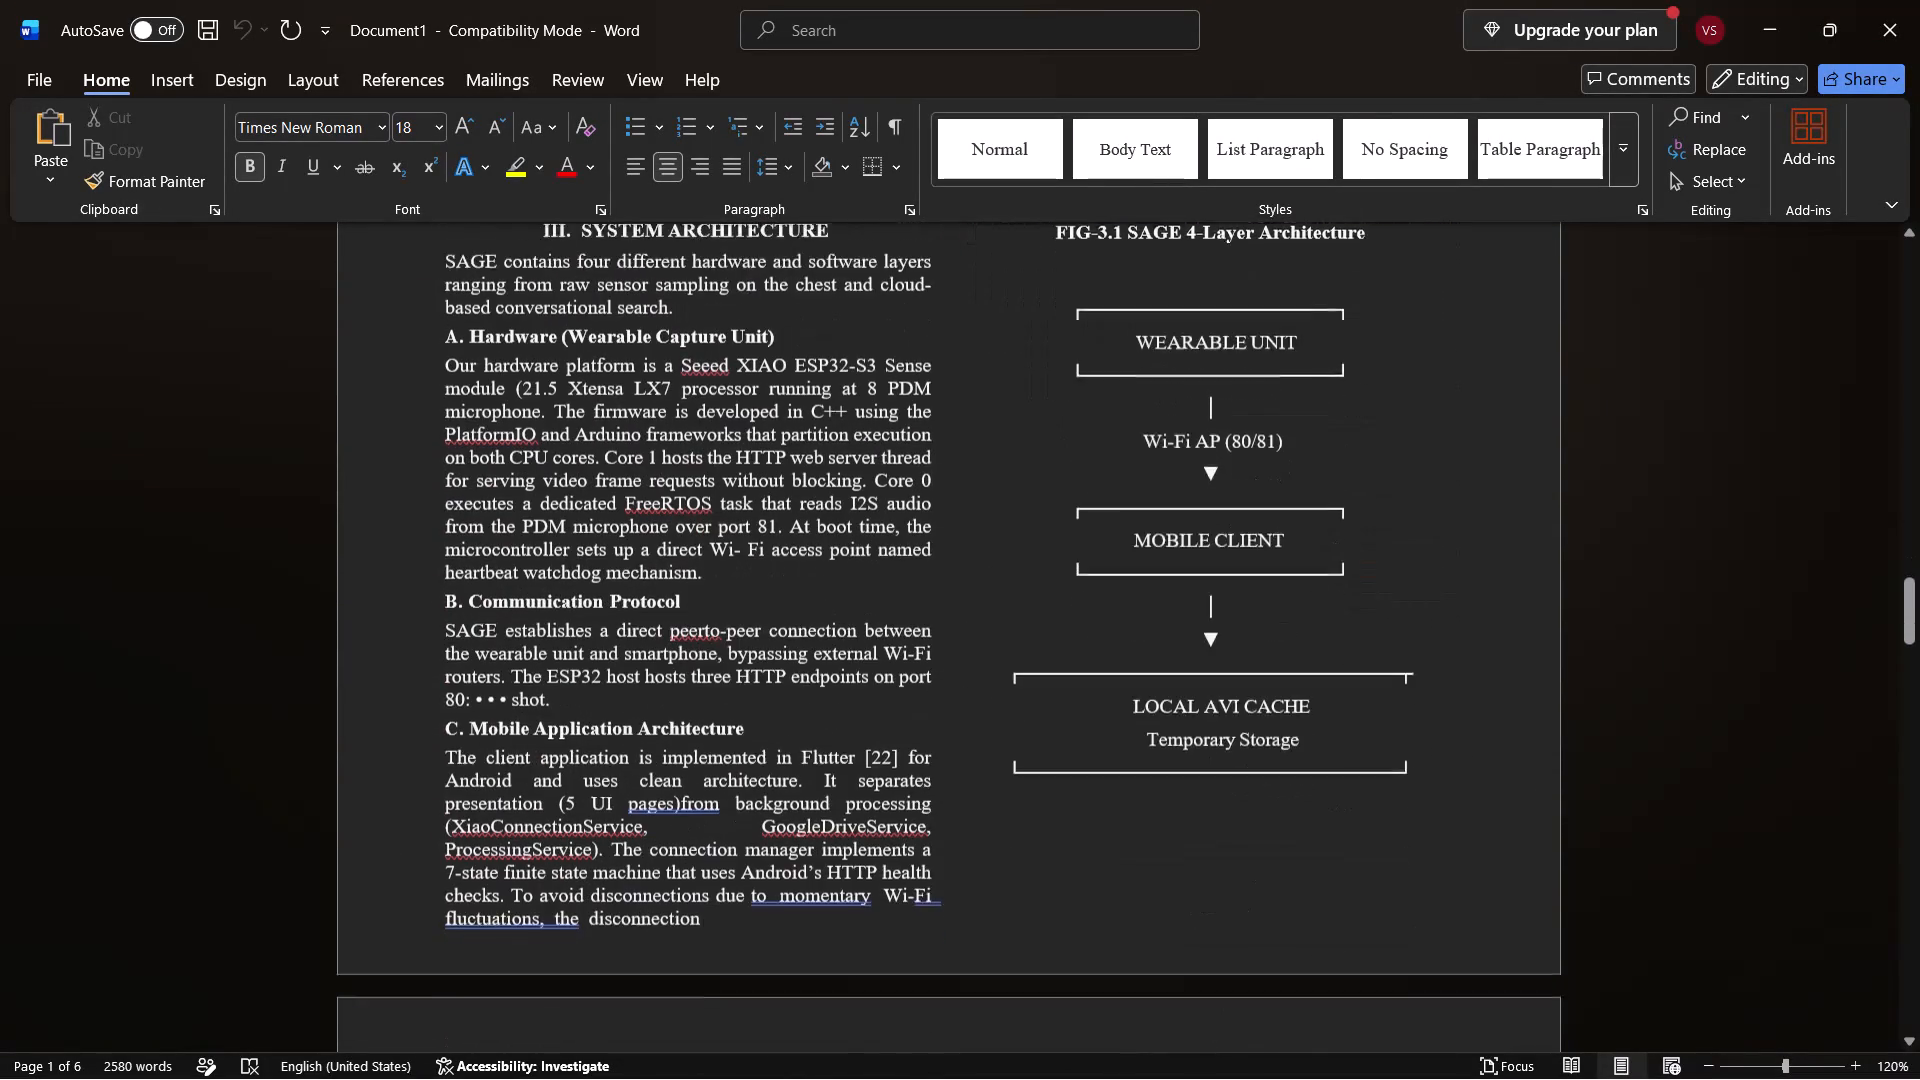
# Examine the recovered paper's reference list through its last entry, and recheck the layout of the earlier pages.
pyautogui.scroll(-6, 1251, 753)
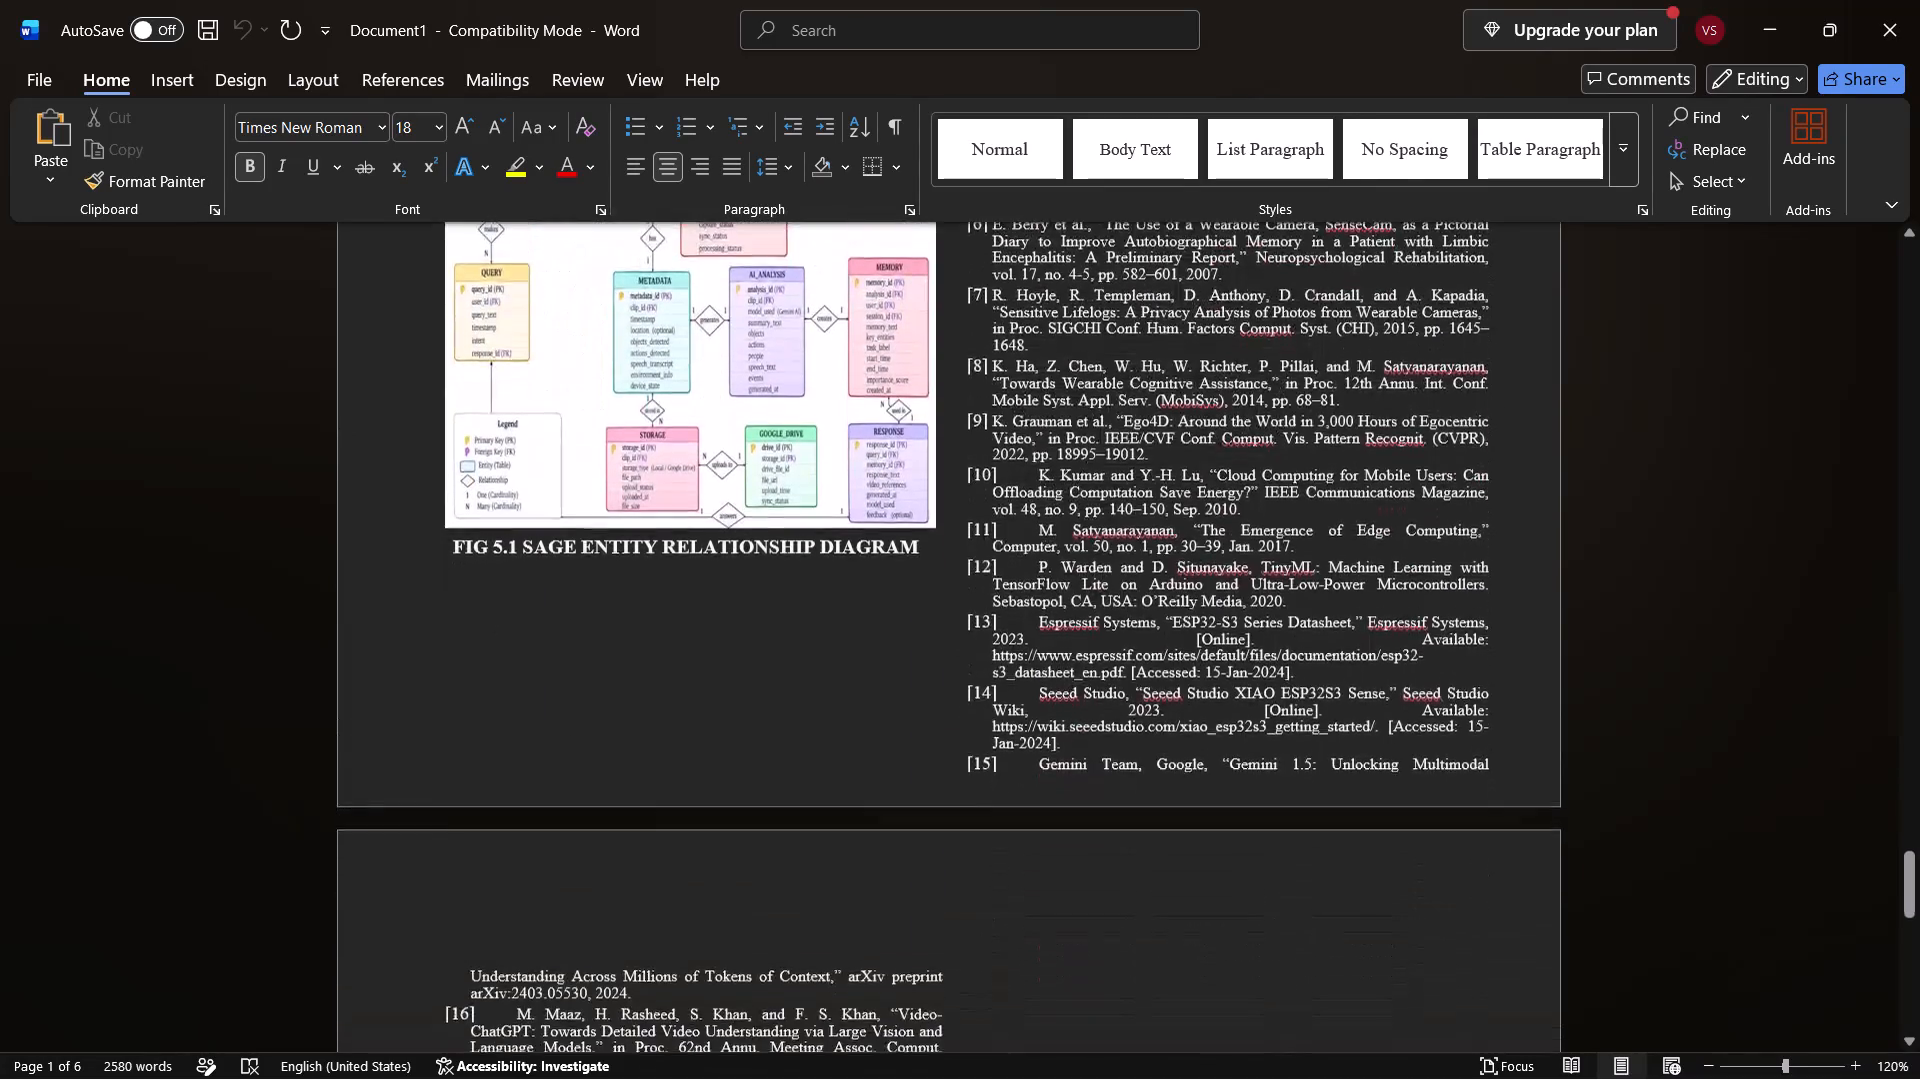
pyautogui.scroll(-1, 1251, 753)
pyautogui.scroll(2, 1251, 753)
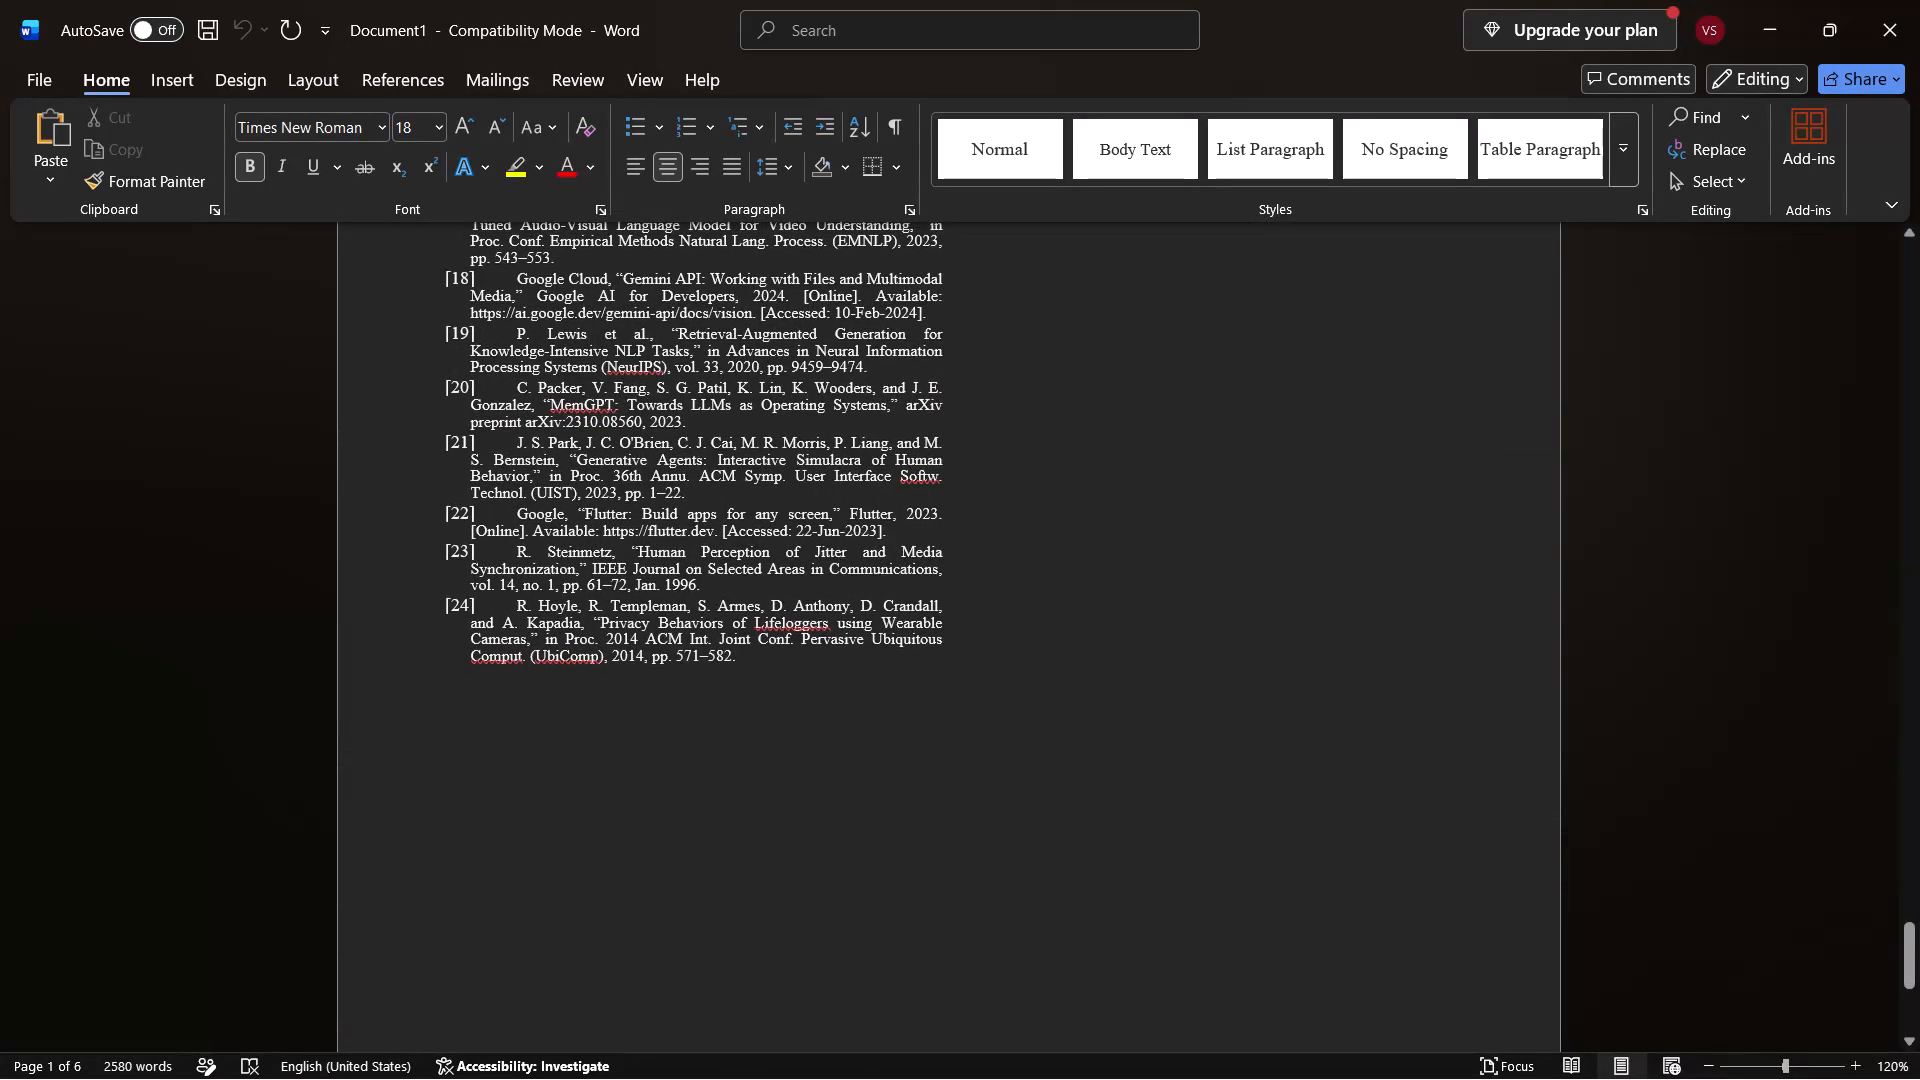
pyautogui.scroll(11, 1251, 753)
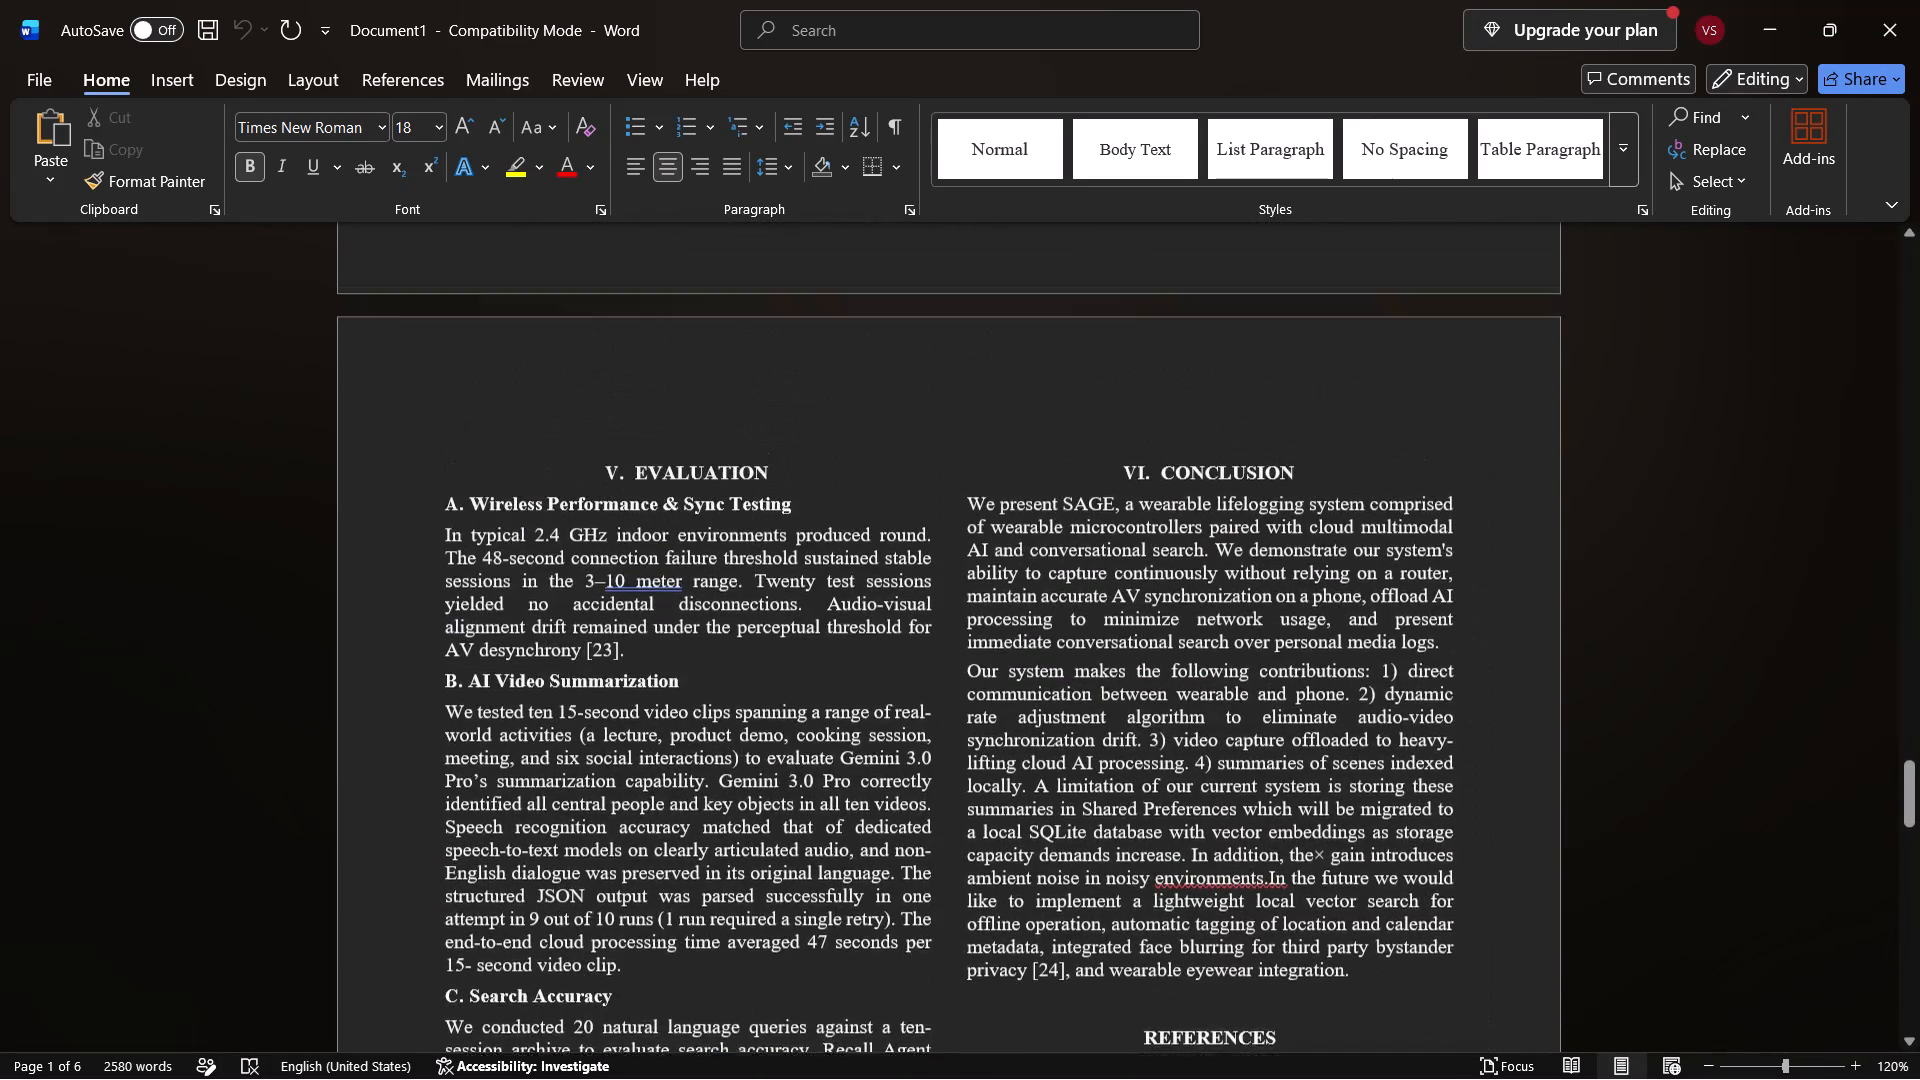
pyautogui.scroll(5, 1251, 753)
pyautogui.scroll(-1, 1251, 753)
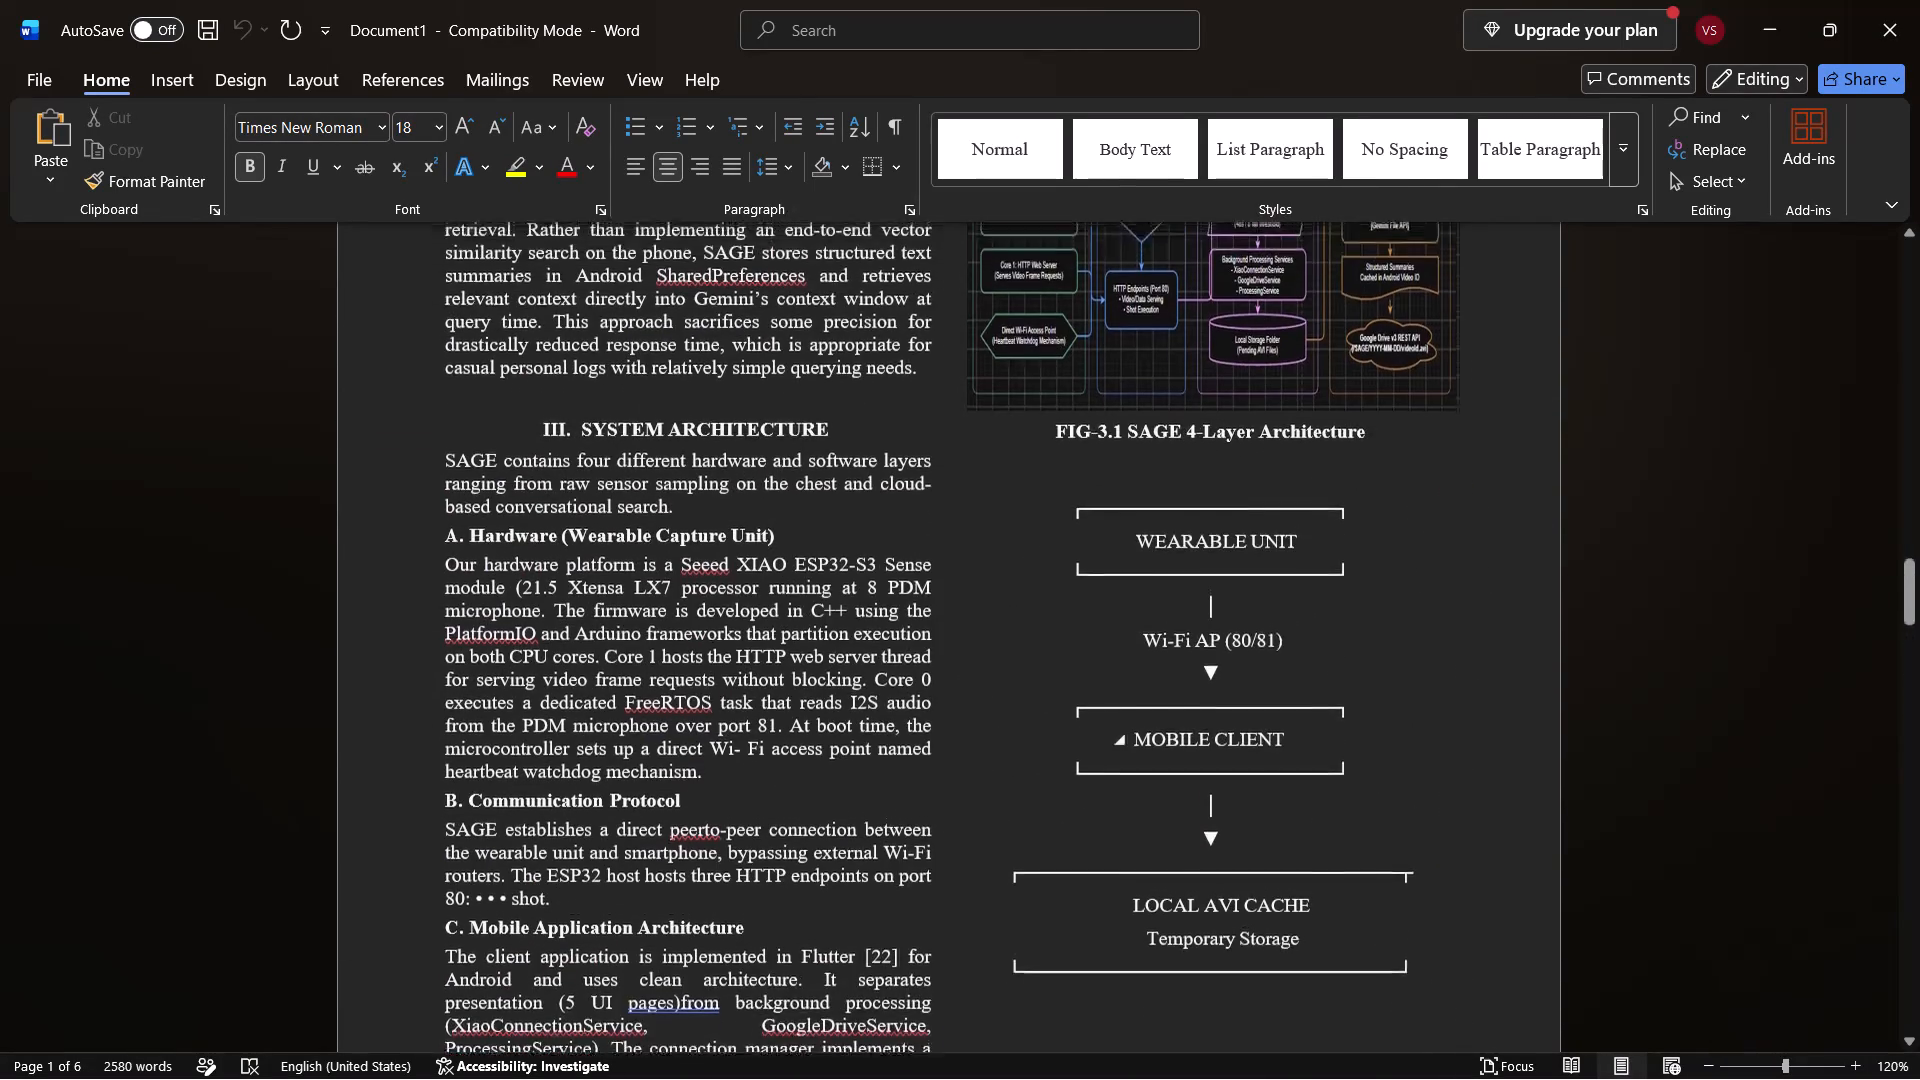
pyautogui.scroll(-1, 1251, 753)
pyautogui.scroll(1, 1251, 753)
pyautogui.scroll(-1, 1251, 753)
pyautogui.scroll(1, 1251, 753)
pyautogui.scroll(-1, 1251, 753)
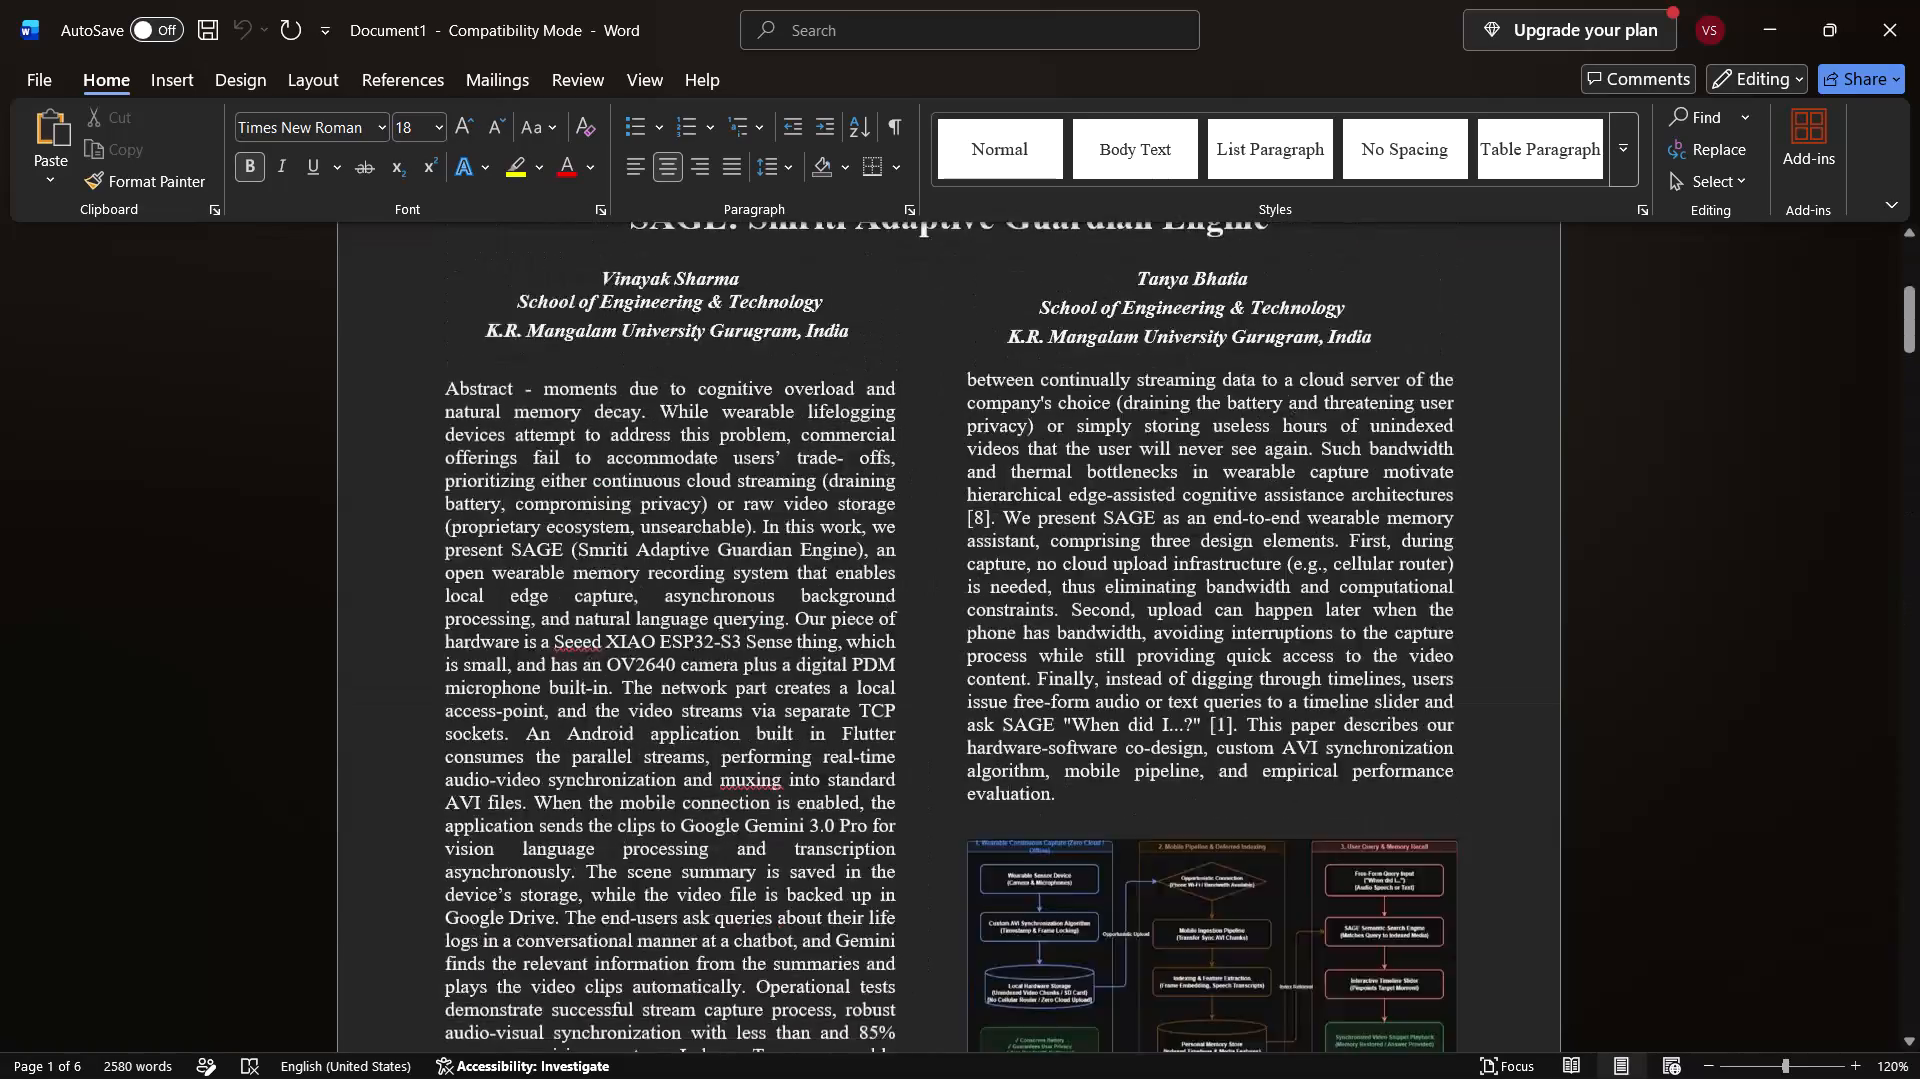
pyautogui.scroll(-1, 1251, 753)
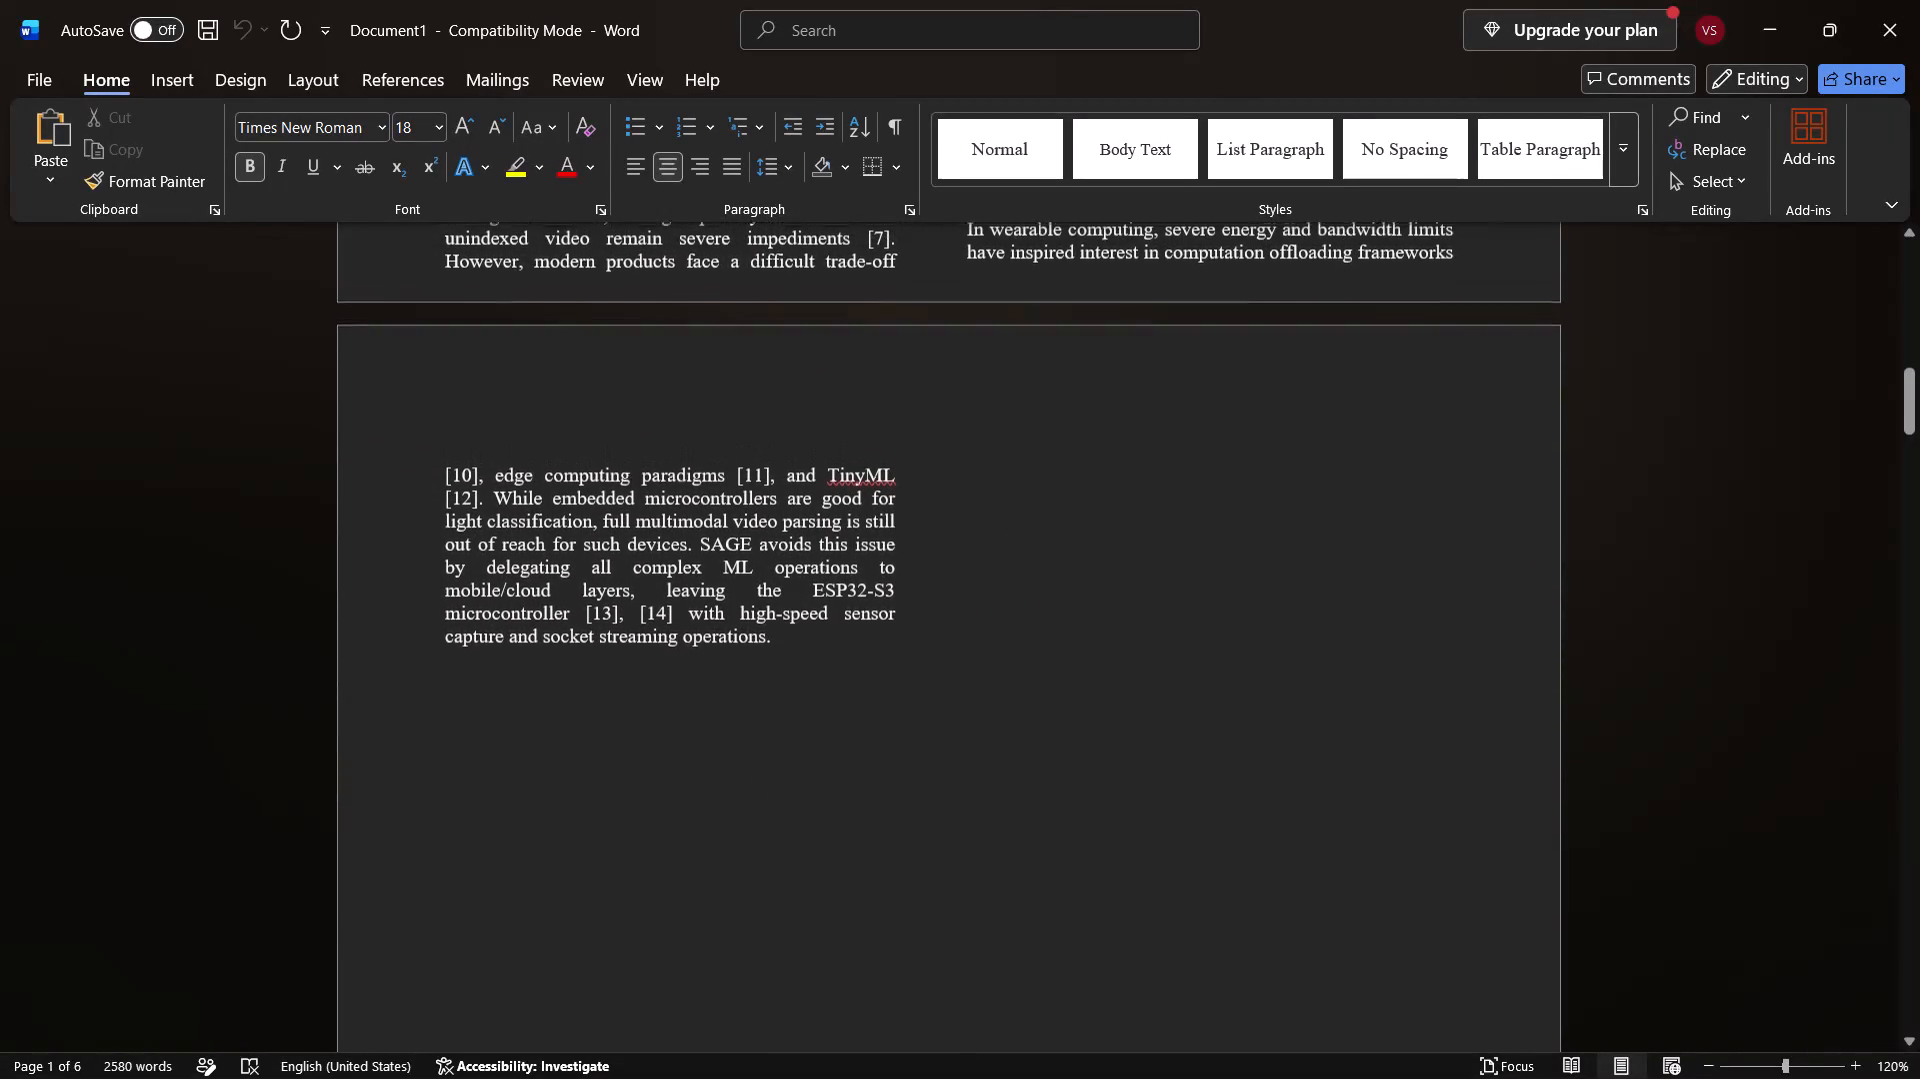
pyautogui.scroll(-1, 1251, 753)
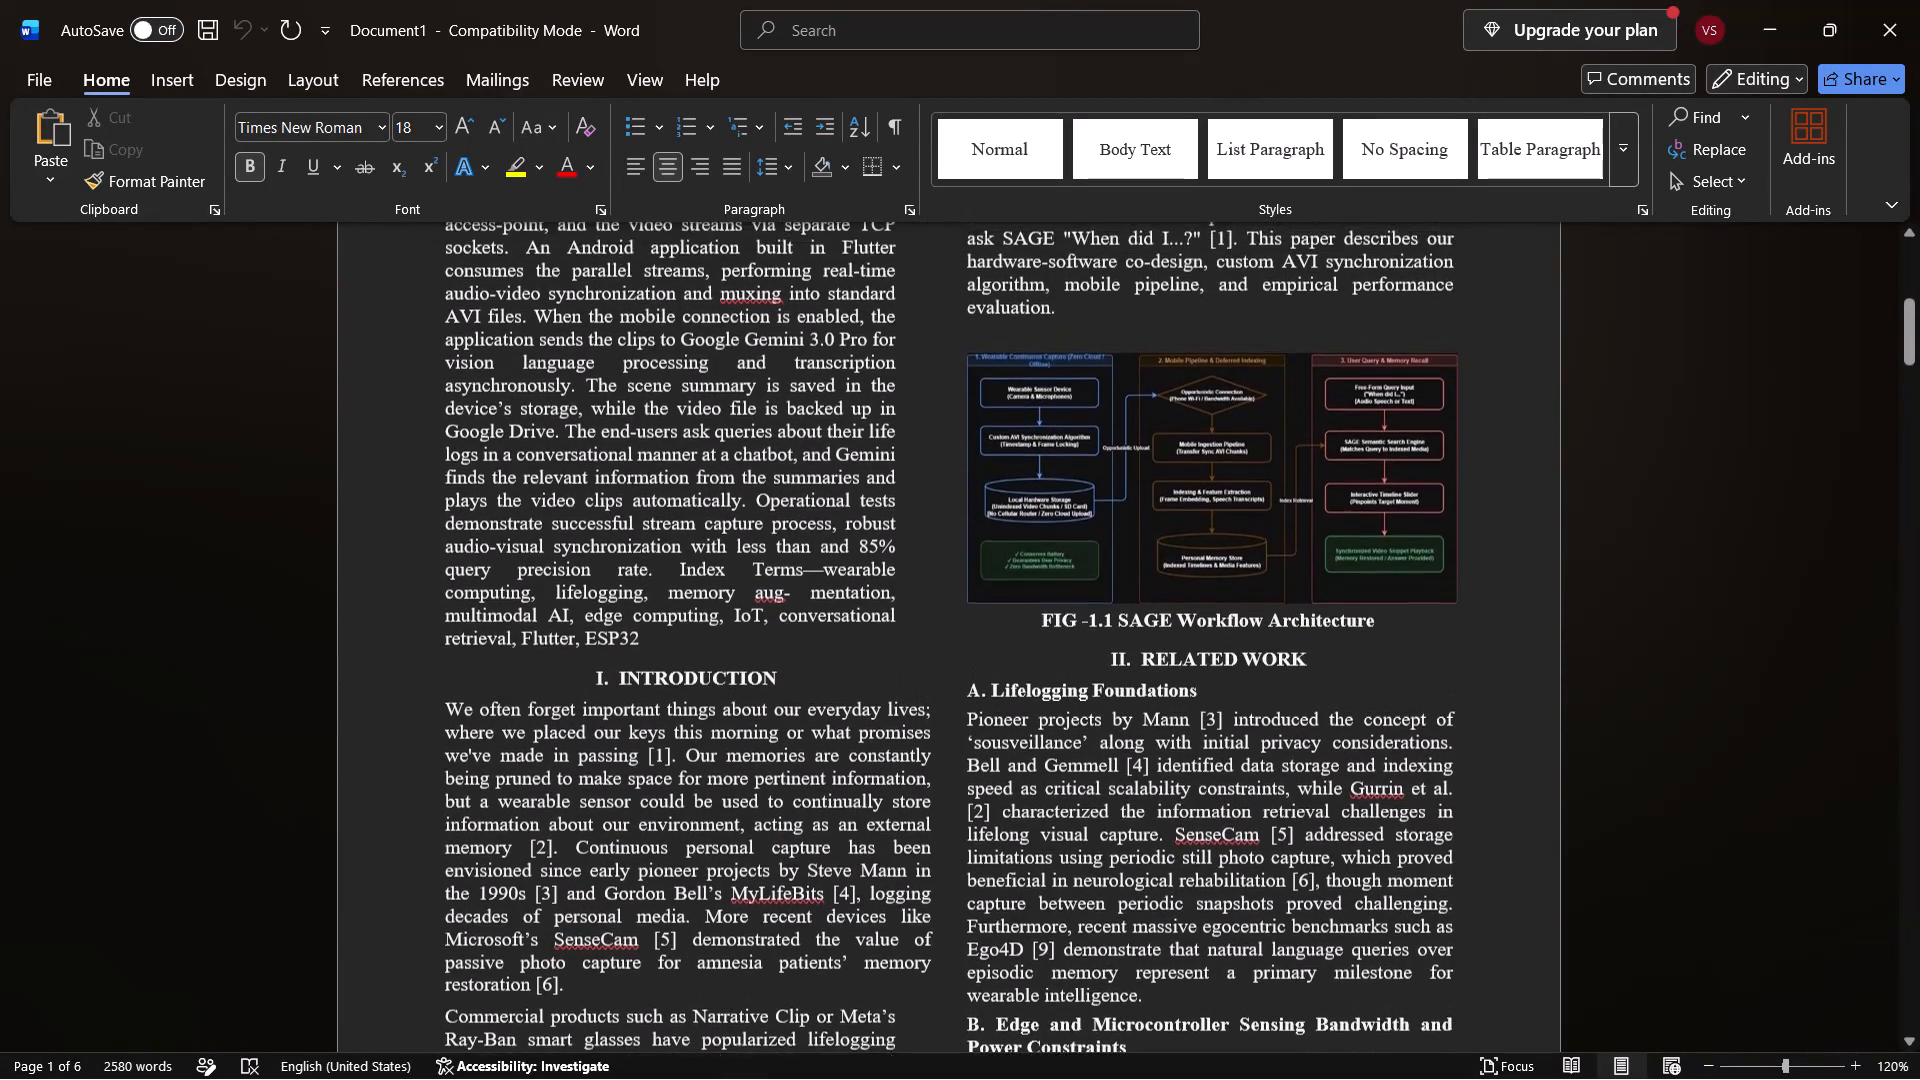
pyautogui.scroll(-1, 1251, 753)
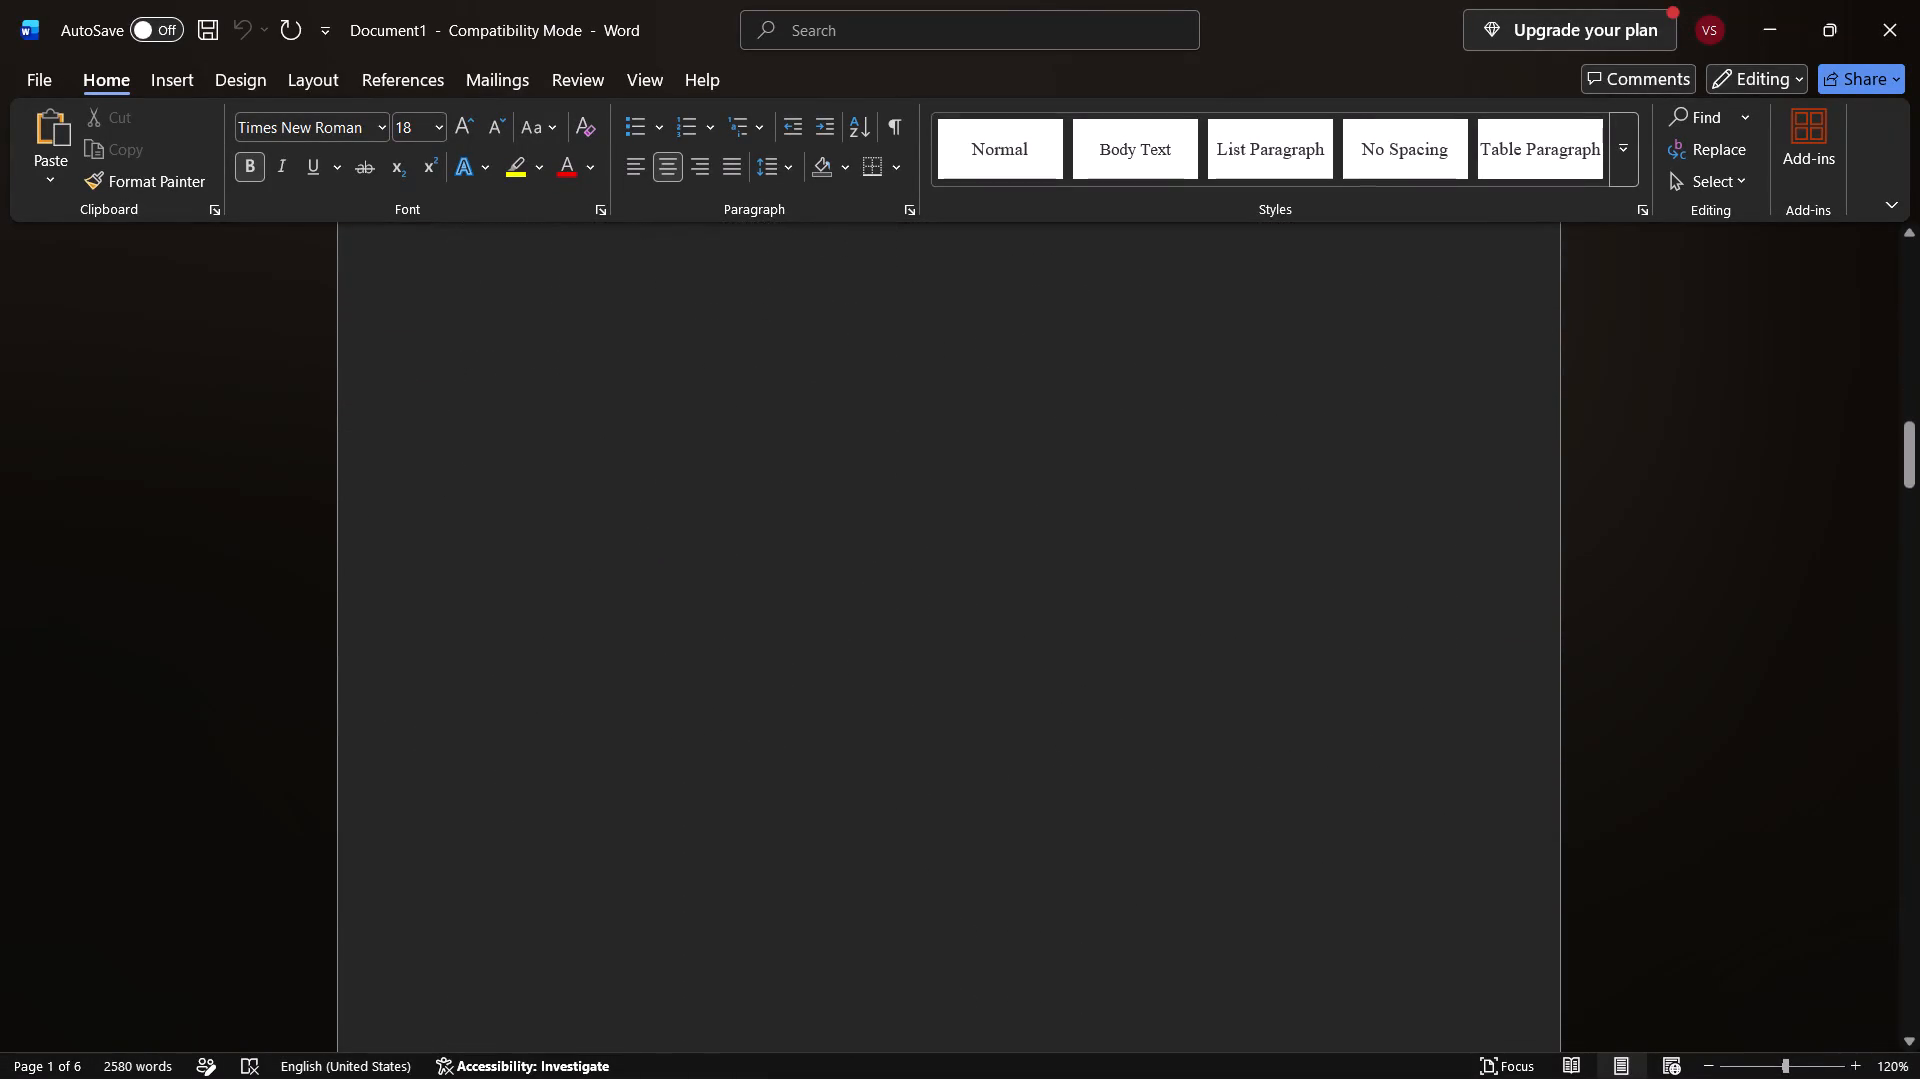
pyautogui.scroll(-1, 1251, 753)
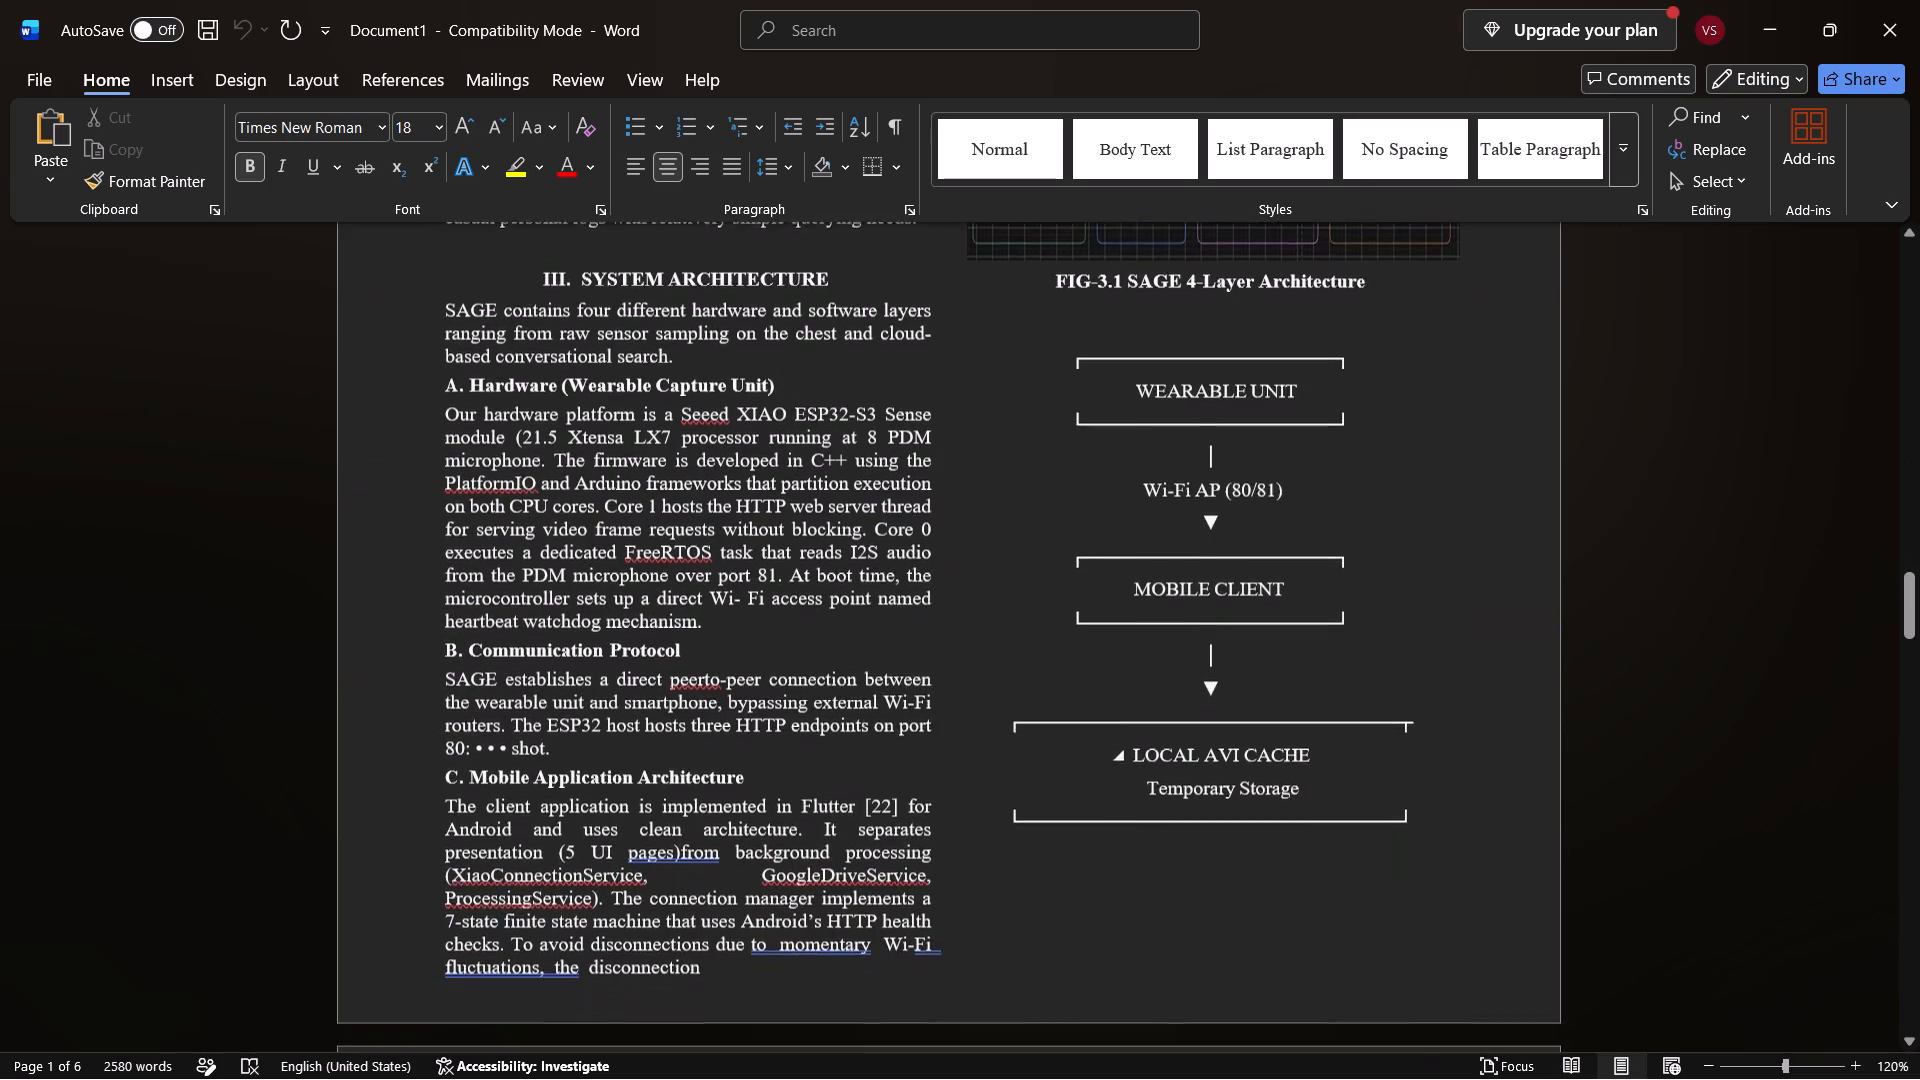
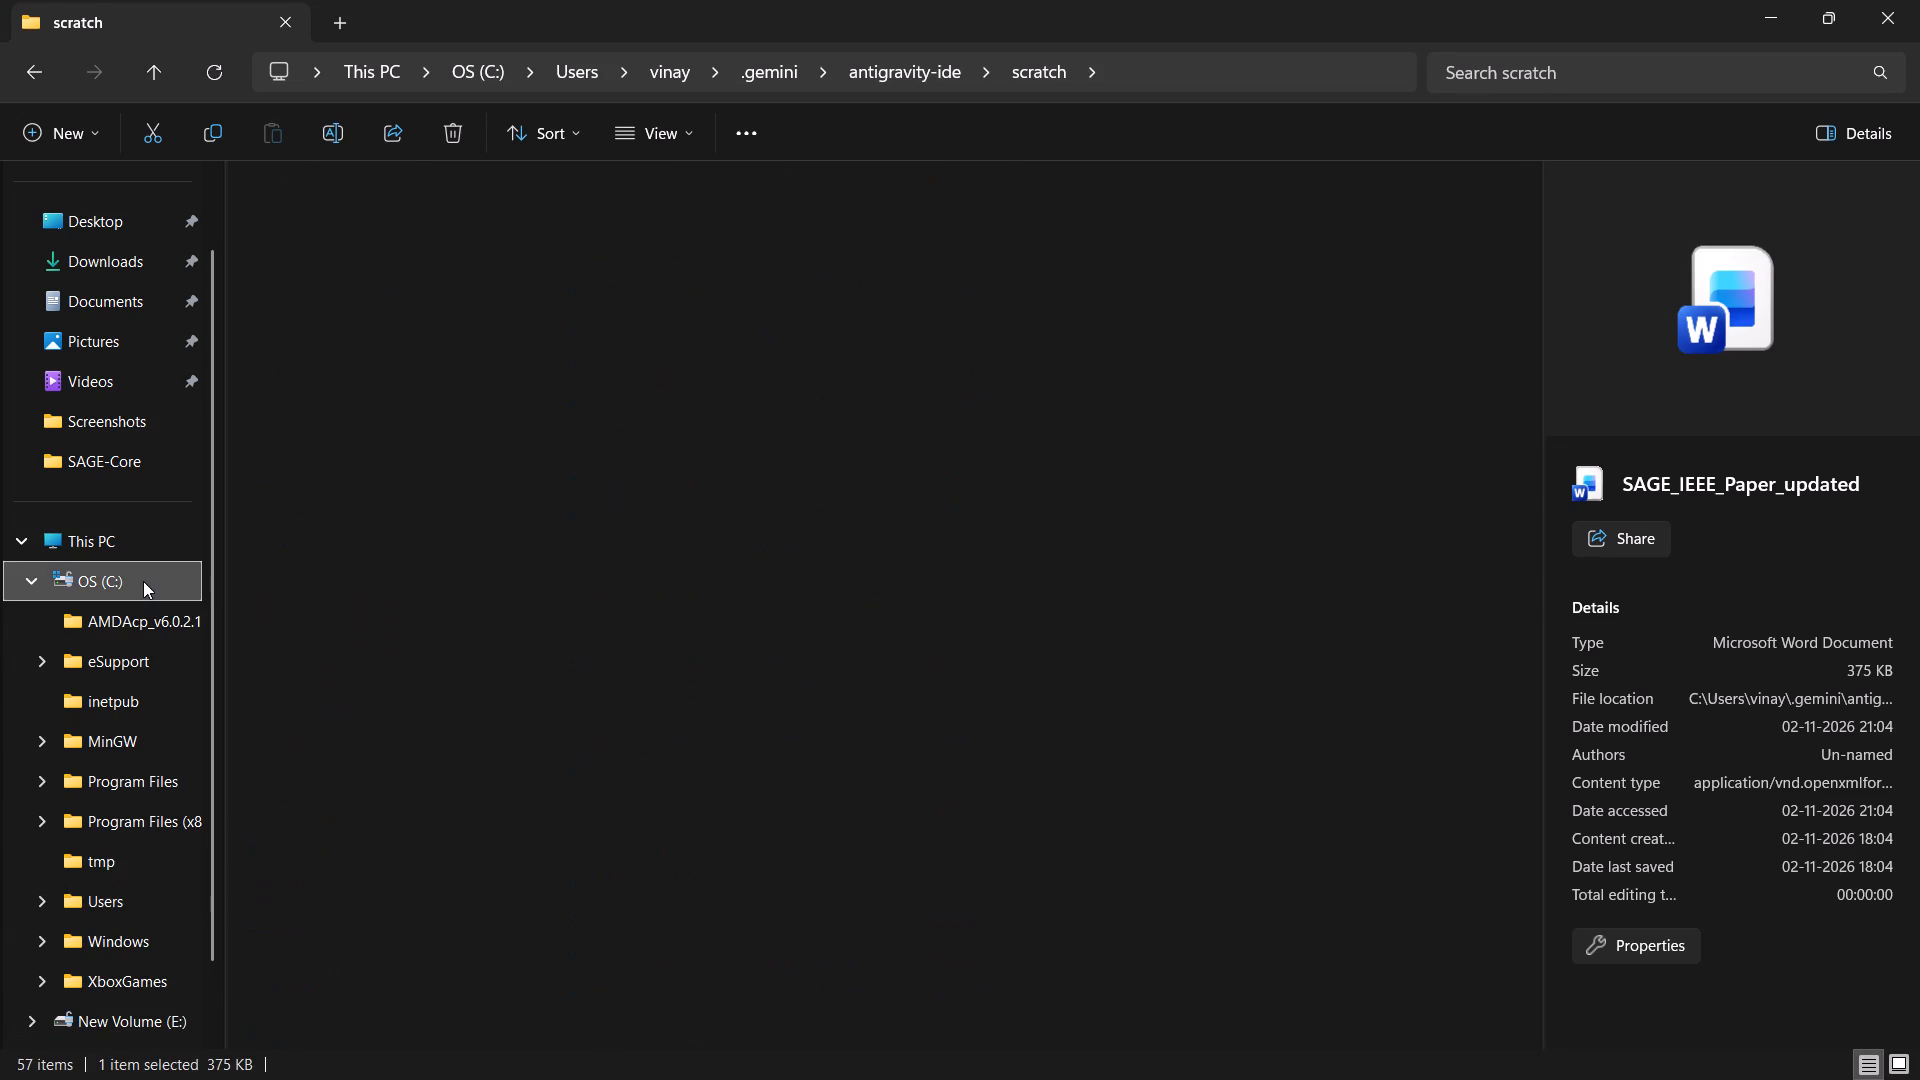
# Browse from drive C: through Users and the user's profile folder to Downloads, and open the SAGE_IEEE_Paper PDF.
pyautogui.doubleClick(375, 462)
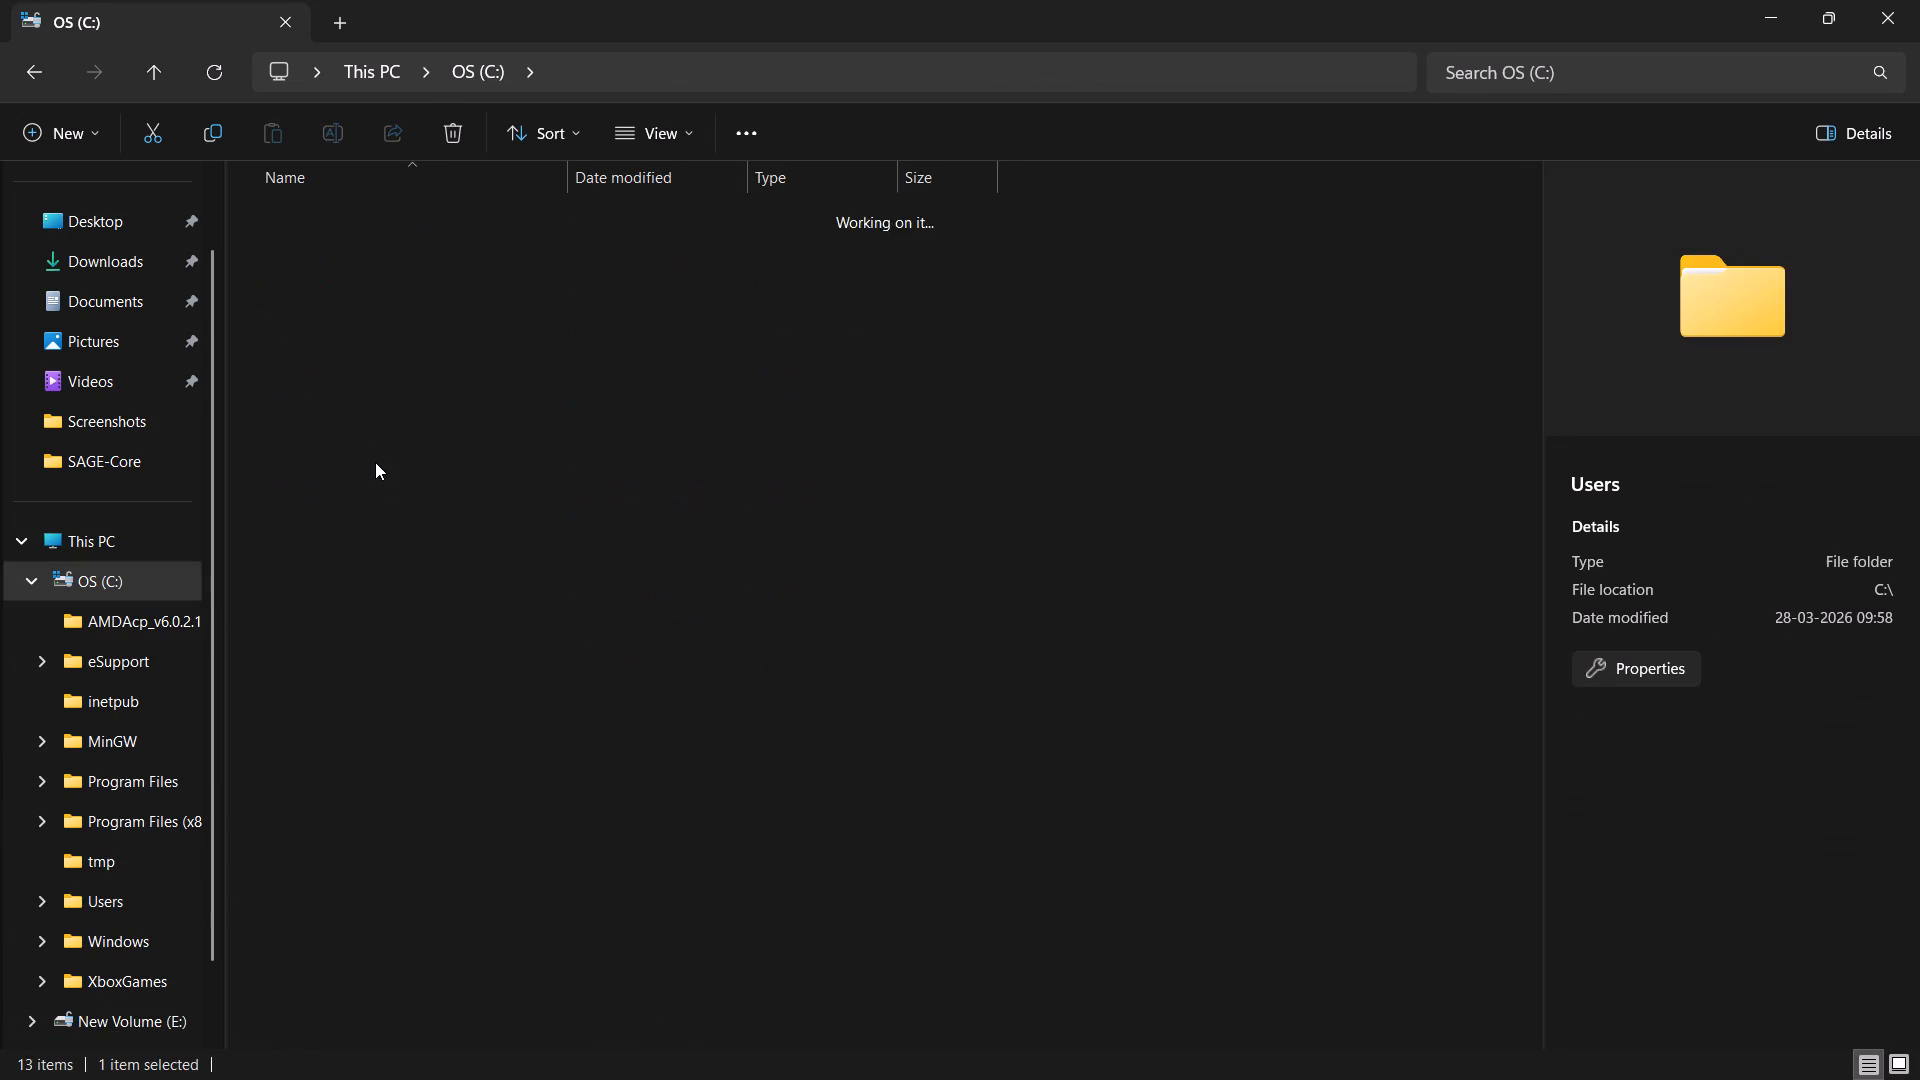
pyautogui.doubleClick(361, 254)
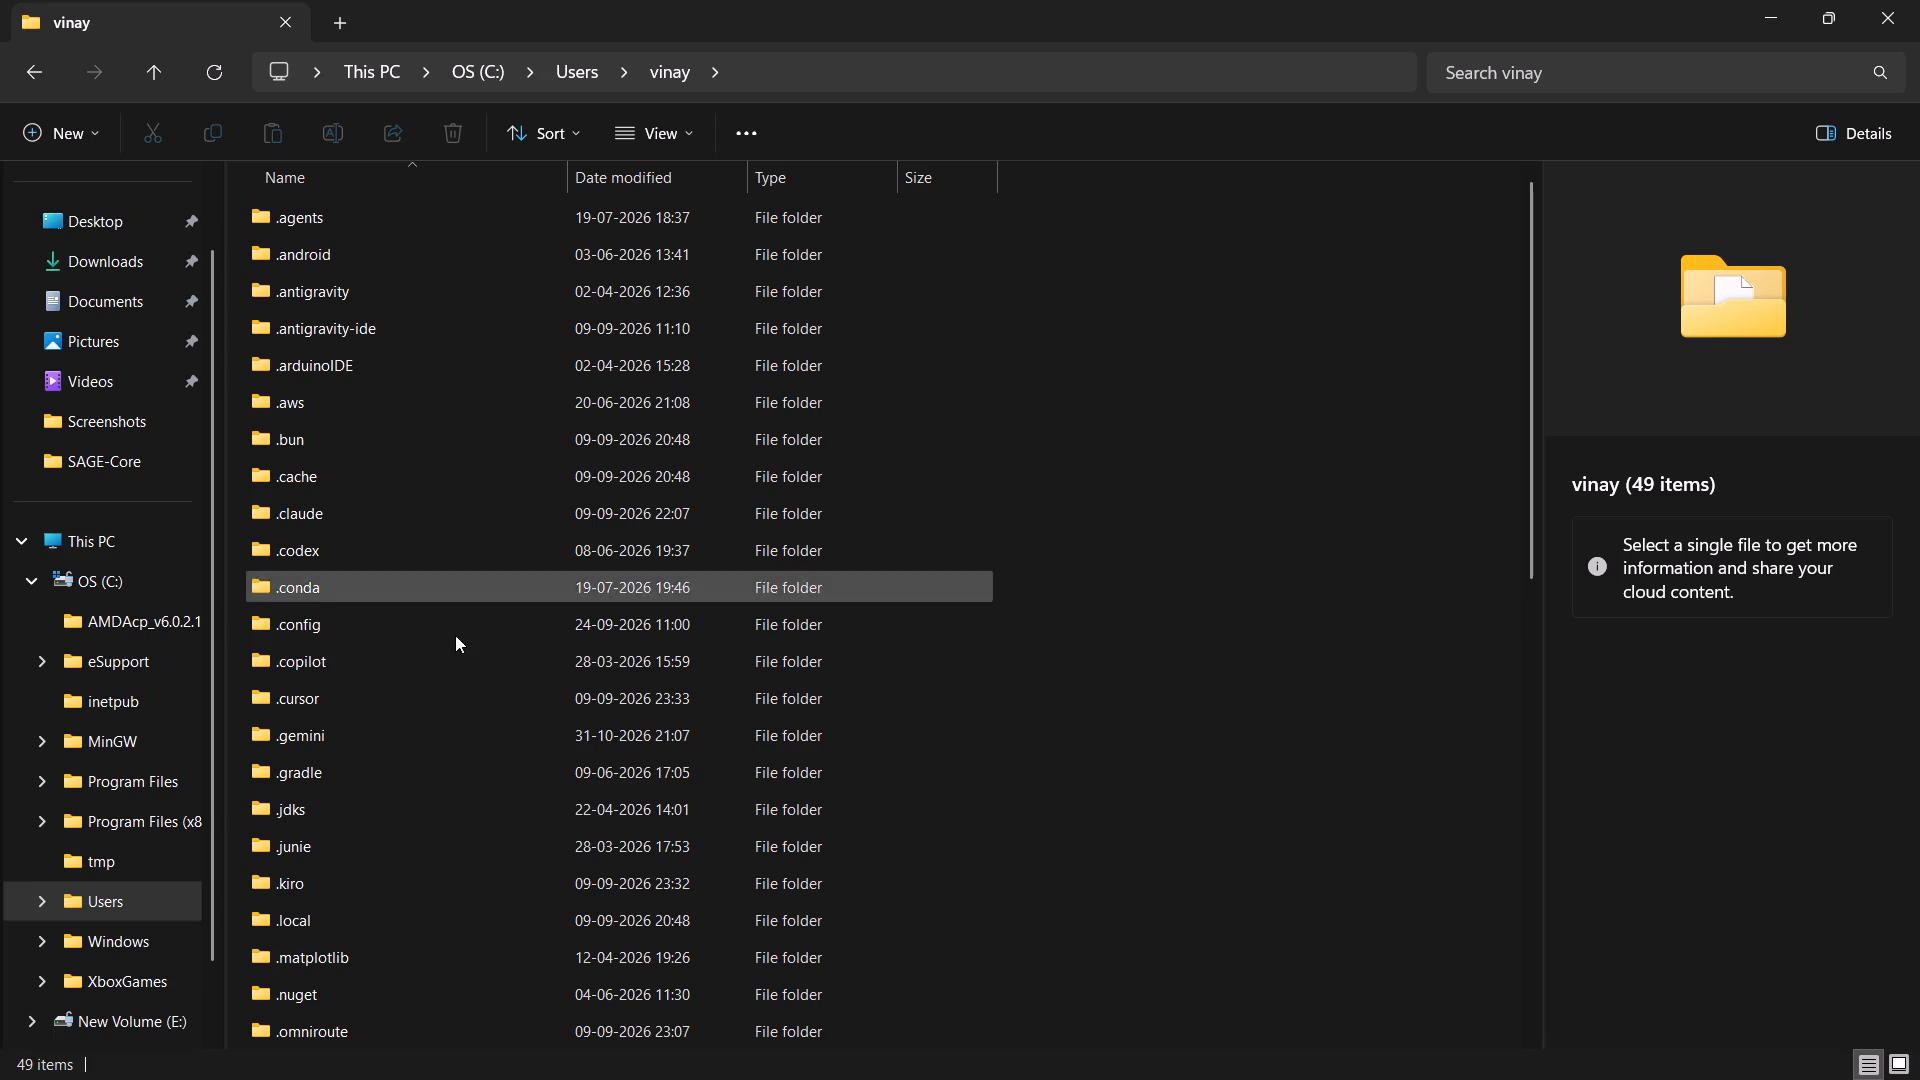
pyautogui.scroll(-5, 471, 732)
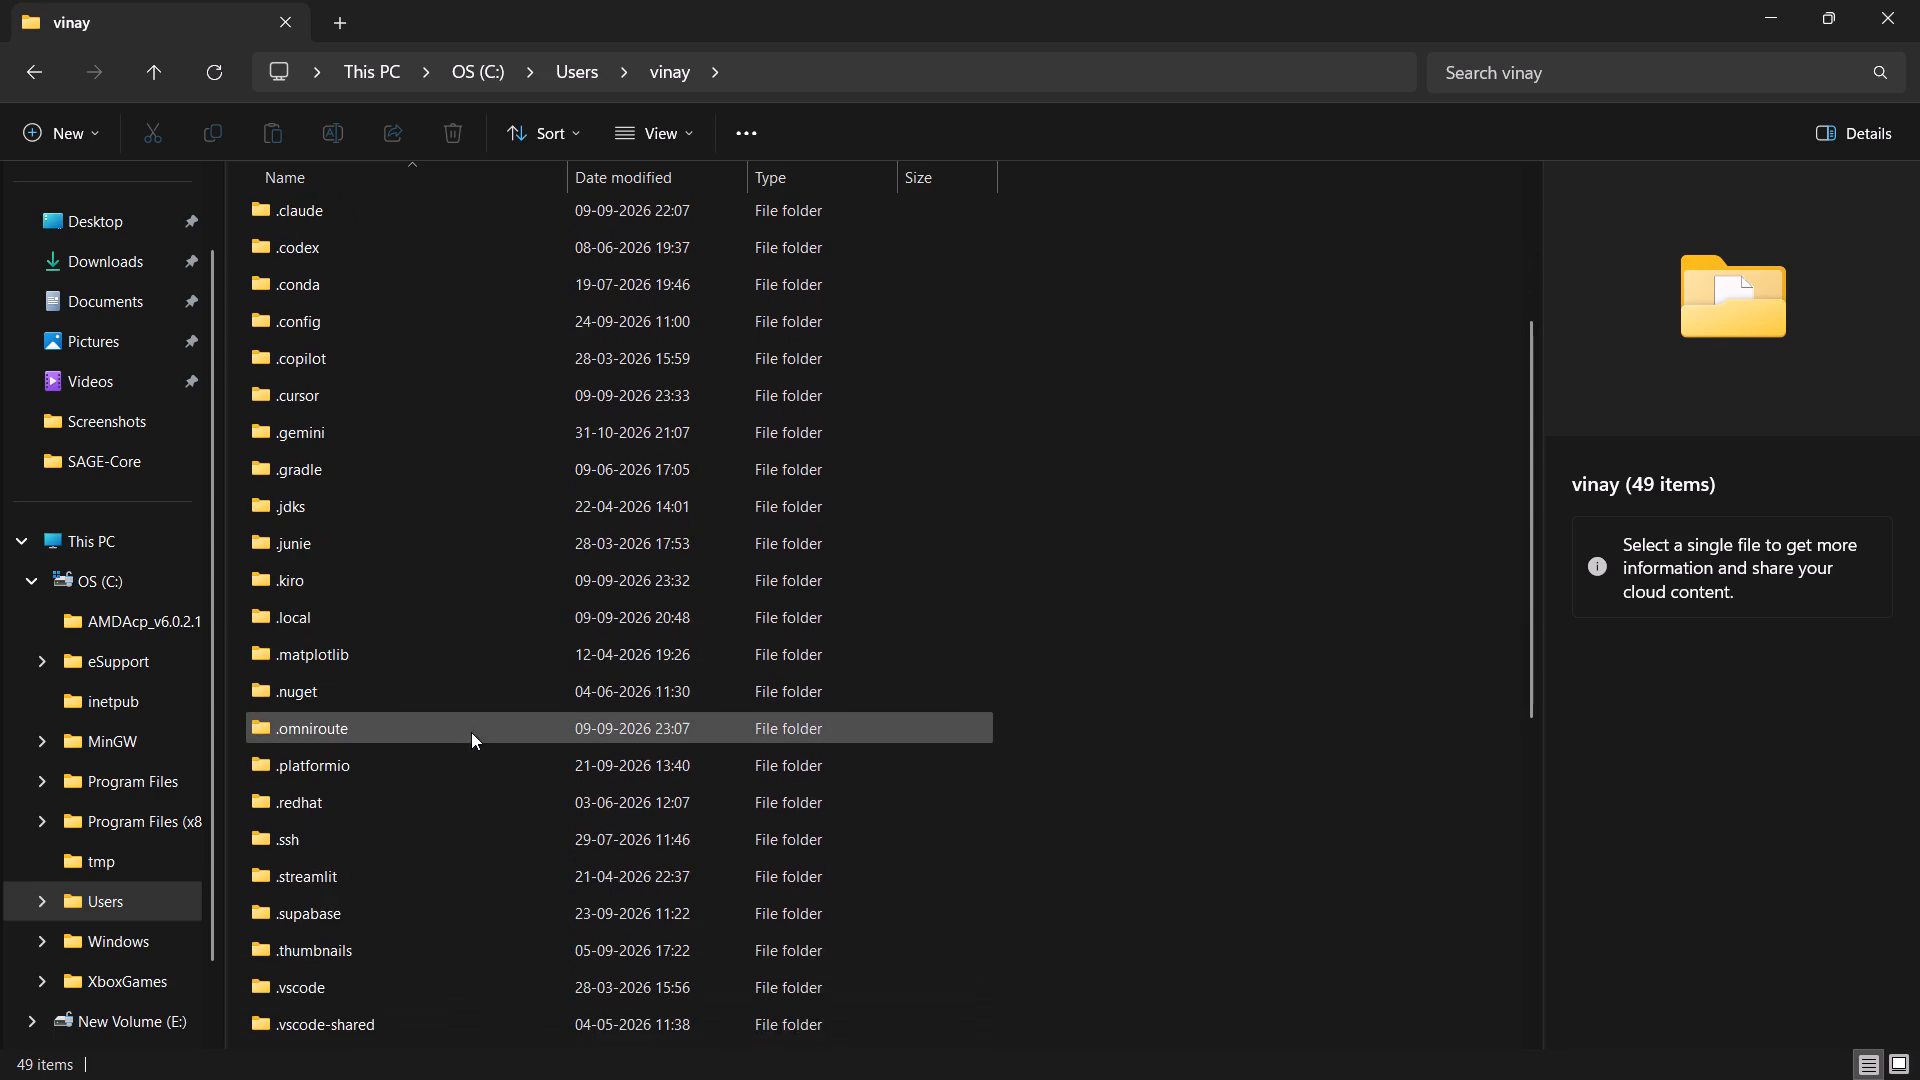
pyautogui.scroll(-3, 471, 732)
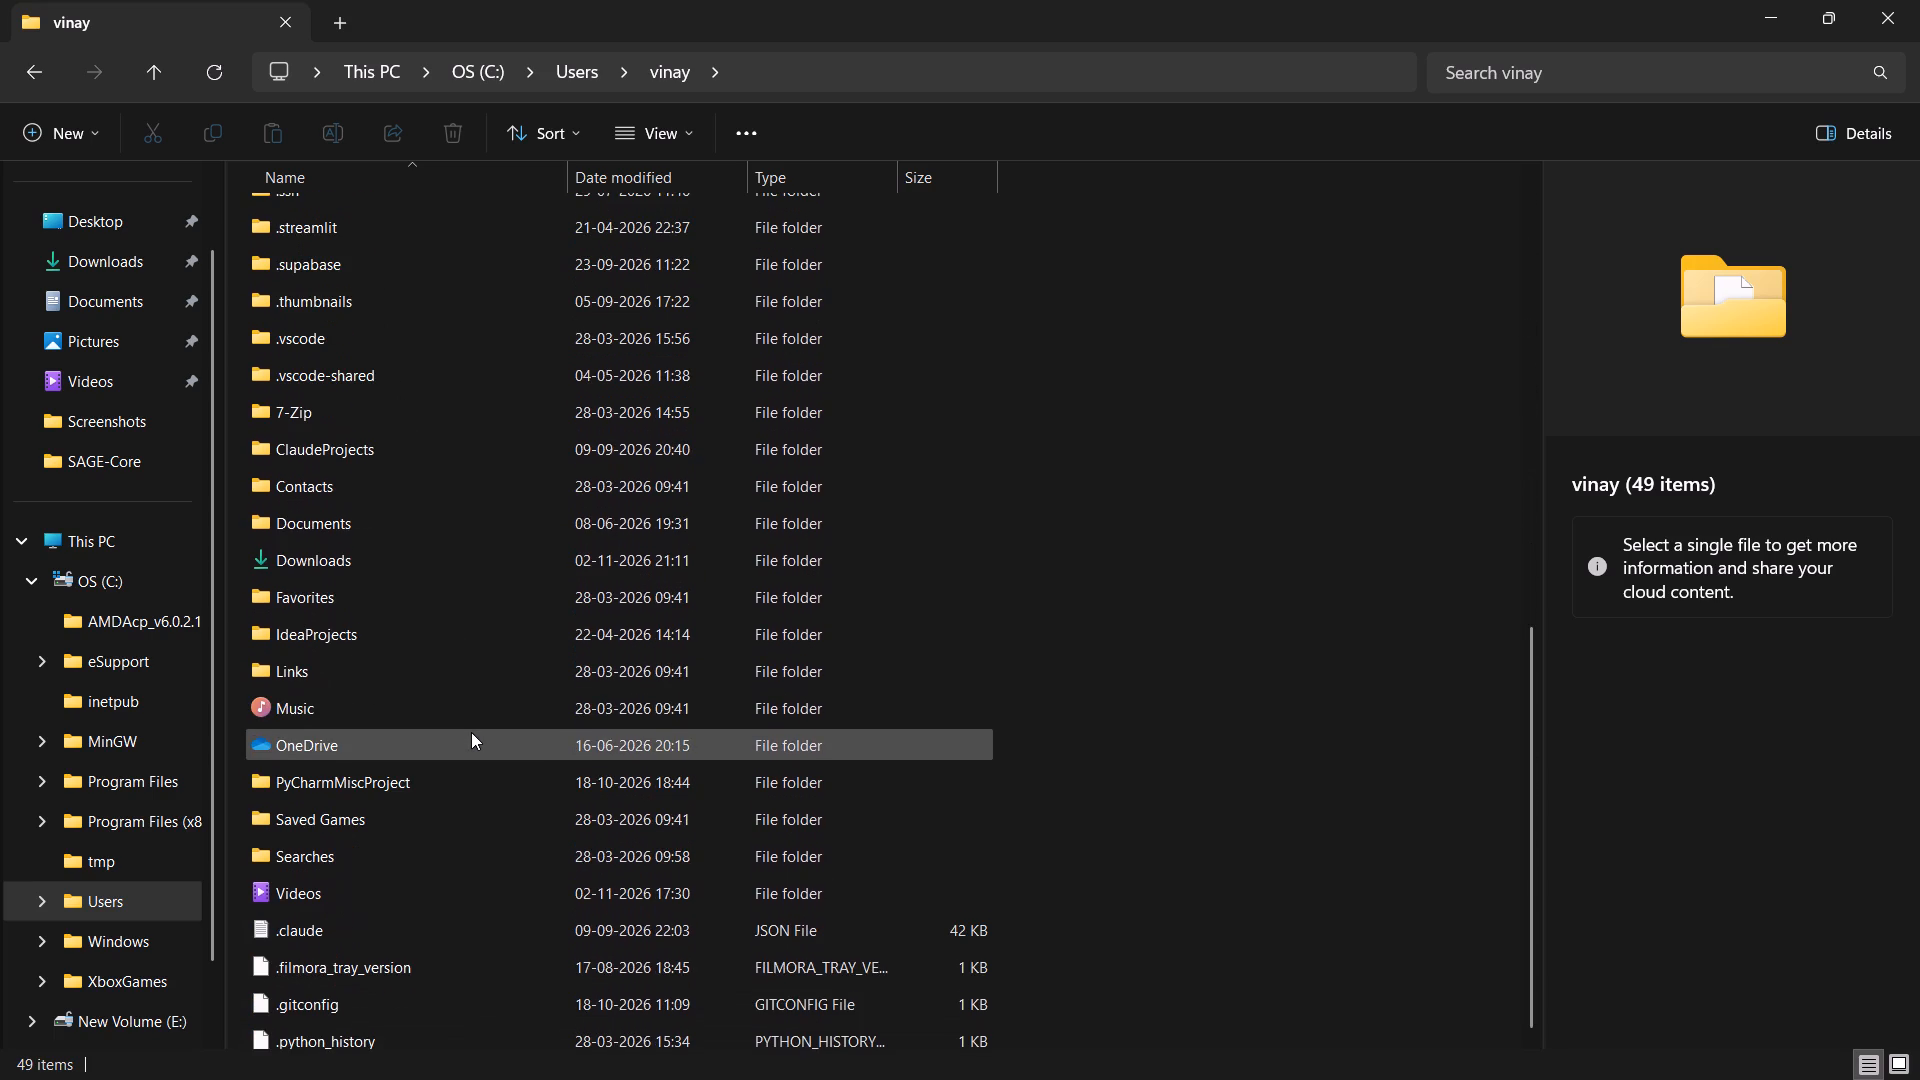
pyautogui.scroll(-1, 443, 549)
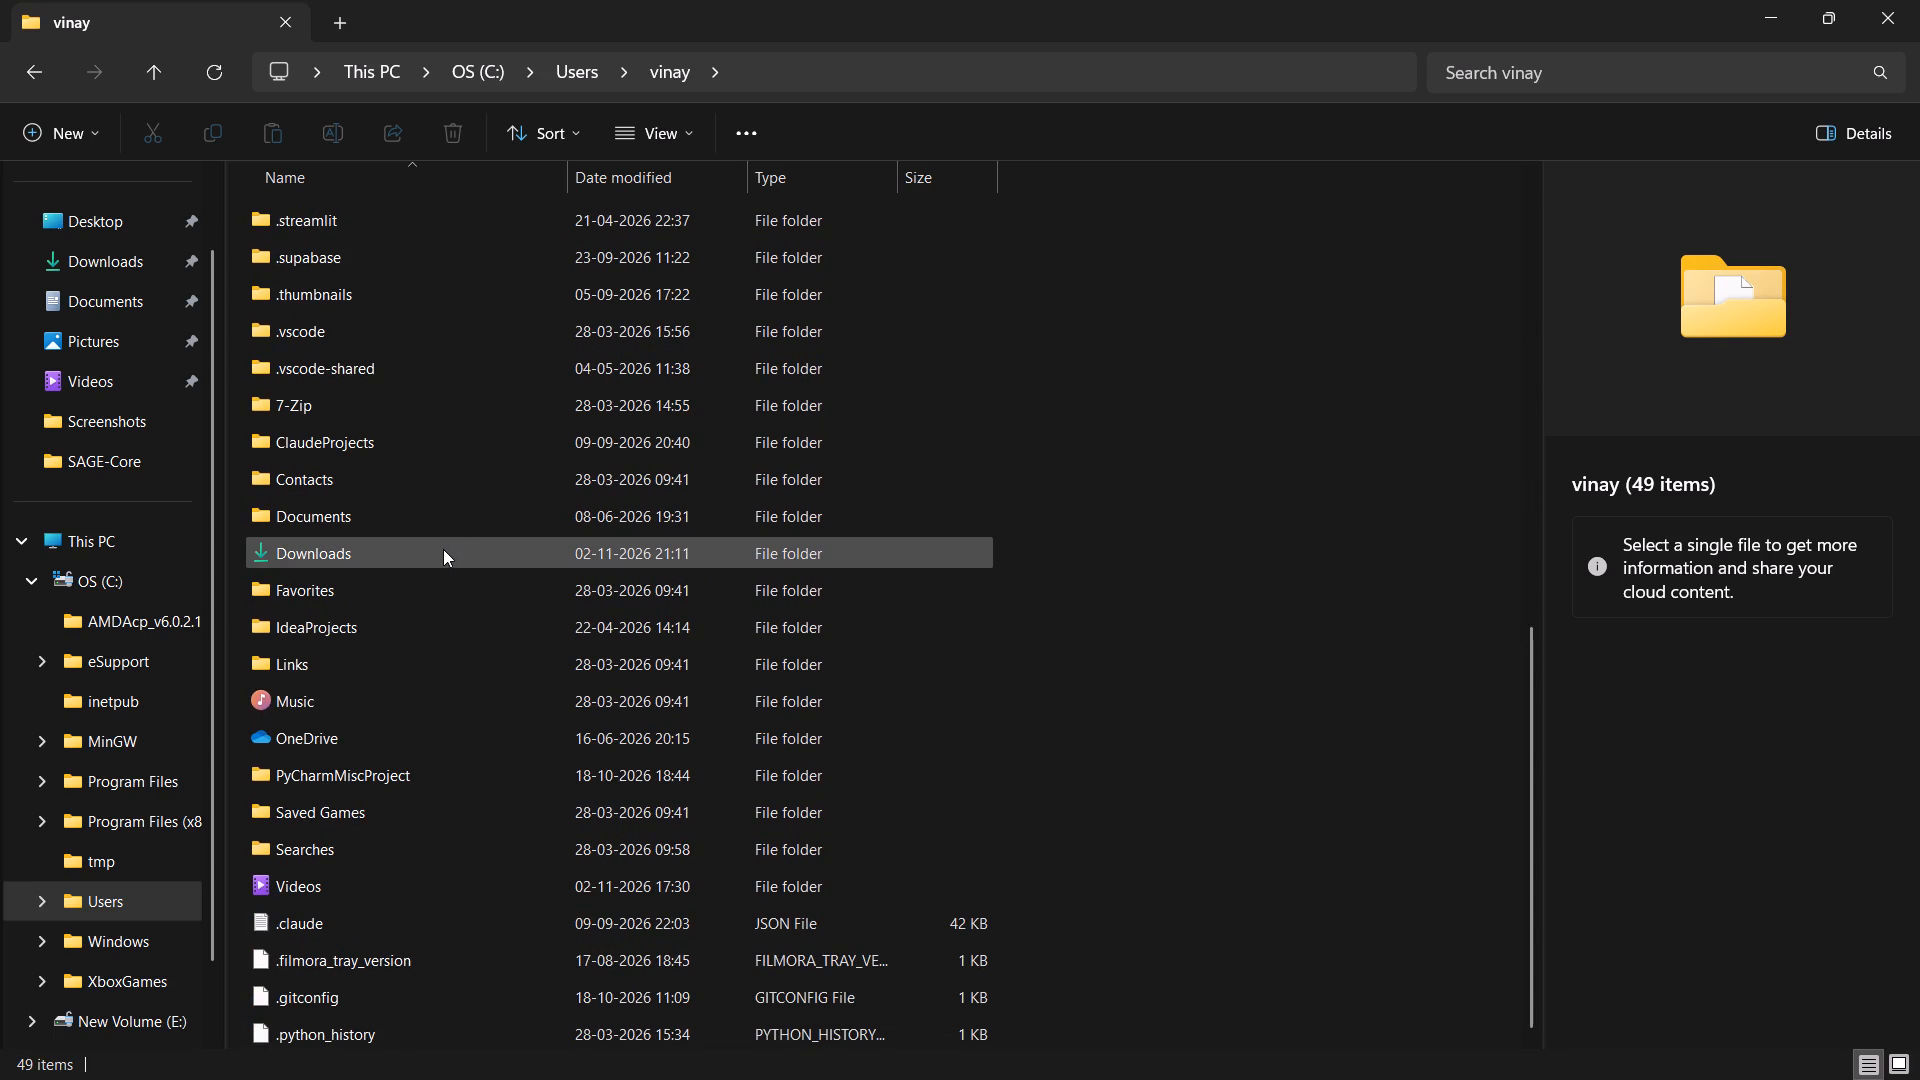
pyautogui.scroll(-1, 443, 549)
pyautogui.doubleClick(443, 549)
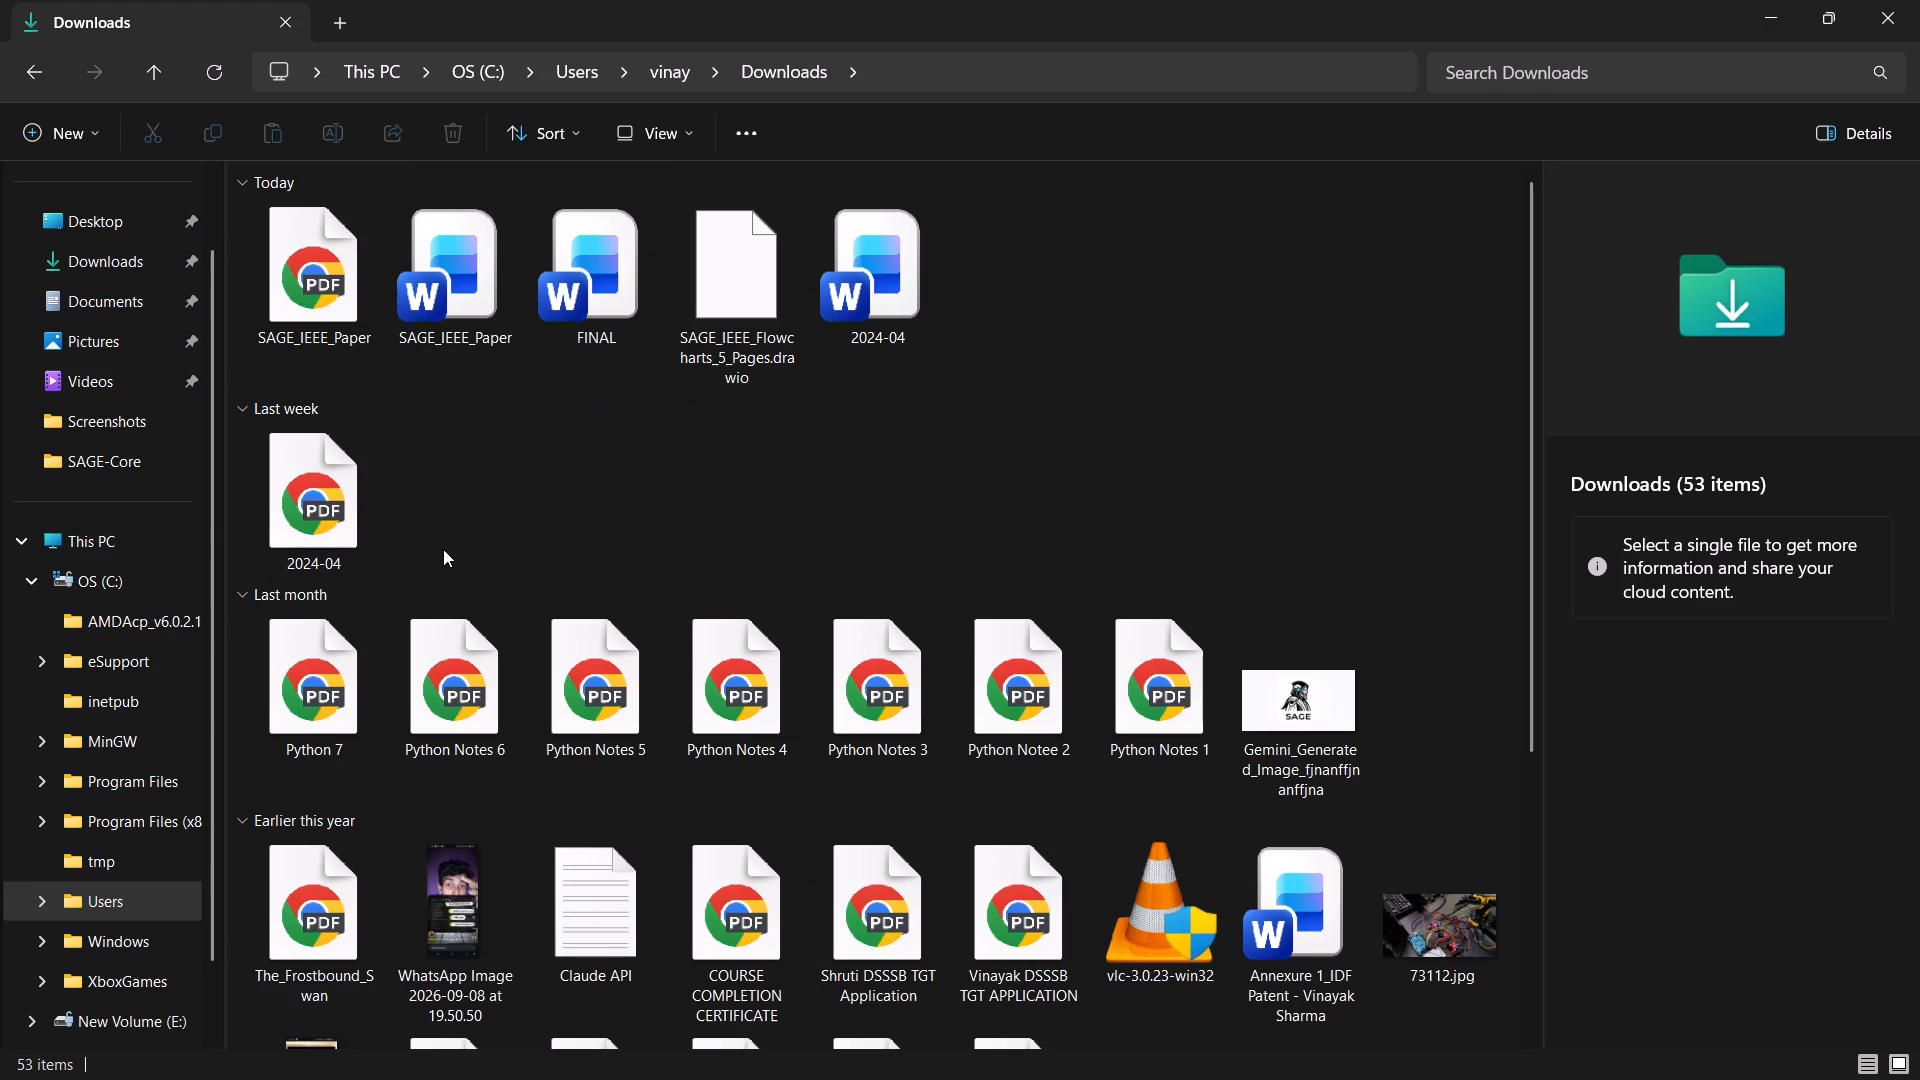
pyautogui.doubleClick(363, 298)
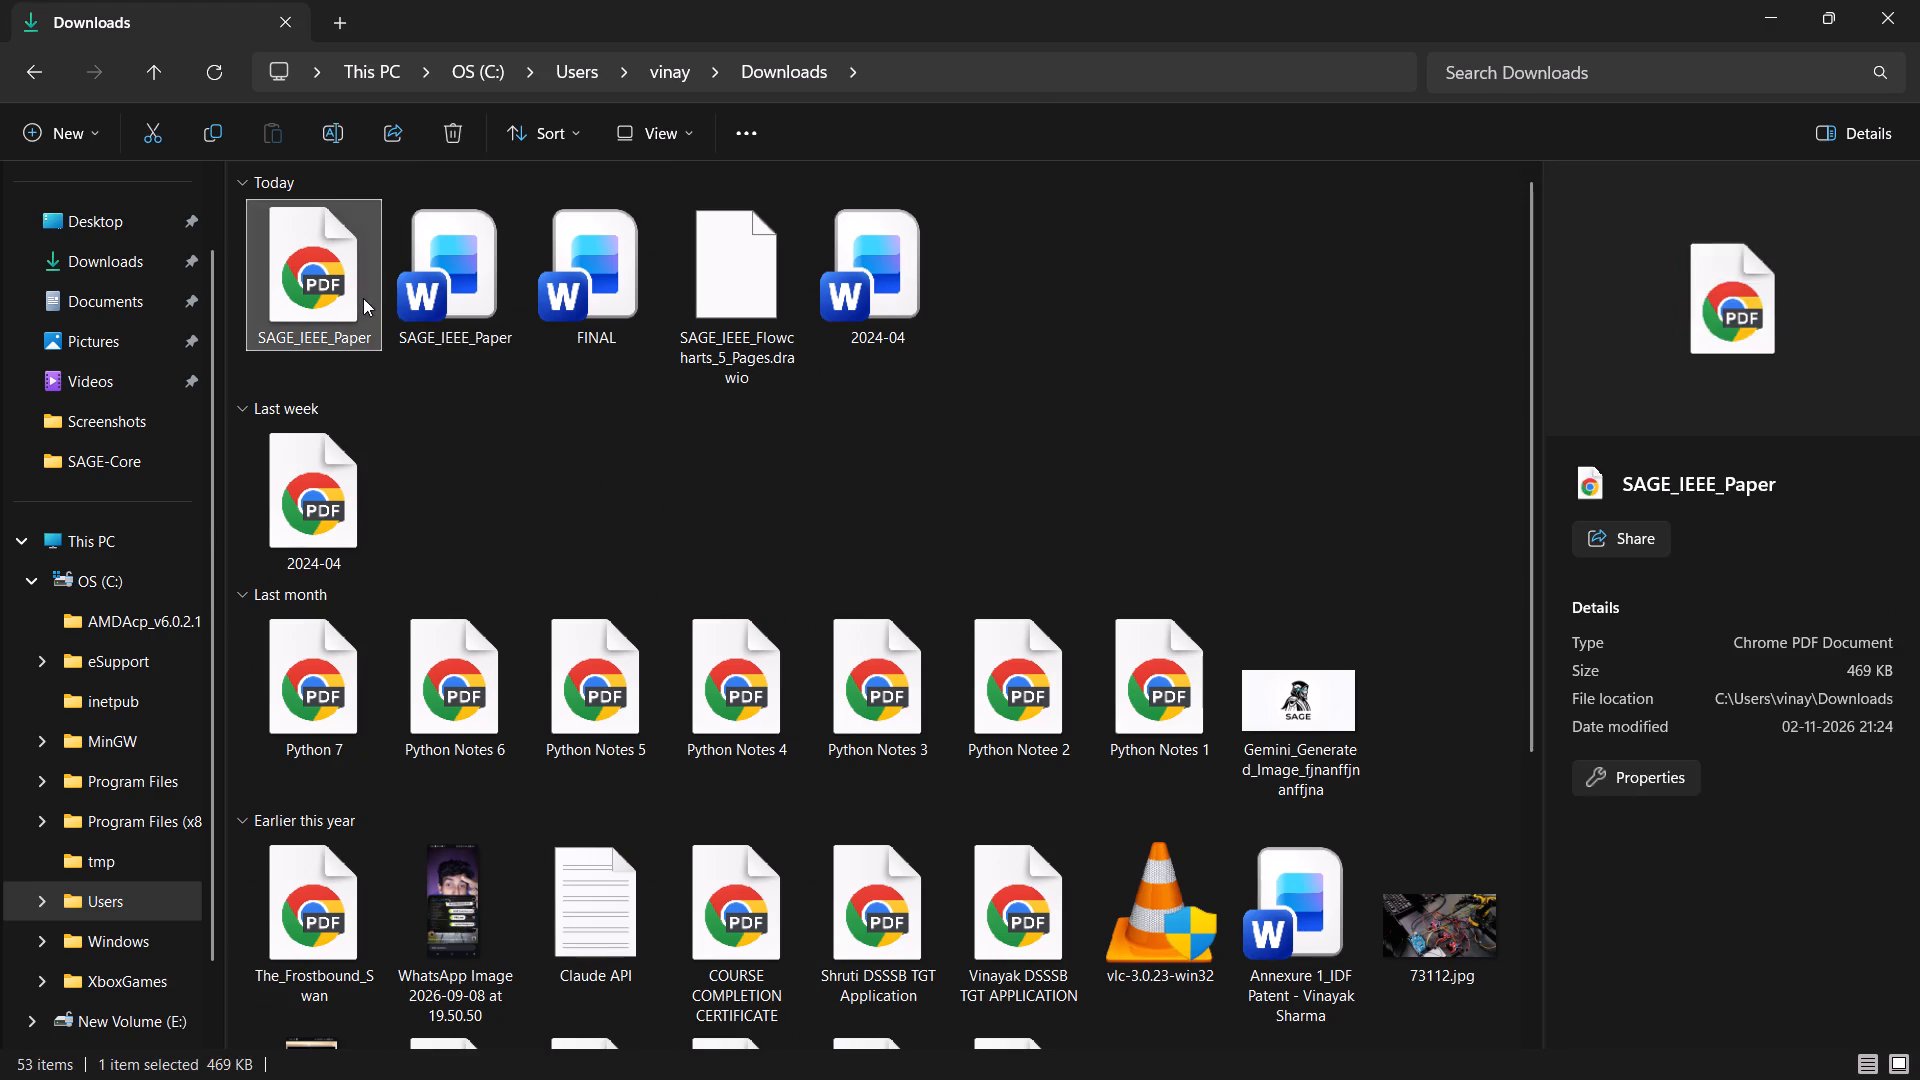
# Look through SAGE_IEEE_Paper.pdf from the abstract on page 1 to the references on page 5.
pyautogui.scroll(-3, 1037, 675)
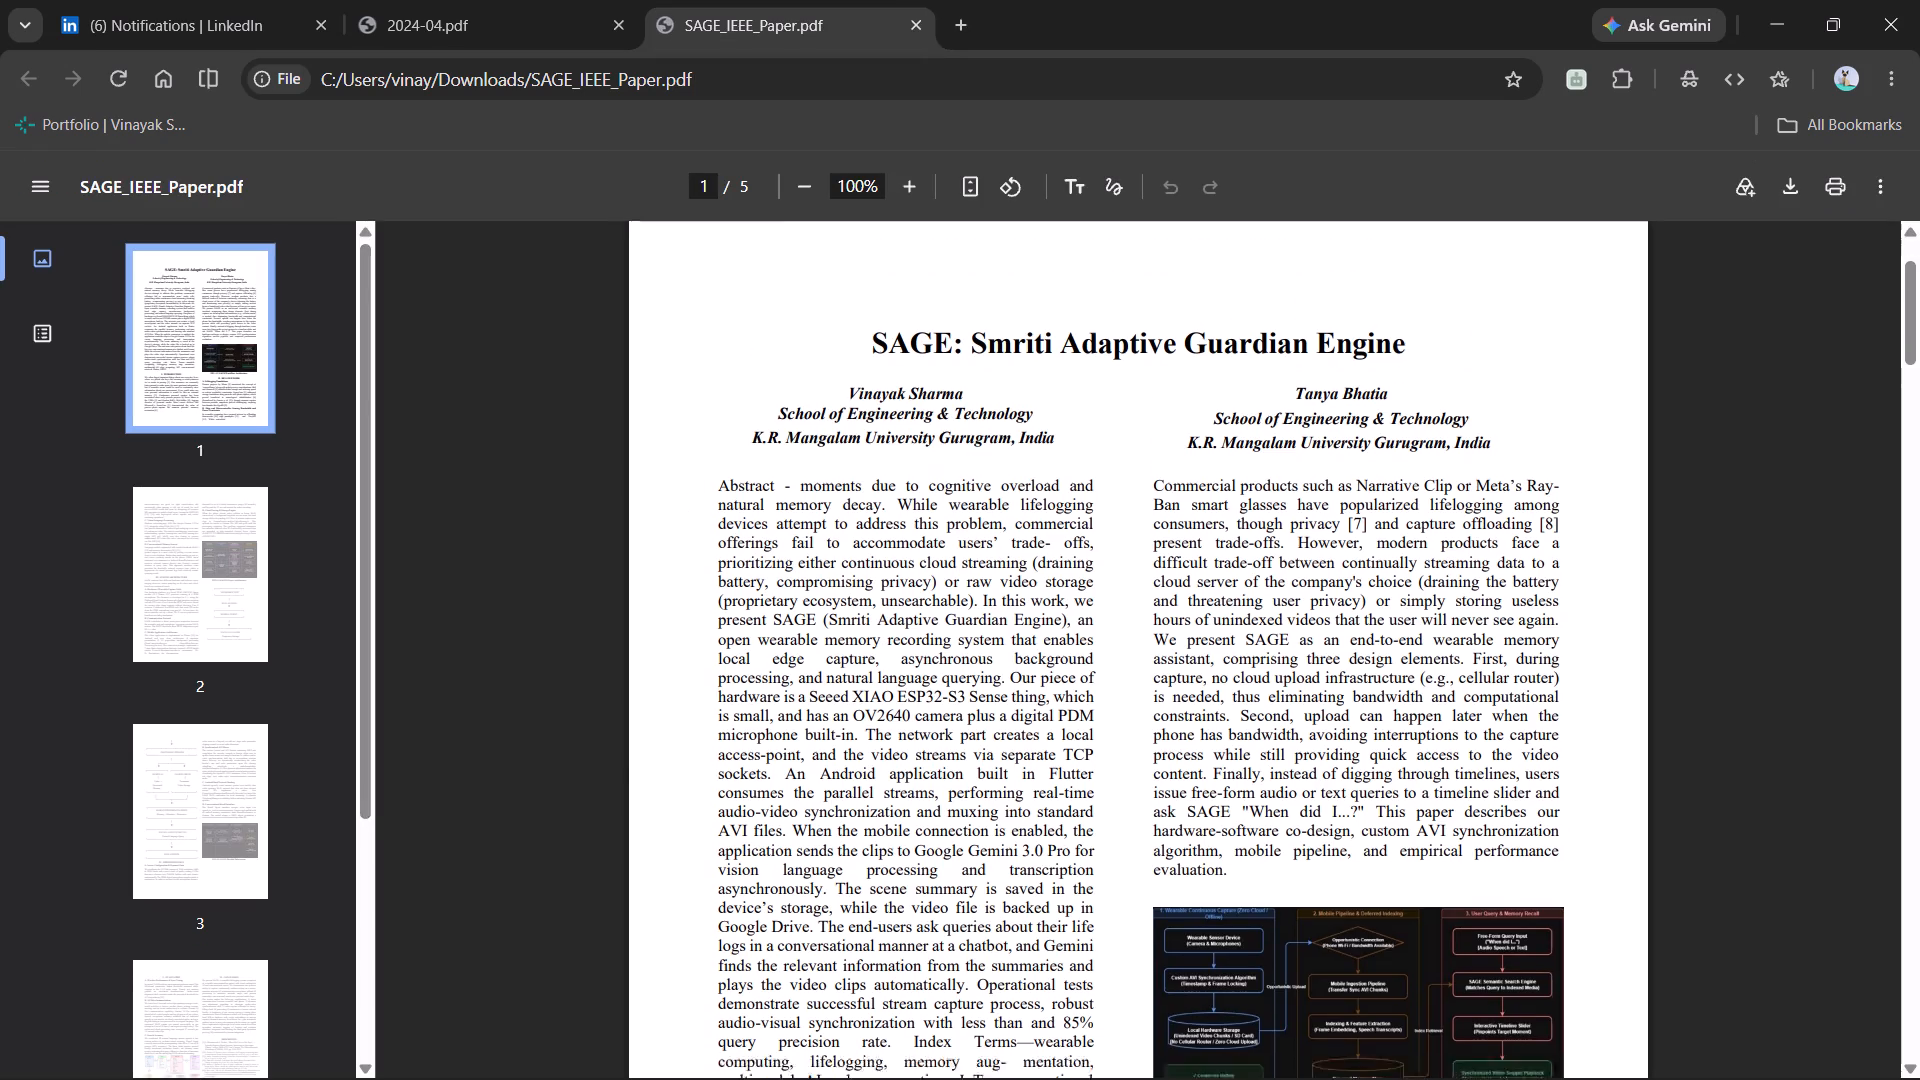
pyautogui.scroll(-10, 1037, 675)
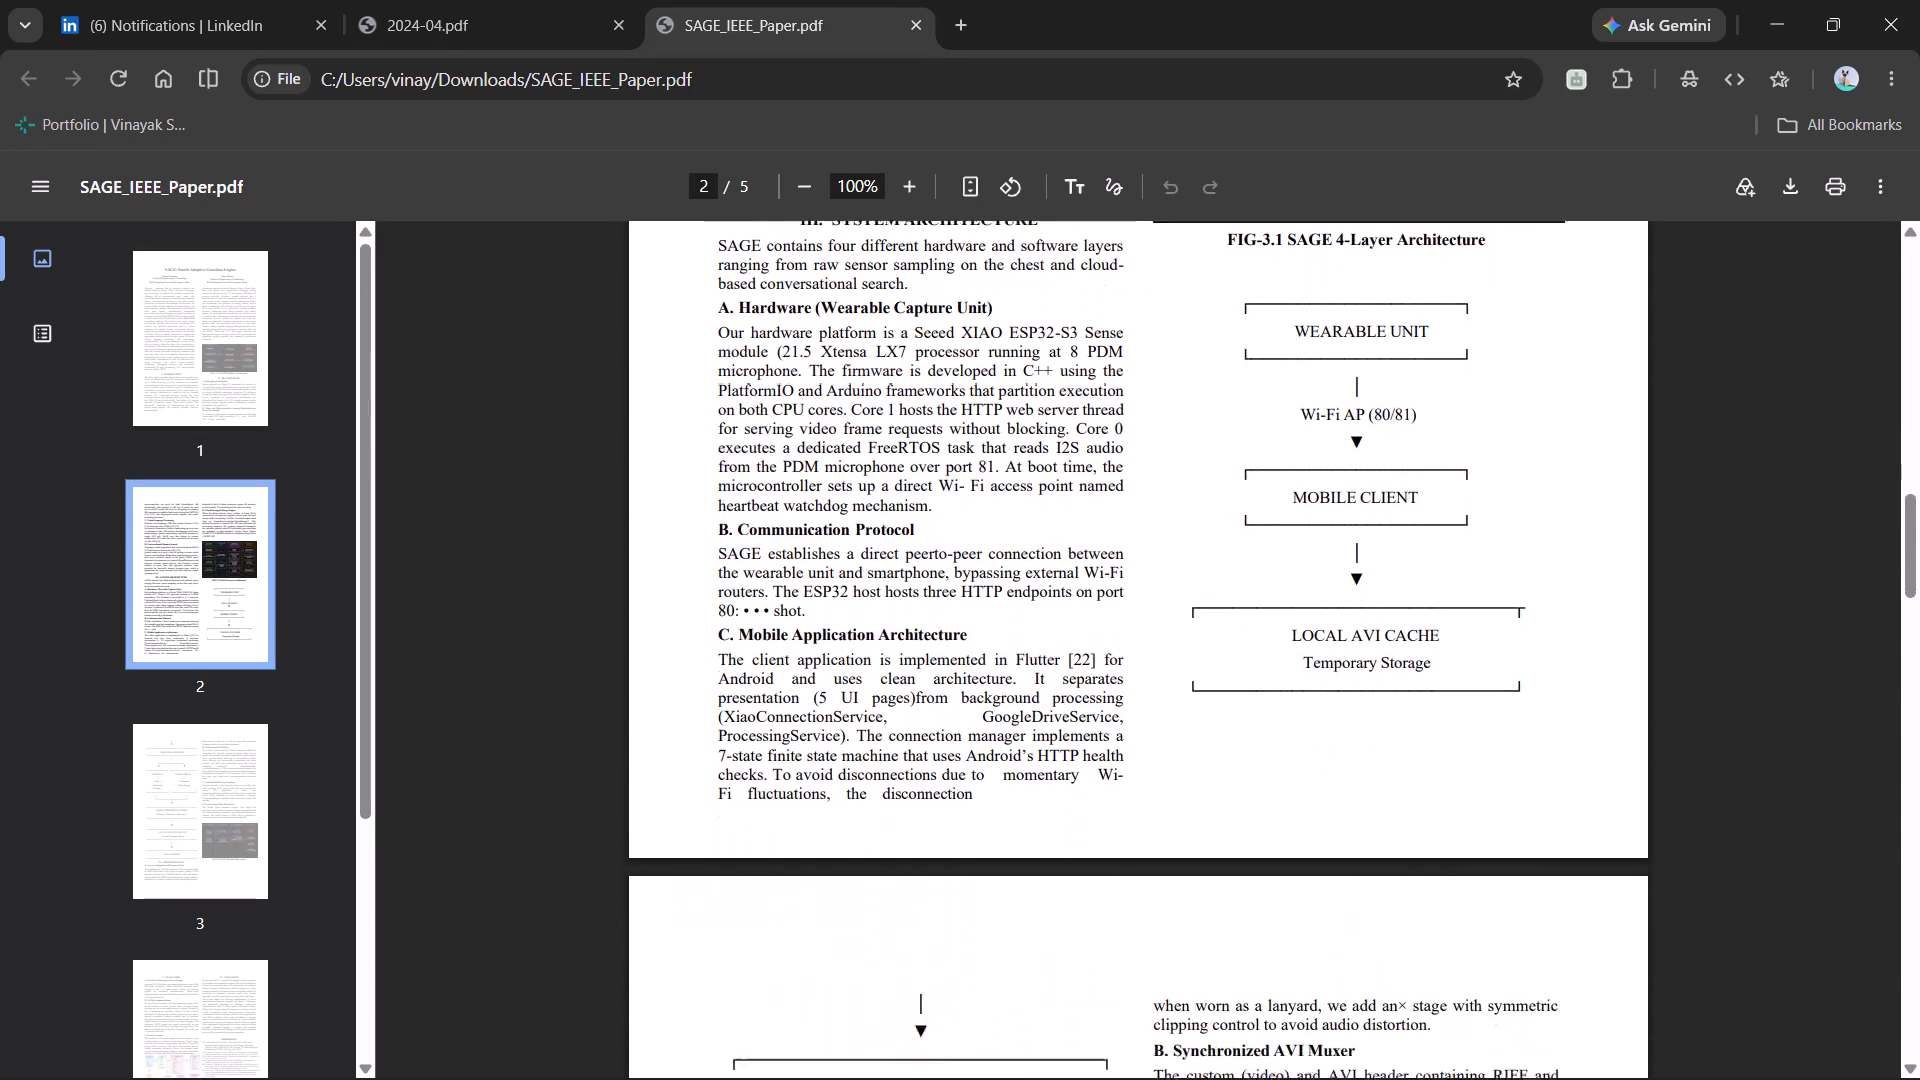
pyautogui.scroll(-12, 1037, 675)
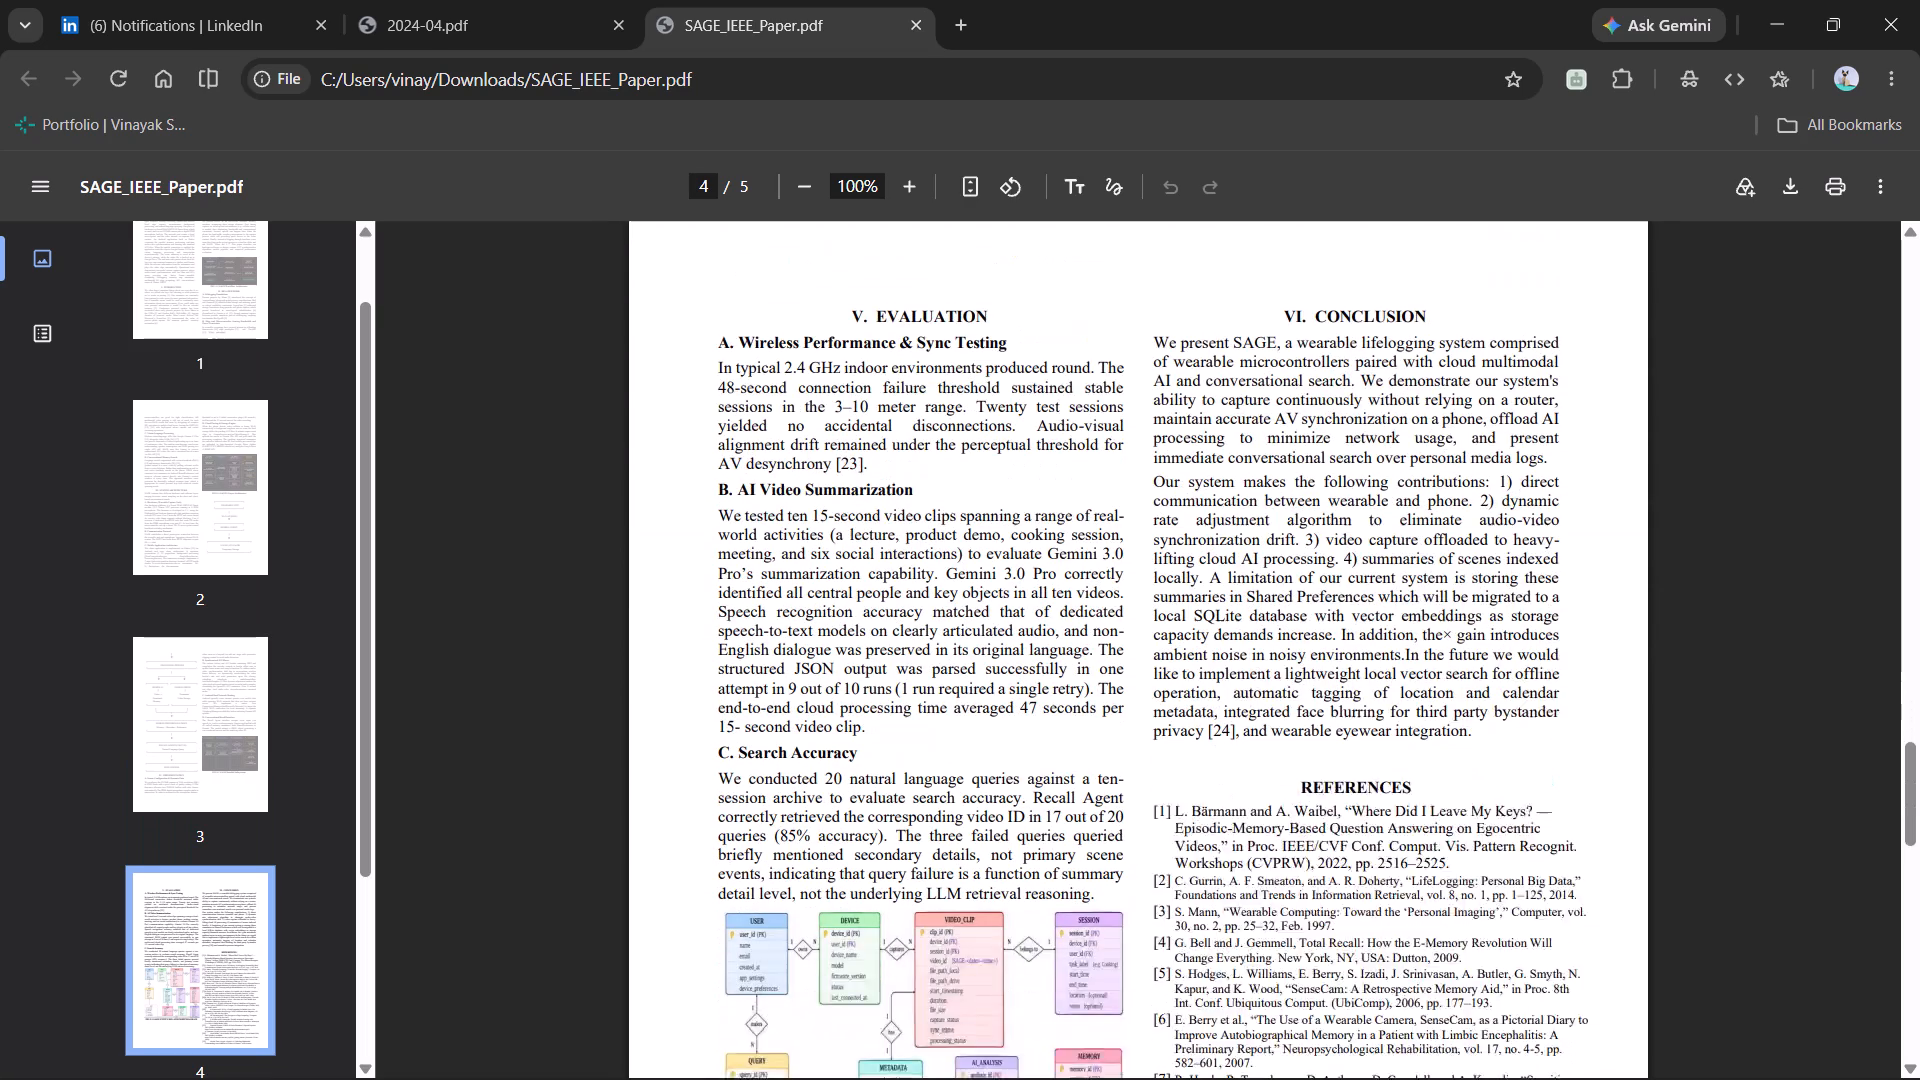
pyautogui.scroll(-7, 1037, 675)
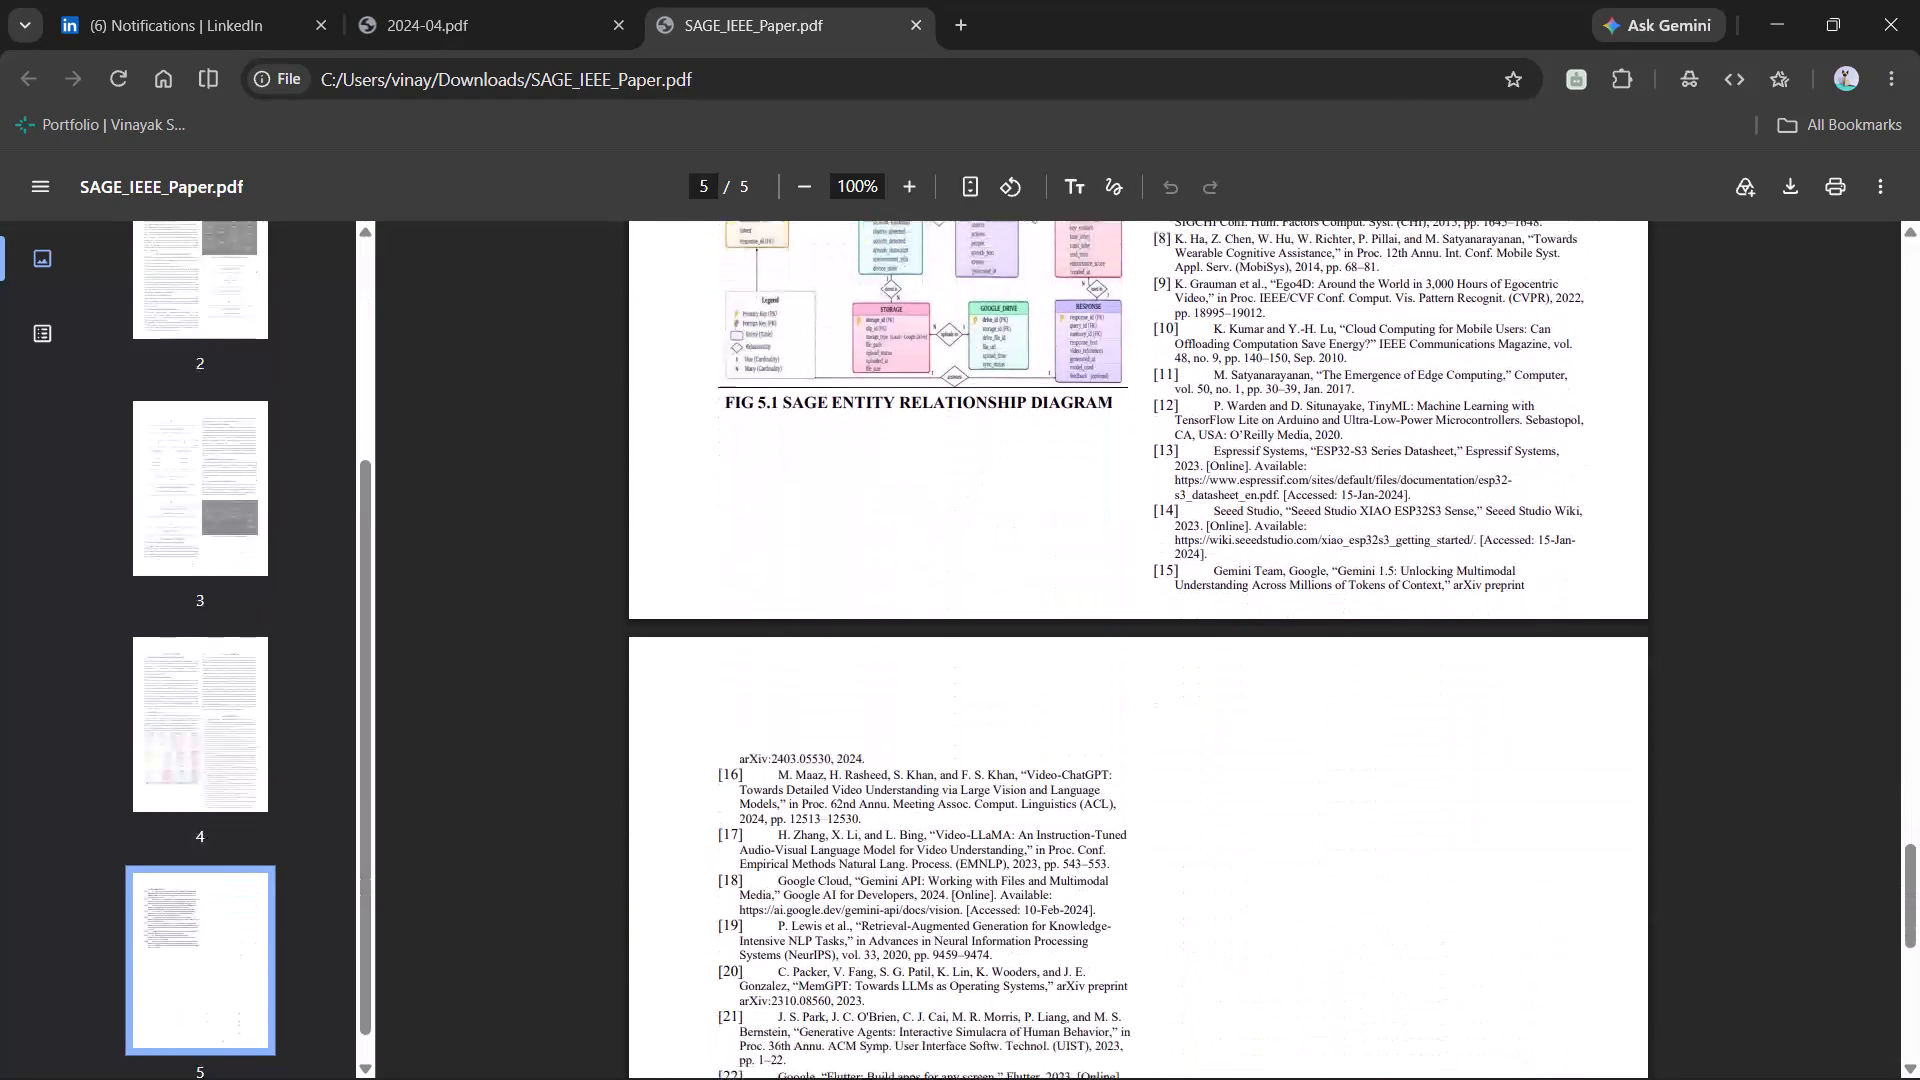
pyautogui.scroll(-2, 1037, 675)
# Review the paper again from the last page back to the first, examining the figures, column layout and section text.
pyautogui.scroll(5, 1037, 675)
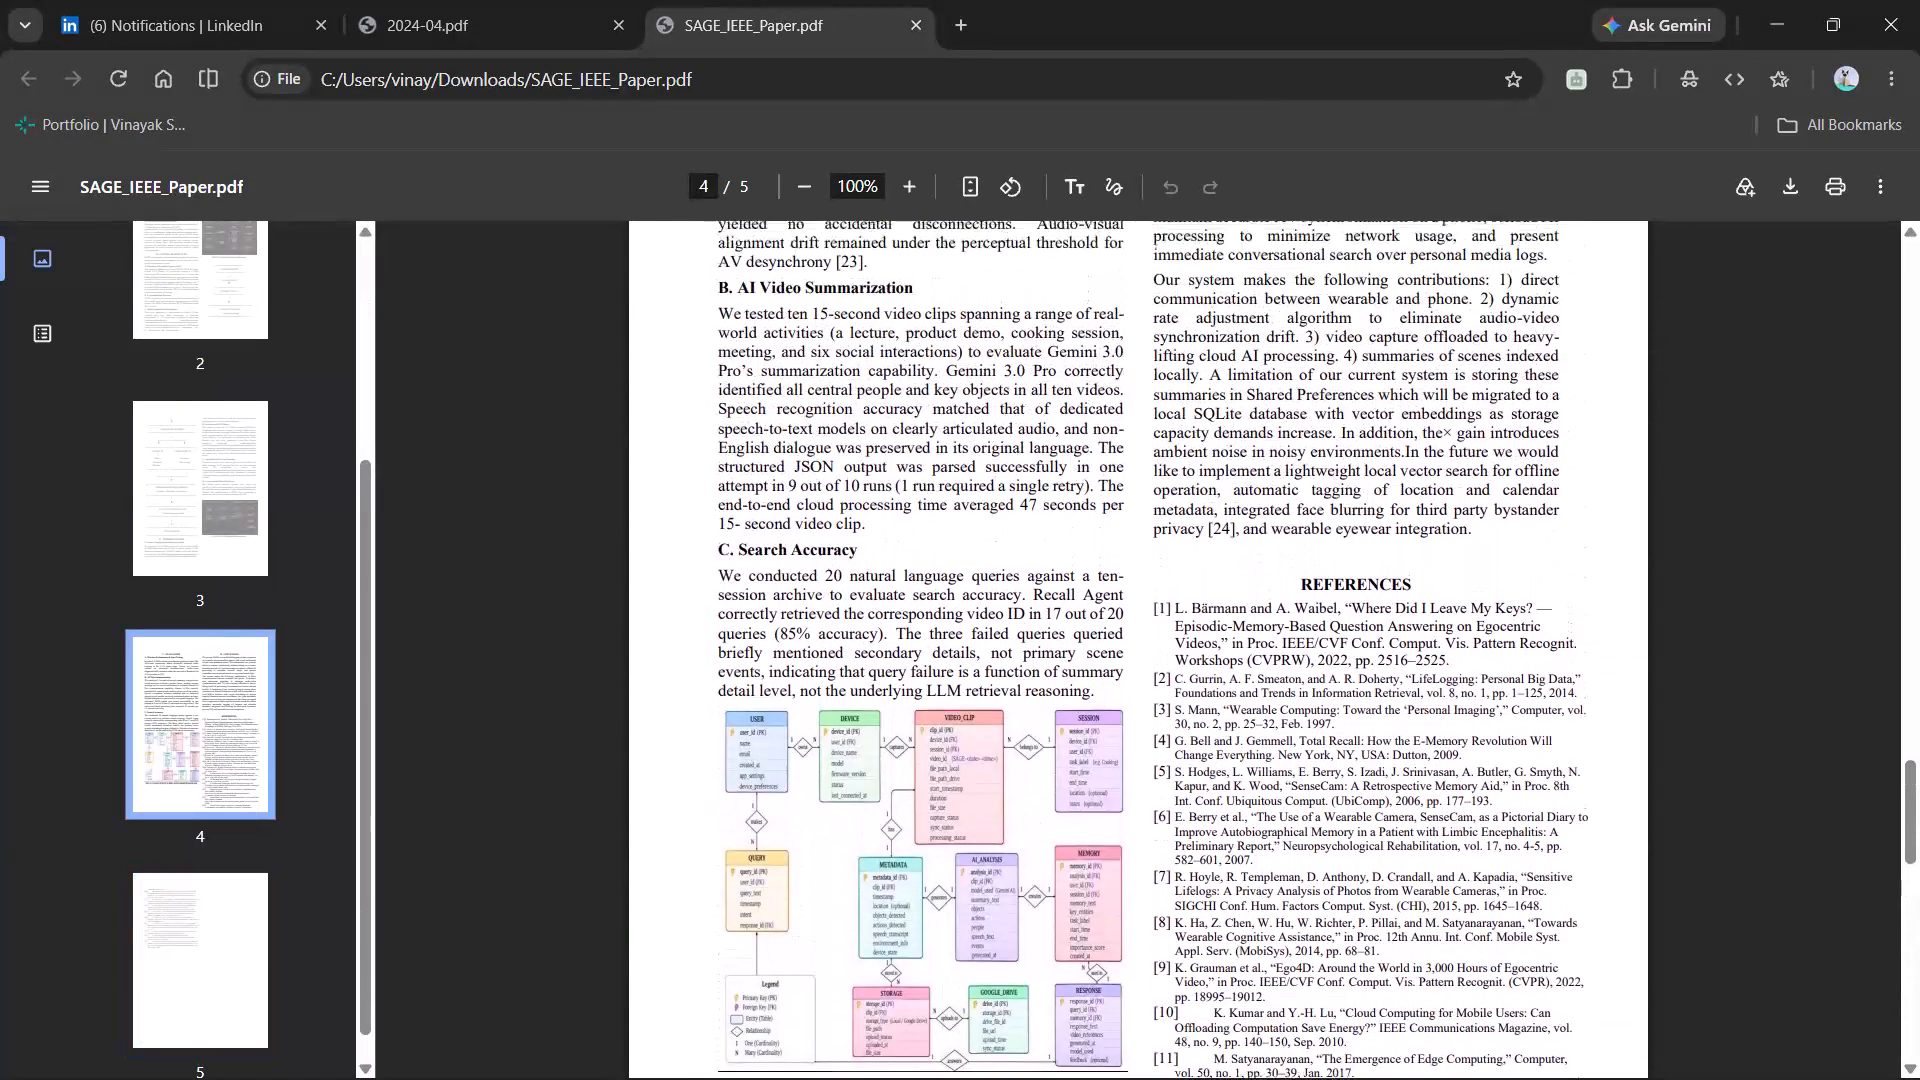
pyautogui.scroll(5, 1037, 675)
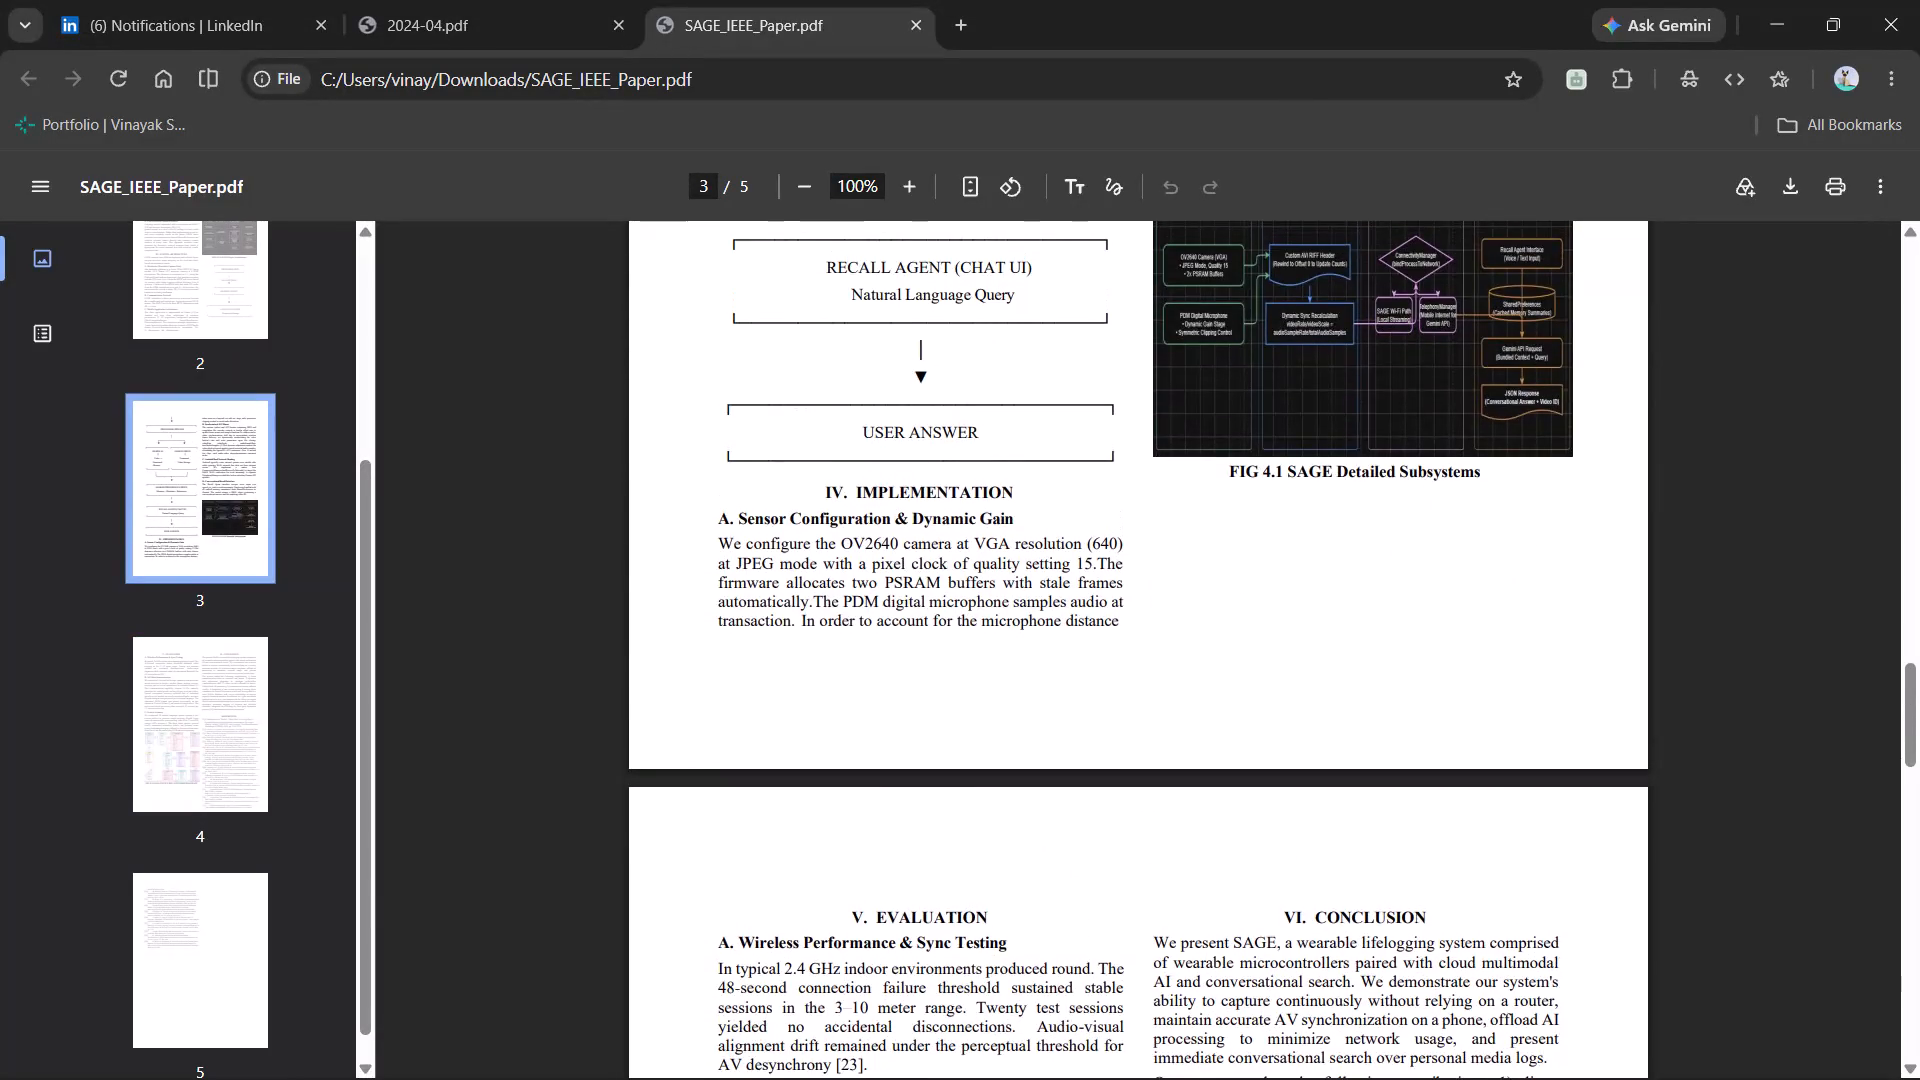
pyautogui.scroll(7, 1037, 675)
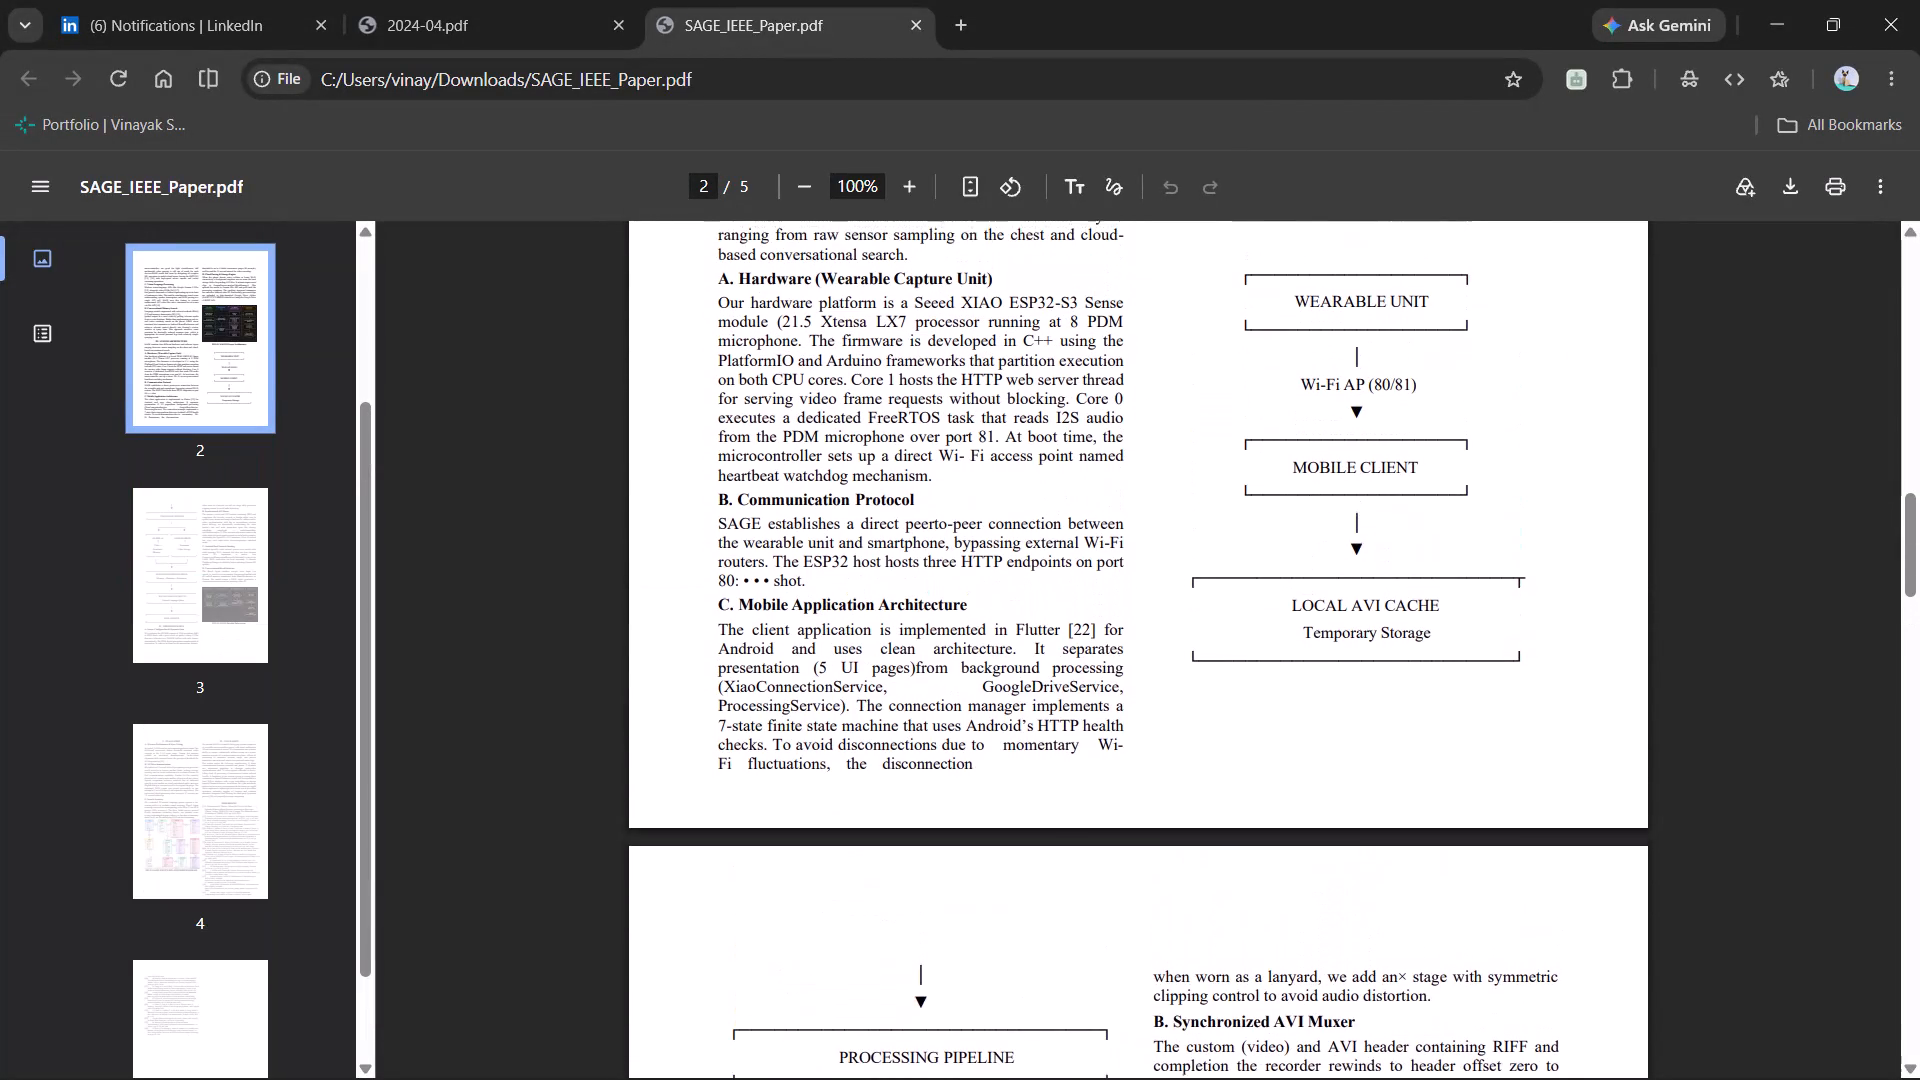
pyautogui.scroll(1, 1037, 675)
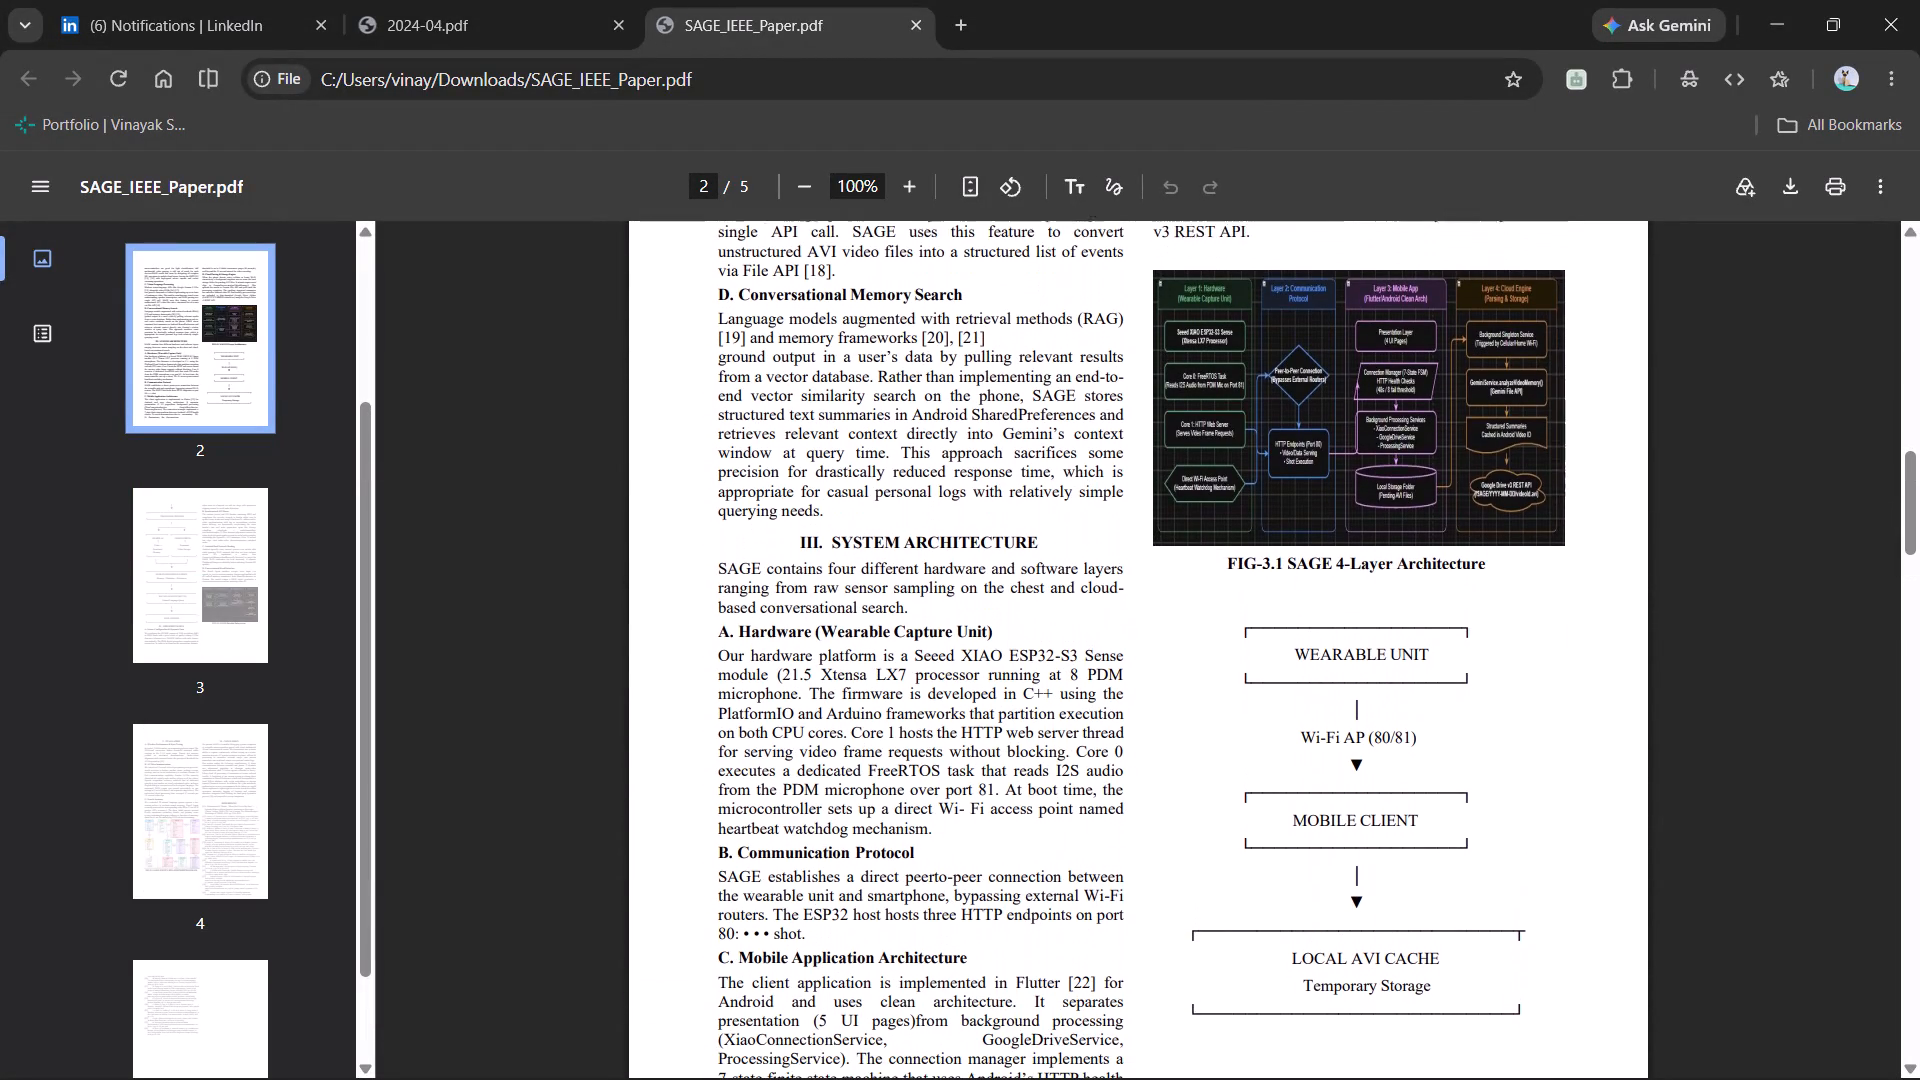
pyautogui.scroll(4, 1037, 675)
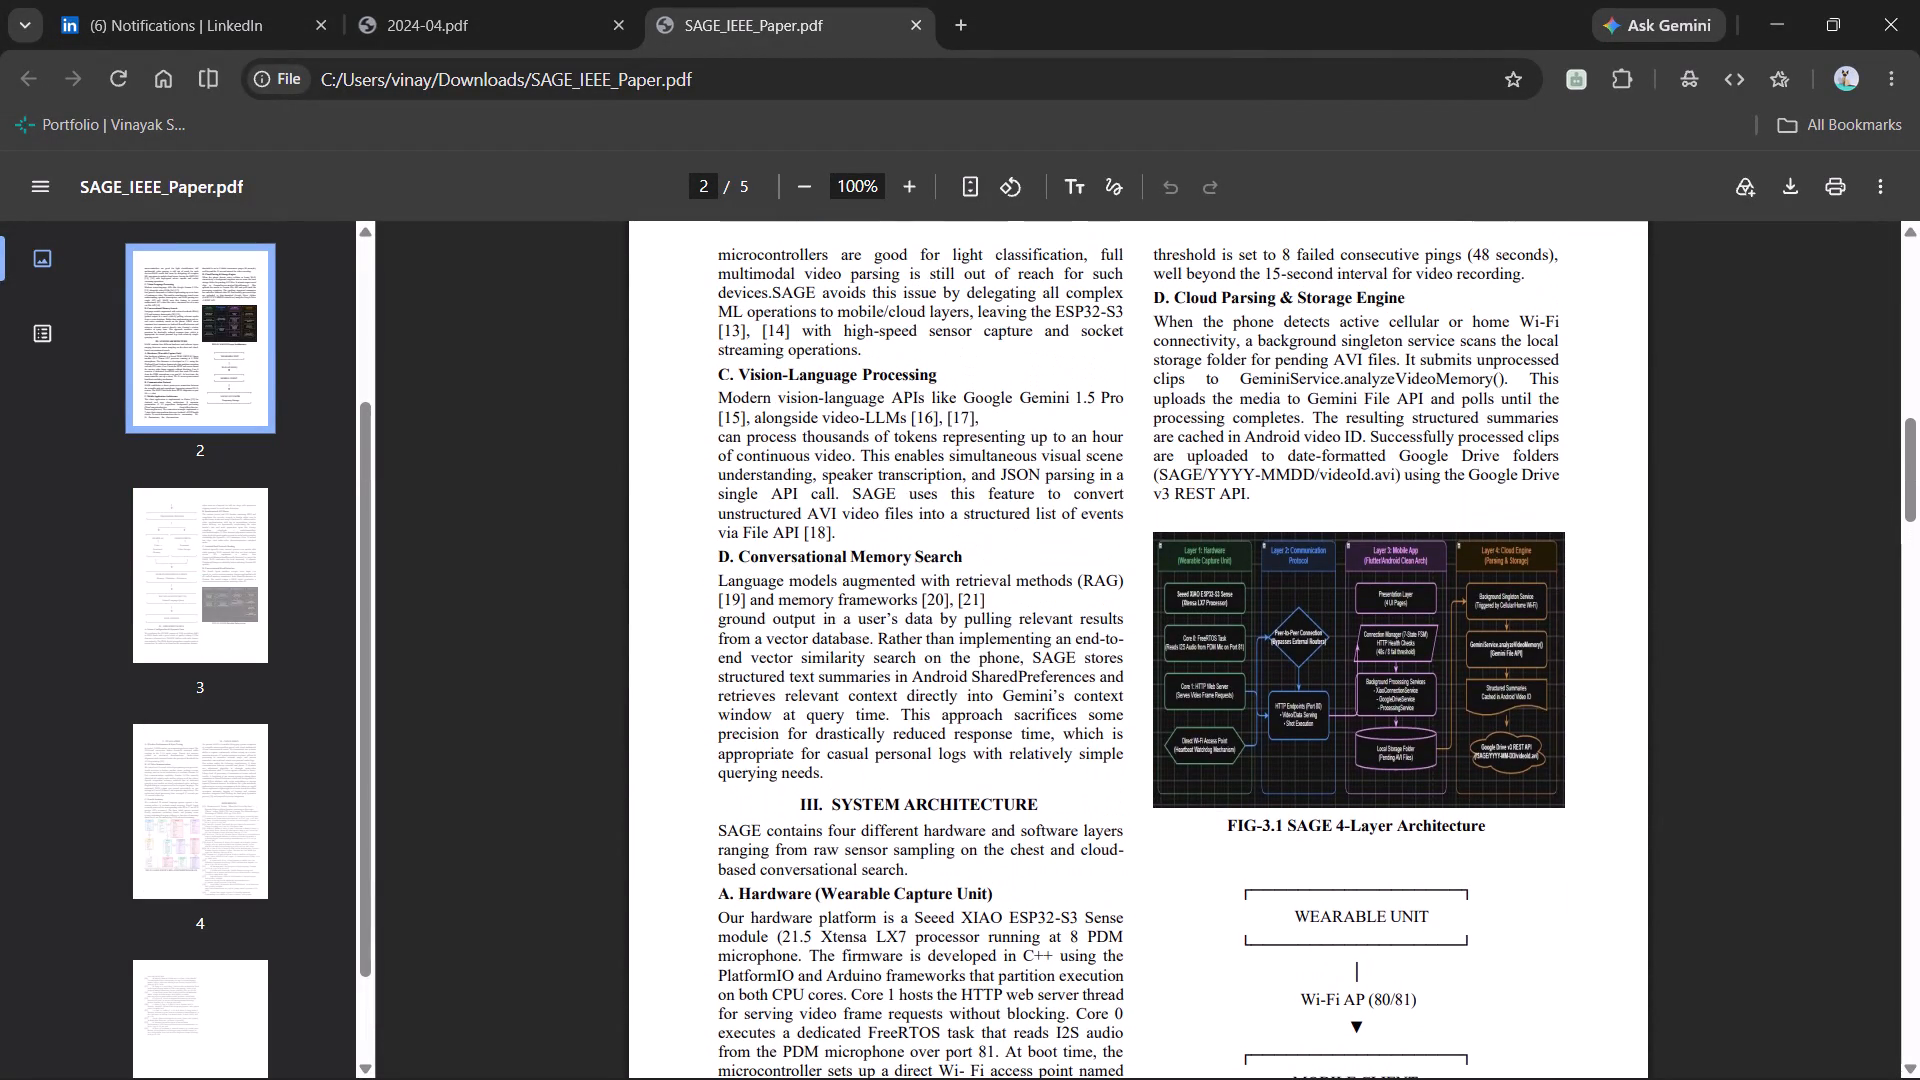
pyautogui.scroll(1, 1037, 675)
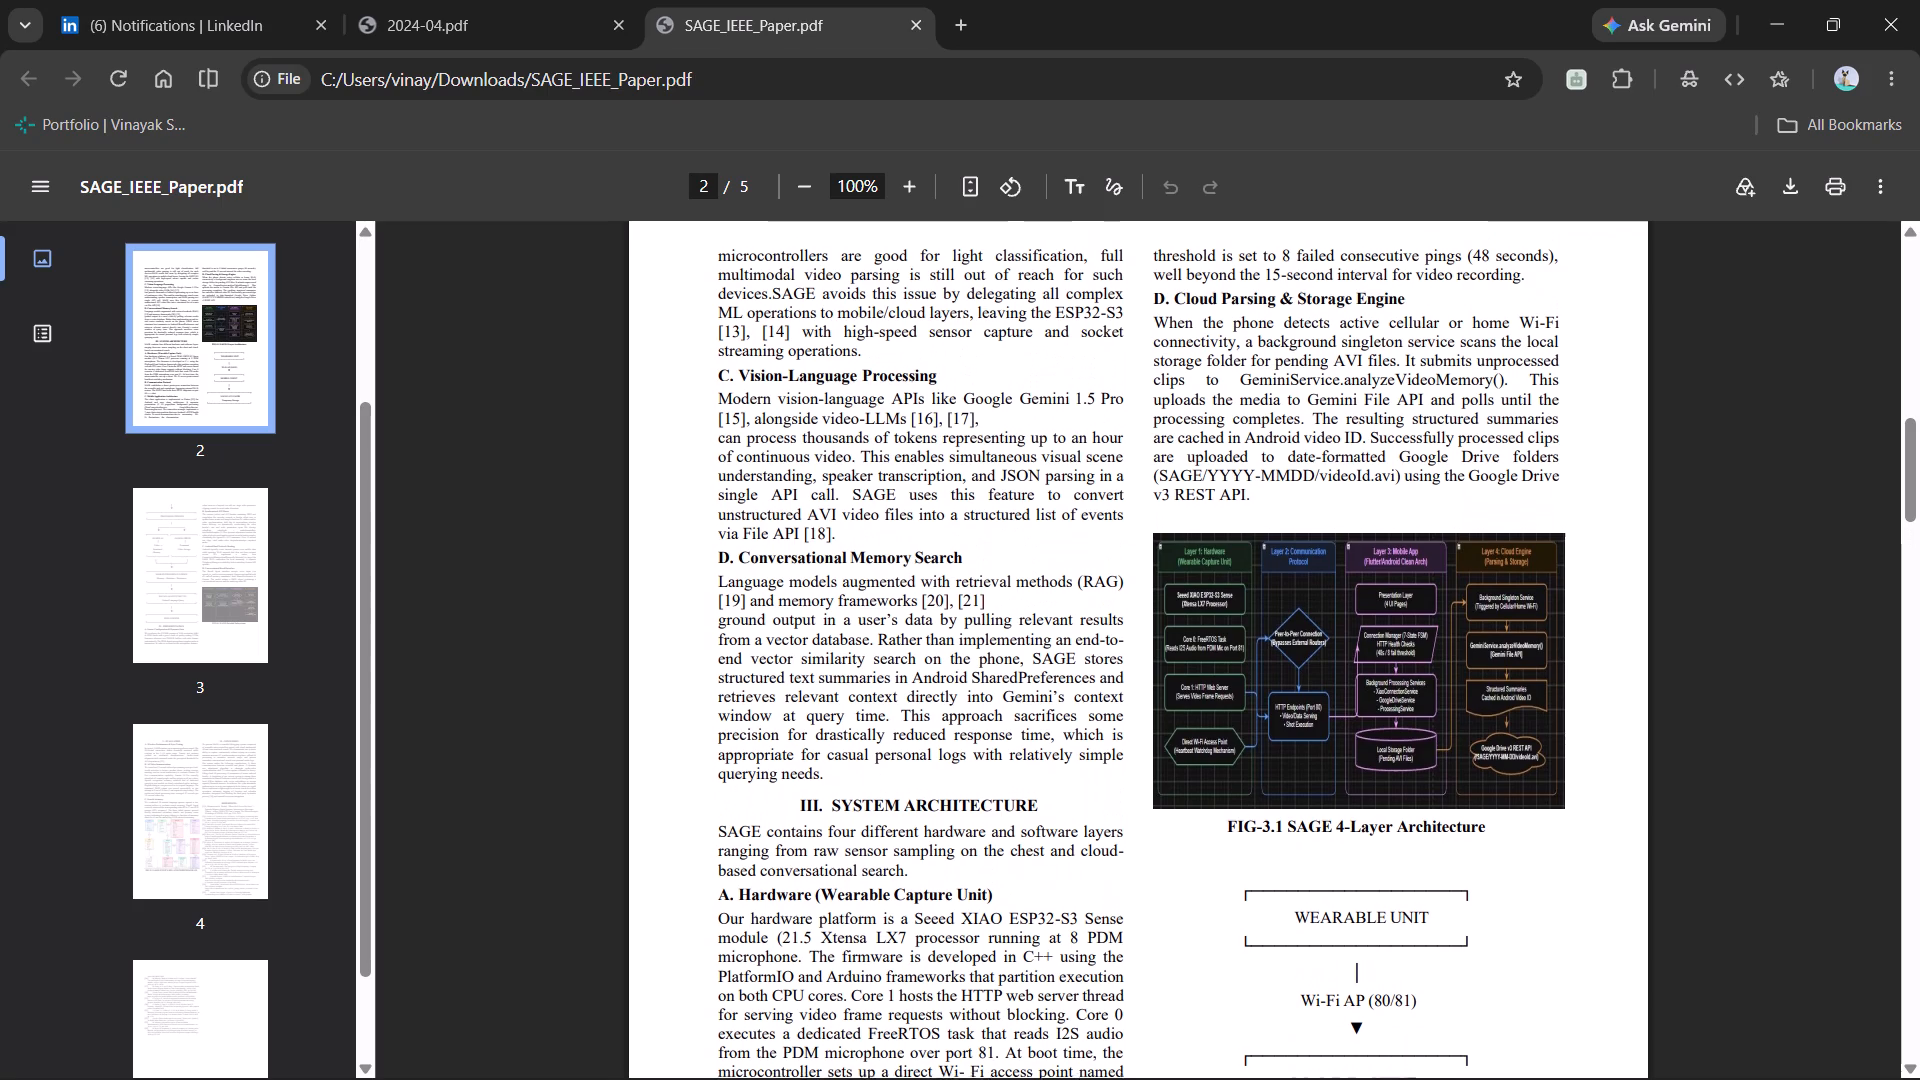
pyautogui.scroll(1, 1037, 675)
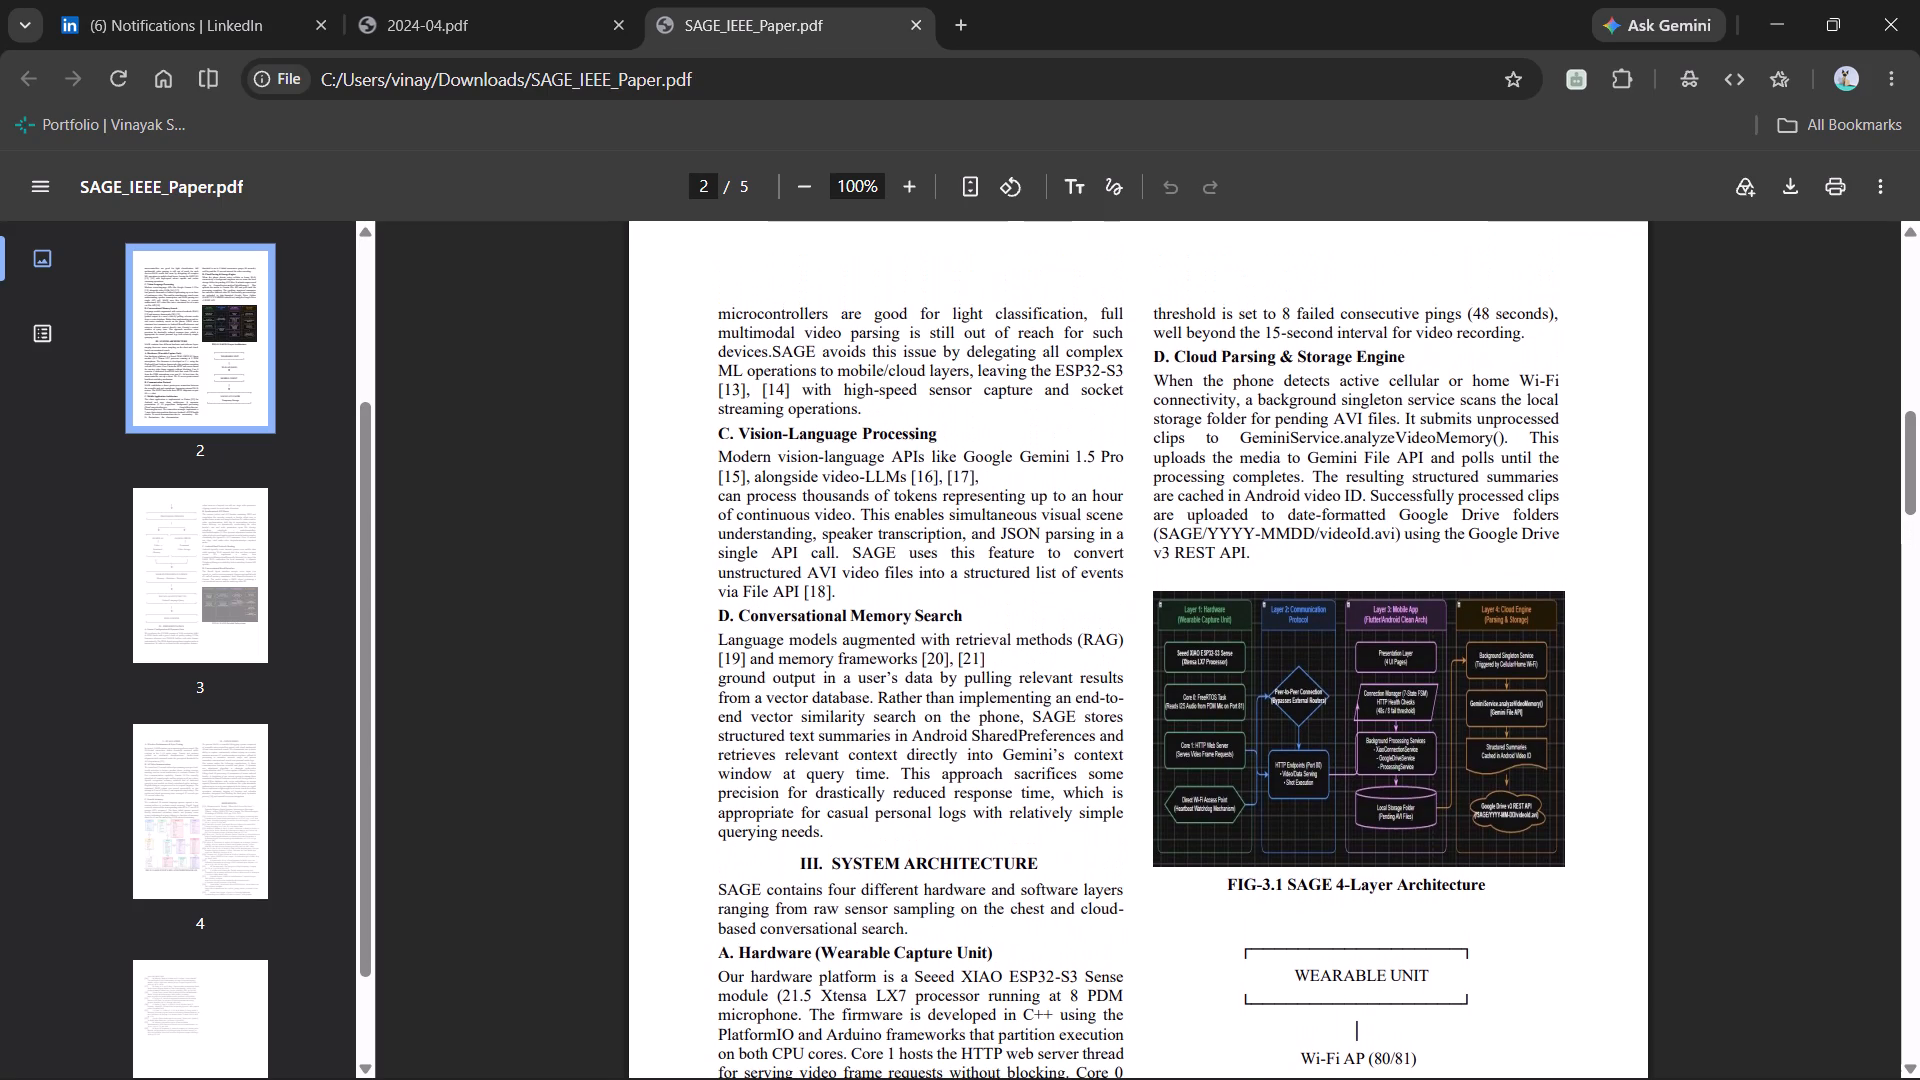
pyautogui.scroll(1, 1037, 675)
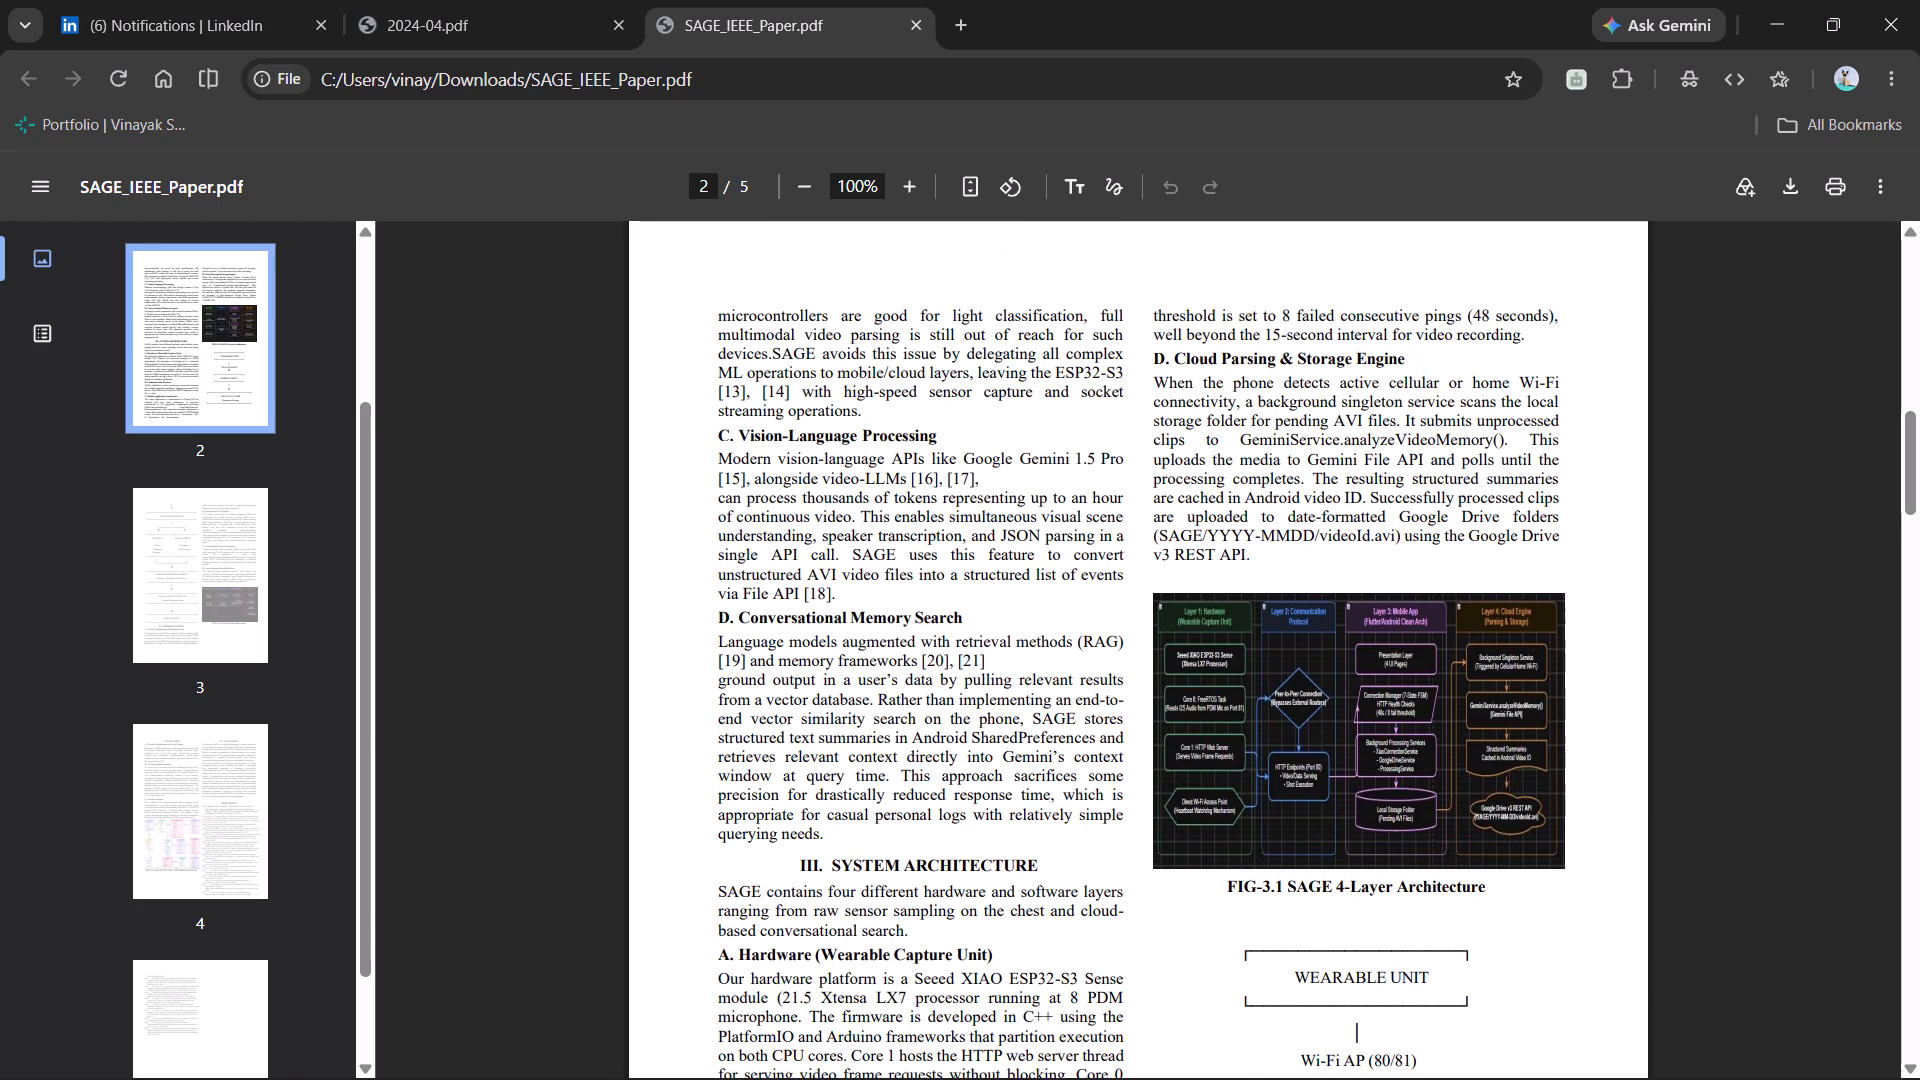
pyautogui.scroll(1, 1037, 675)
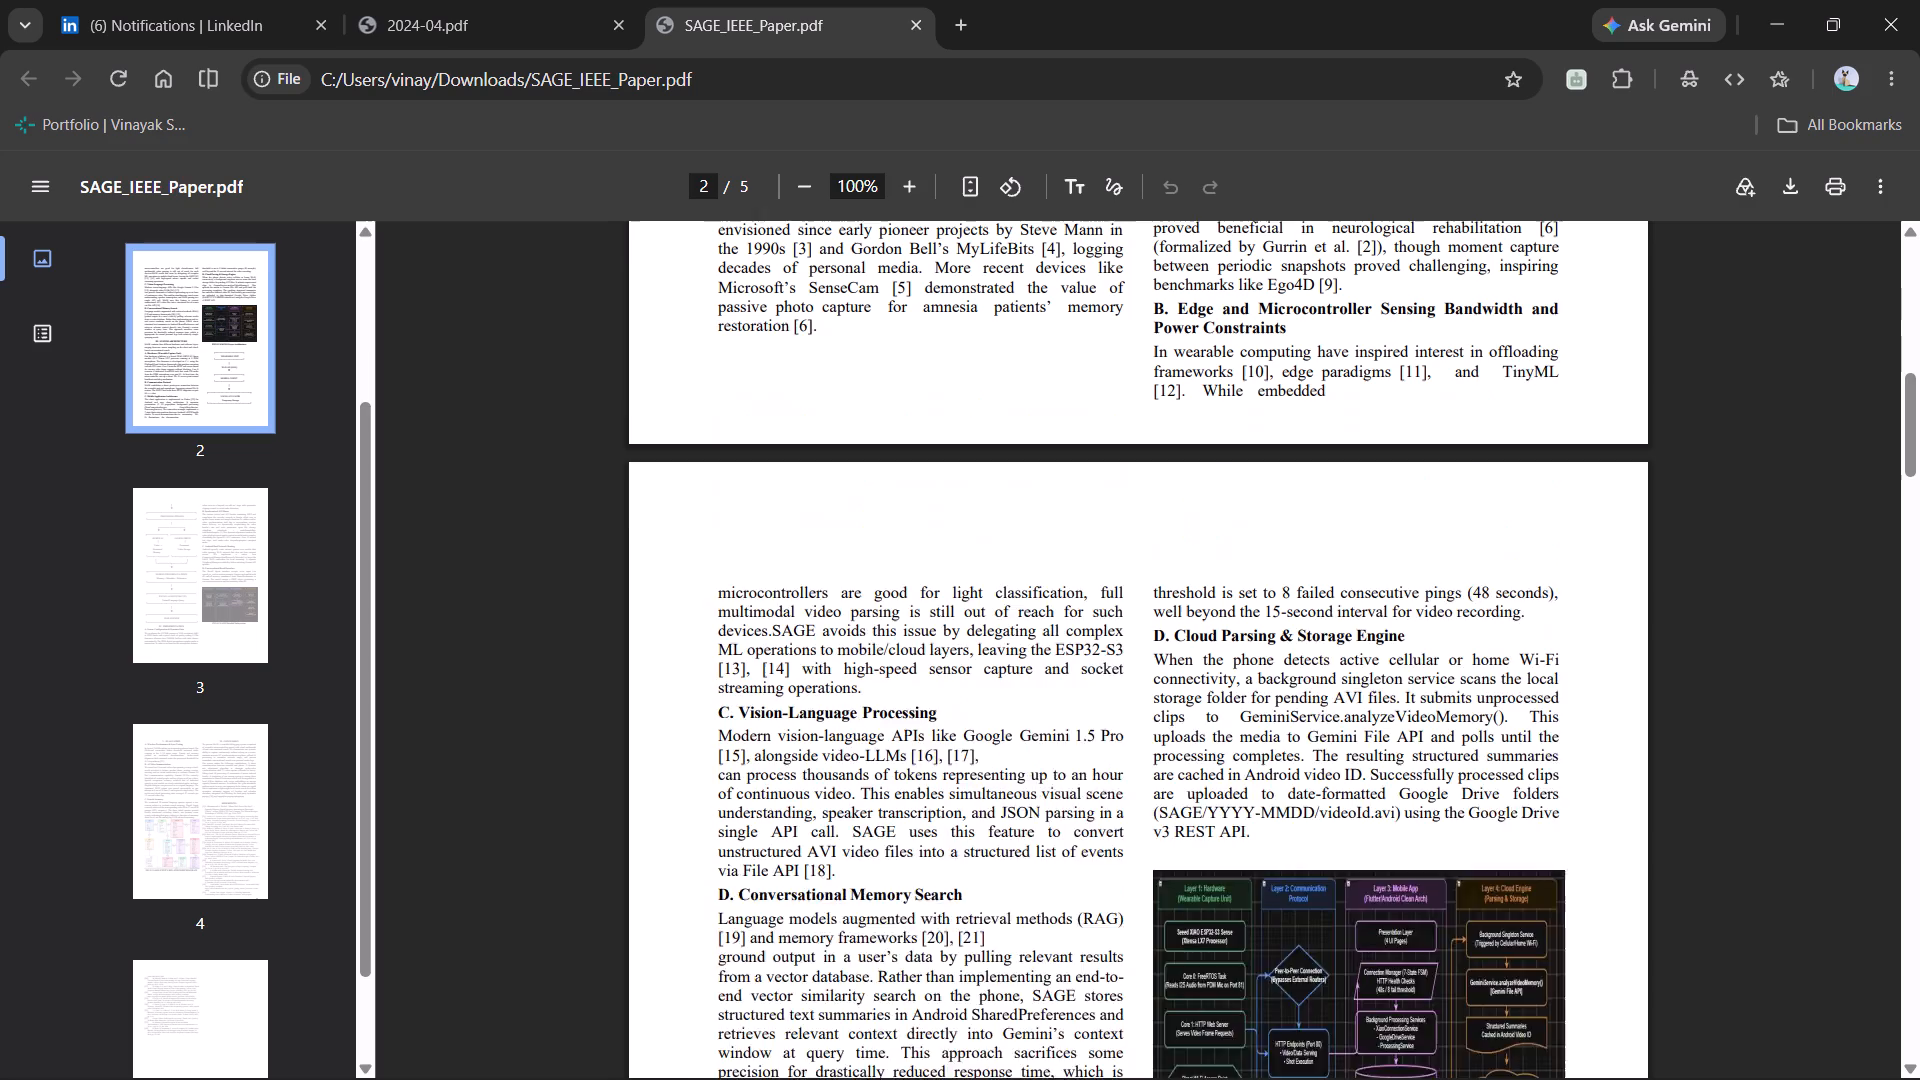
pyautogui.scroll(1, 1037, 675)
pyautogui.scroll(-1, 1037, 675)
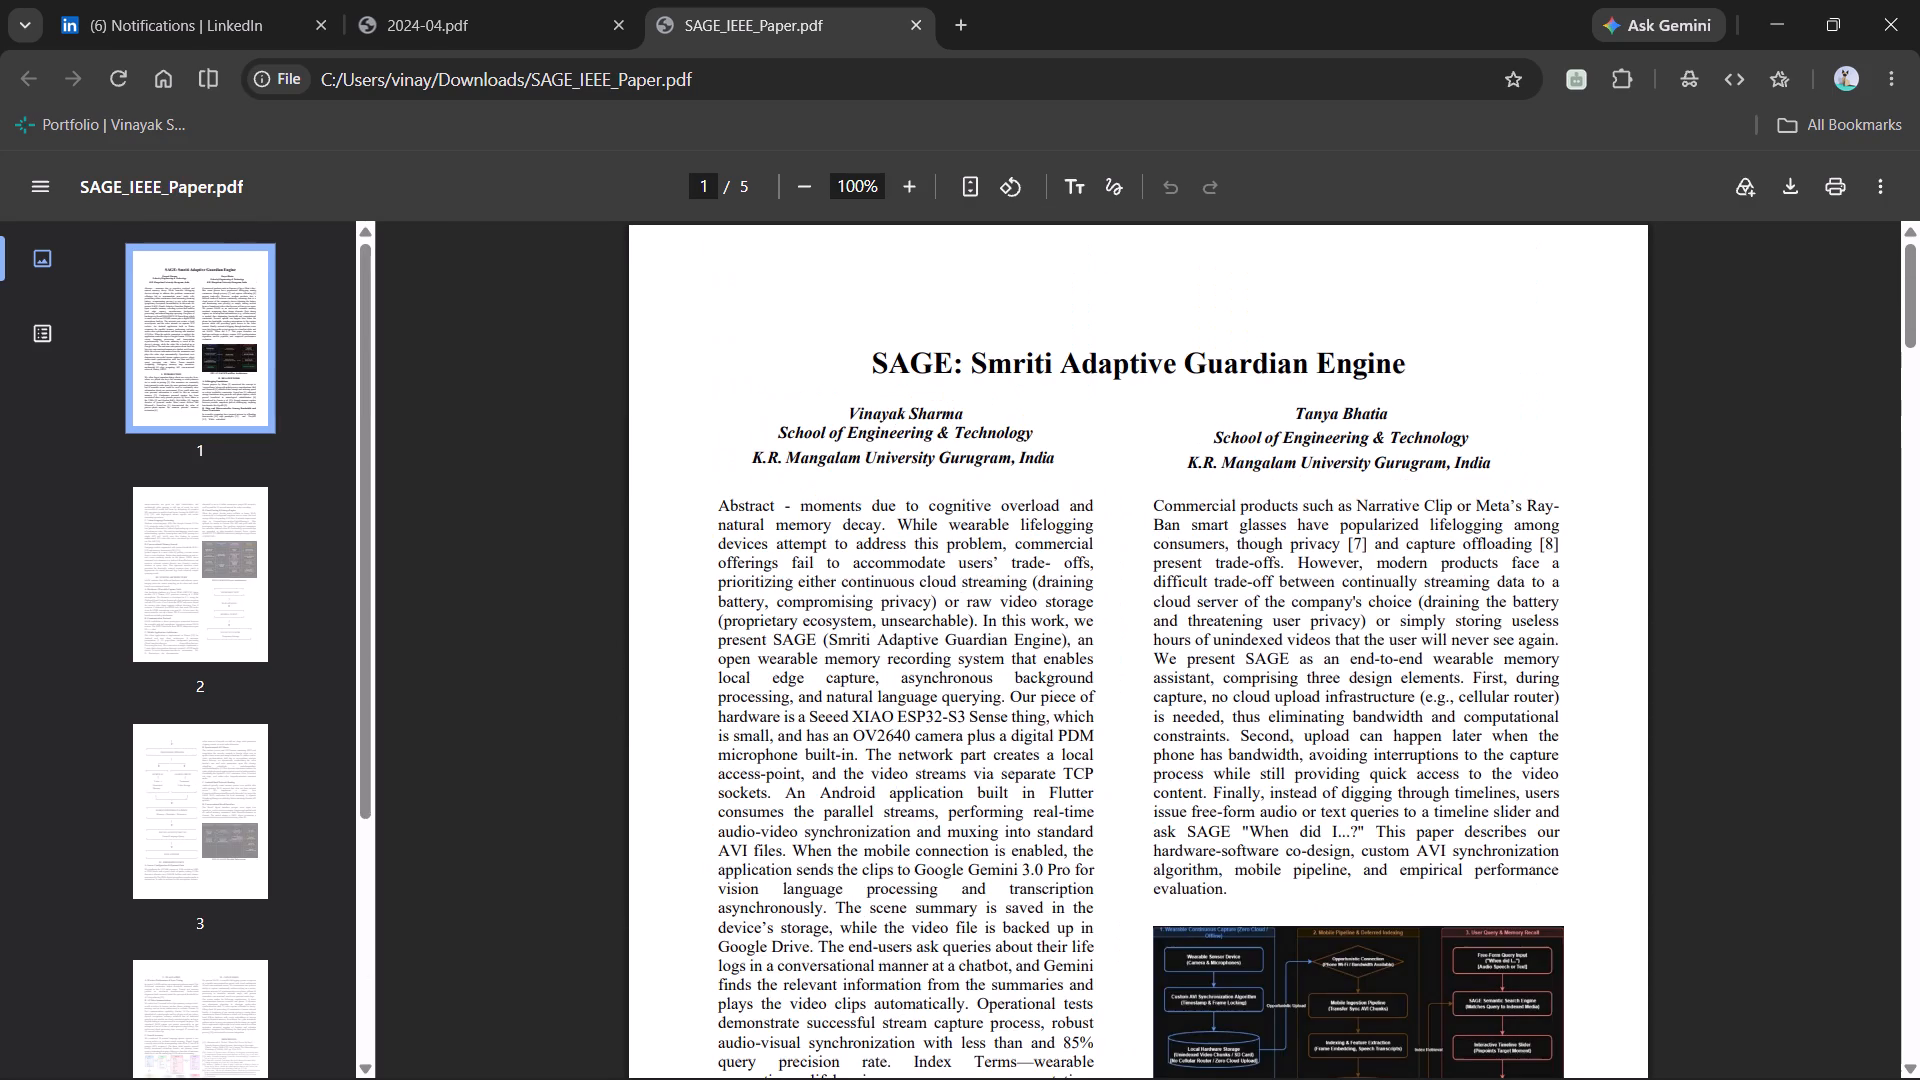
pyautogui.scroll(-1, 1037, 675)
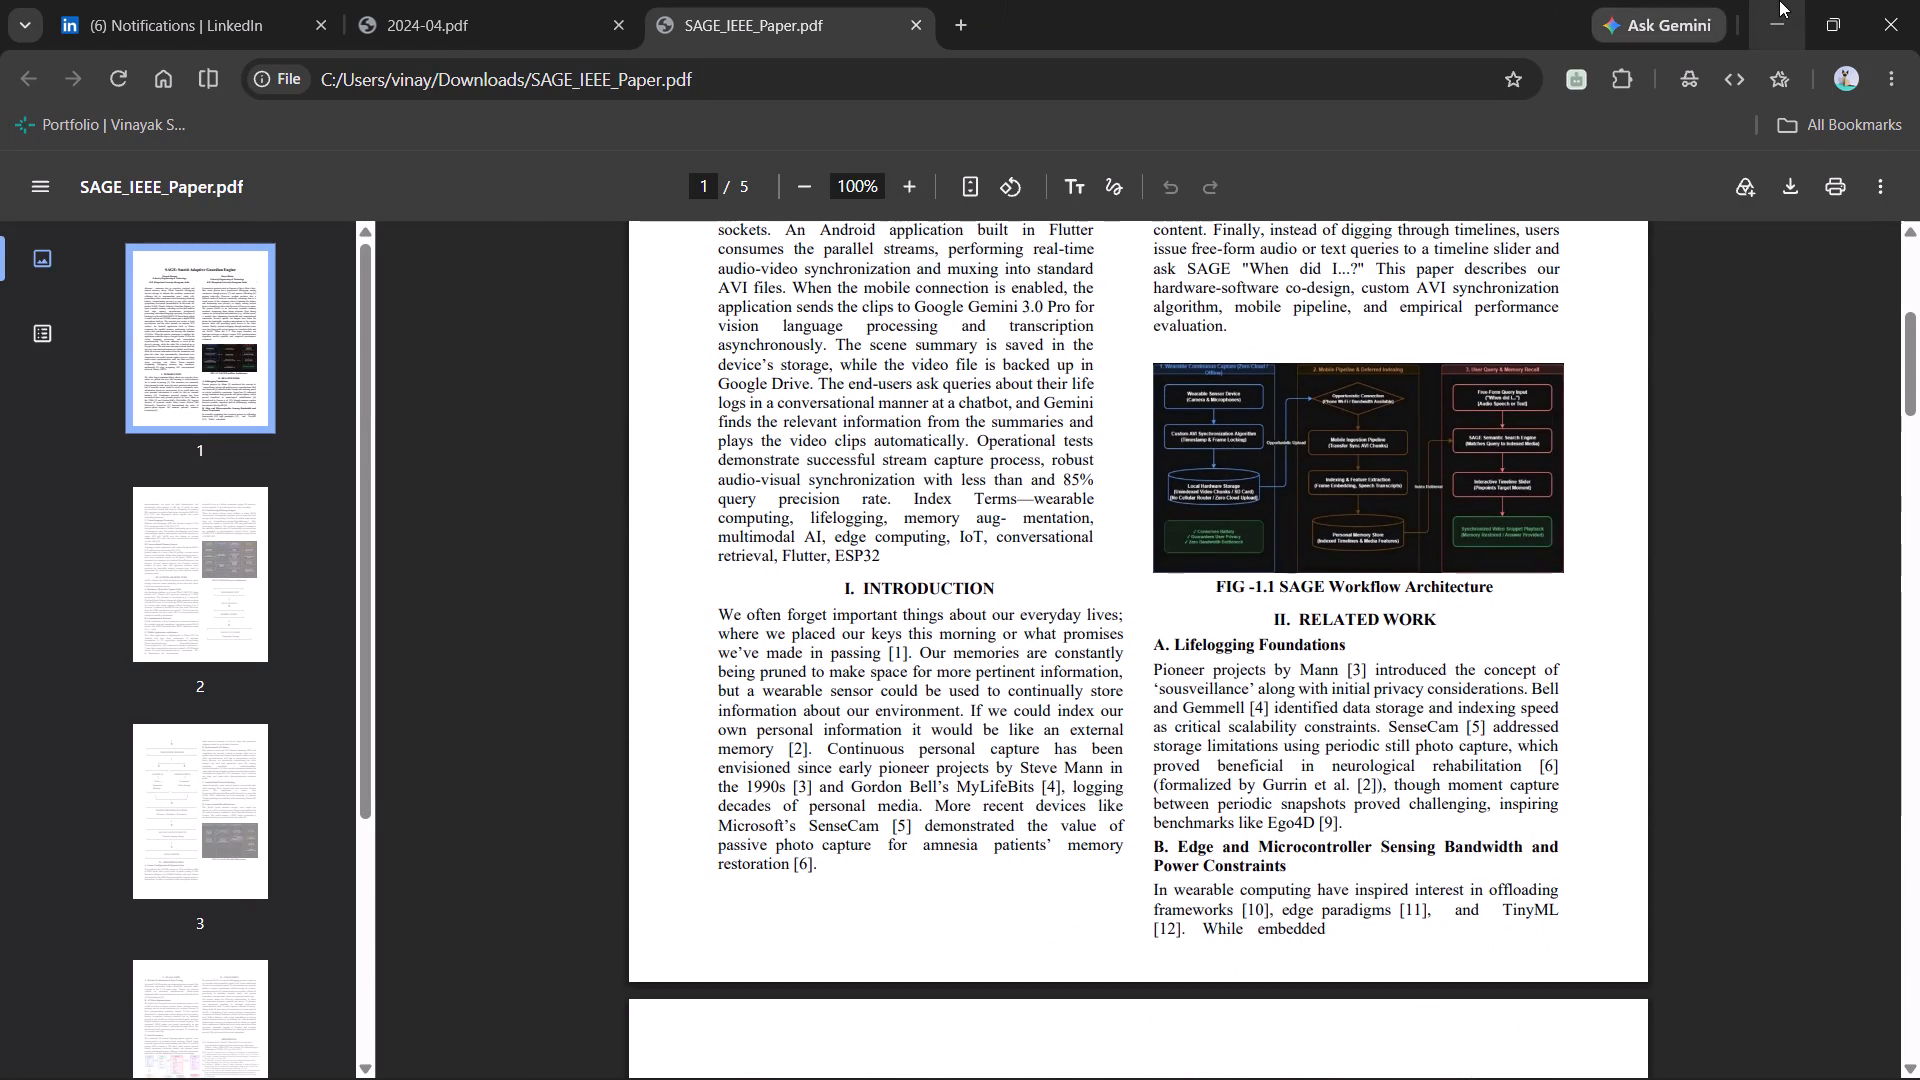
# Return to the Downloads folder in File Explorer and open the SAGE_IEEE_Paper Word document.
pyautogui.click(1776, 0)
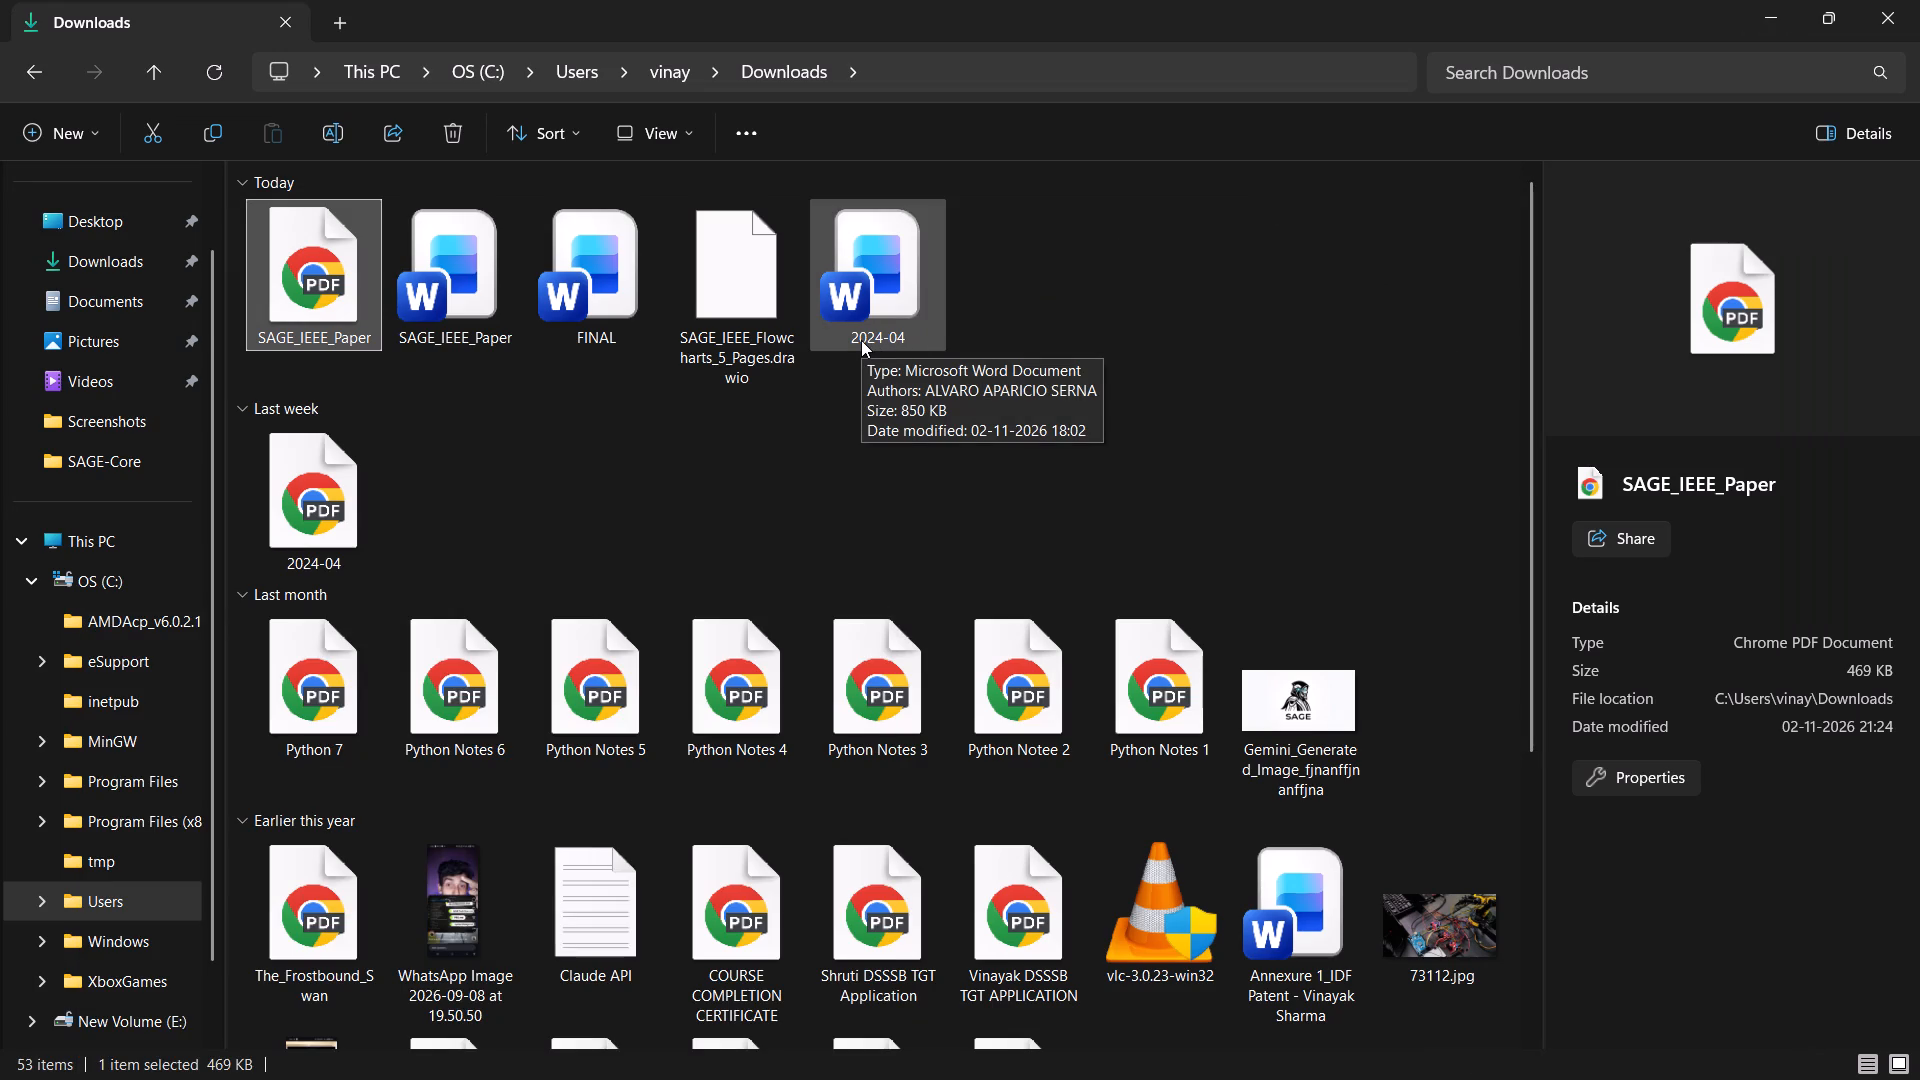
pyautogui.doubleClick(451, 324)
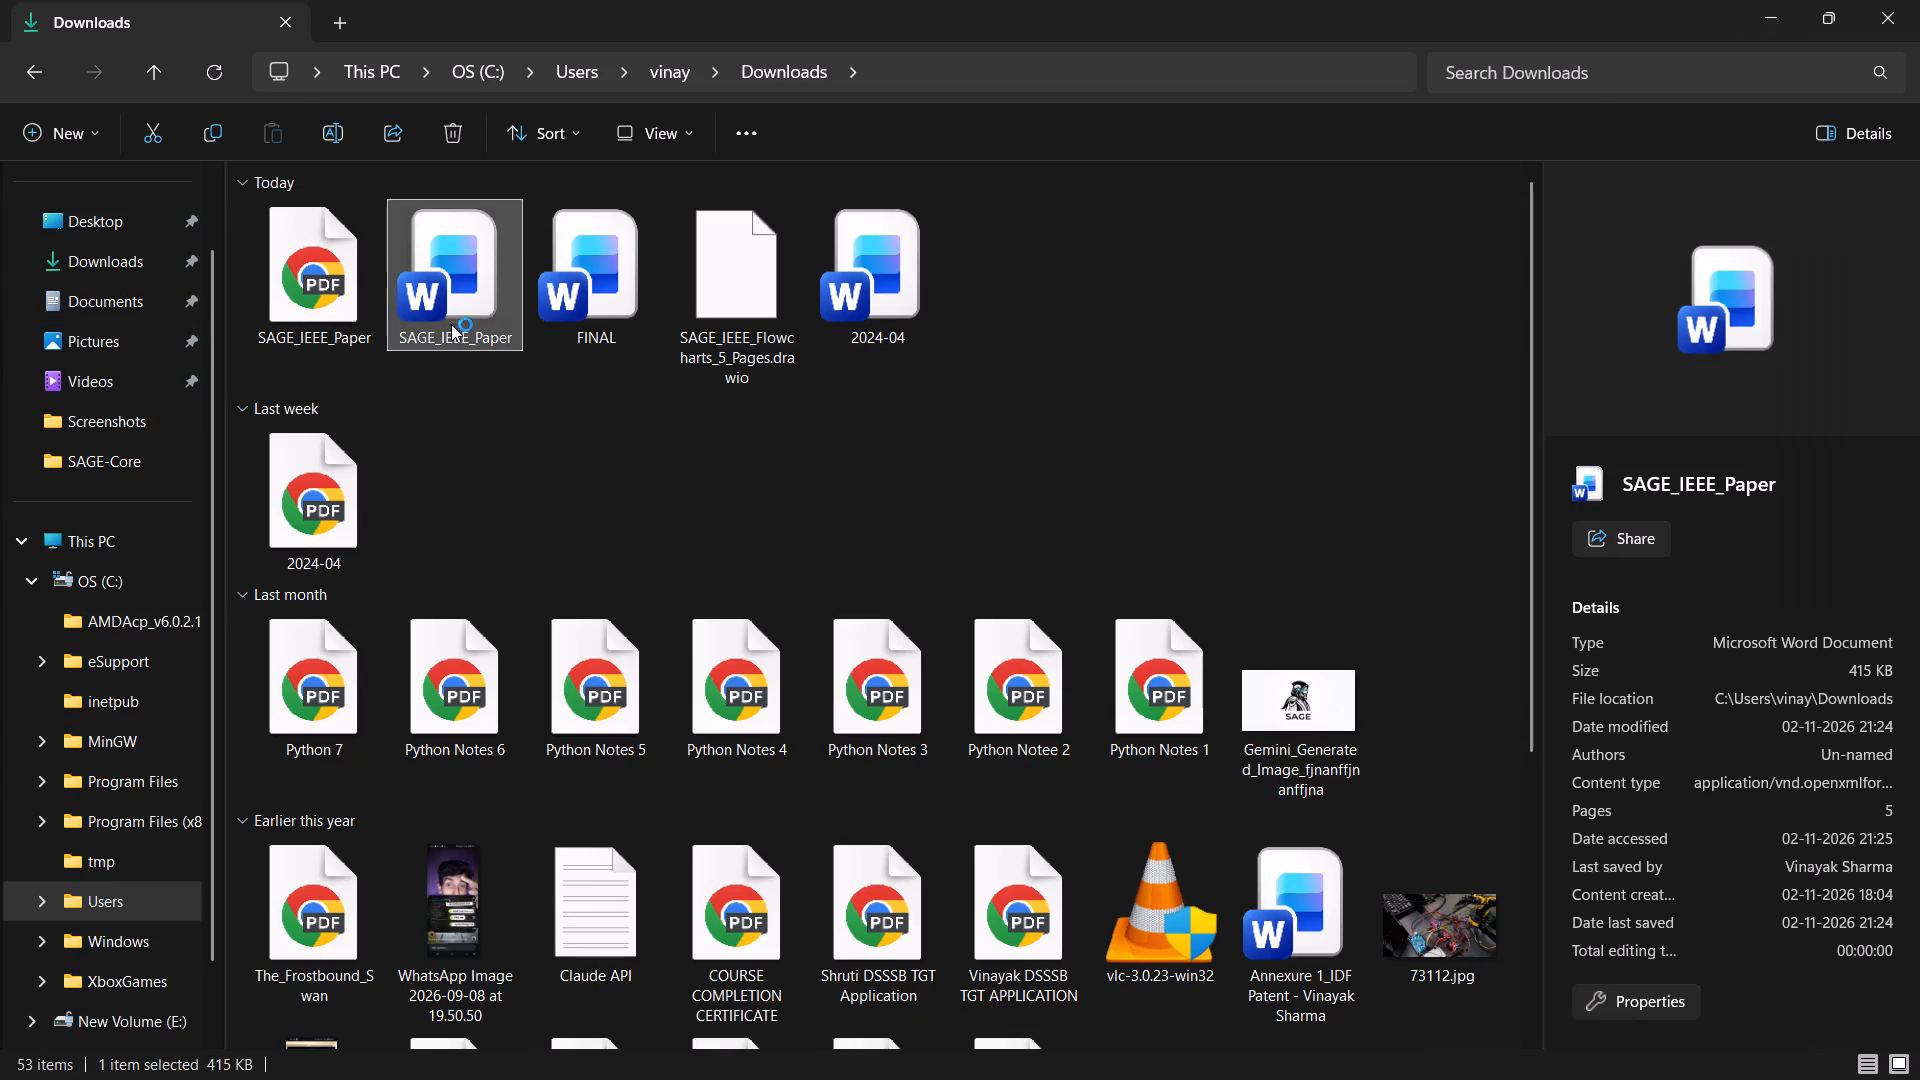
# Skim the Word document through to its reference list, and look over the abstract, Introduction and Related Work sections.
pyautogui.scroll(-2, 440, 264)
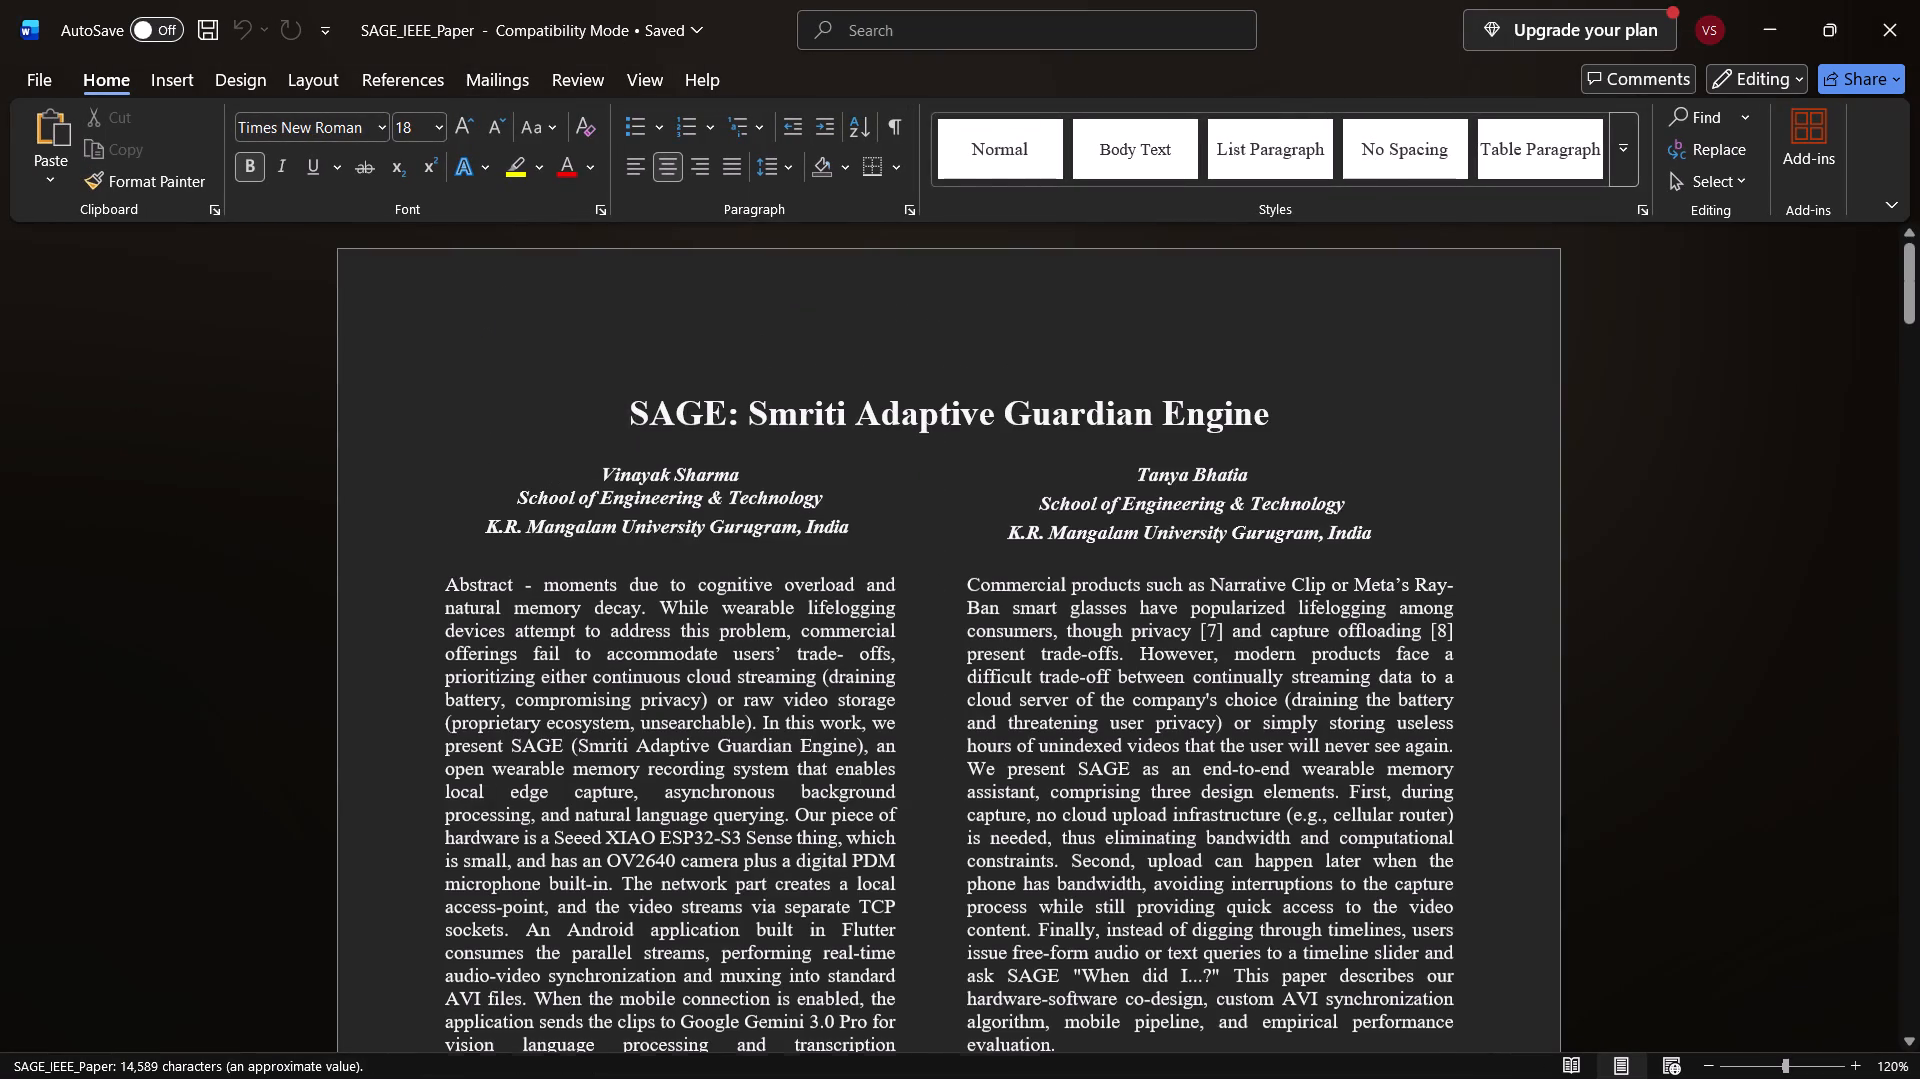
pyautogui.scroll(-19, 440, 264)
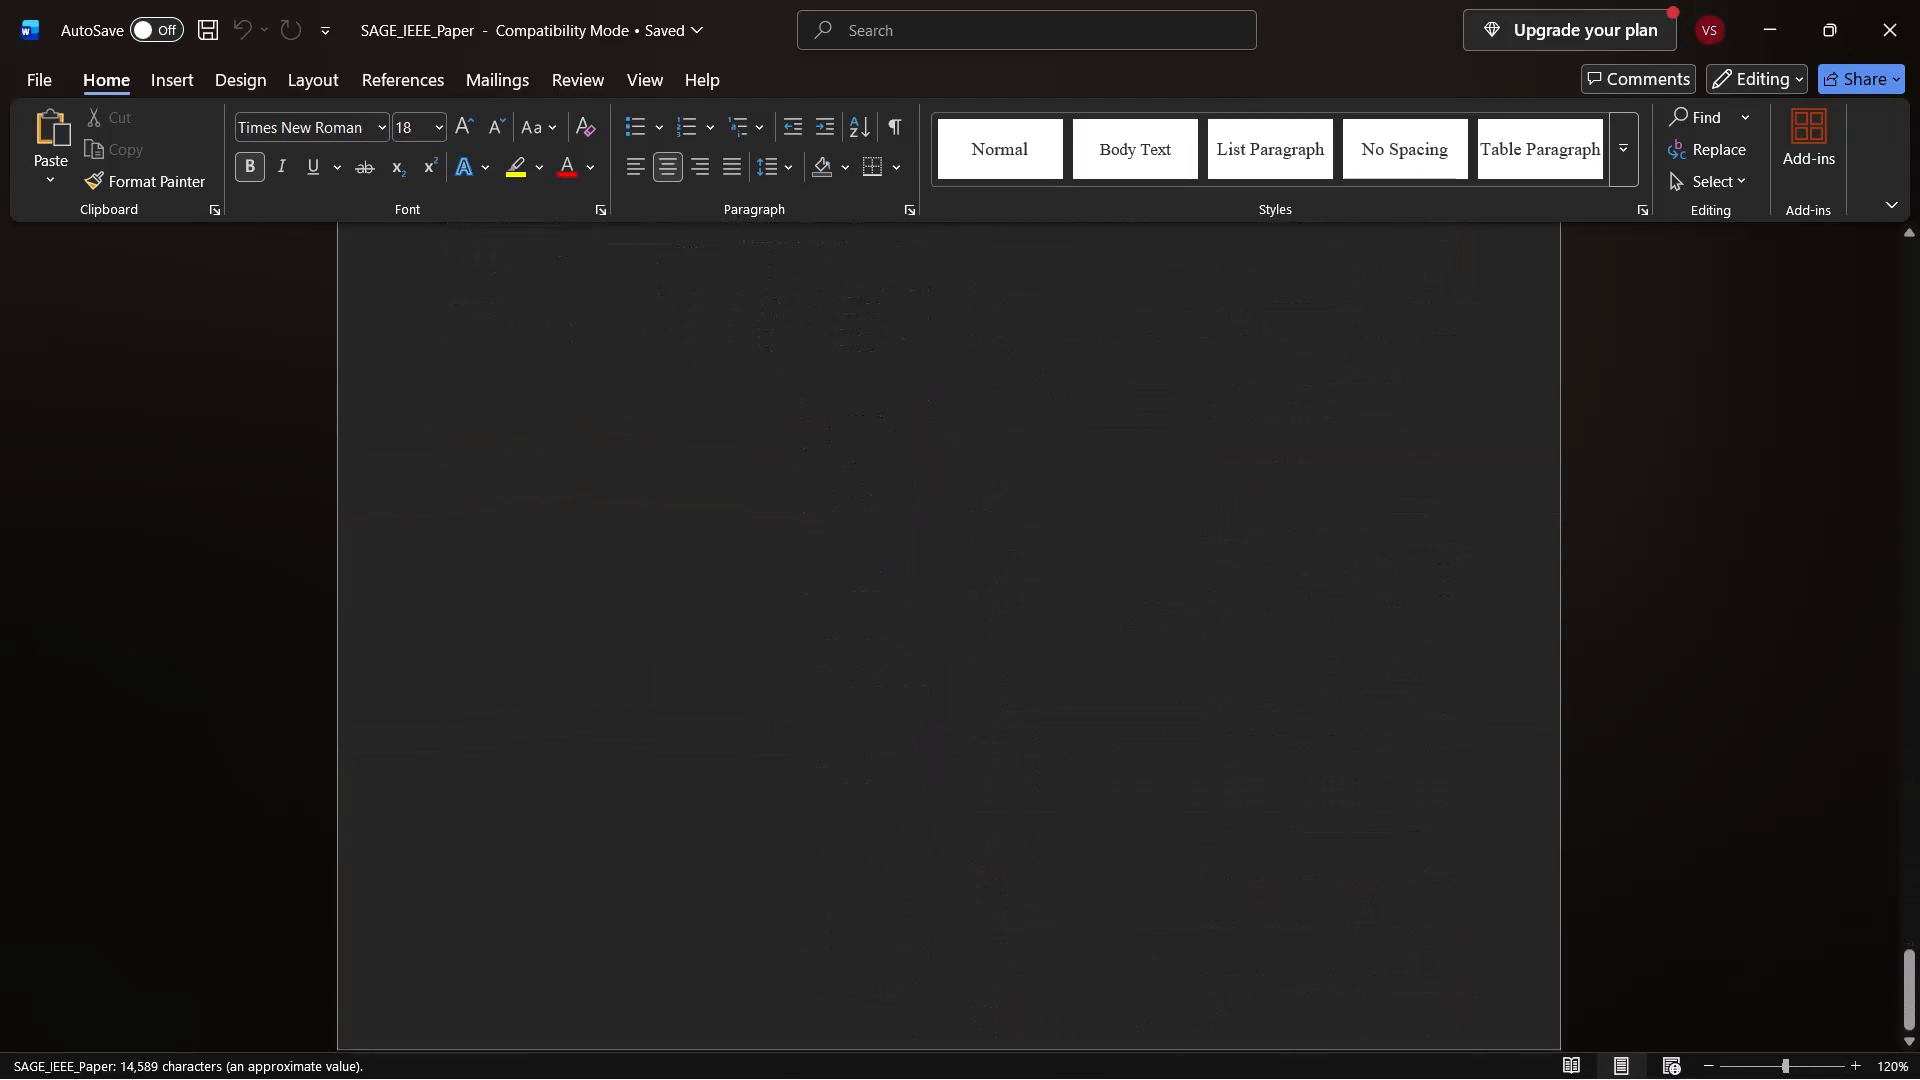
pyautogui.scroll(5, 440, 264)
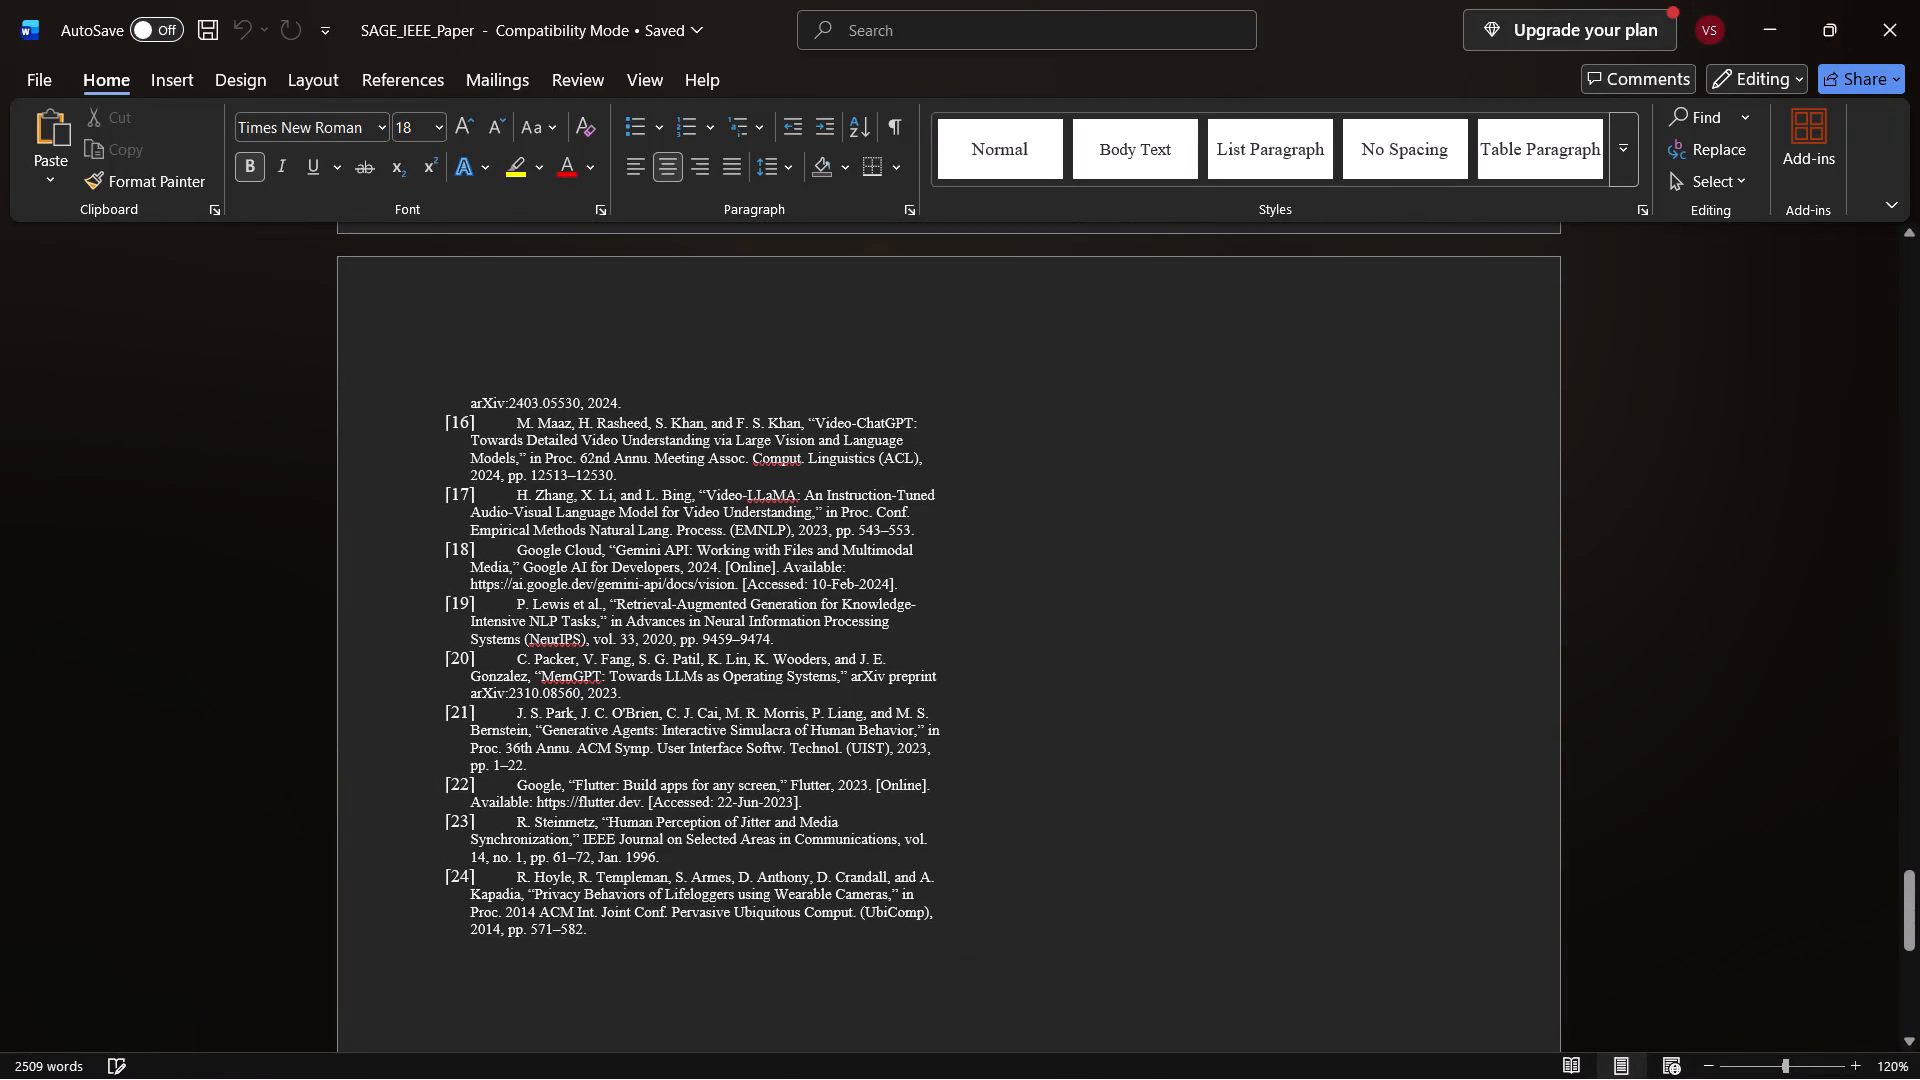
pyautogui.scroll(19, 440, 264)
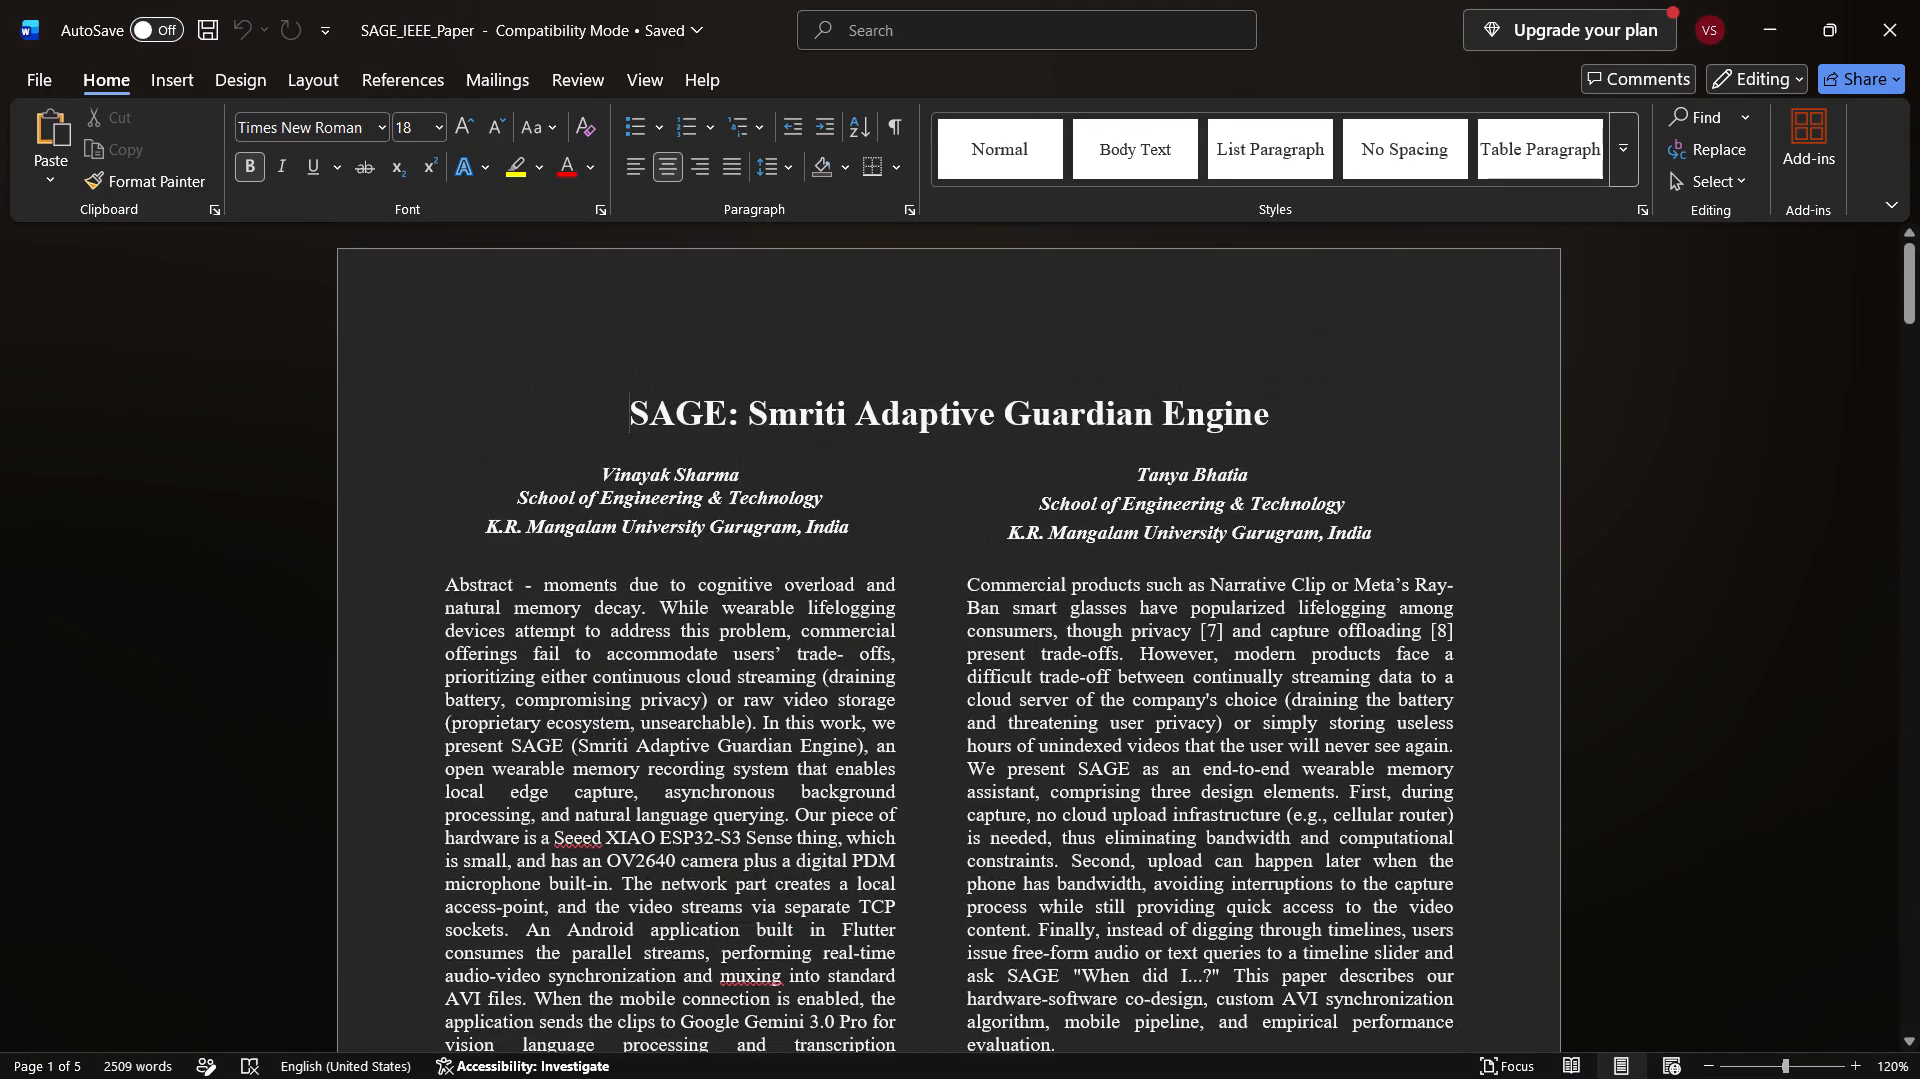
pyautogui.scroll(-4, 1237, 637)
pyautogui.scroll(1, 1237, 637)
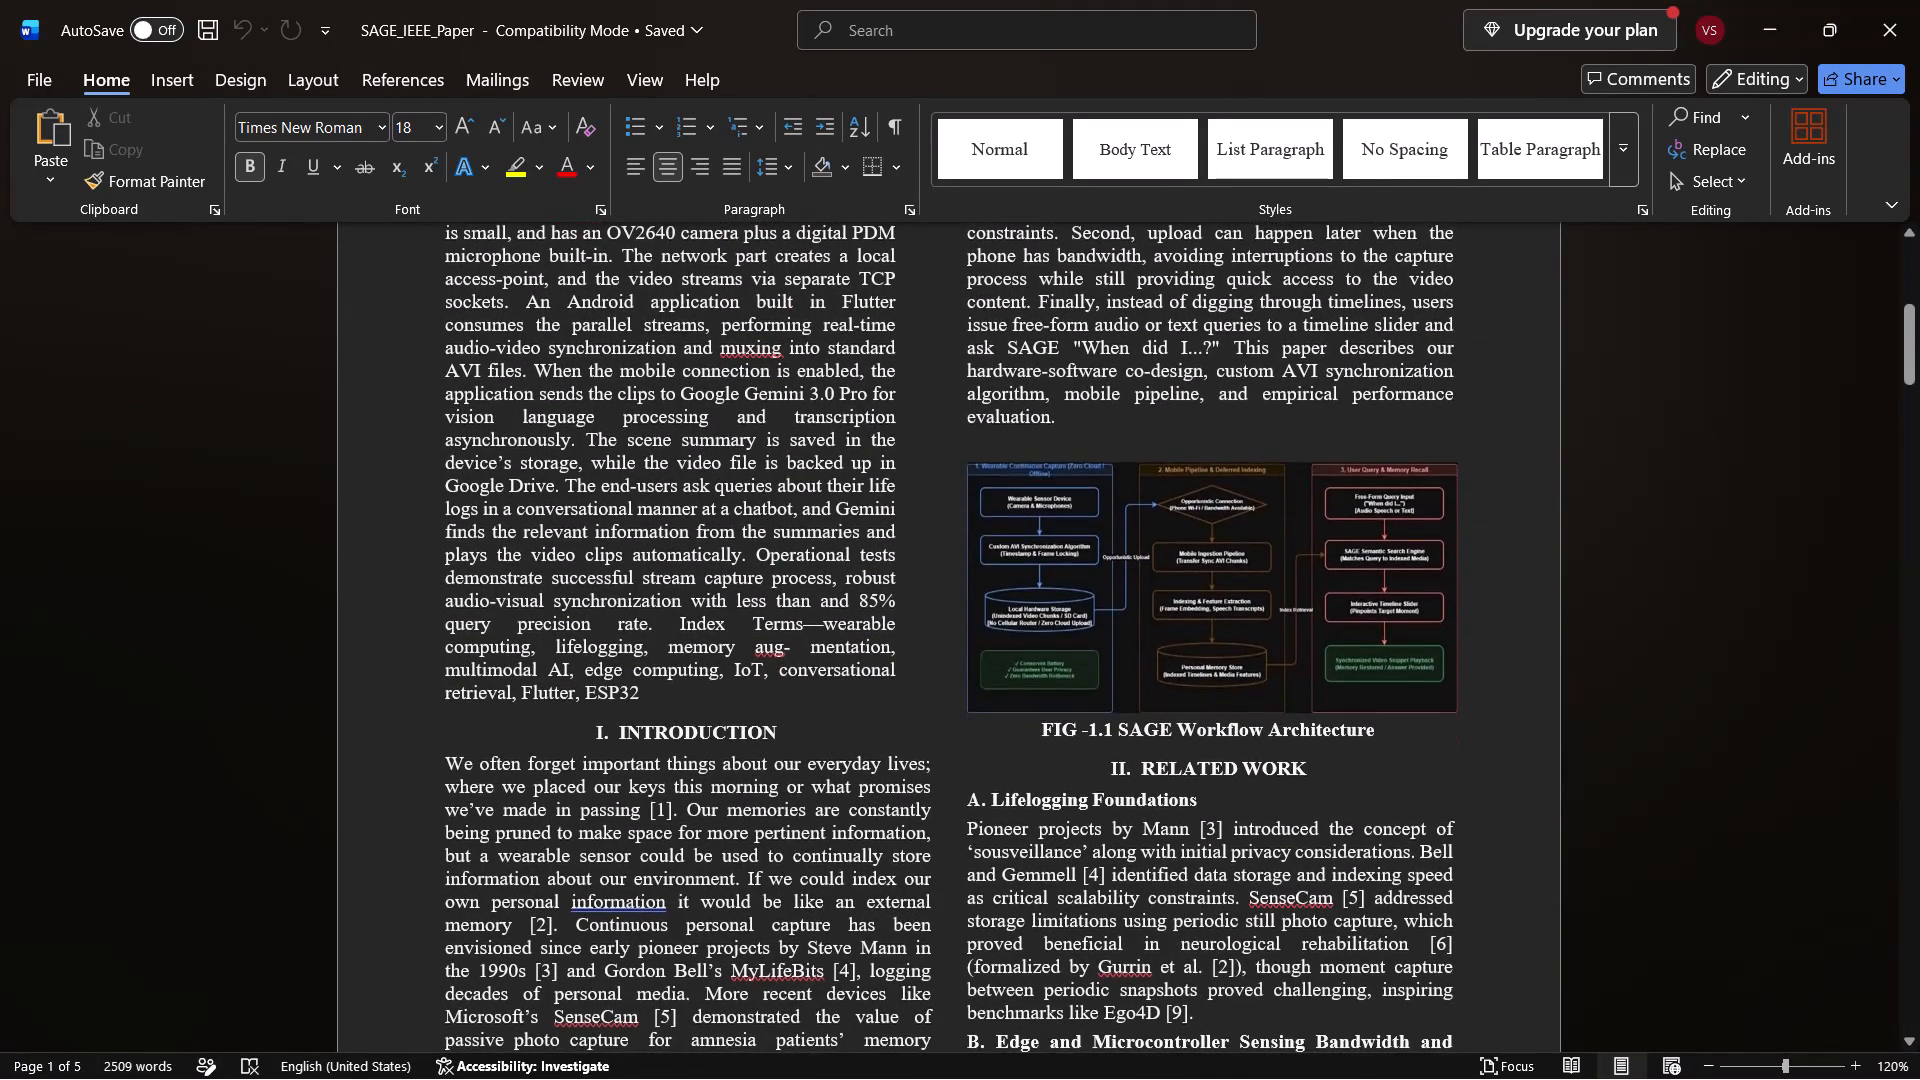
pyautogui.scroll(2, 1237, 637)
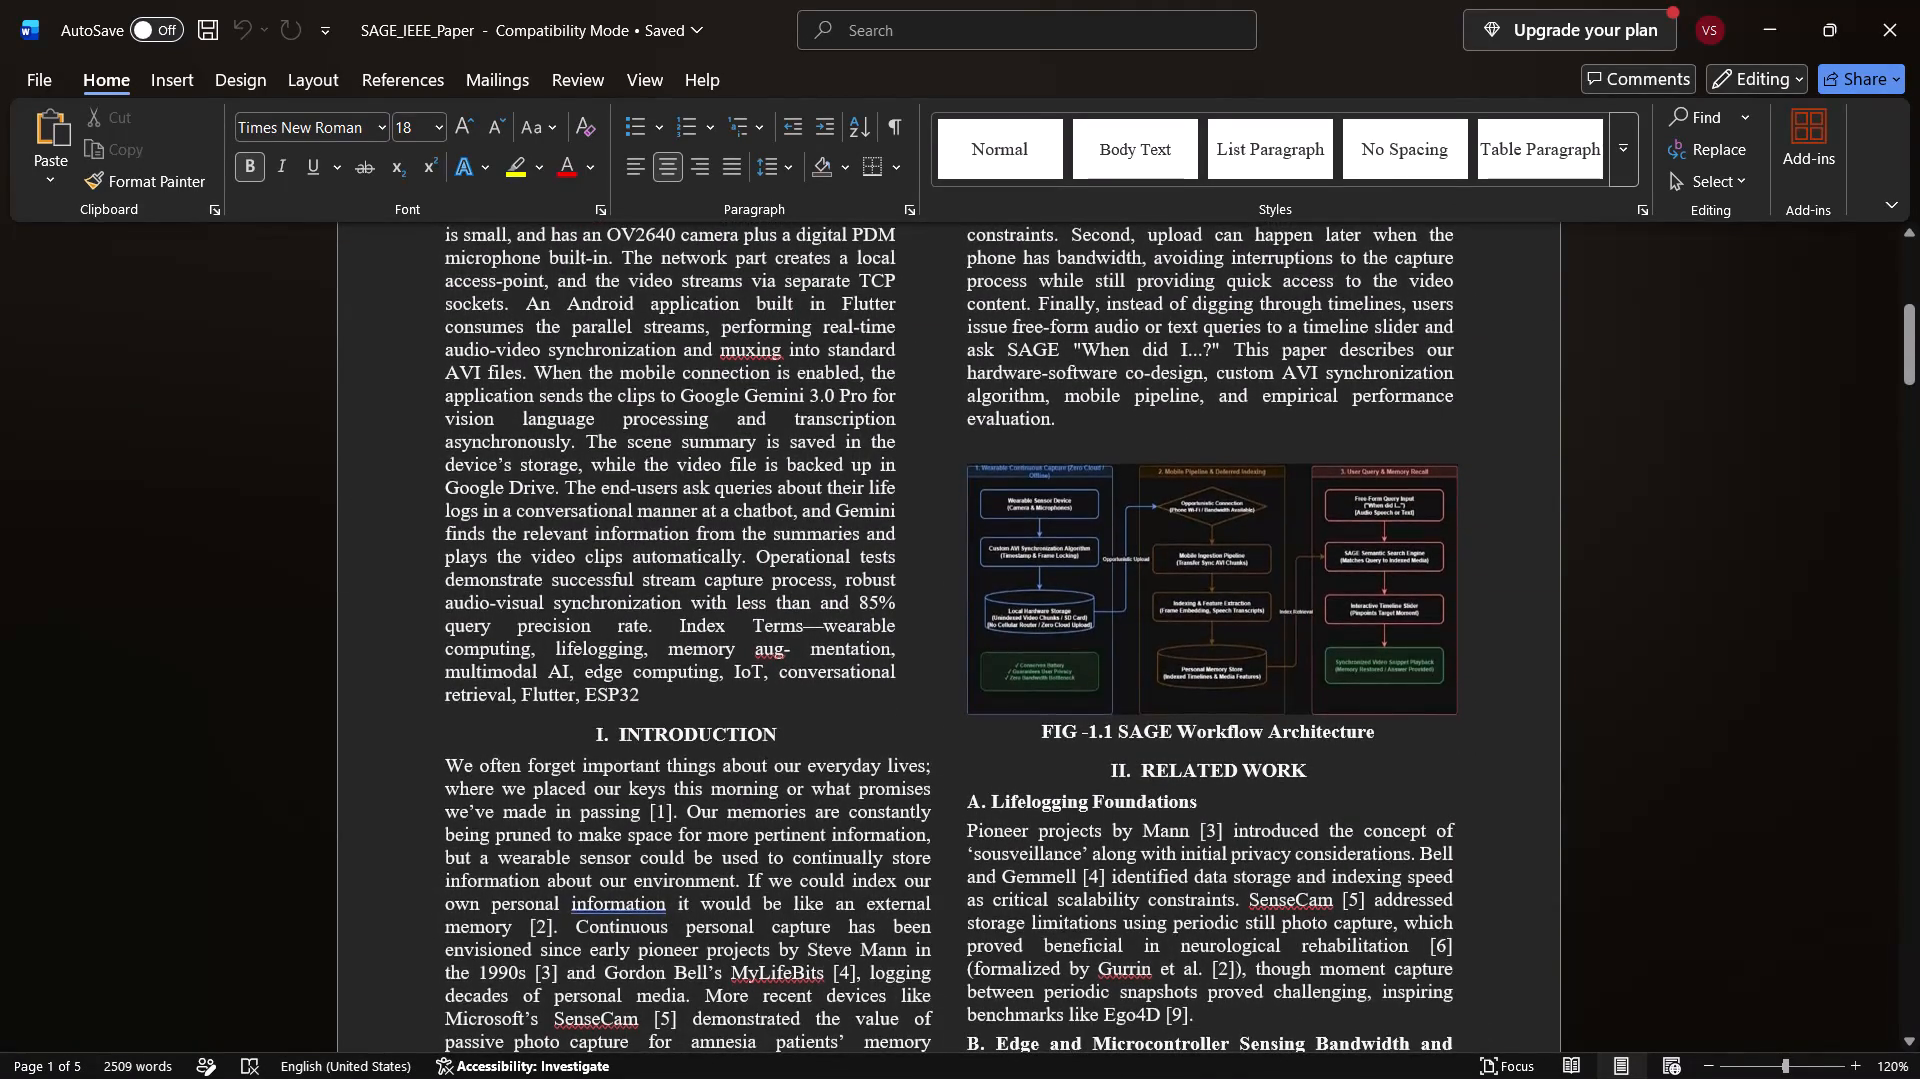
pyautogui.scroll(3, 1237, 637)
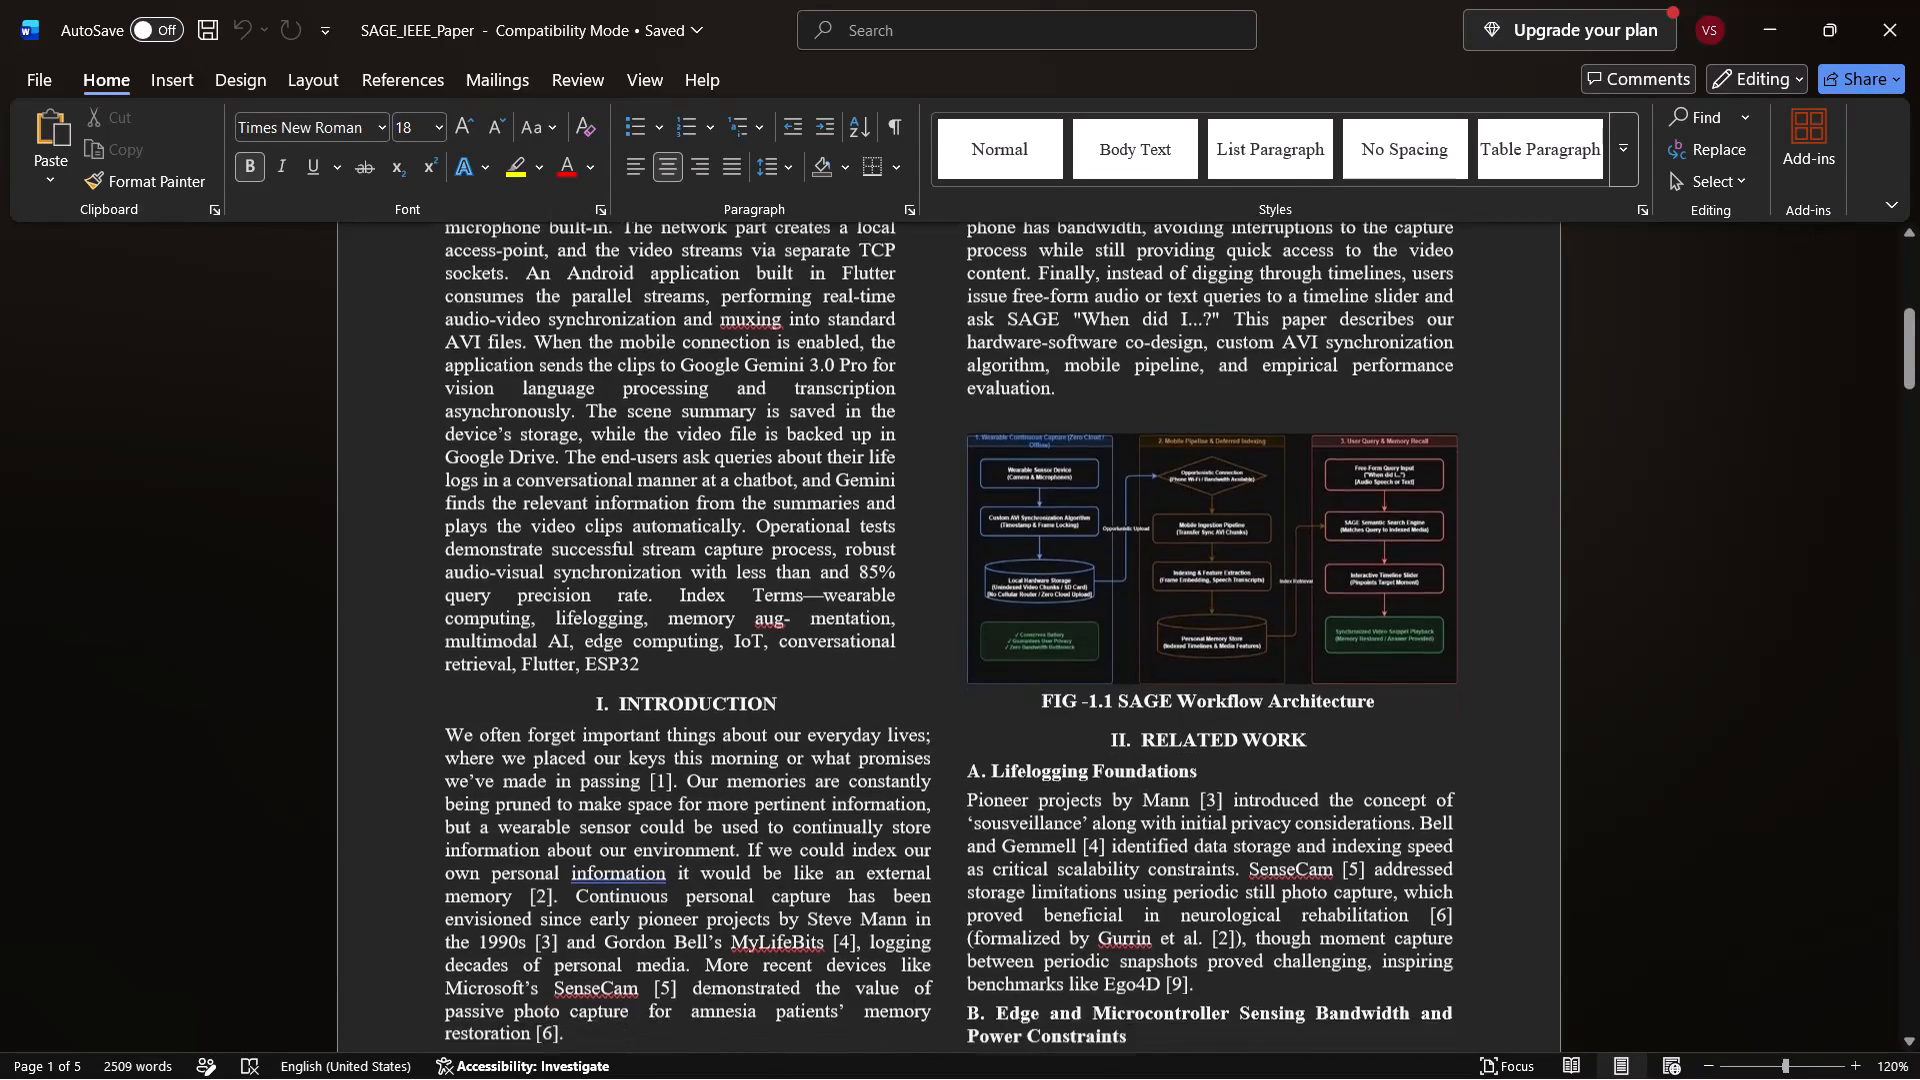
pyautogui.scroll(1, 1237, 637)
pyautogui.scroll(-1, 1237, 637)
pyautogui.scroll(6, 1237, 637)
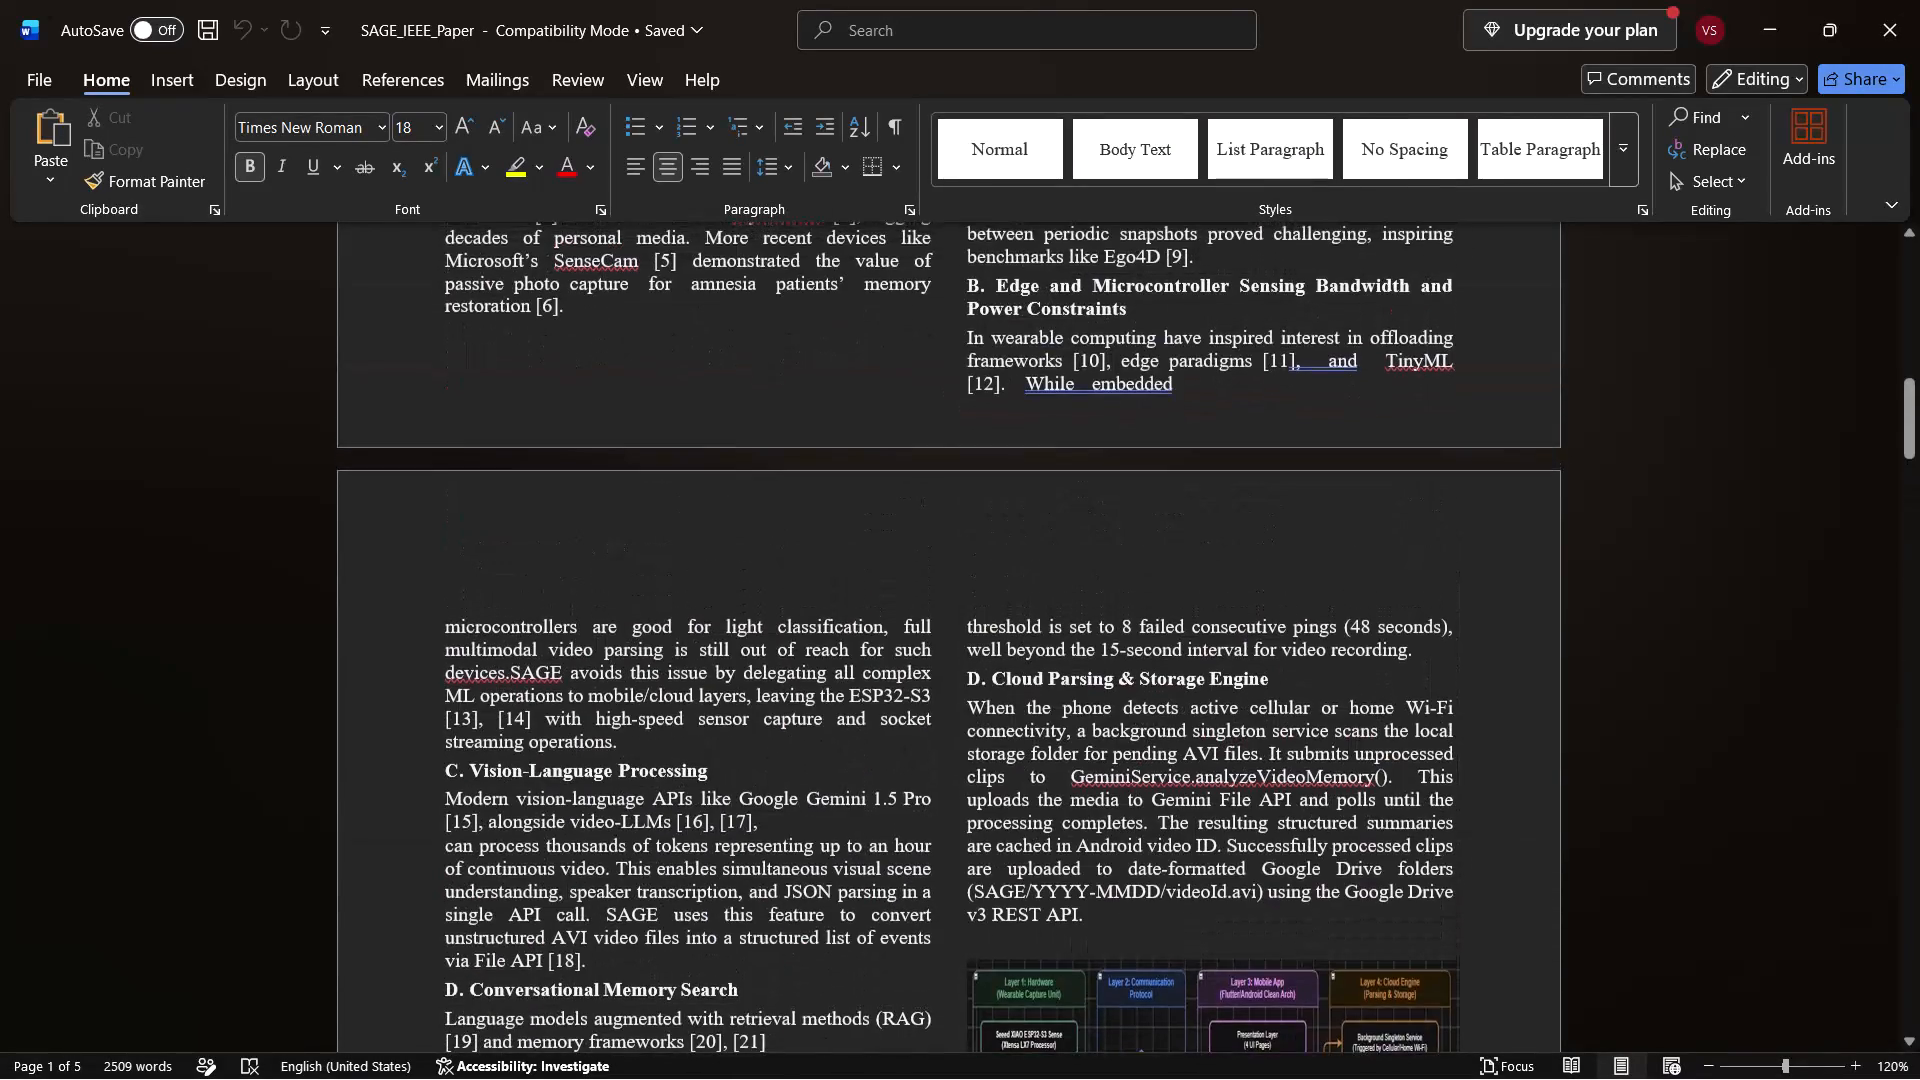
pyautogui.scroll(-1, 1237, 637)
pyautogui.scroll(4, 1237, 637)
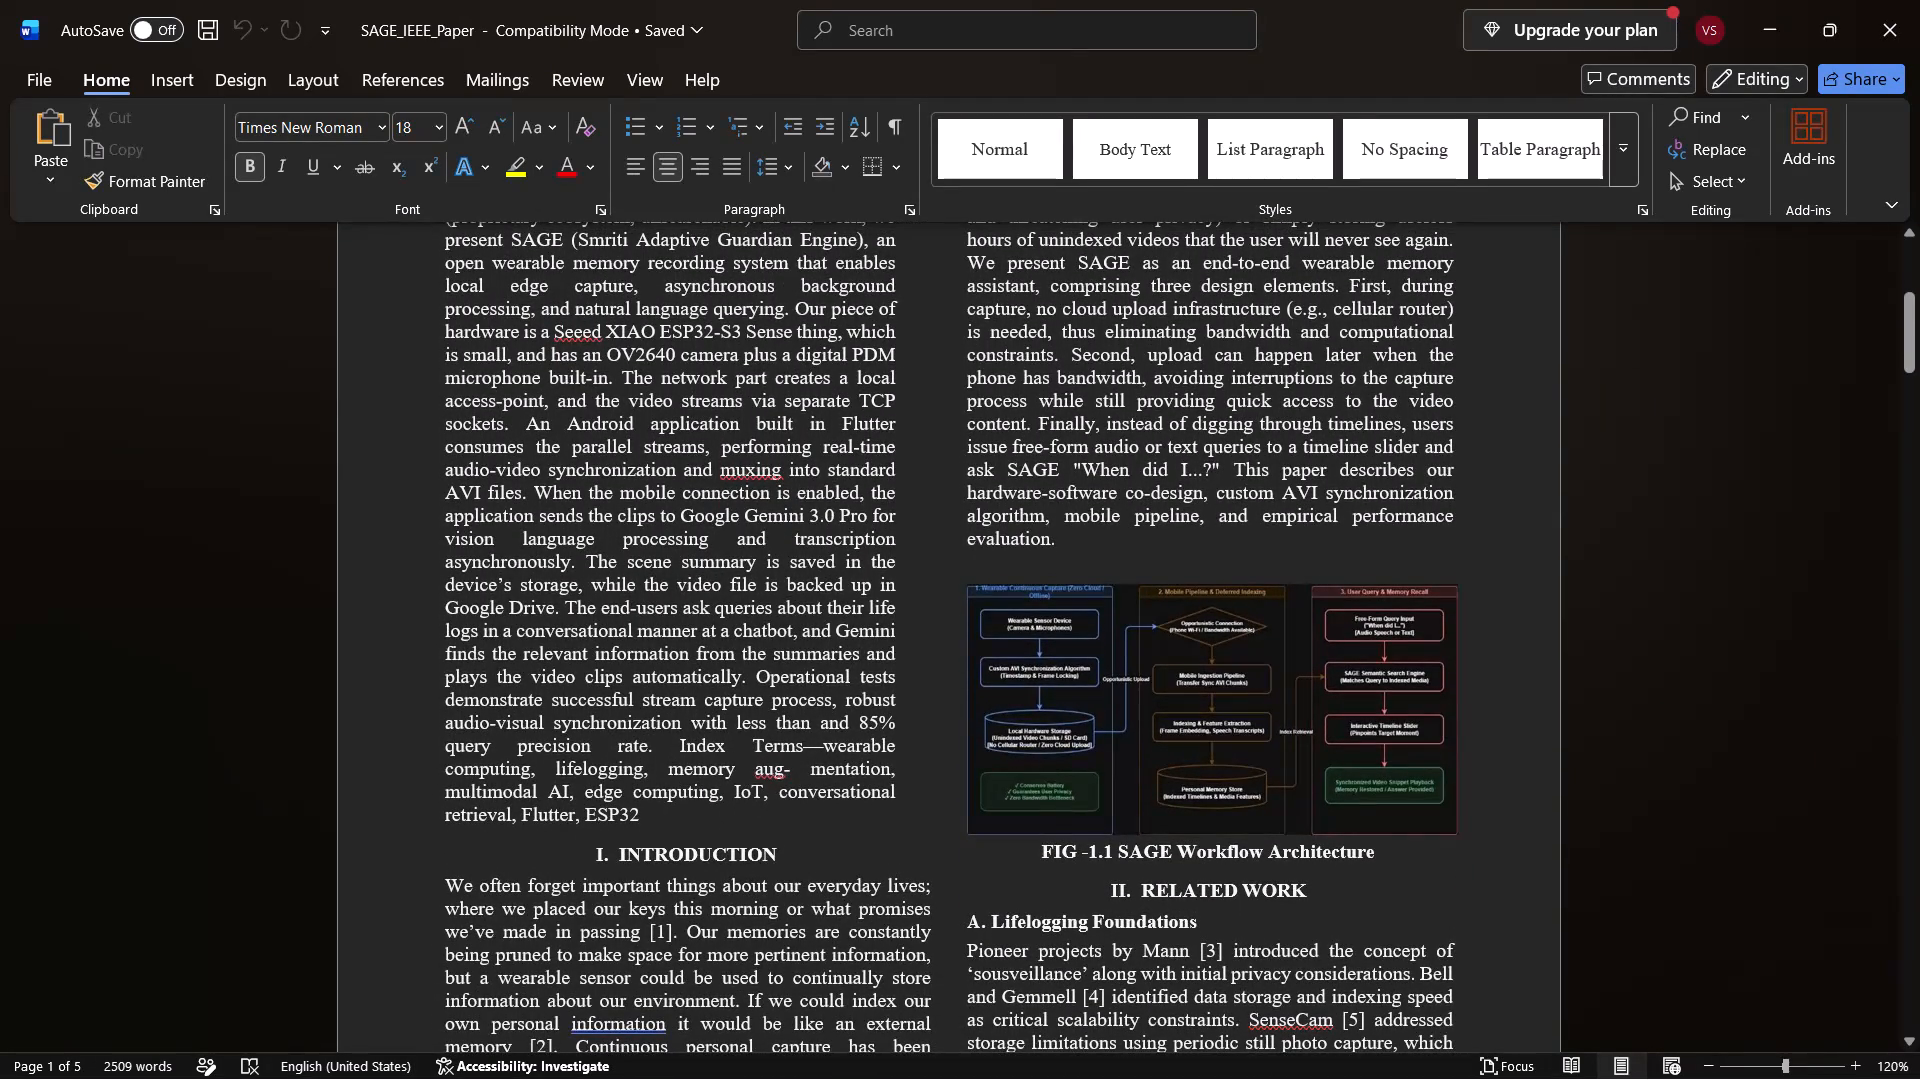
# Examine the citations and figures from the Introduction through the System Architecture section, and check the reference list on the last pages.
pyautogui.scroll(-1, 1325, 937)
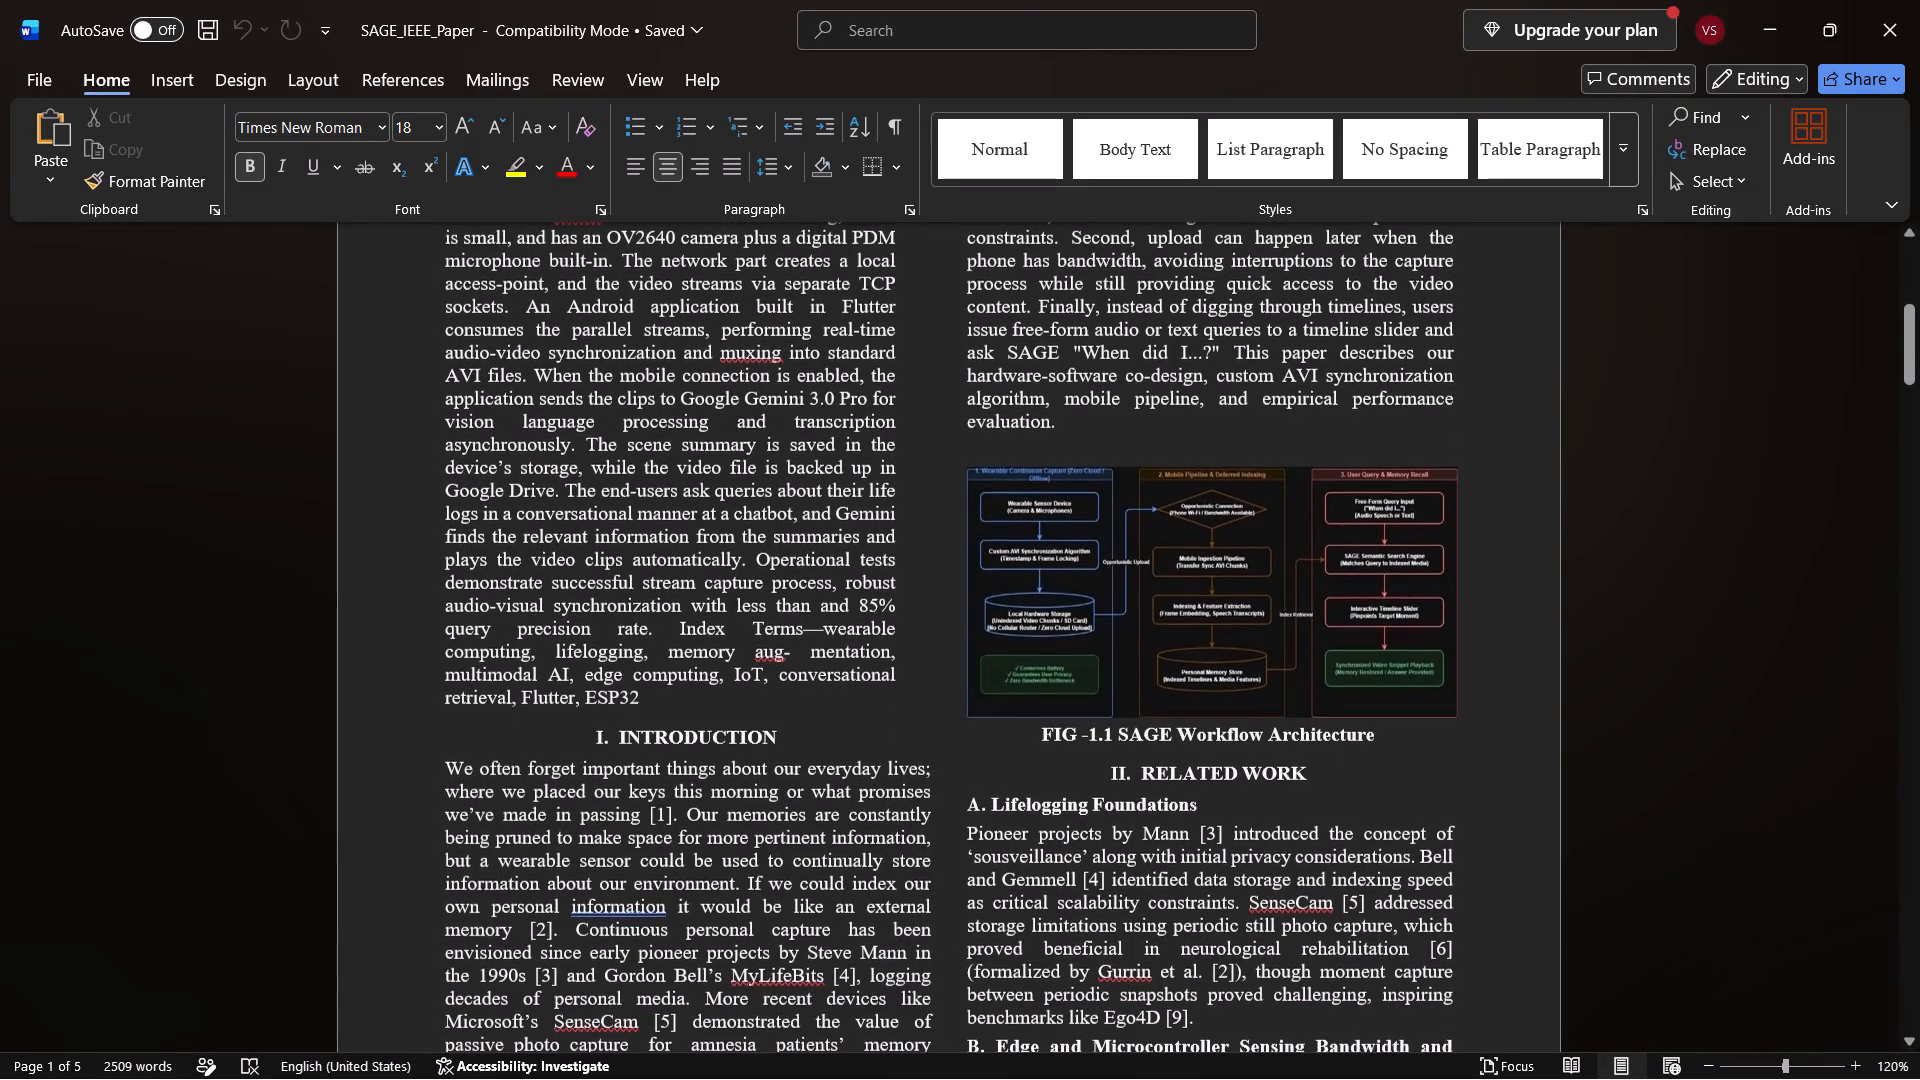
pyautogui.scroll(-1, 1325, 937)
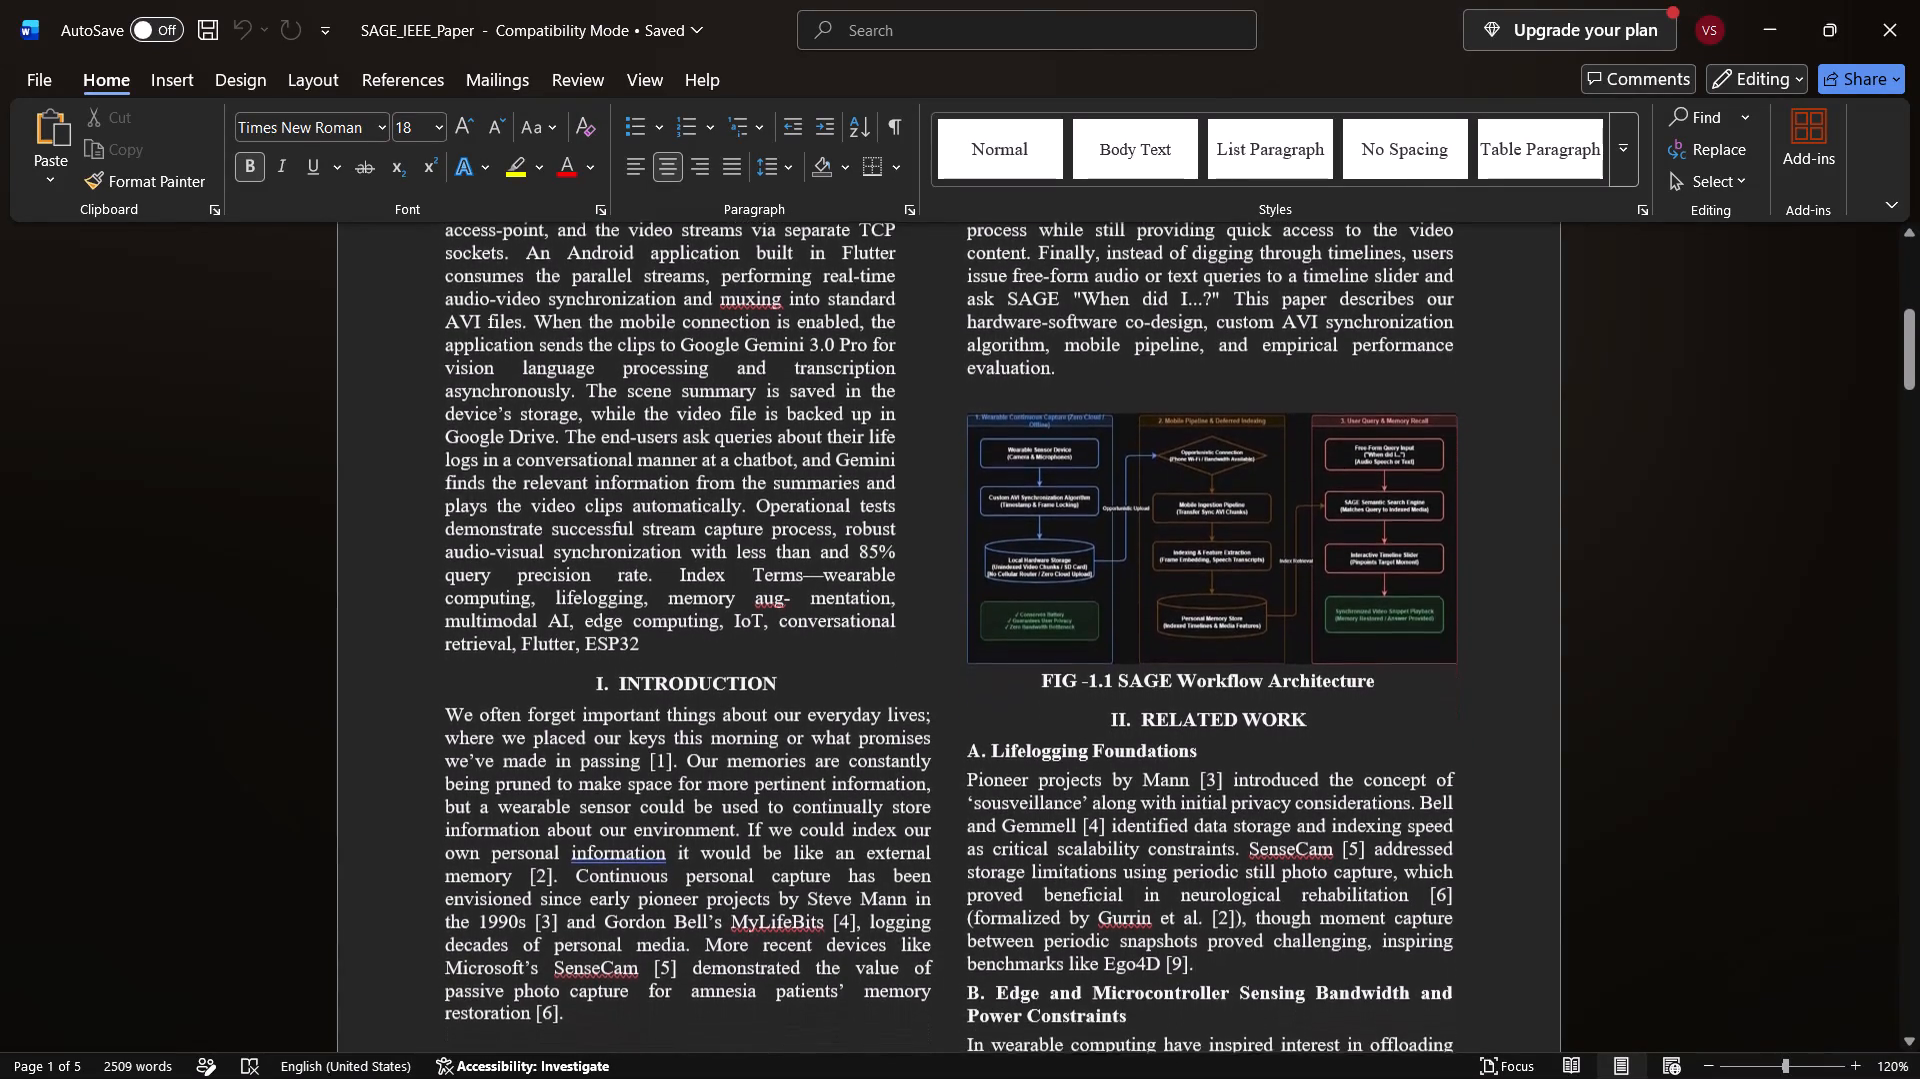
pyautogui.scroll(-2, 1325, 937)
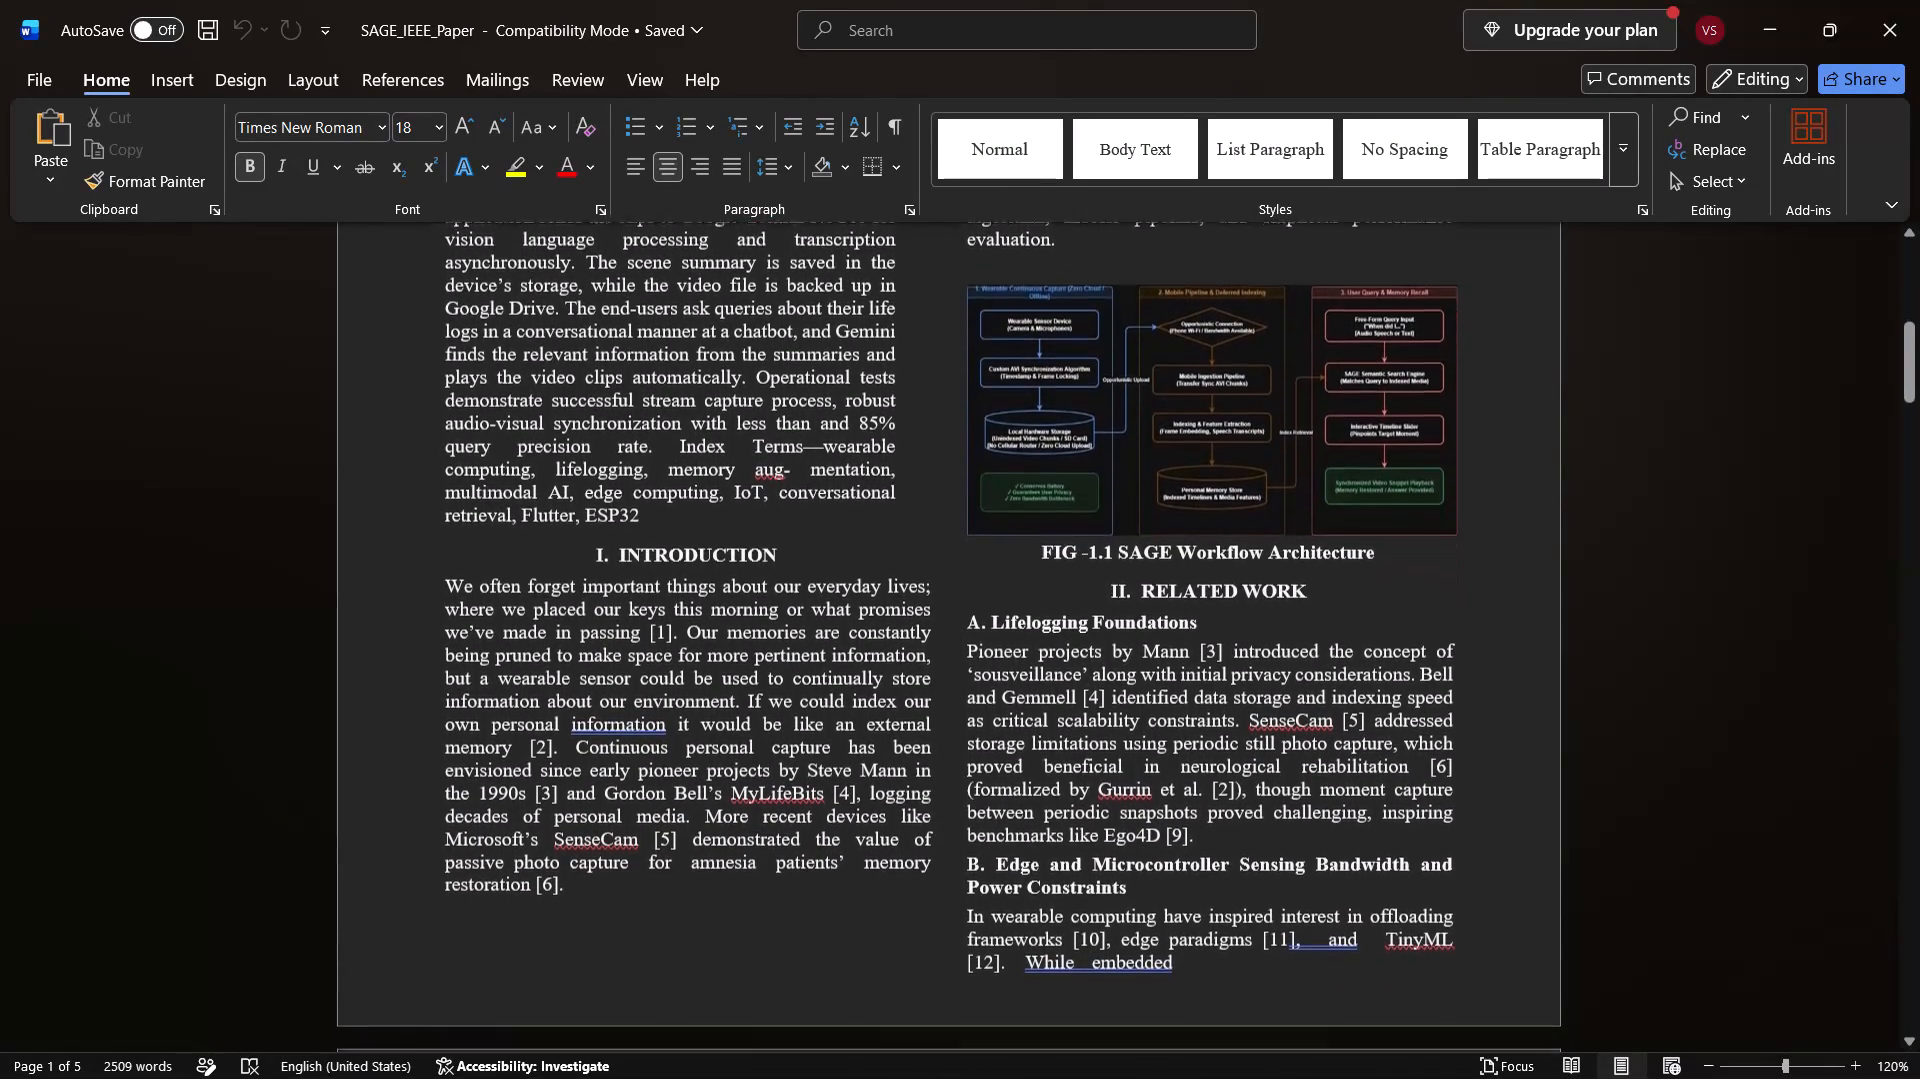
pyautogui.scroll(-3, 1325, 937)
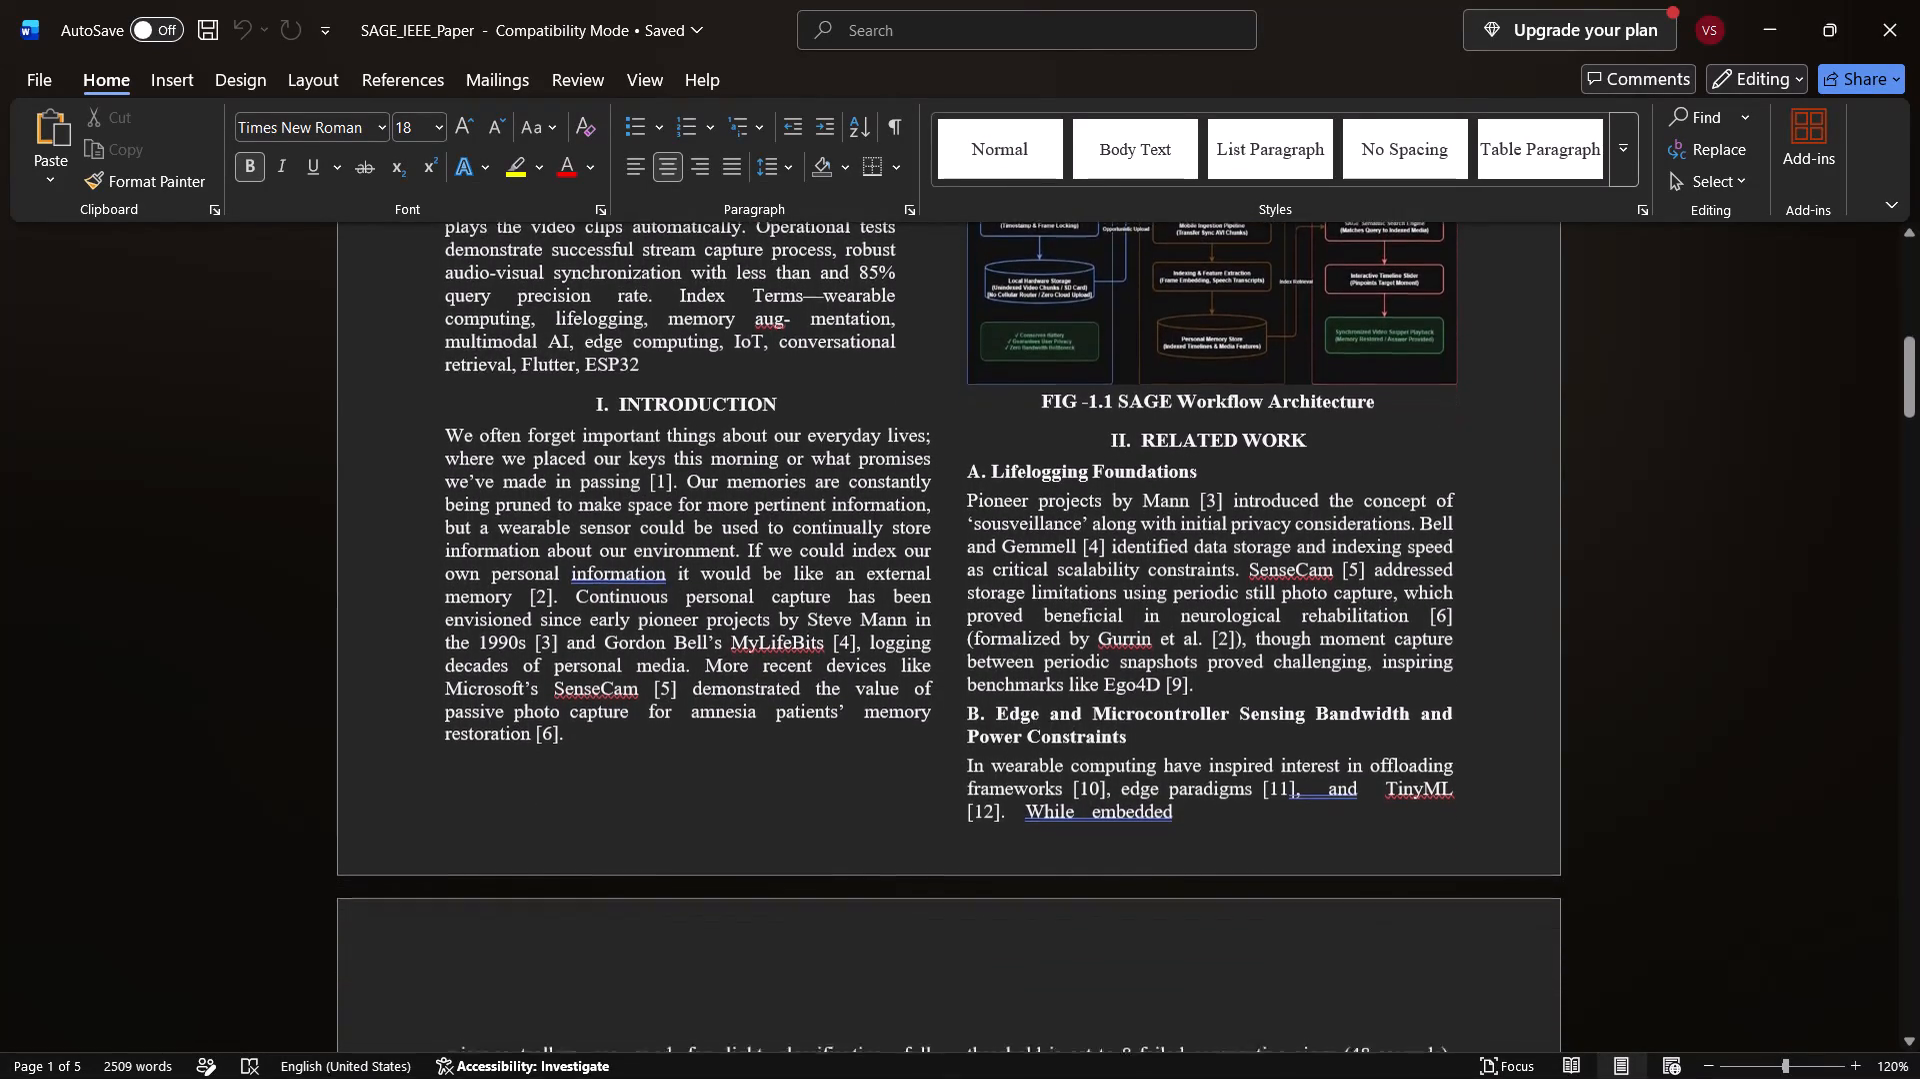
pyautogui.scroll(-2, 1325, 937)
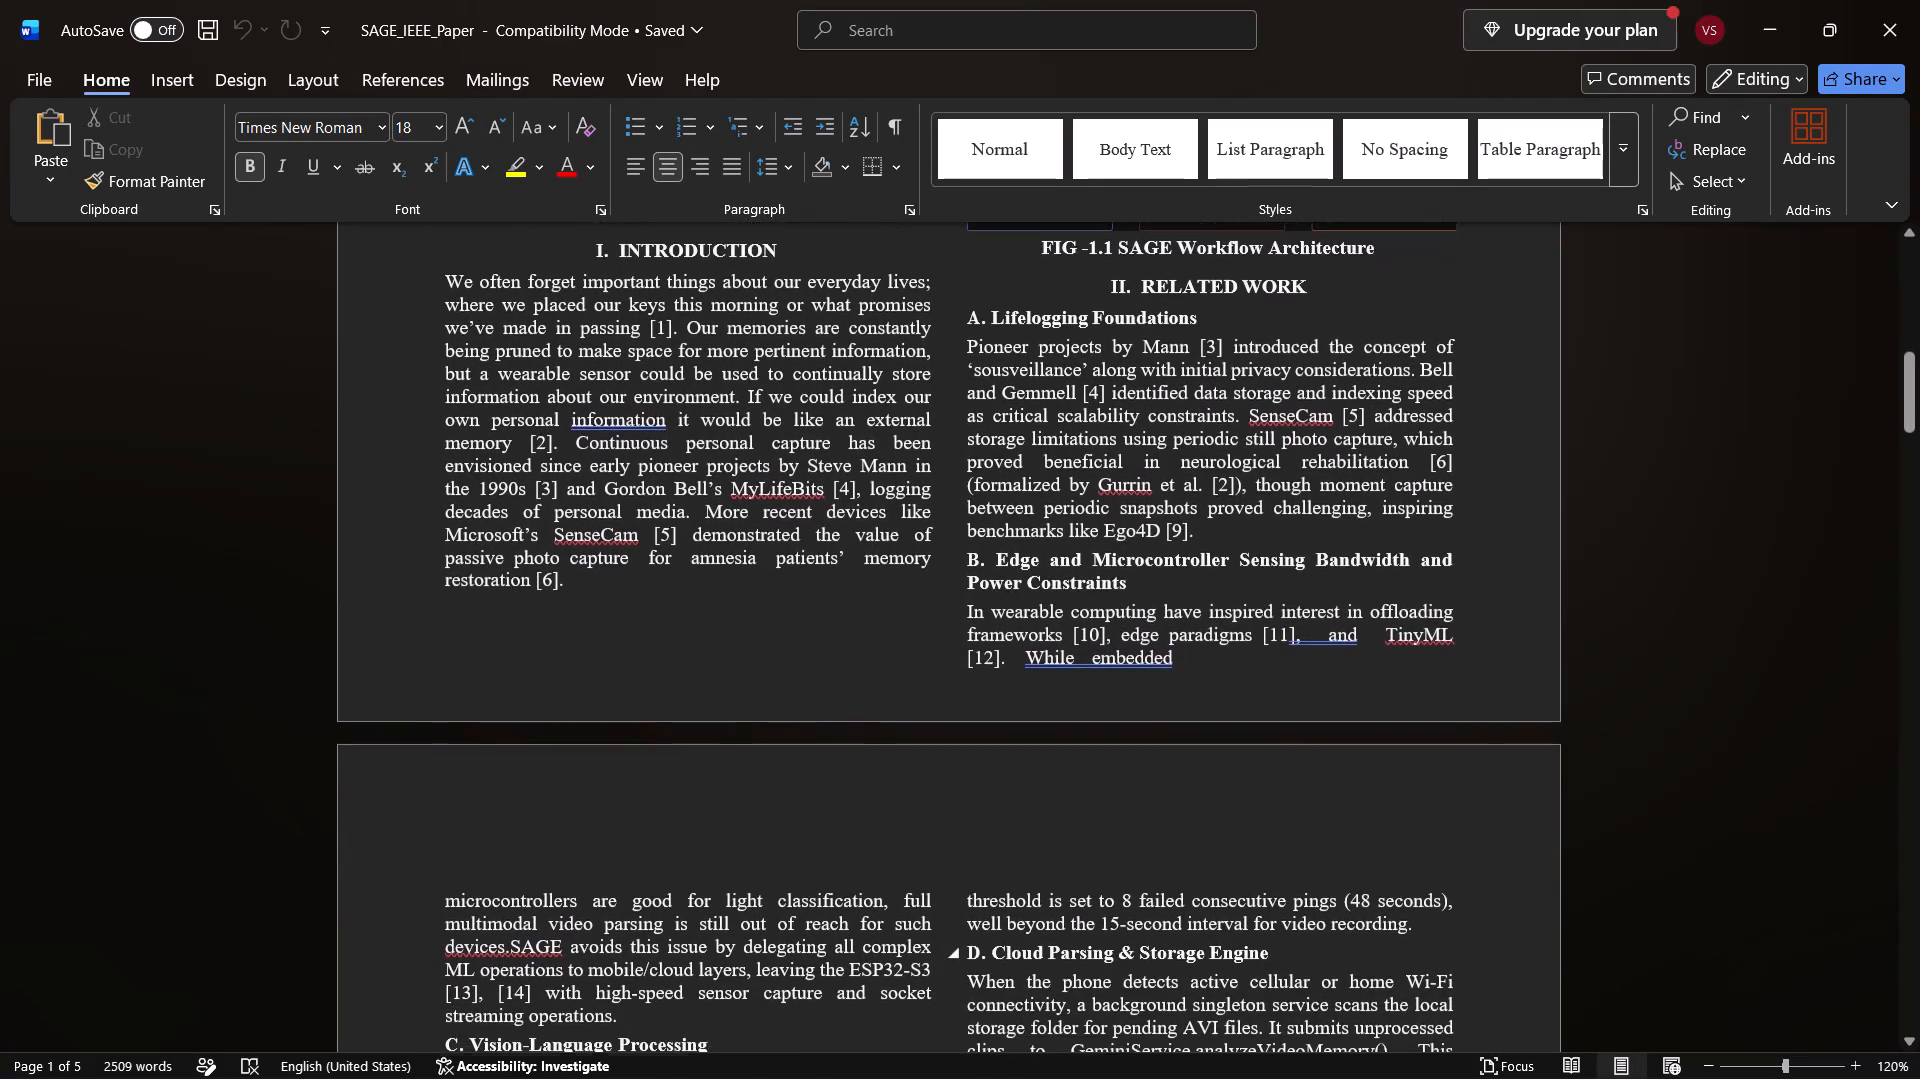
pyautogui.scroll(-2, 1325, 937)
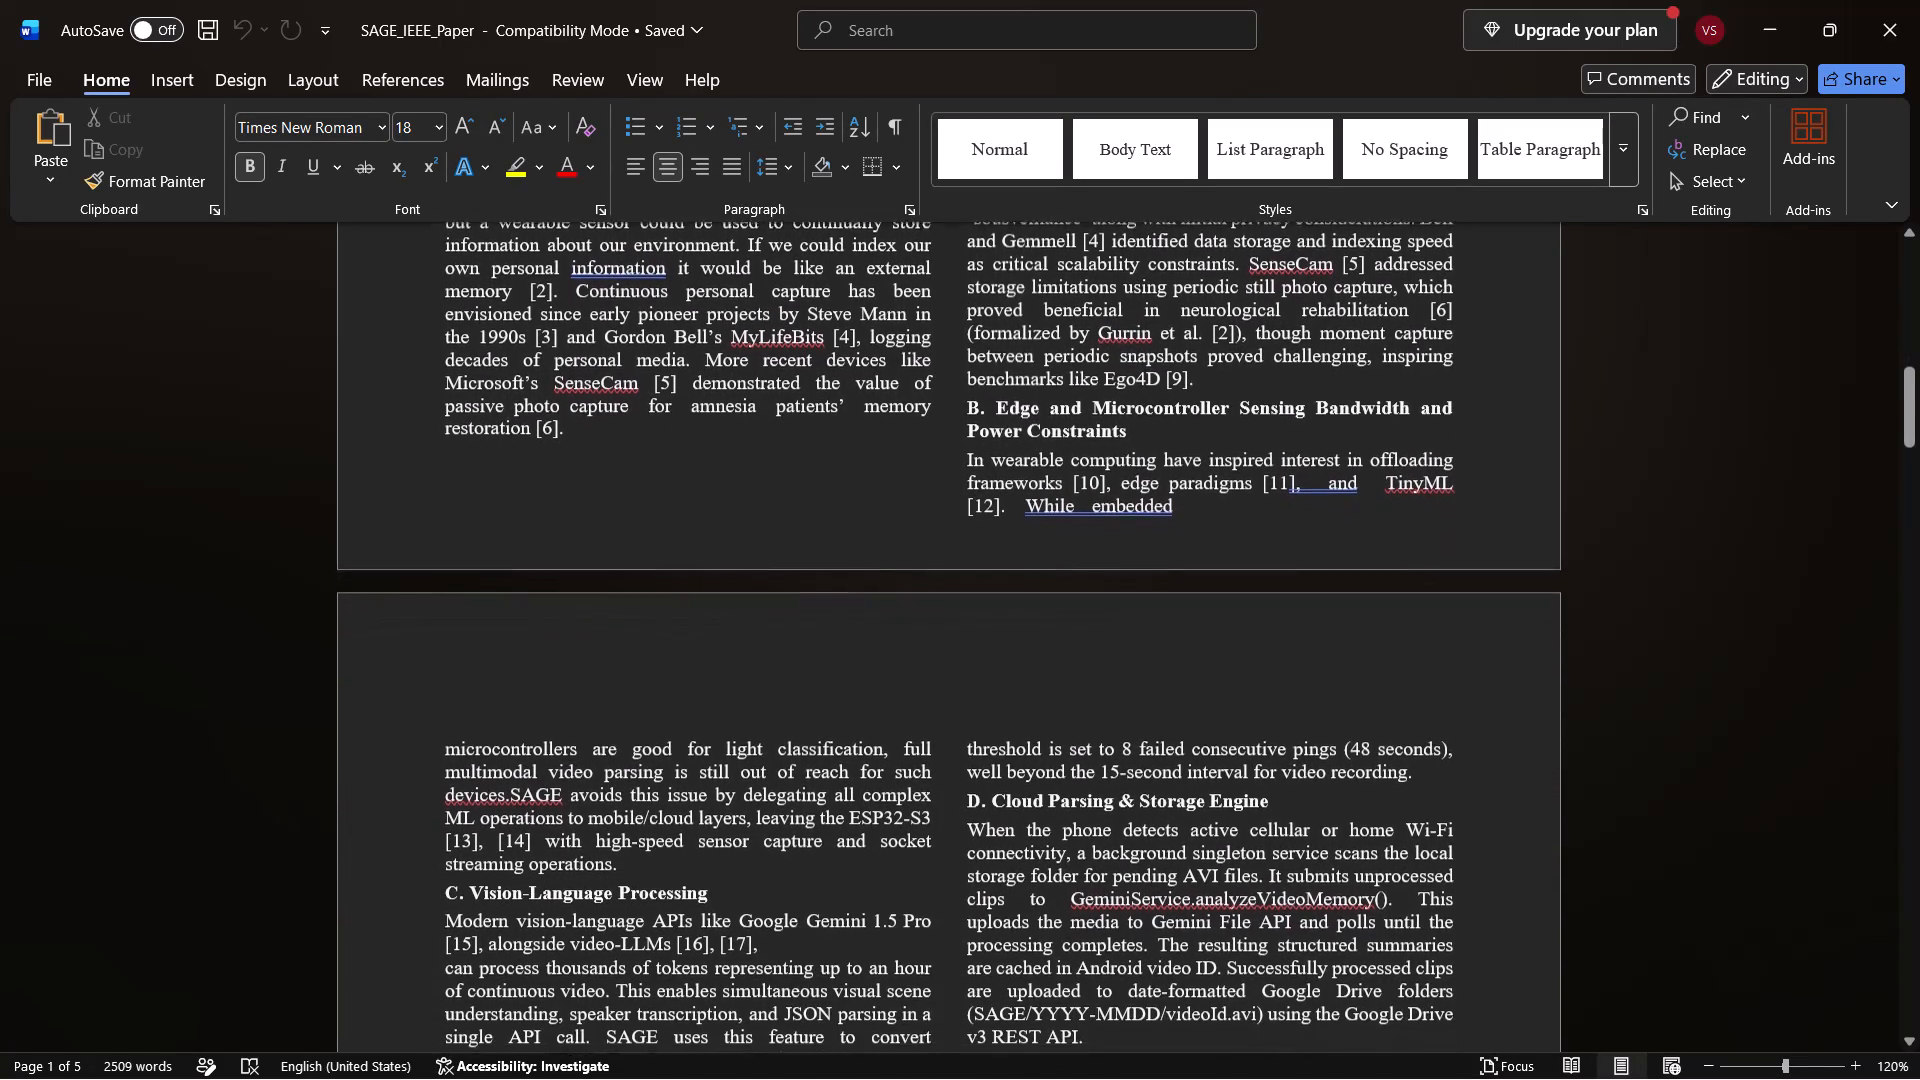
pyautogui.scroll(-2, 1325, 937)
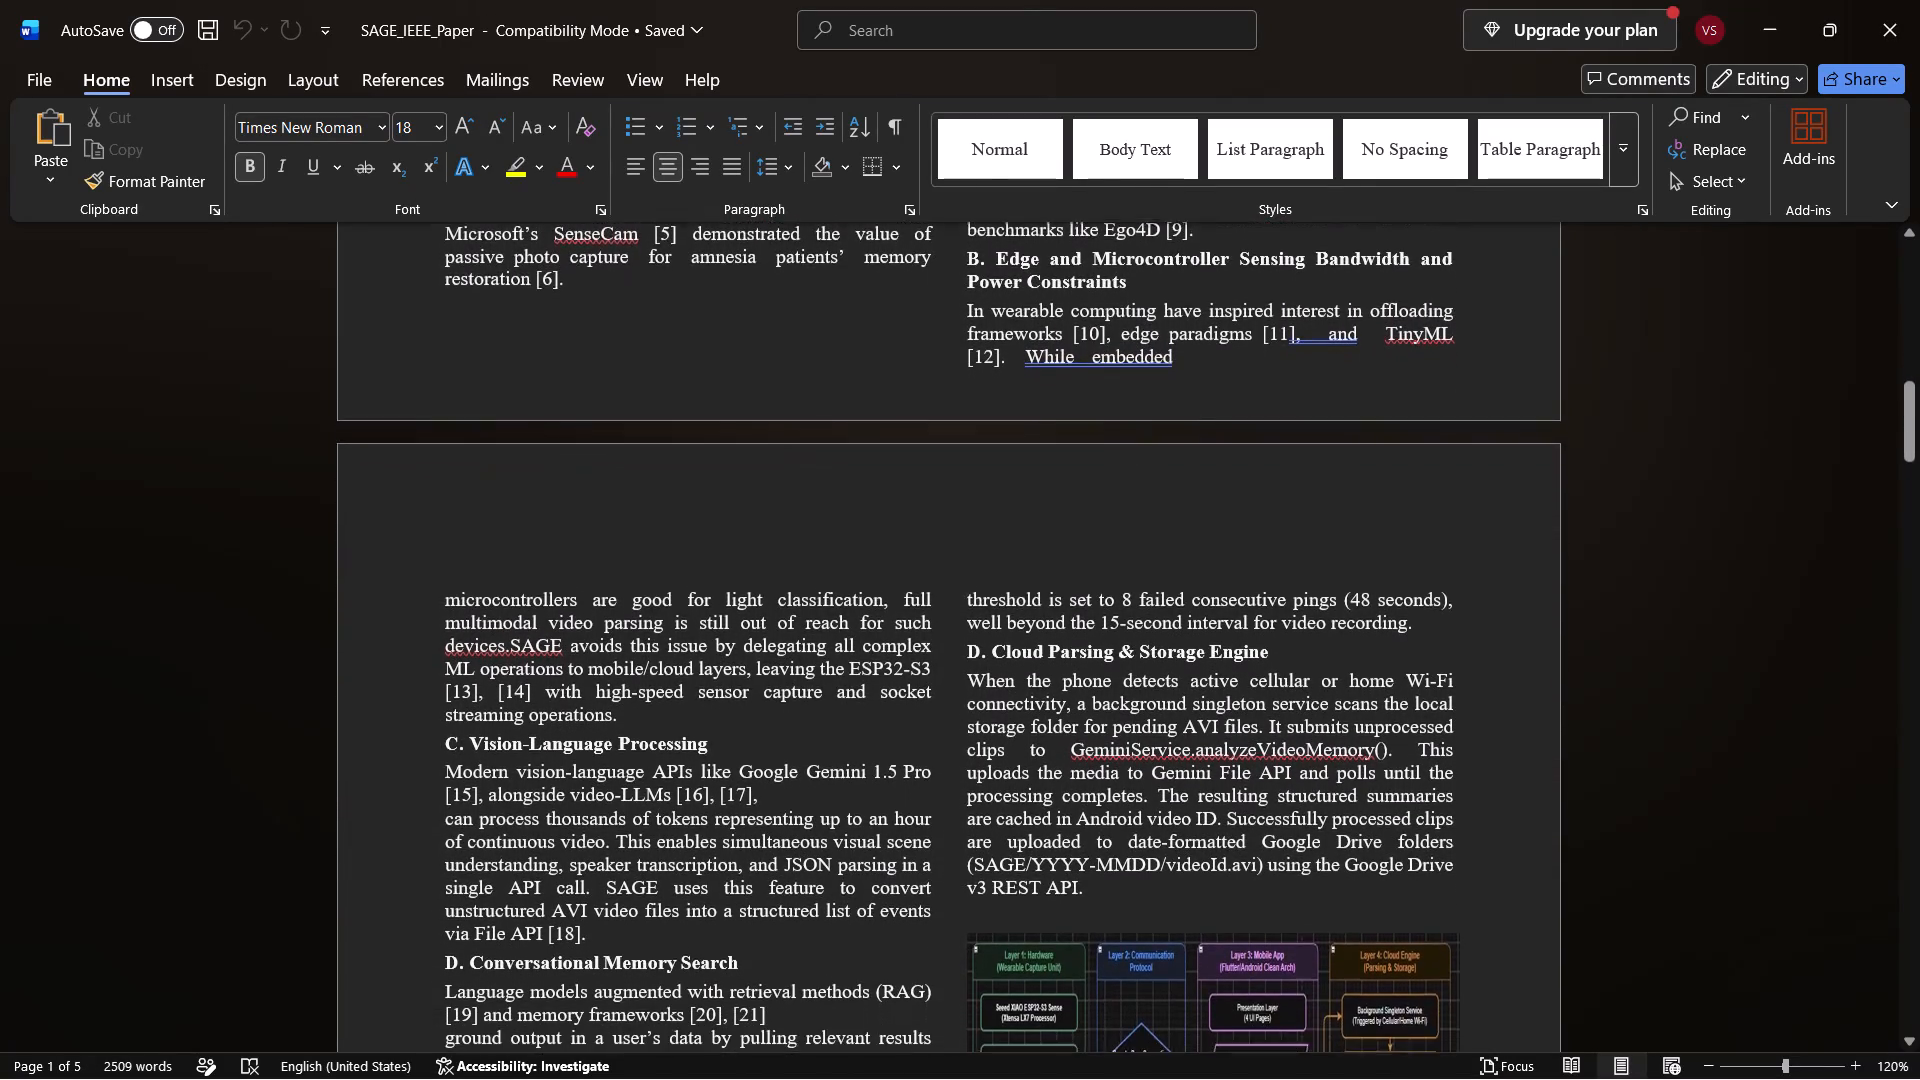
pyautogui.scroll(-1, 1325, 937)
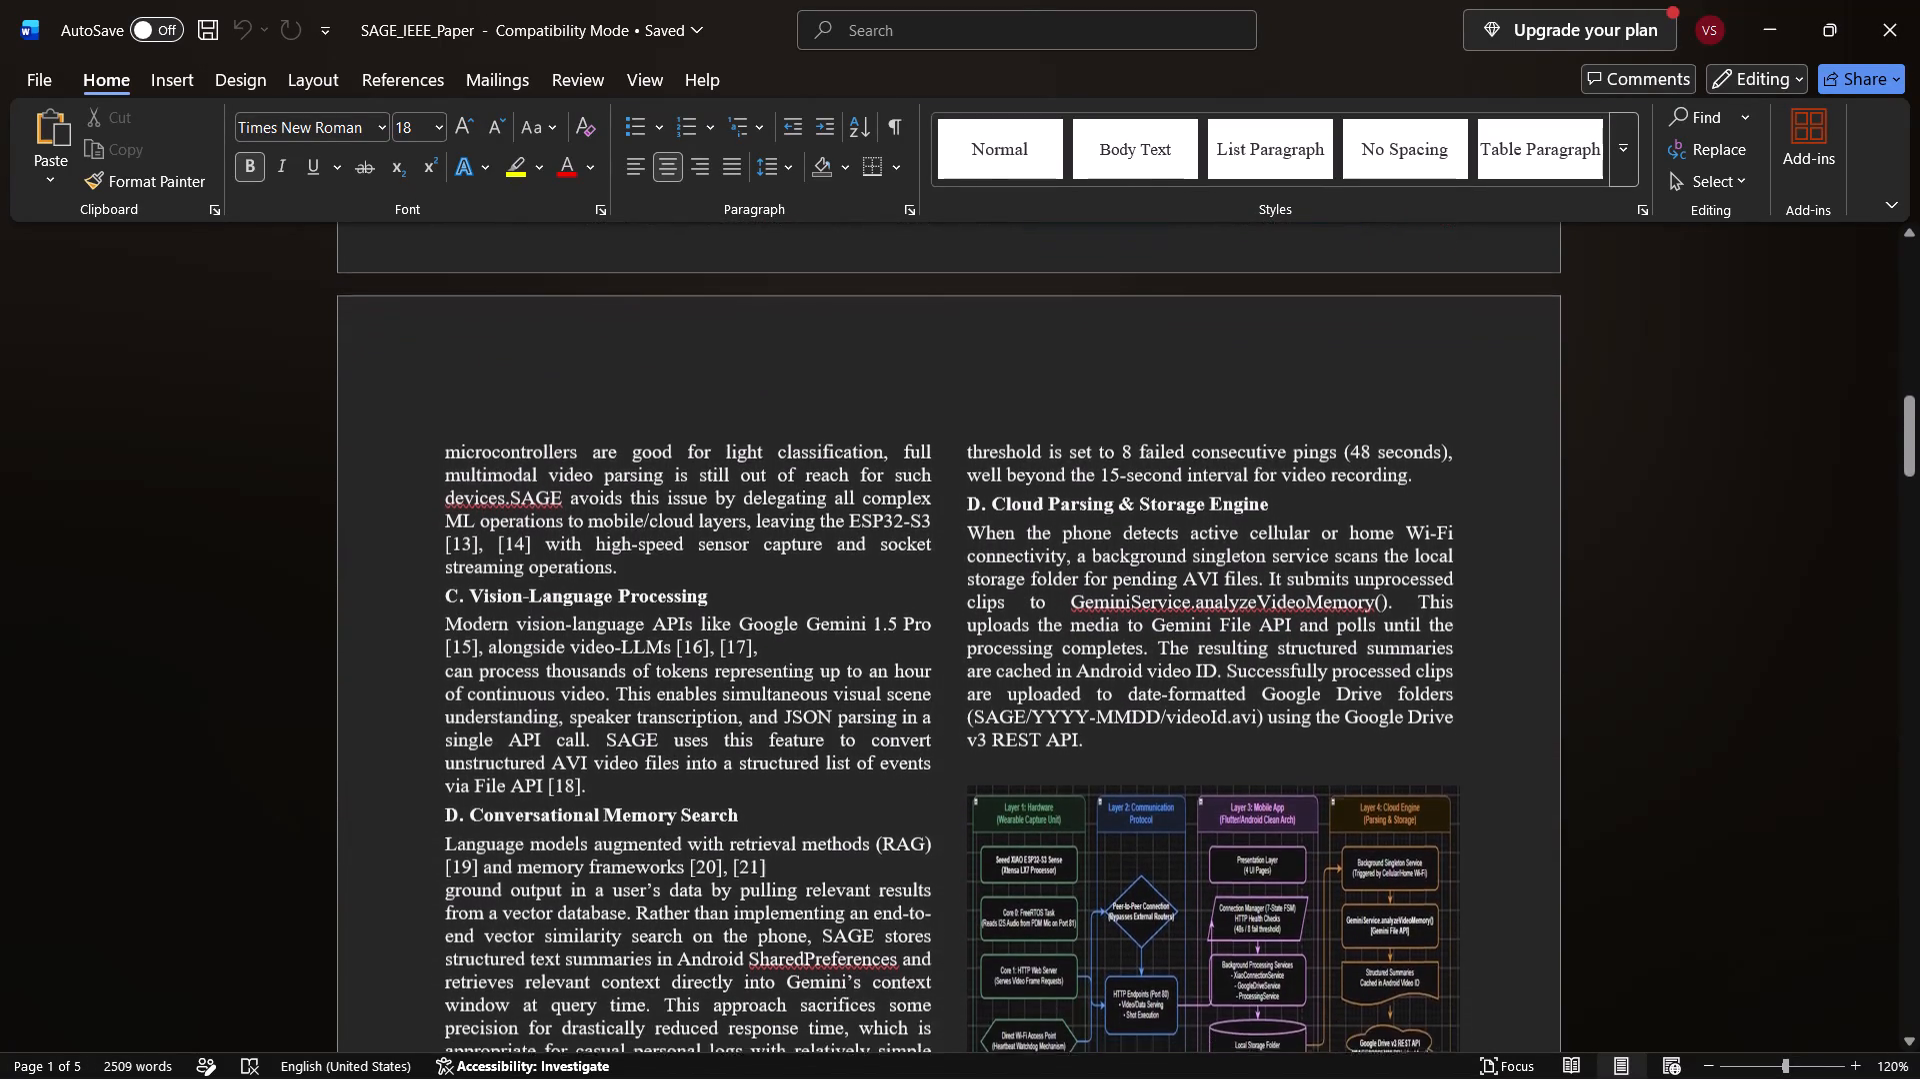
pyautogui.scroll(-4, 1325, 937)
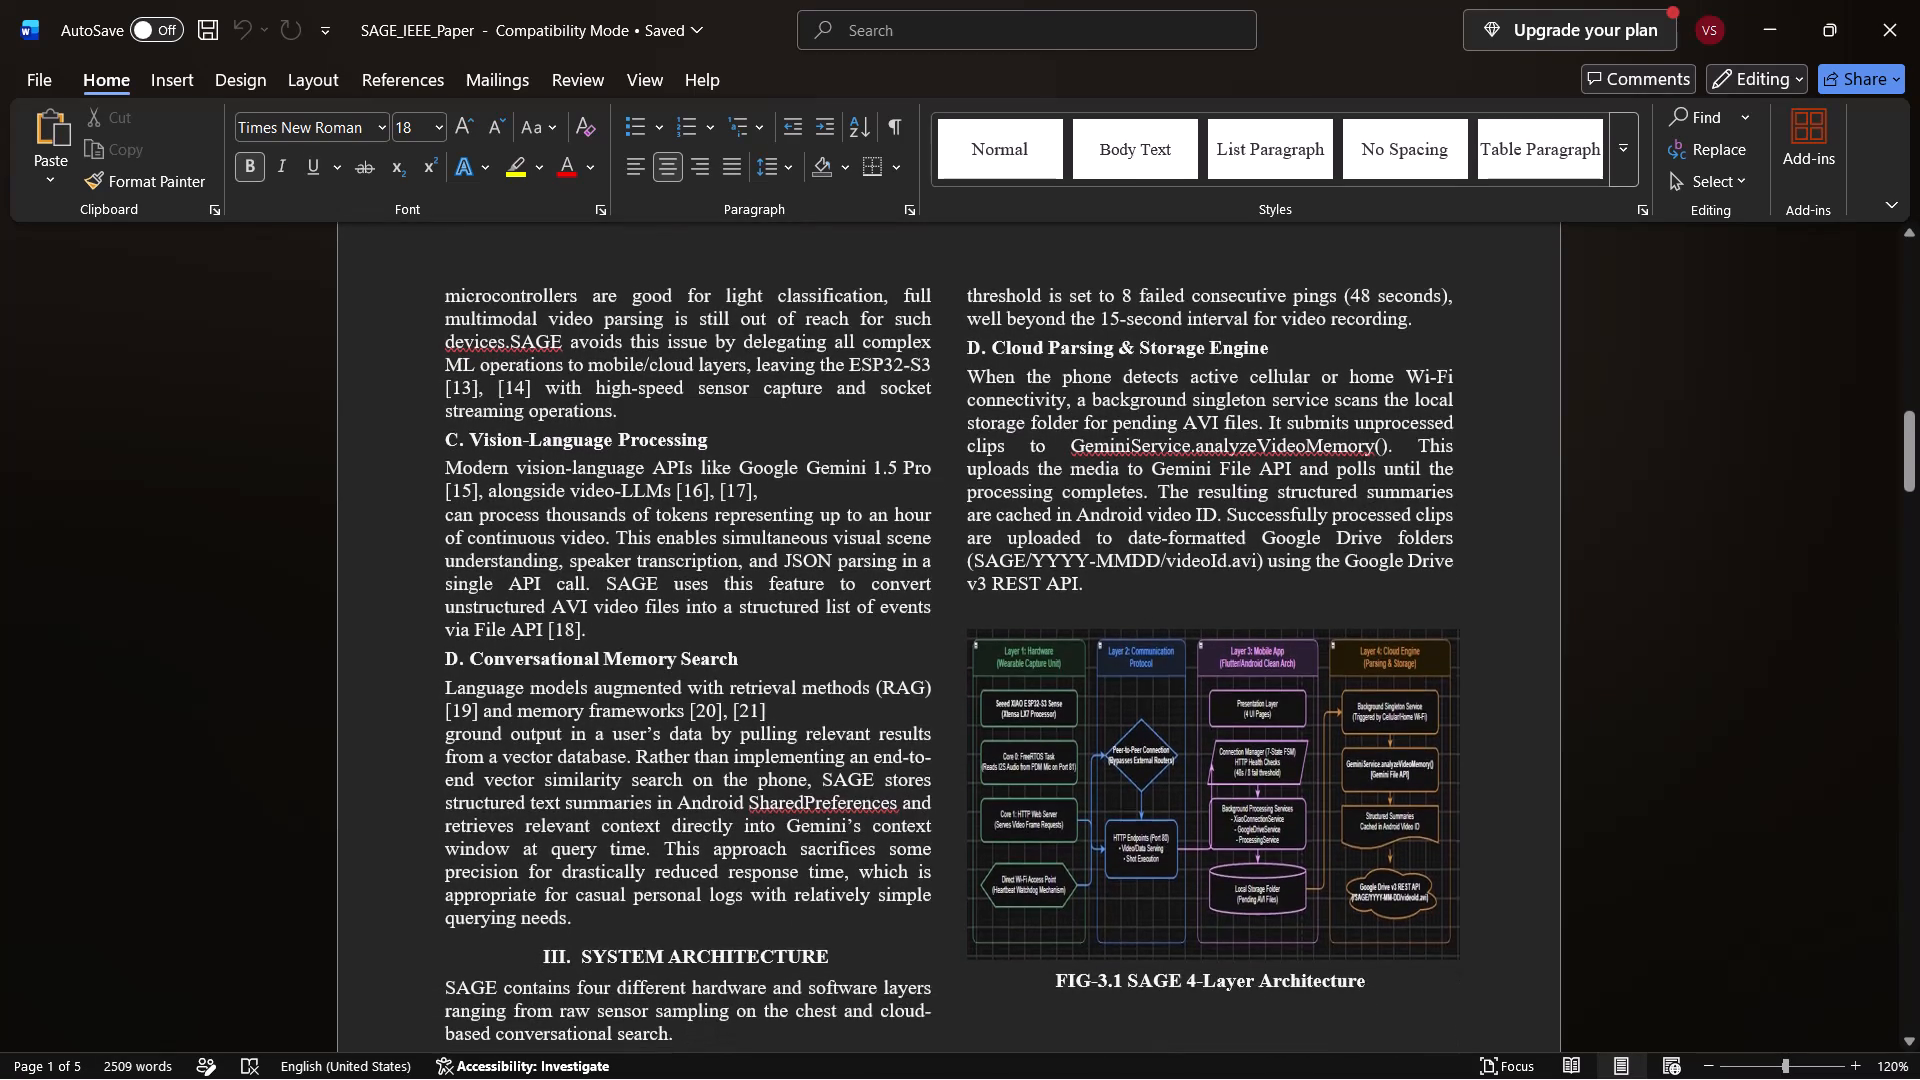
pyautogui.scroll(-4, 1325, 937)
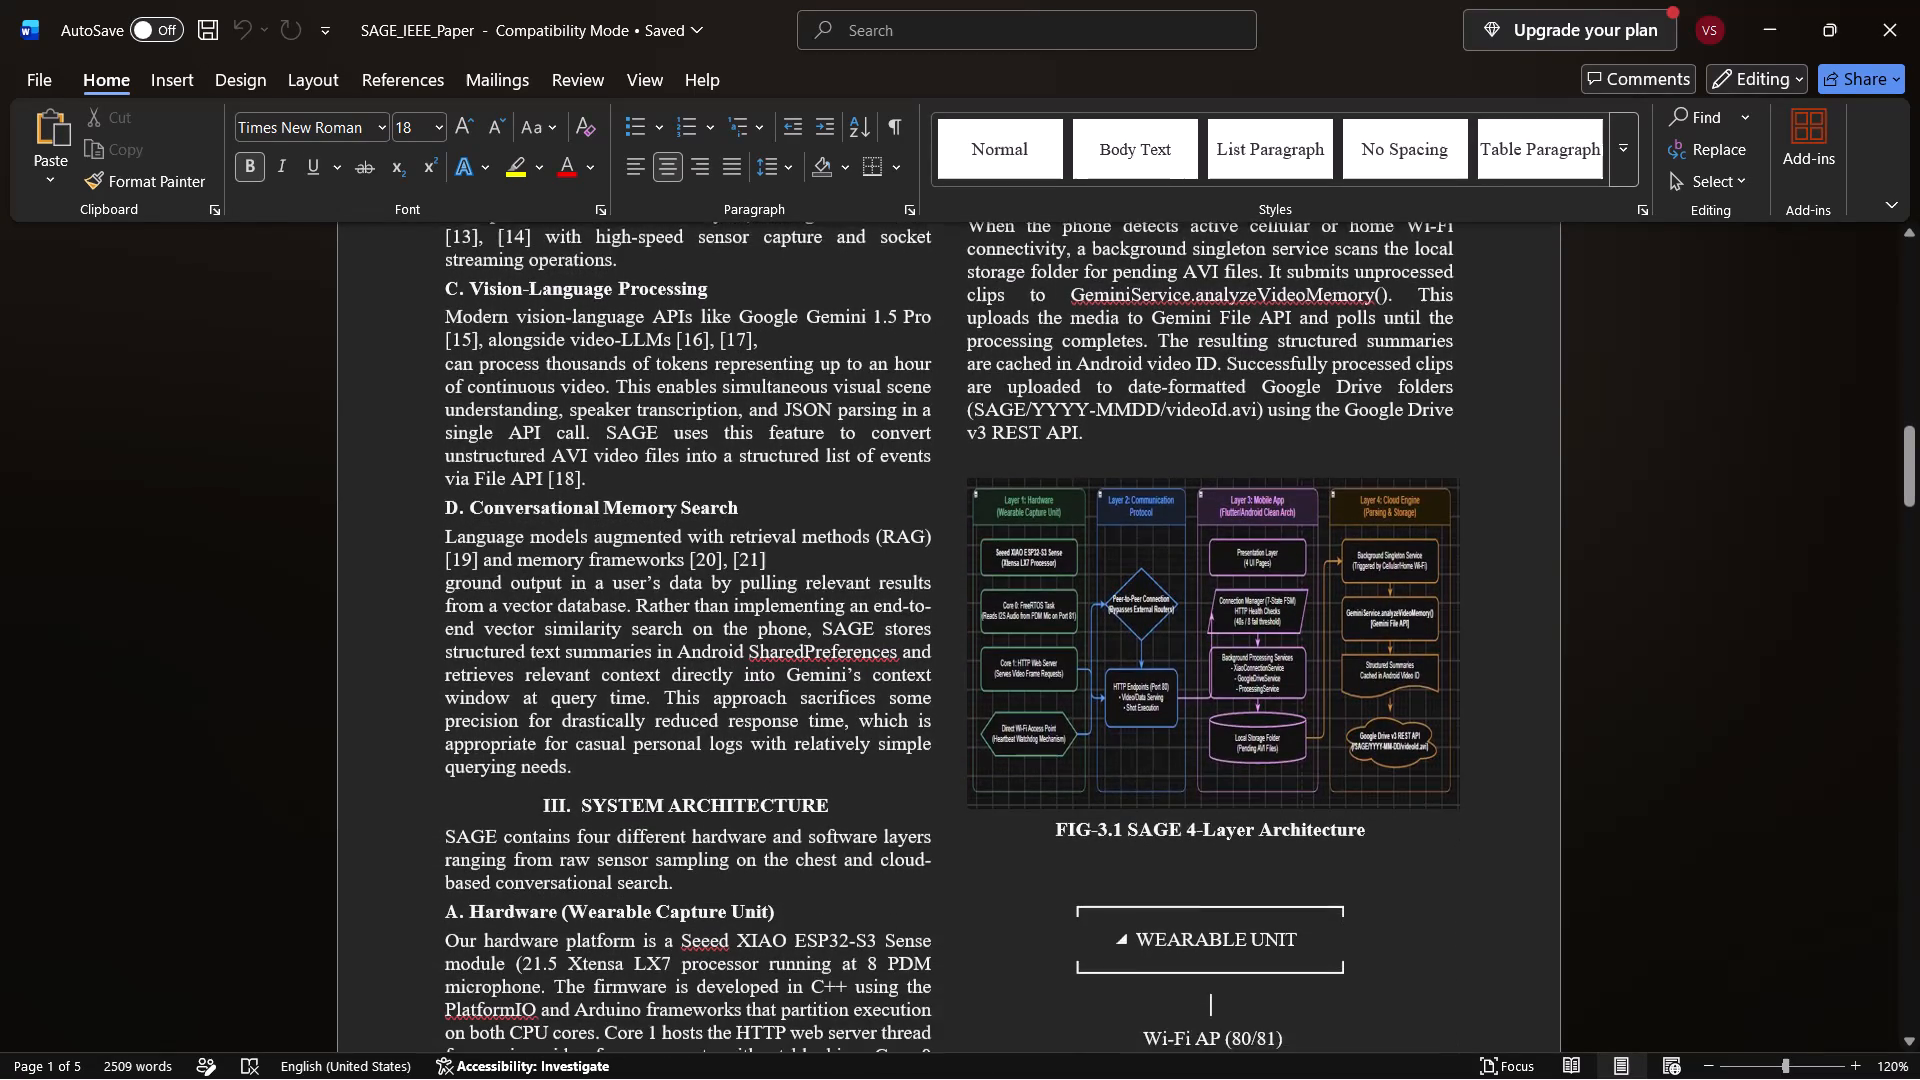
pyautogui.scroll(-1, 1325, 937)
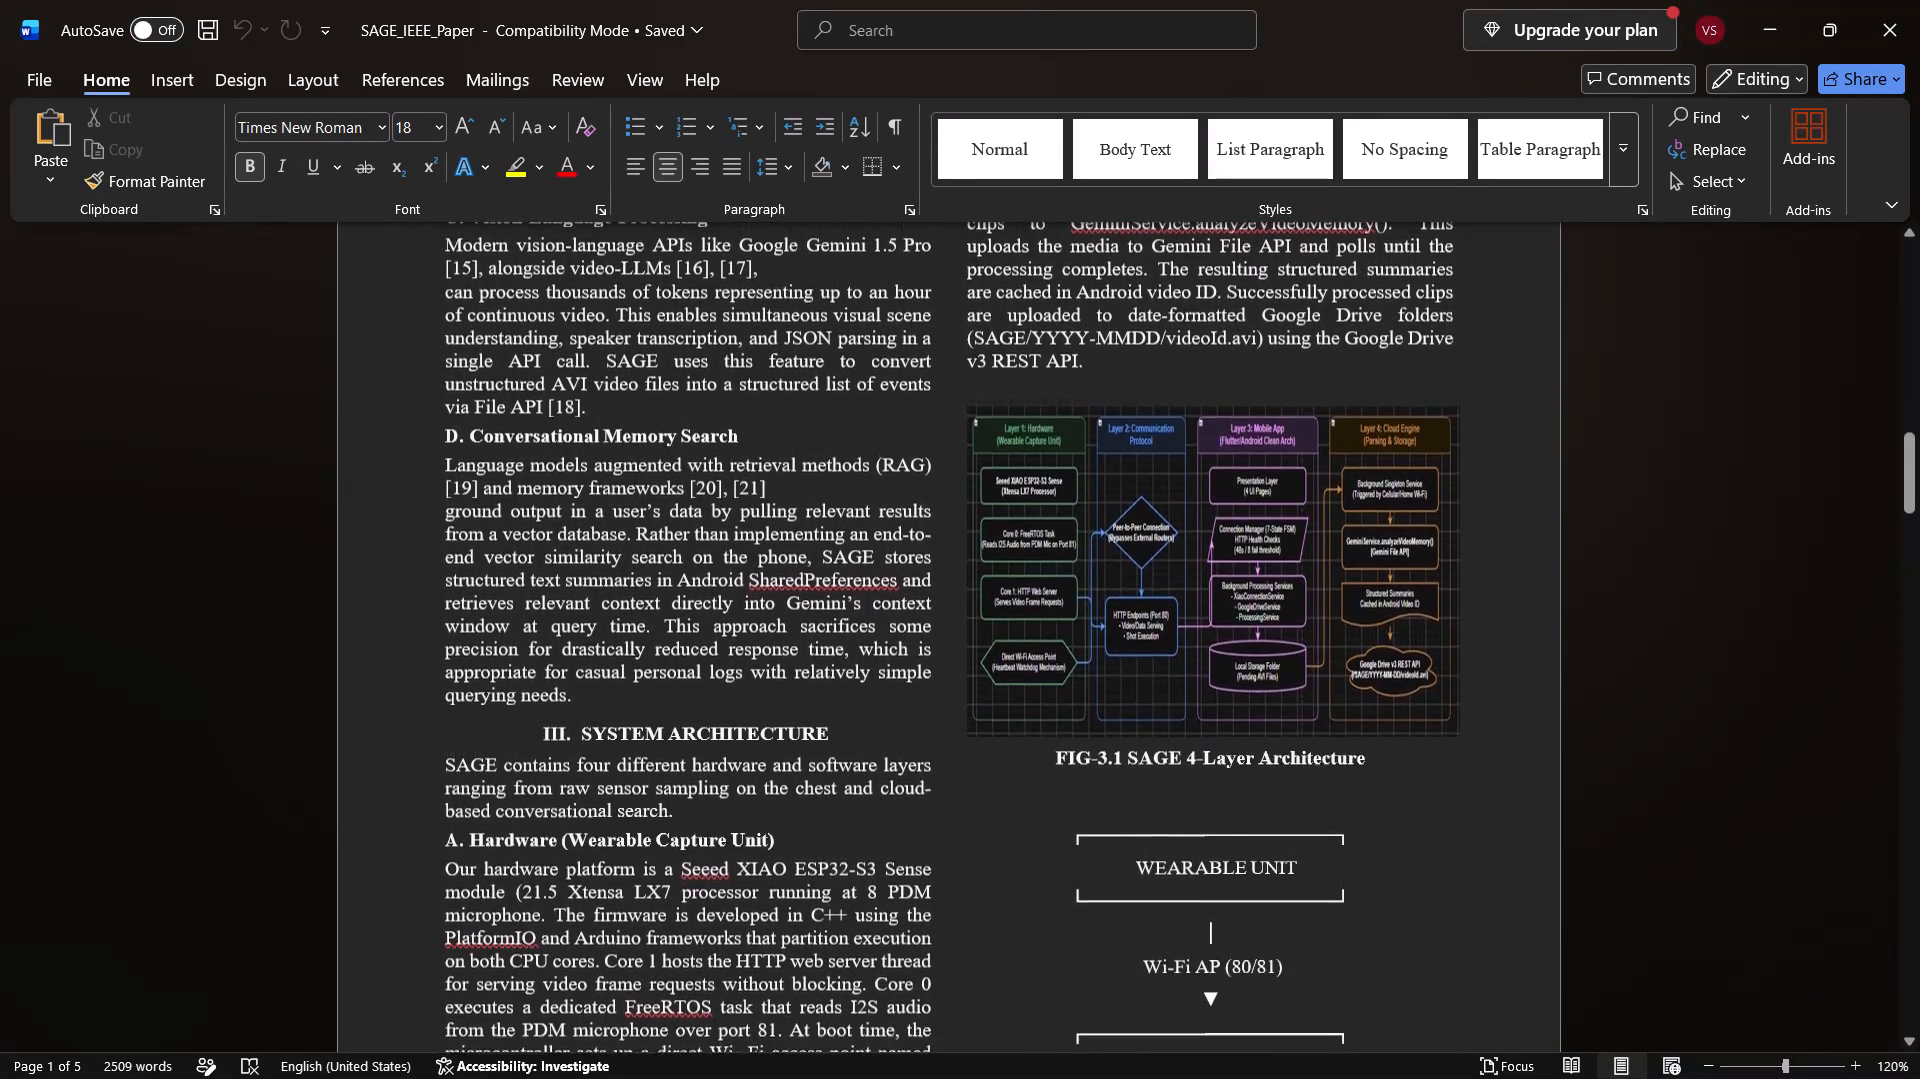
pyautogui.scroll(-3, 1325, 937)
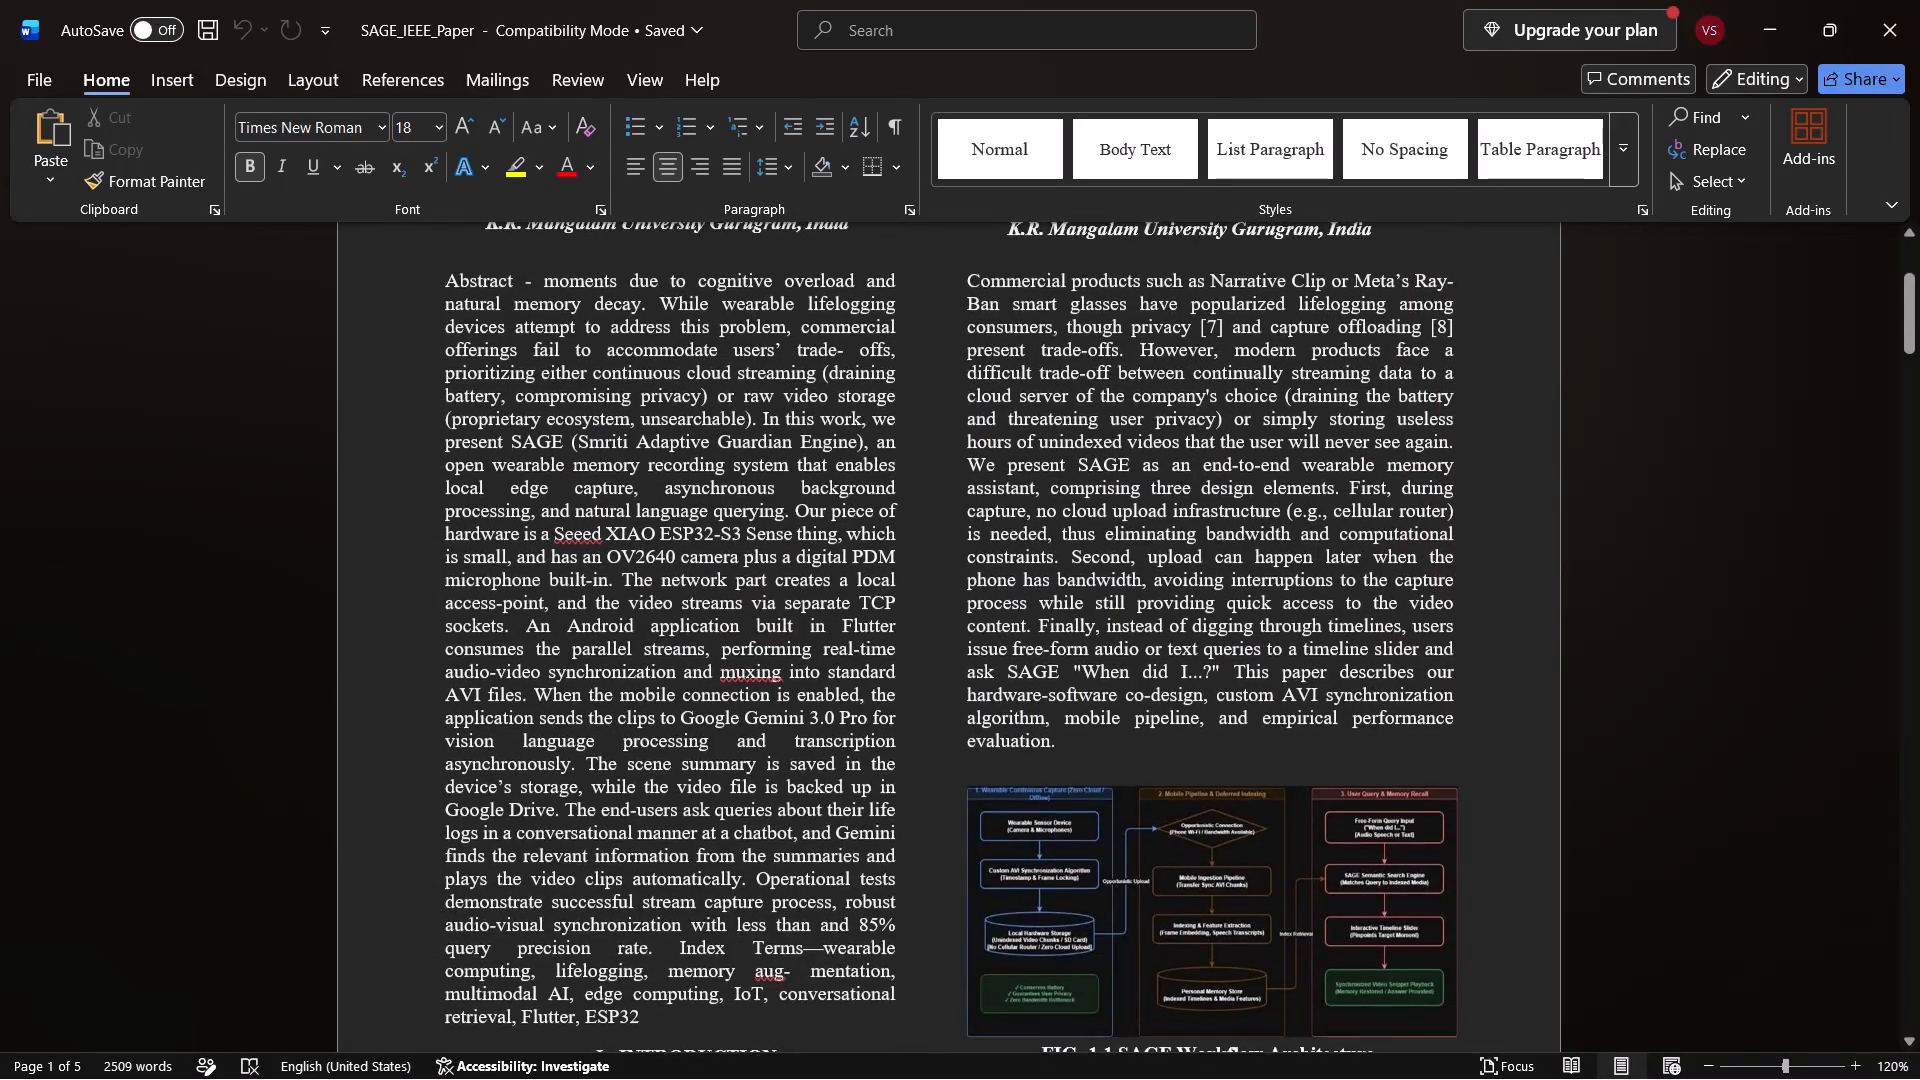
pyautogui.scroll(-2, 1325, 932)
pyautogui.scroll(2, 1325, 932)
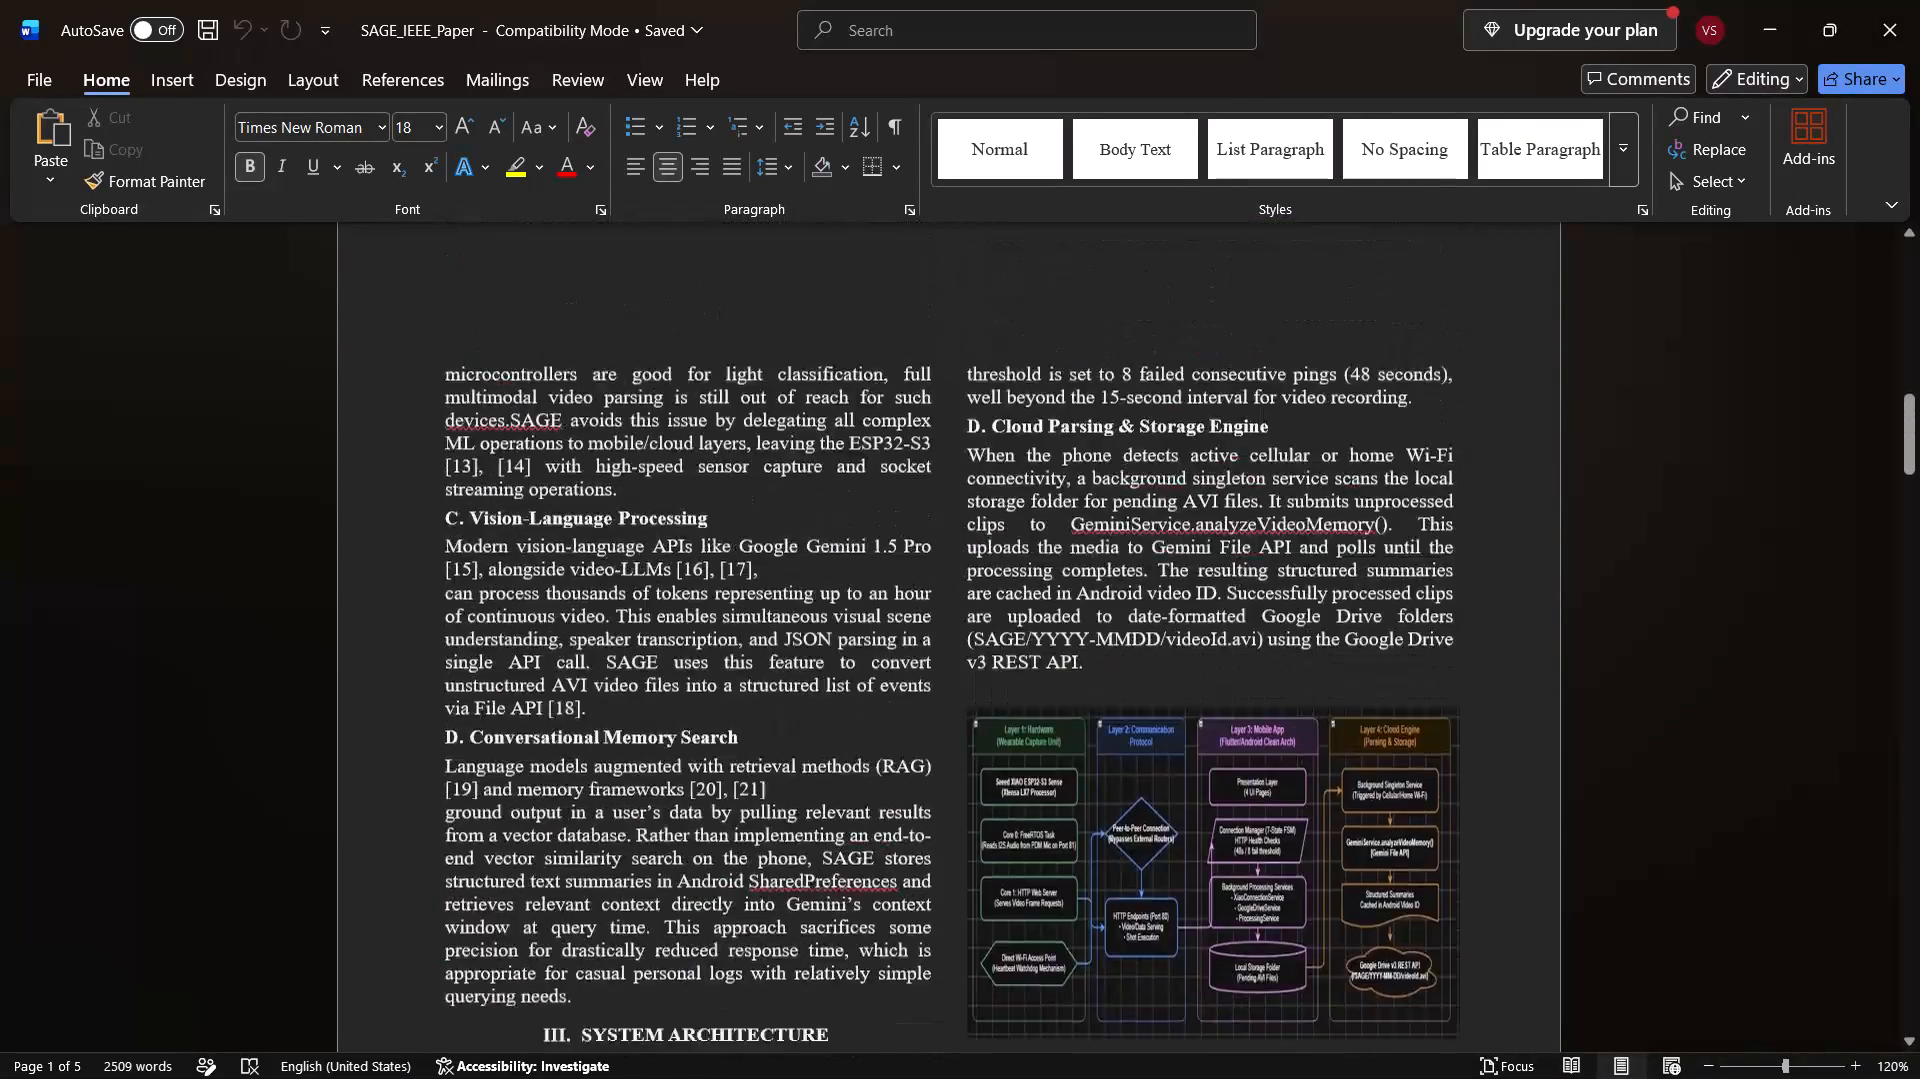
pyautogui.scroll(1, 1325, 932)
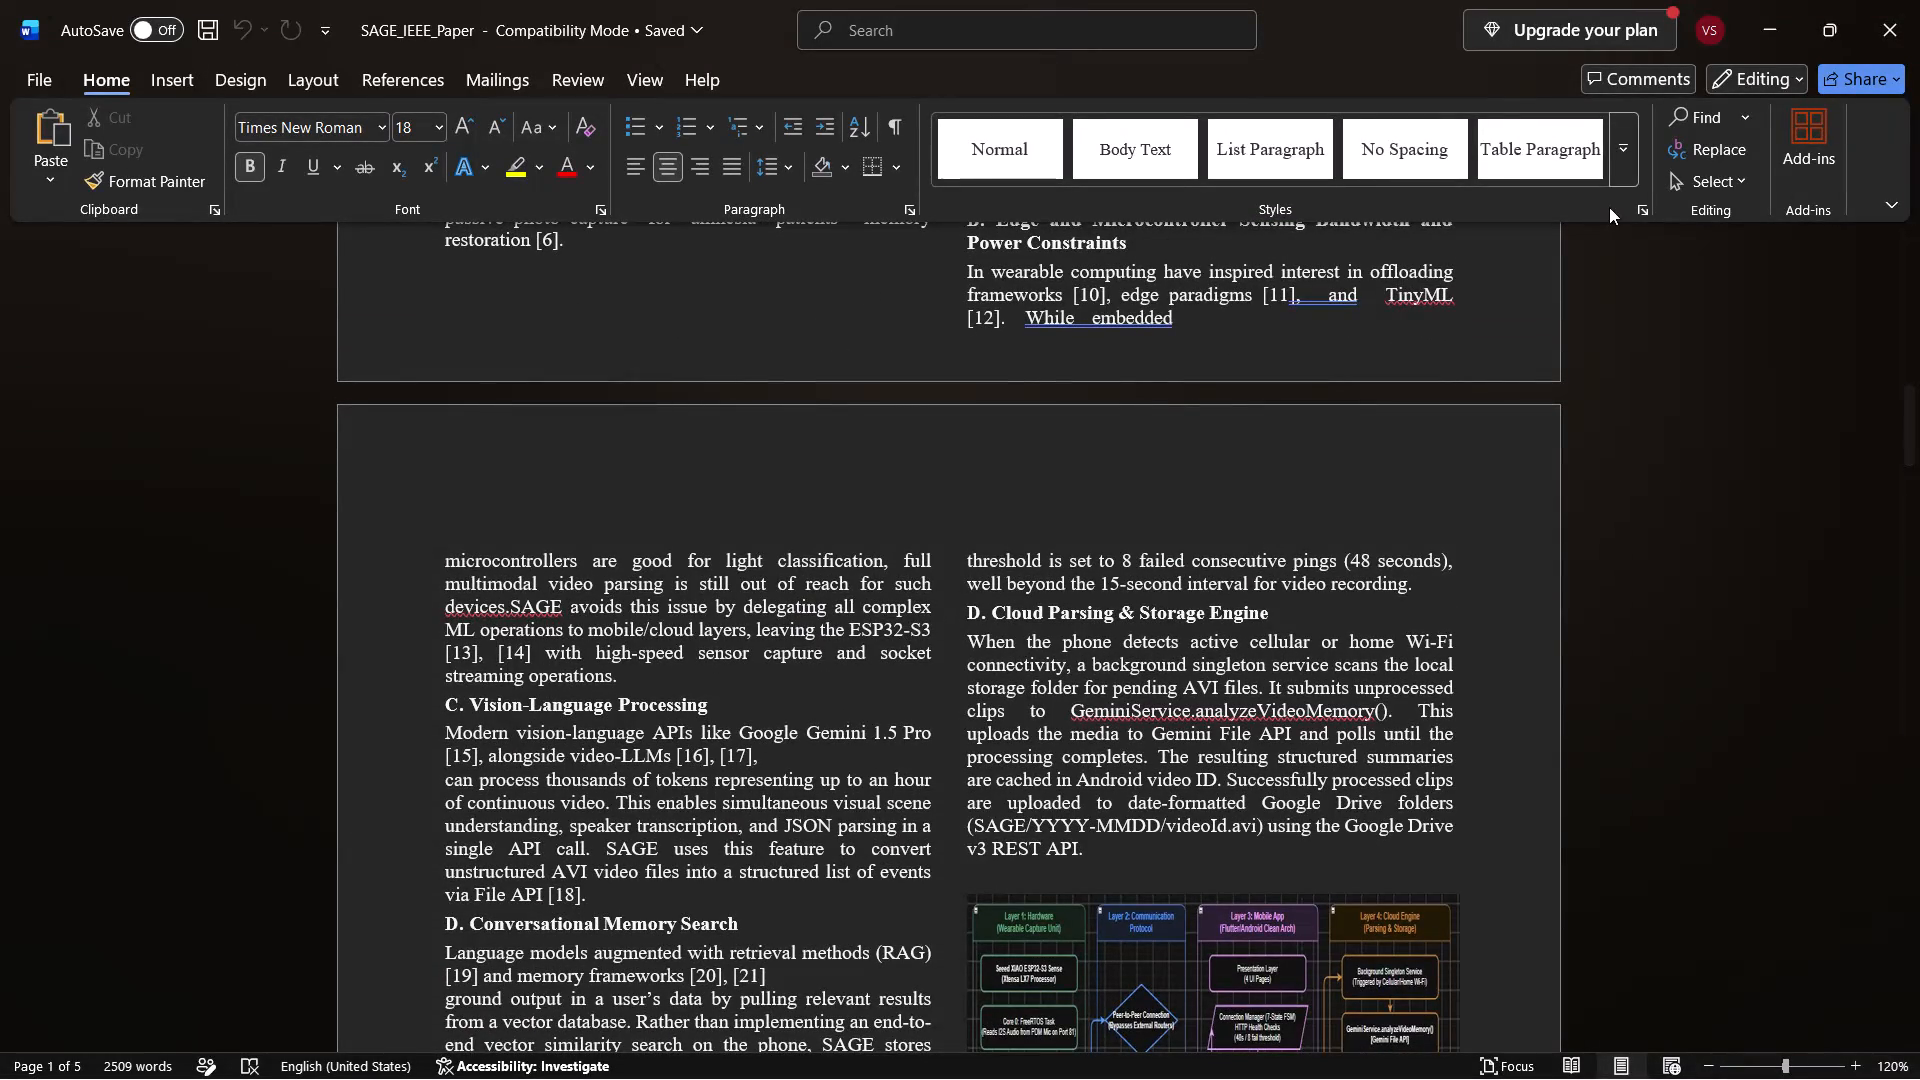
pyautogui.scroll(-13, 1583, 264)
pyautogui.scroll(5, 1583, 264)
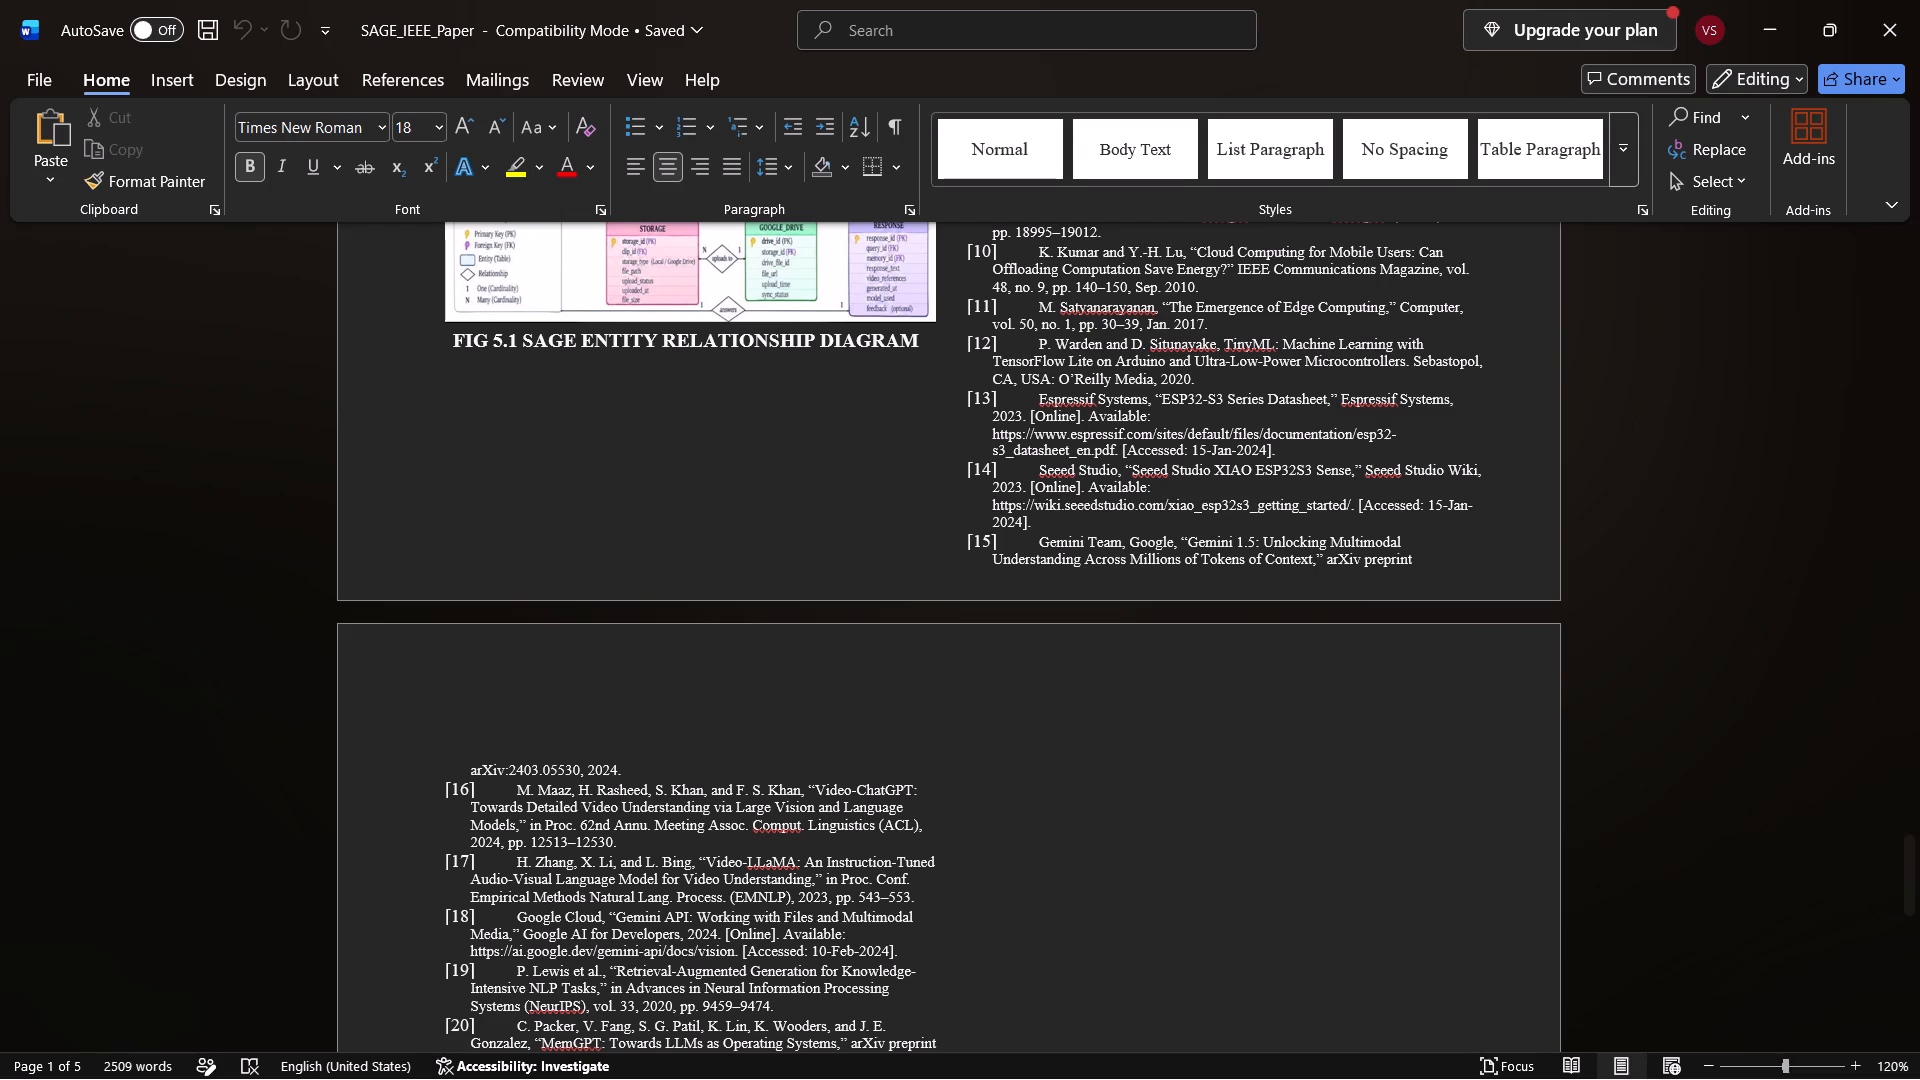
pyautogui.scroll(2, 1448, 470)
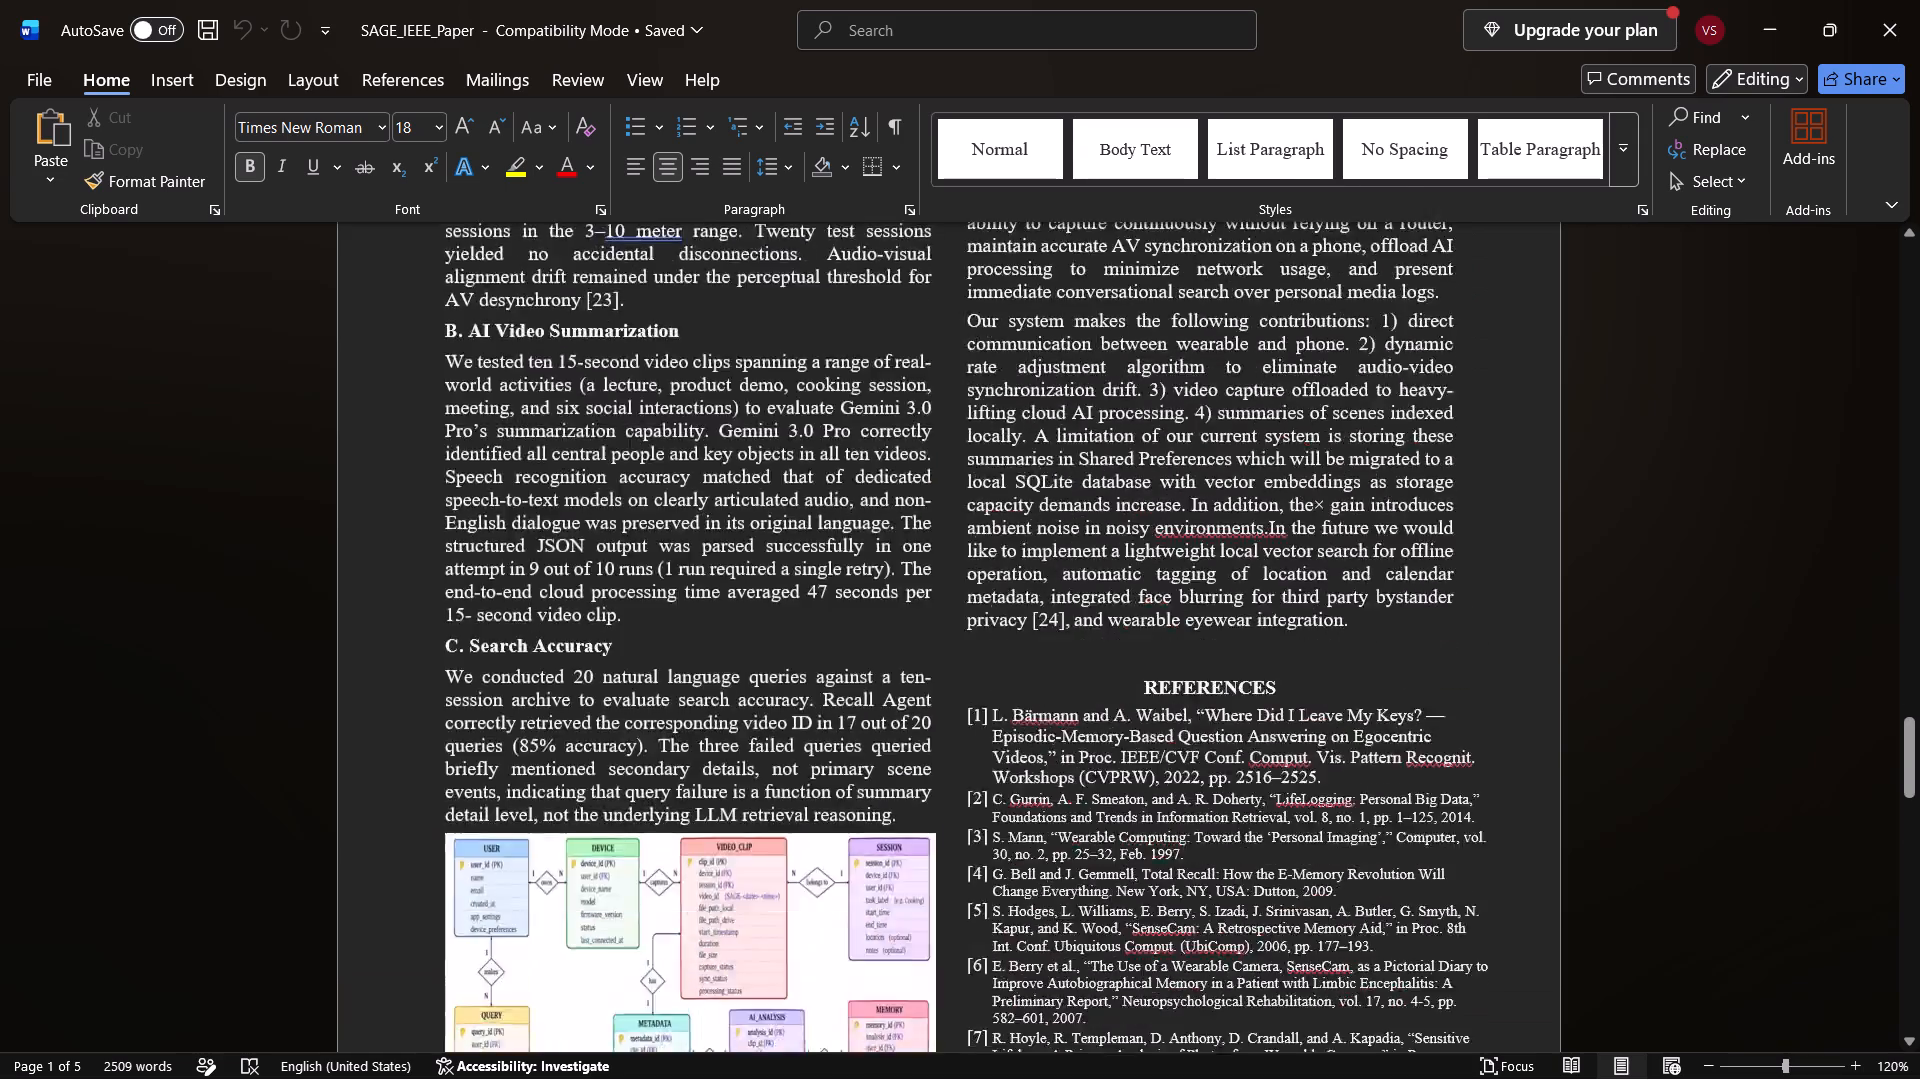
pyautogui.scroll(1, 1448, 470)
pyautogui.scroll(-3, 1448, 470)
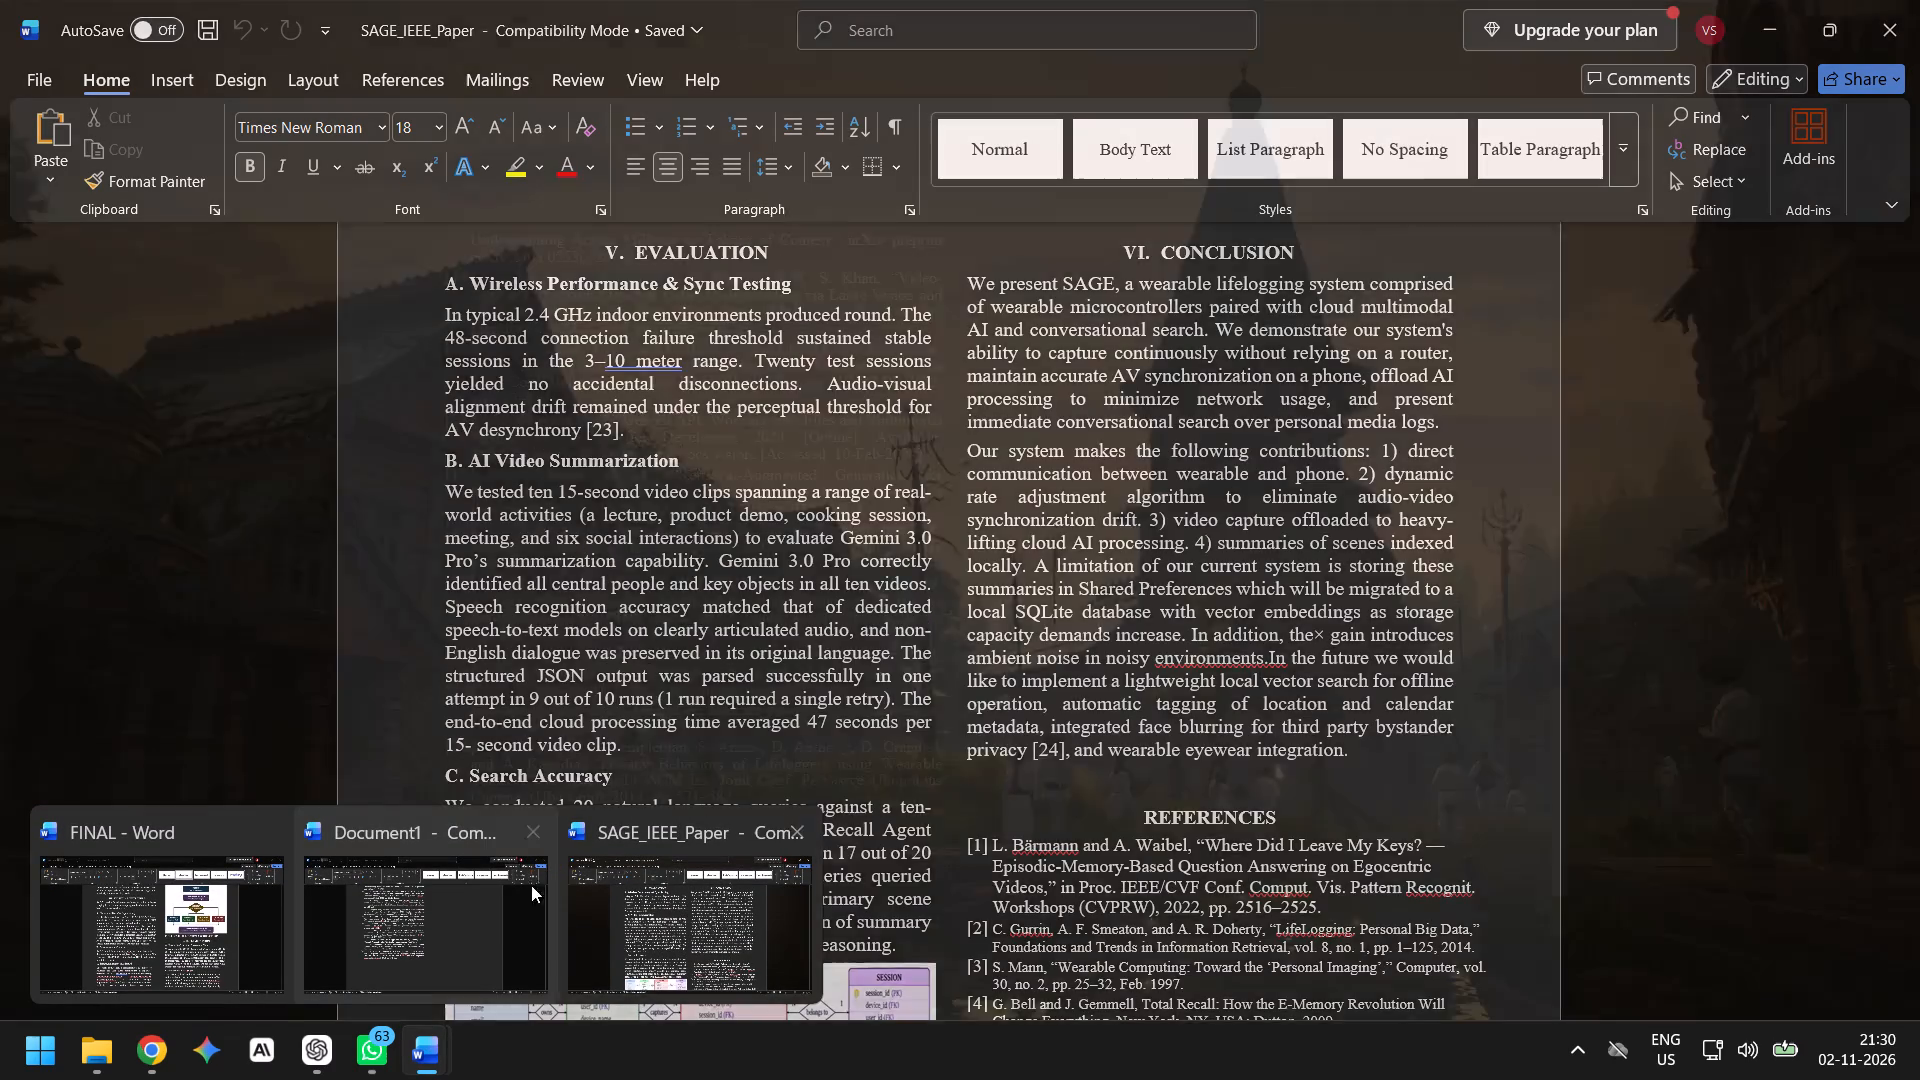
# Close the Document1 Word window and return to the SAGE_IEEE_Paper document.
pyautogui.click(527, 837)
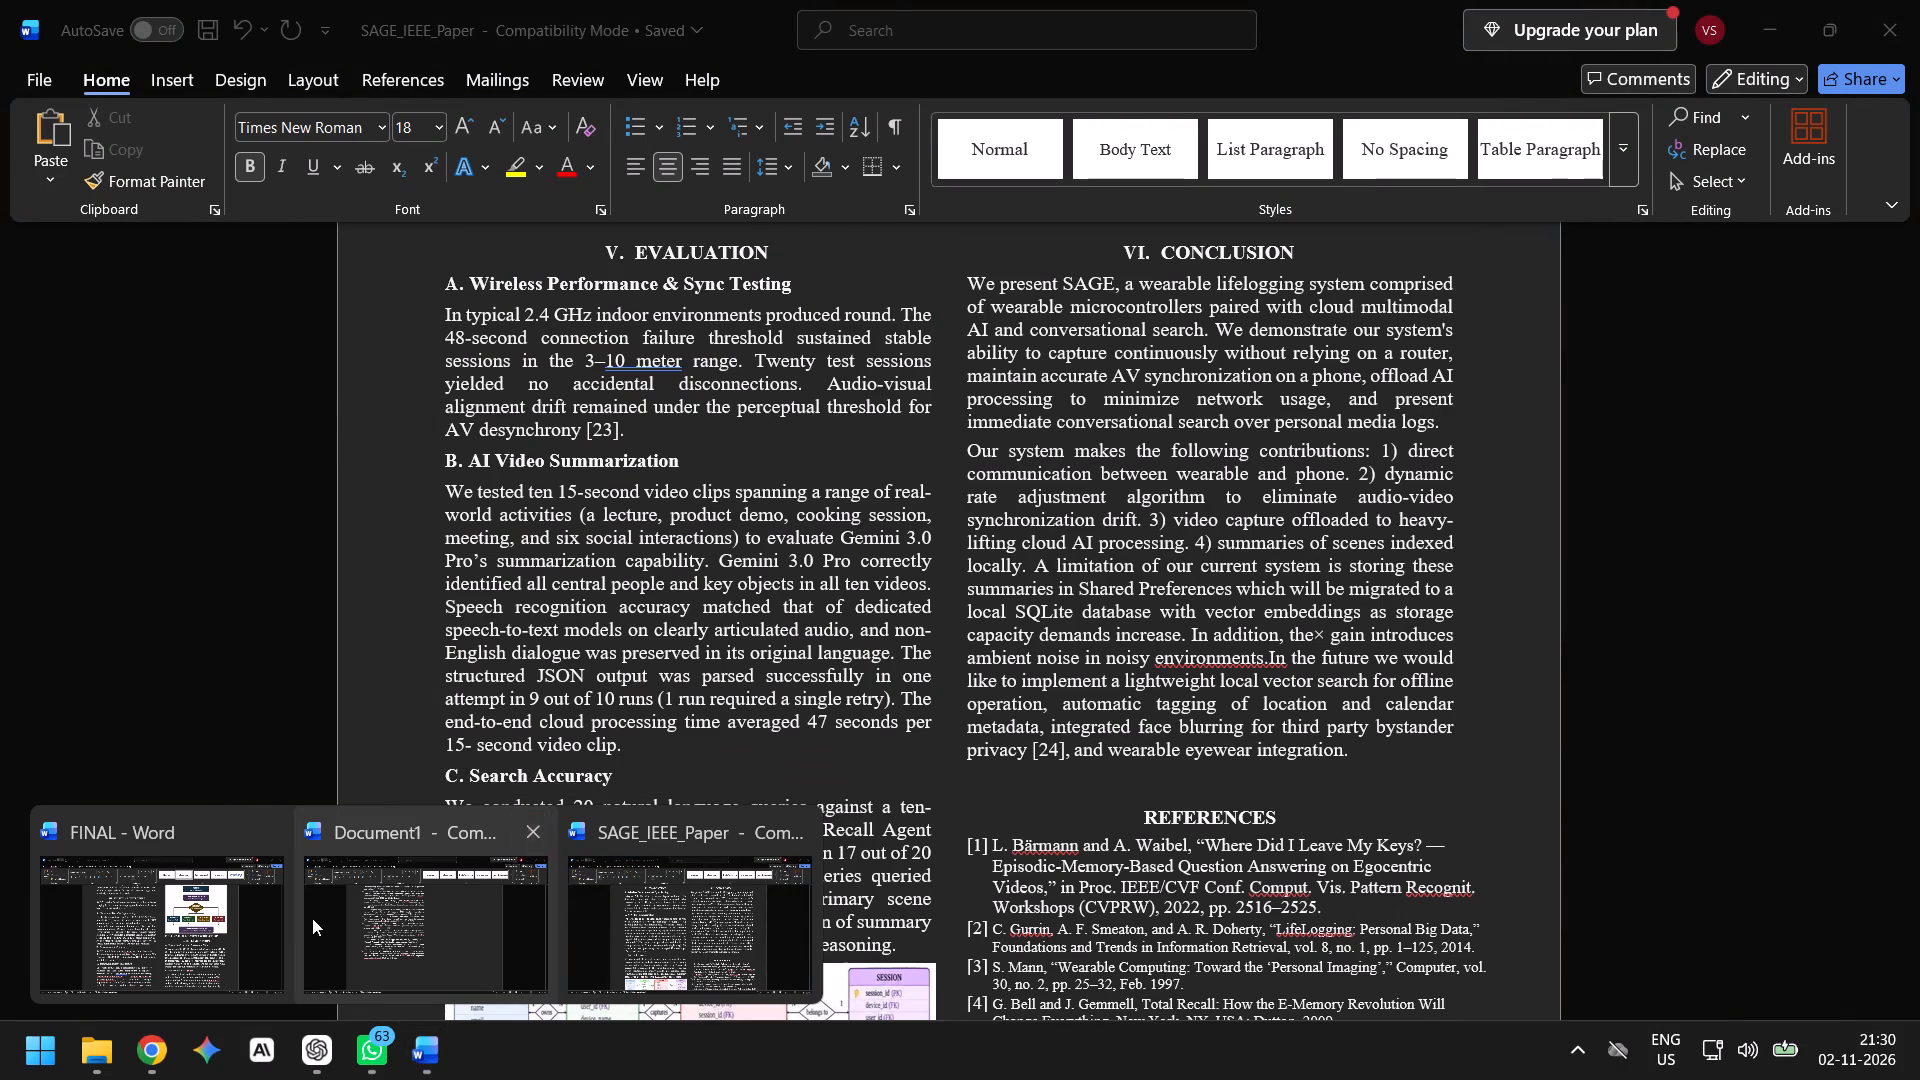
pyautogui.click(424, 928)
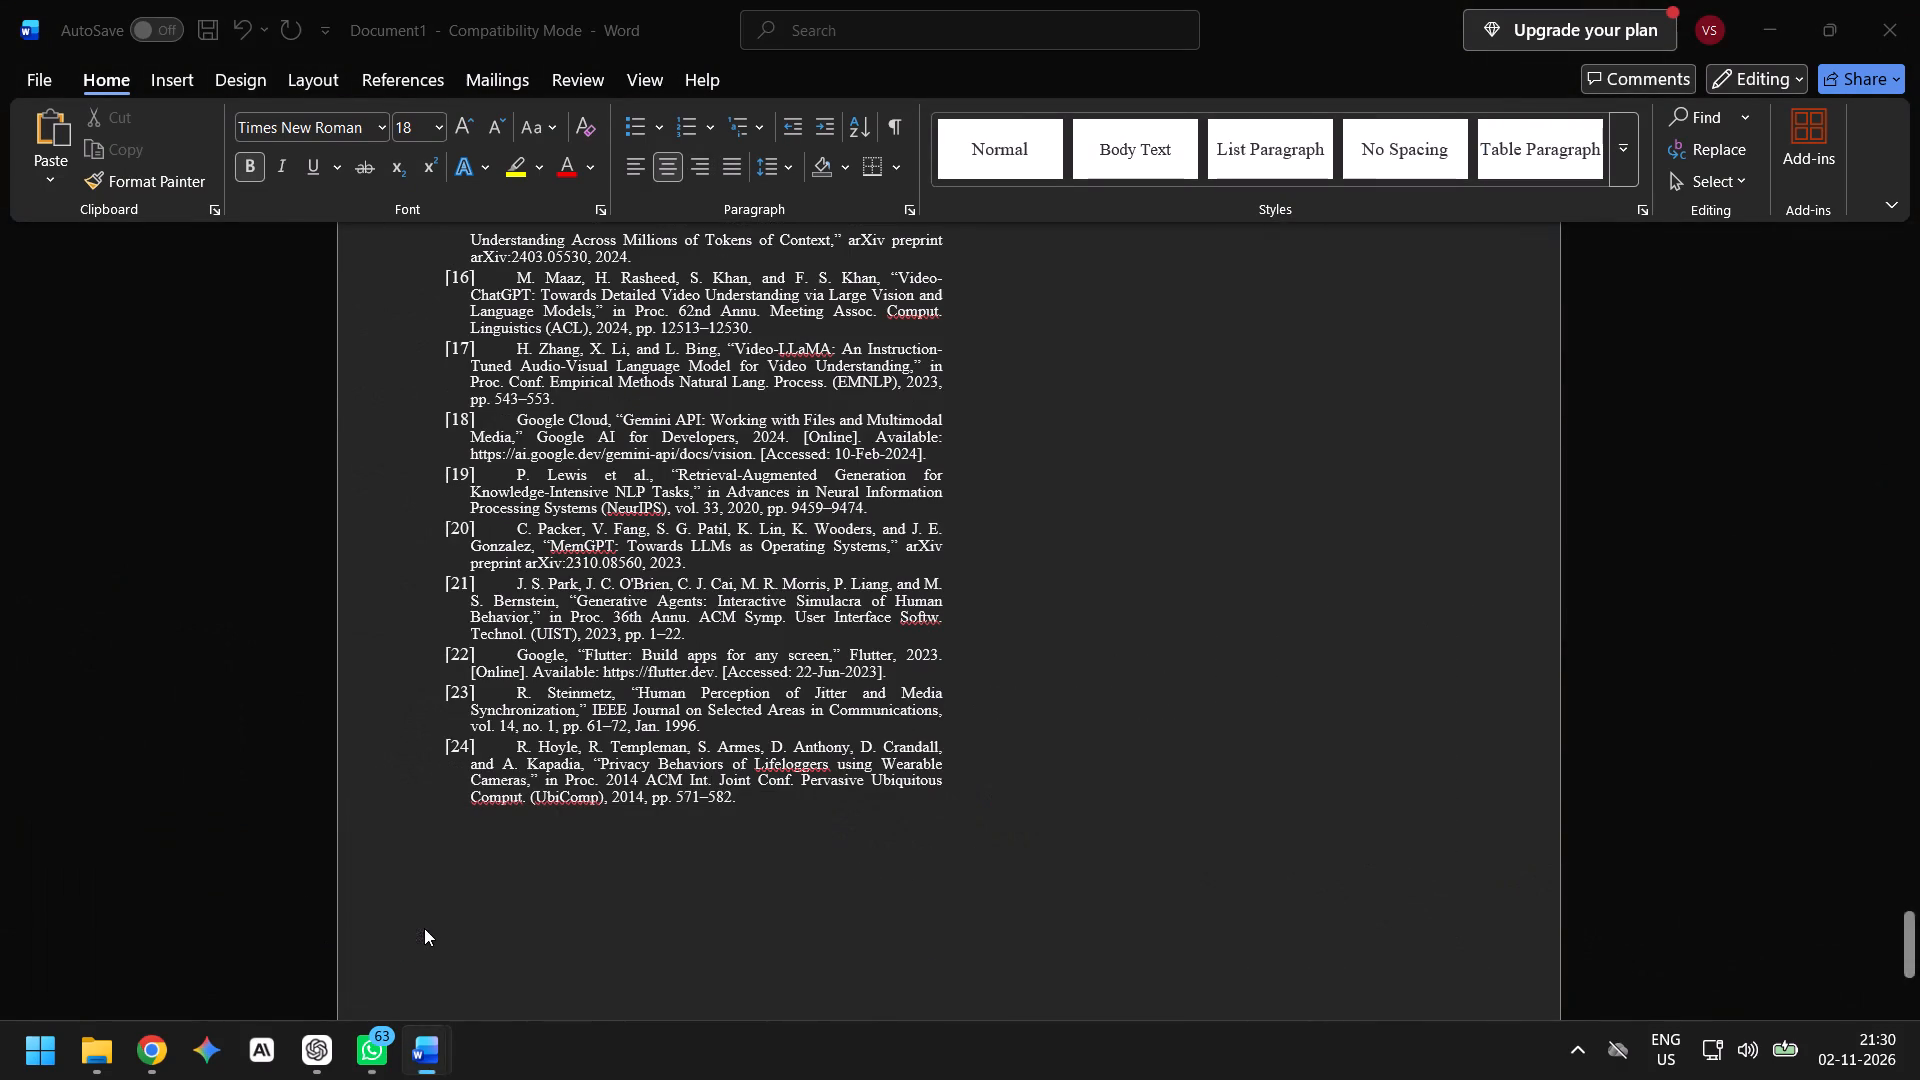
pyautogui.click(1049, 697)
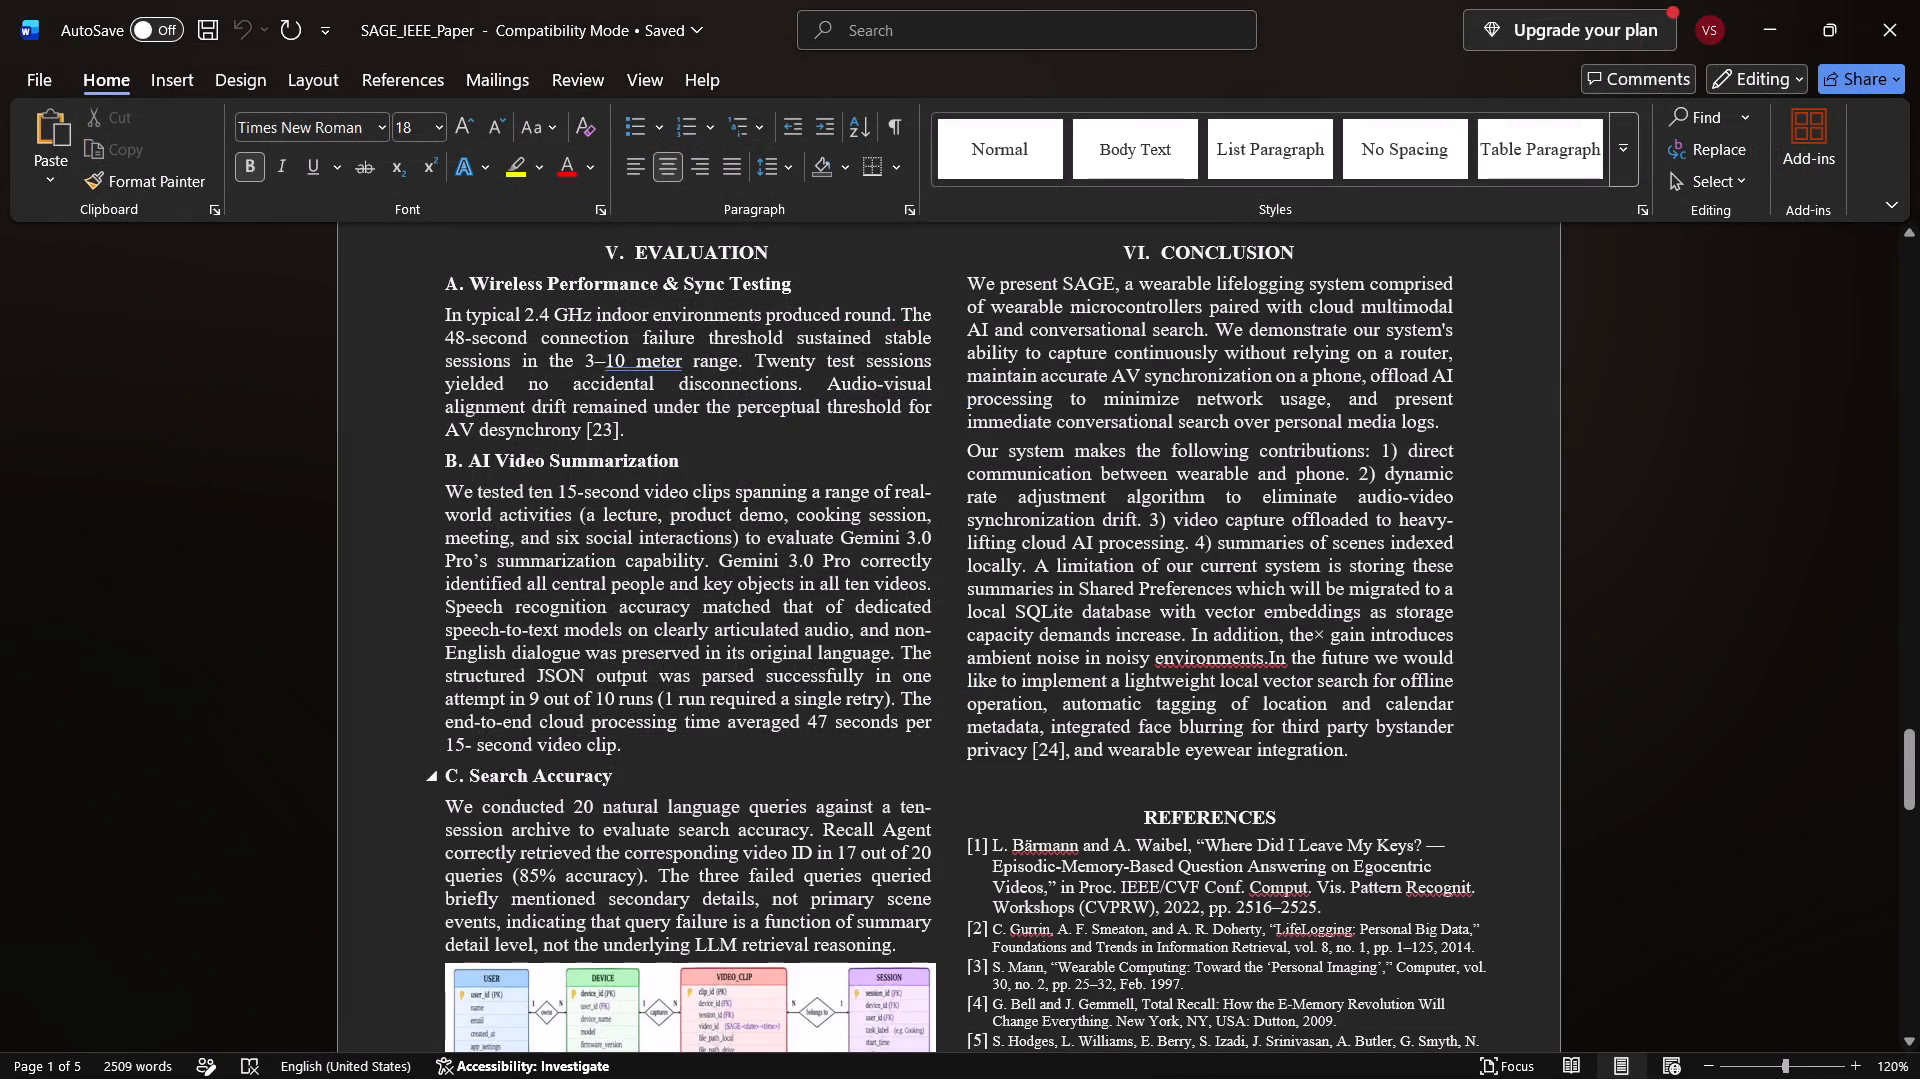
# Copy the REFERENCES heading and reference entries [1] through [21] from the SAGE_IEEE_Paper document.
pyautogui.scroll(-3, 1119, 956)
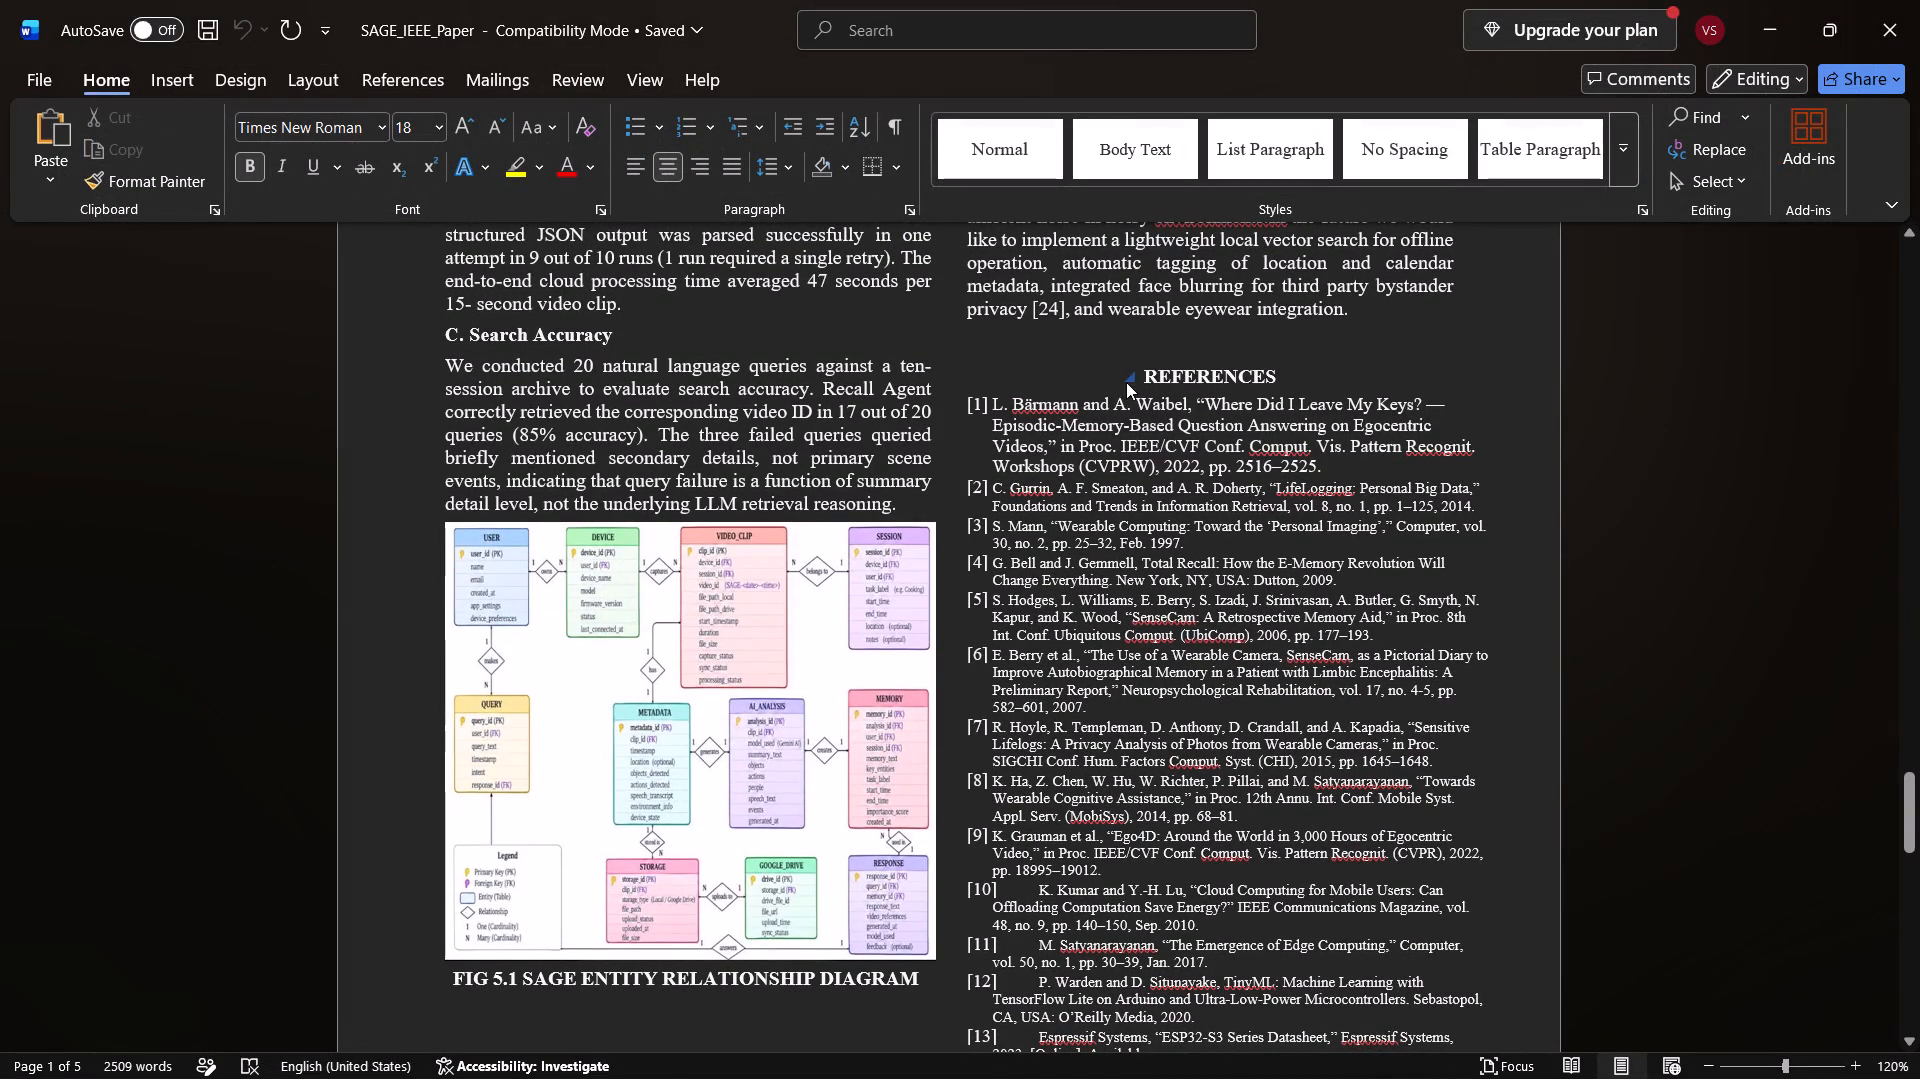
pyautogui.moveTo(1143, 376); pyautogui.dragTo(1334, 618)
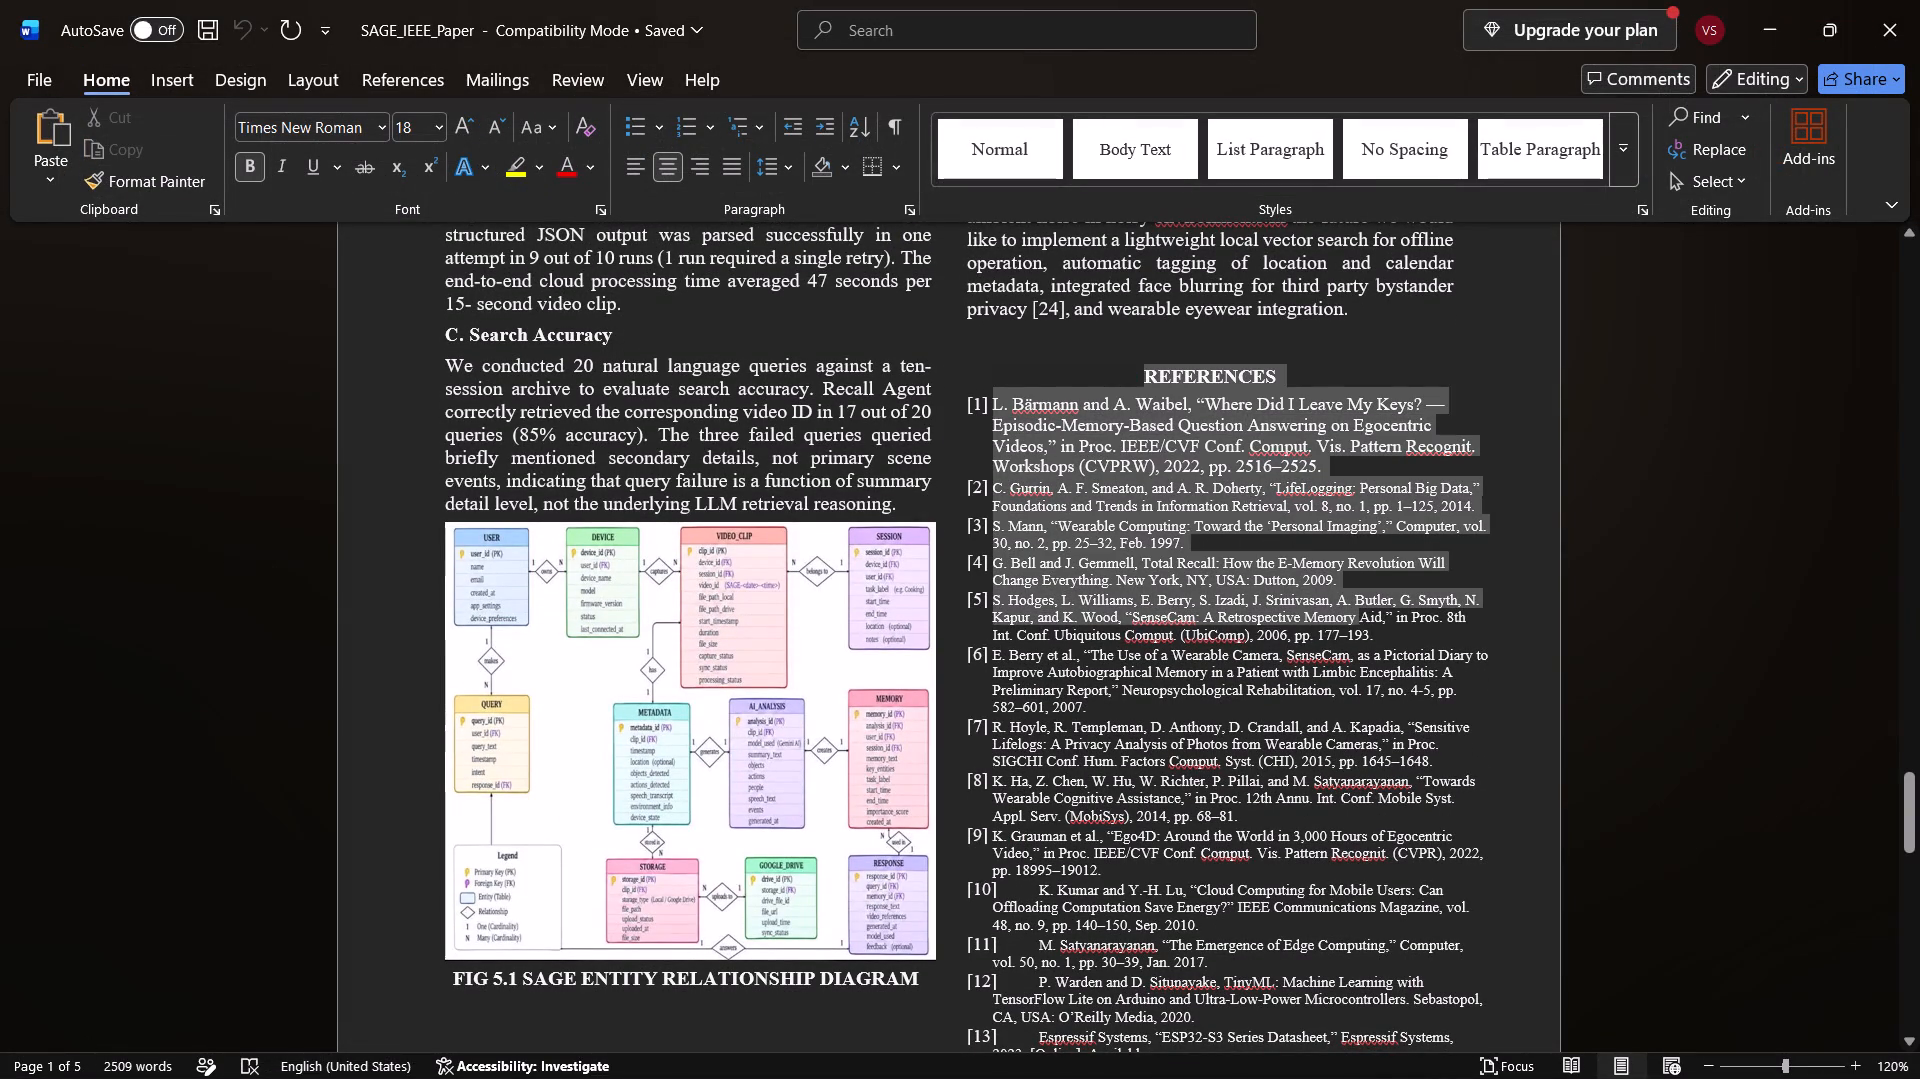
pyautogui.moveTo(1334, 618); pyautogui.dragTo(1328, 989)
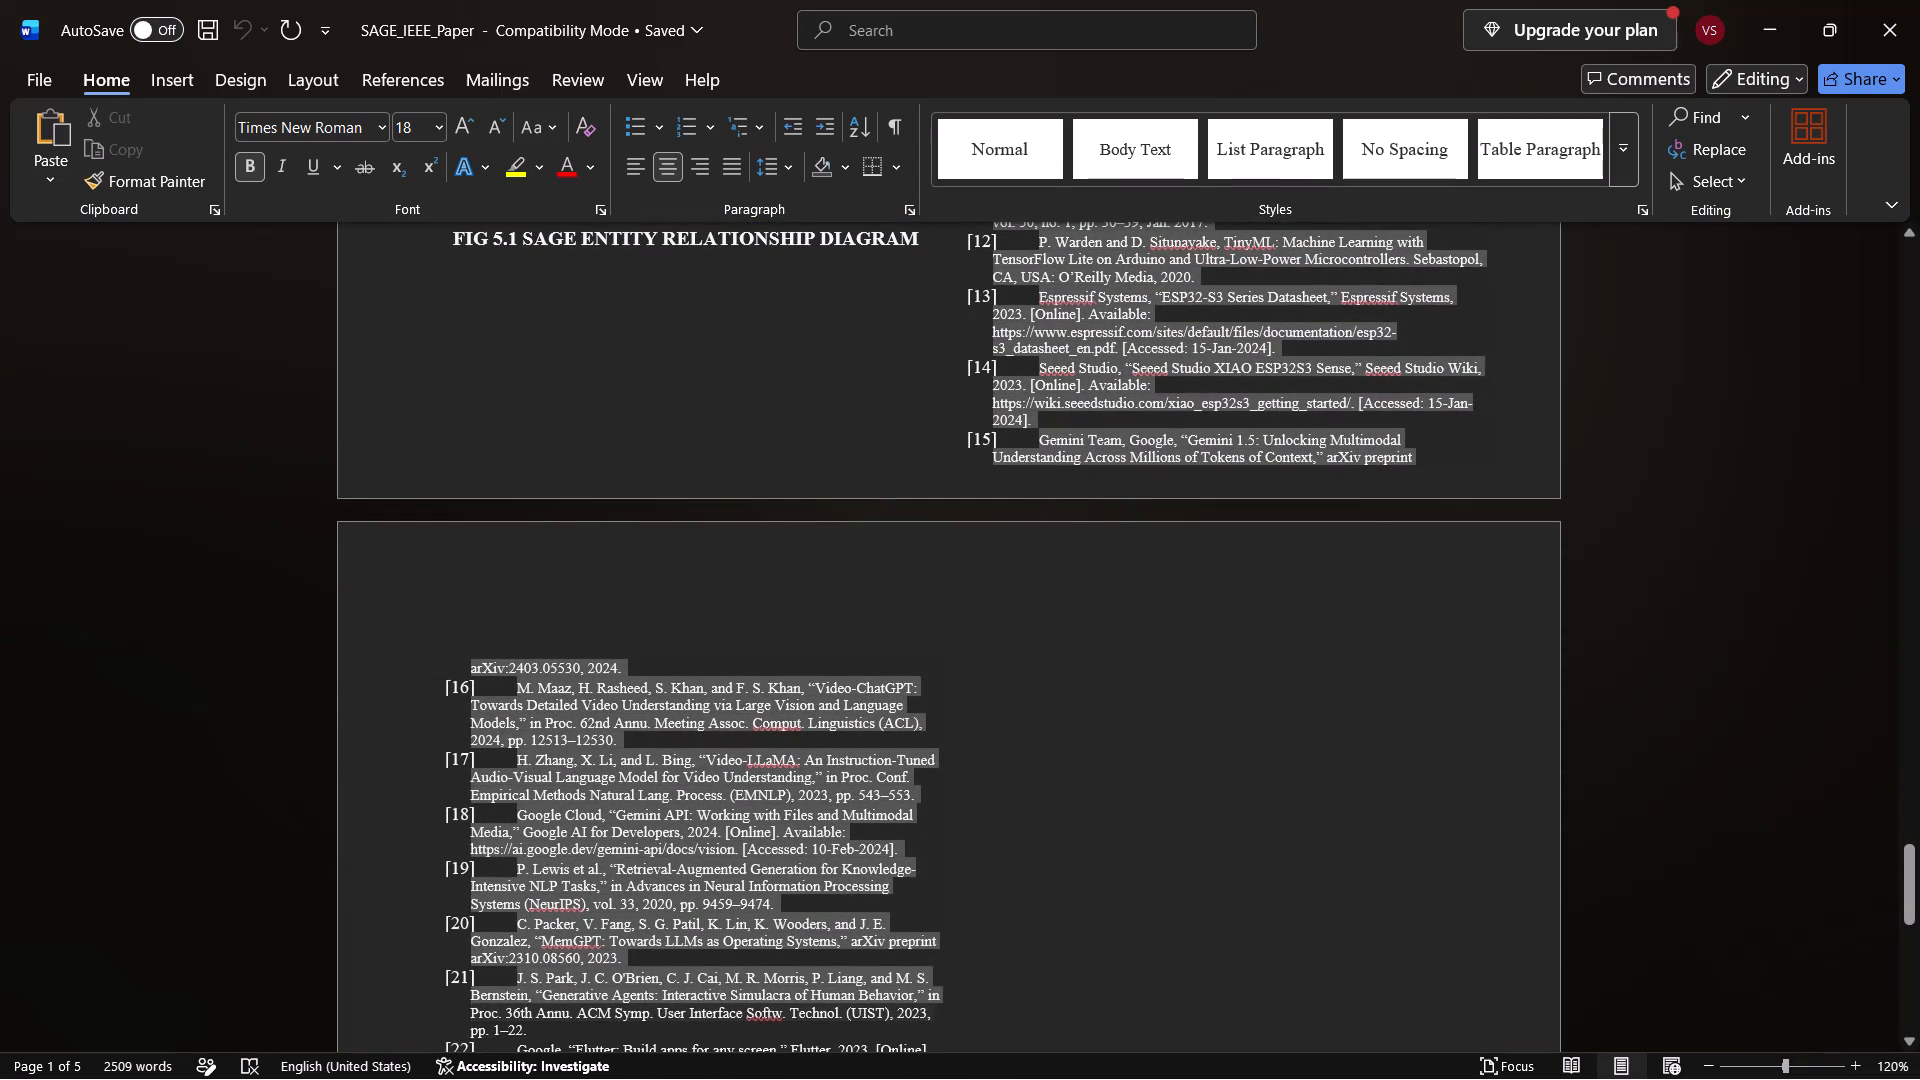
pyautogui.moveTo(1328, 989); pyautogui.dragTo(1286, 1078)
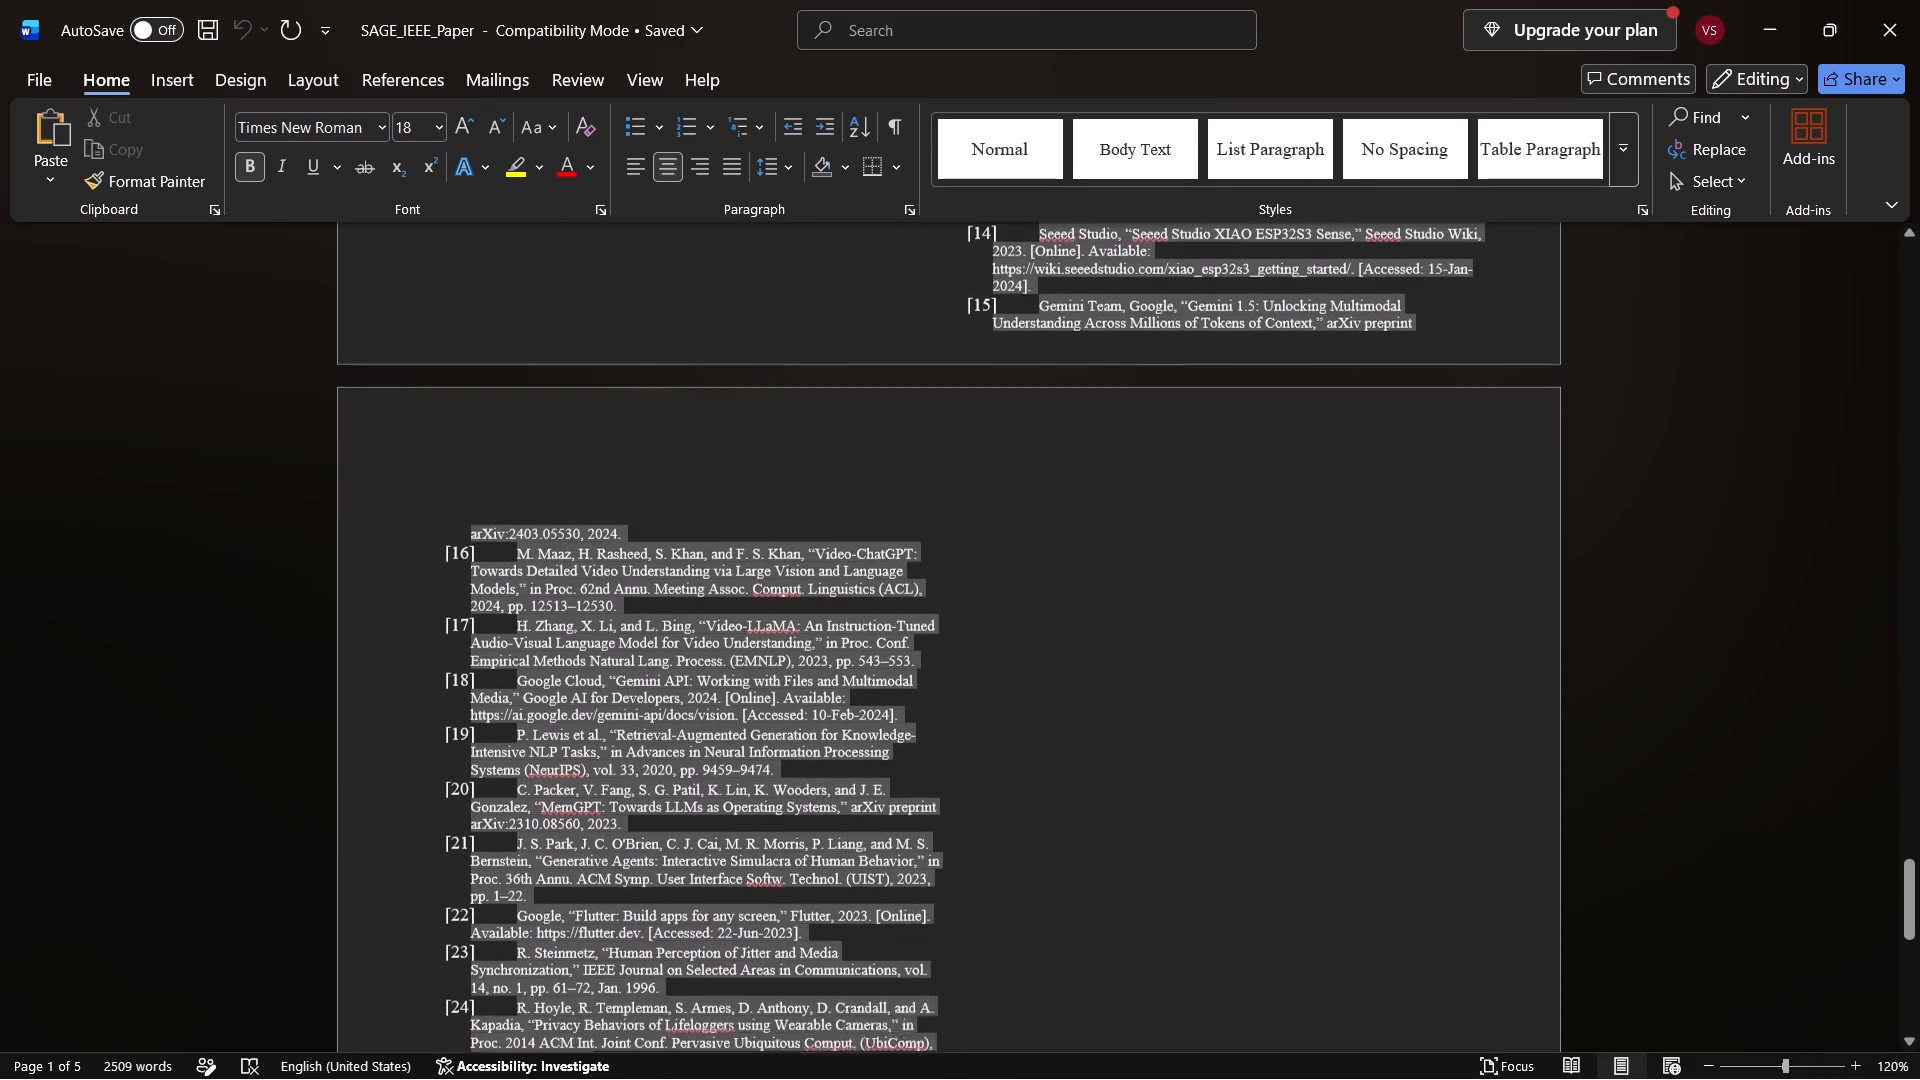
pyautogui.moveTo(1286, 1078); pyautogui.dragTo(879, 761)
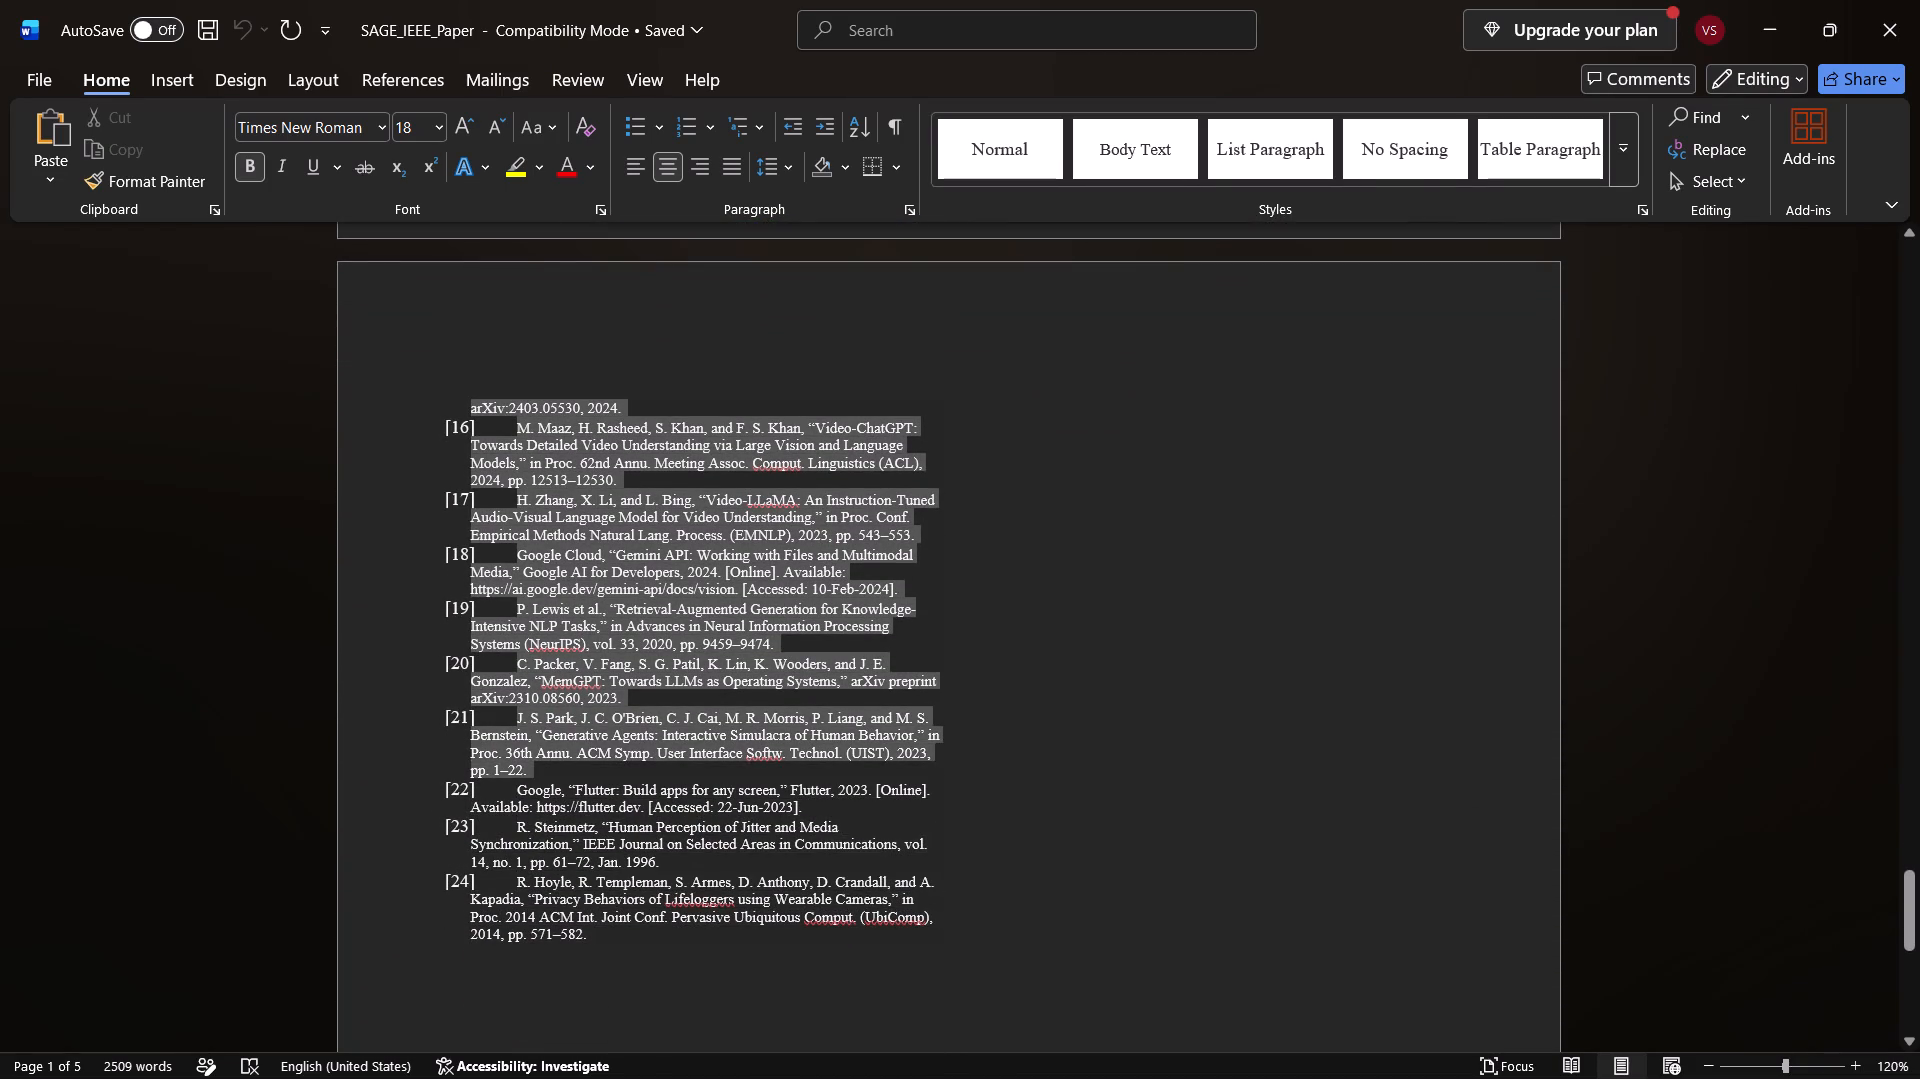
pyautogui.moveTo(879, 761); pyautogui.dragTo(857, 768)
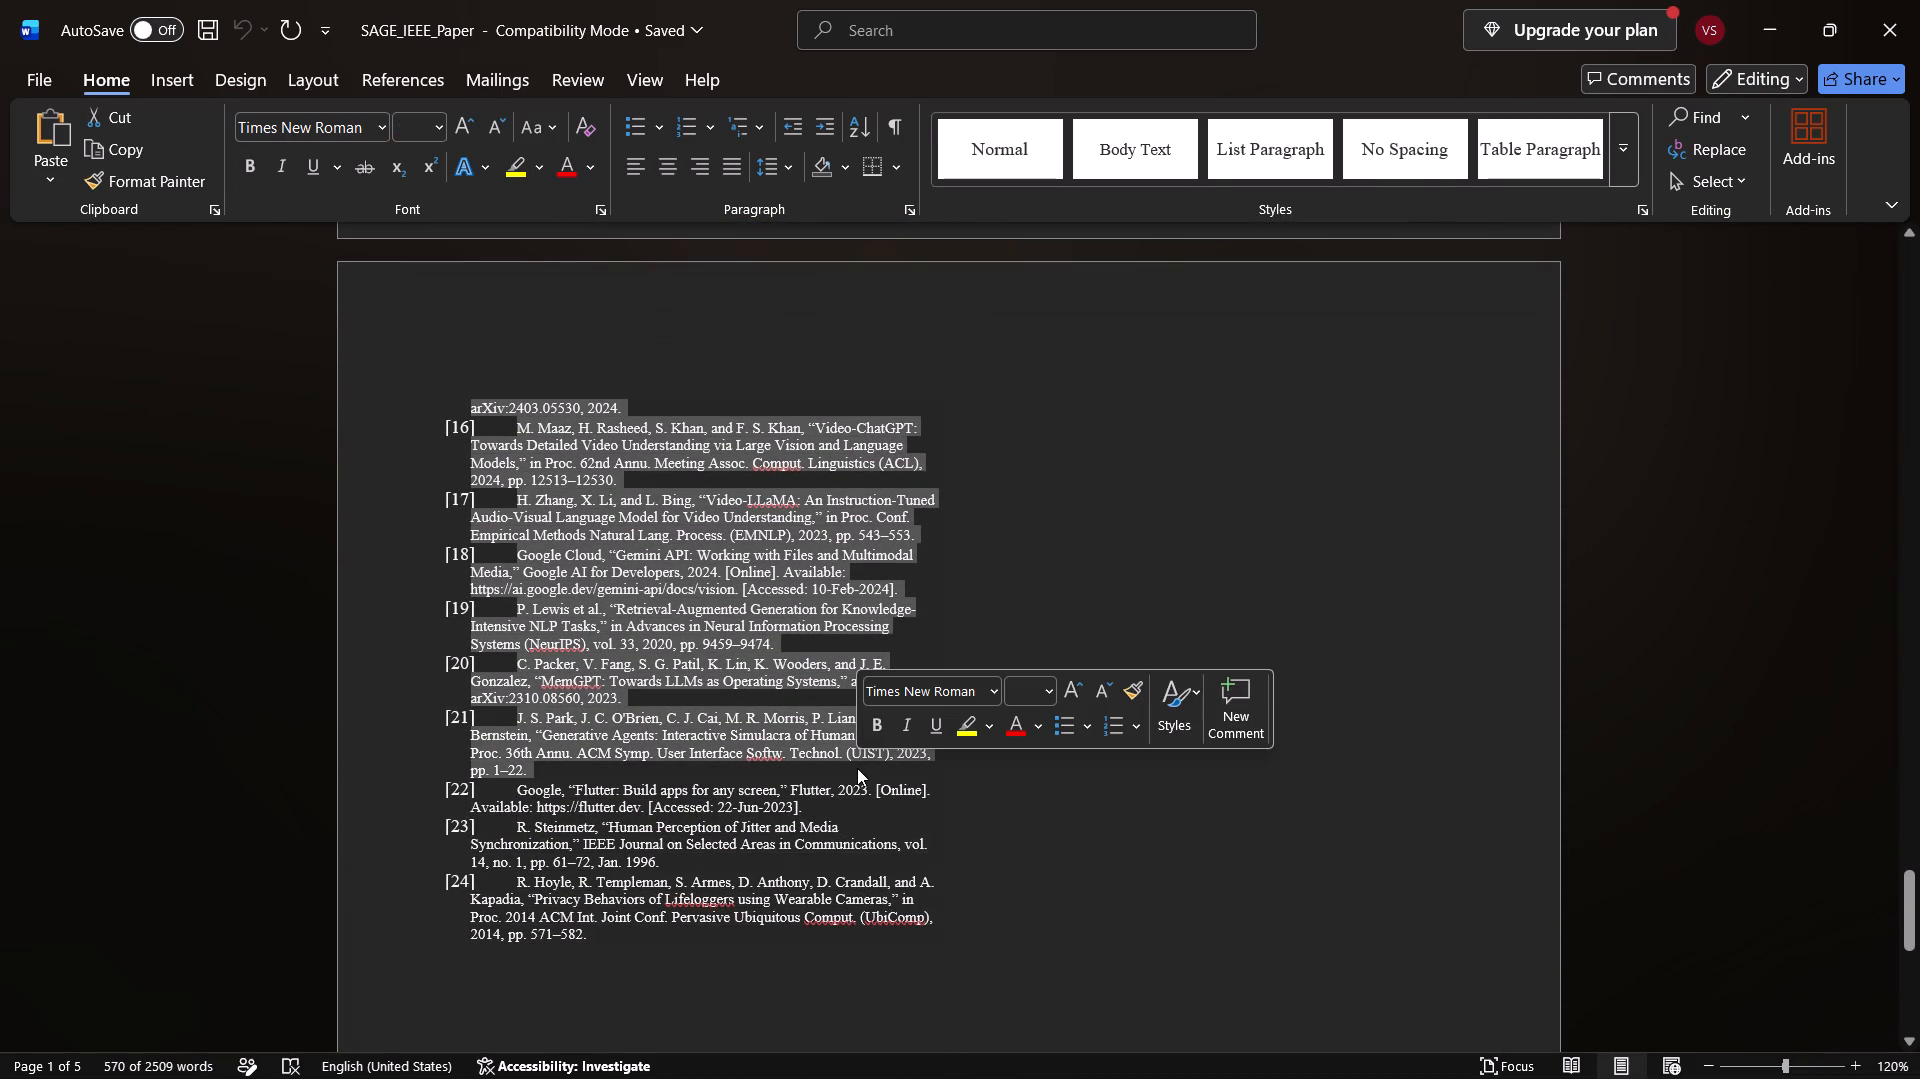
pyautogui.hotkey('ctrl', 'c')
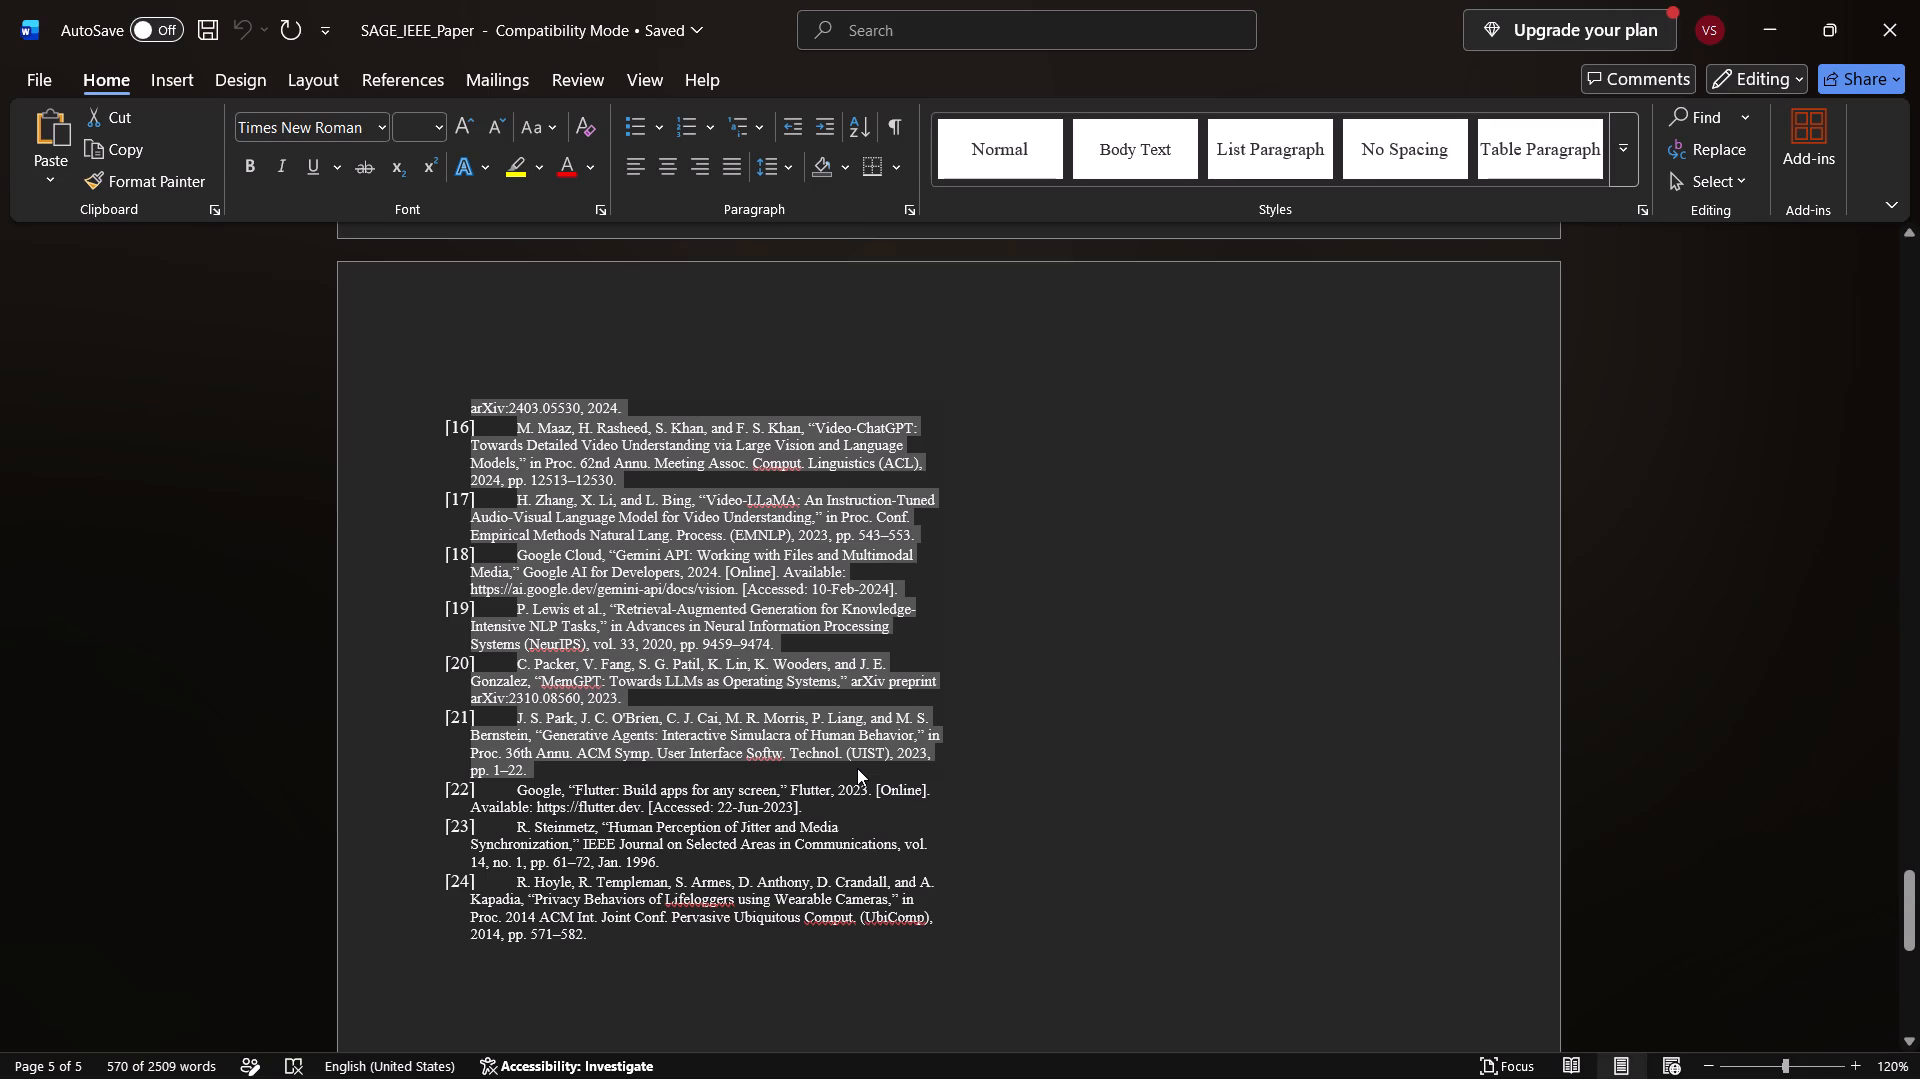
# Switch to the FINAL Word document and paste the copied references below the last Conclusion paragraph on page 4.
pyautogui.hotkey('alt', 'Tab')
pyautogui.hotkey('alt', 'Tab')
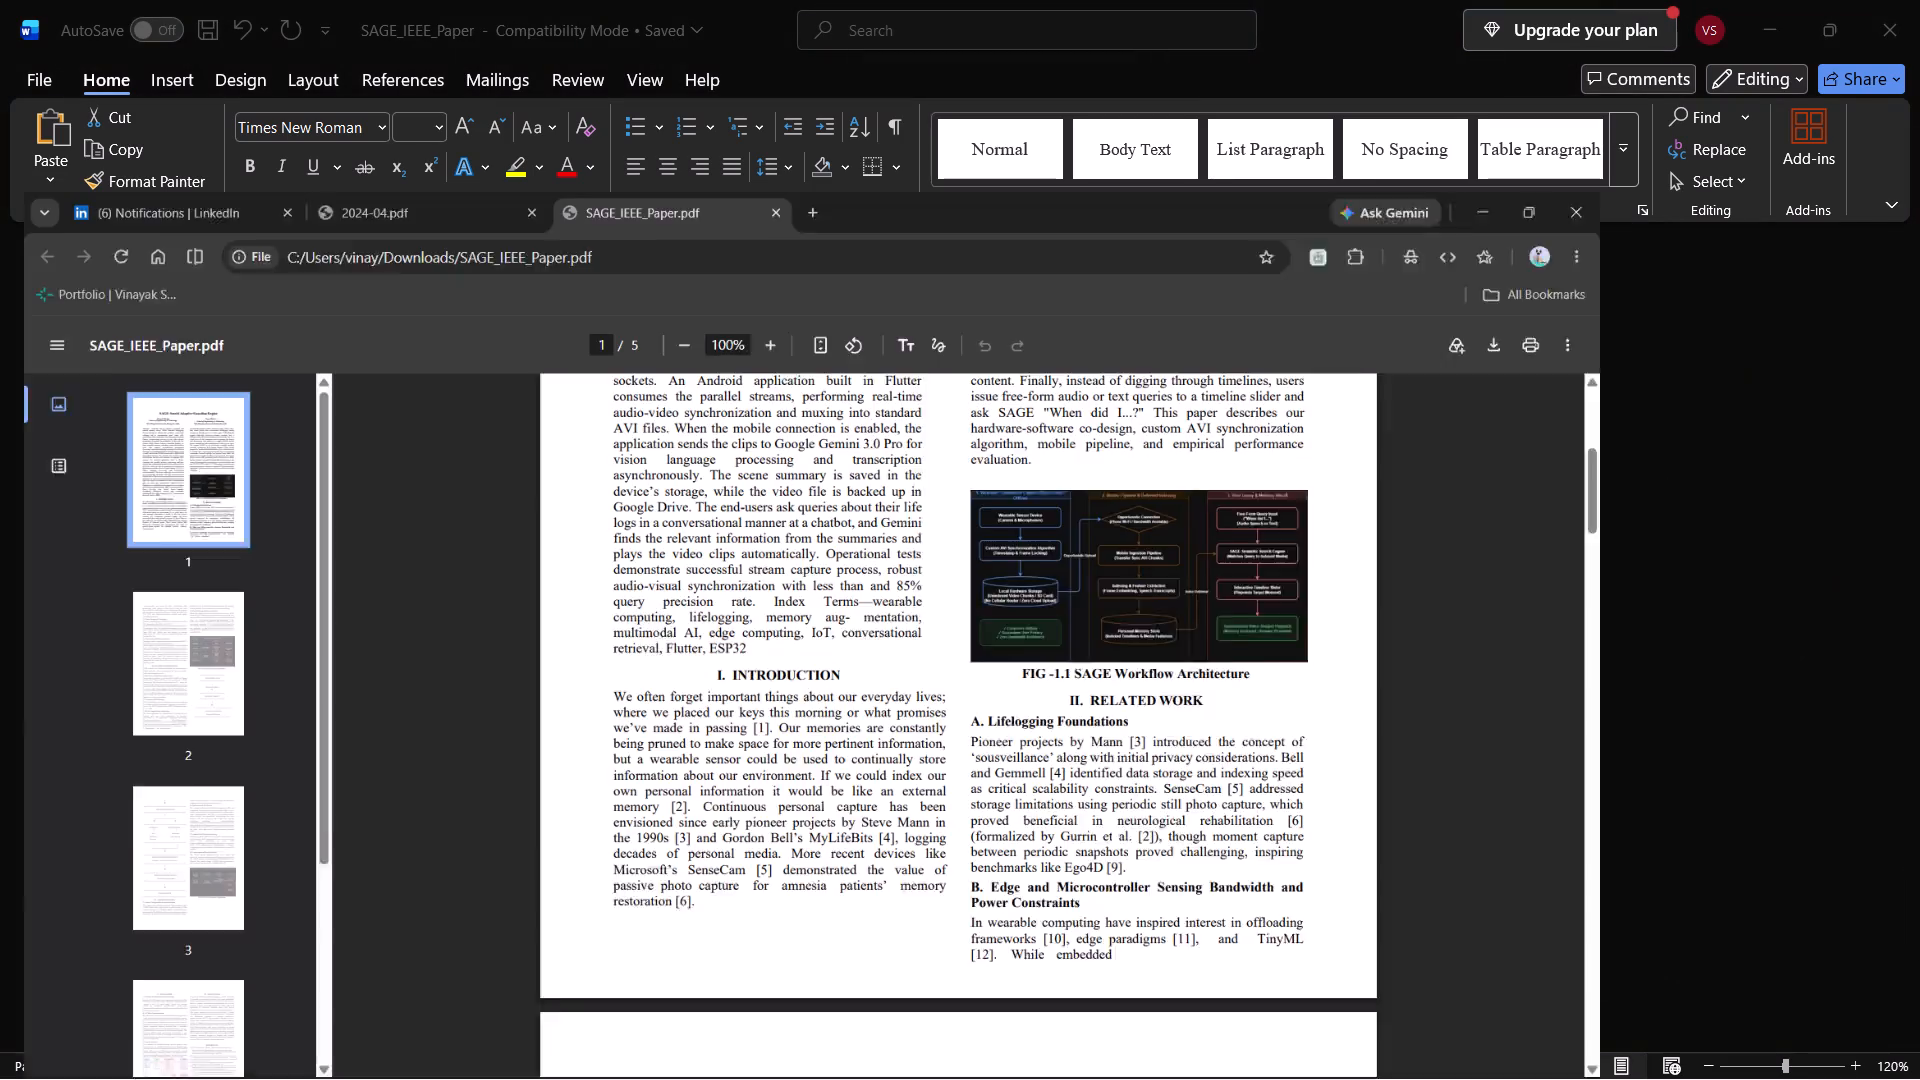
pyautogui.hotkey('alt', 'Tab')
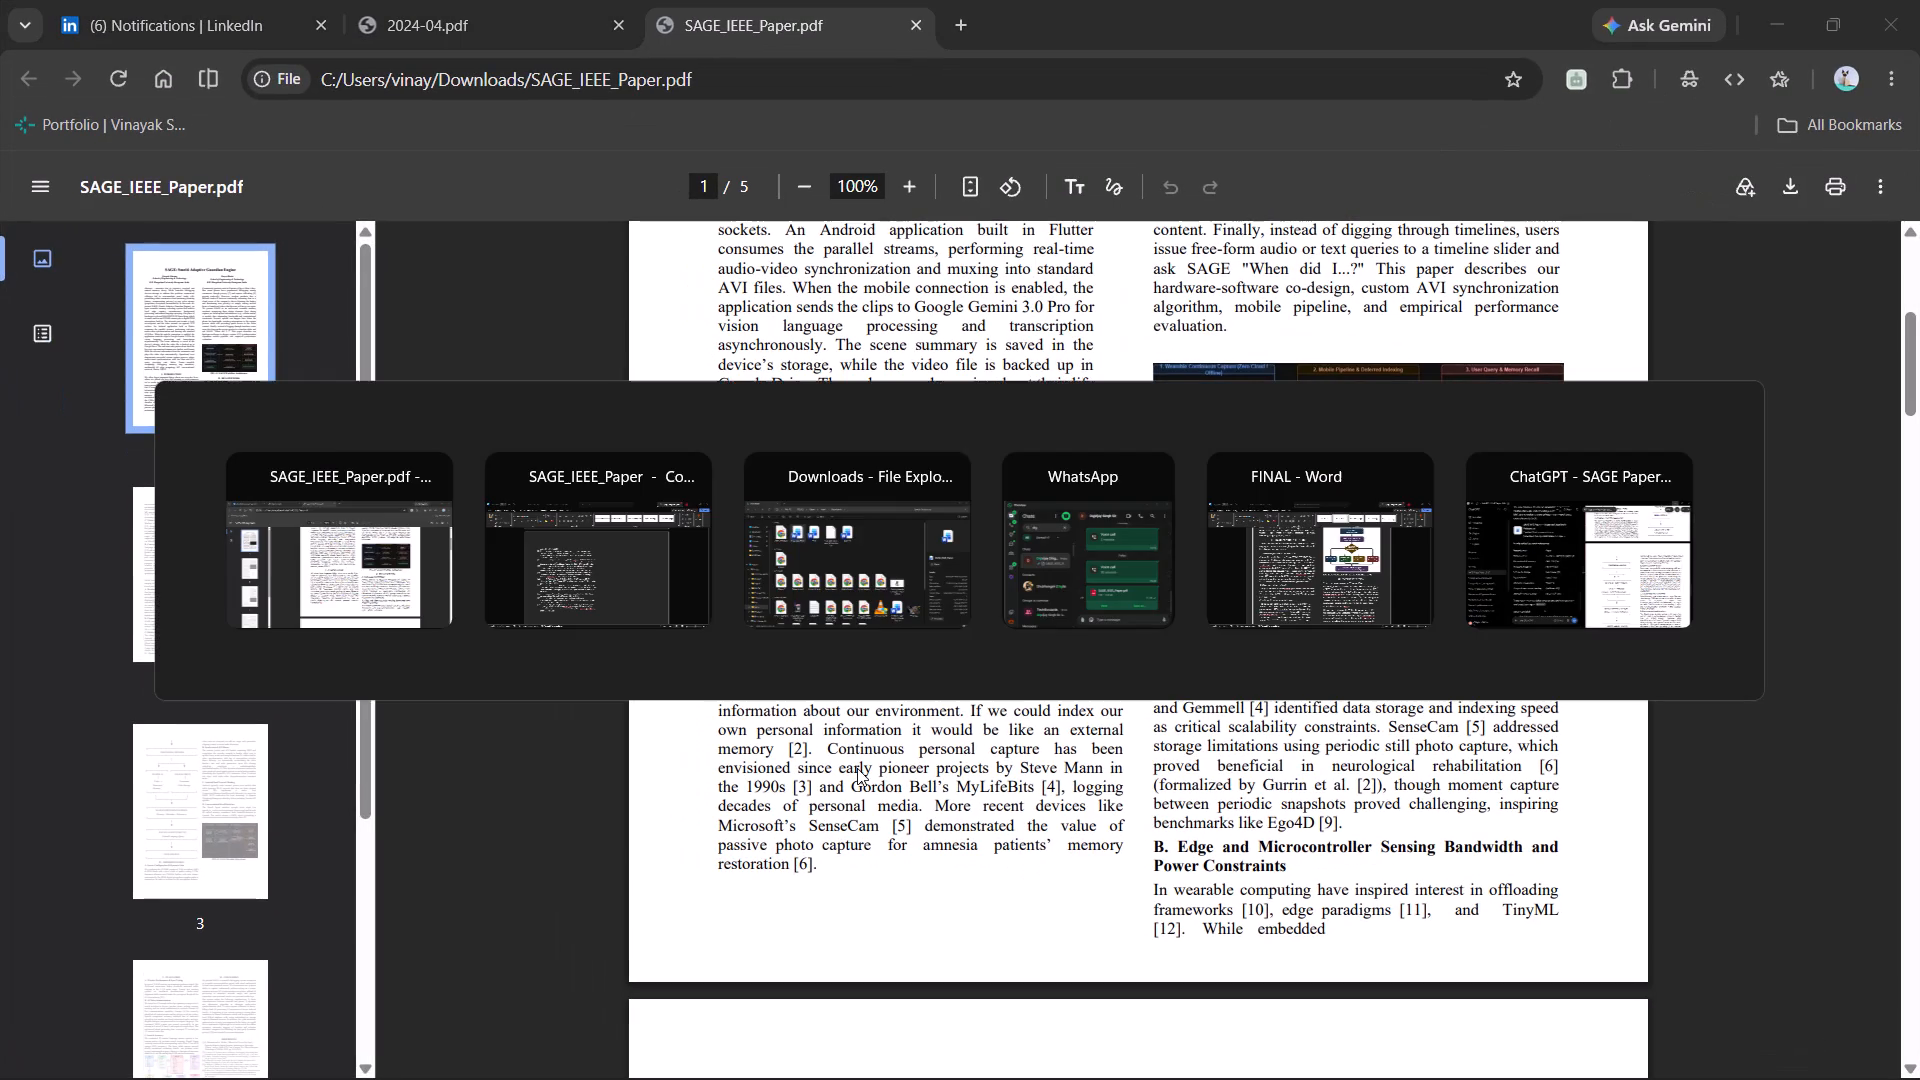
pyautogui.hotkey('alt', 'Tab')
pyautogui.hotkey('alt', 'Tab')
pyautogui.hotkey('alt', 'Tab')
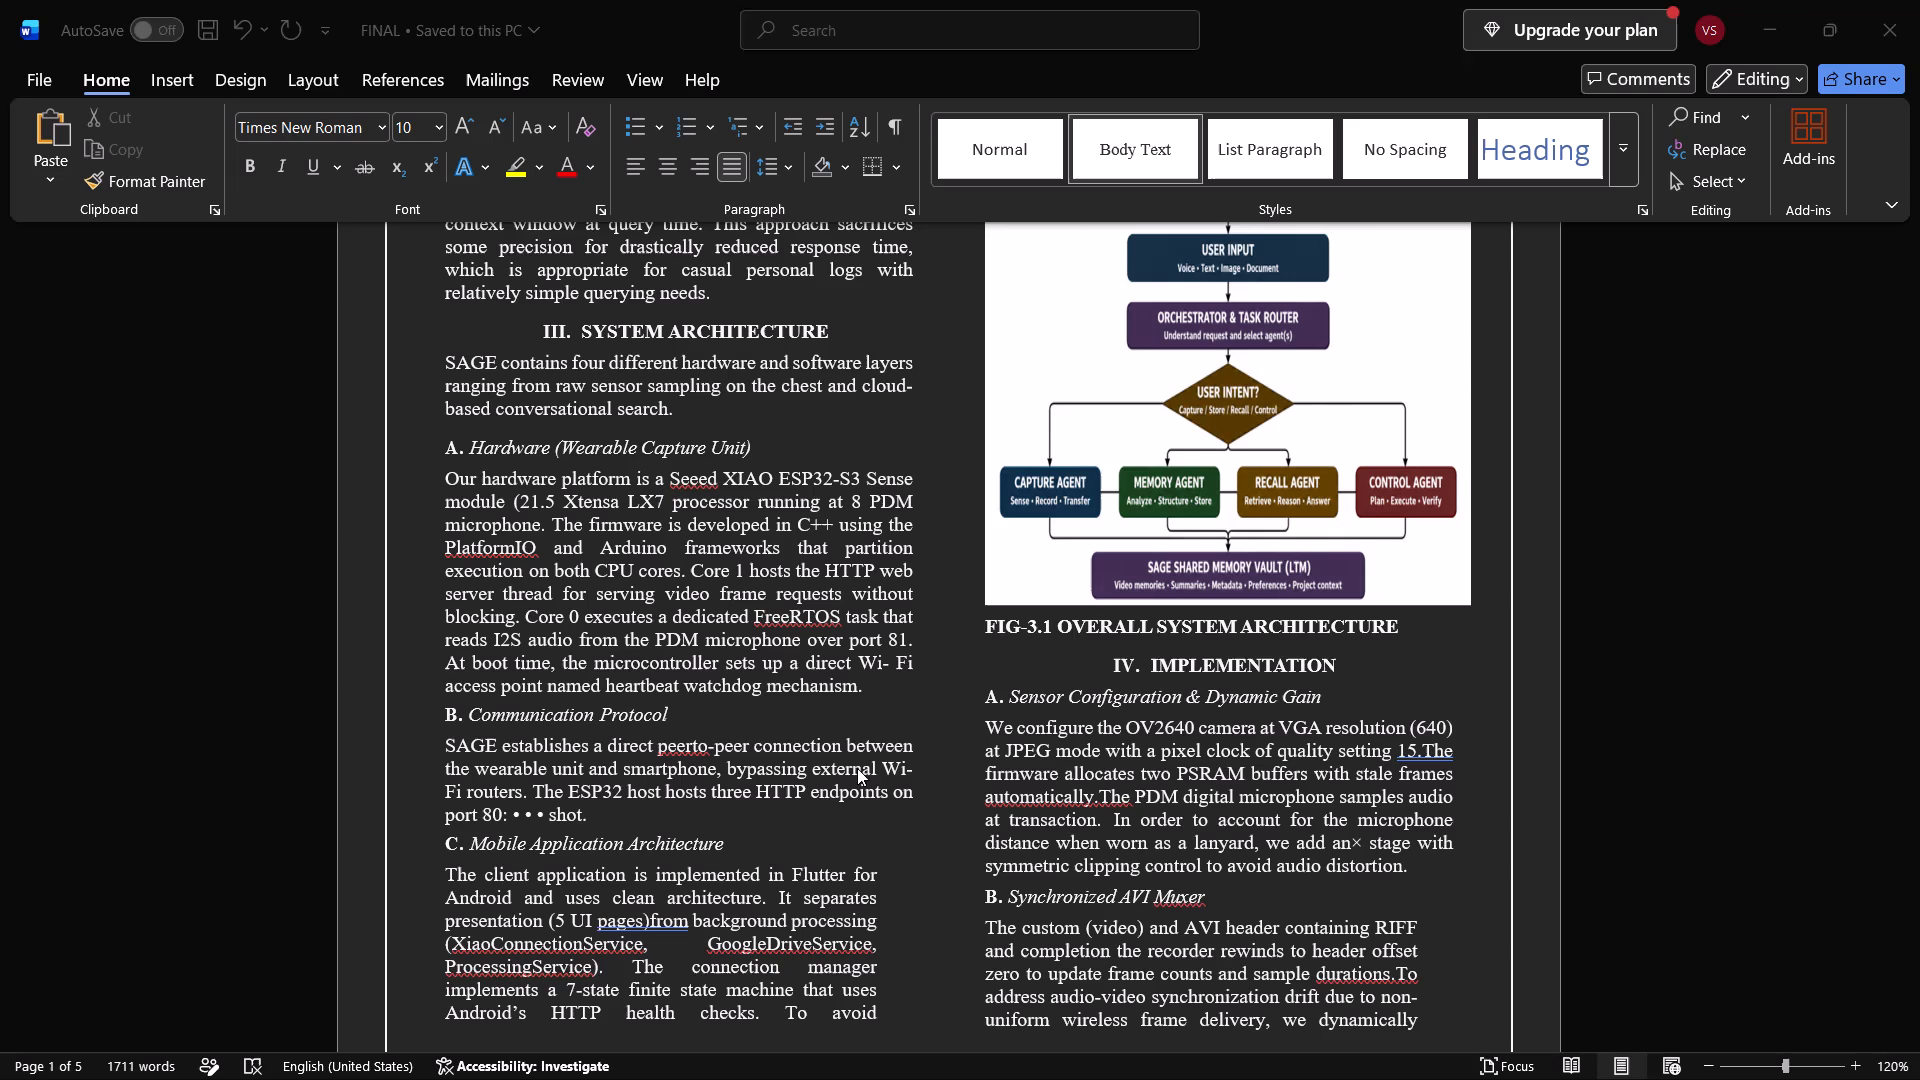
pyautogui.scroll(-4, 1114, 931)
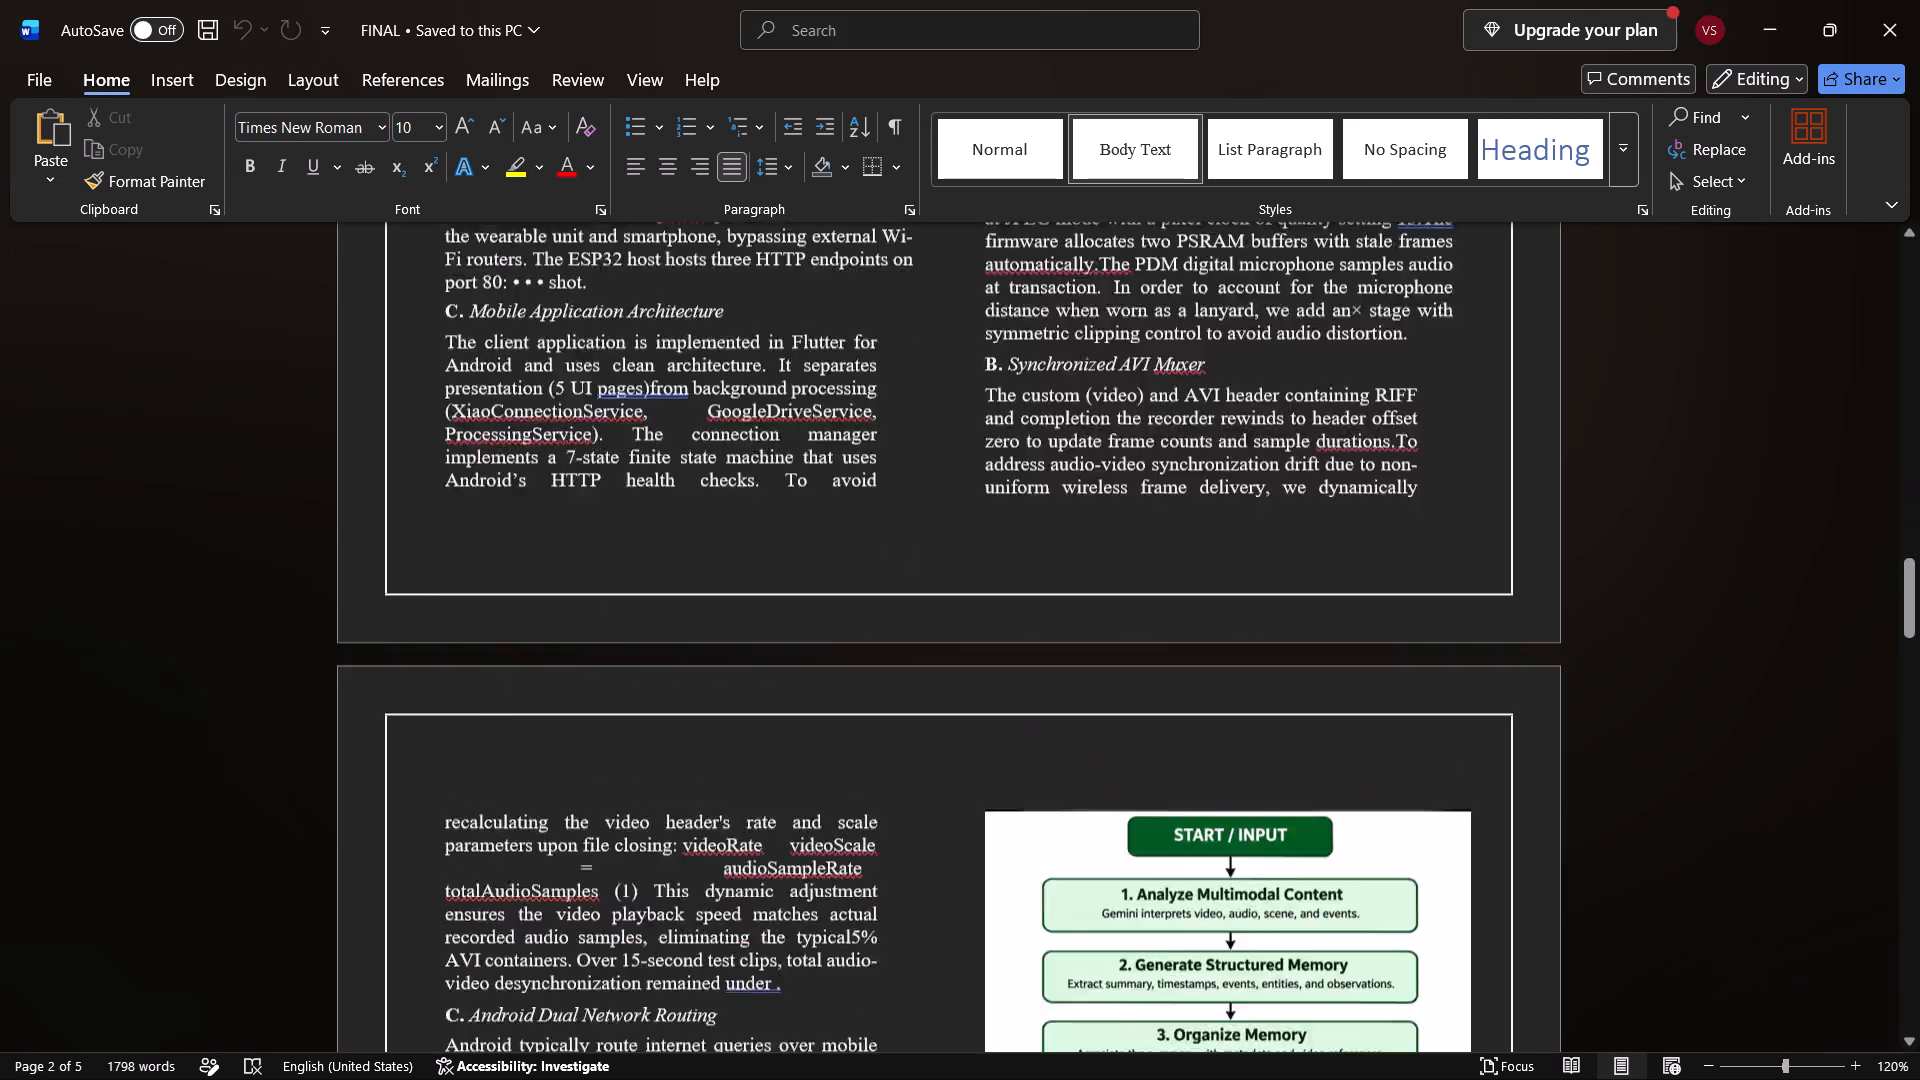
pyautogui.scroll(-11, 1114, 931)
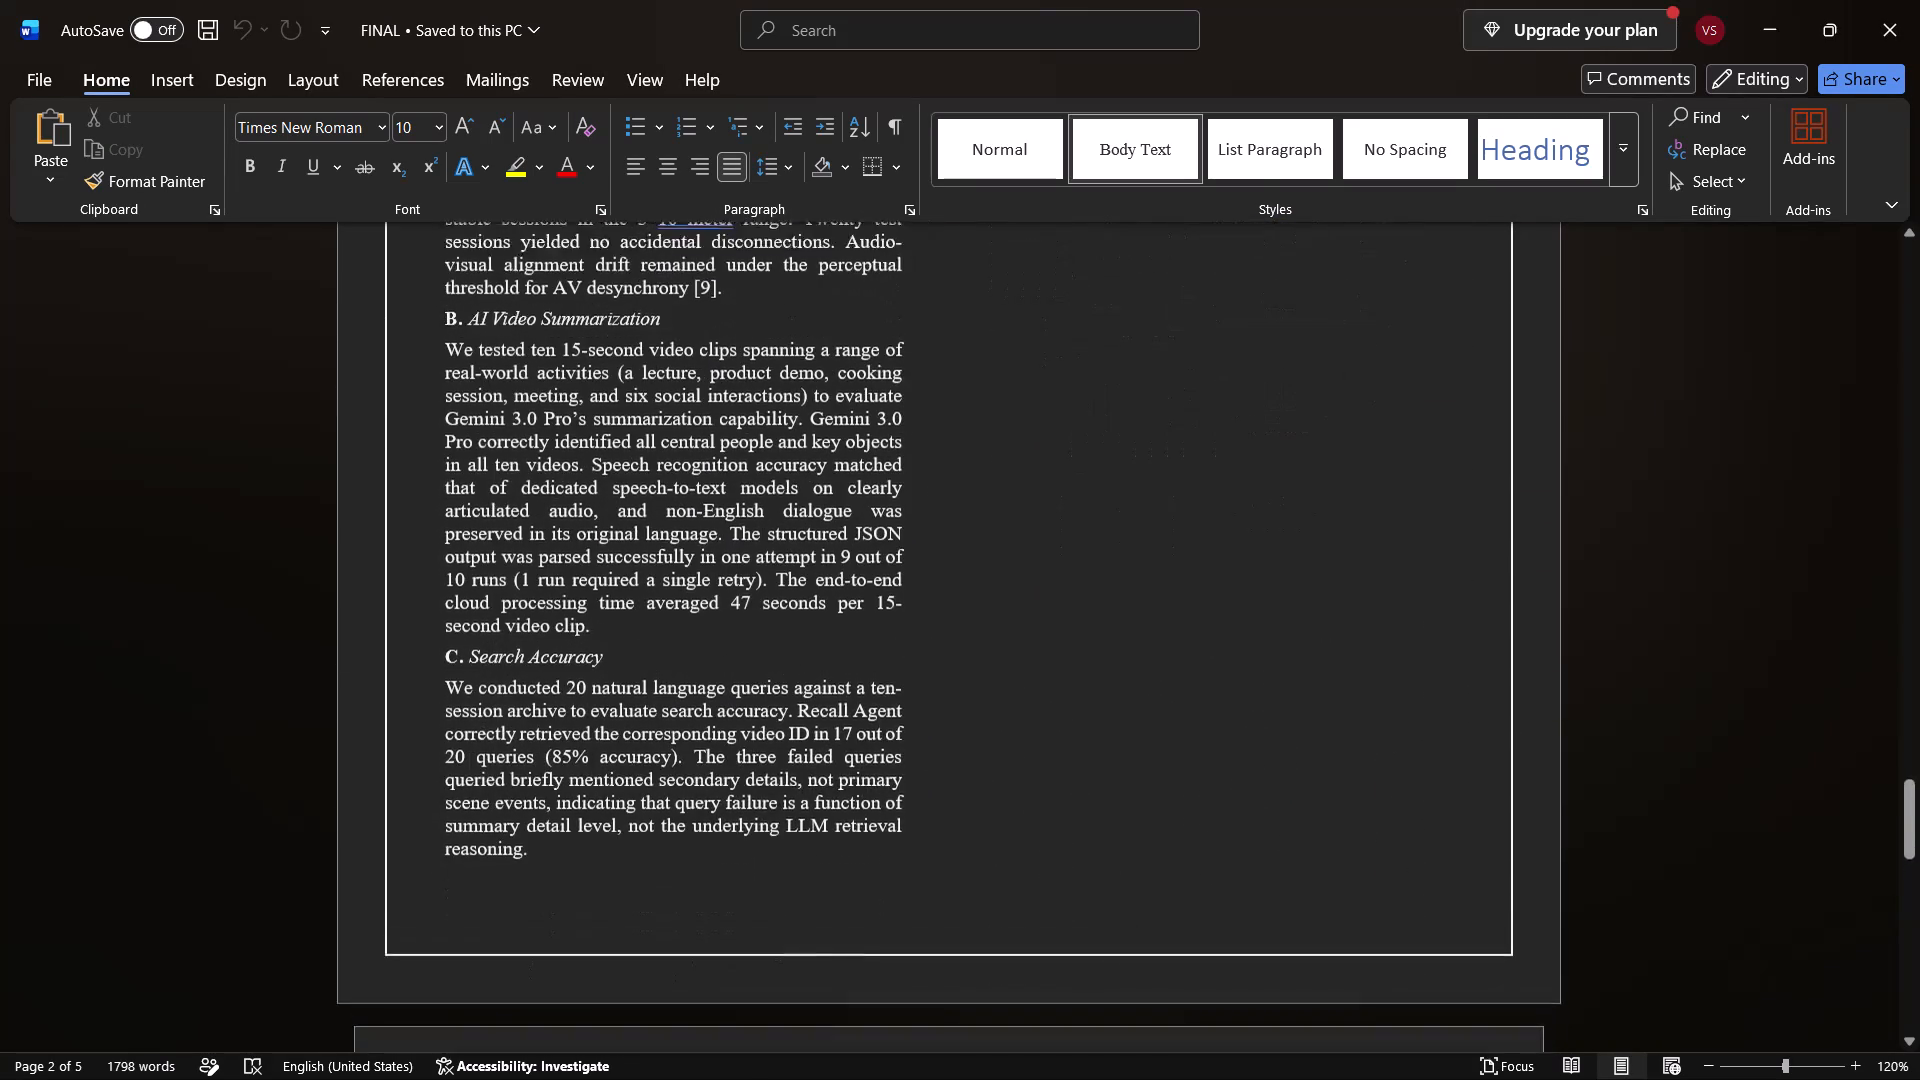
pyautogui.scroll(-4, 1114, 931)
pyautogui.scroll(1, 1114, 931)
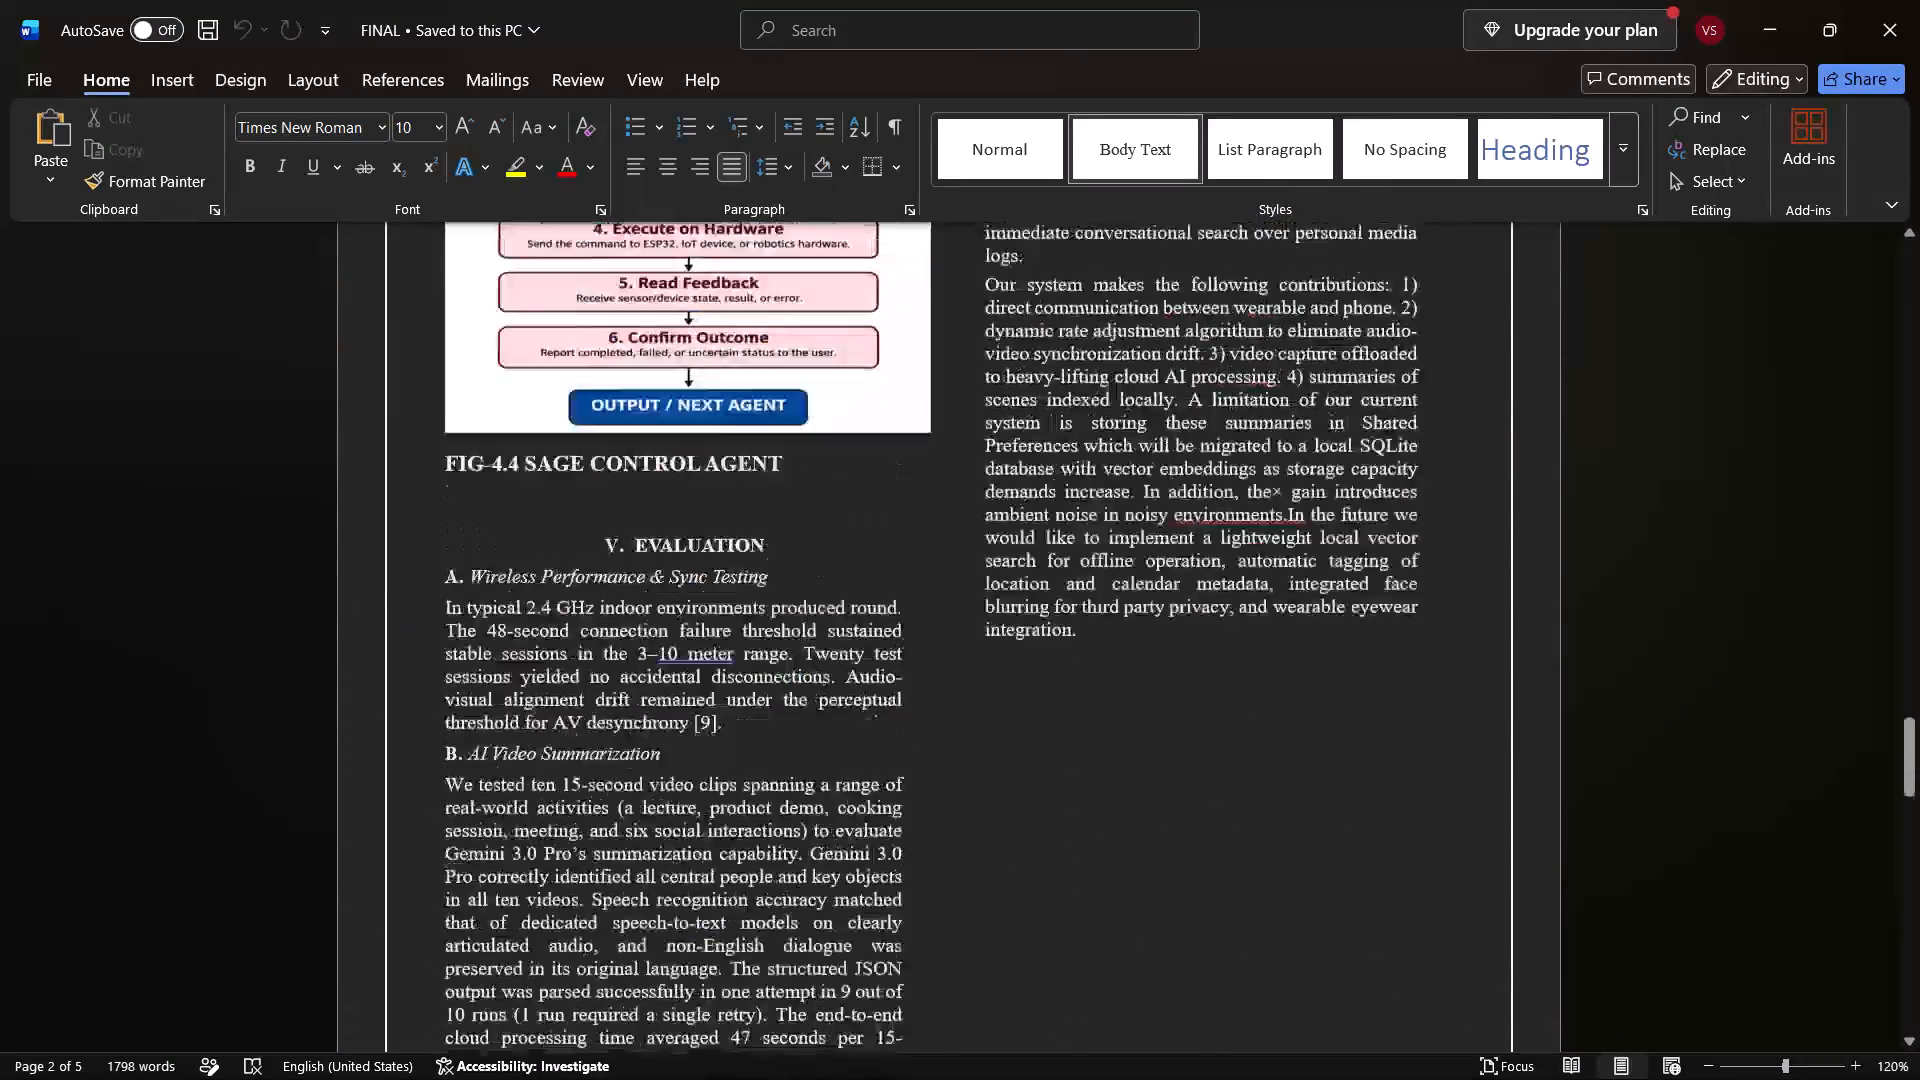
pyautogui.scroll(1, 1114, 931)
pyautogui.scroll(-4, 1114, 931)
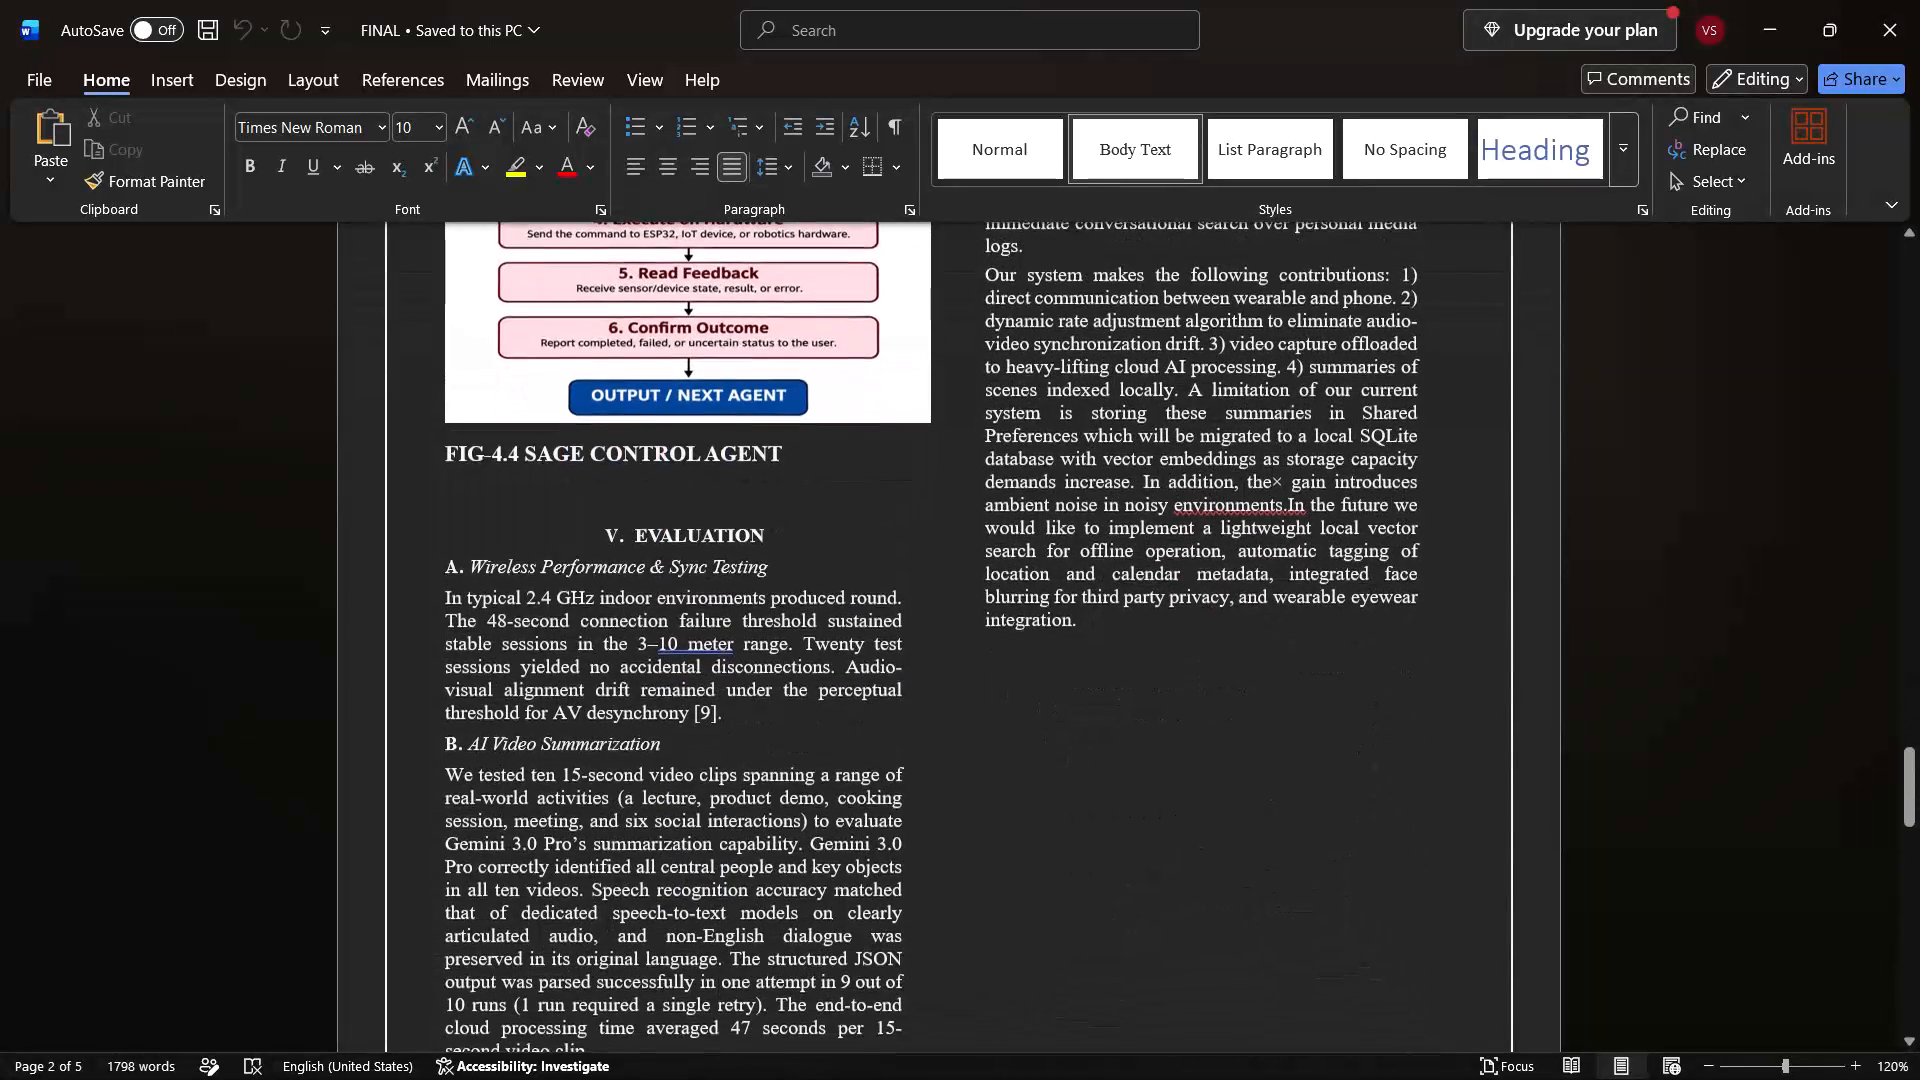
pyautogui.click(1038, 646)
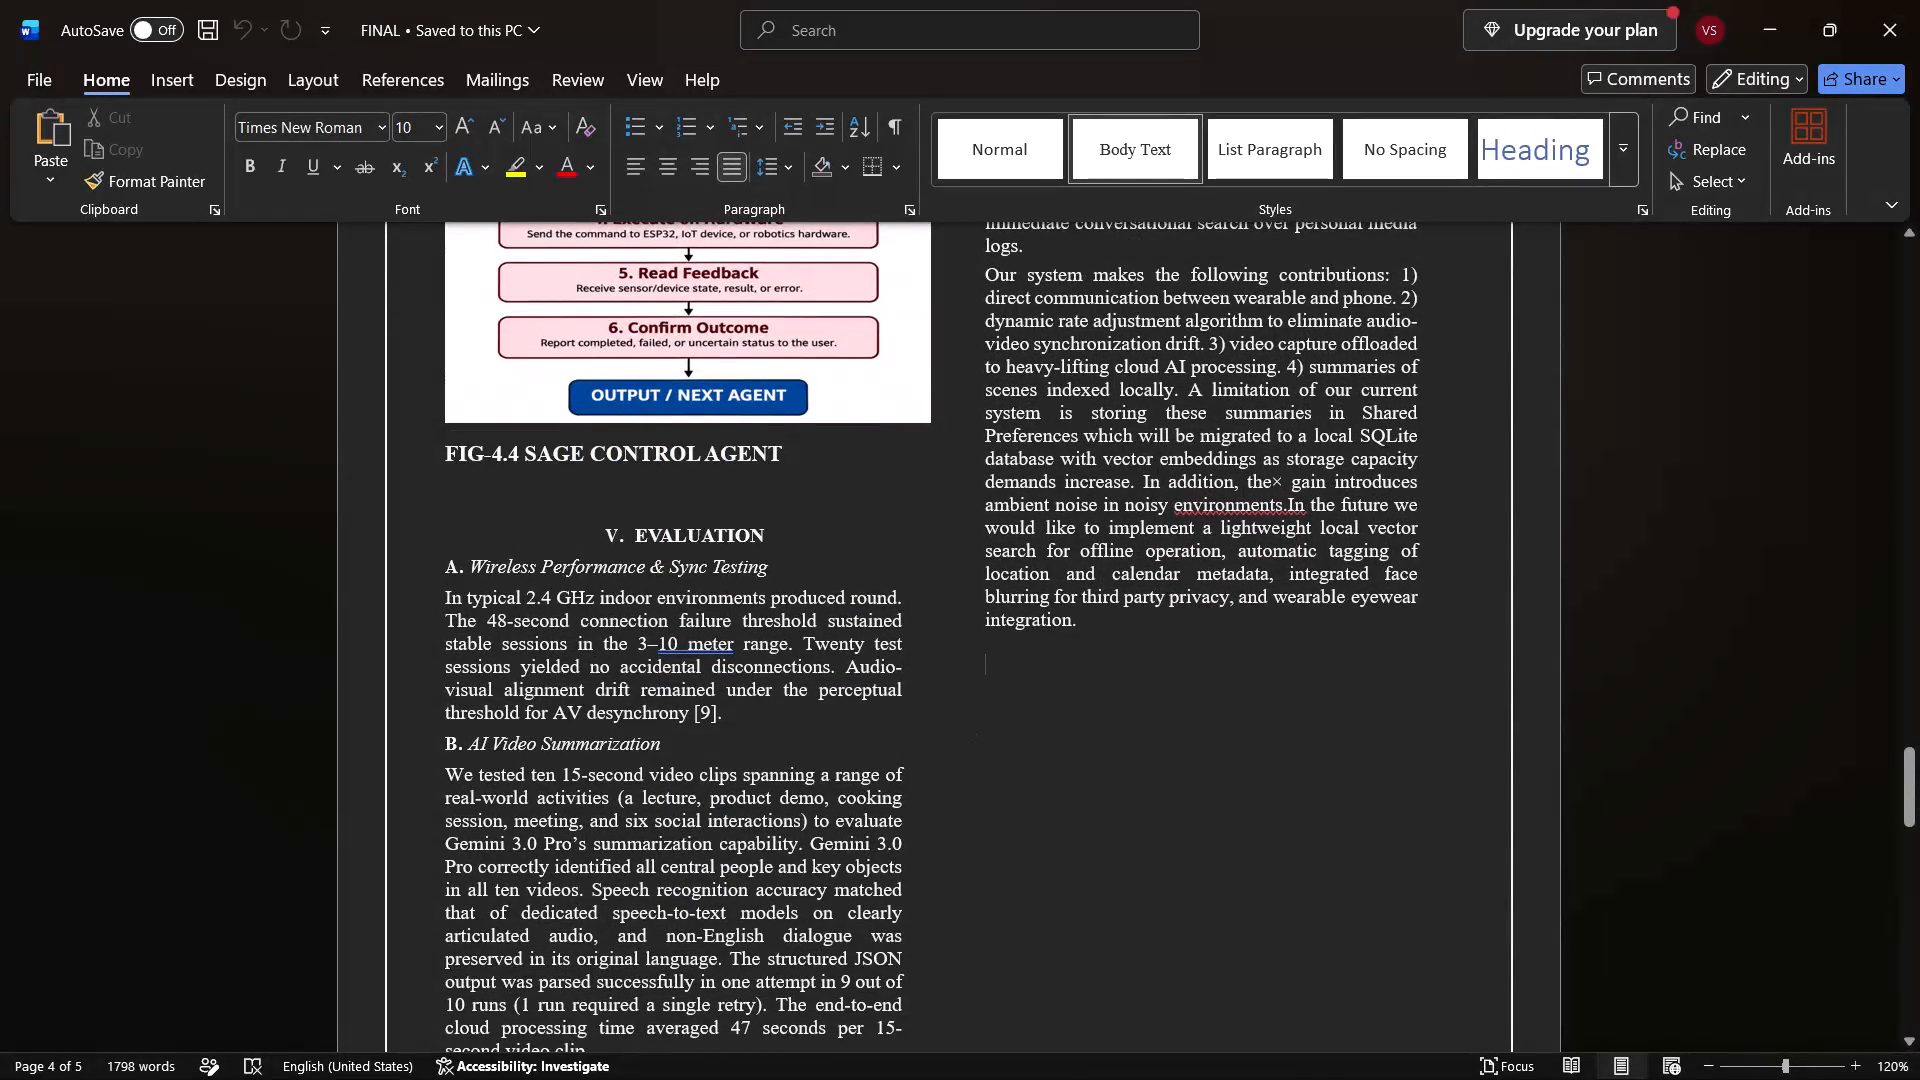
pyautogui.hotkey('ctrl', 'v')
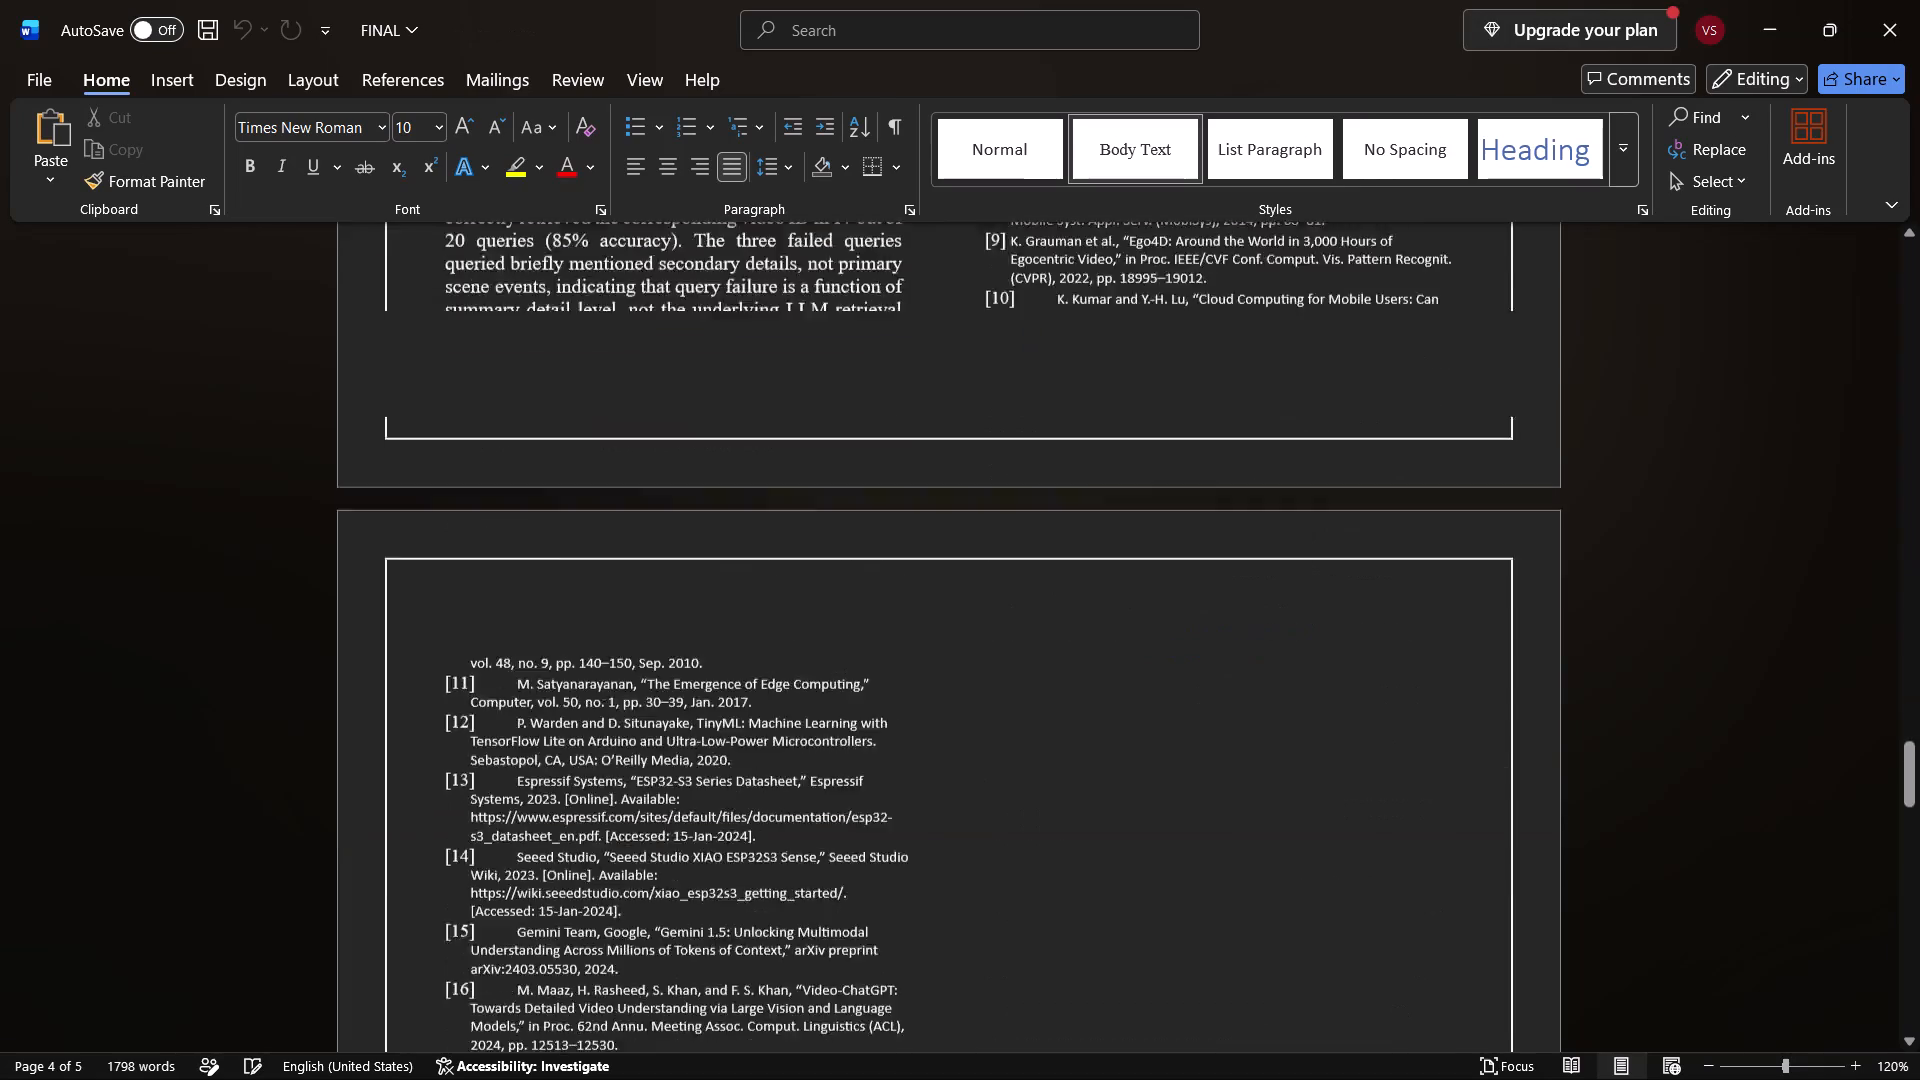
# Set the pasted REFERENCES heading to Times New Roman at size 10.
pyautogui.scroll(3, 1038, 646)
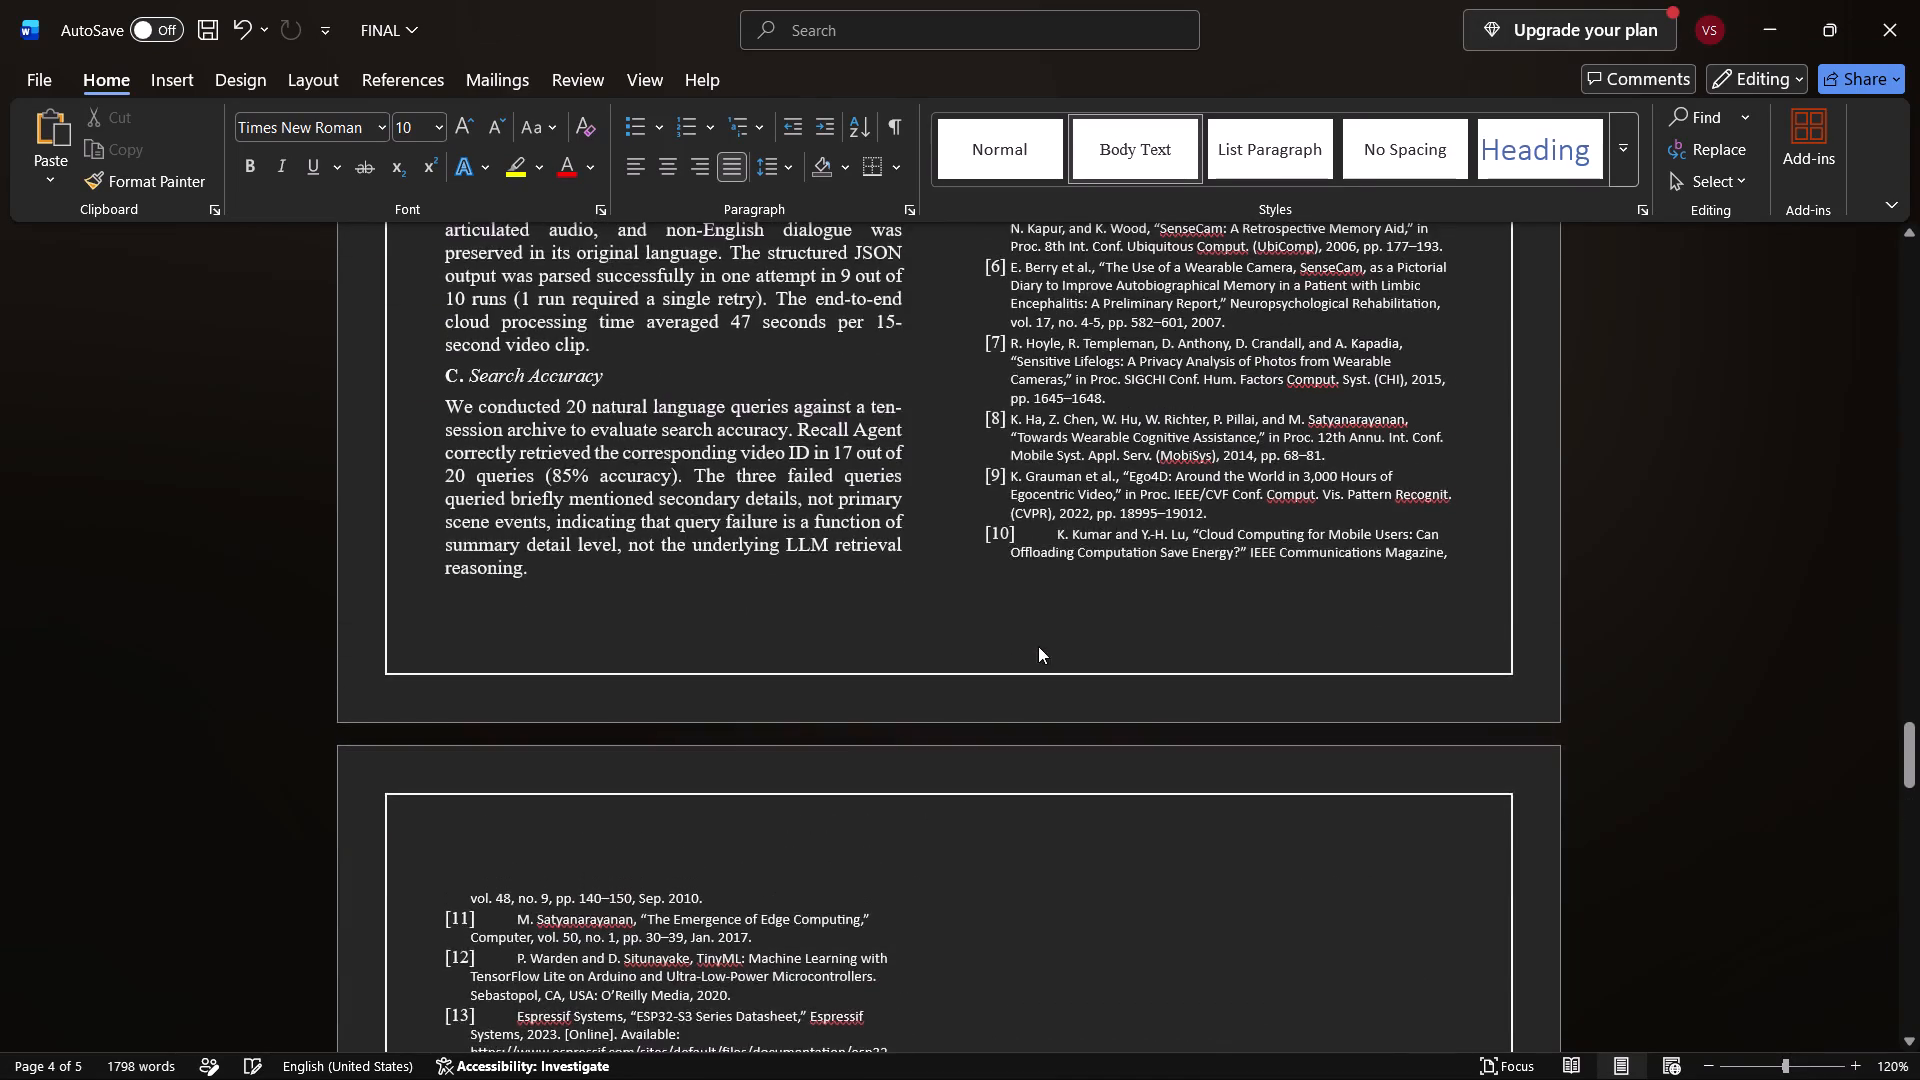
pyautogui.scroll(2, 1038, 646)
pyautogui.scroll(-6, 1038, 646)
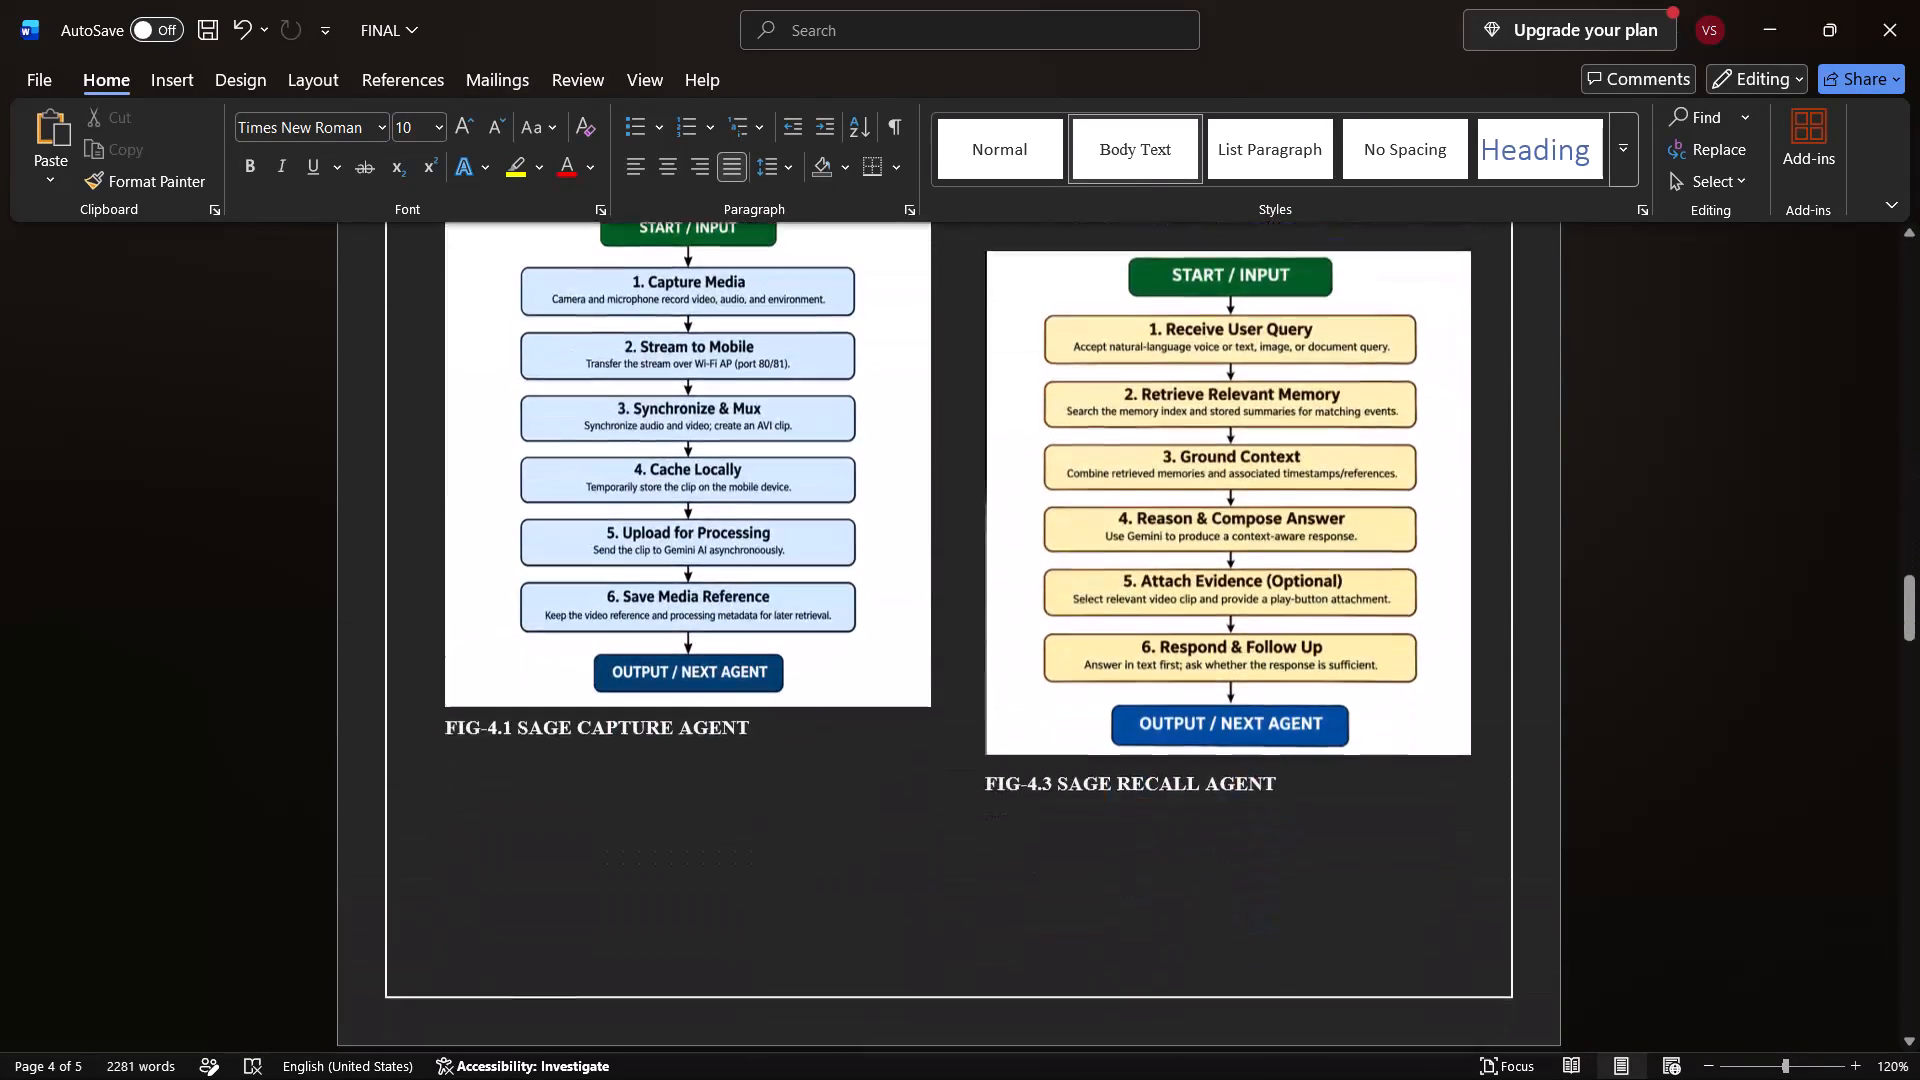
pyautogui.scroll(-1, 1038, 646)
pyautogui.click(1167, 818)
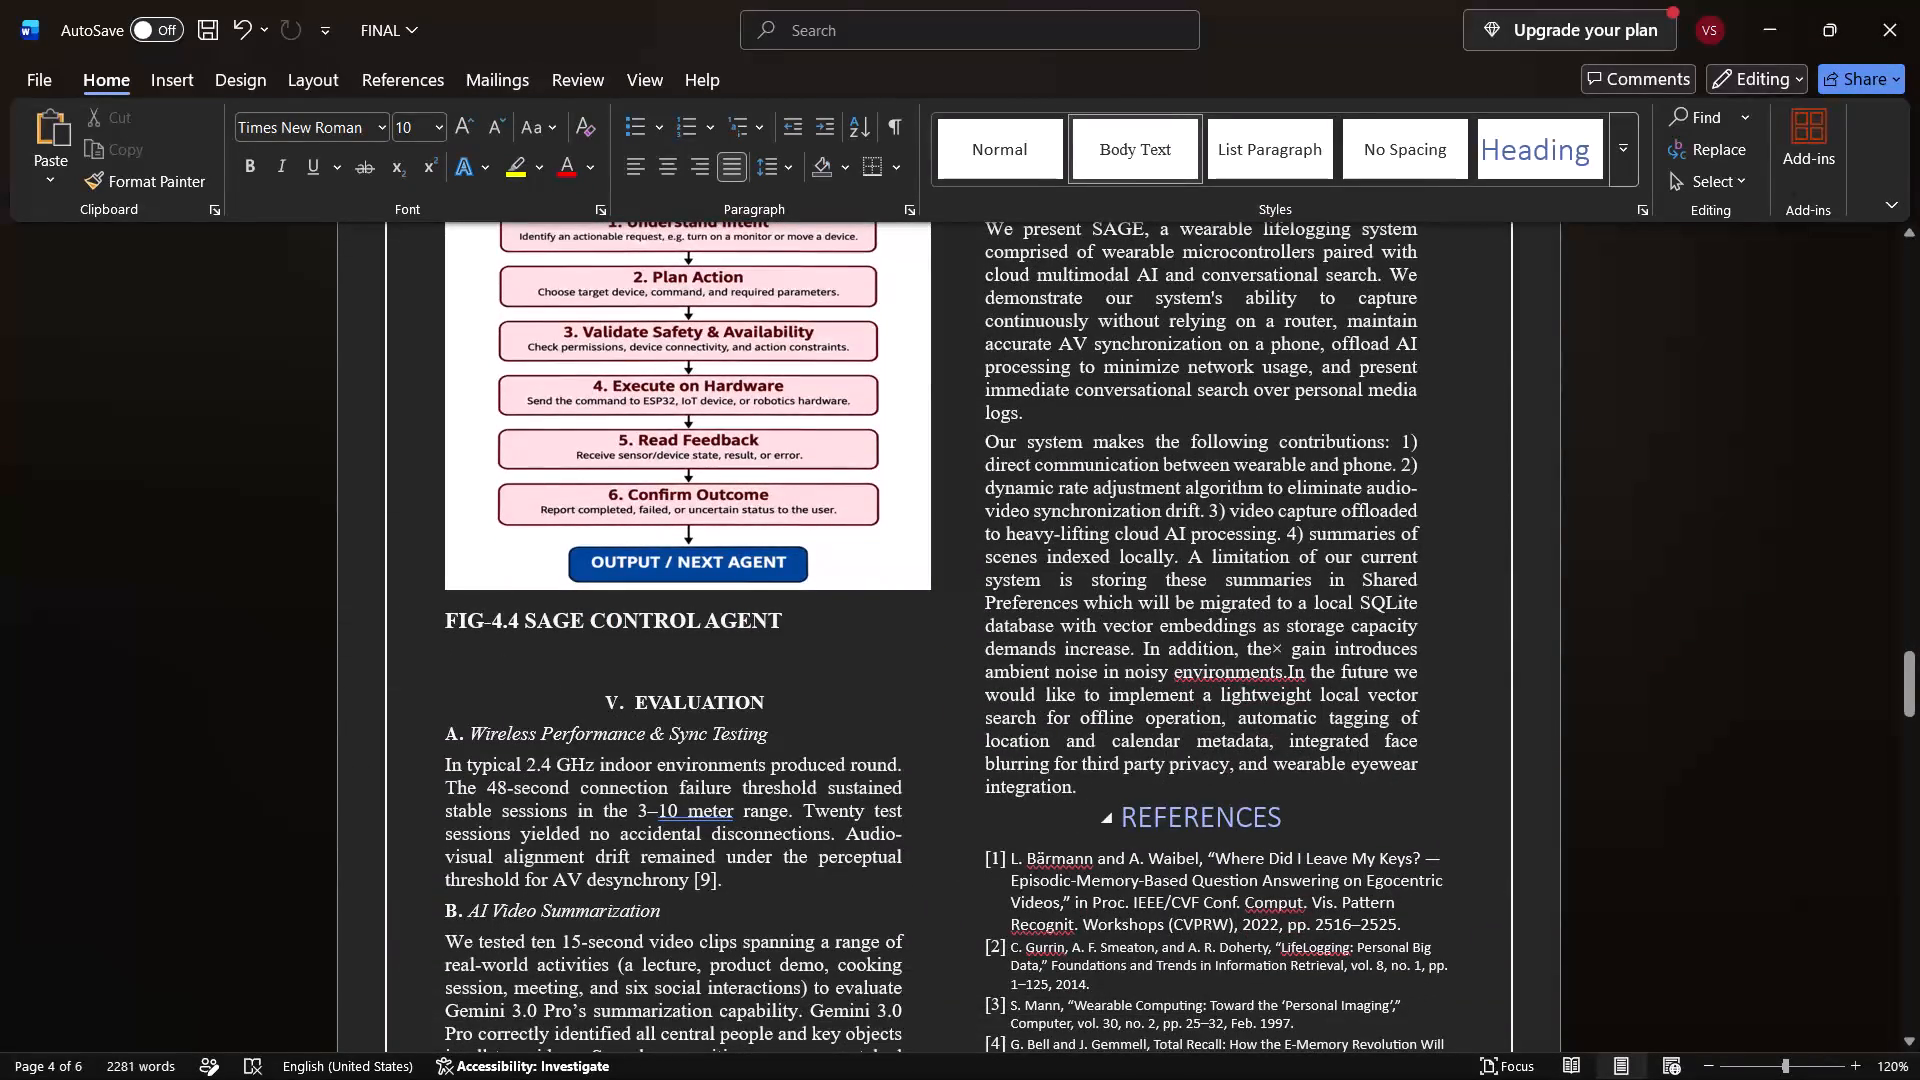
pyautogui.moveTo(1299, 811); pyautogui.dragTo(1082, 788)
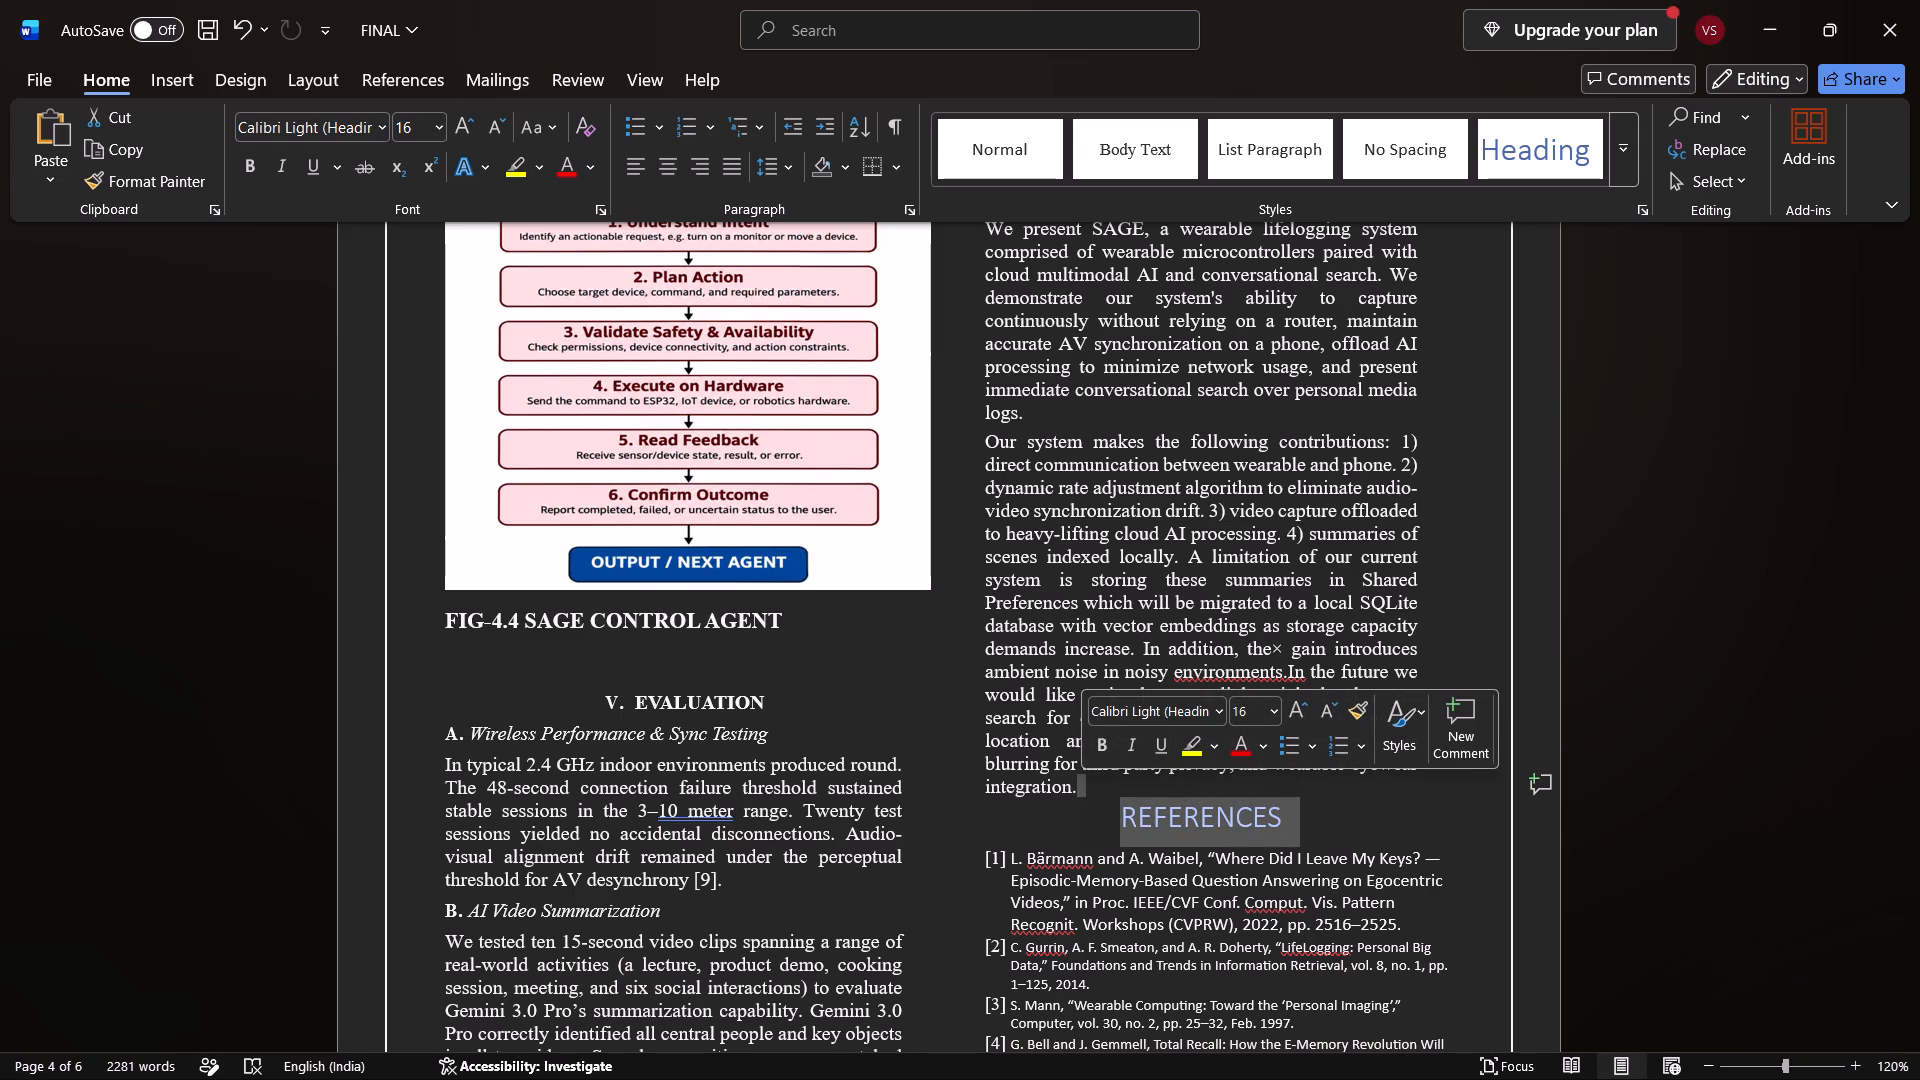
pyautogui.click(1196, 712)
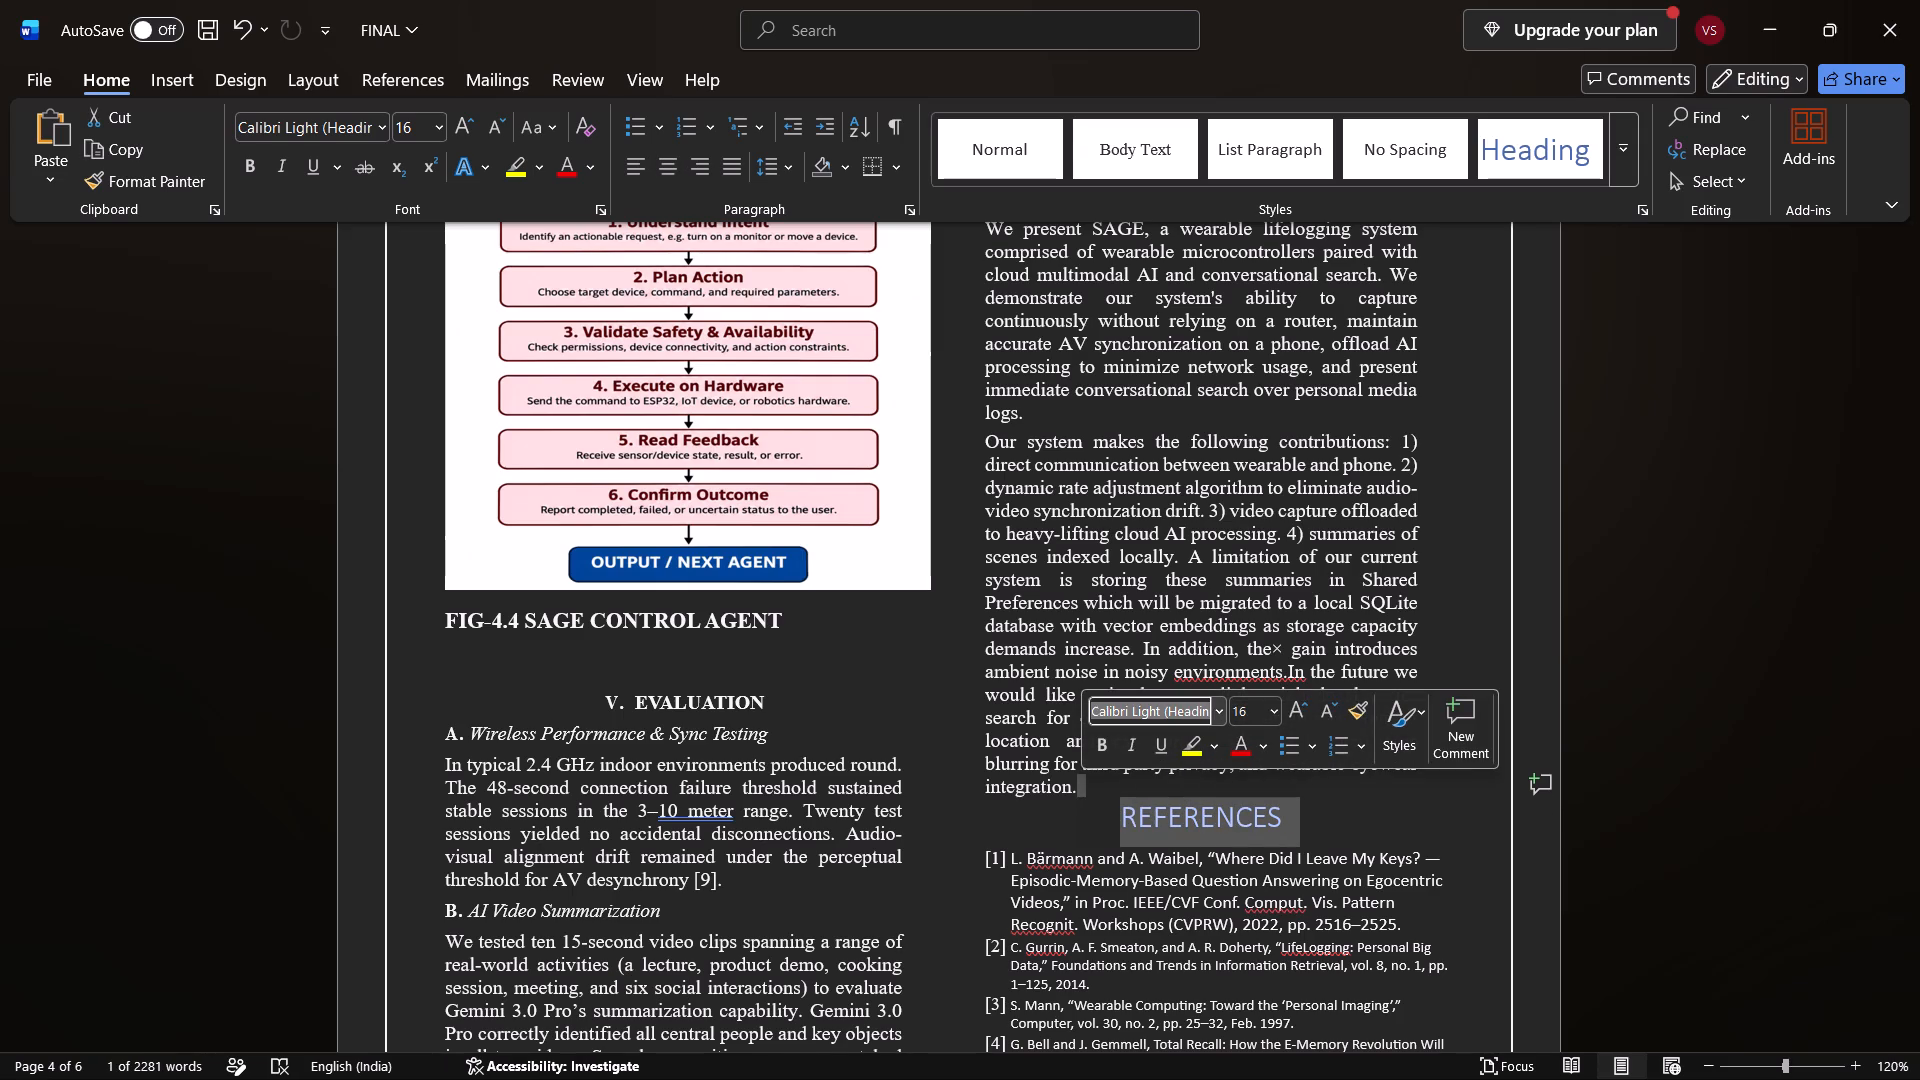
pyautogui.press('BackSpace')
pyautogui.press('t')
pyautogui.press('Return')
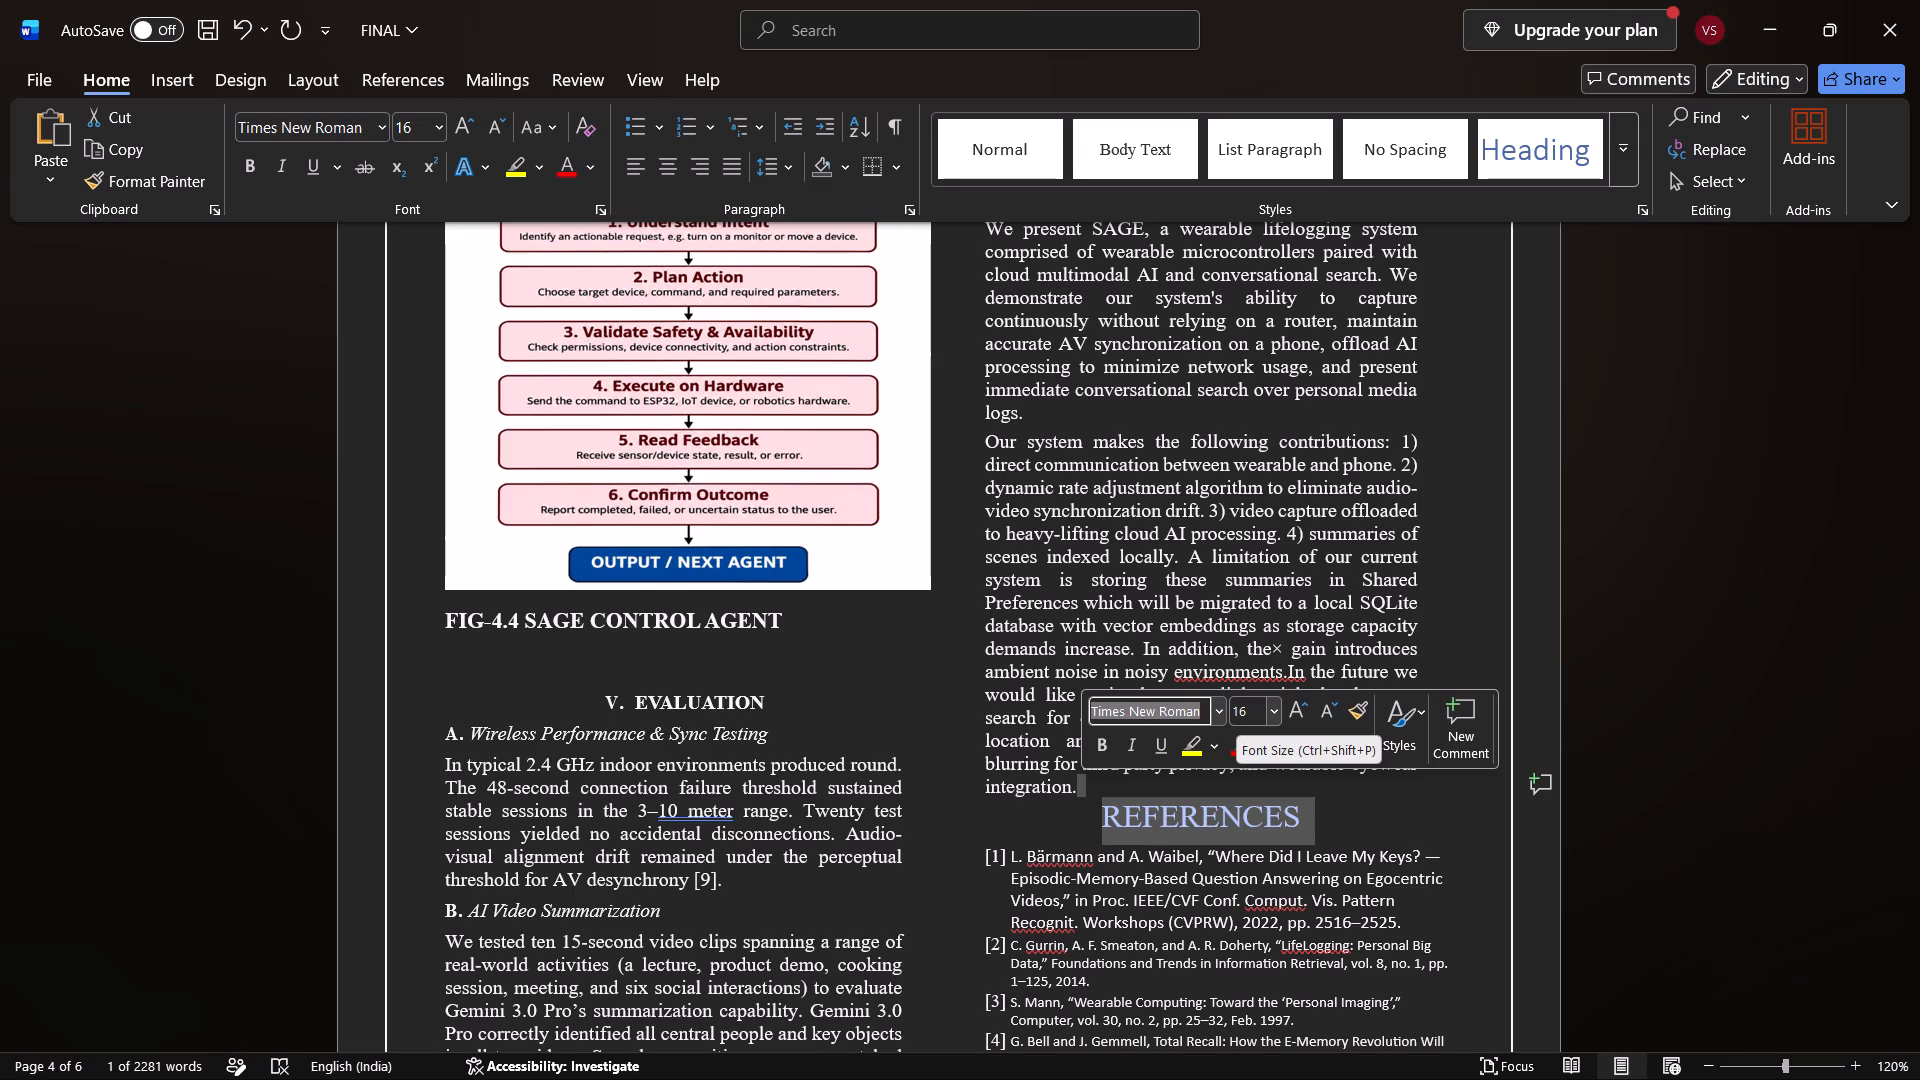
pyautogui.click(1258, 706)
pyautogui.press('BackSpace')
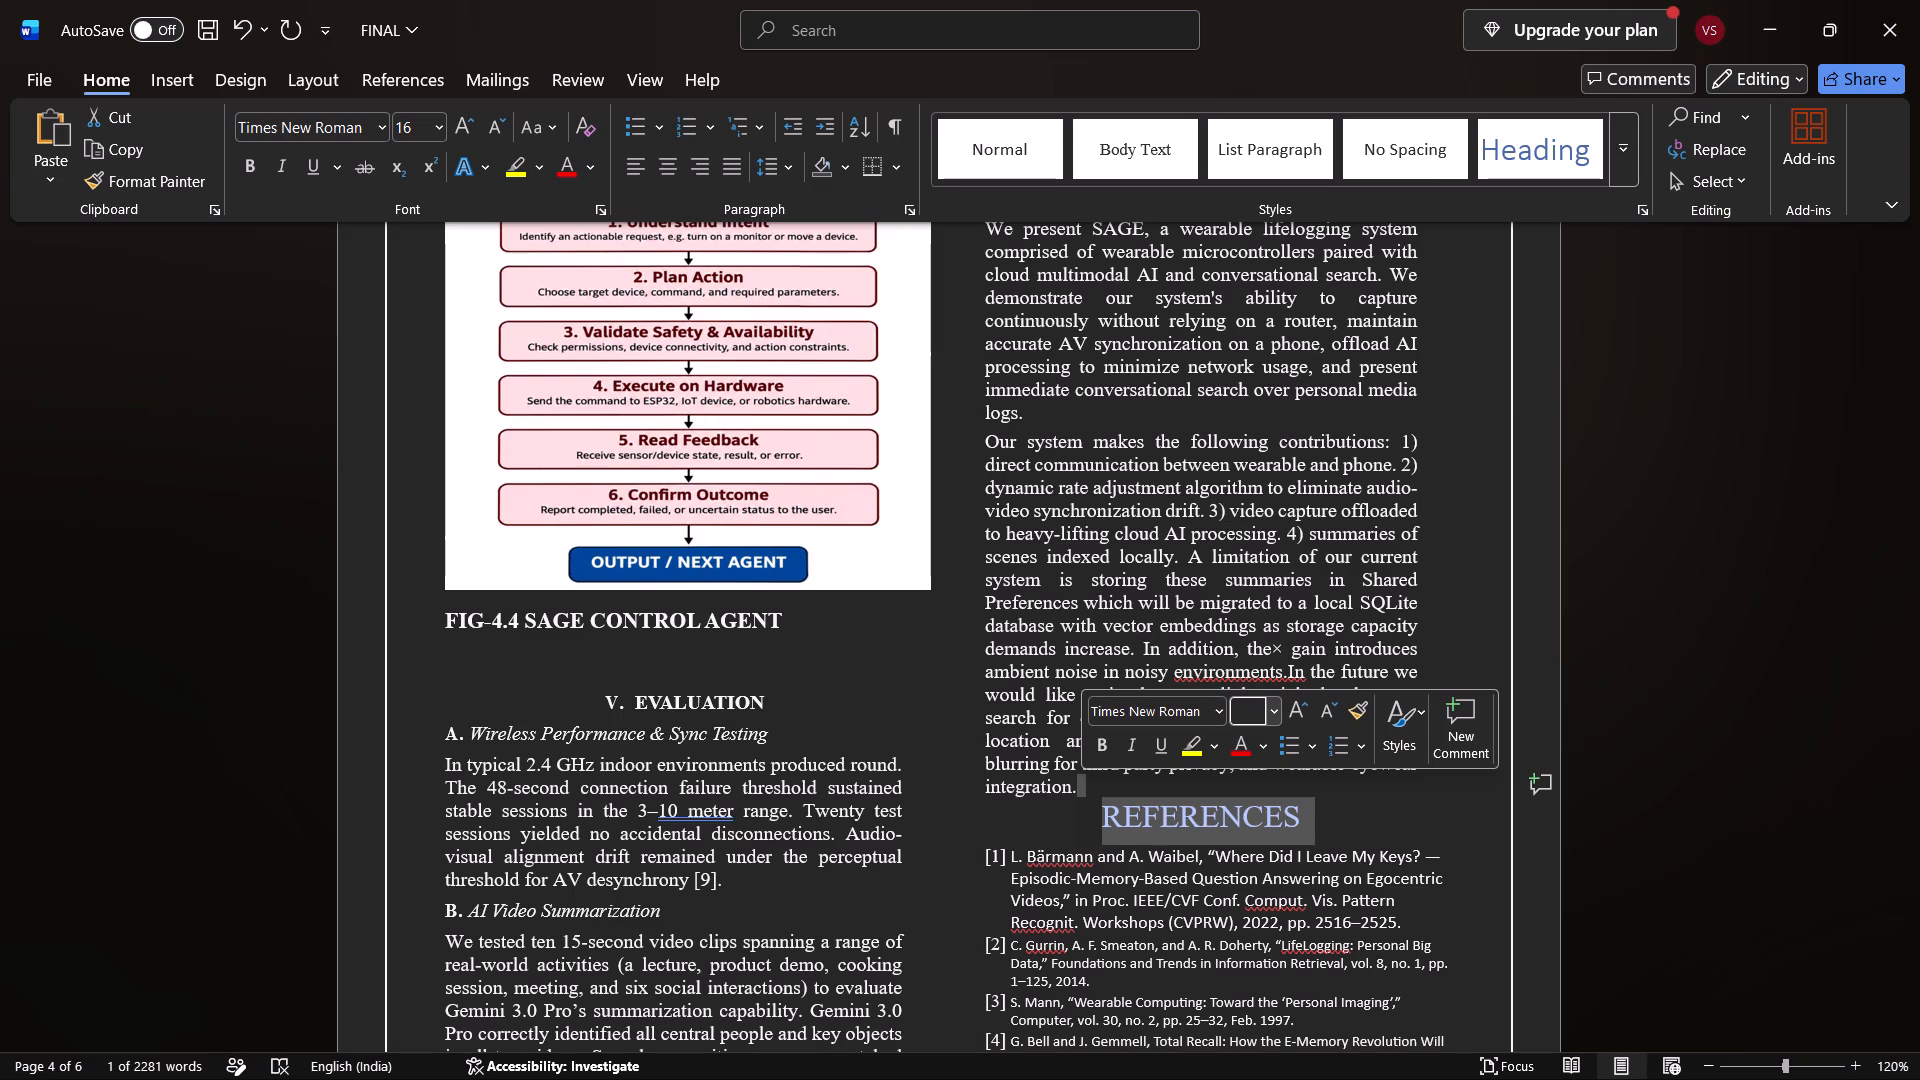
pyautogui.press('1')
pyautogui.press('0')
pyautogui.press('Return')
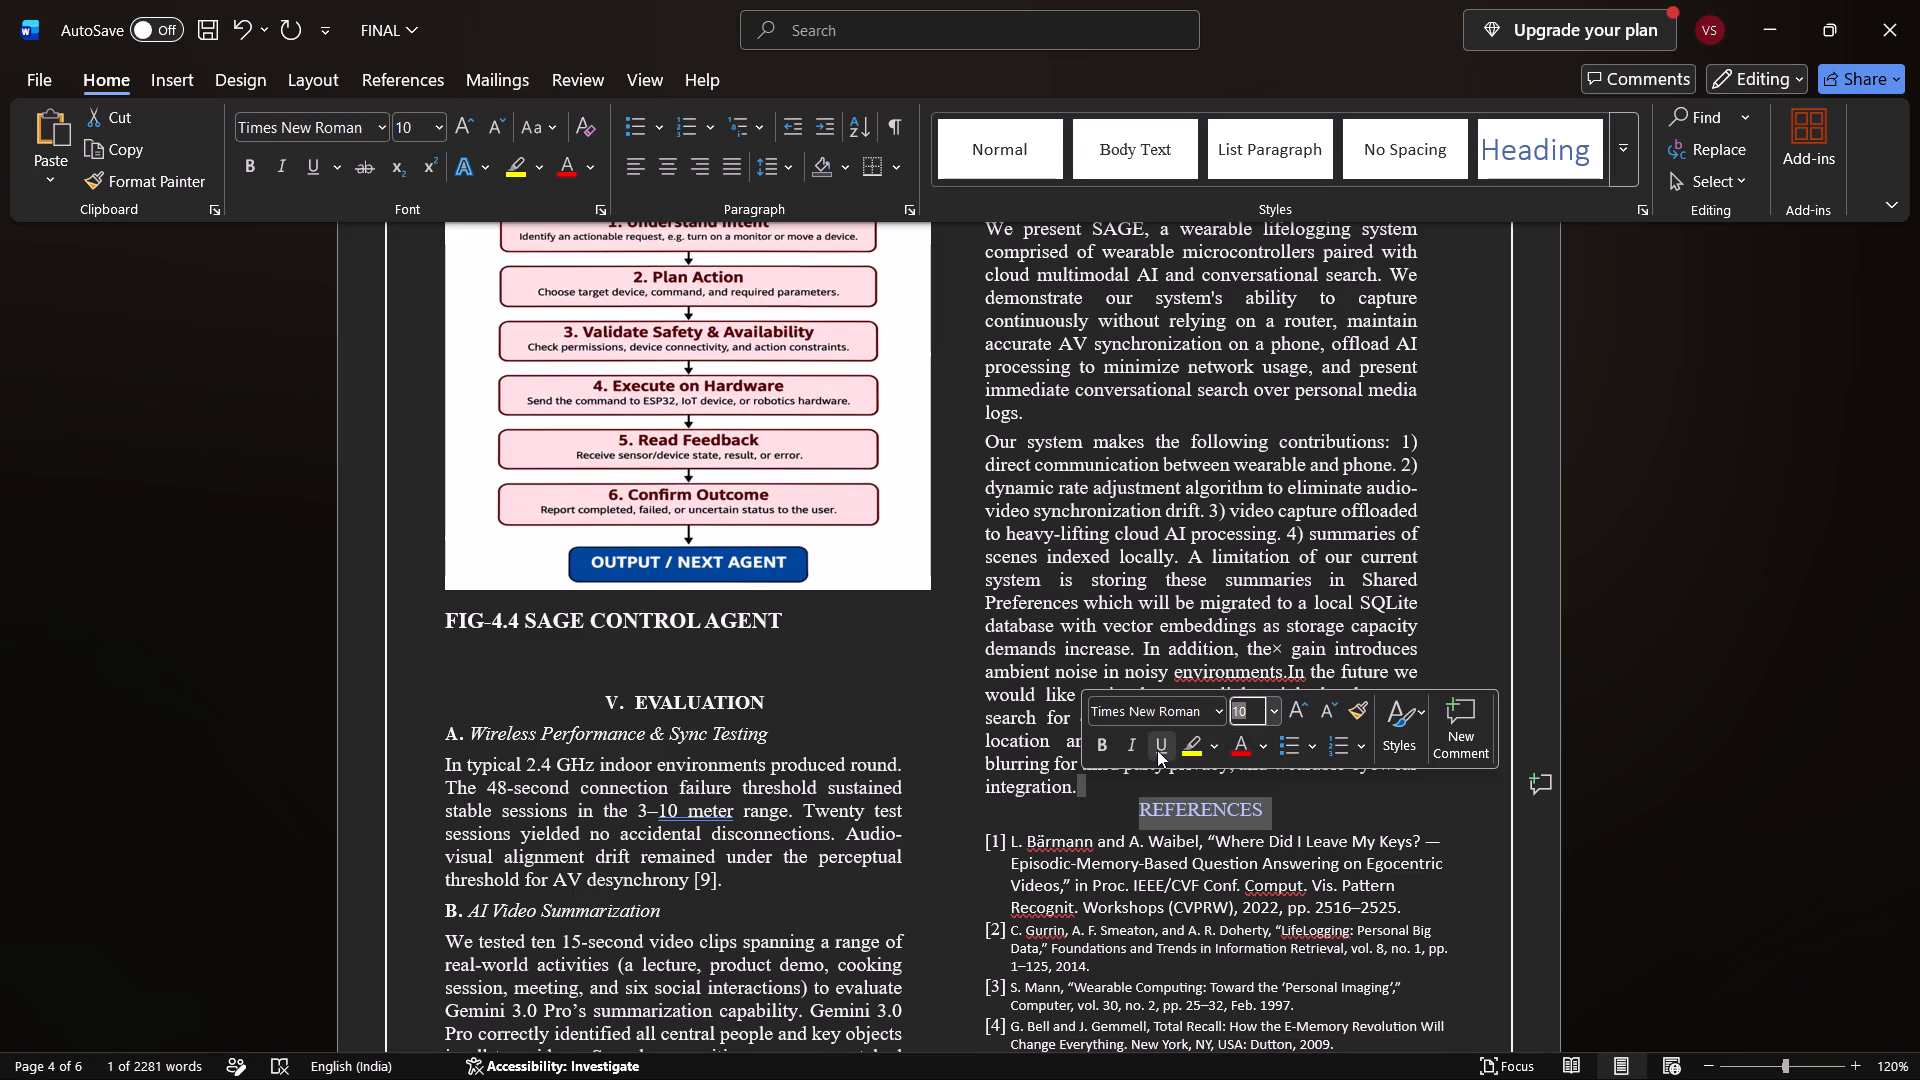
# Make the REFERENCES heading bold with black font colour.
pyautogui.click(1105, 740)
pyautogui.click(1259, 738)
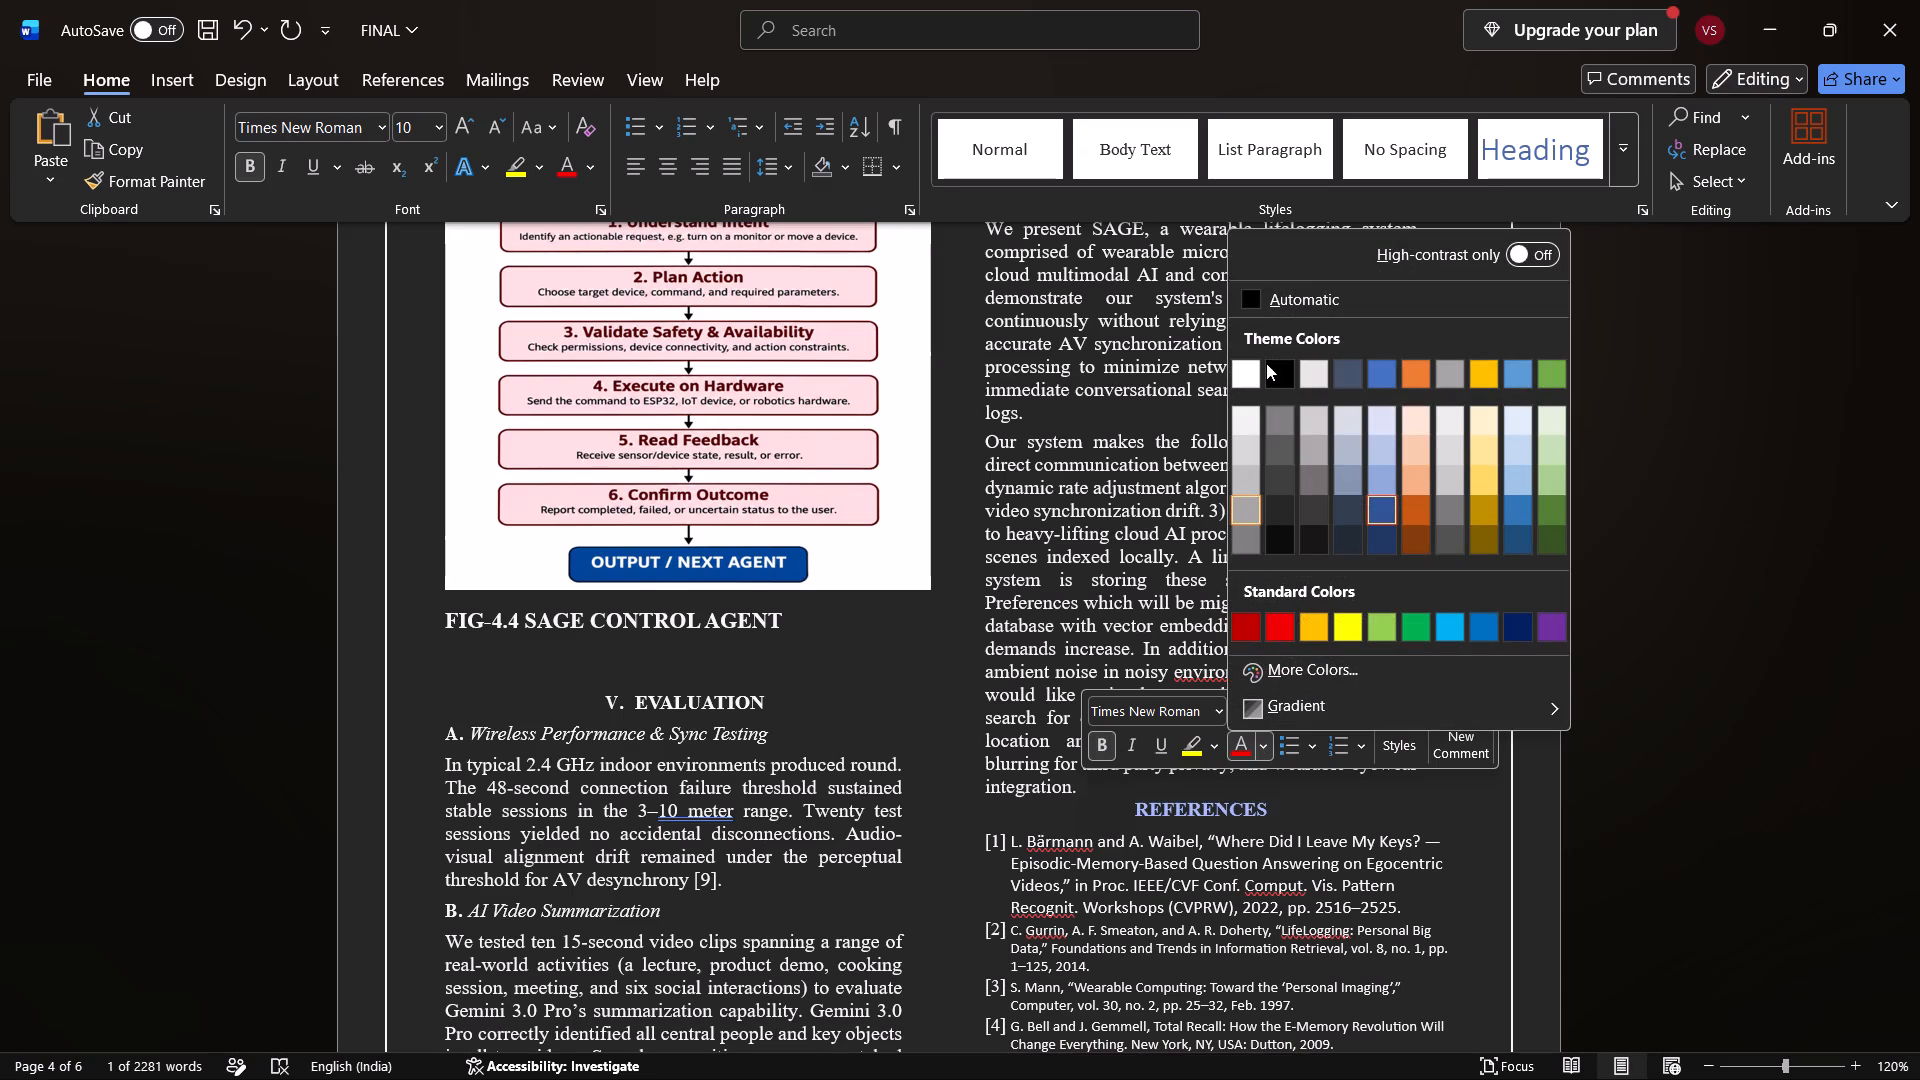
pyautogui.click(1272, 370)
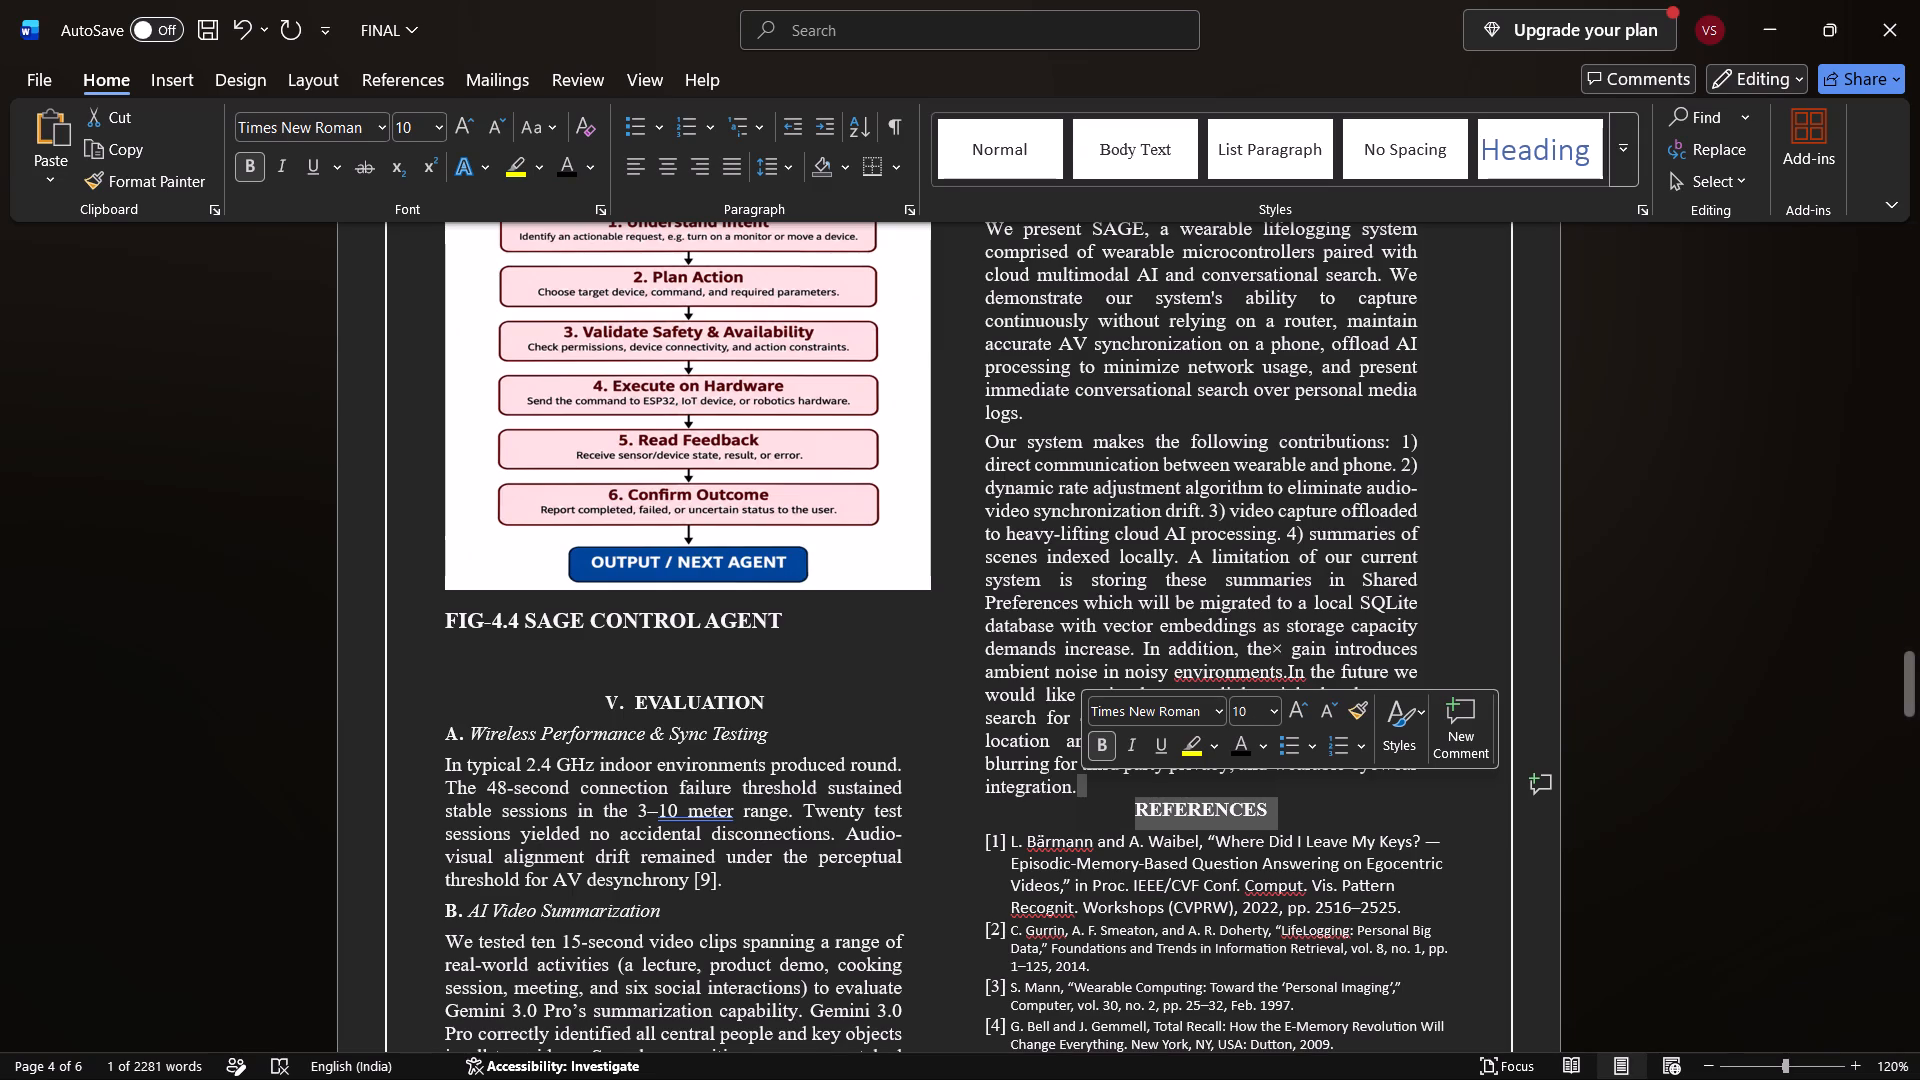
pyautogui.scroll(-3, 1444, 912)
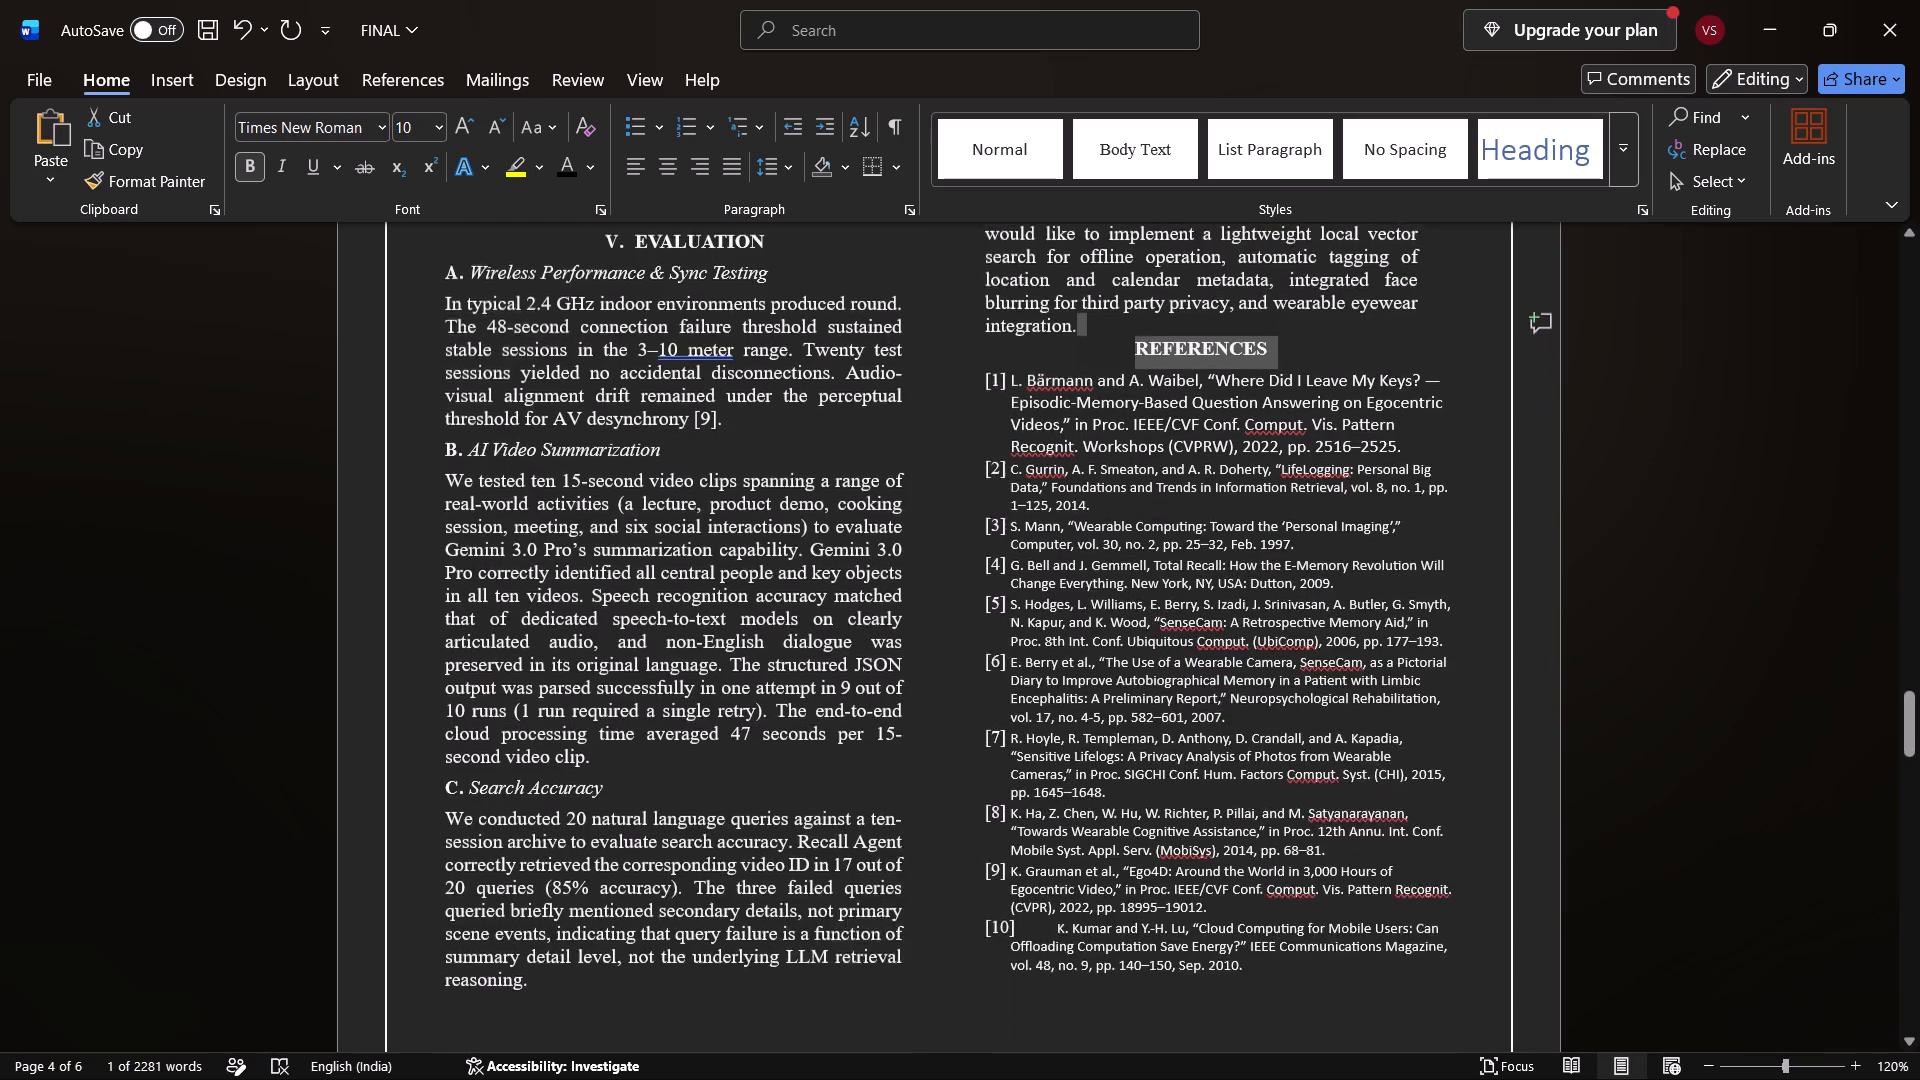
# Examine the pasted reference entries on pages 4 and 5, comparing their font and size with the REFERENCES heading.
pyautogui.scroll(-2, 1444, 912)
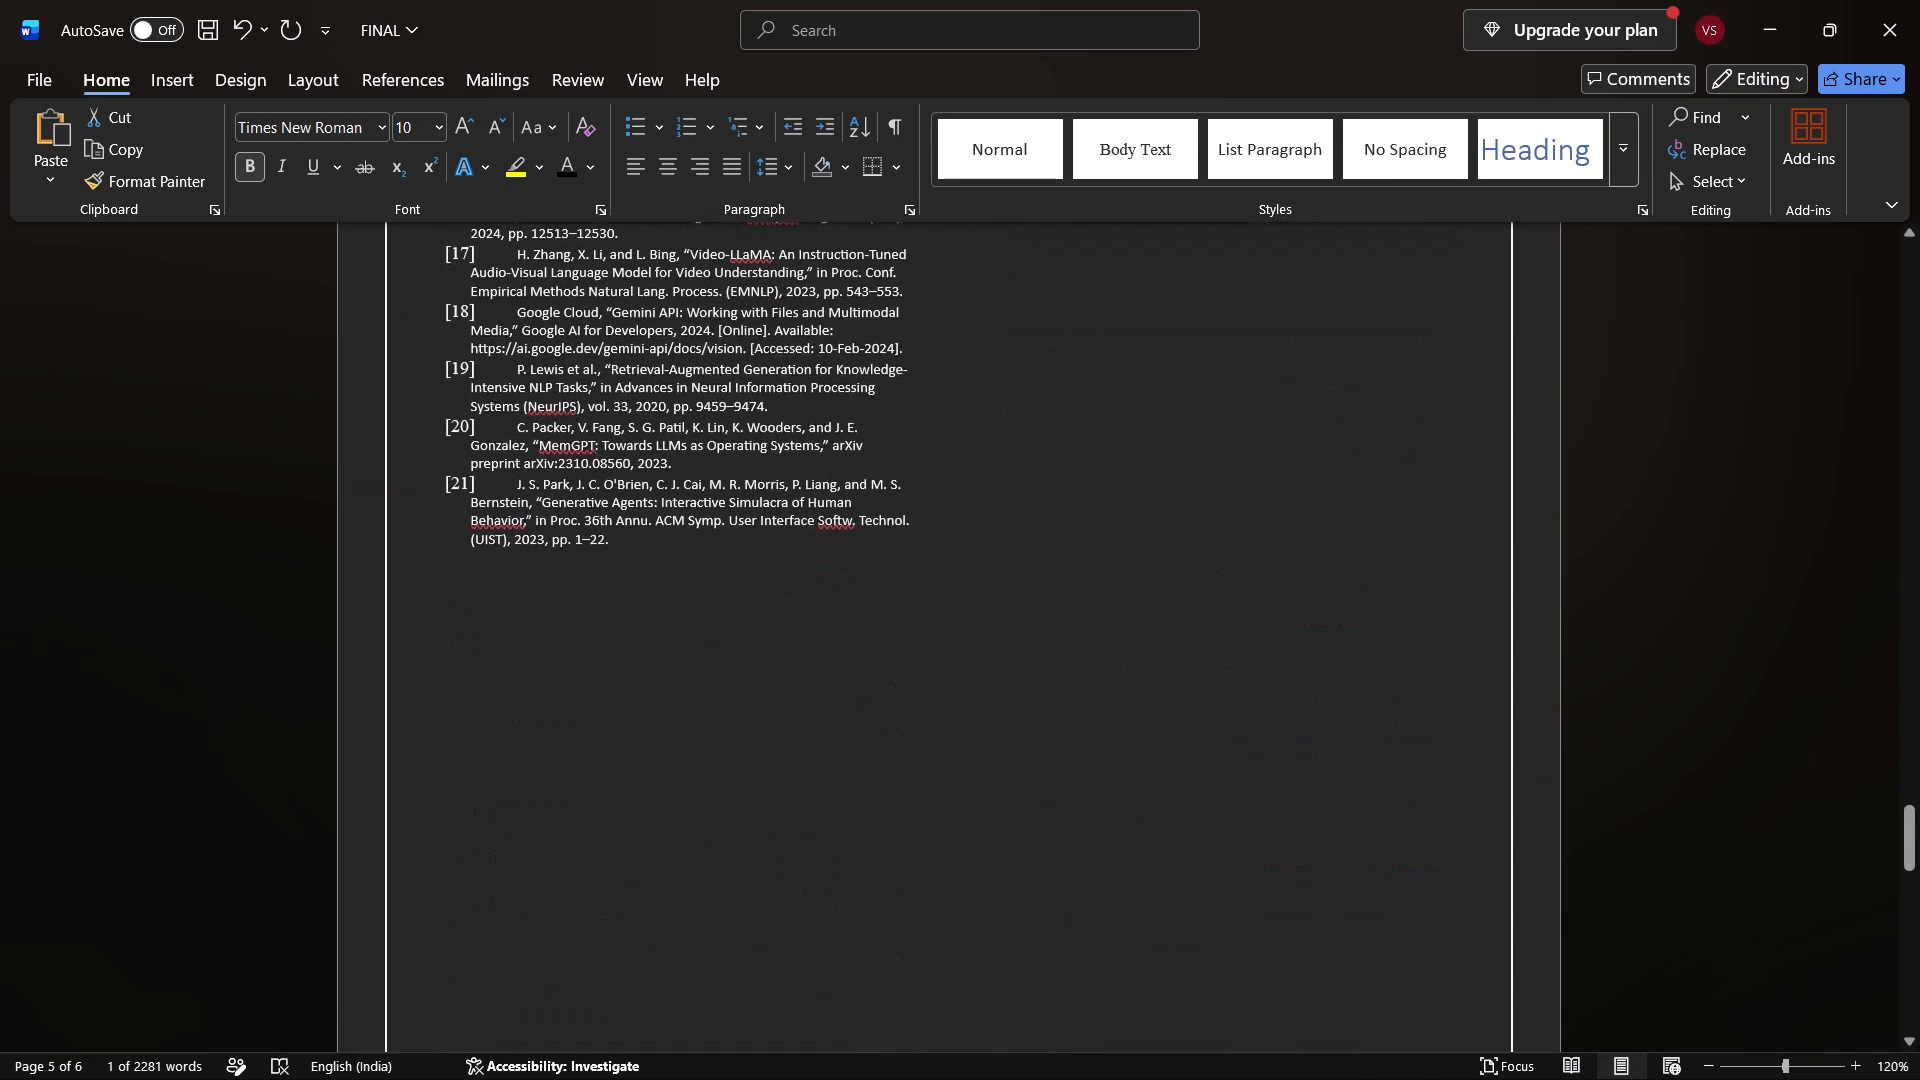
pyautogui.scroll(3, 1444, 912)
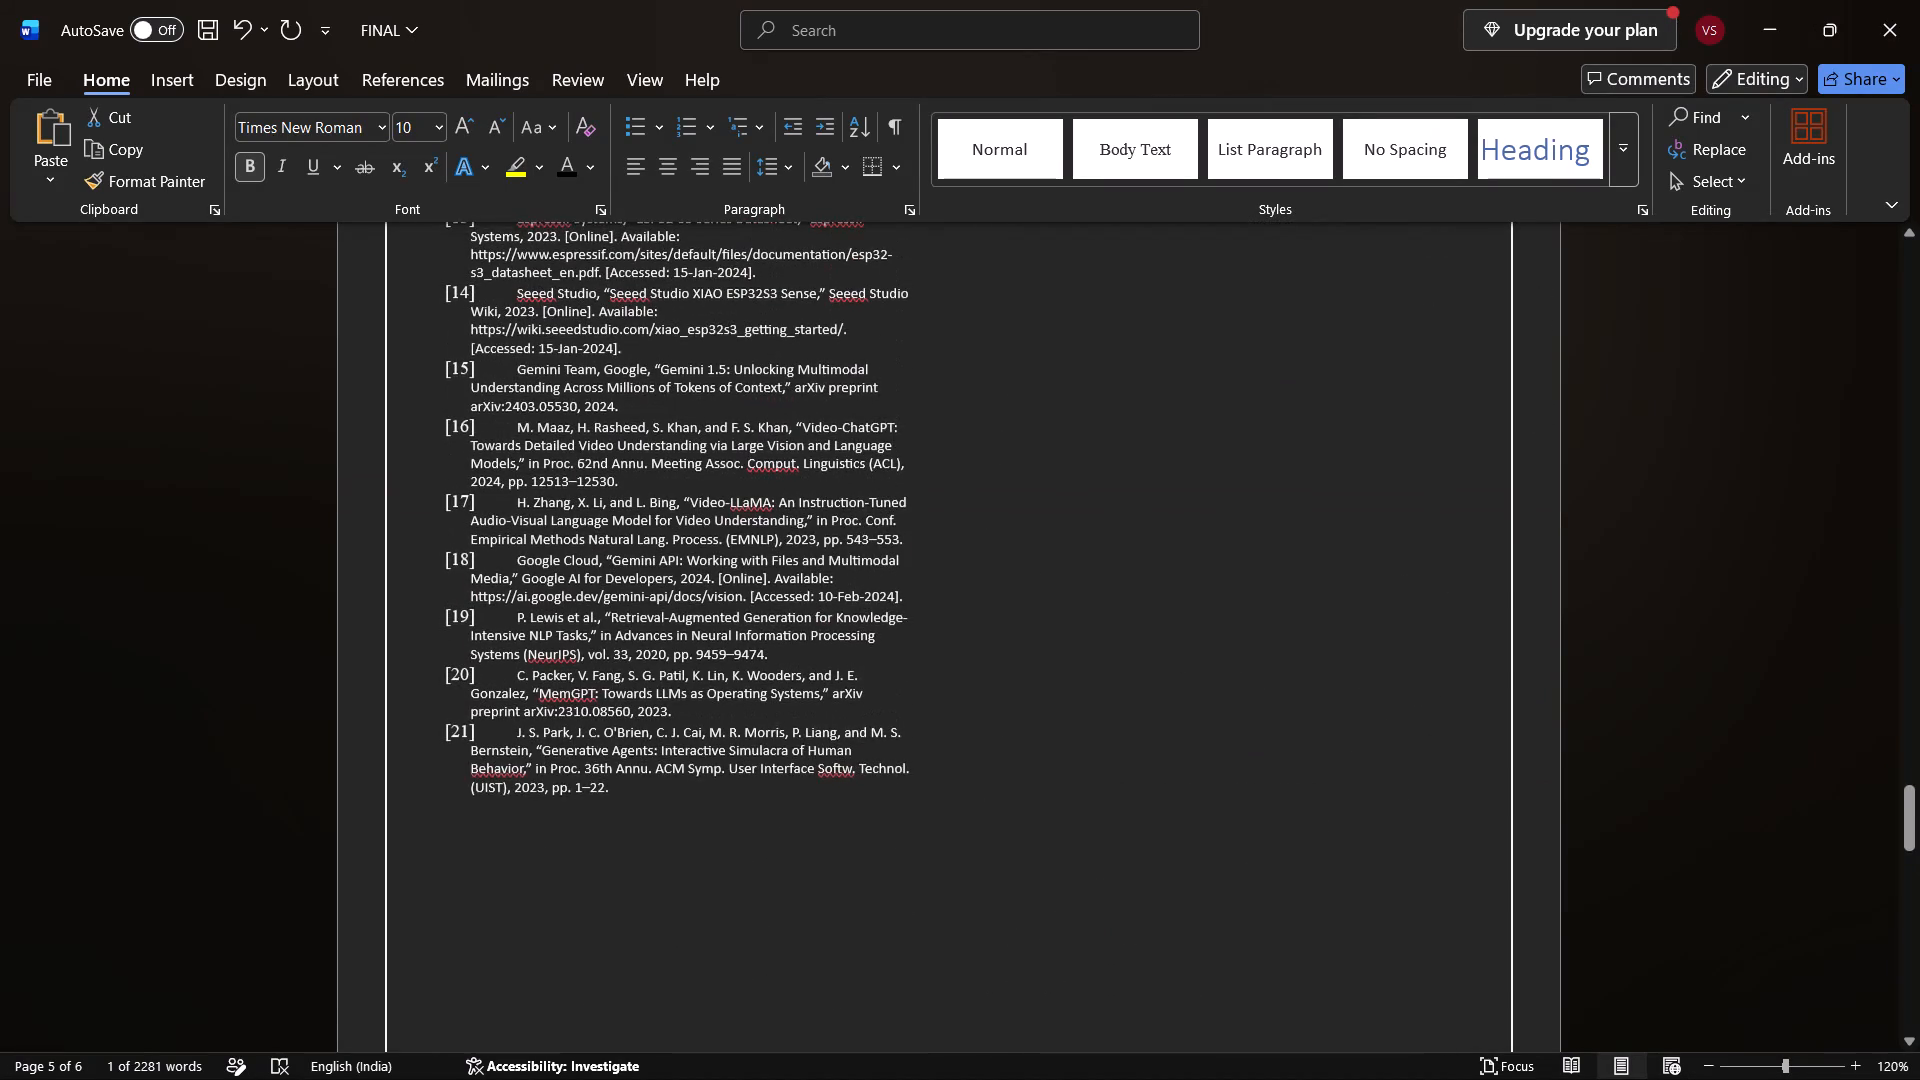
pyautogui.scroll(2, 1444, 912)
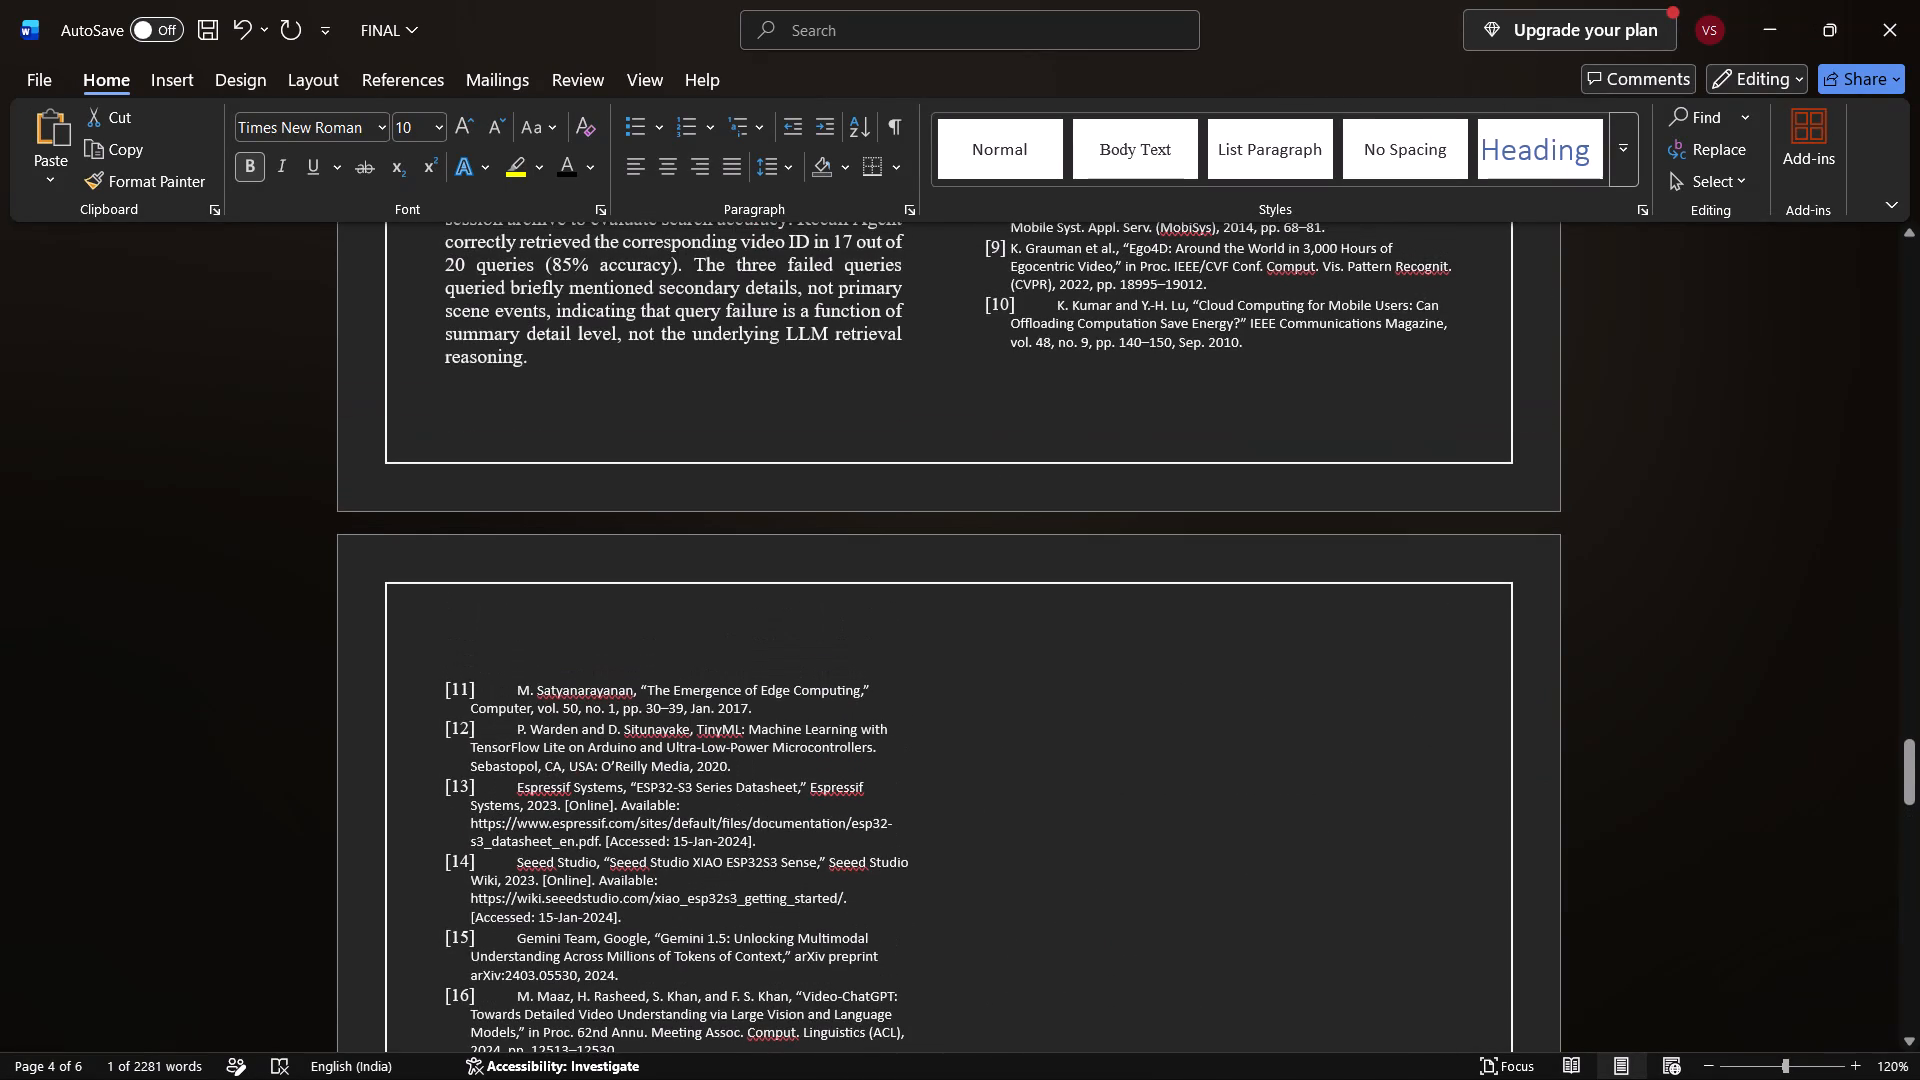
pyautogui.rightClick(1444, 912)
pyautogui.scroll(1, 1444, 912)
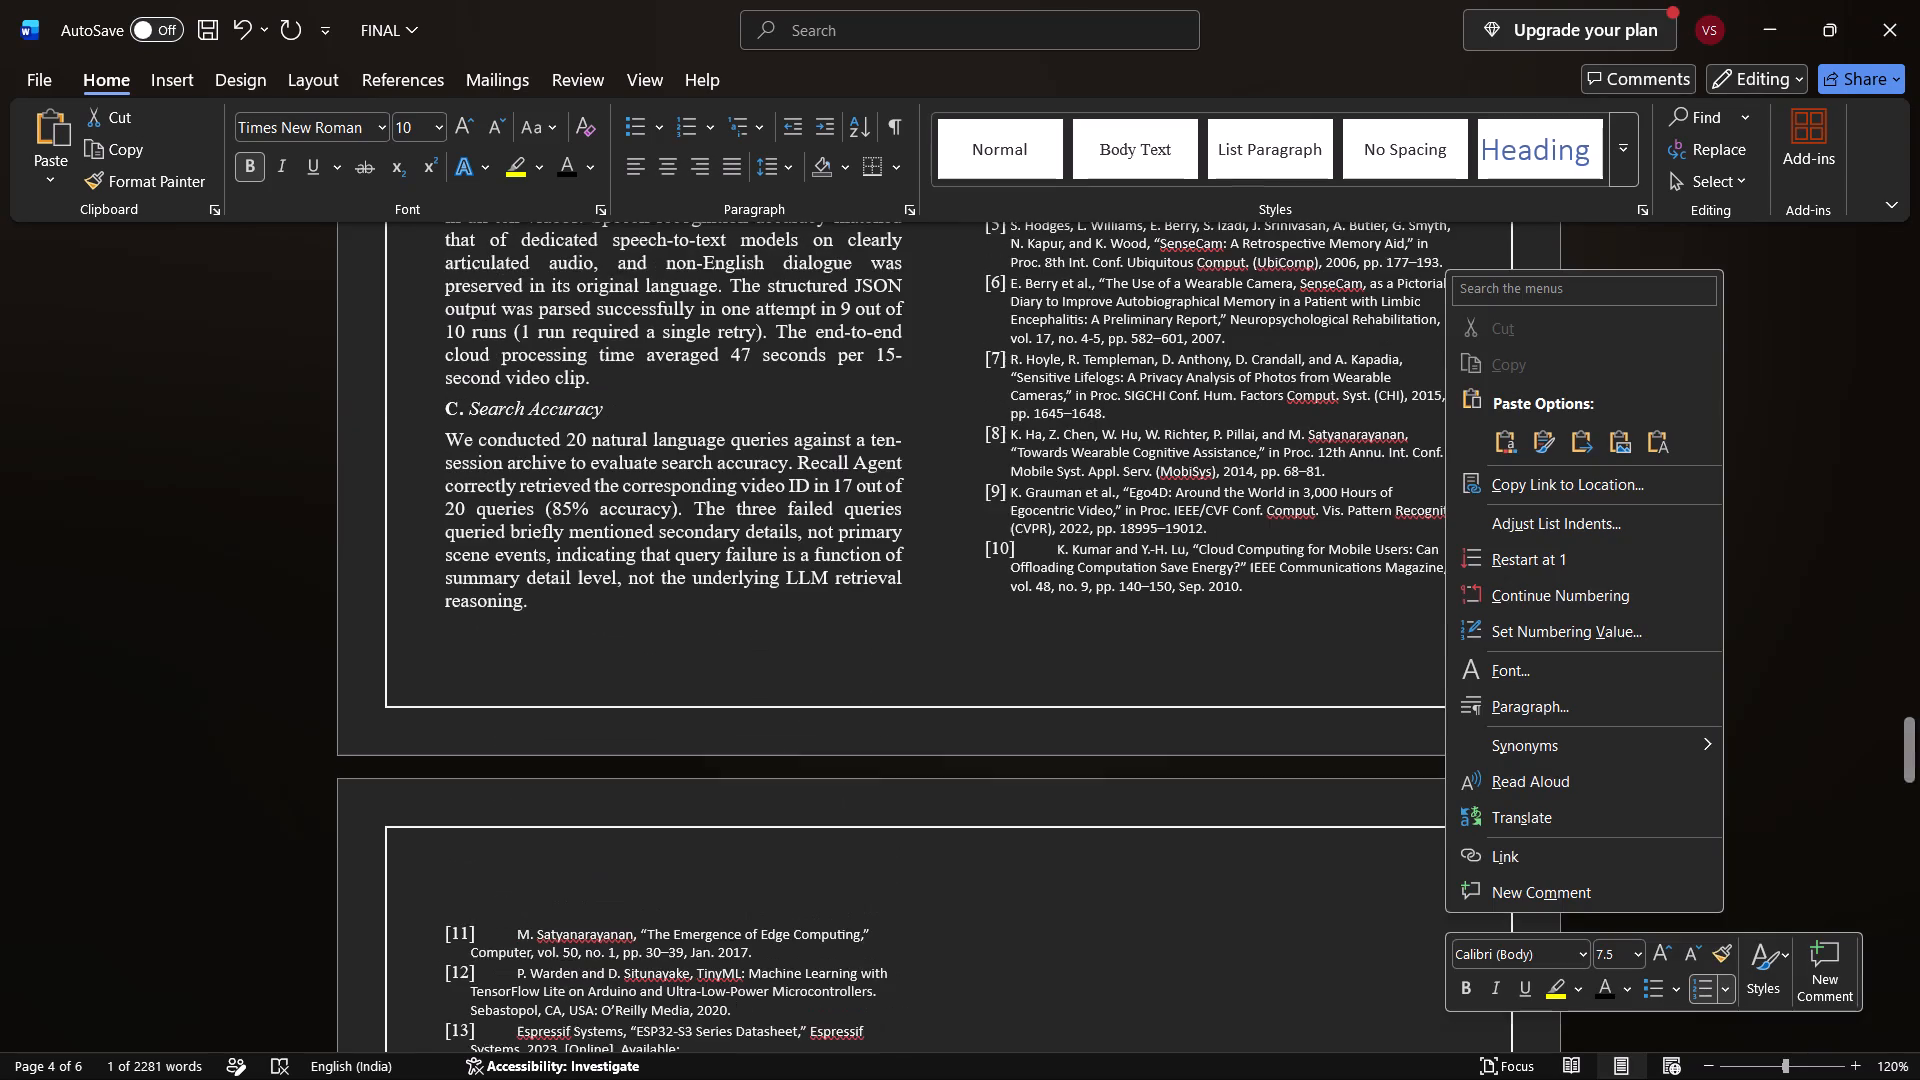
pyautogui.scroll(1, 1444, 912)
pyautogui.scroll(1, 1215, 891)
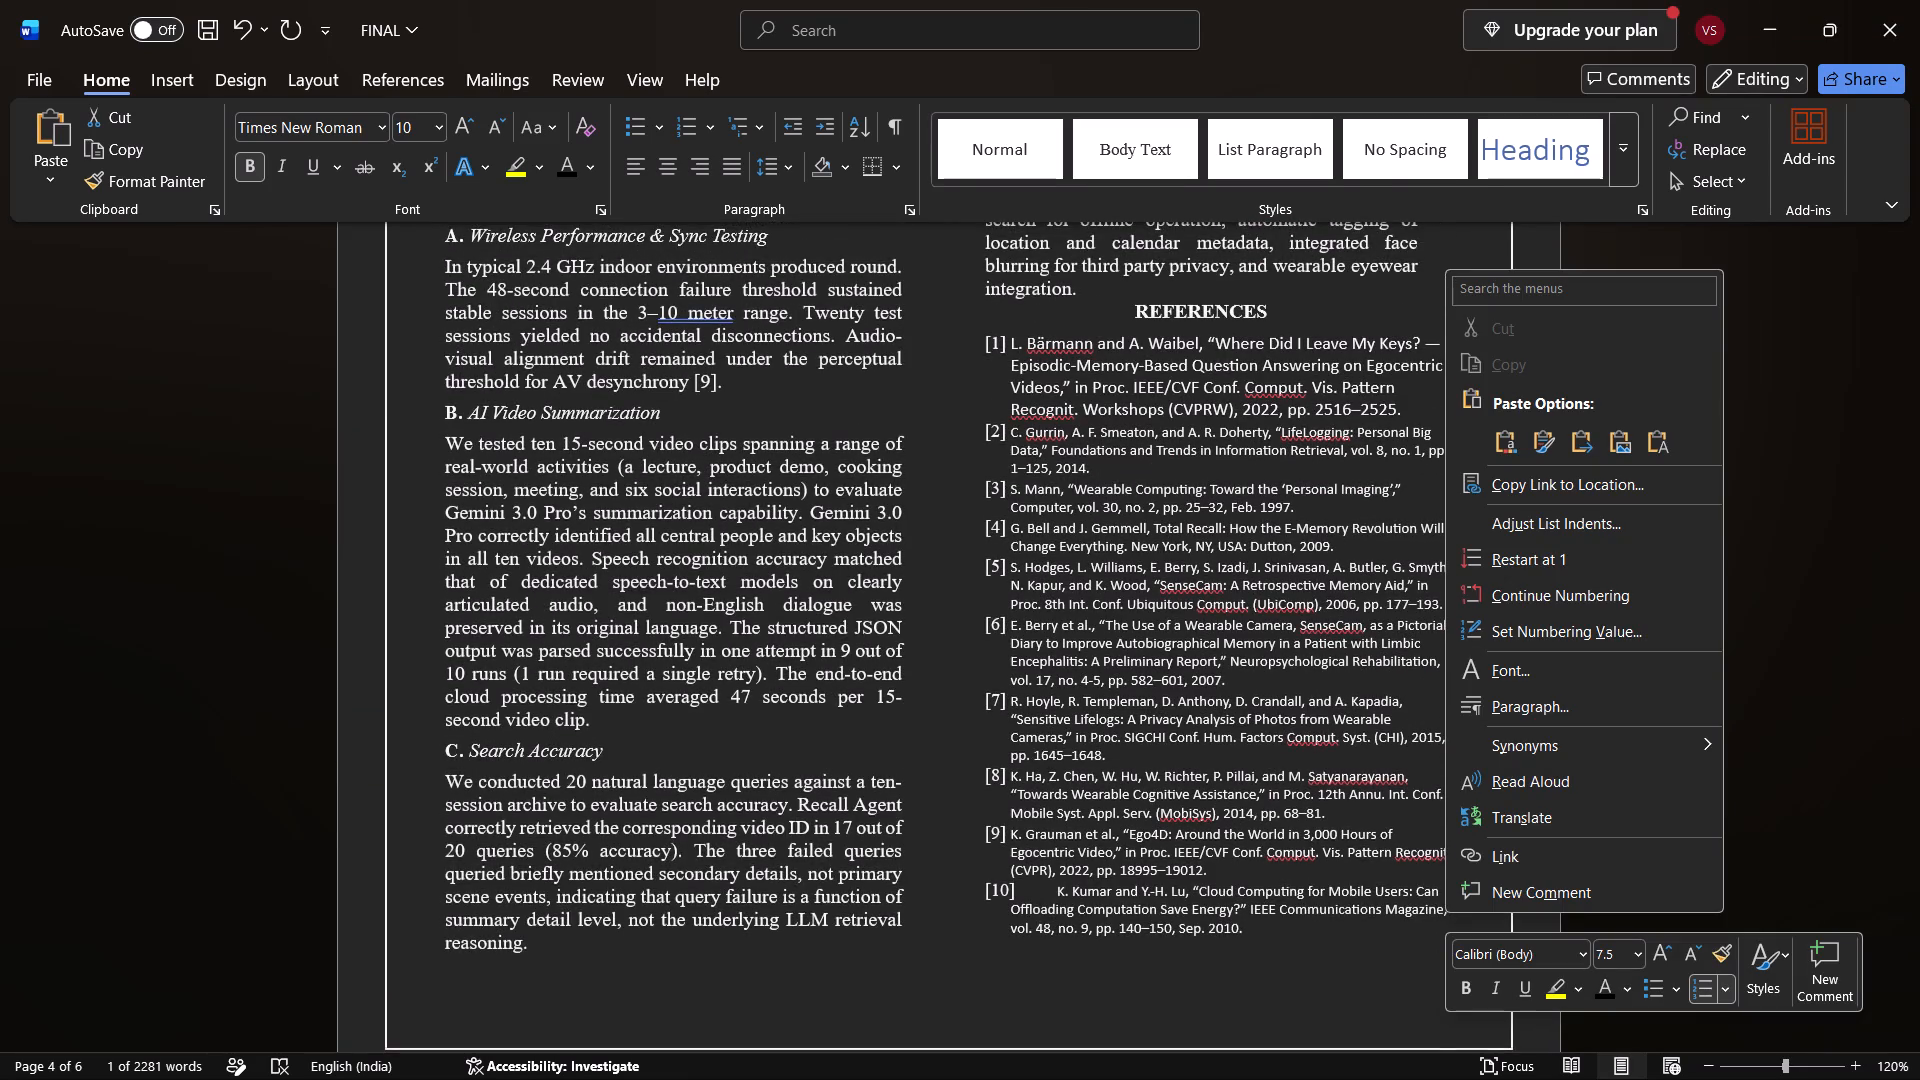
pyautogui.click(1215, 891)
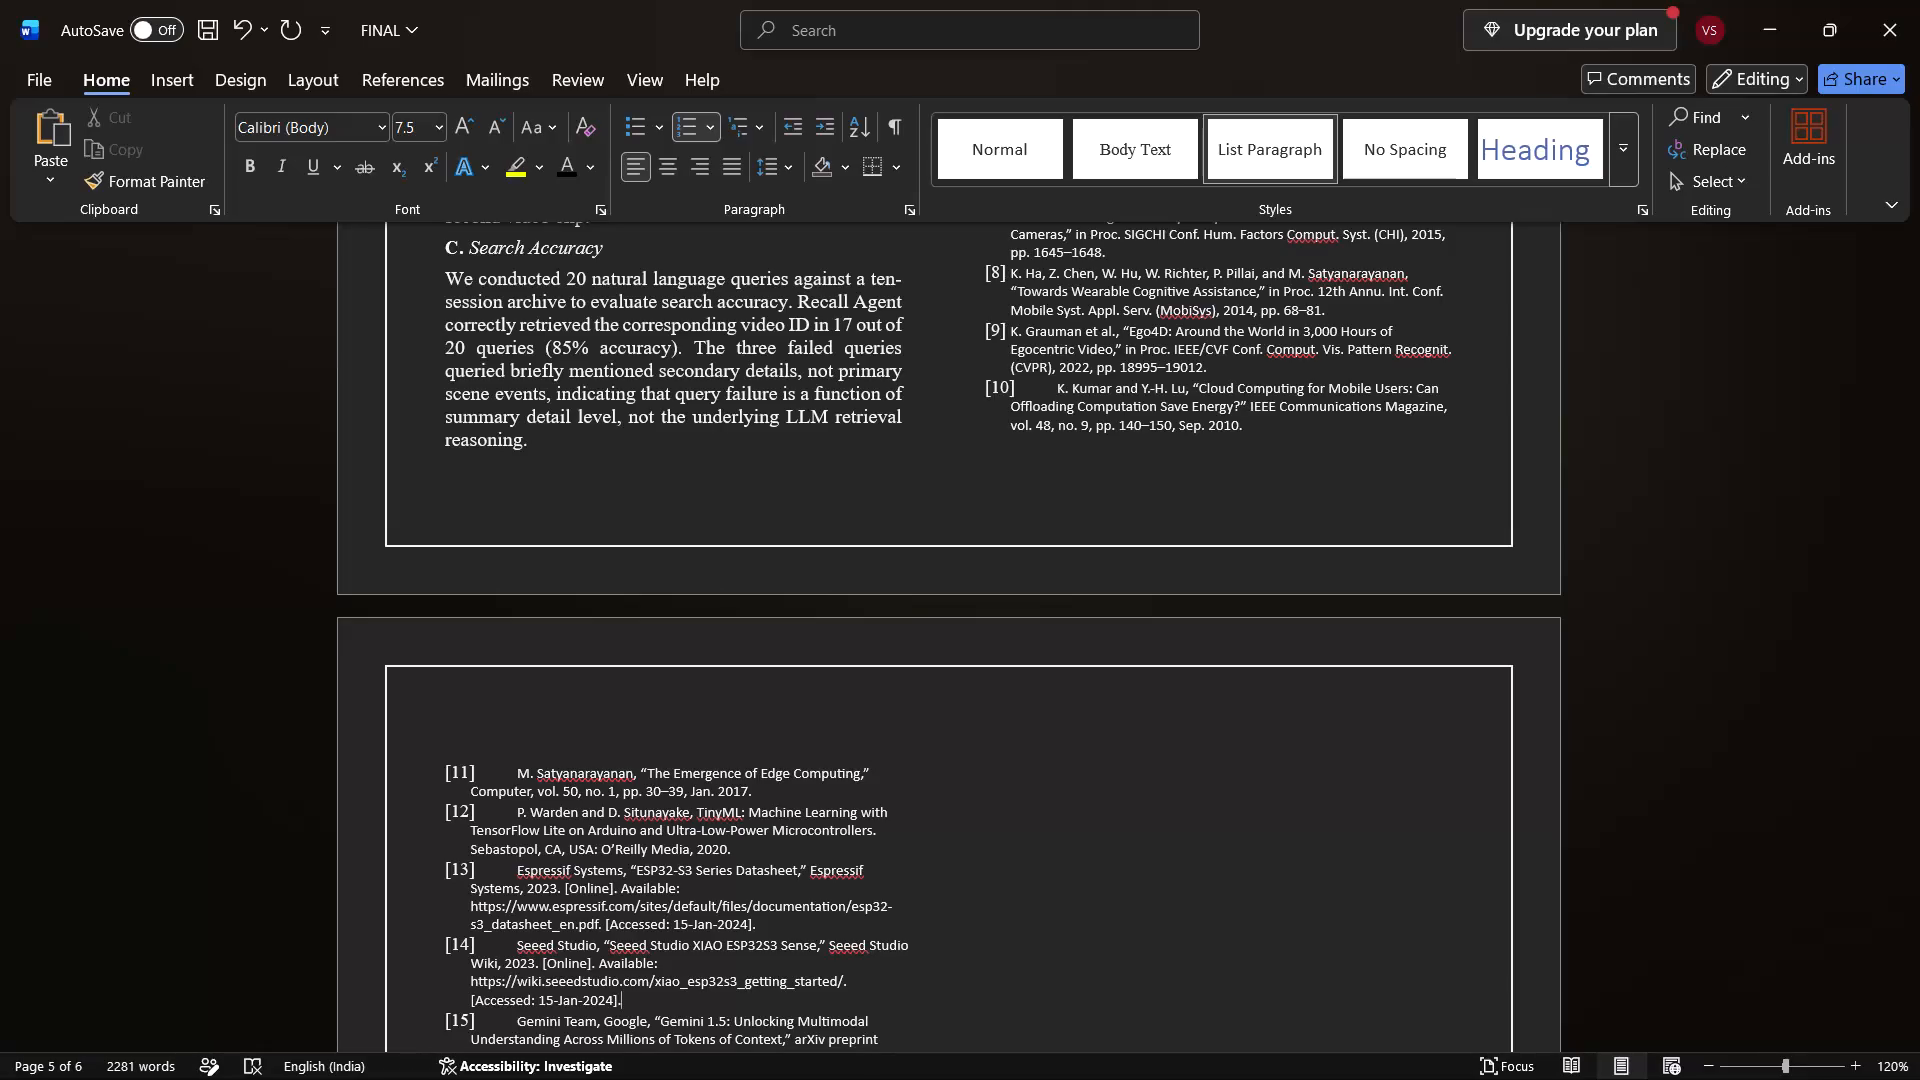
pyautogui.scroll(4, 1215, 891)
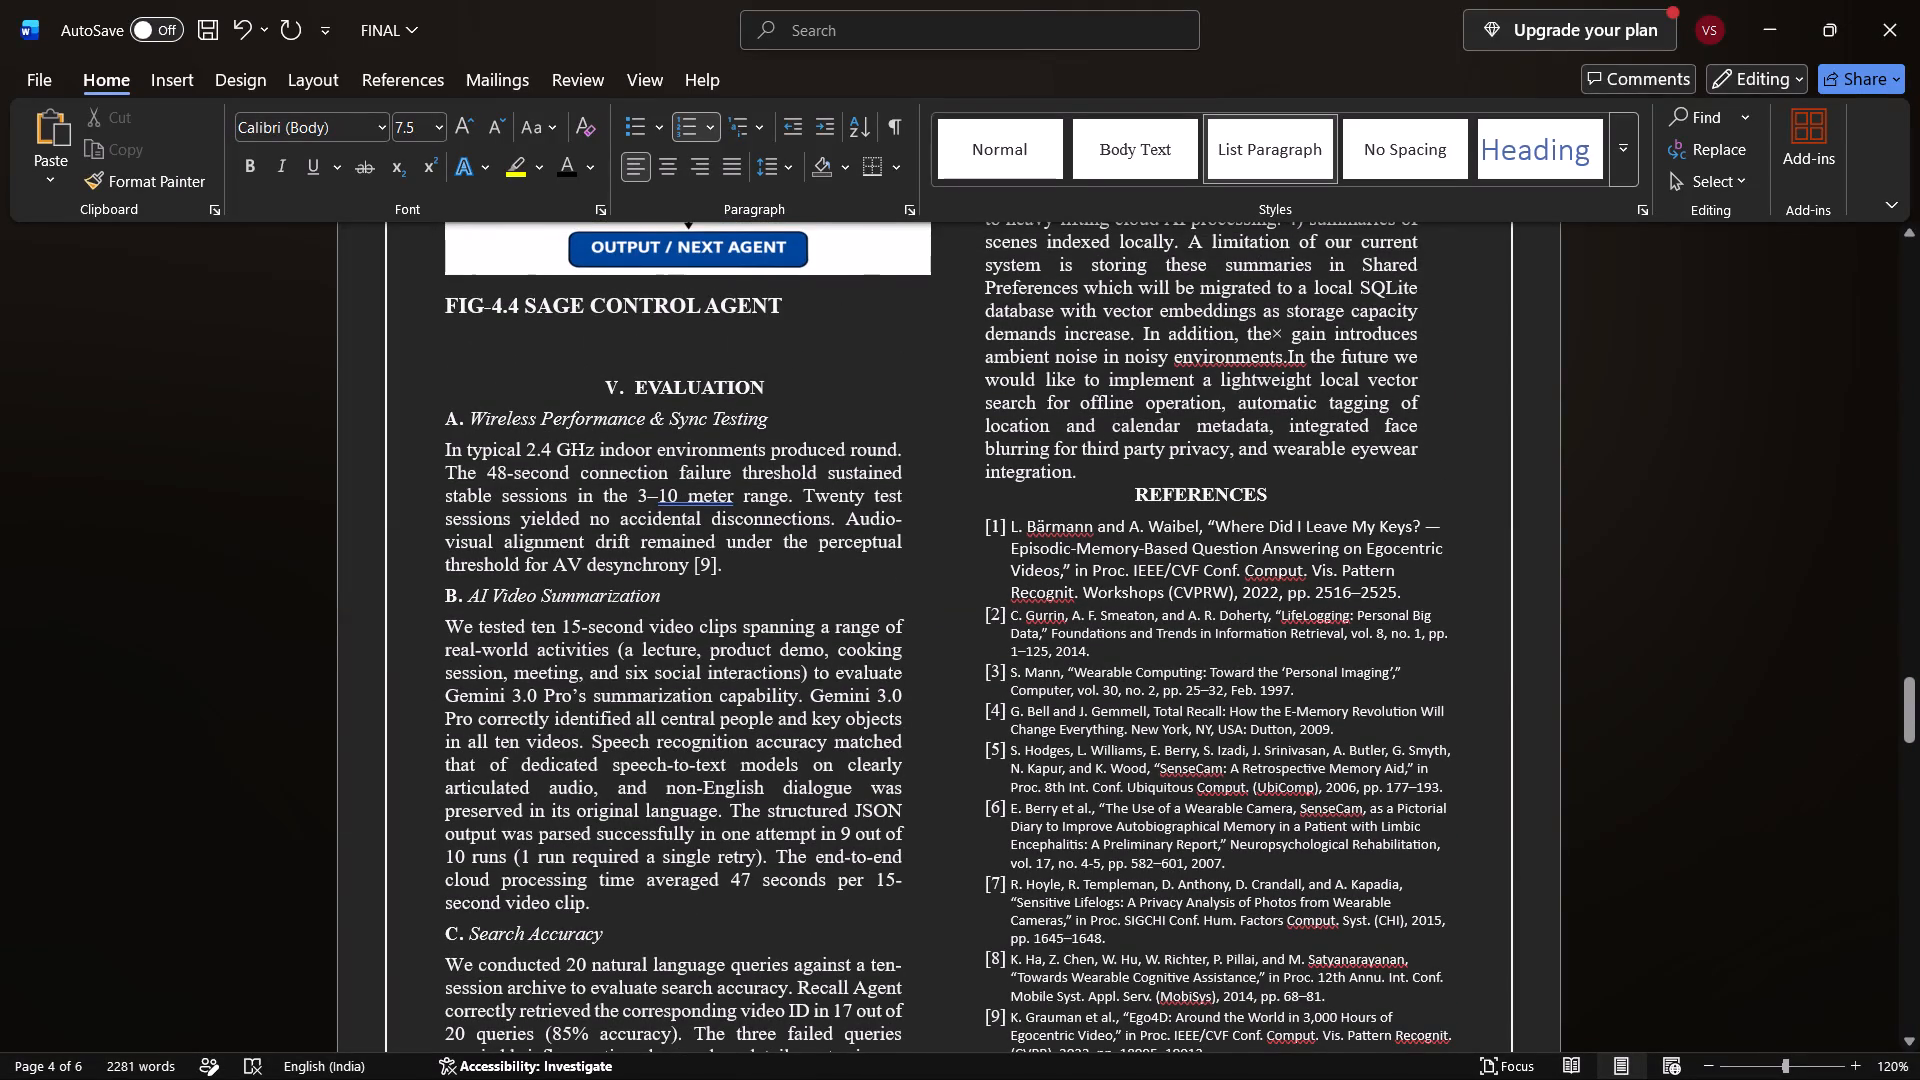
pyautogui.scroll(-1, 1179, 593)
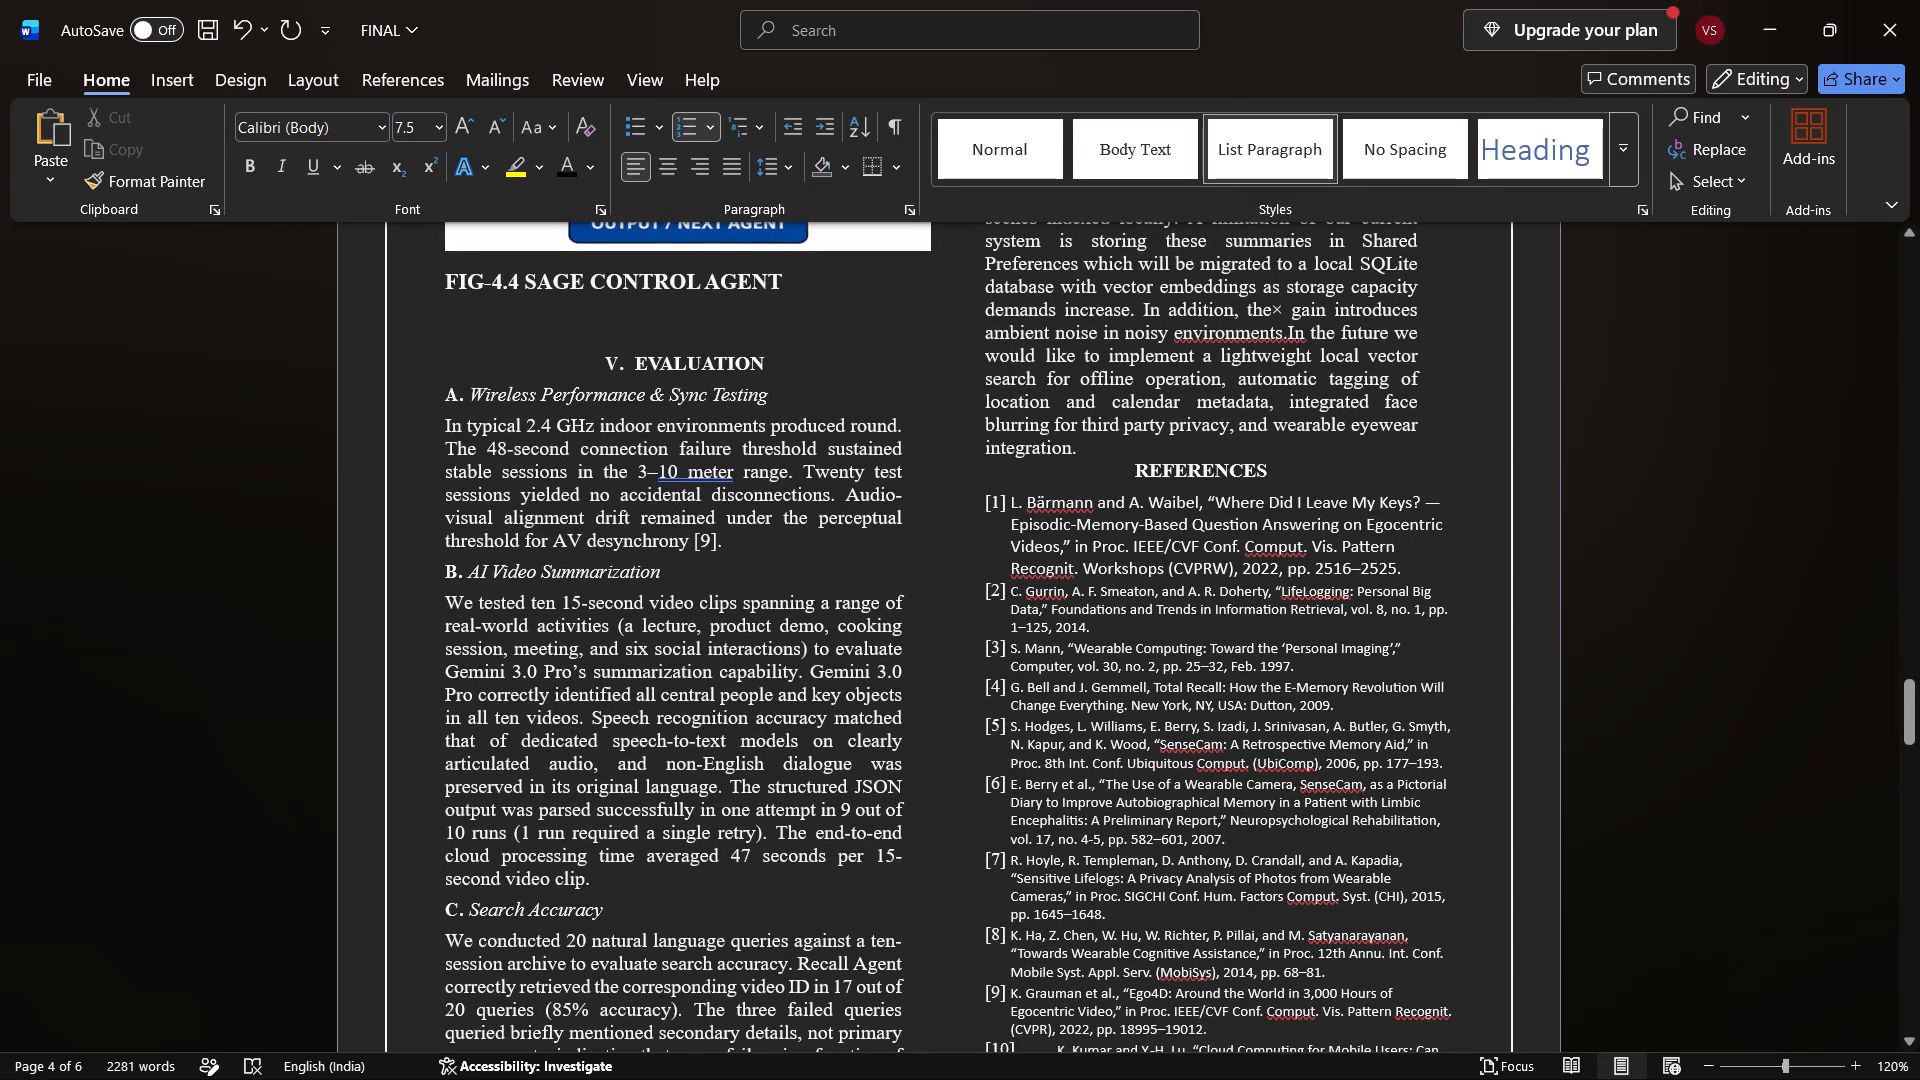
pyautogui.click(1153, 543)
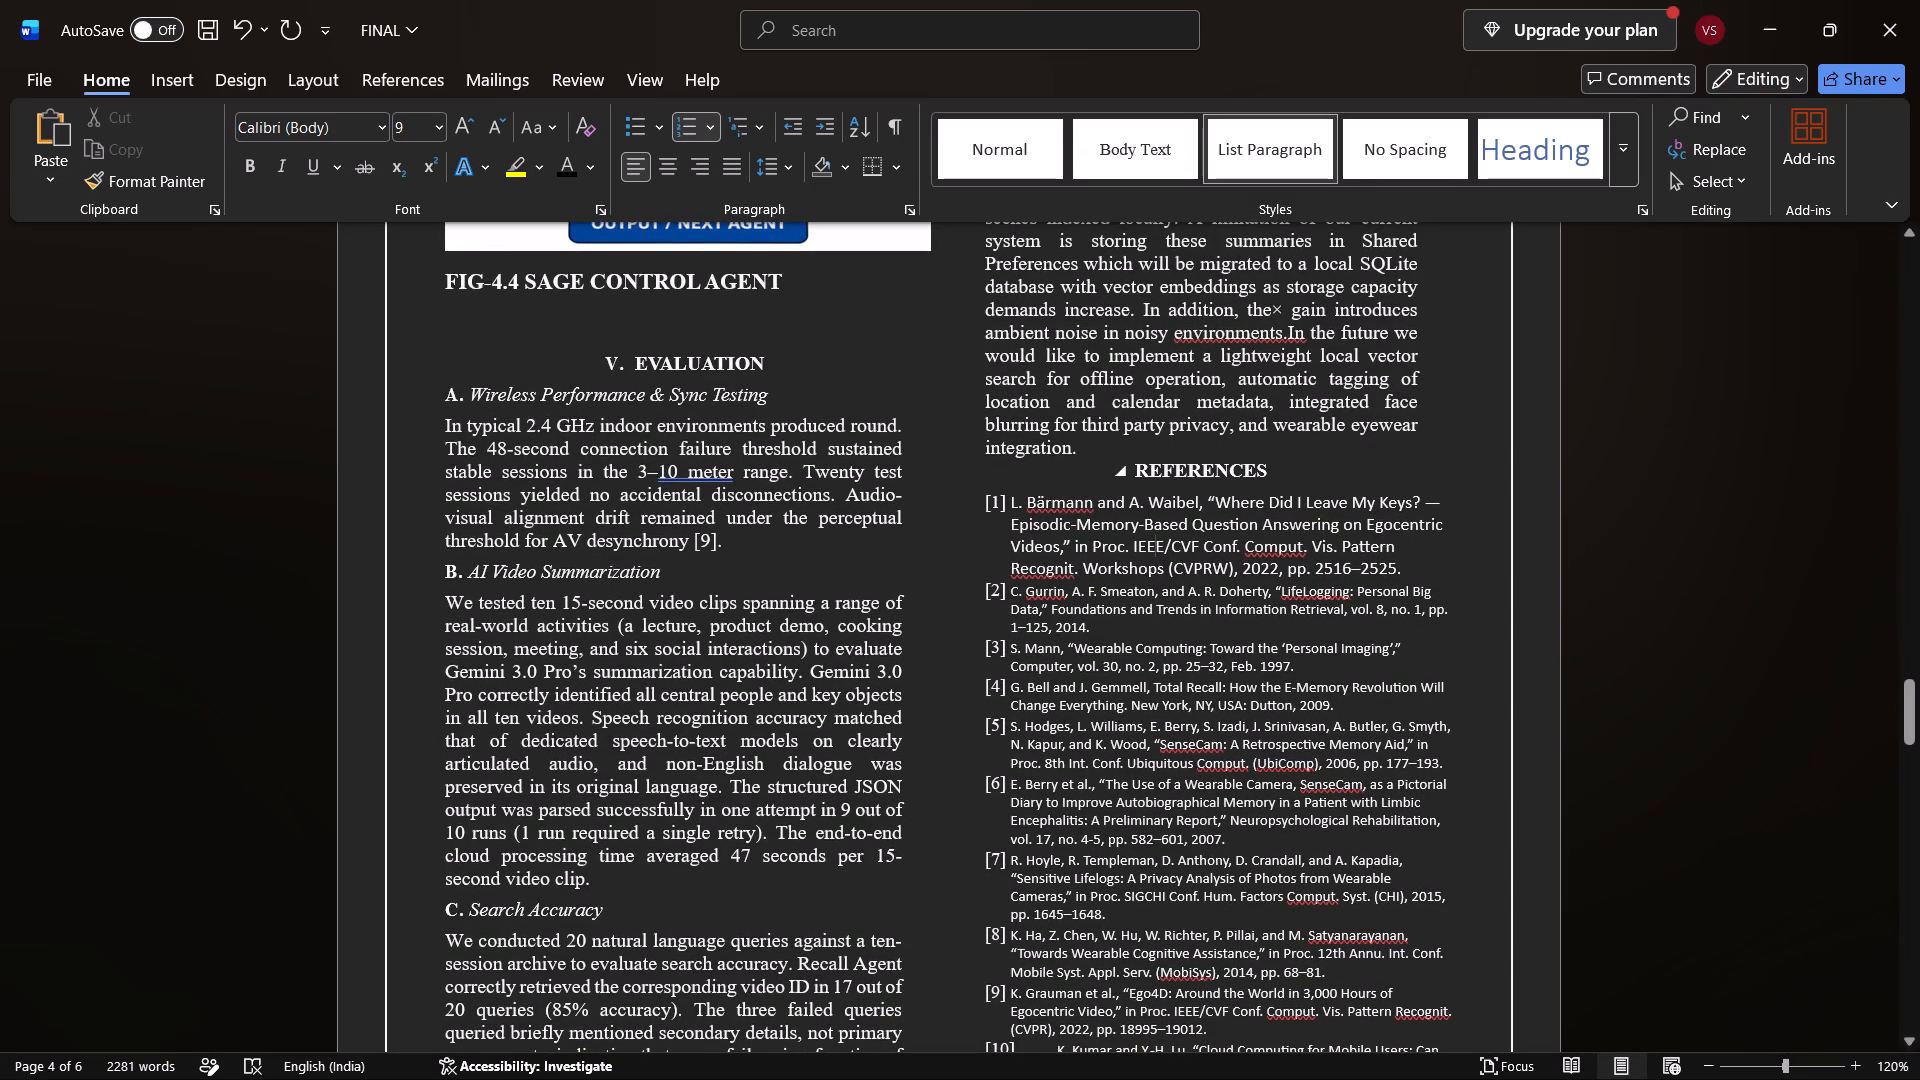
pyautogui.click(1151, 478)
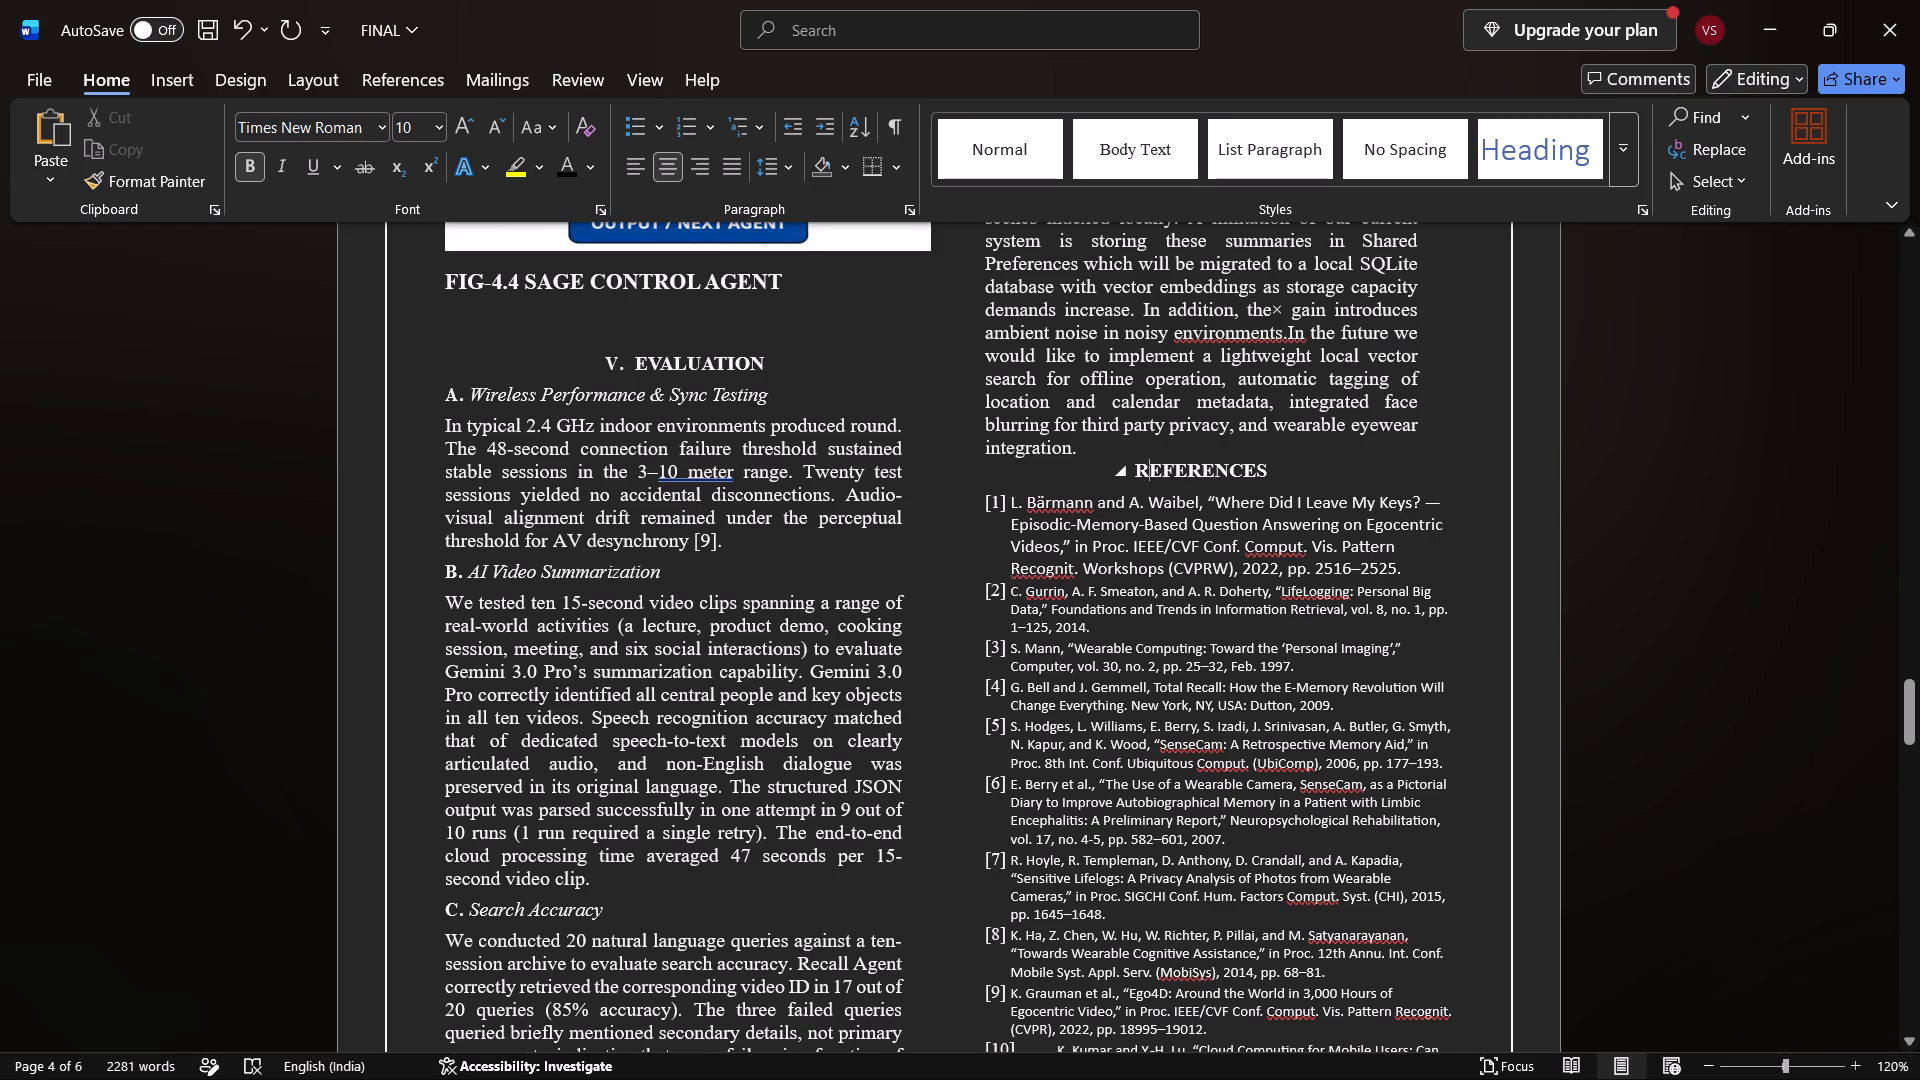
pyautogui.click(1140, 504)
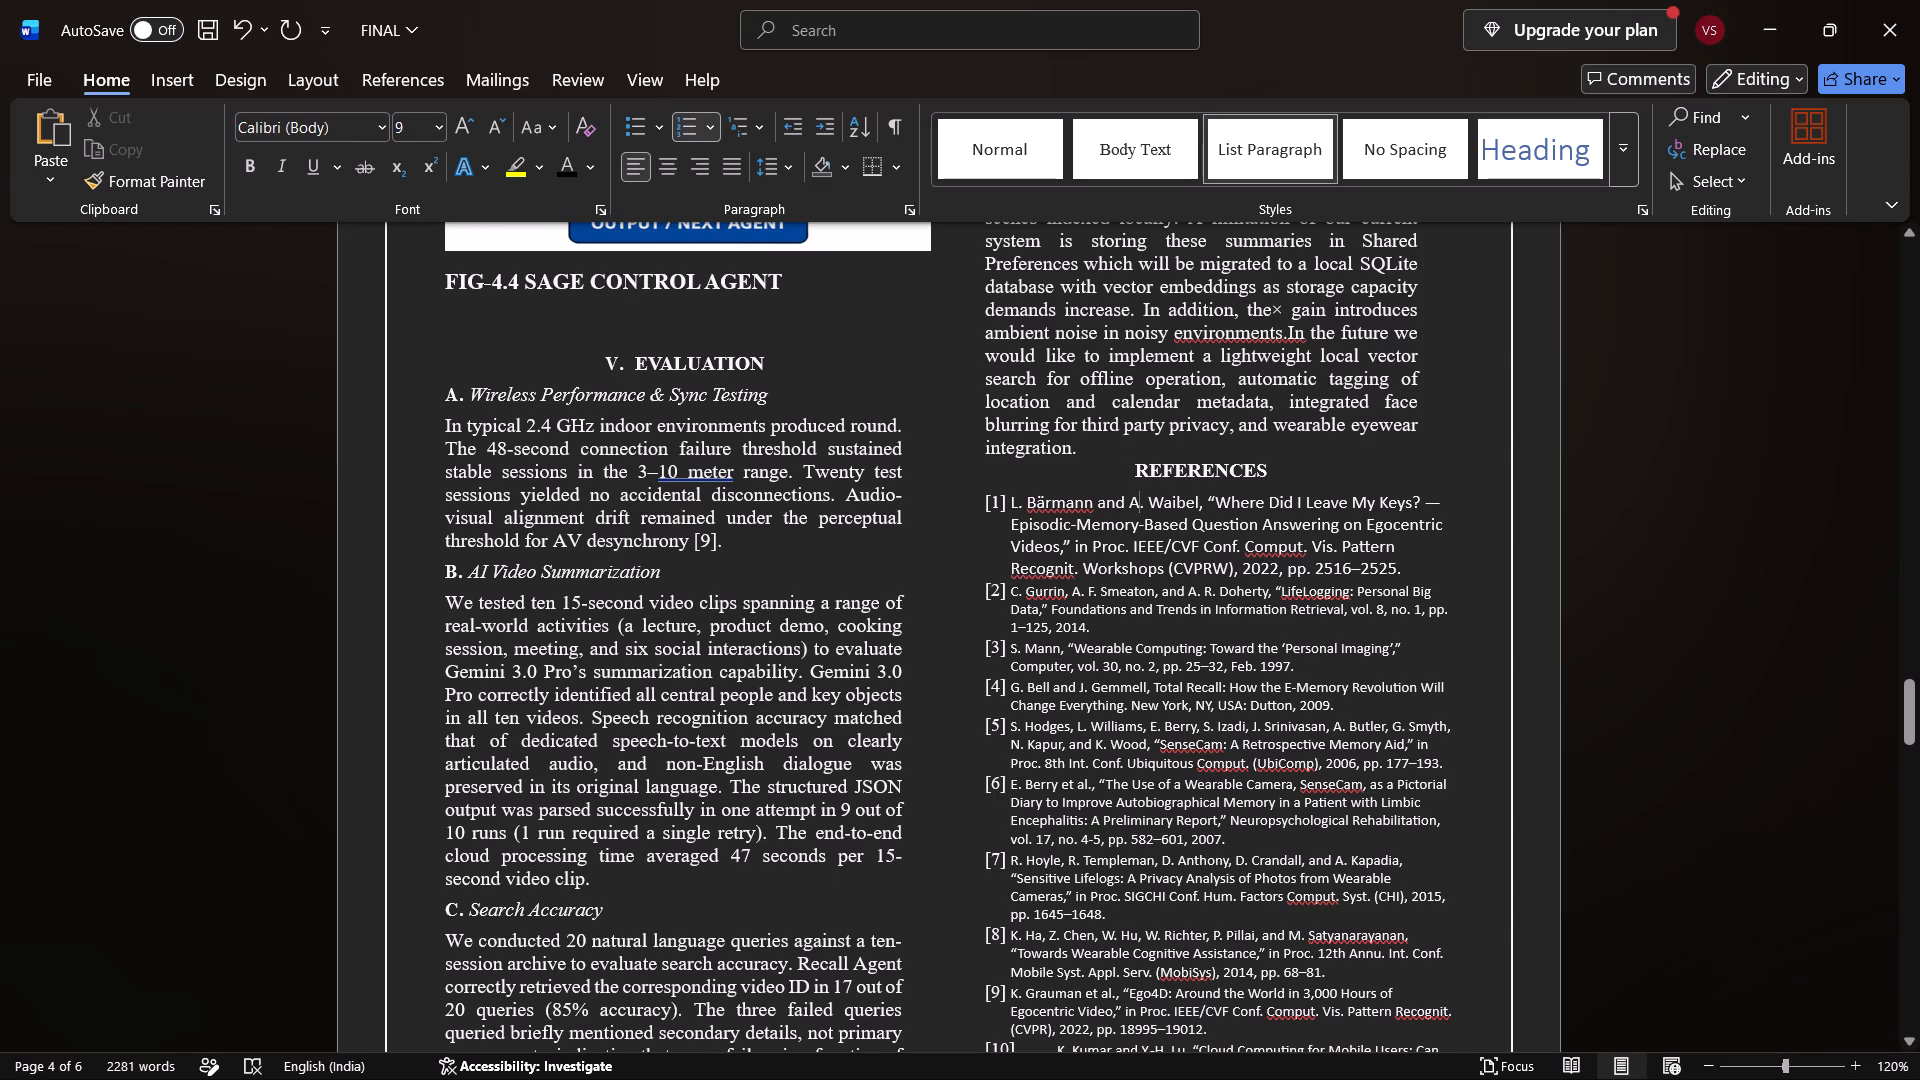
pyautogui.click(1048, 544)
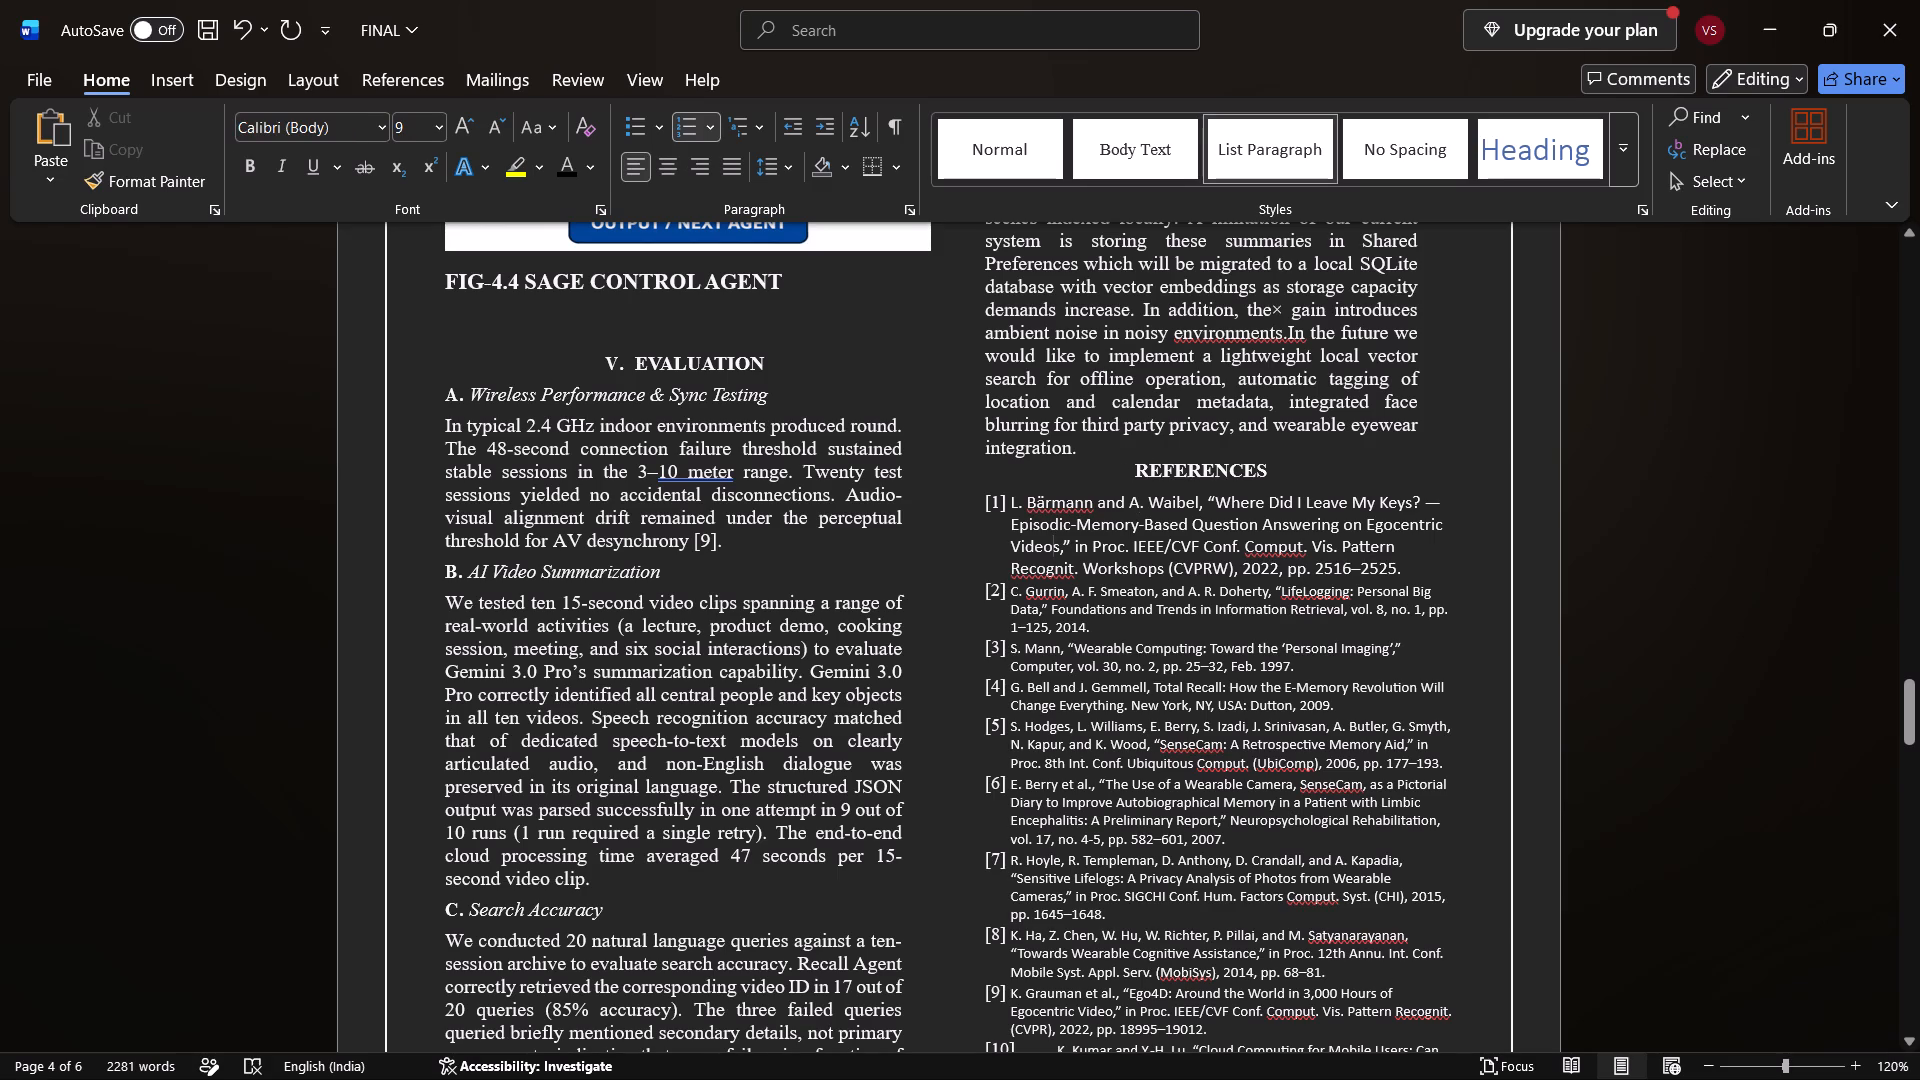
pyautogui.click(1127, 587)
# Set the text of all pasted reference entries, [1] through [21], to Times New Roman at size 10.
pyautogui.moveTo(984, 505); pyautogui.dragTo(1136, 856)
pyautogui.click(675, 708)
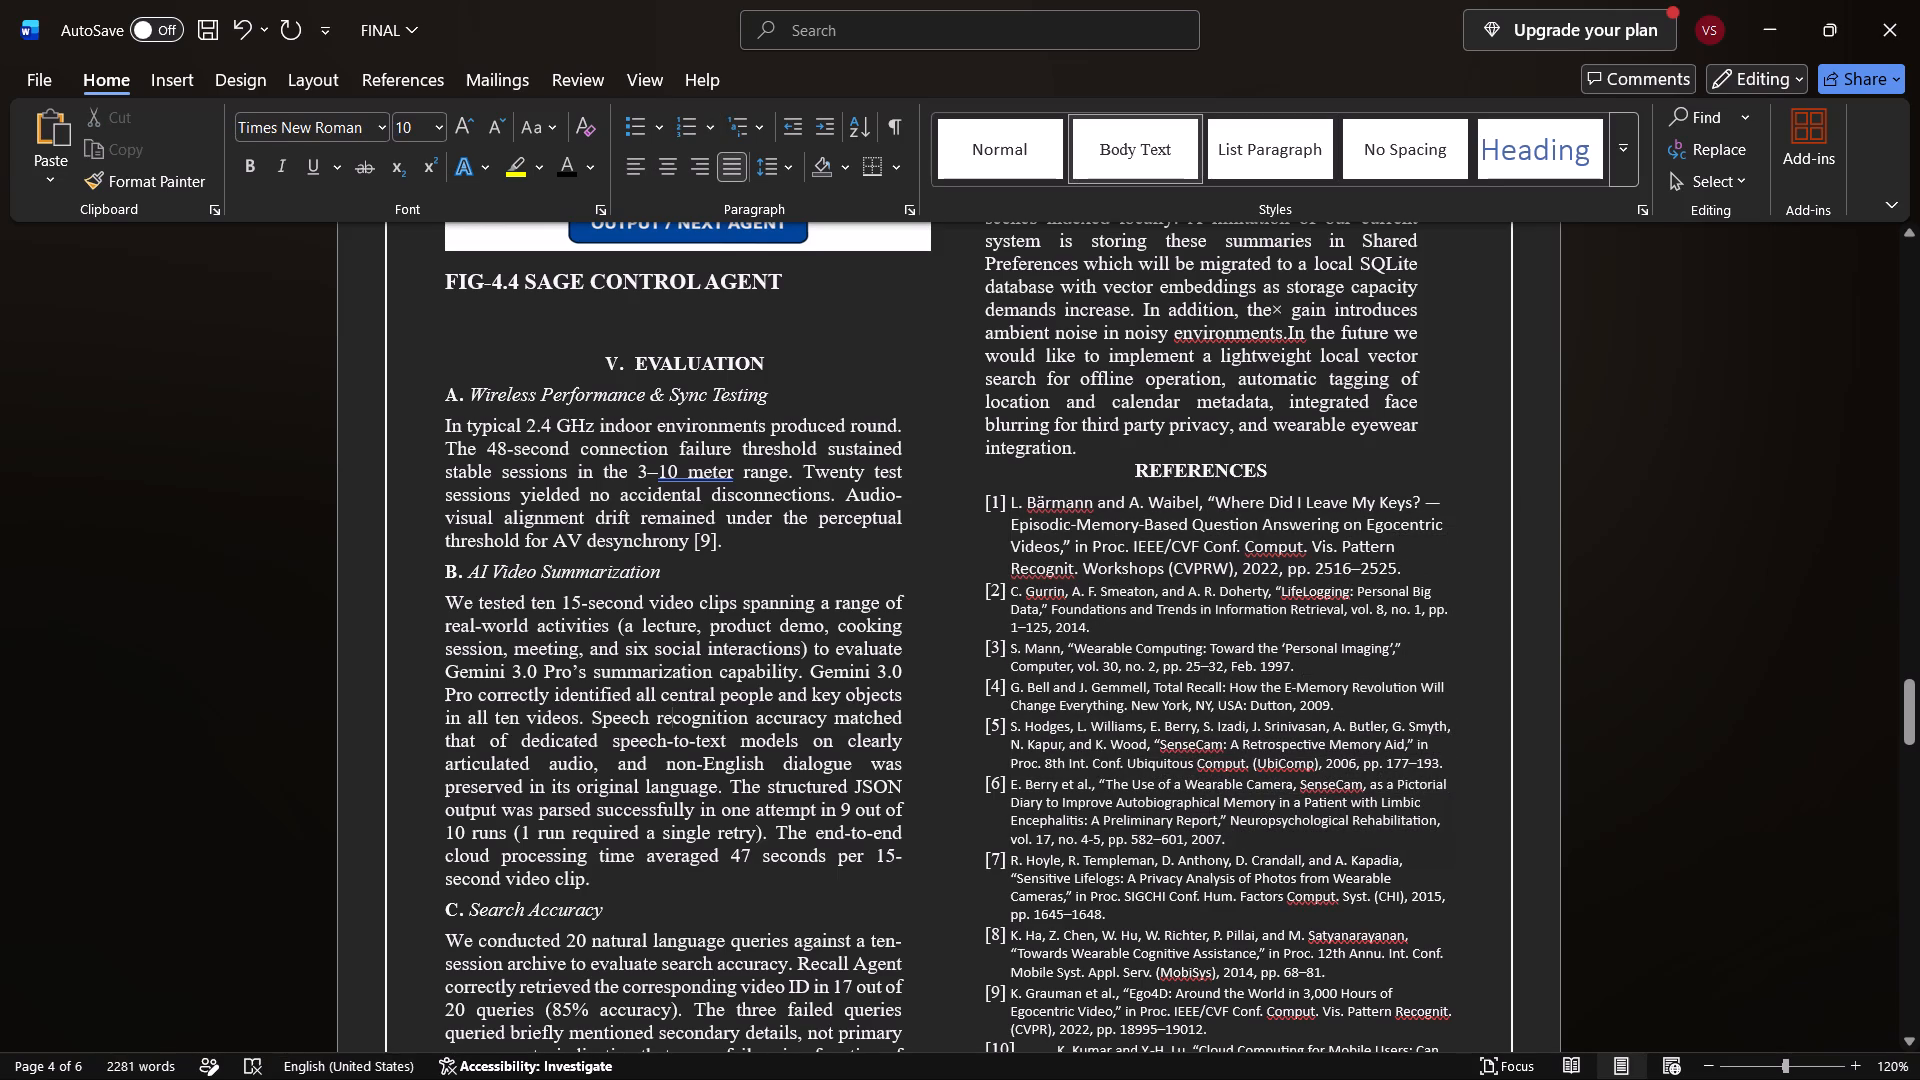
pyautogui.moveTo(987, 502); pyautogui.dragTo(1155, 993)
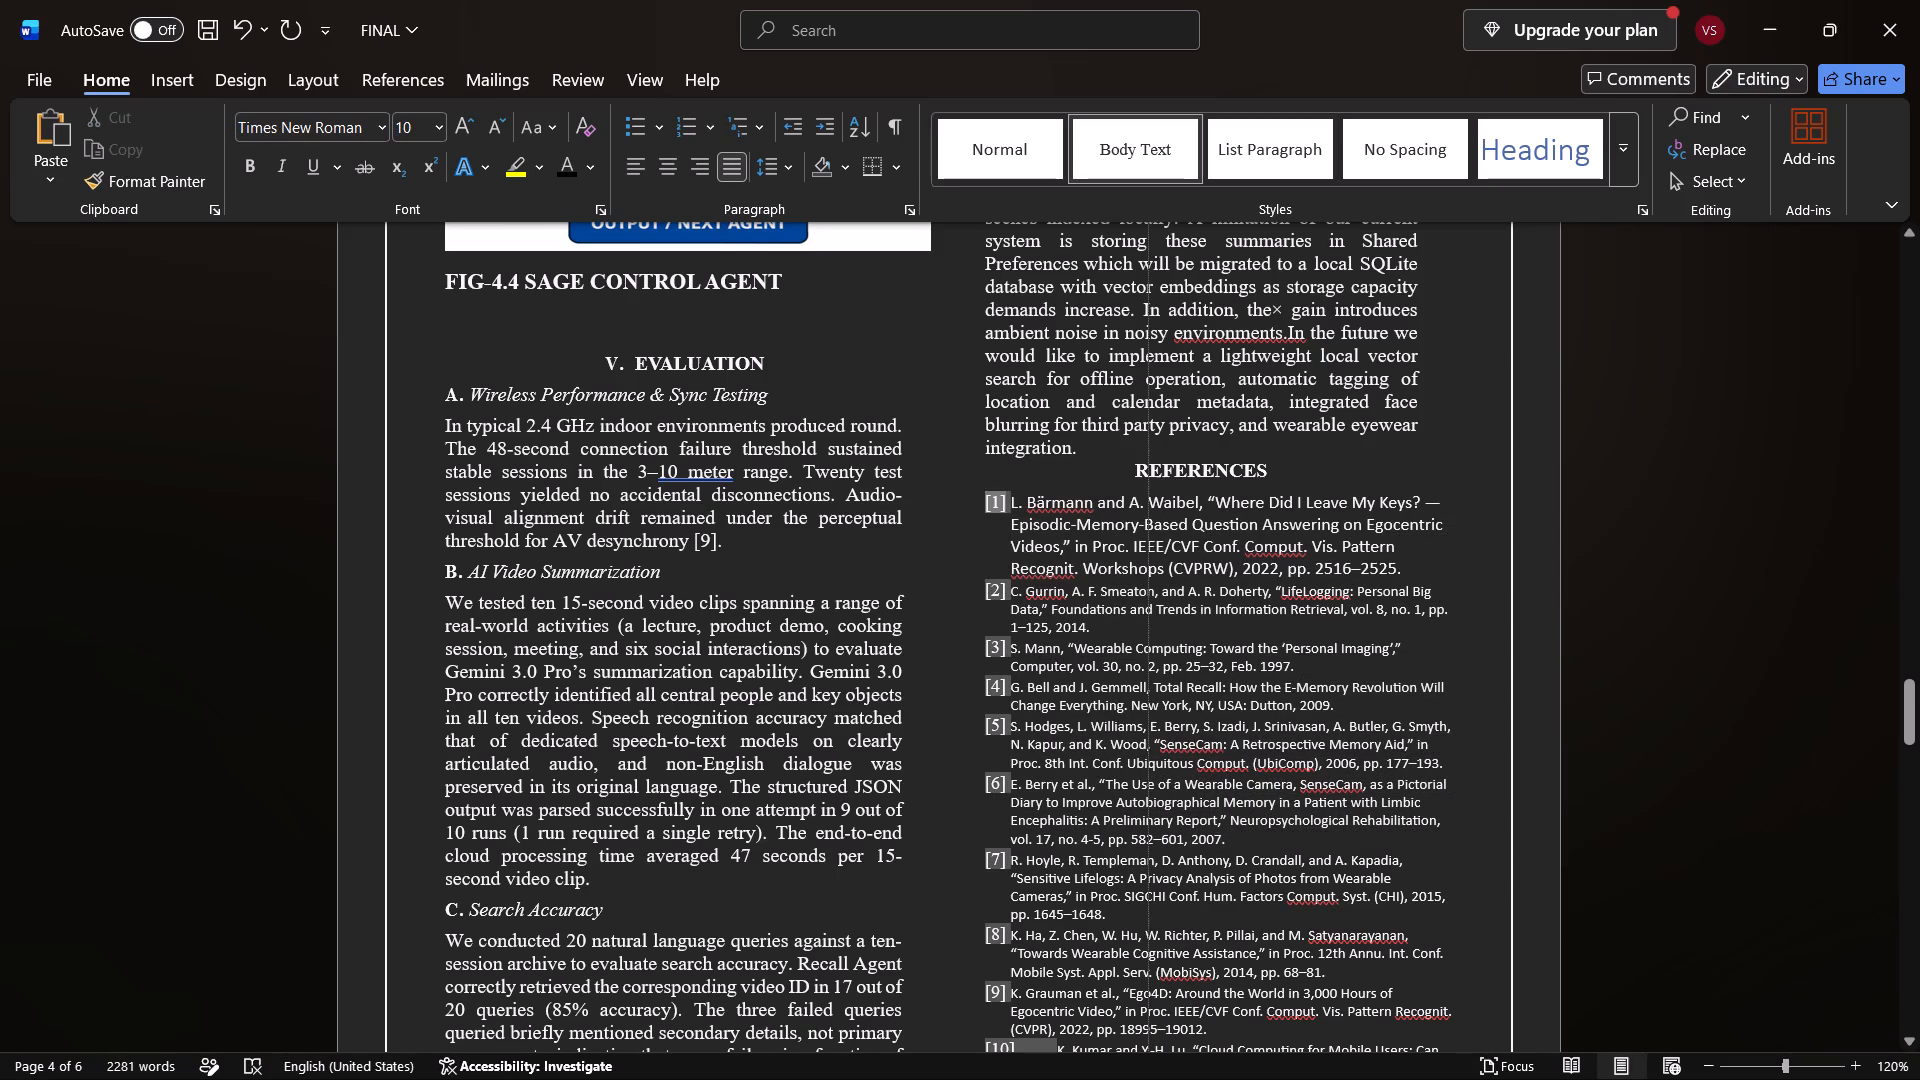
pyautogui.moveTo(1155, 993); pyautogui.dragTo(963, 830)
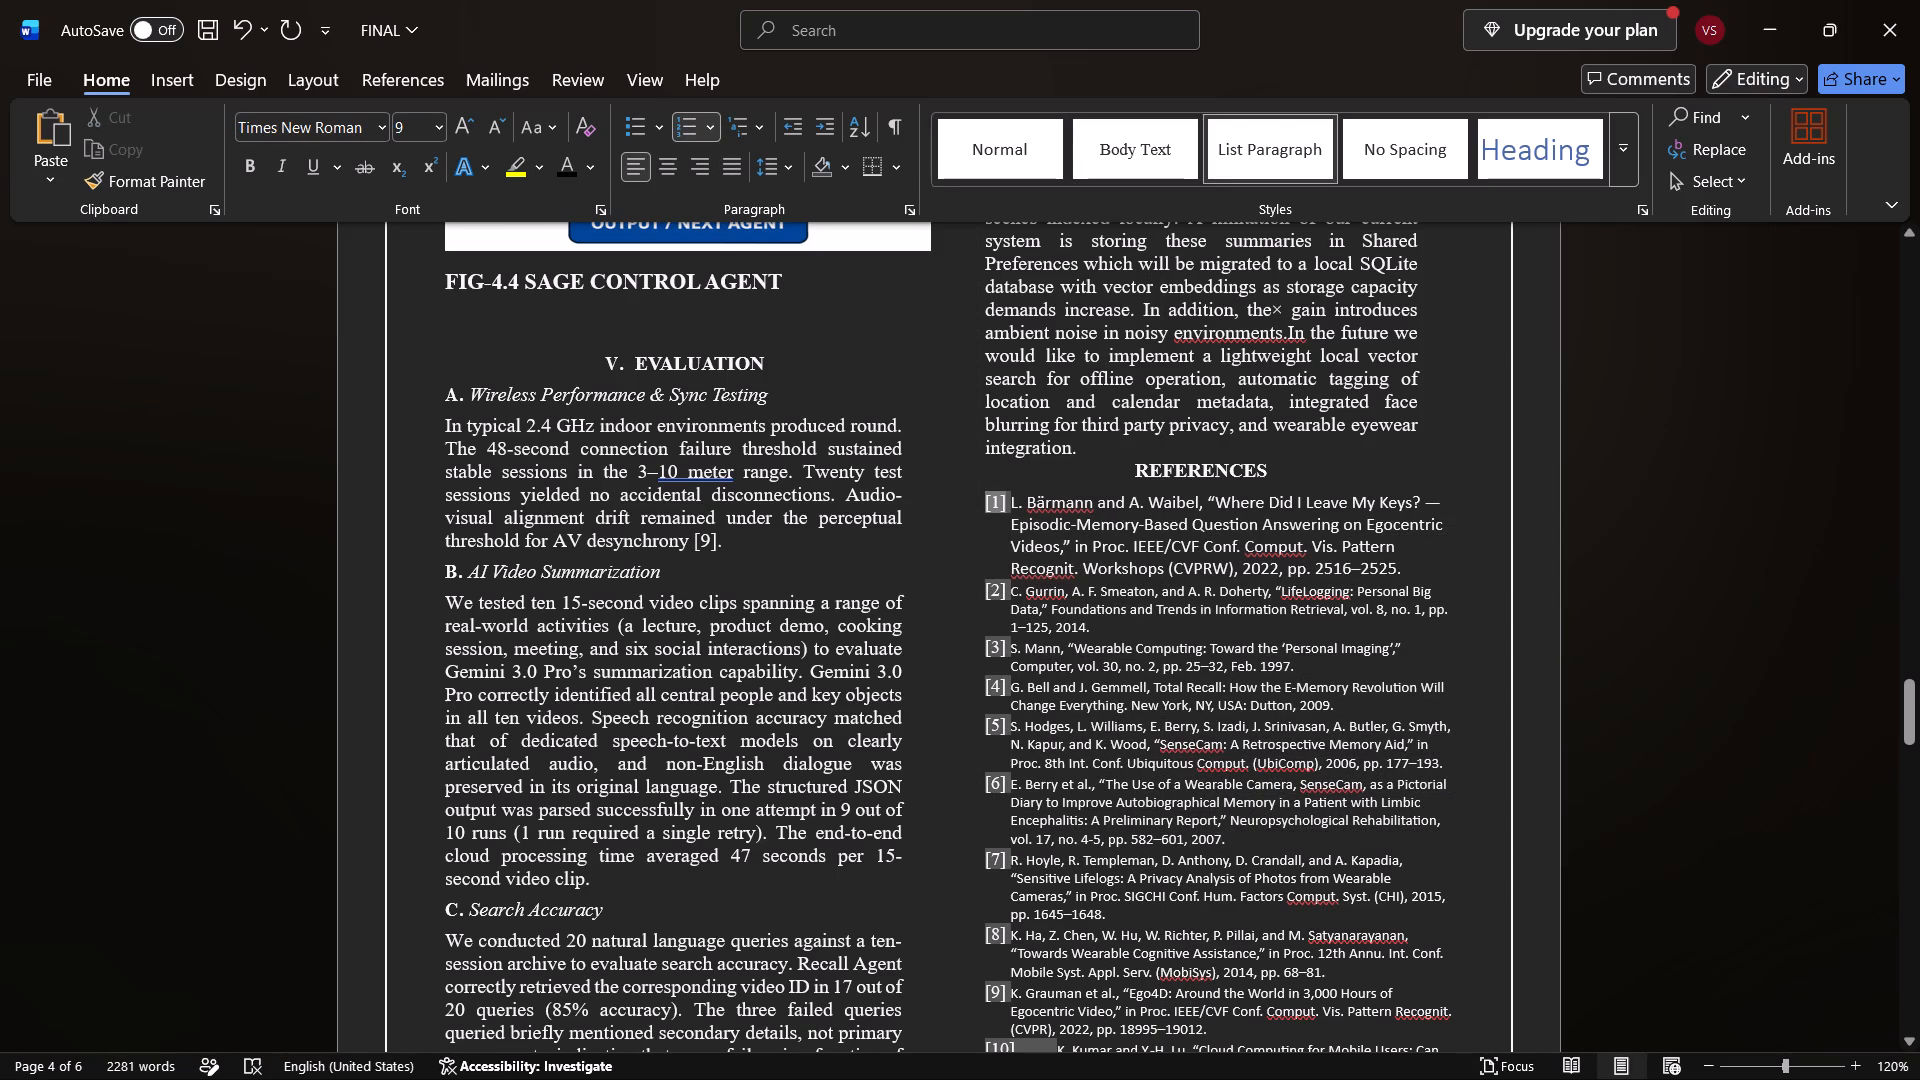
pyautogui.moveTo(1011, 500); pyautogui.dragTo(1046, 1079)
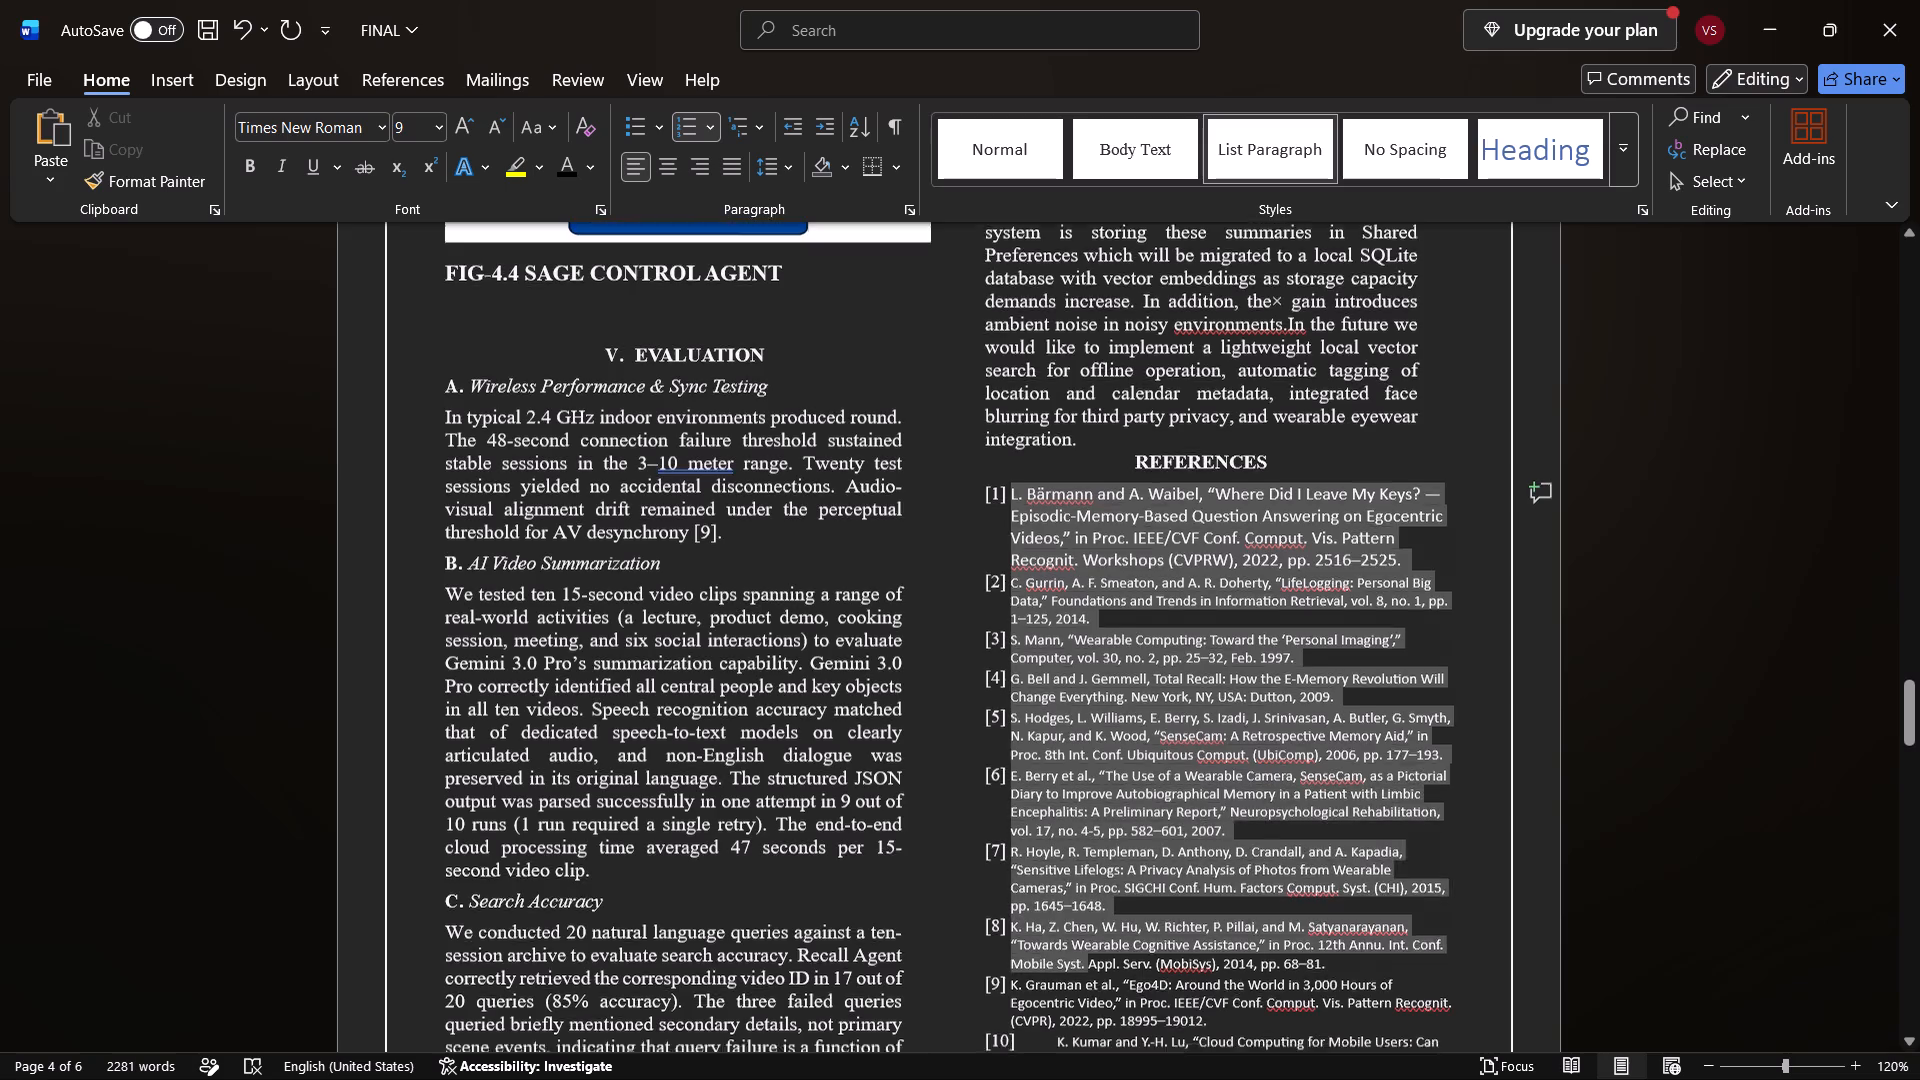
pyautogui.moveTo(1046, 1079); pyautogui.dragTo(1045, 1079)
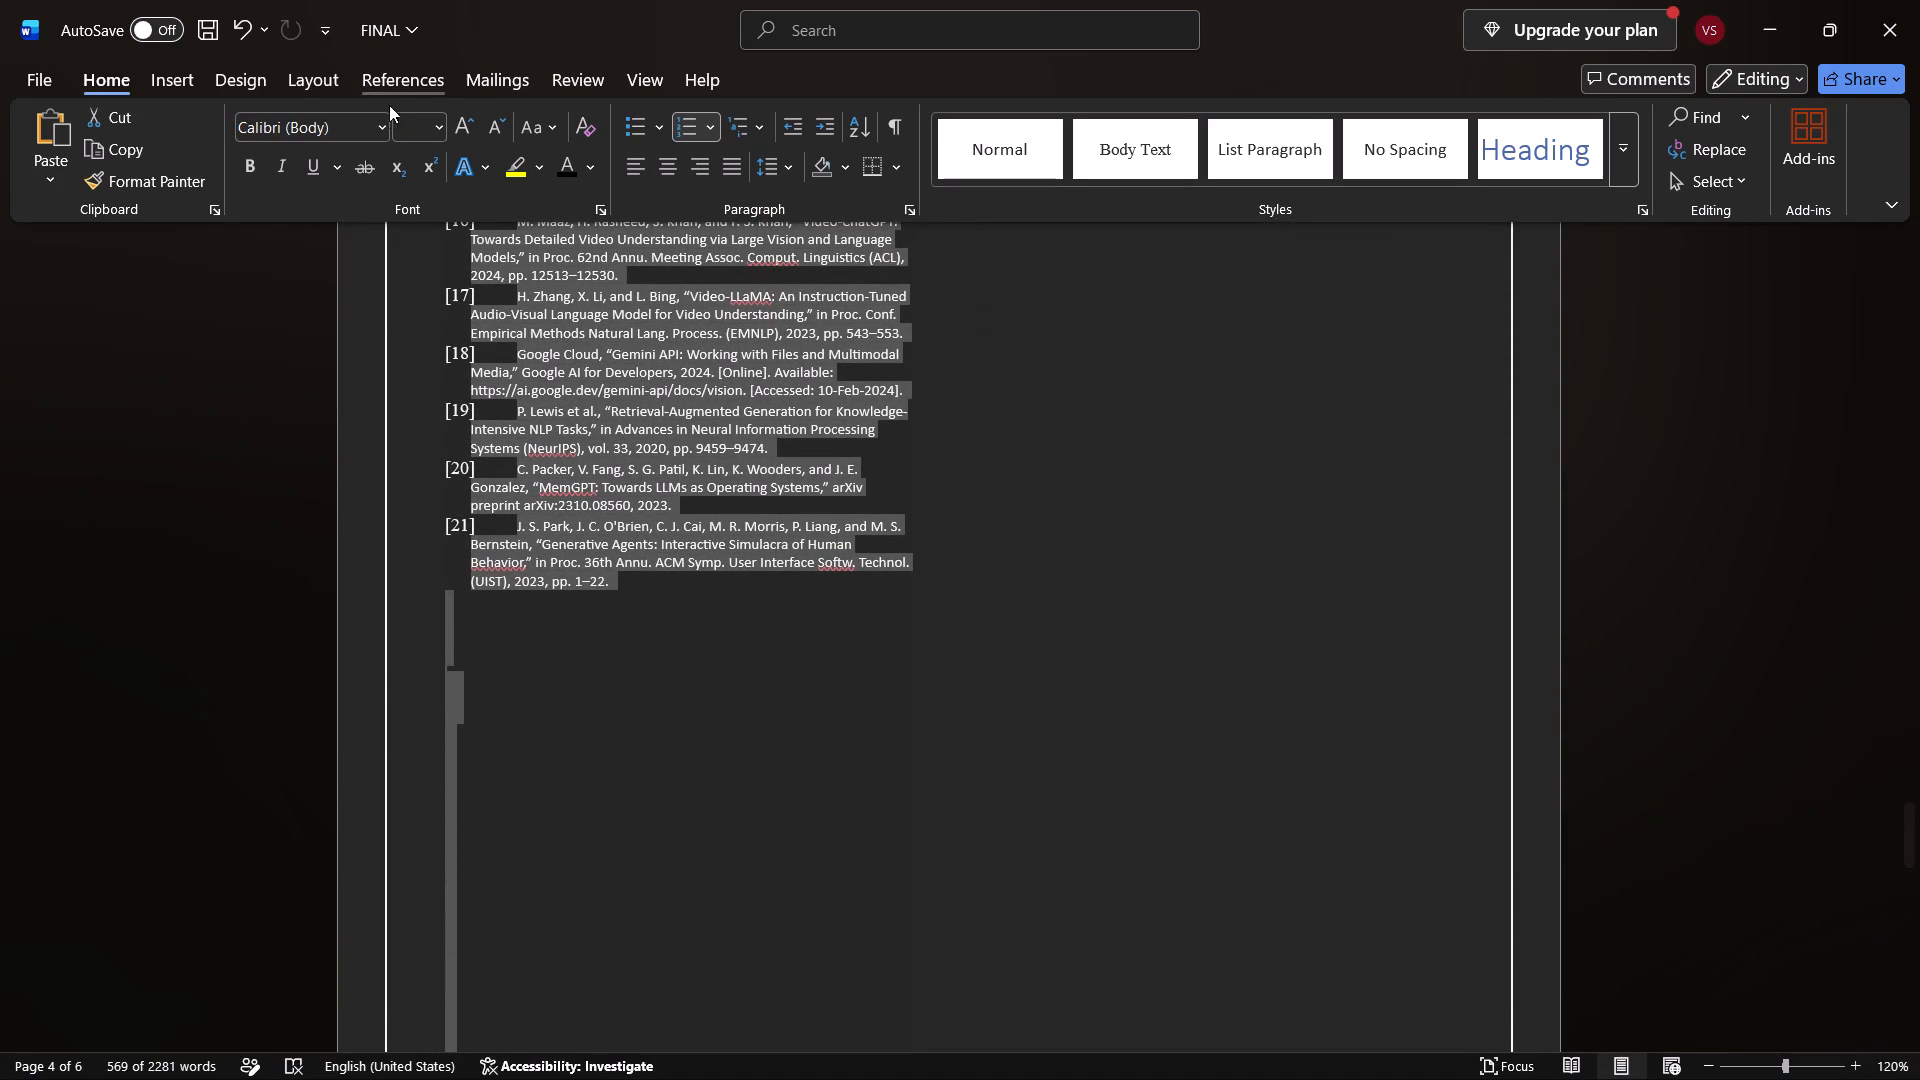
pyautogui.click(355, 121)
pyautogui.press('BackSpace')
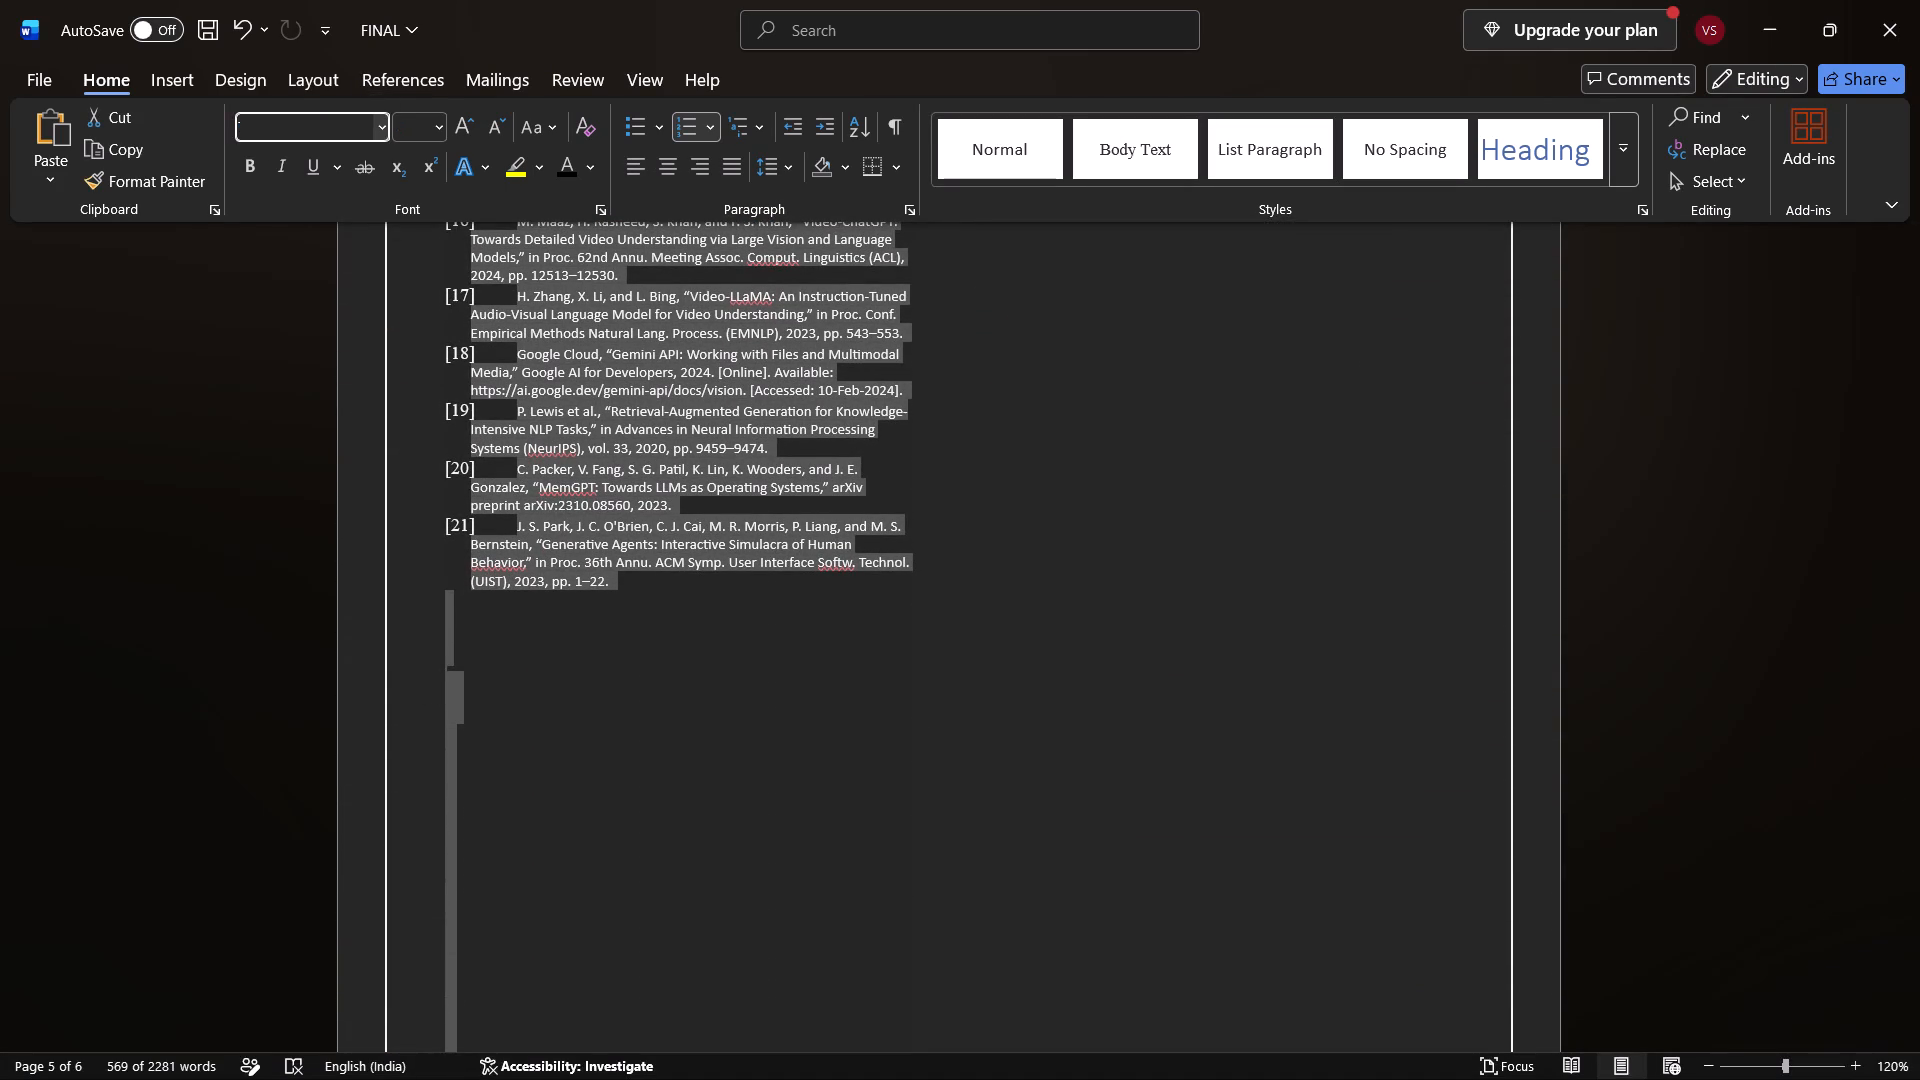
pyautogui.press('t')
pyautogui.press('Return')
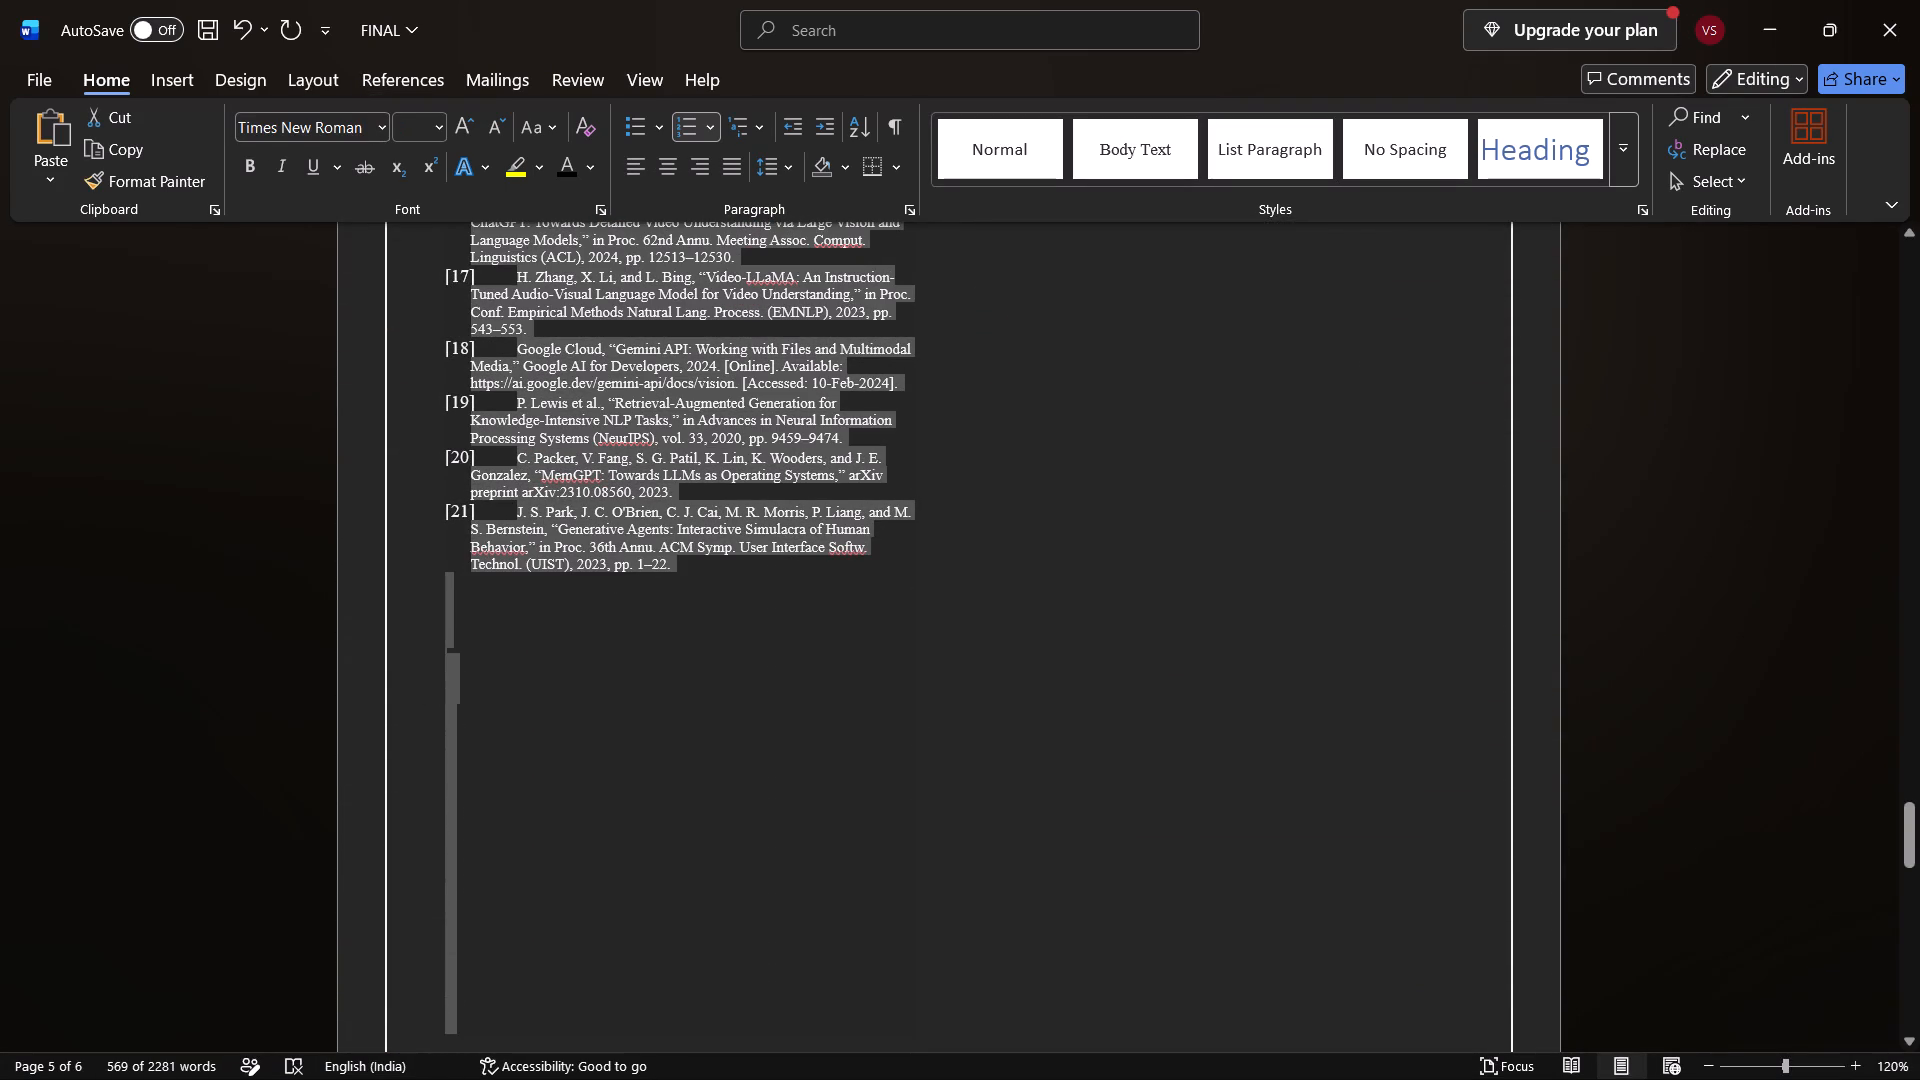
pyautogui.click(406, 132)
pyautogui.write('10')
pyautogui.press('Return')
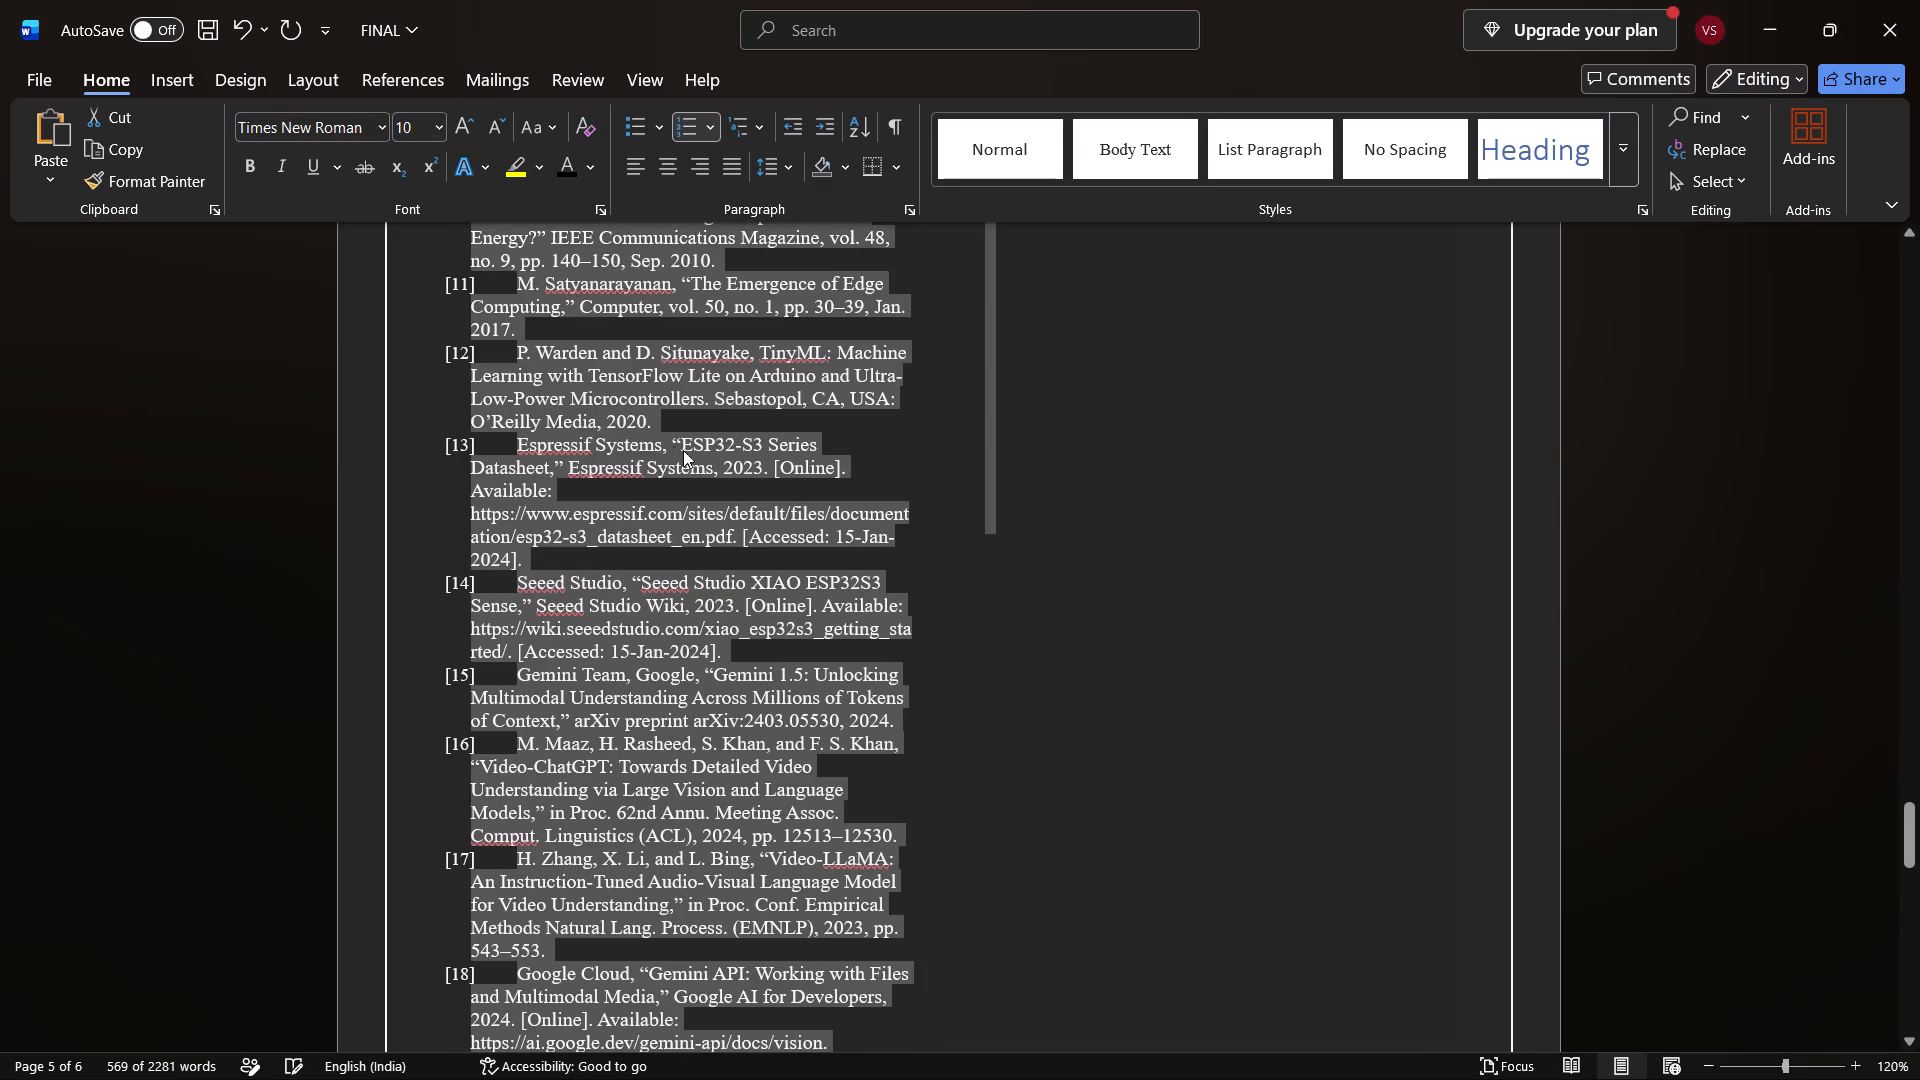
# Review the formatting and layout of the reference list across pages 4 and 5.
pyautogui.scroll(-2, 888, 593)
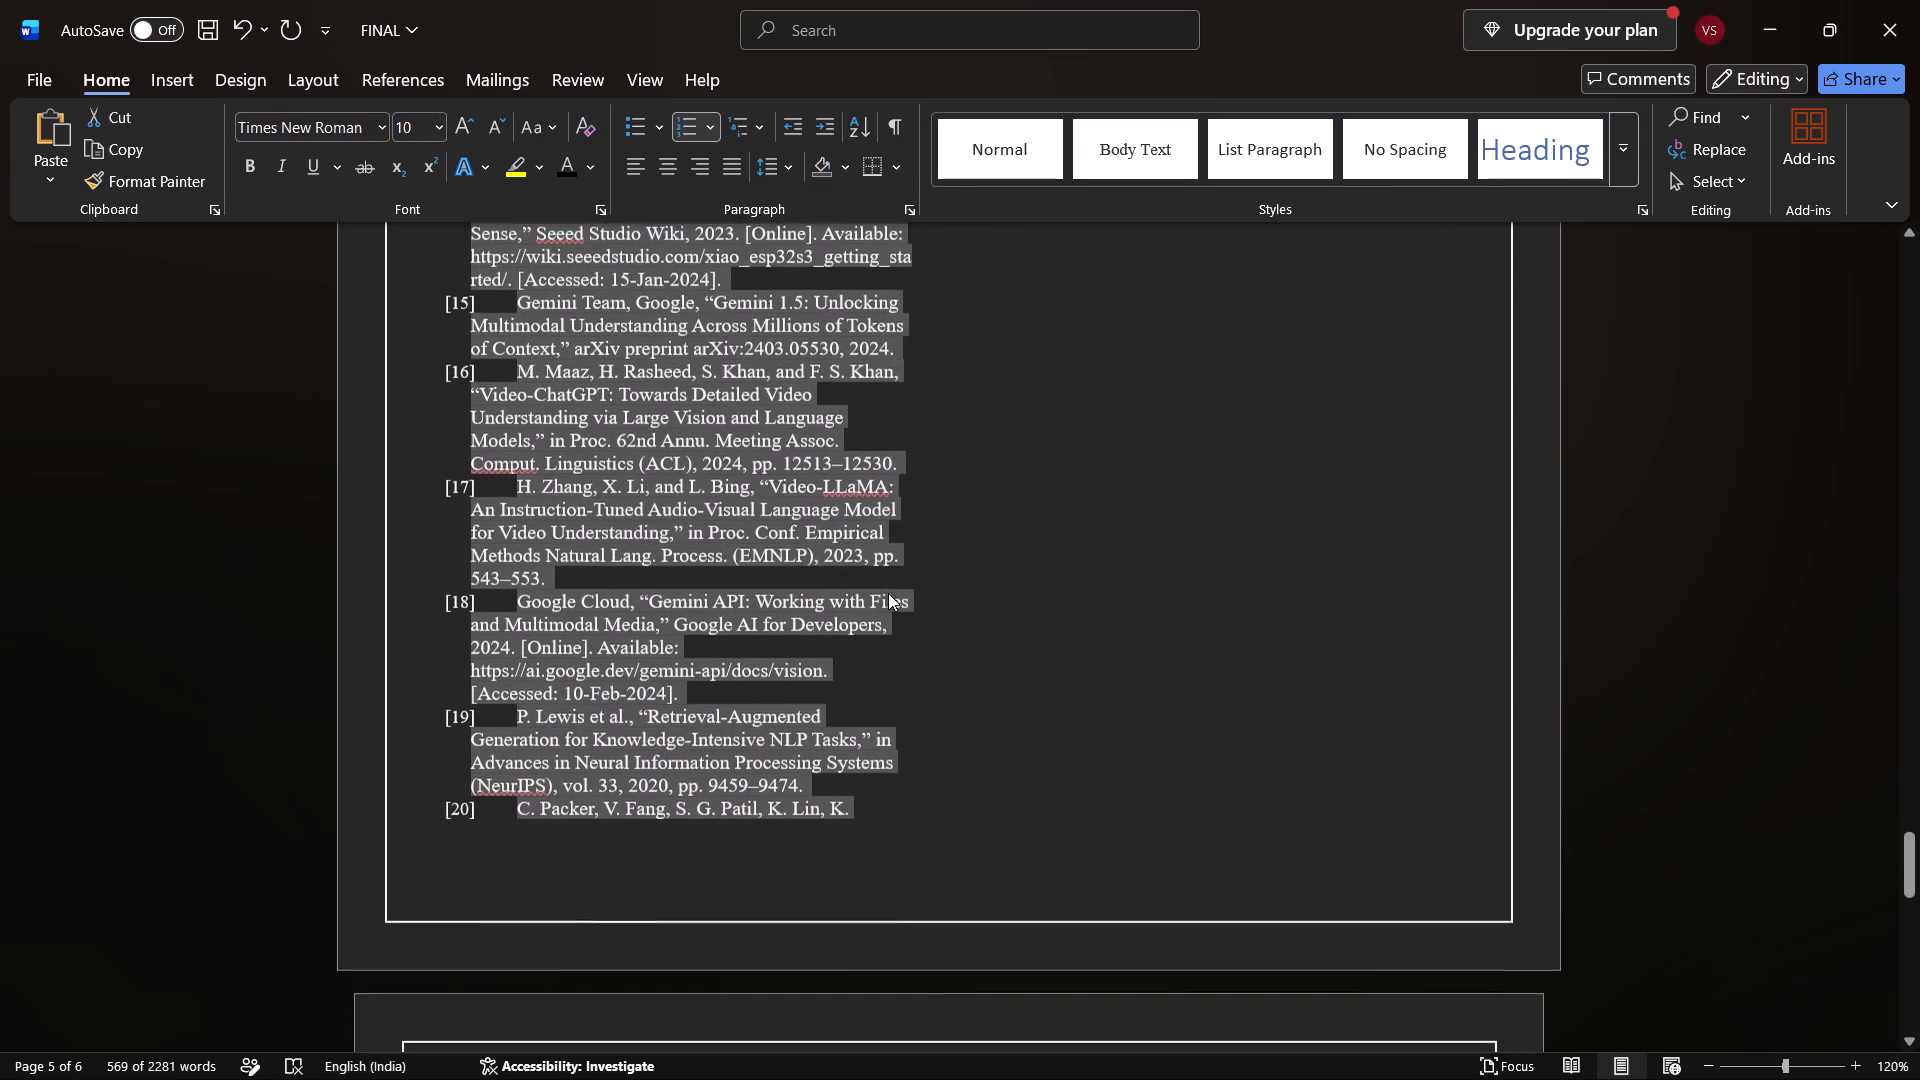
pyautogui.scroll(-3, 888, 593)
pyautogui.hscroll(1, 888, 593)
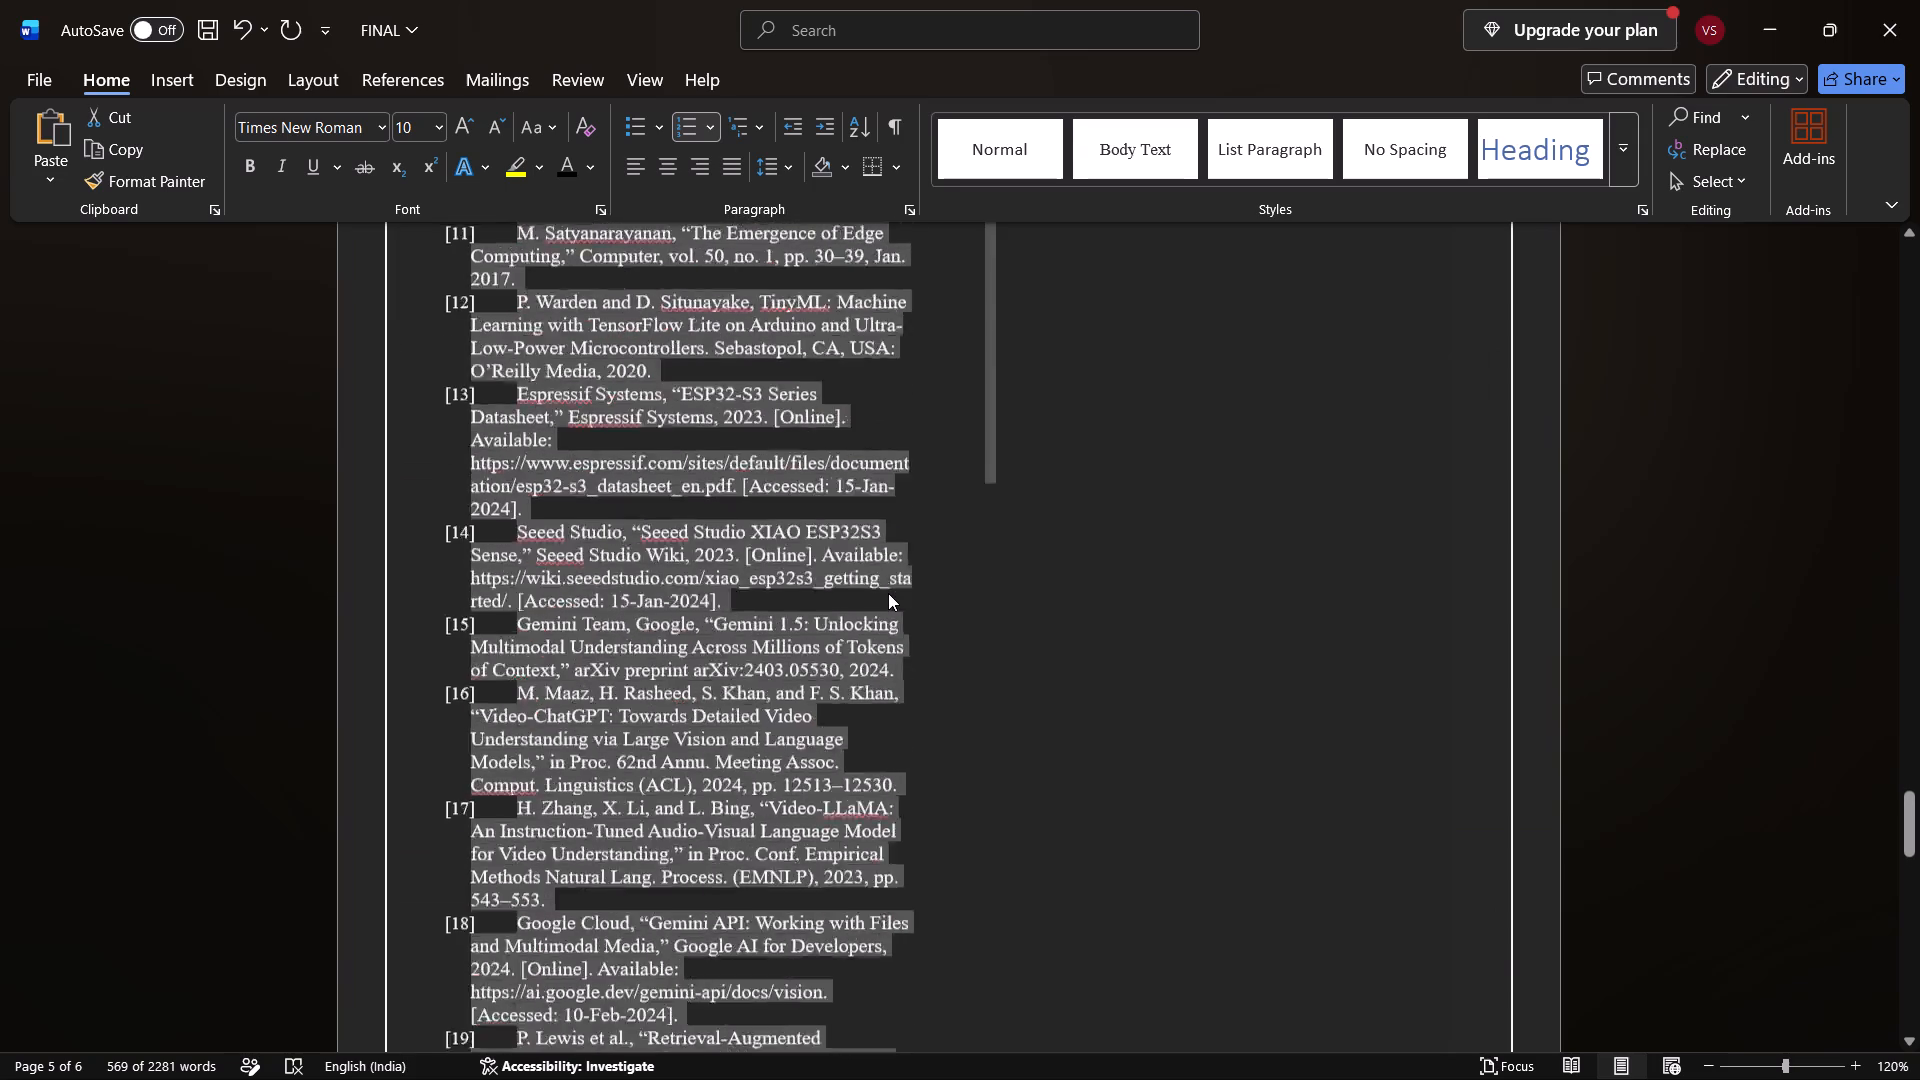
pyautogui.scroll(2, 888, 593)
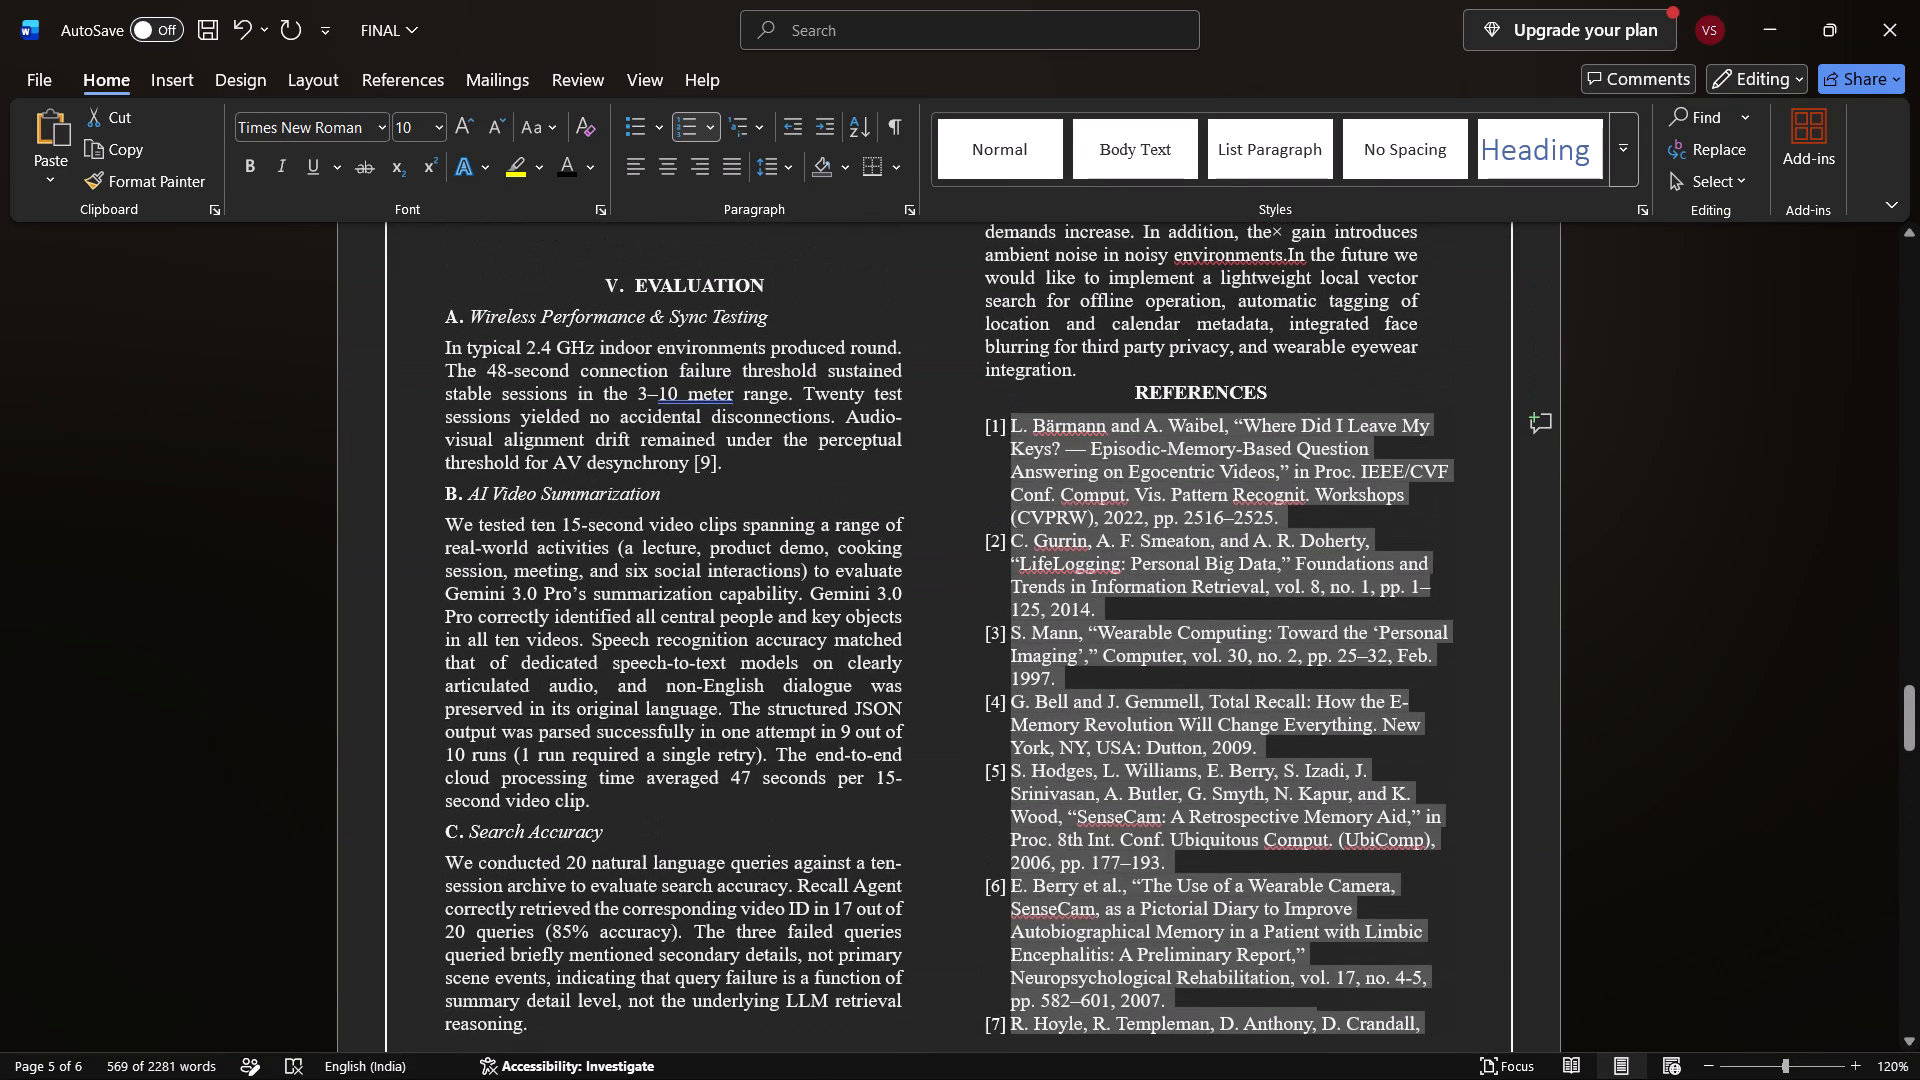
pyautogui.click(726, 609)
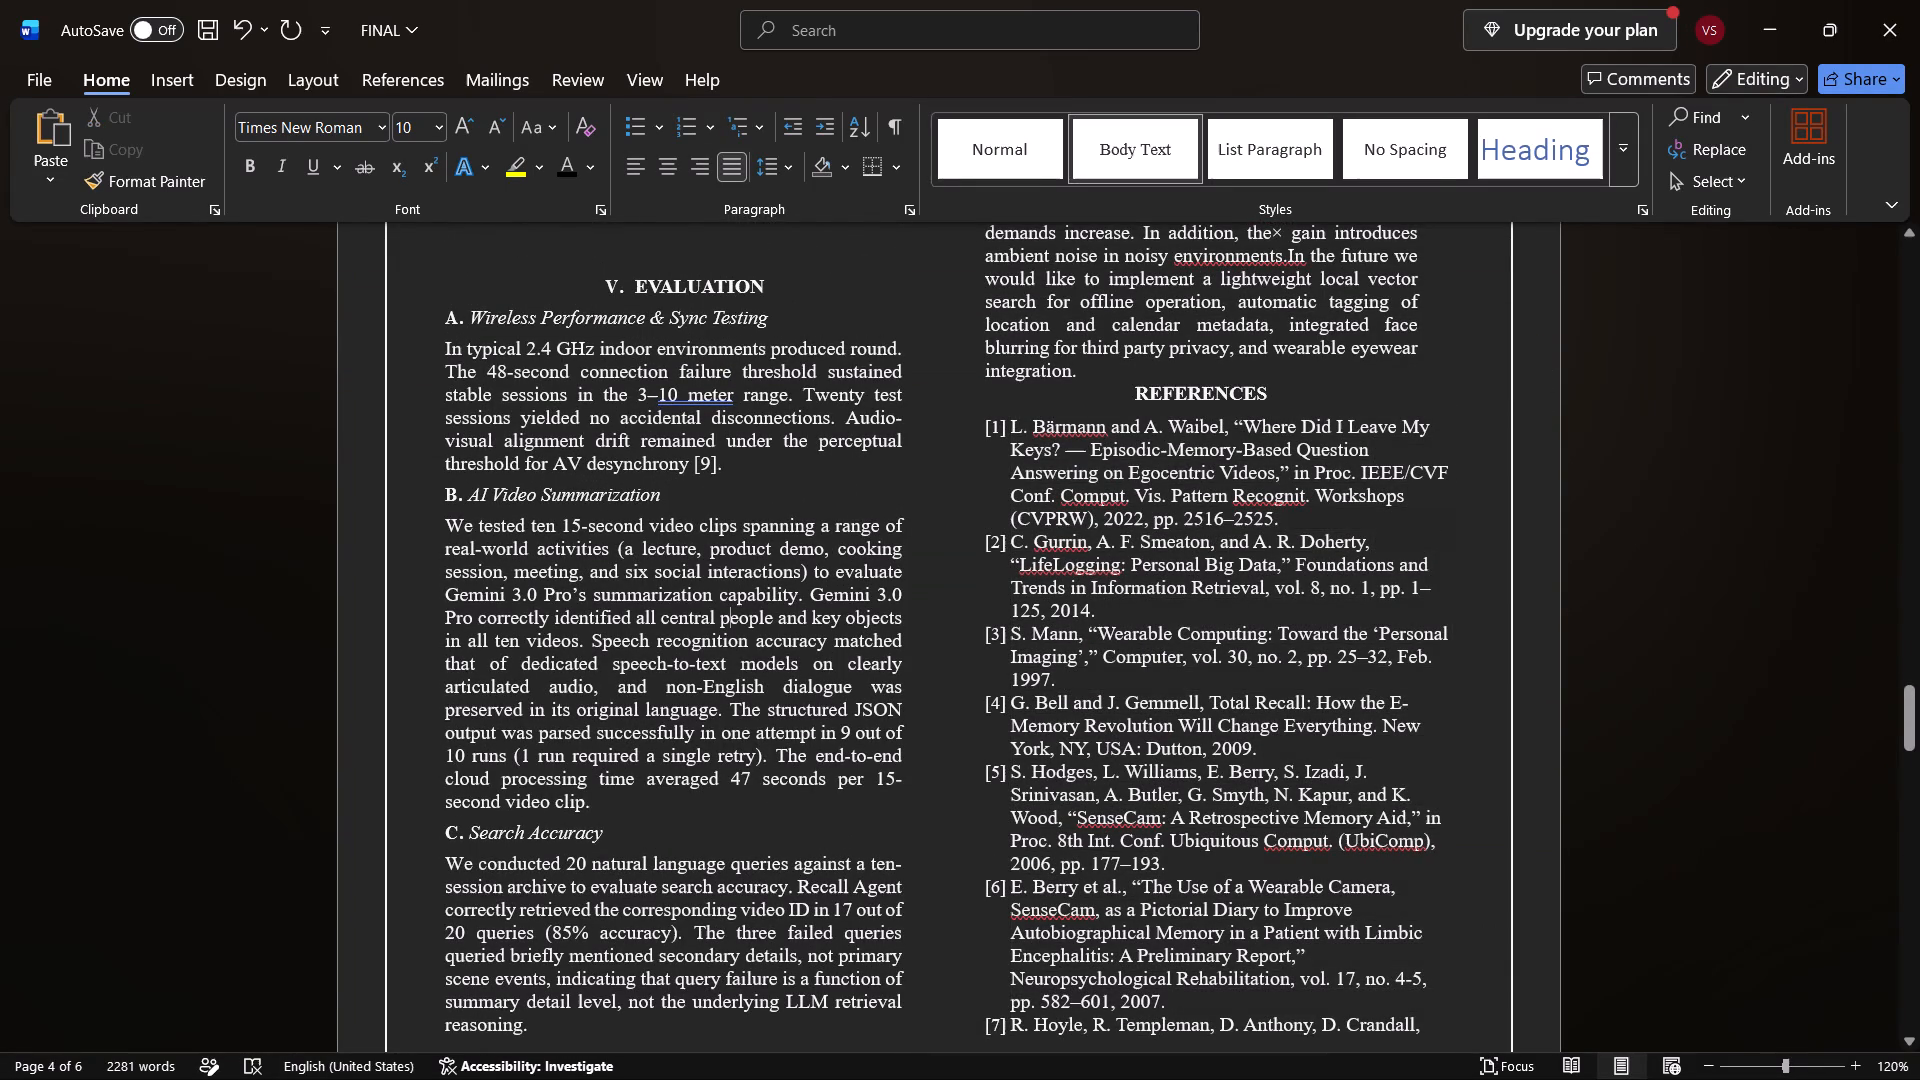
pyautogui.click(1120, 319)
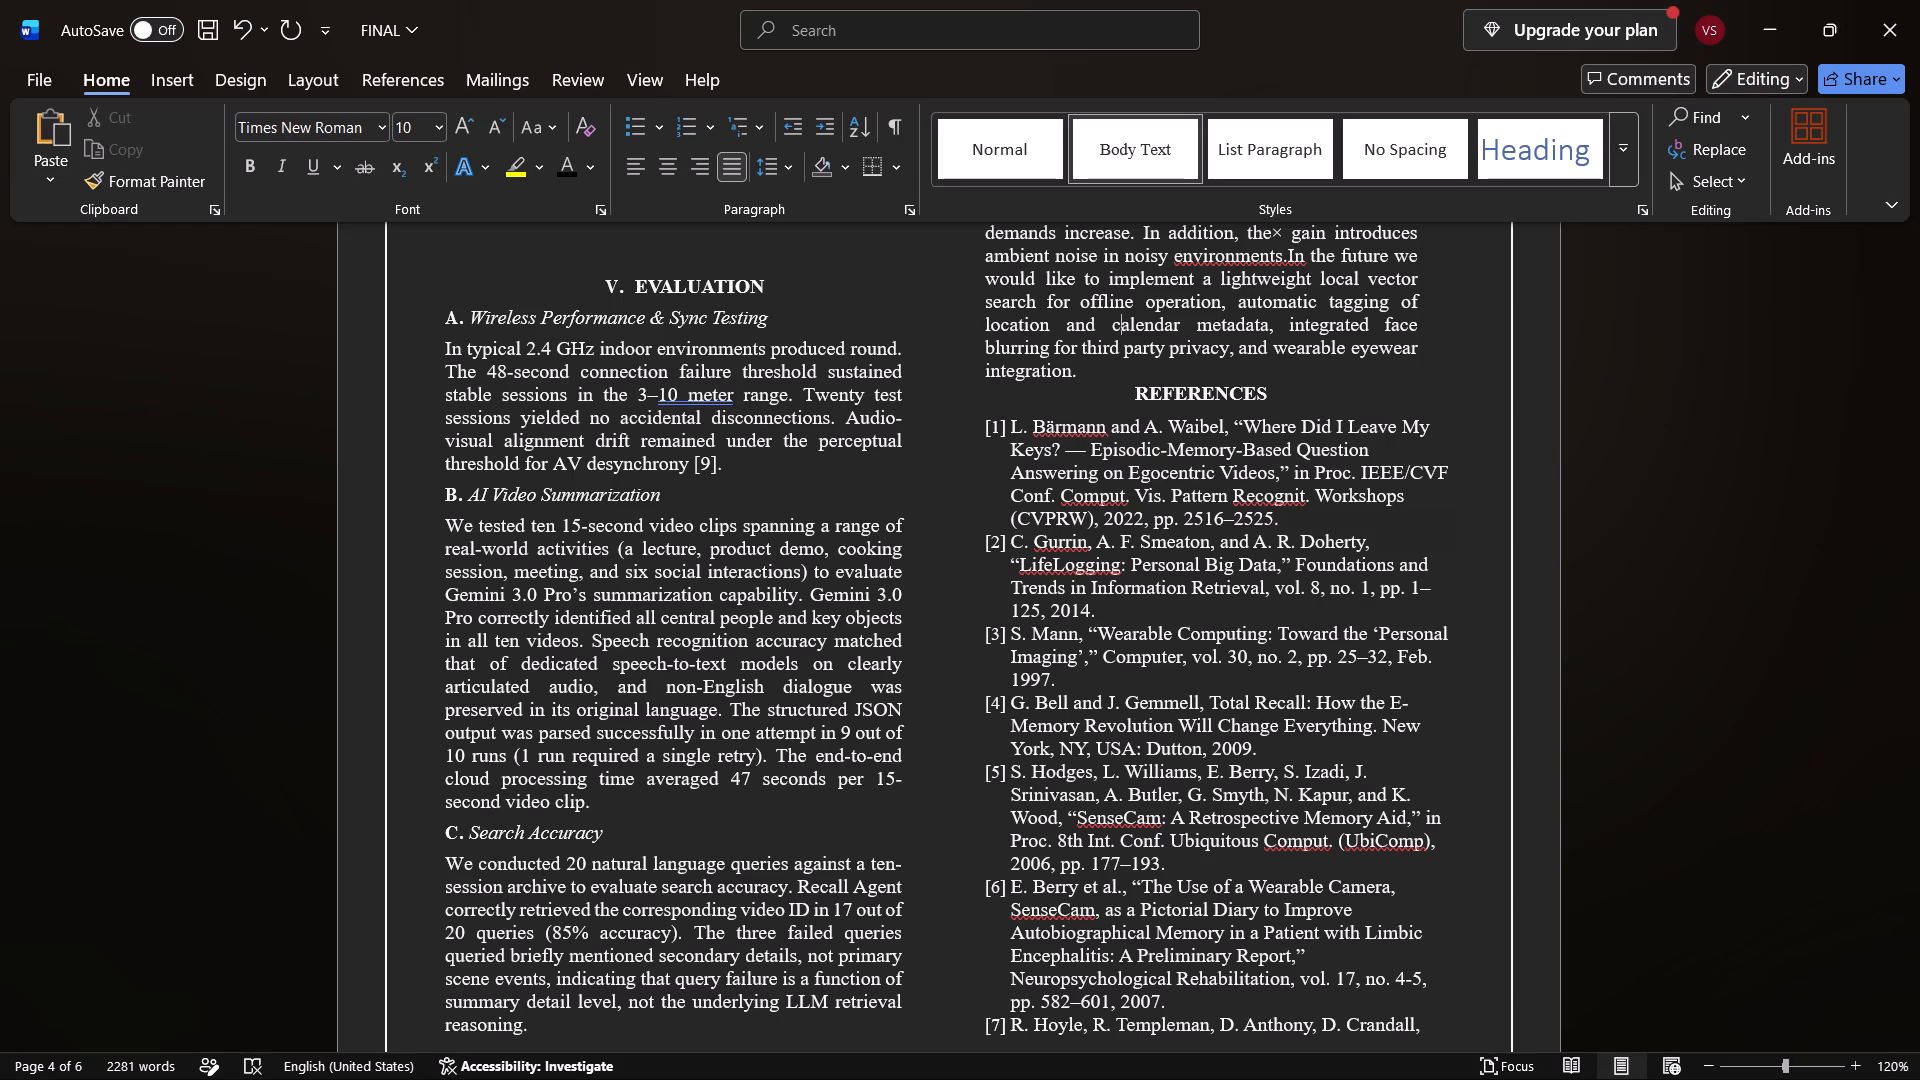
pyautogui.scroll(-1, 1264, 680)
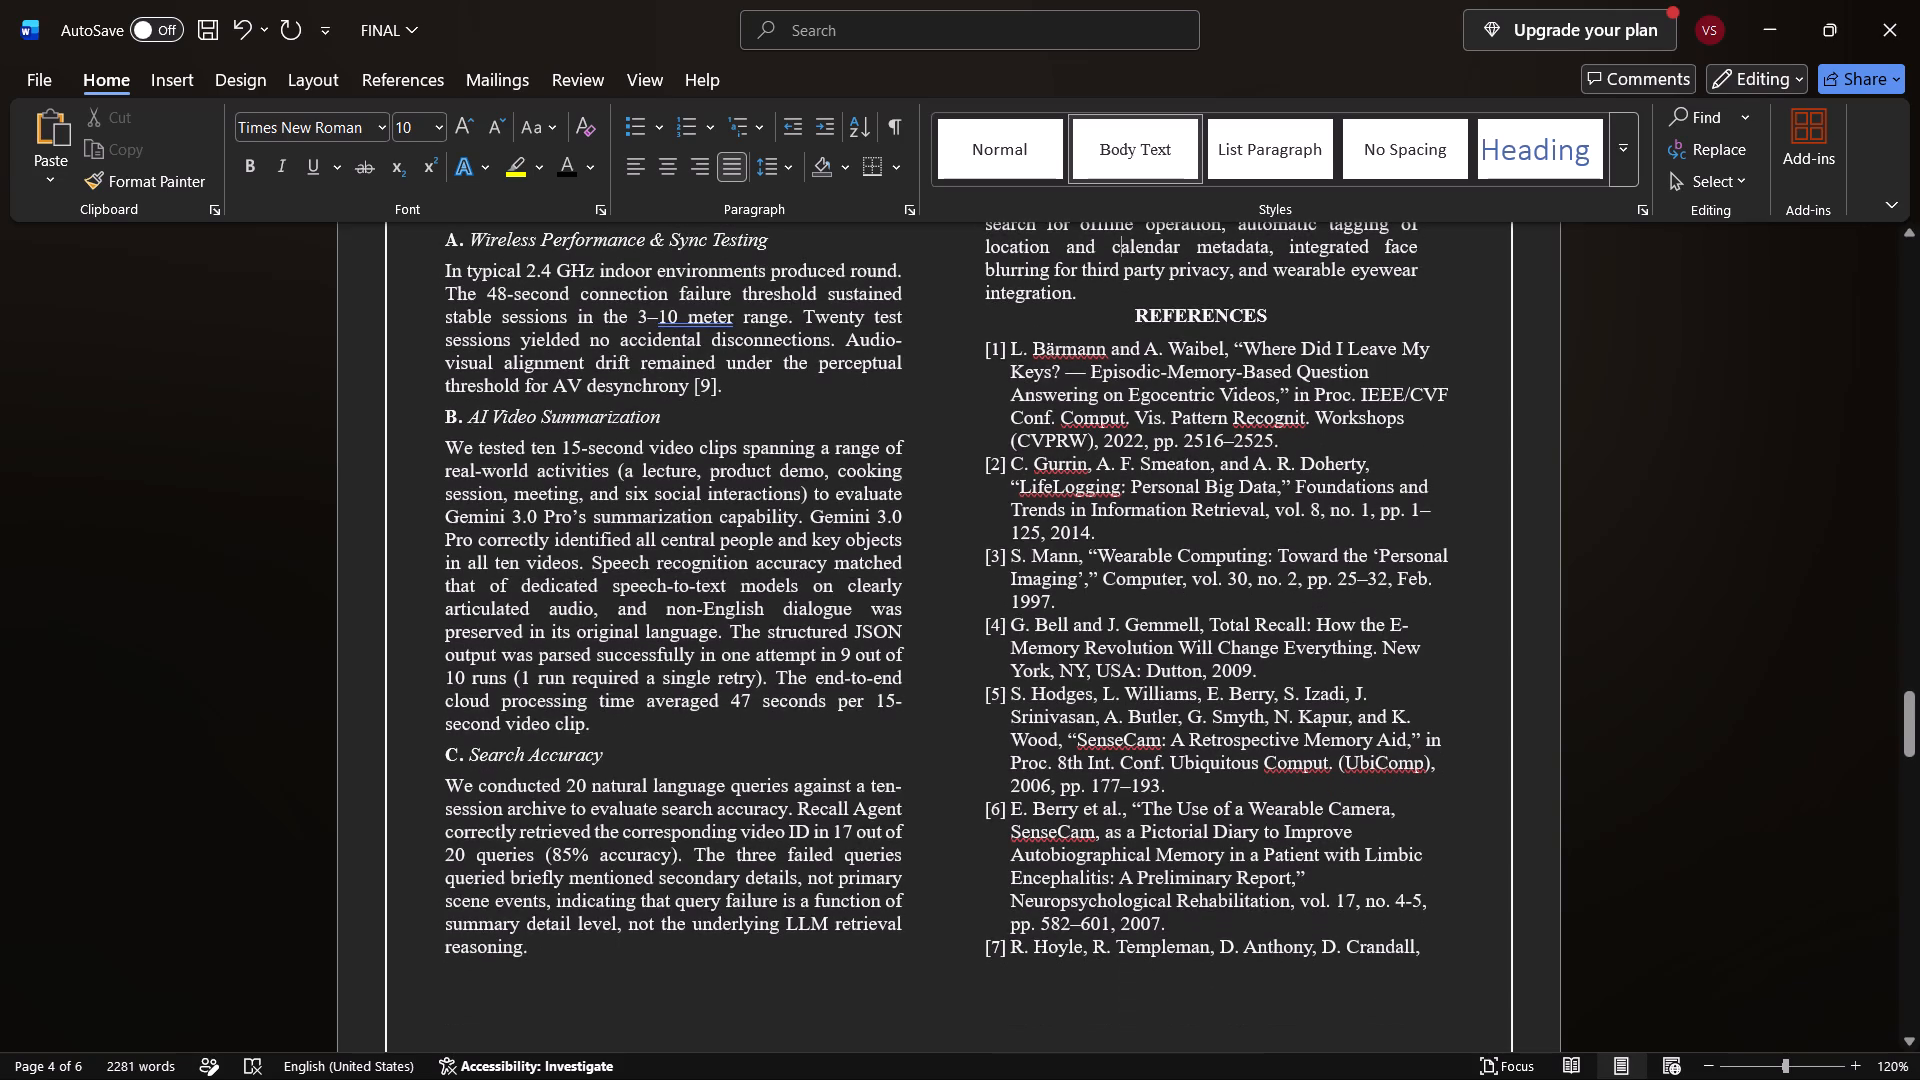
pyautogui.scroll(-4, 1264, 680)
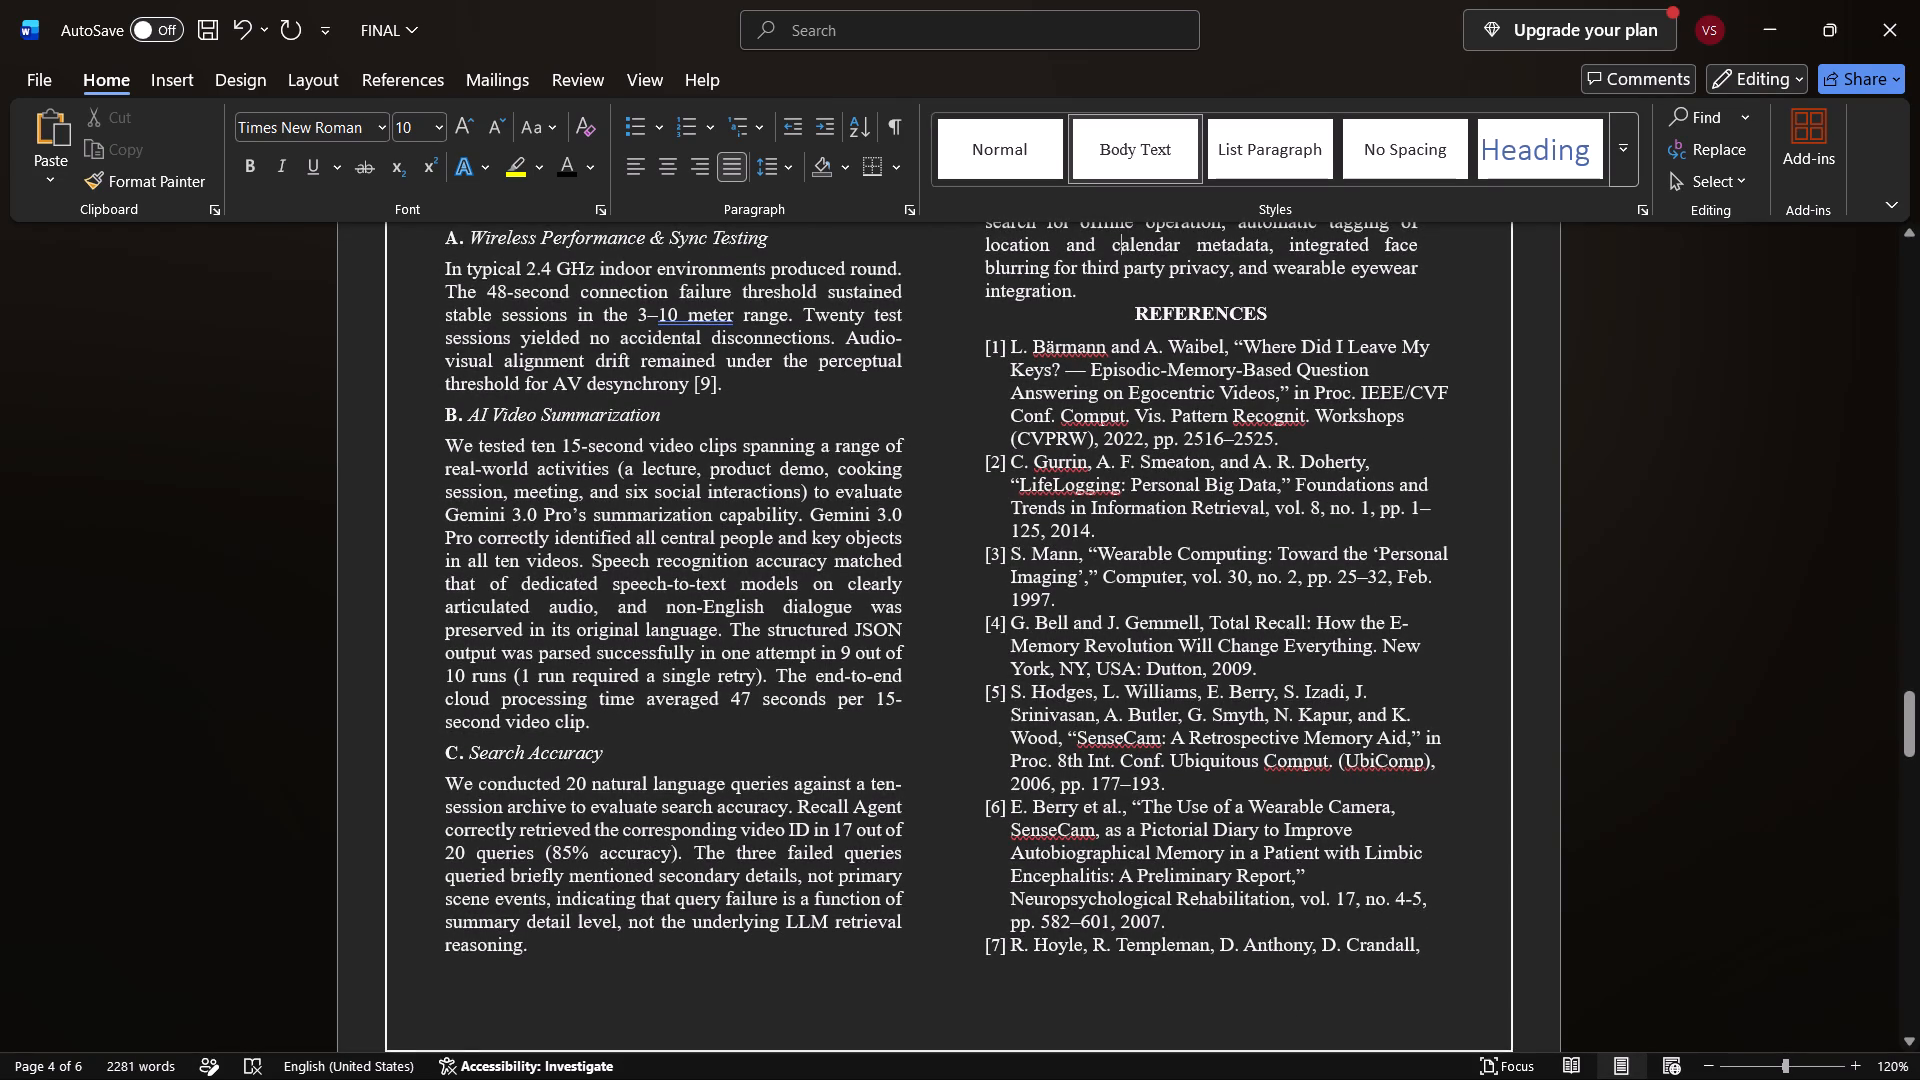
pyautogui.scroll(-2, 1264, 680)
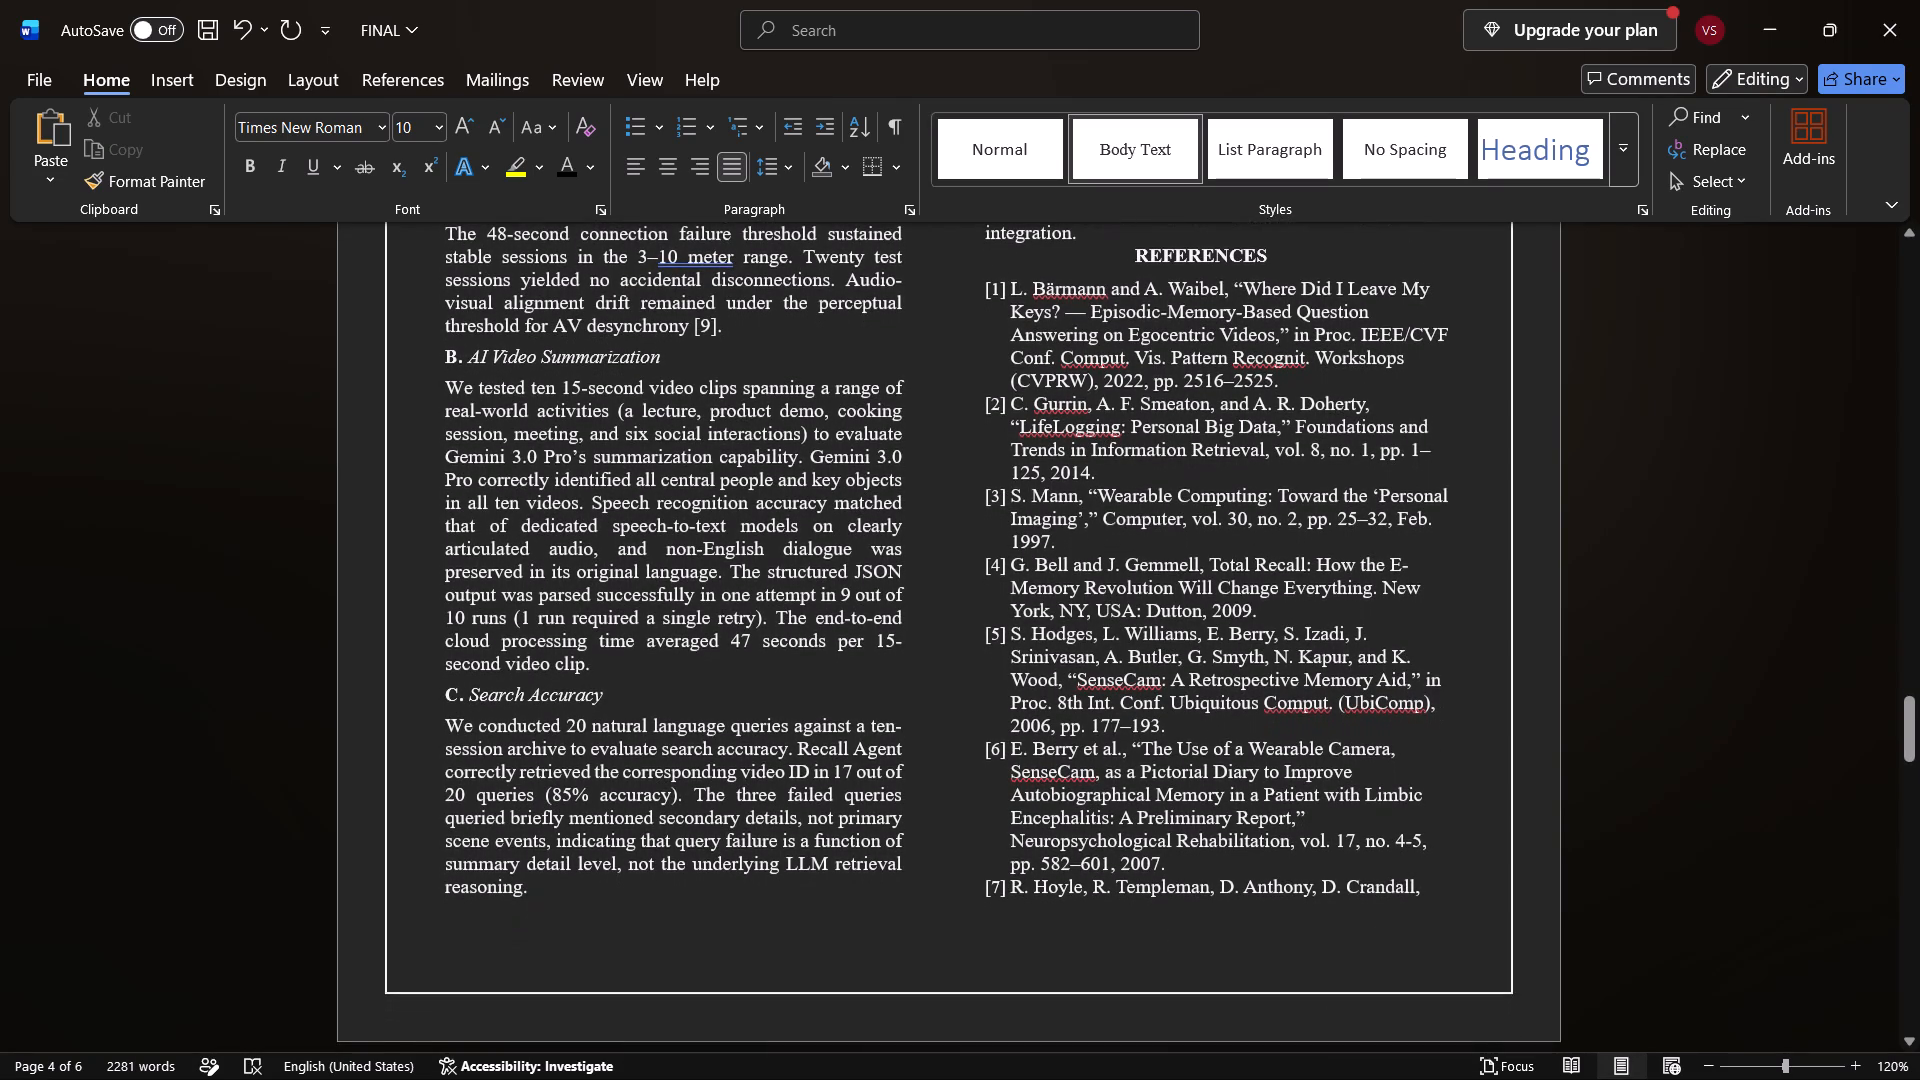
pyautogui.scroll(-1, 1255, 850)
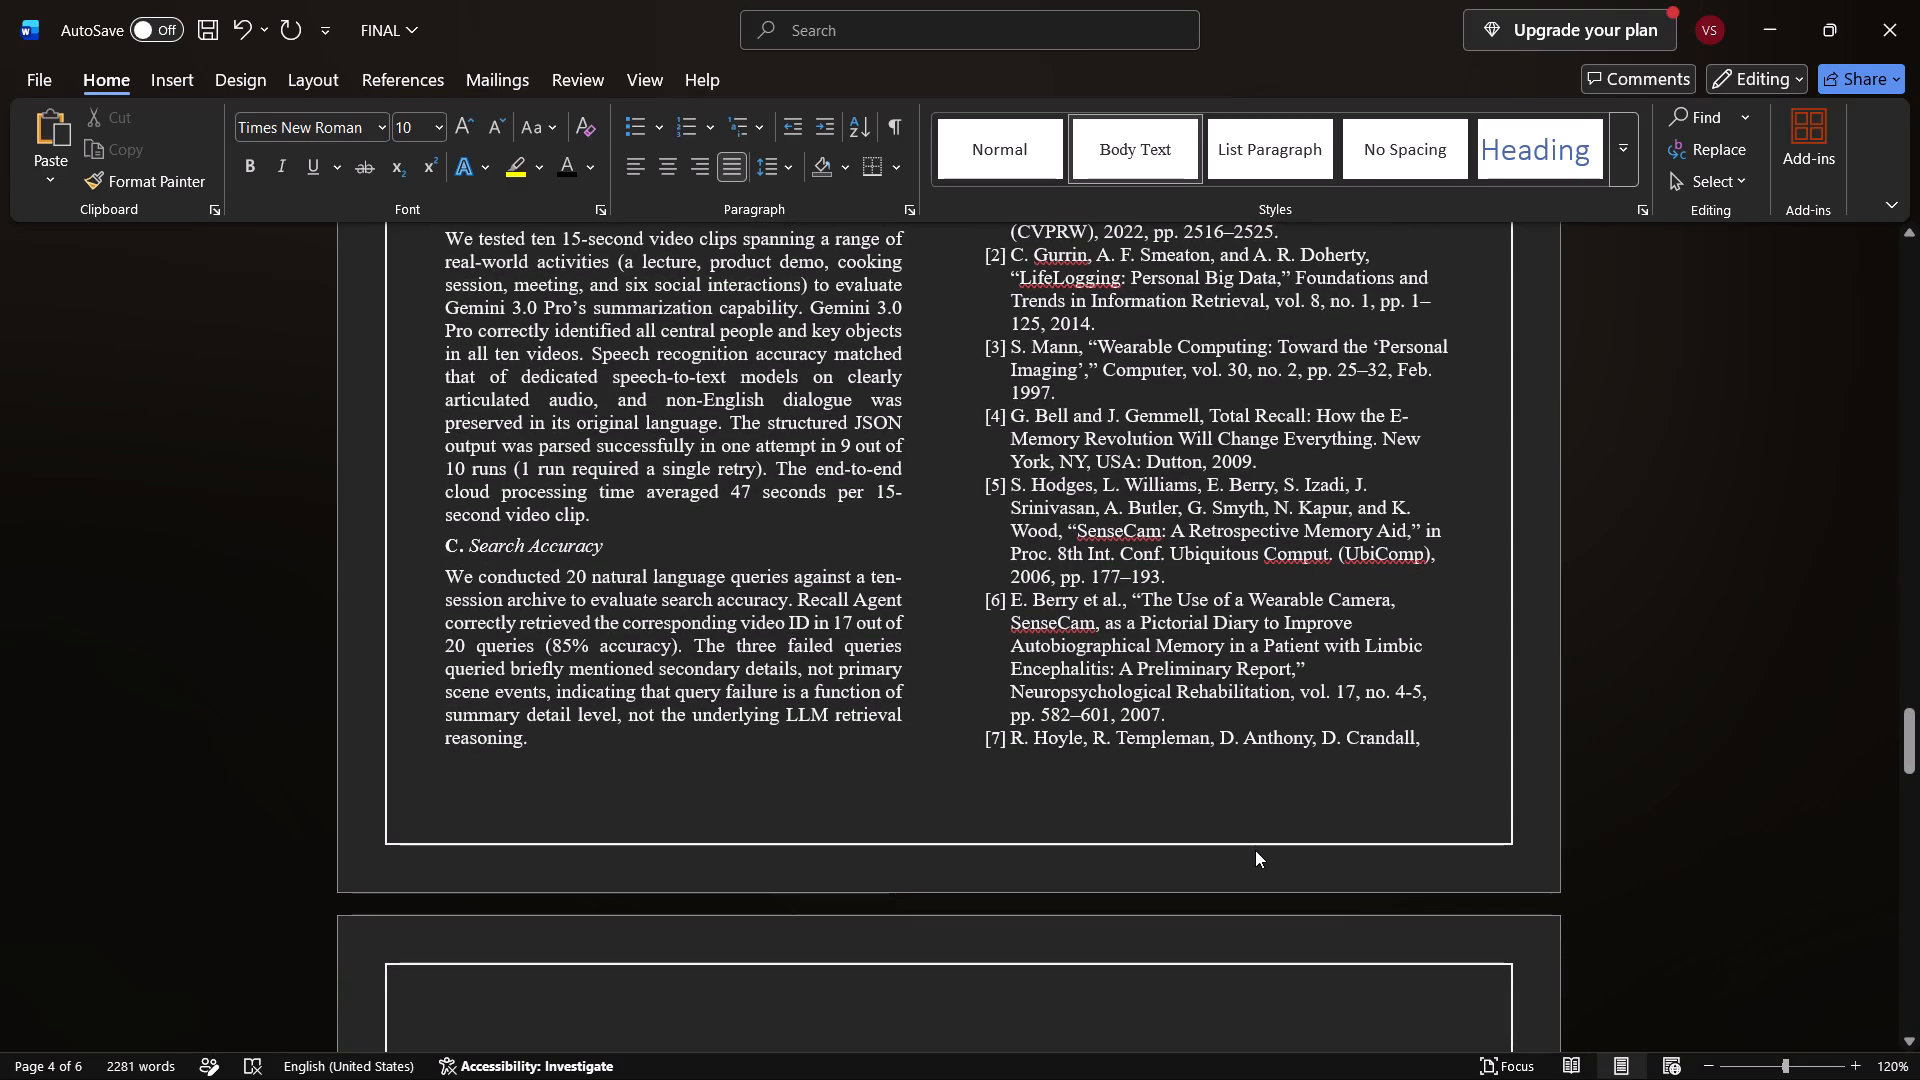
pyautogui.scroll(-2, 1191, 827)
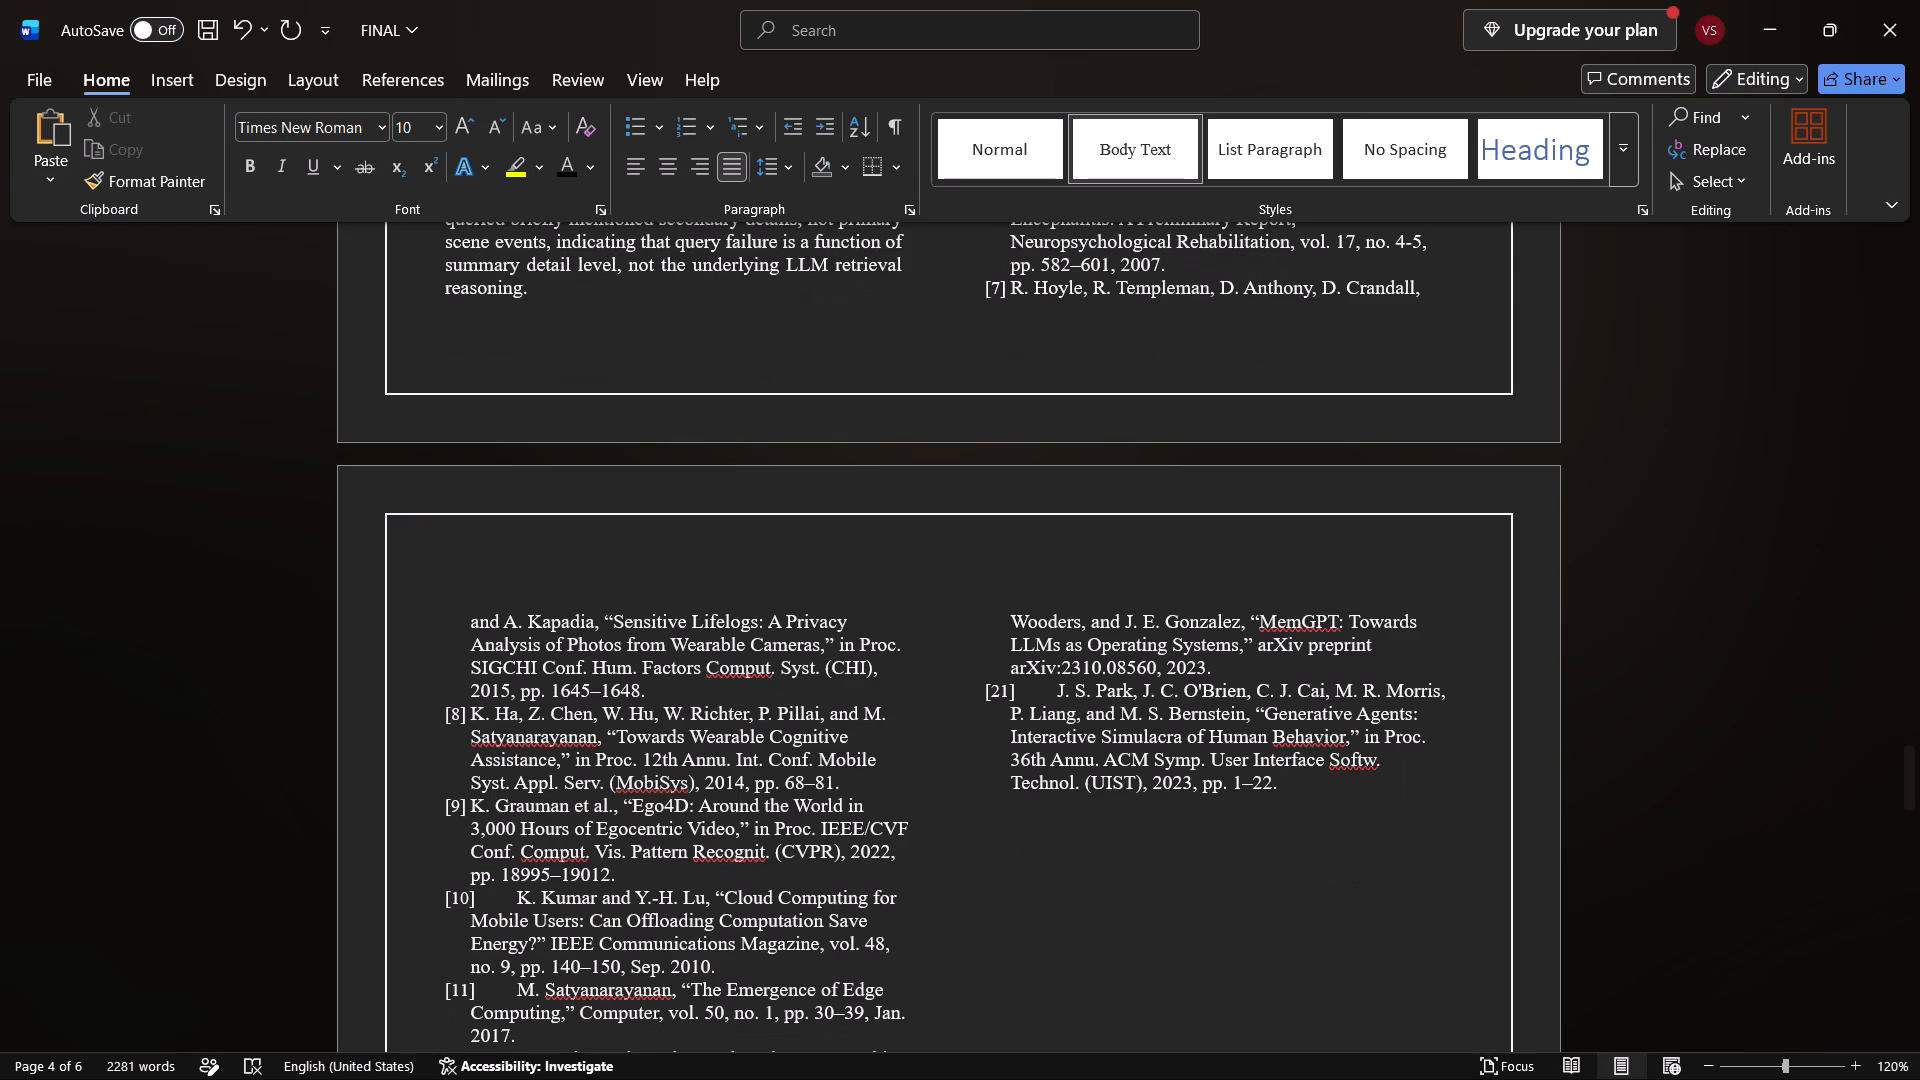
pyautogui.scroll(-1, 1191, 827)
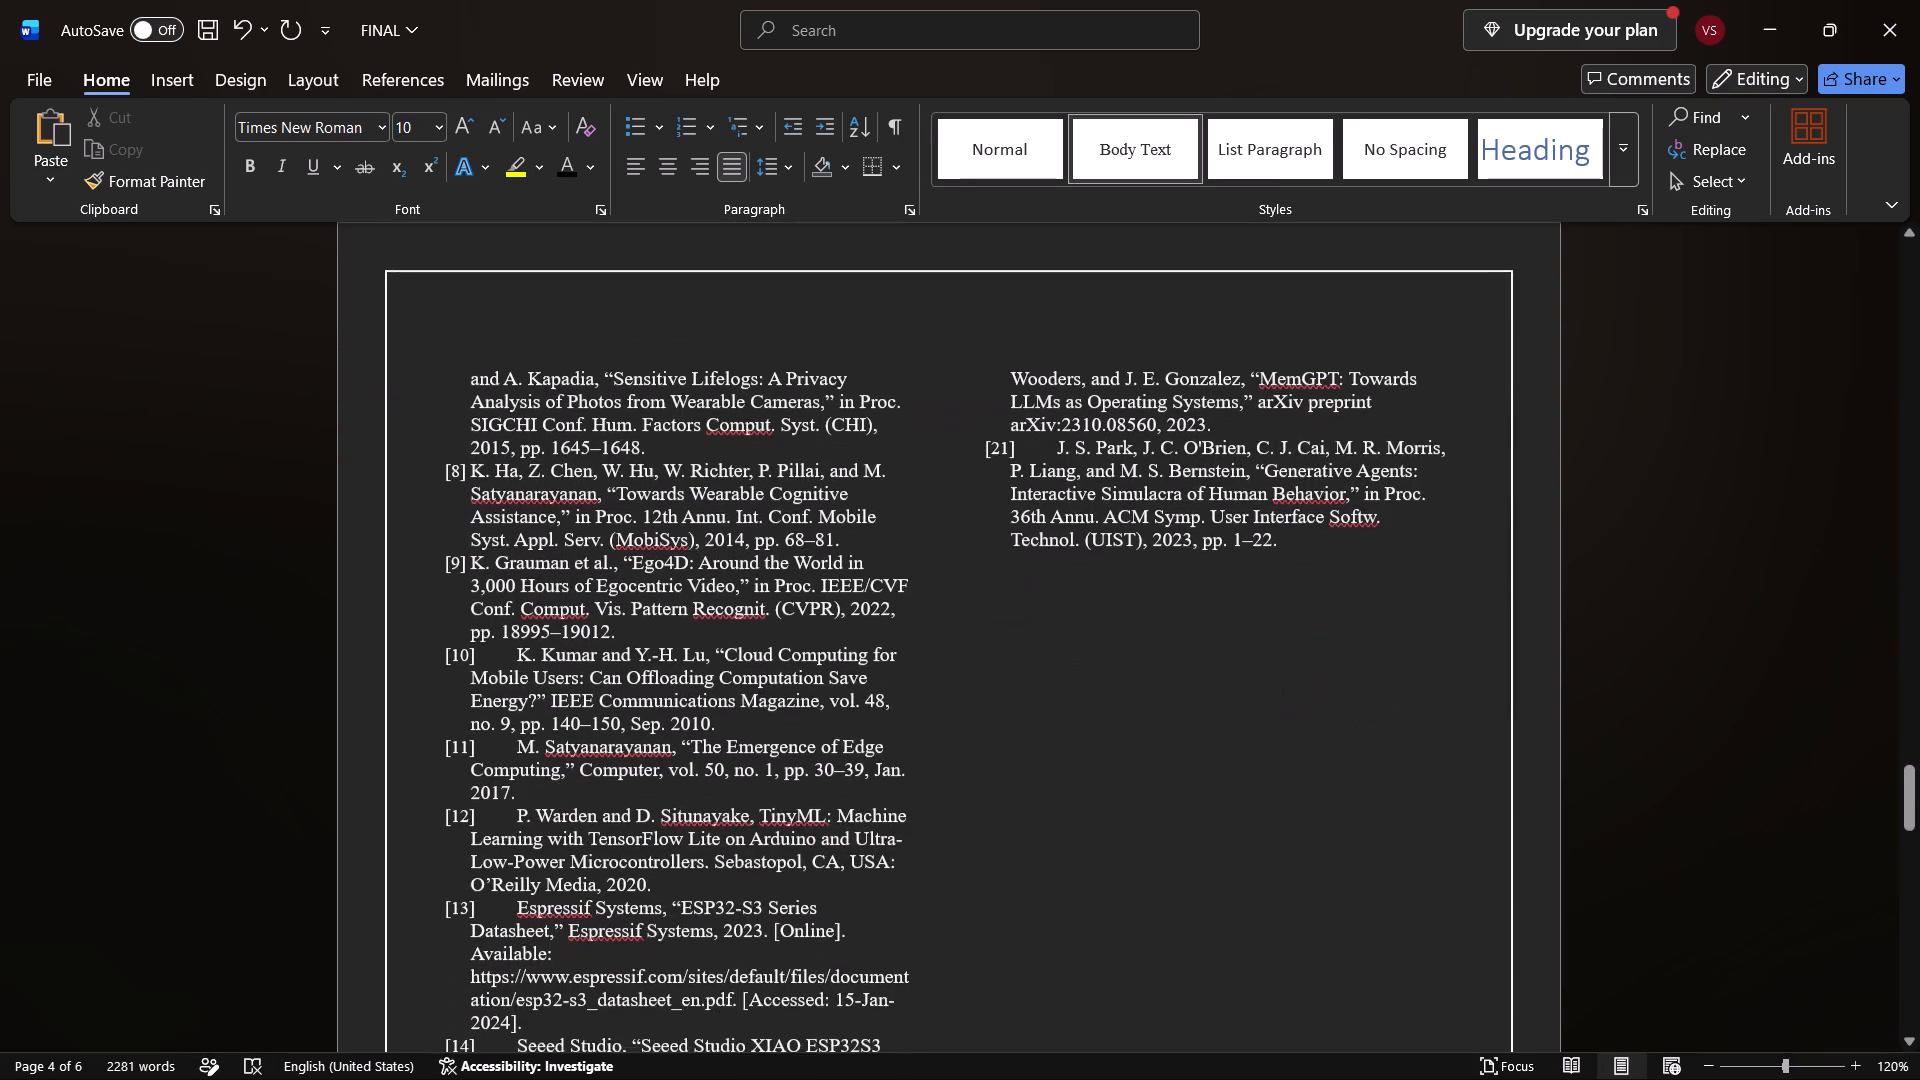
pyautogui.scroll(-2, 1191, 827)
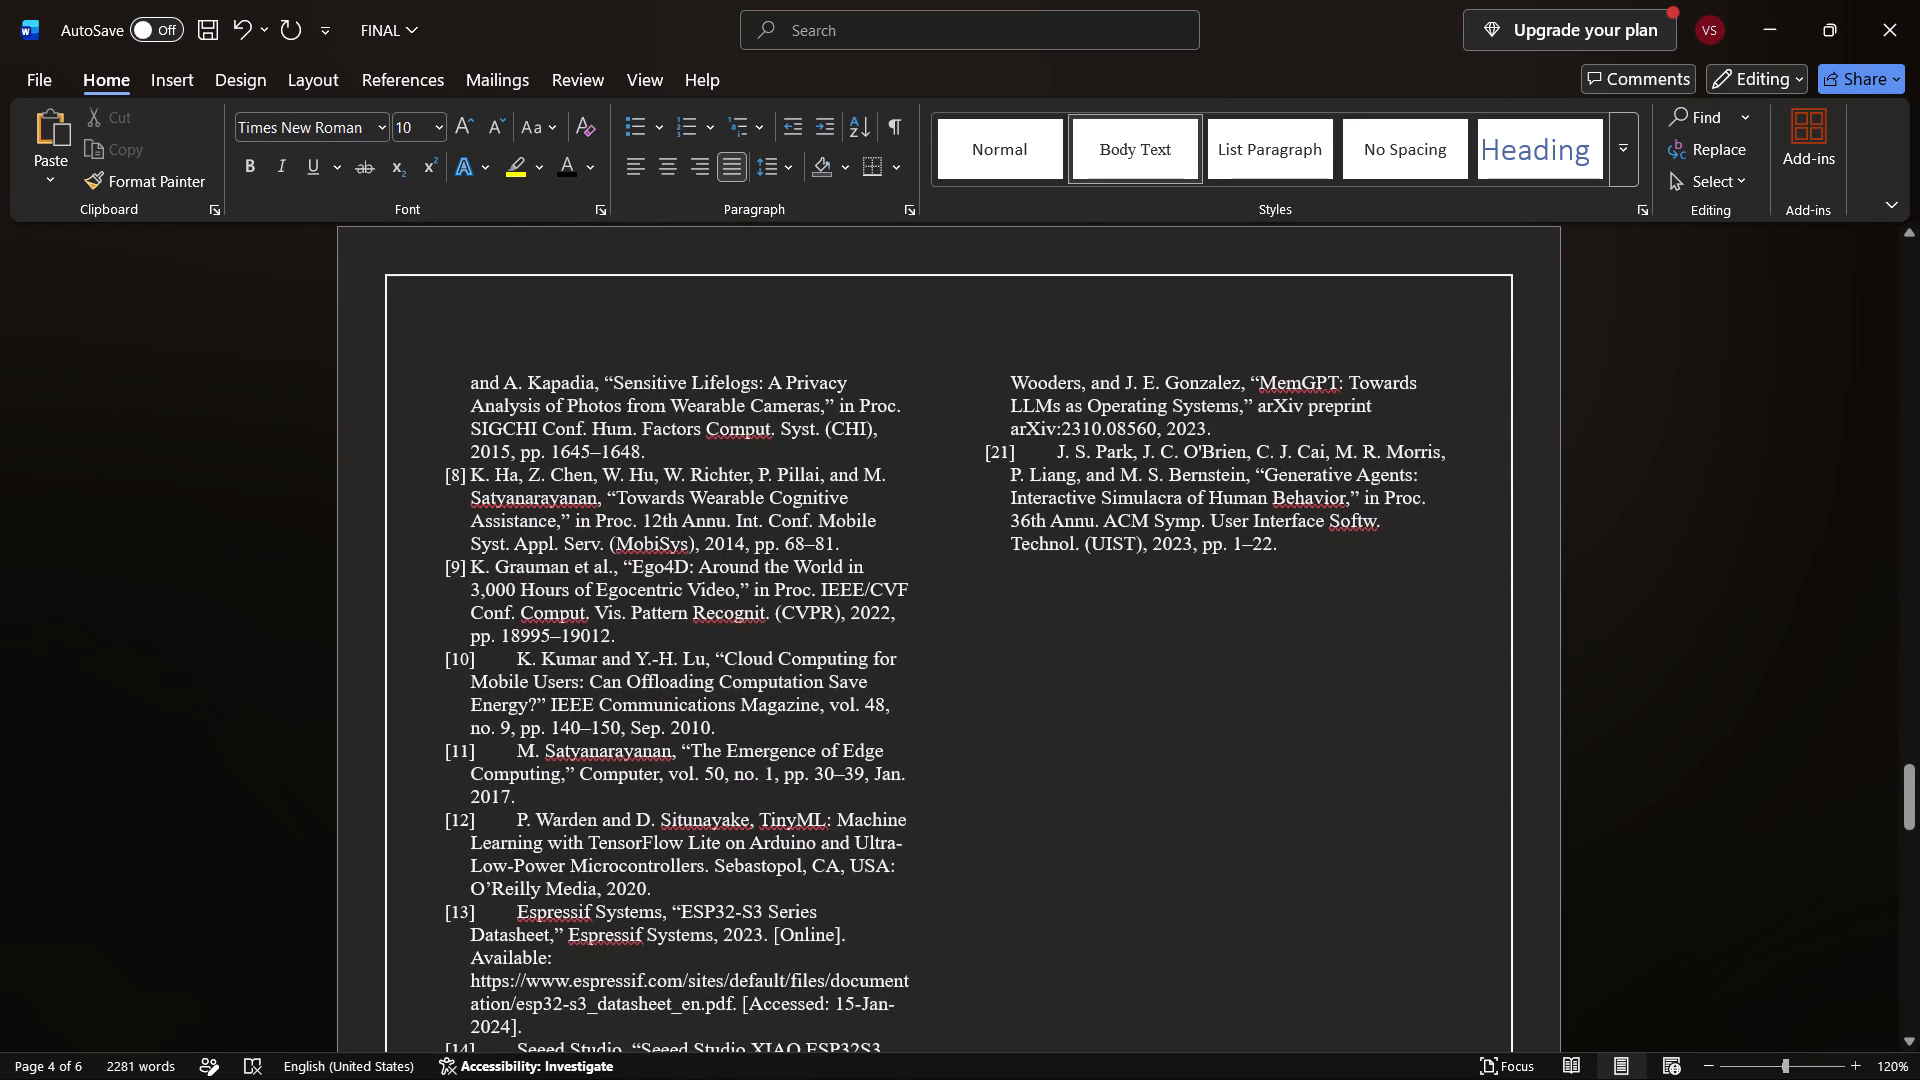
pyautogui.scroll(-2, 1191, 827)
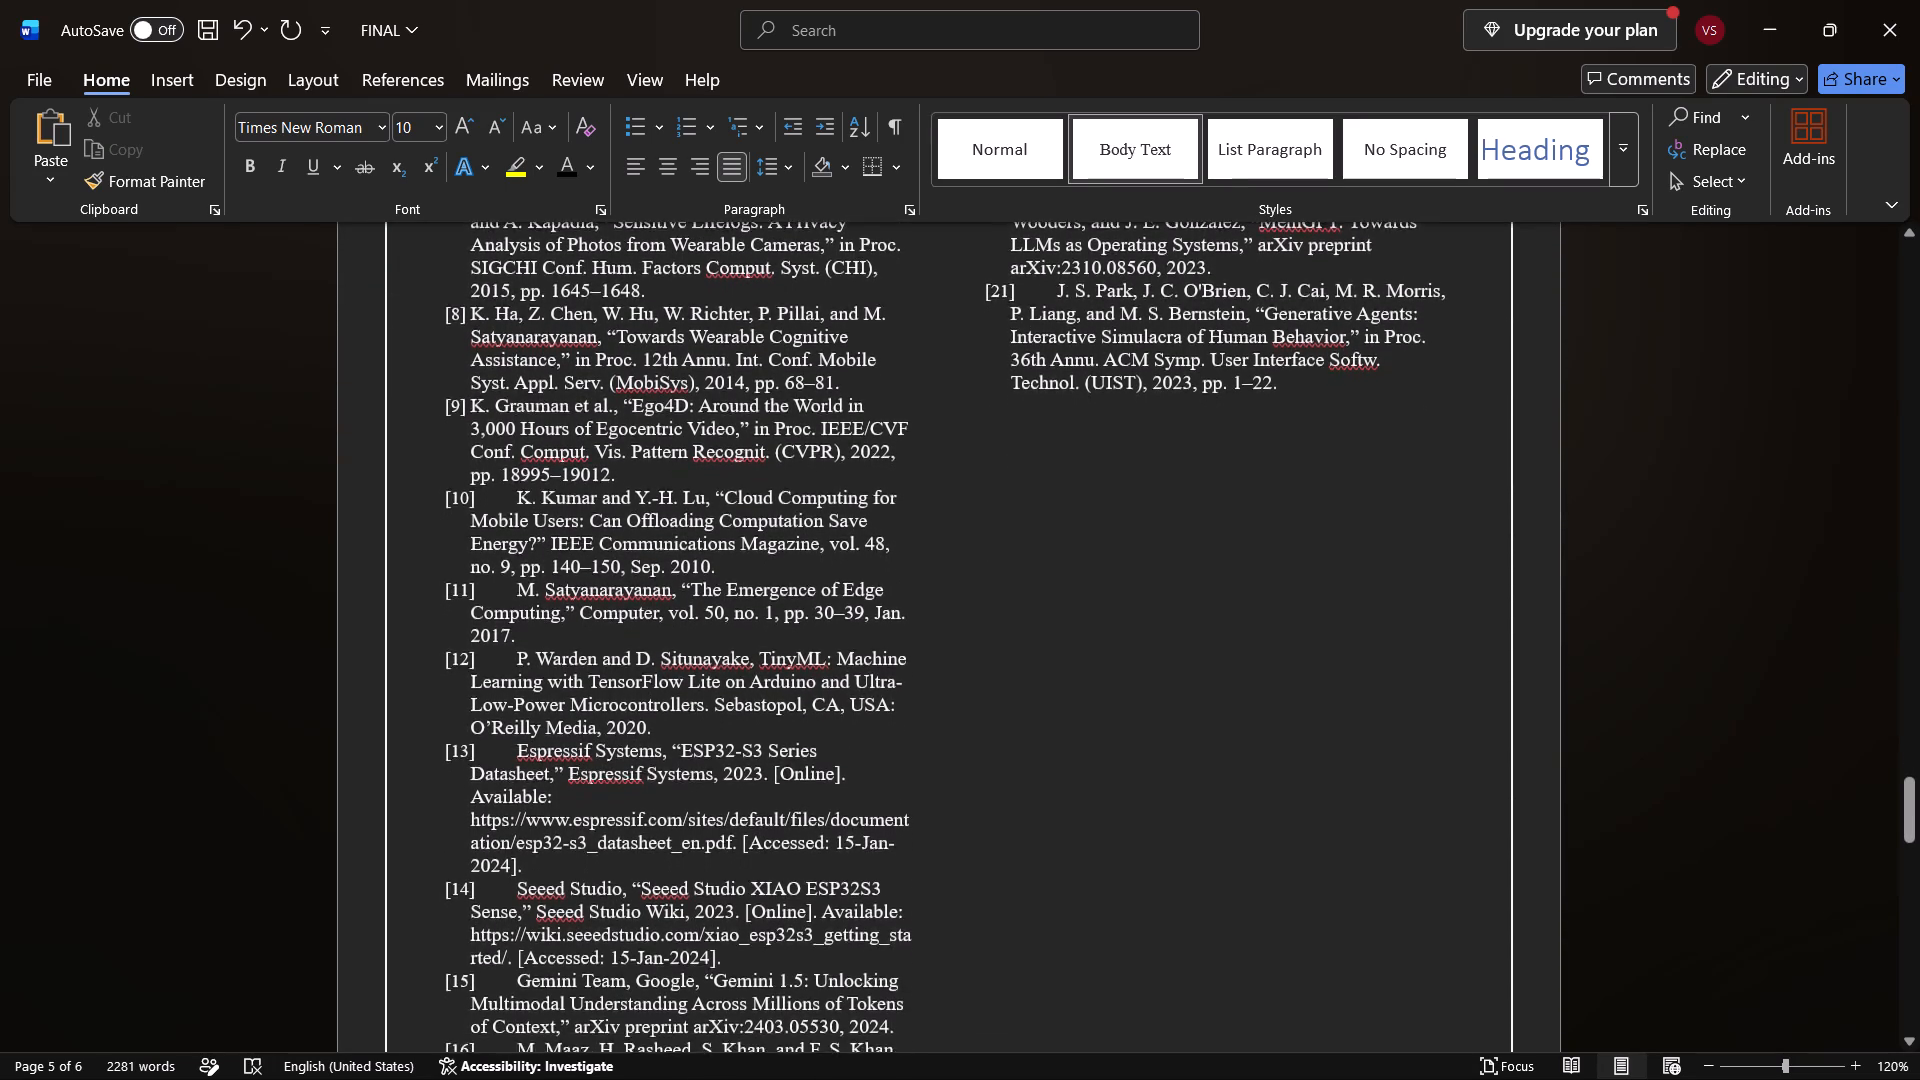
# Review the reference entries on page 5 of the FINAL document through [20], checking their formatting and layout.
pyautogui.scroll(-2, 1191, 827)
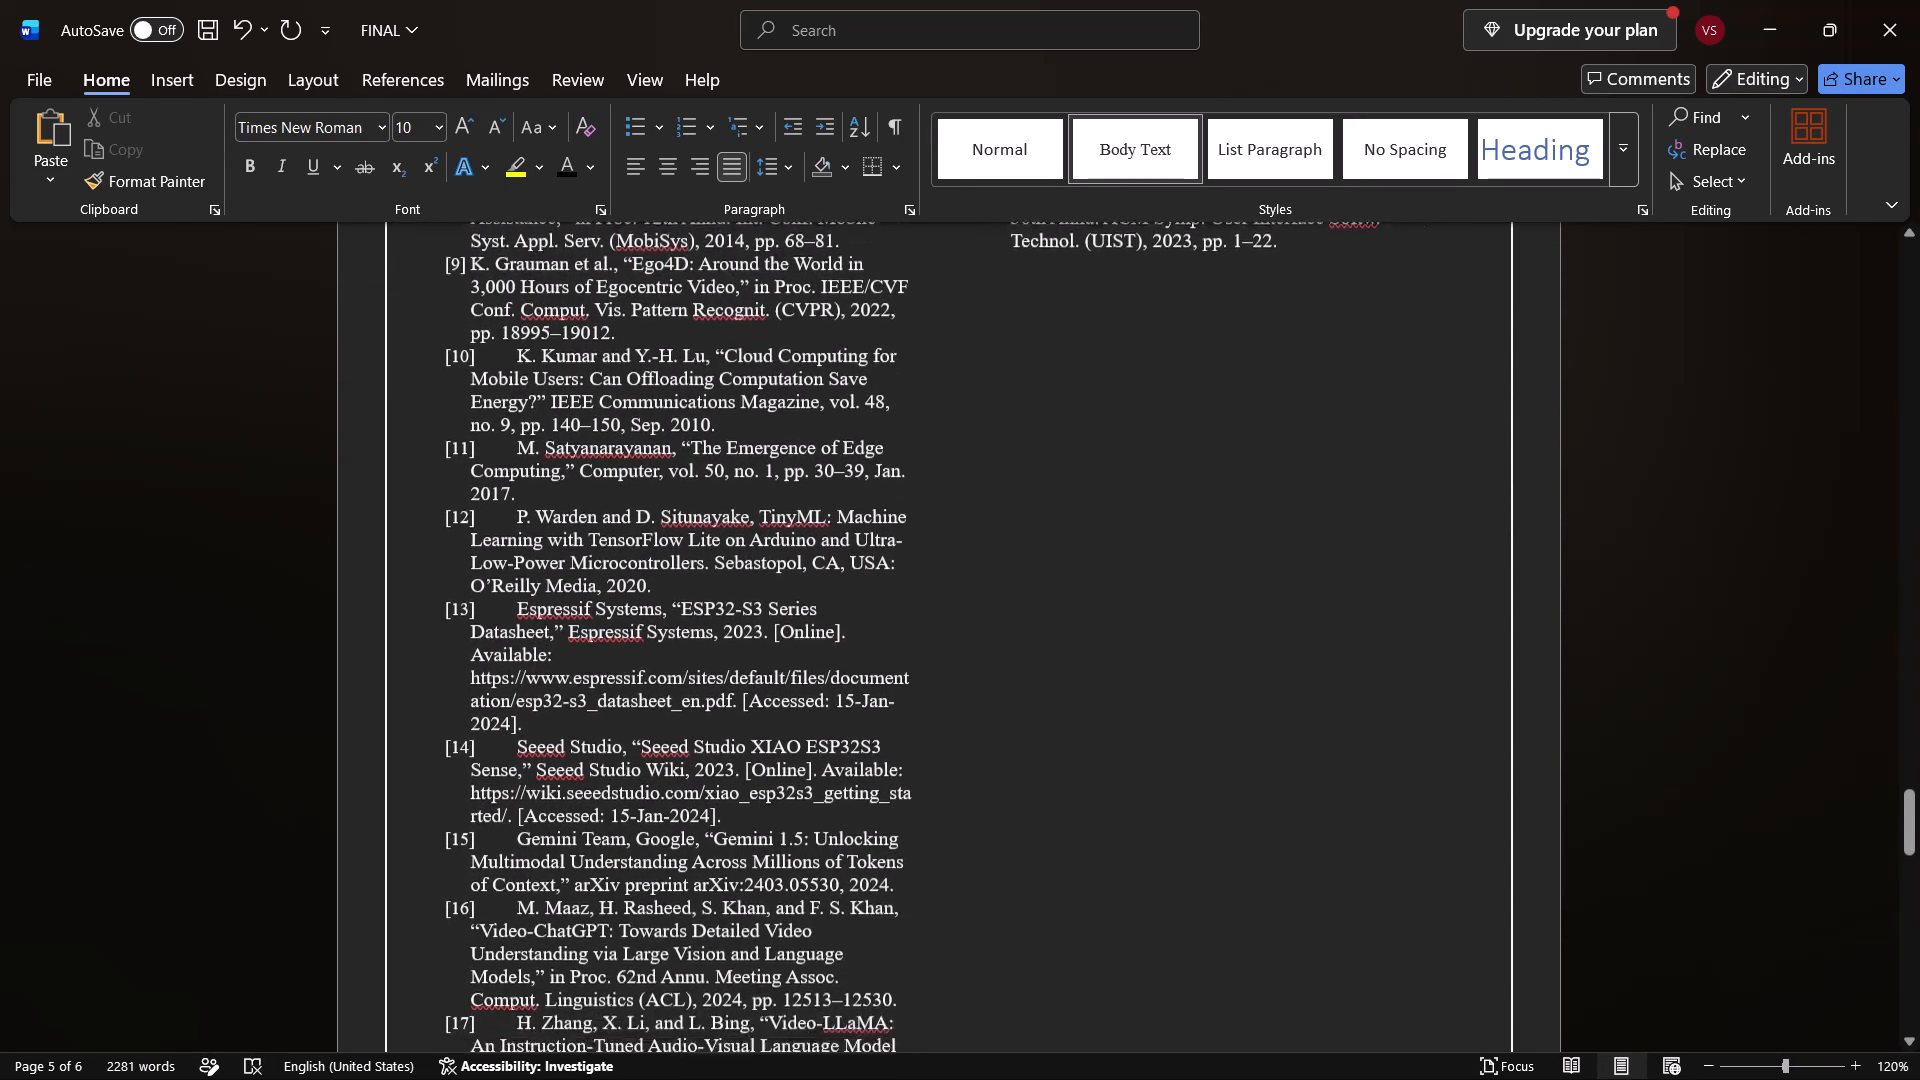
pyautogui.scroll(-1, 1191, 827)
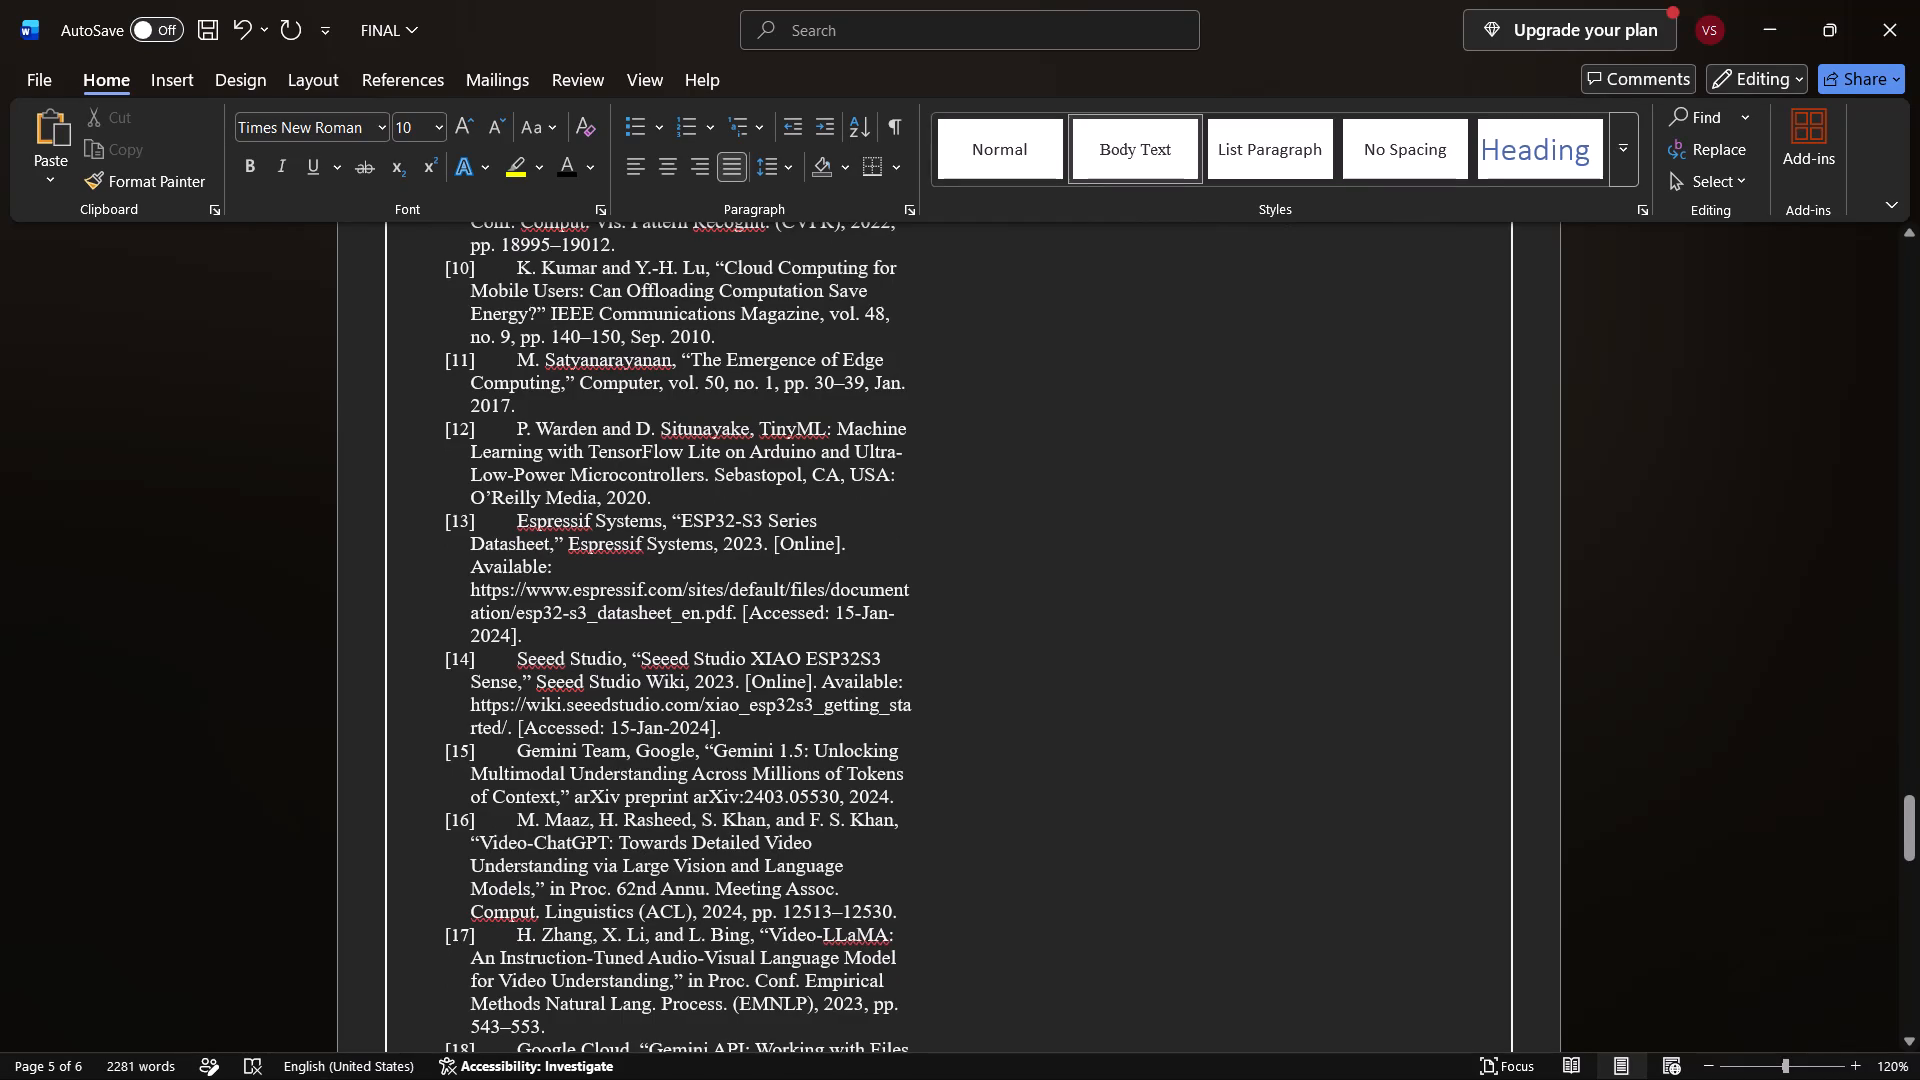
pyautogui.scroll(-2, 1191, 827)
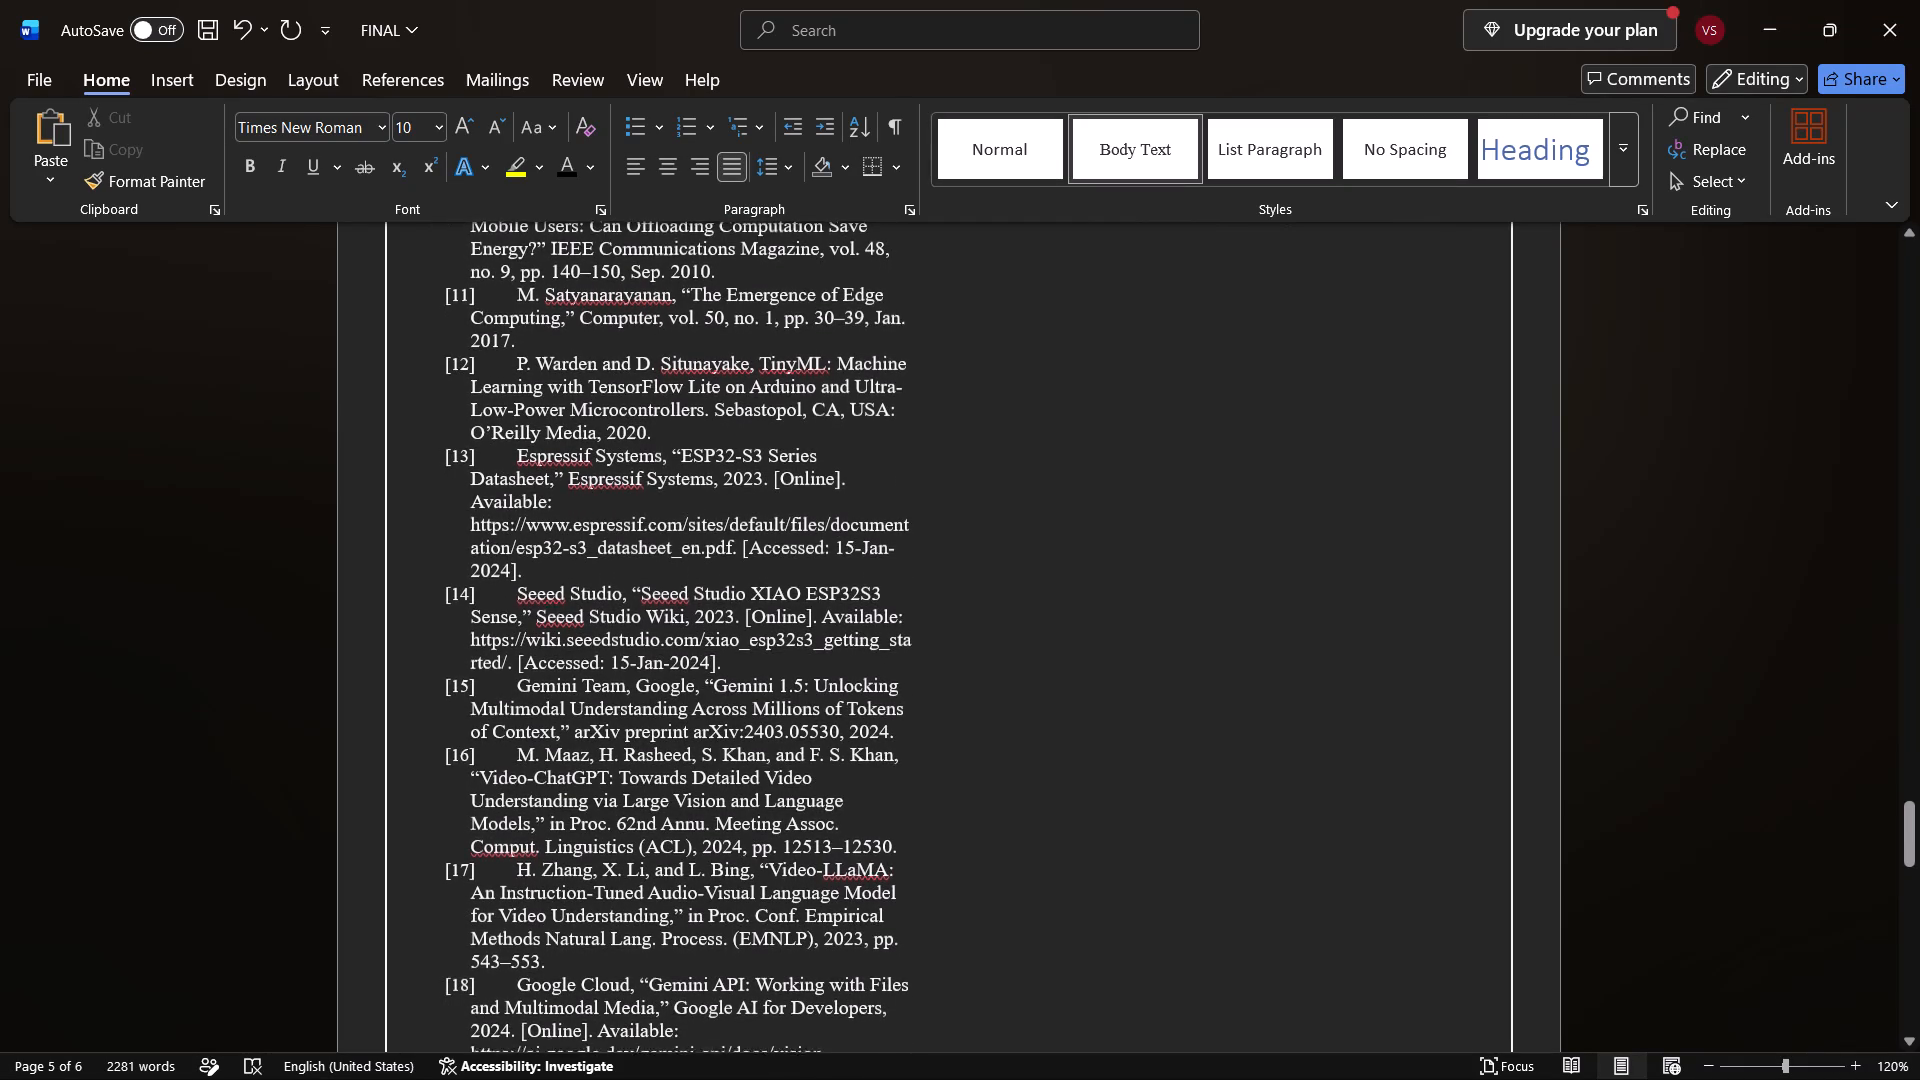
pyautogui.scroll(-2, 1191, 827)
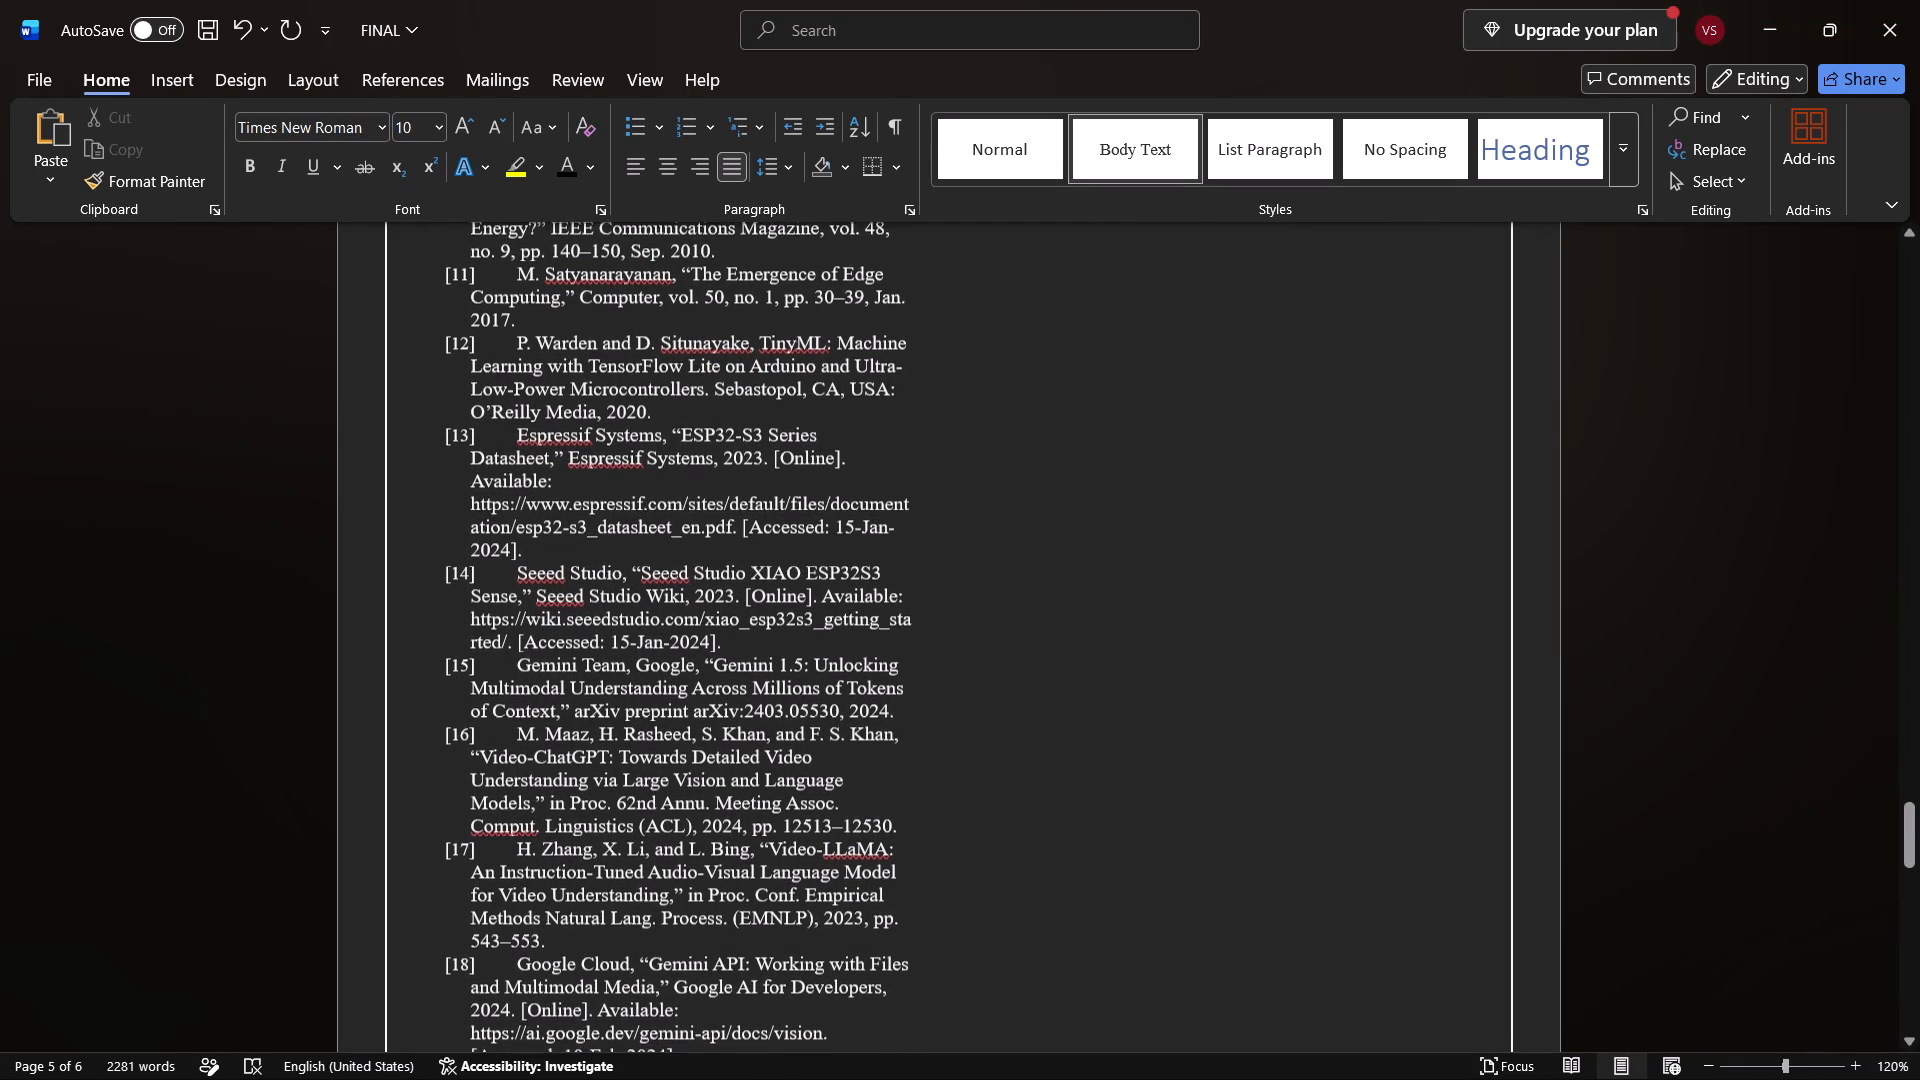
pyautogui.scroll(-2, 1191, 827)
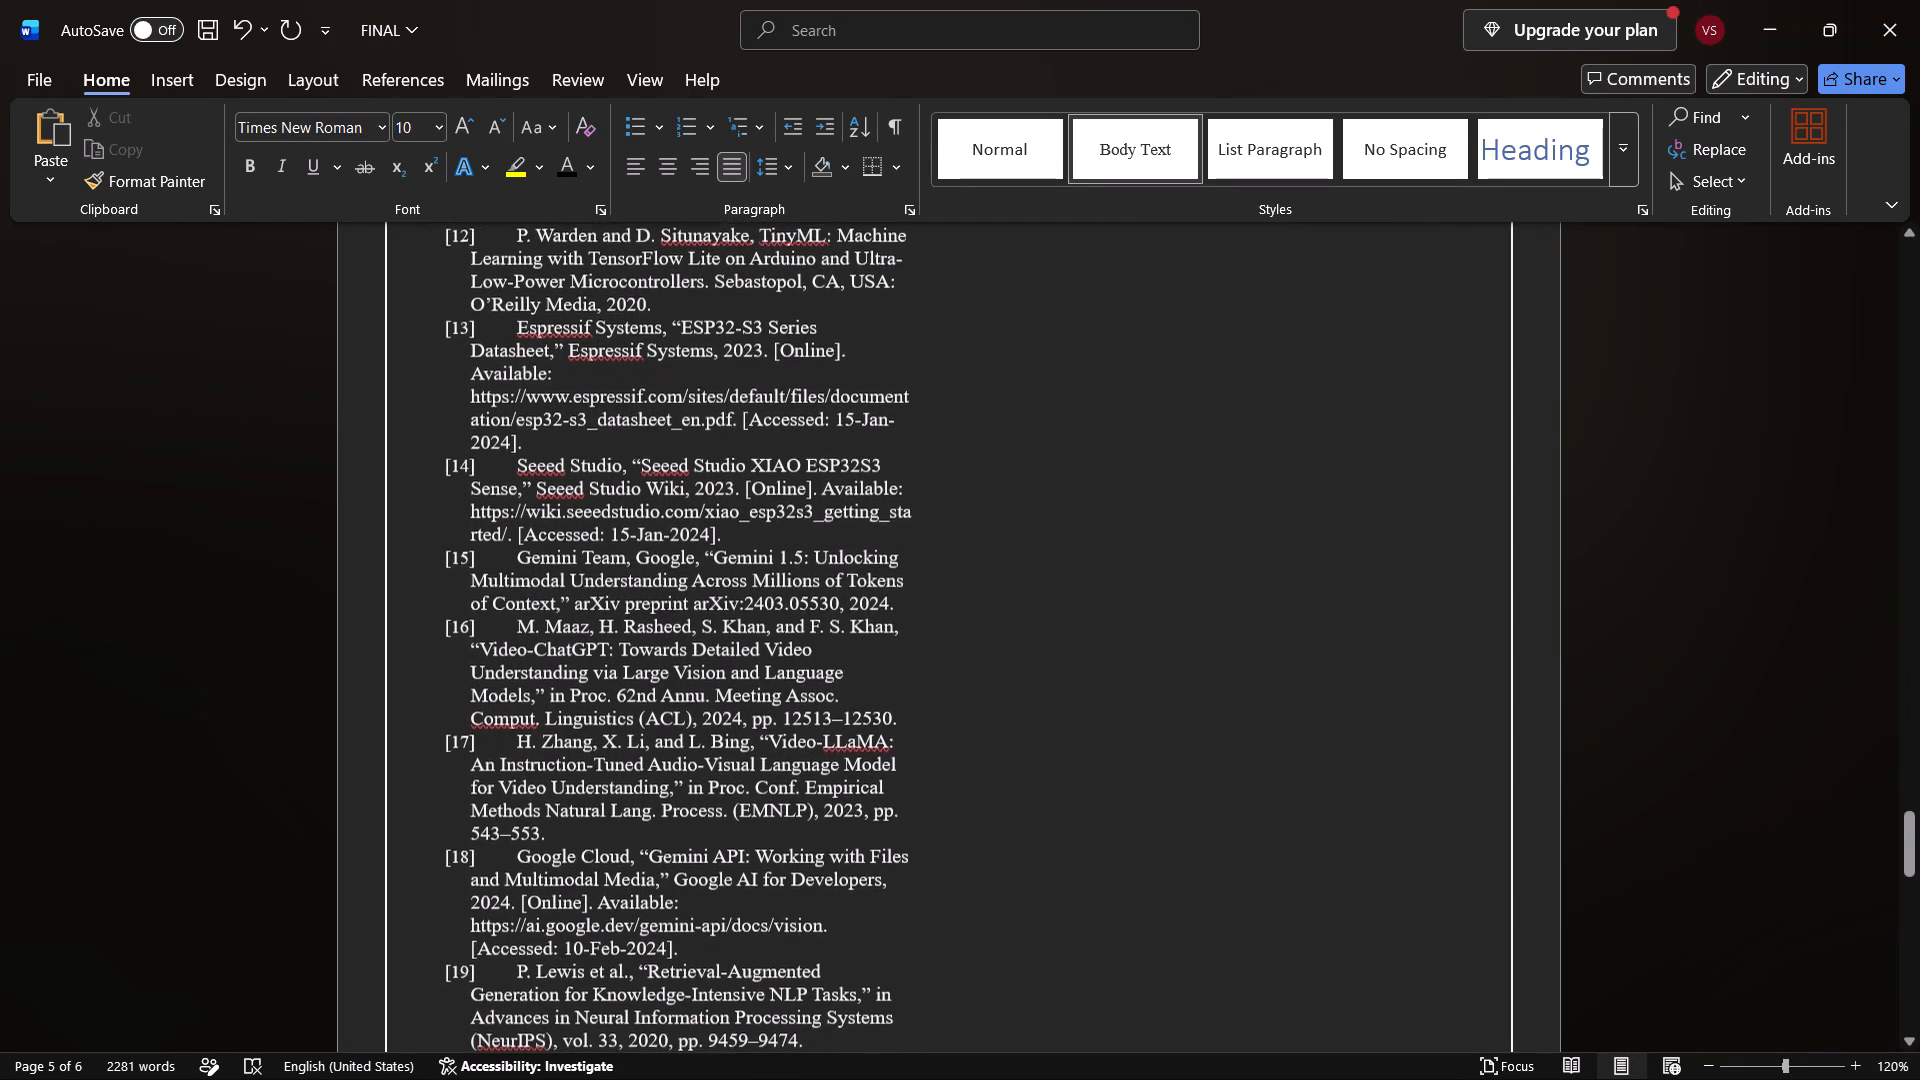
pyautogui.scroll(-2, 1191, 827)
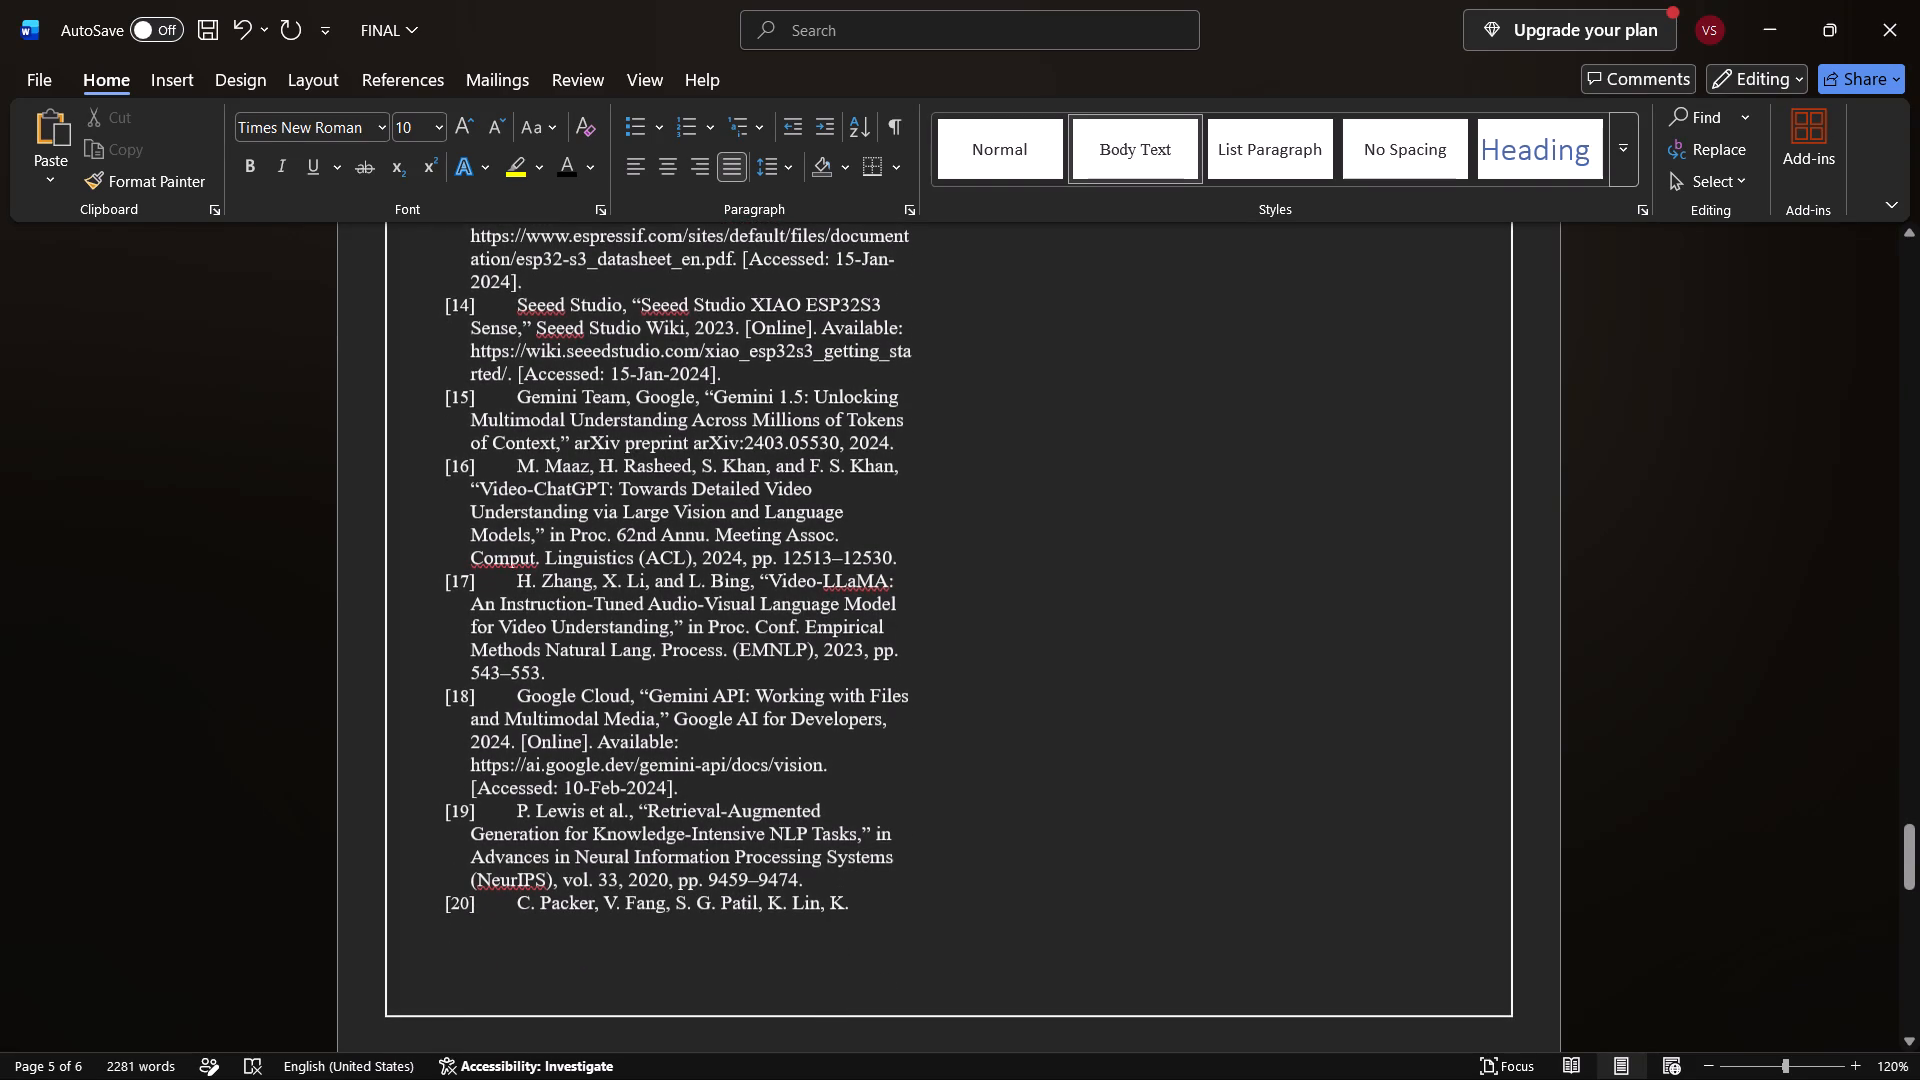
pyautogui.scroll(-2, 1191, 827)
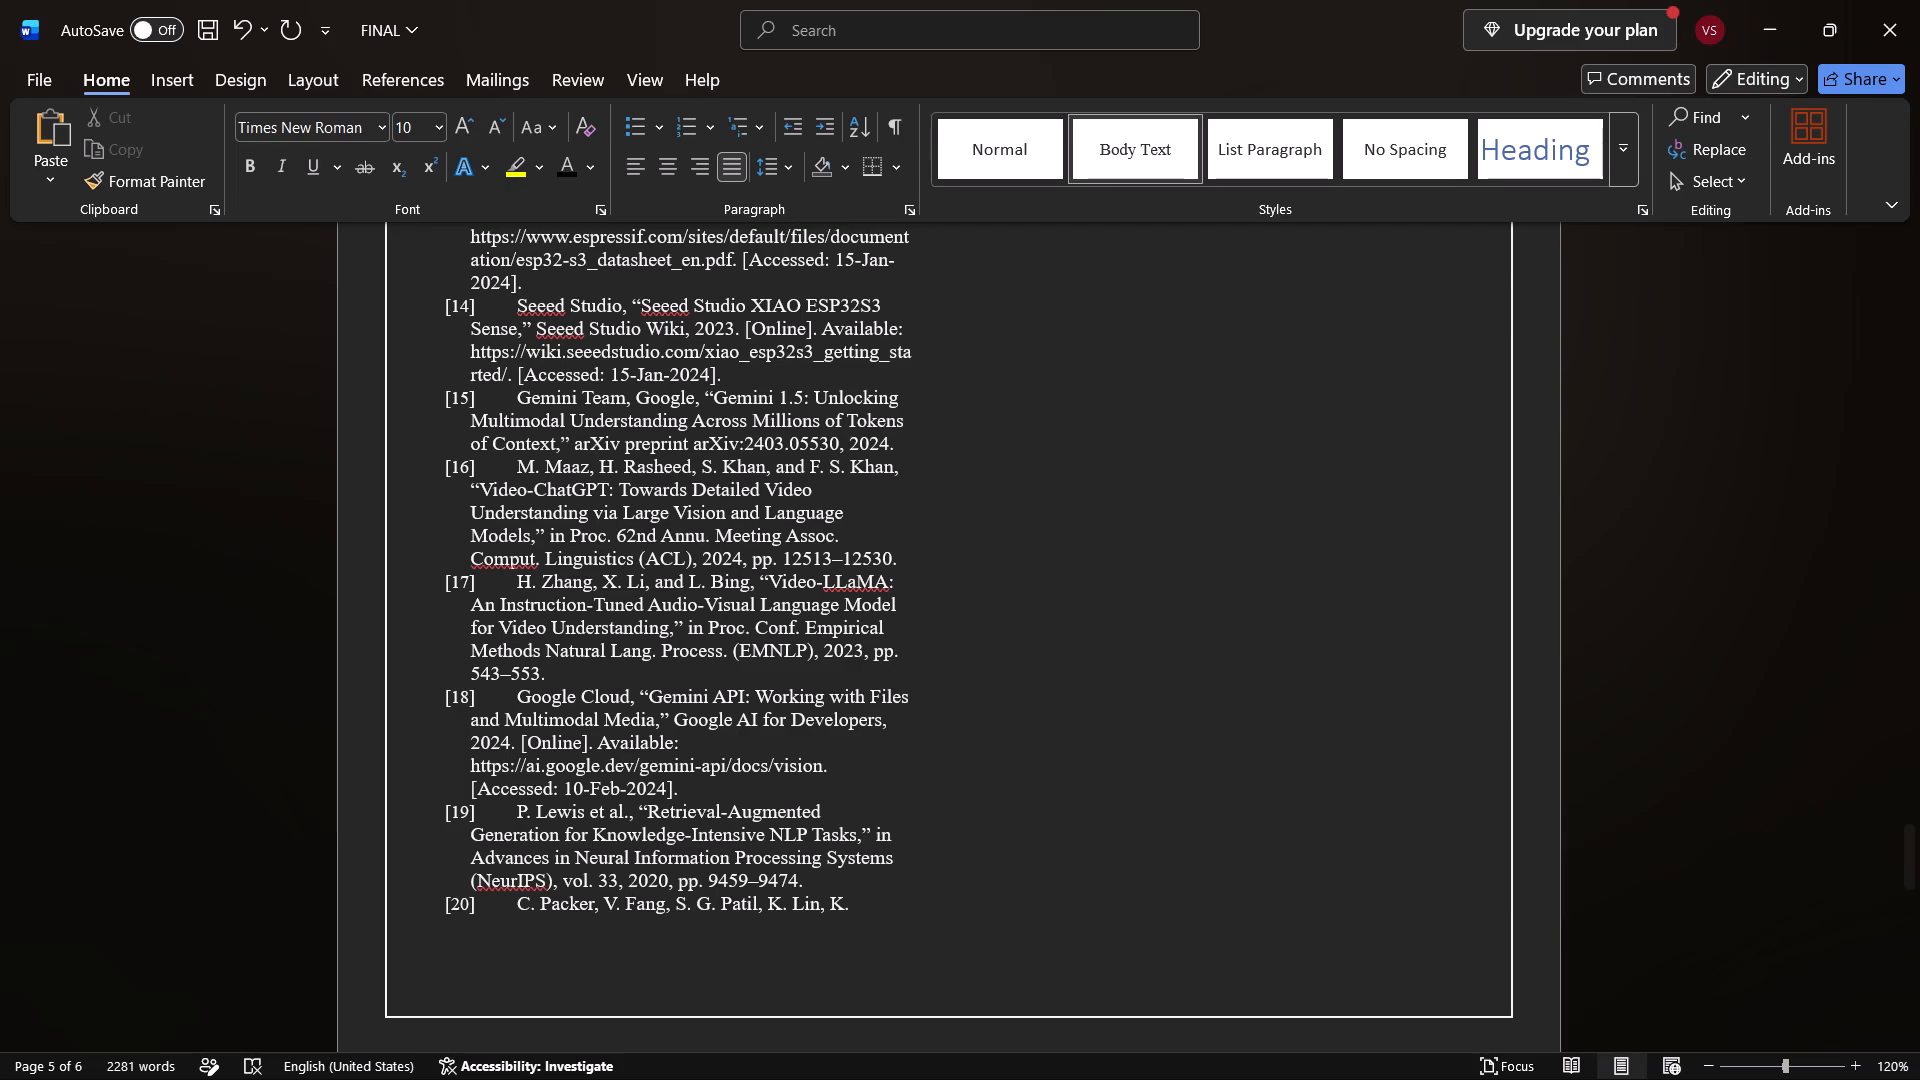
# Look back through the FINAL document from the references to the Introduction and Related Work sections on page 1.
pyautogui.scroll(3, 1191, 827)
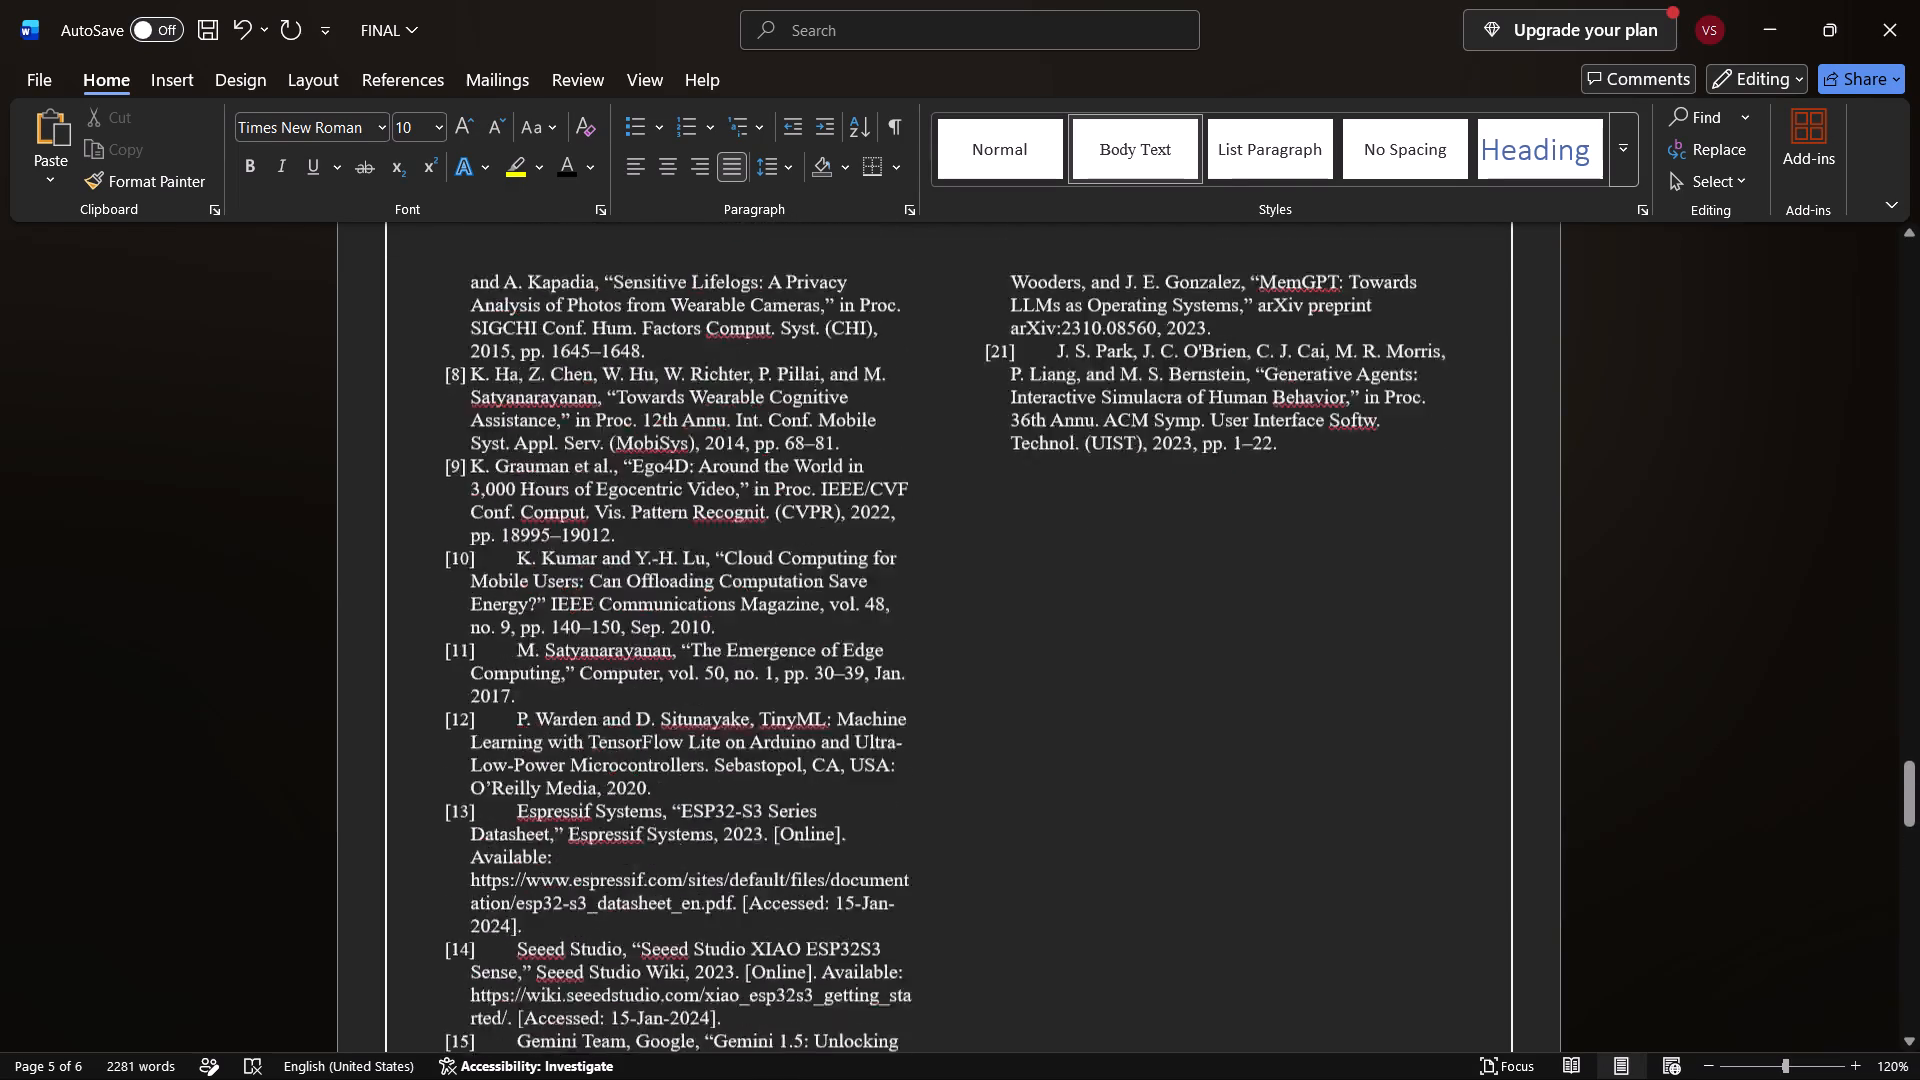
pyautogui.scroll(1, 1191, 827)
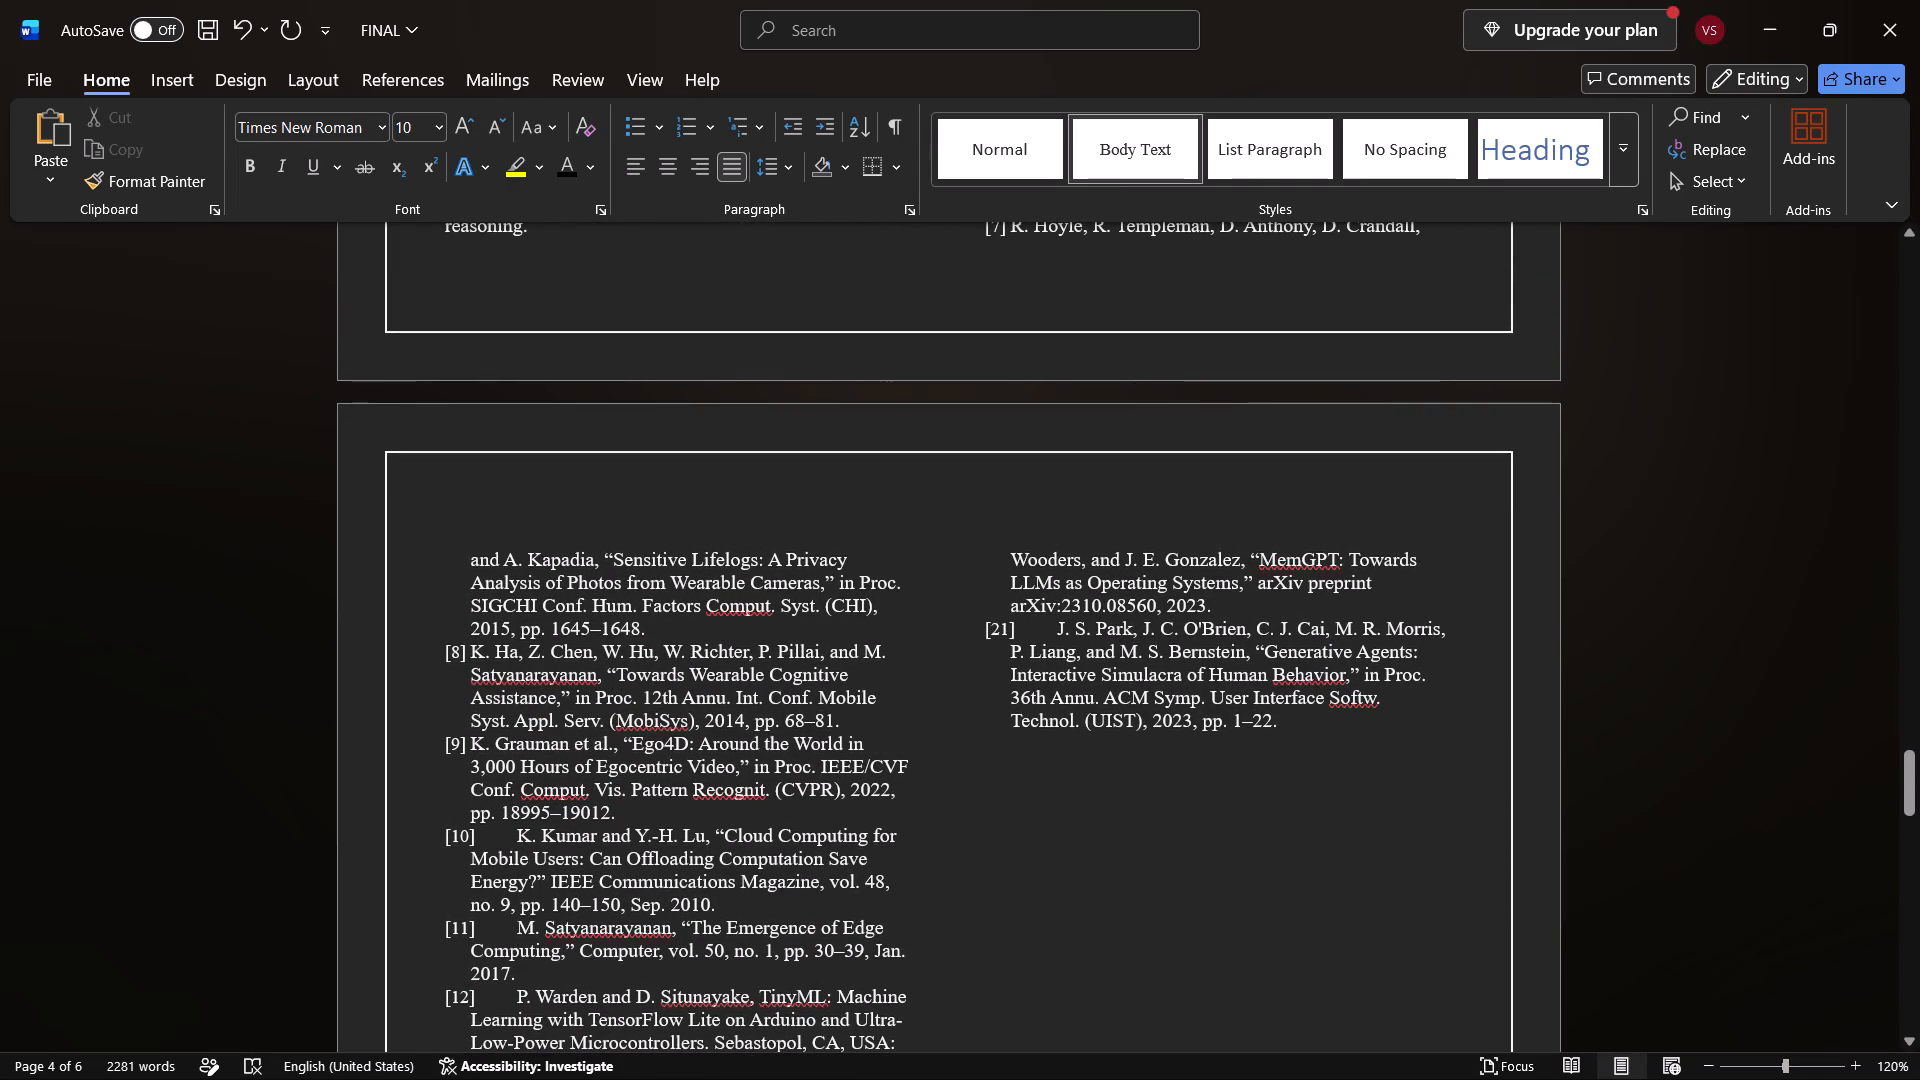
pyautogui.scroll(1, 1225, 759)
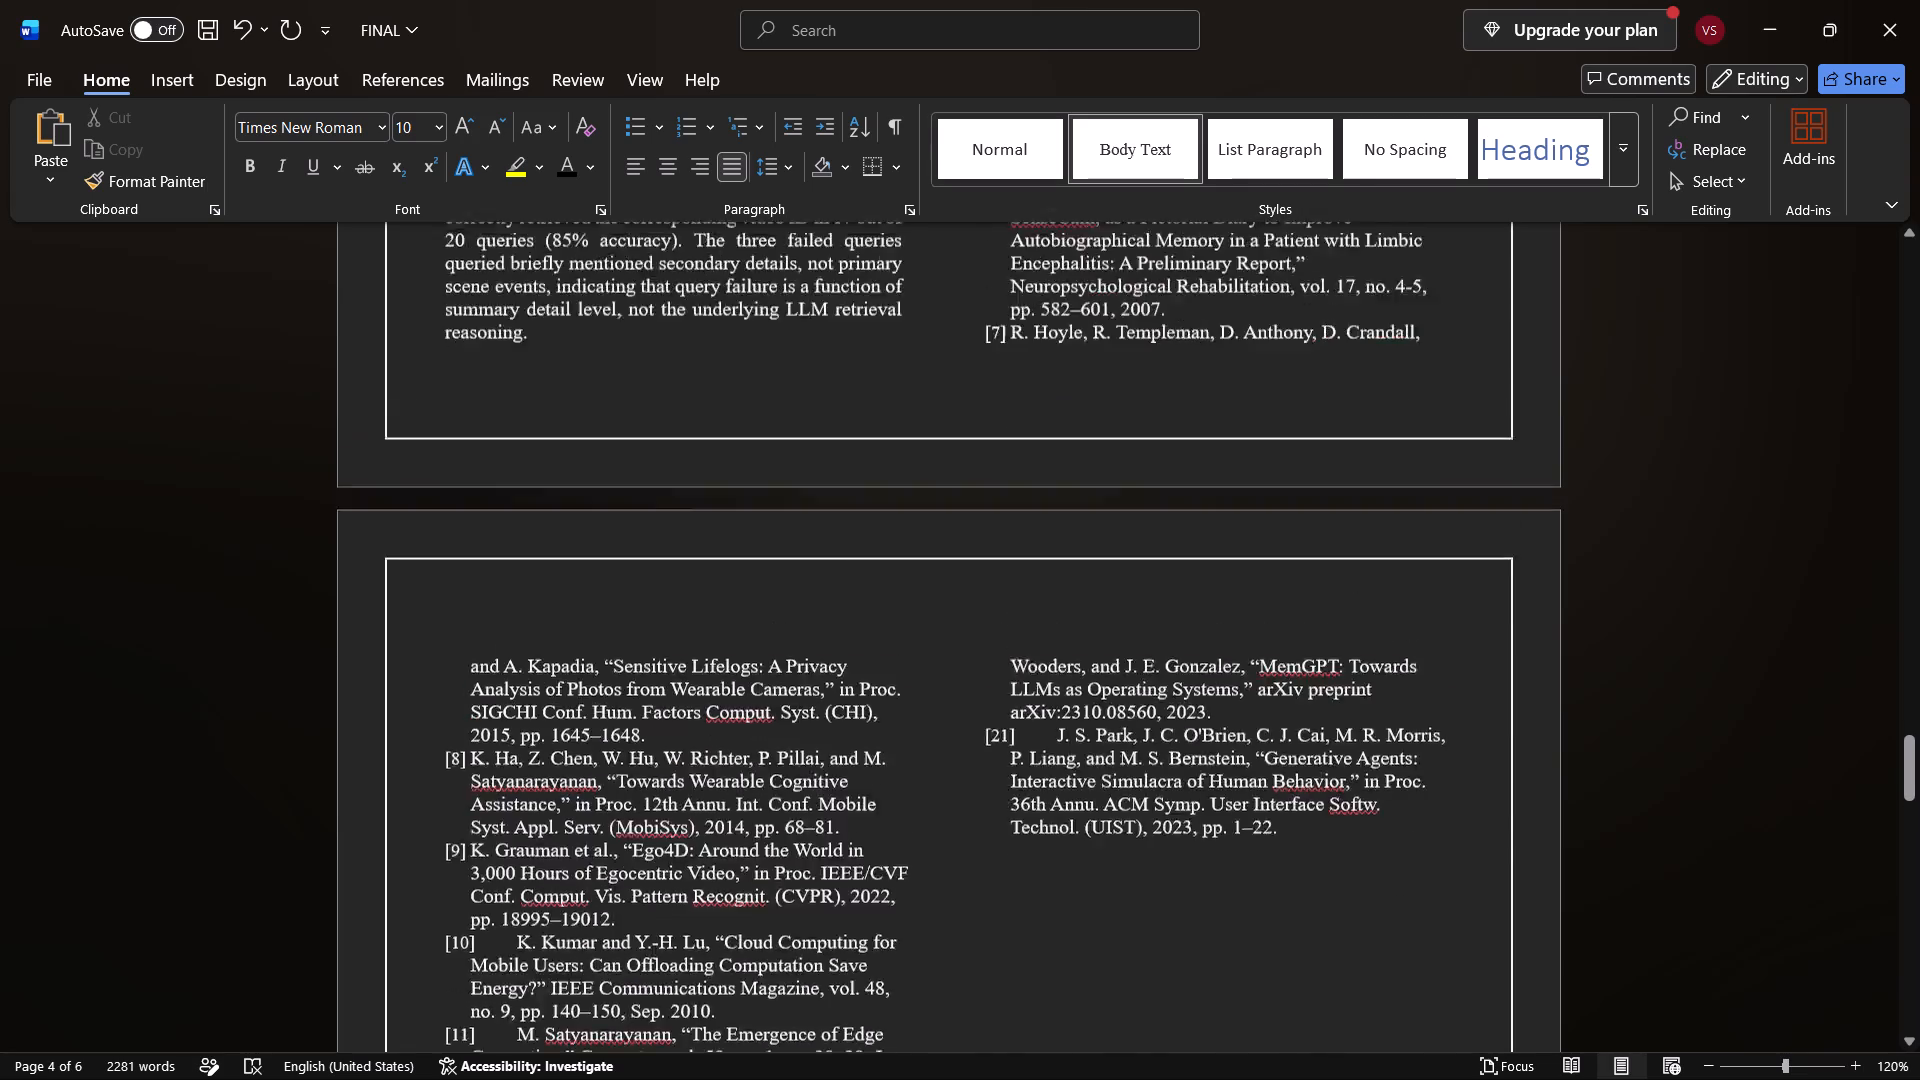
pyautogui.scroll(6, 1225, 759)
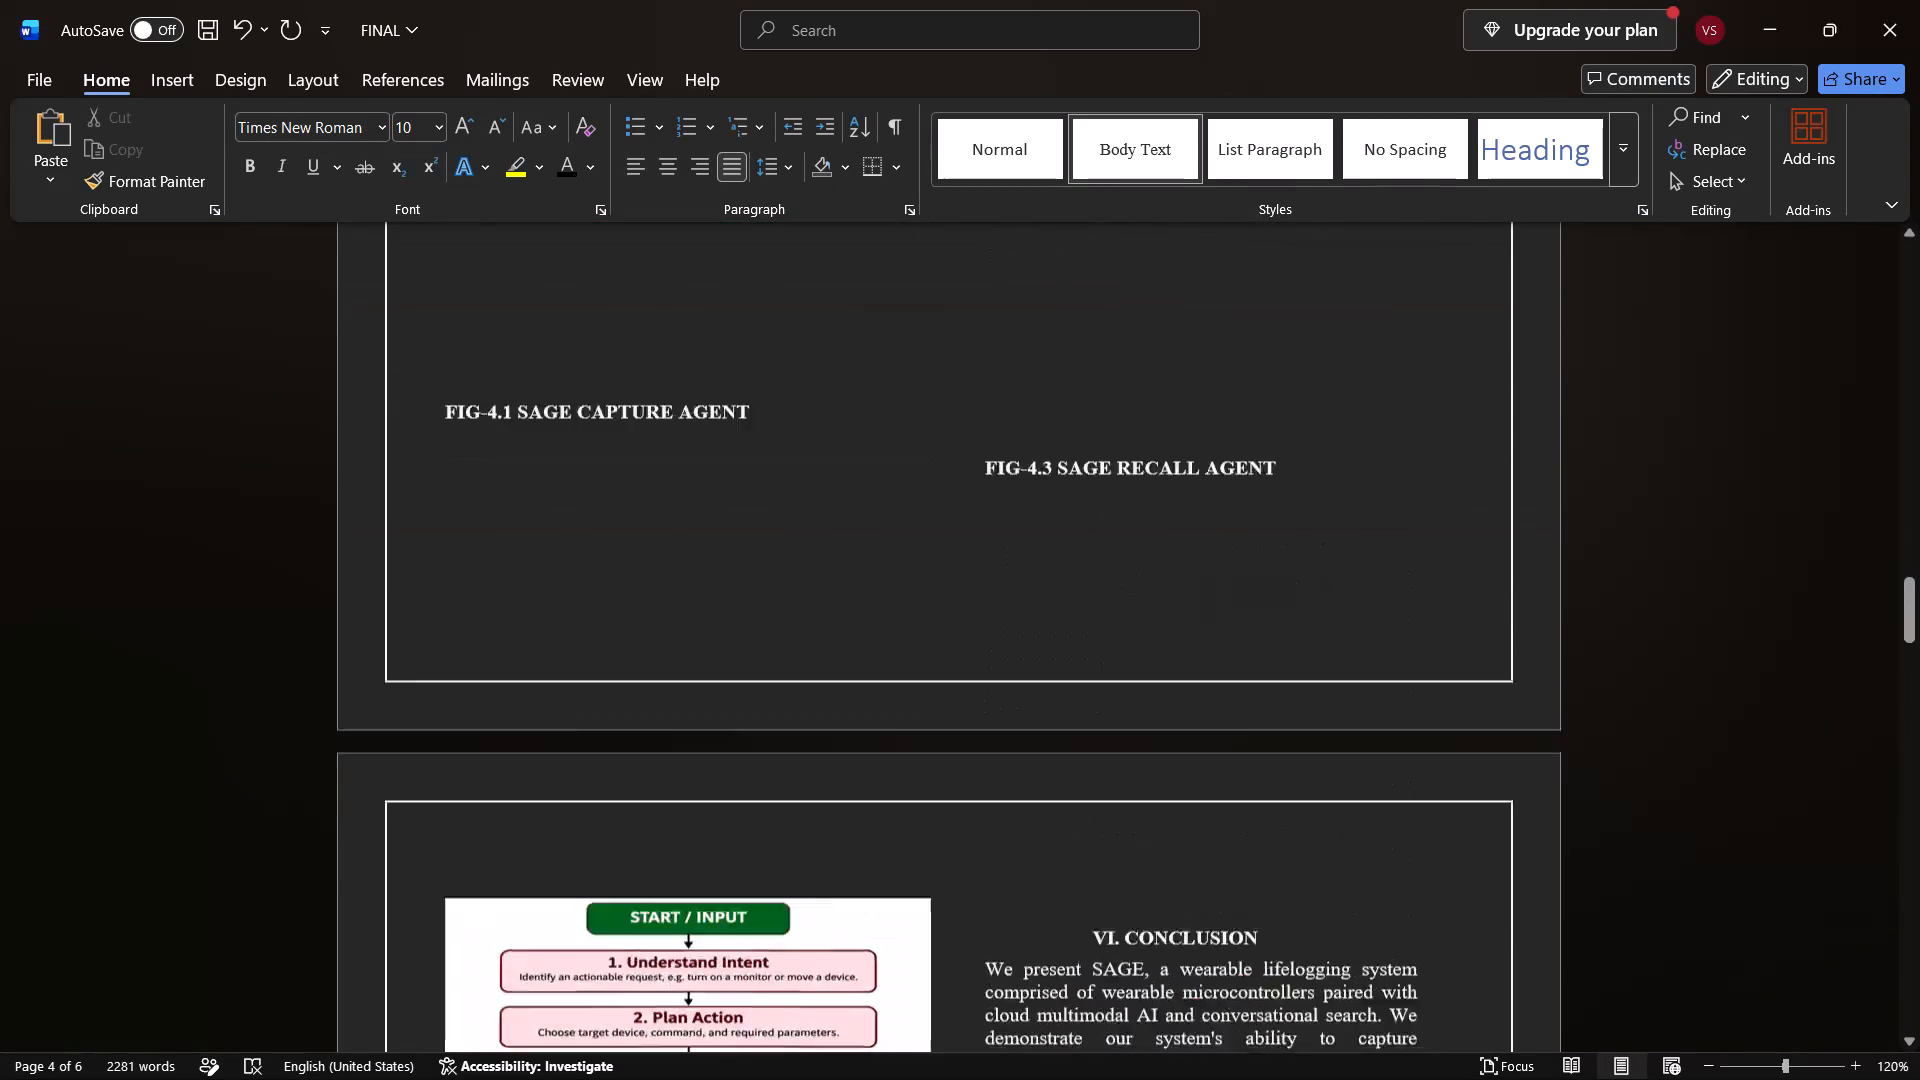
pyautogui.scroll(15, 1225, 759)
pyautogui.scroll(-2, 1225, 759)
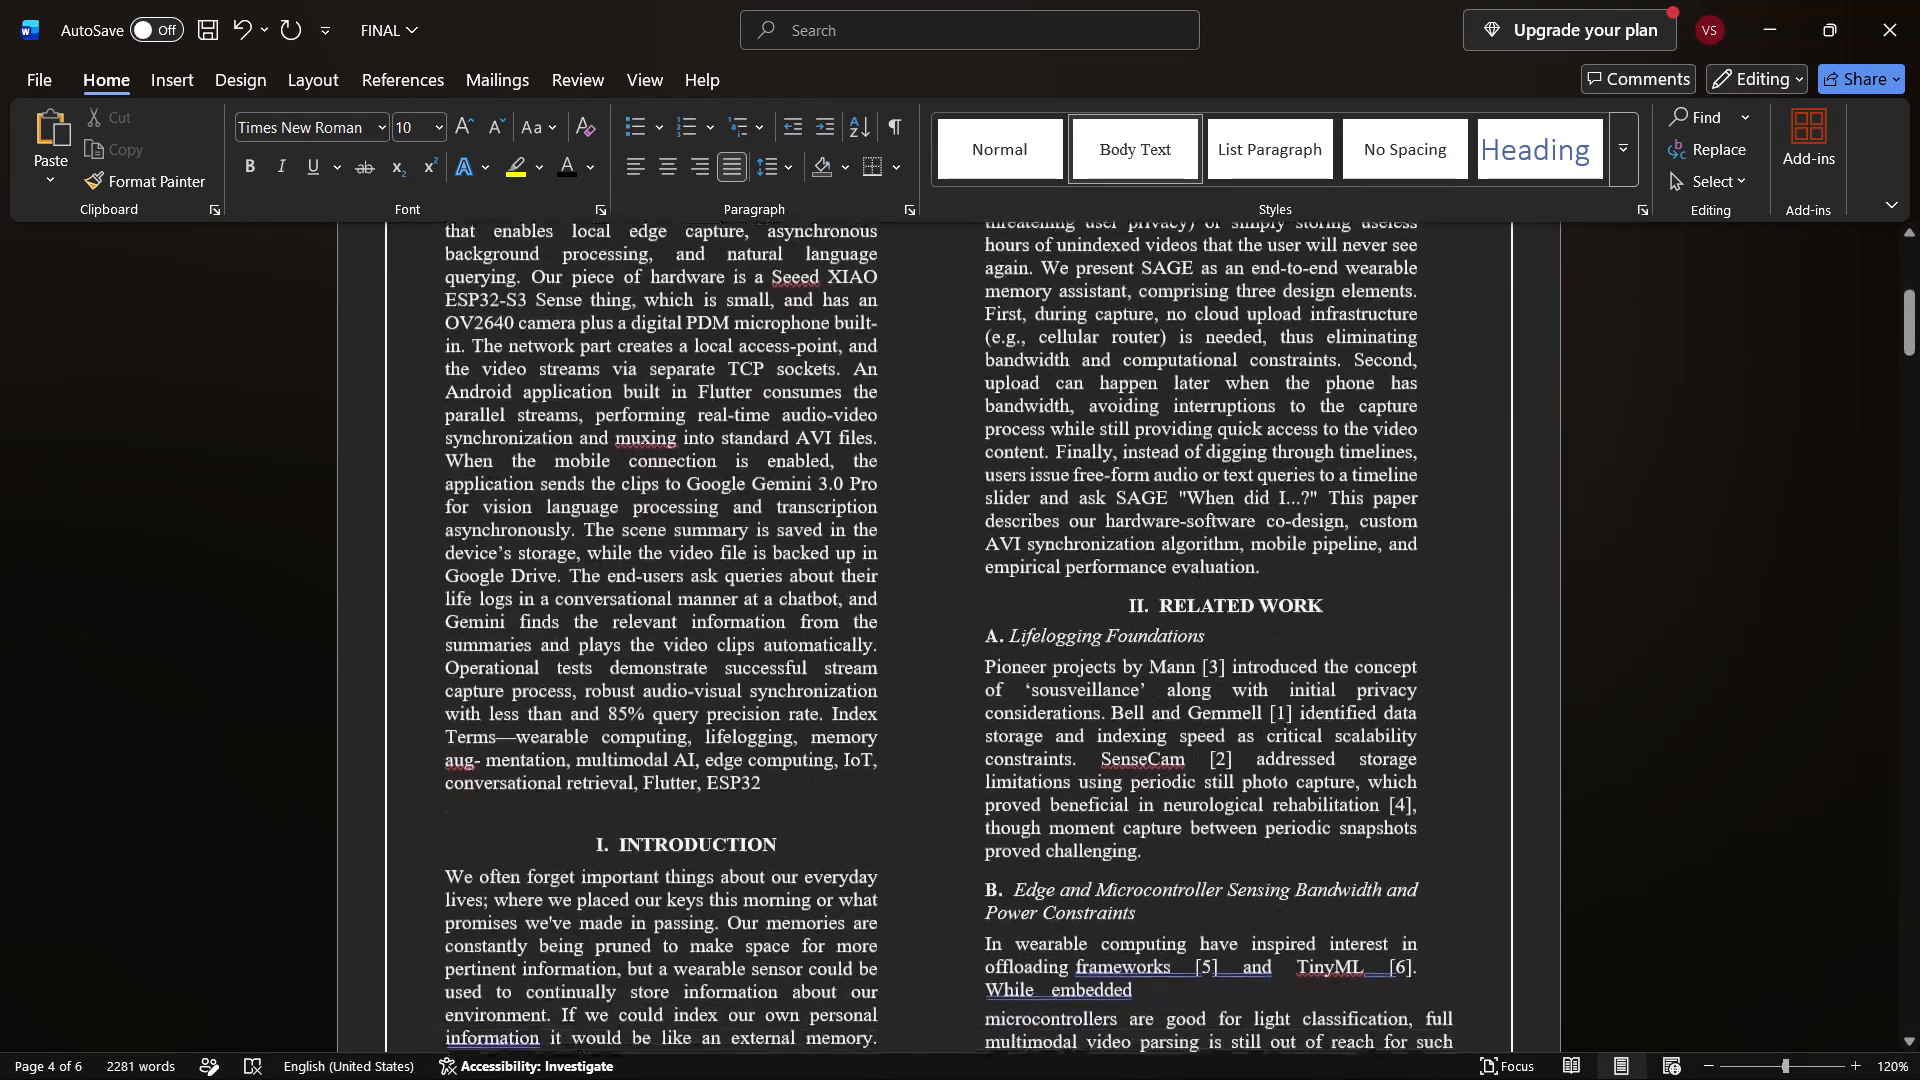
pyautogui.scroll(-1, 1225, 759)
pyautogui.scroll(2, 1225, 759)
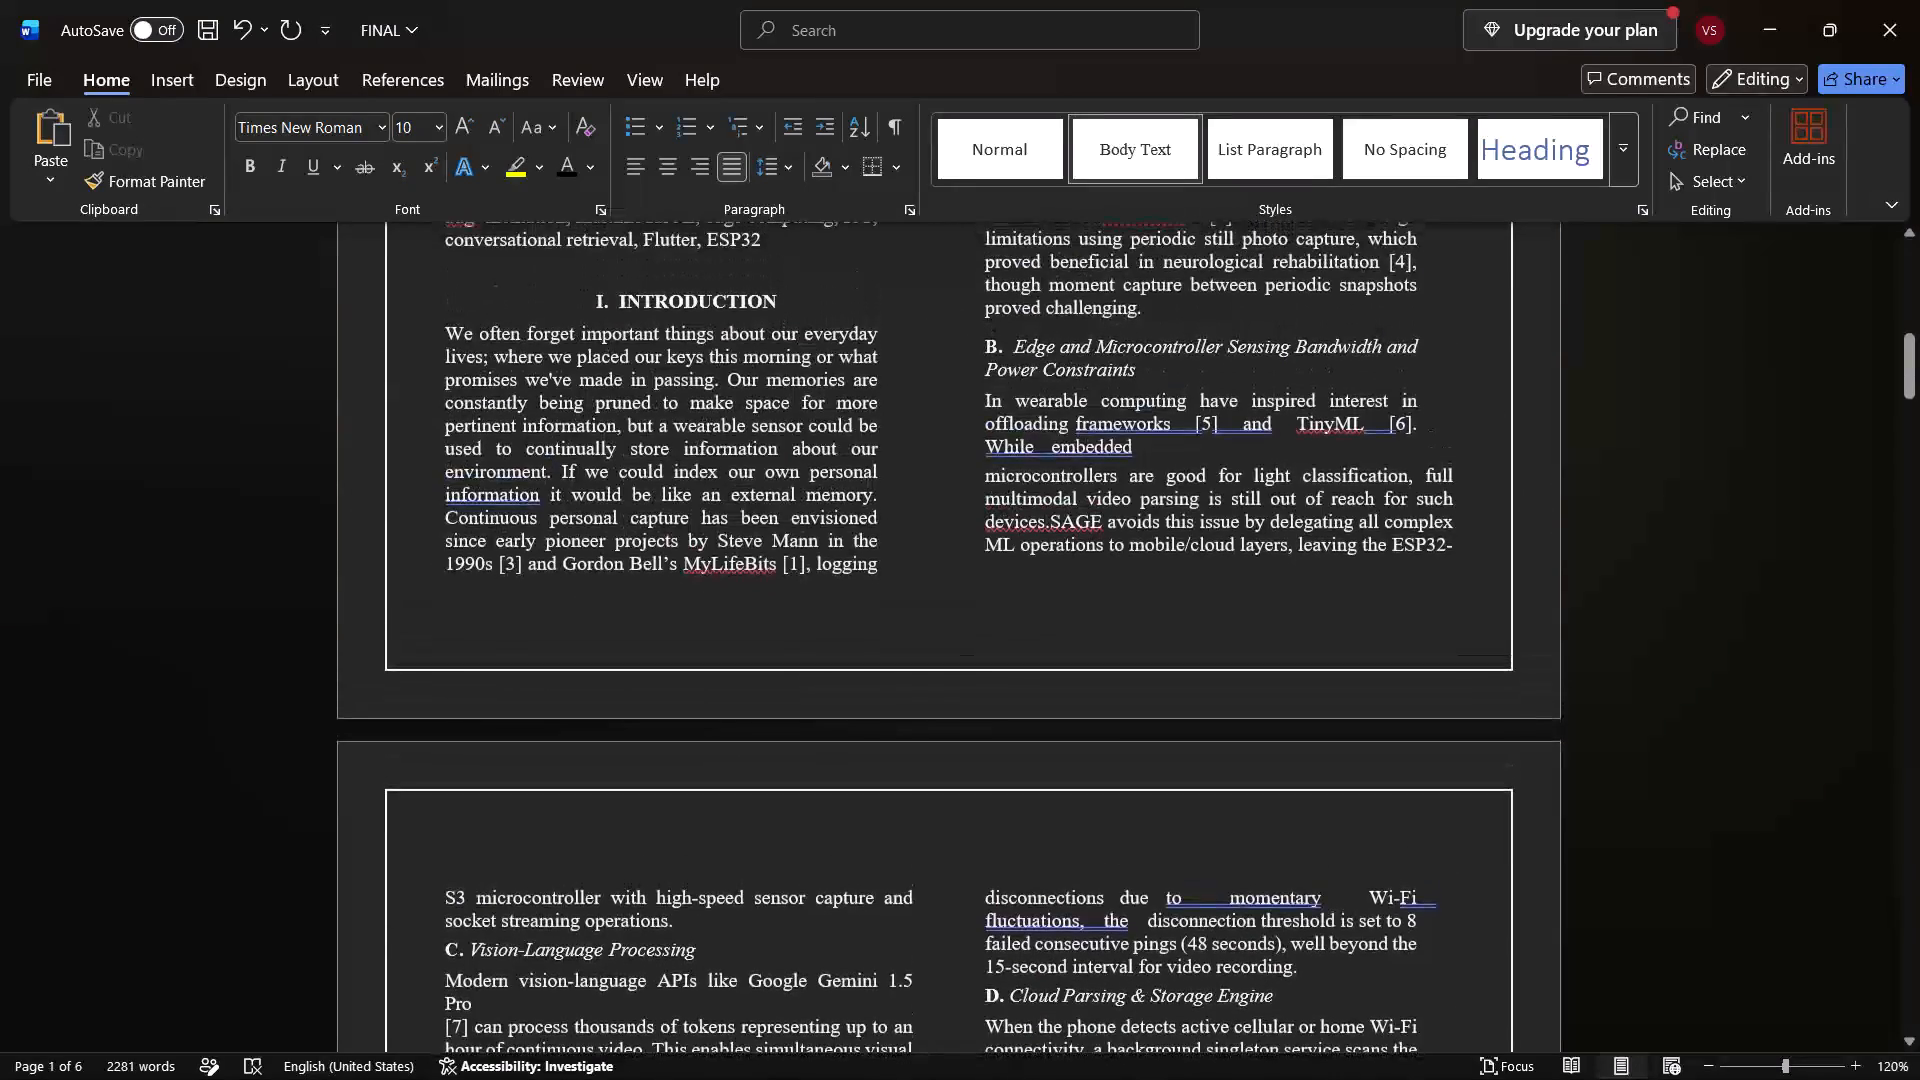
pyautogui.scroll(1, 1225, 759)
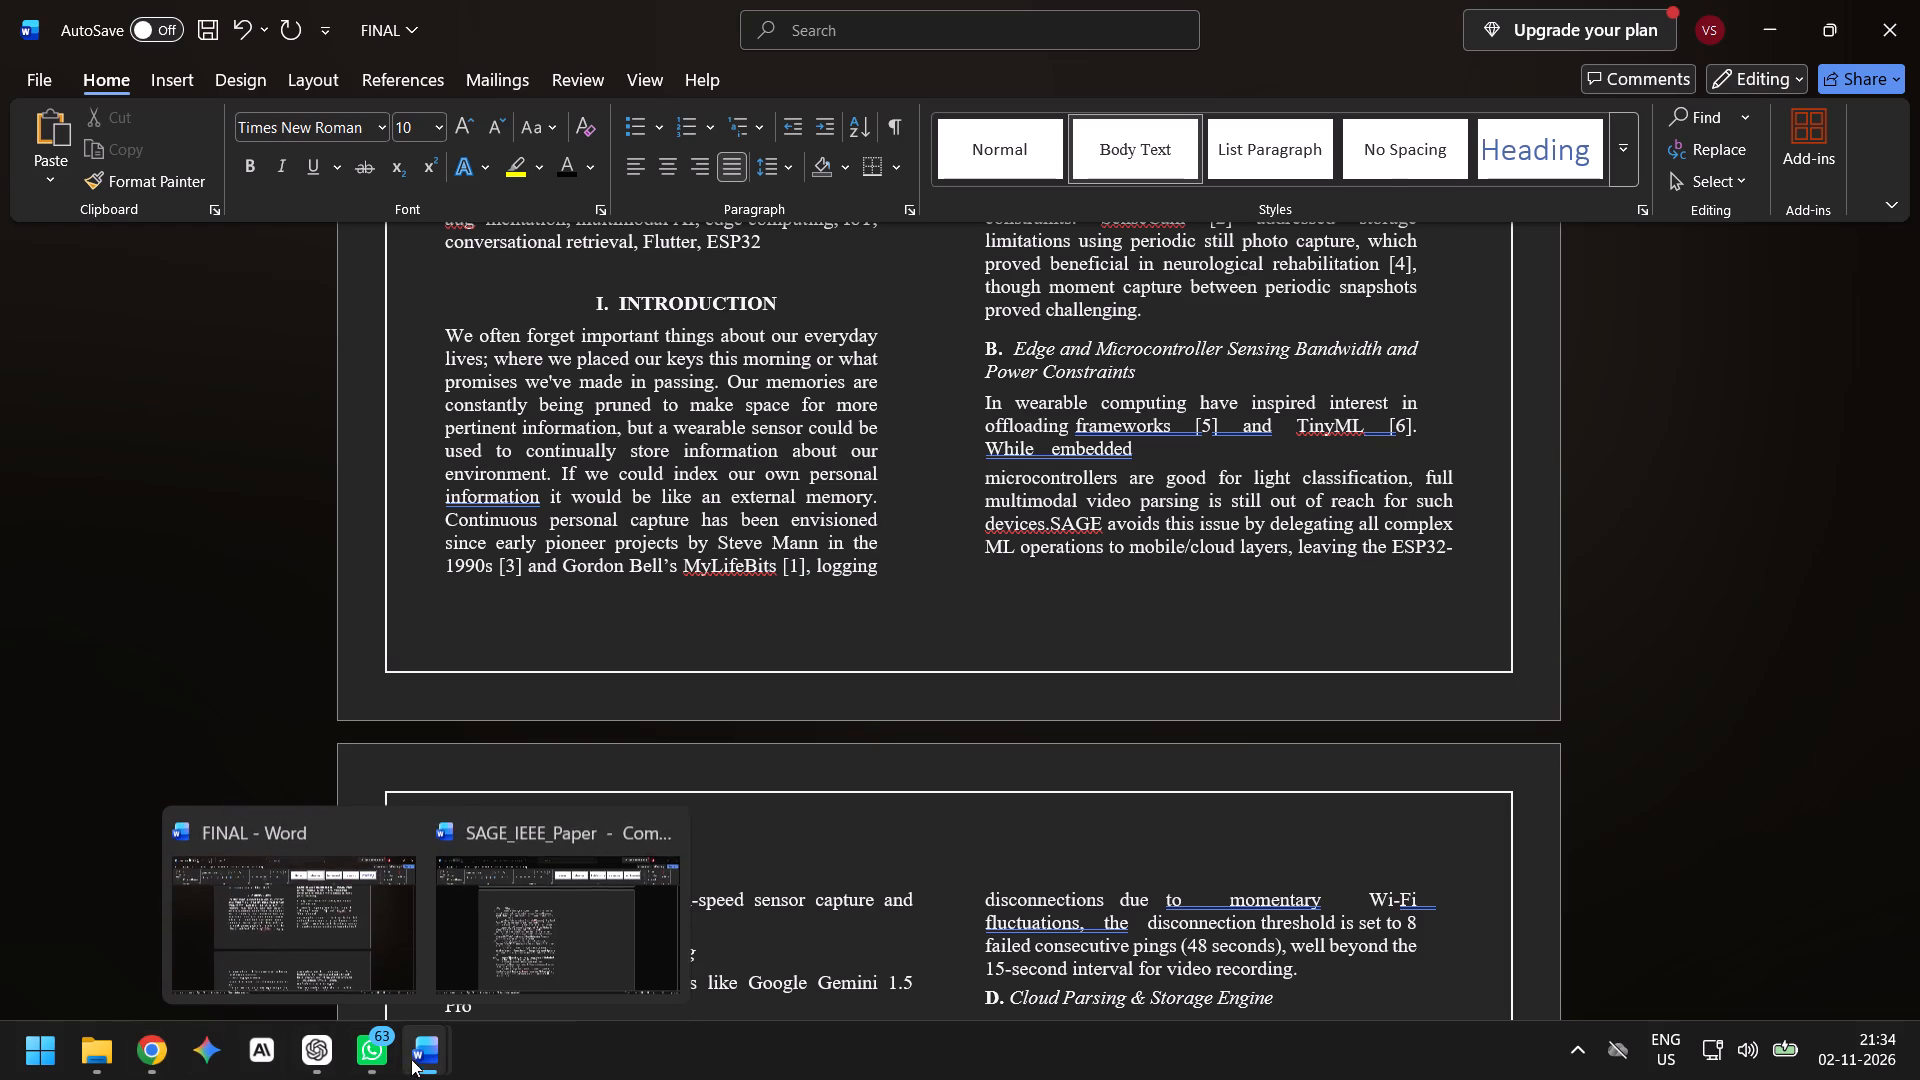
# Copy the full Introduction body text in SAGE_IEEE_Paper, from "We often forget important things" through "empirical performance evaluation.".
pyautogui.click(542, 934)
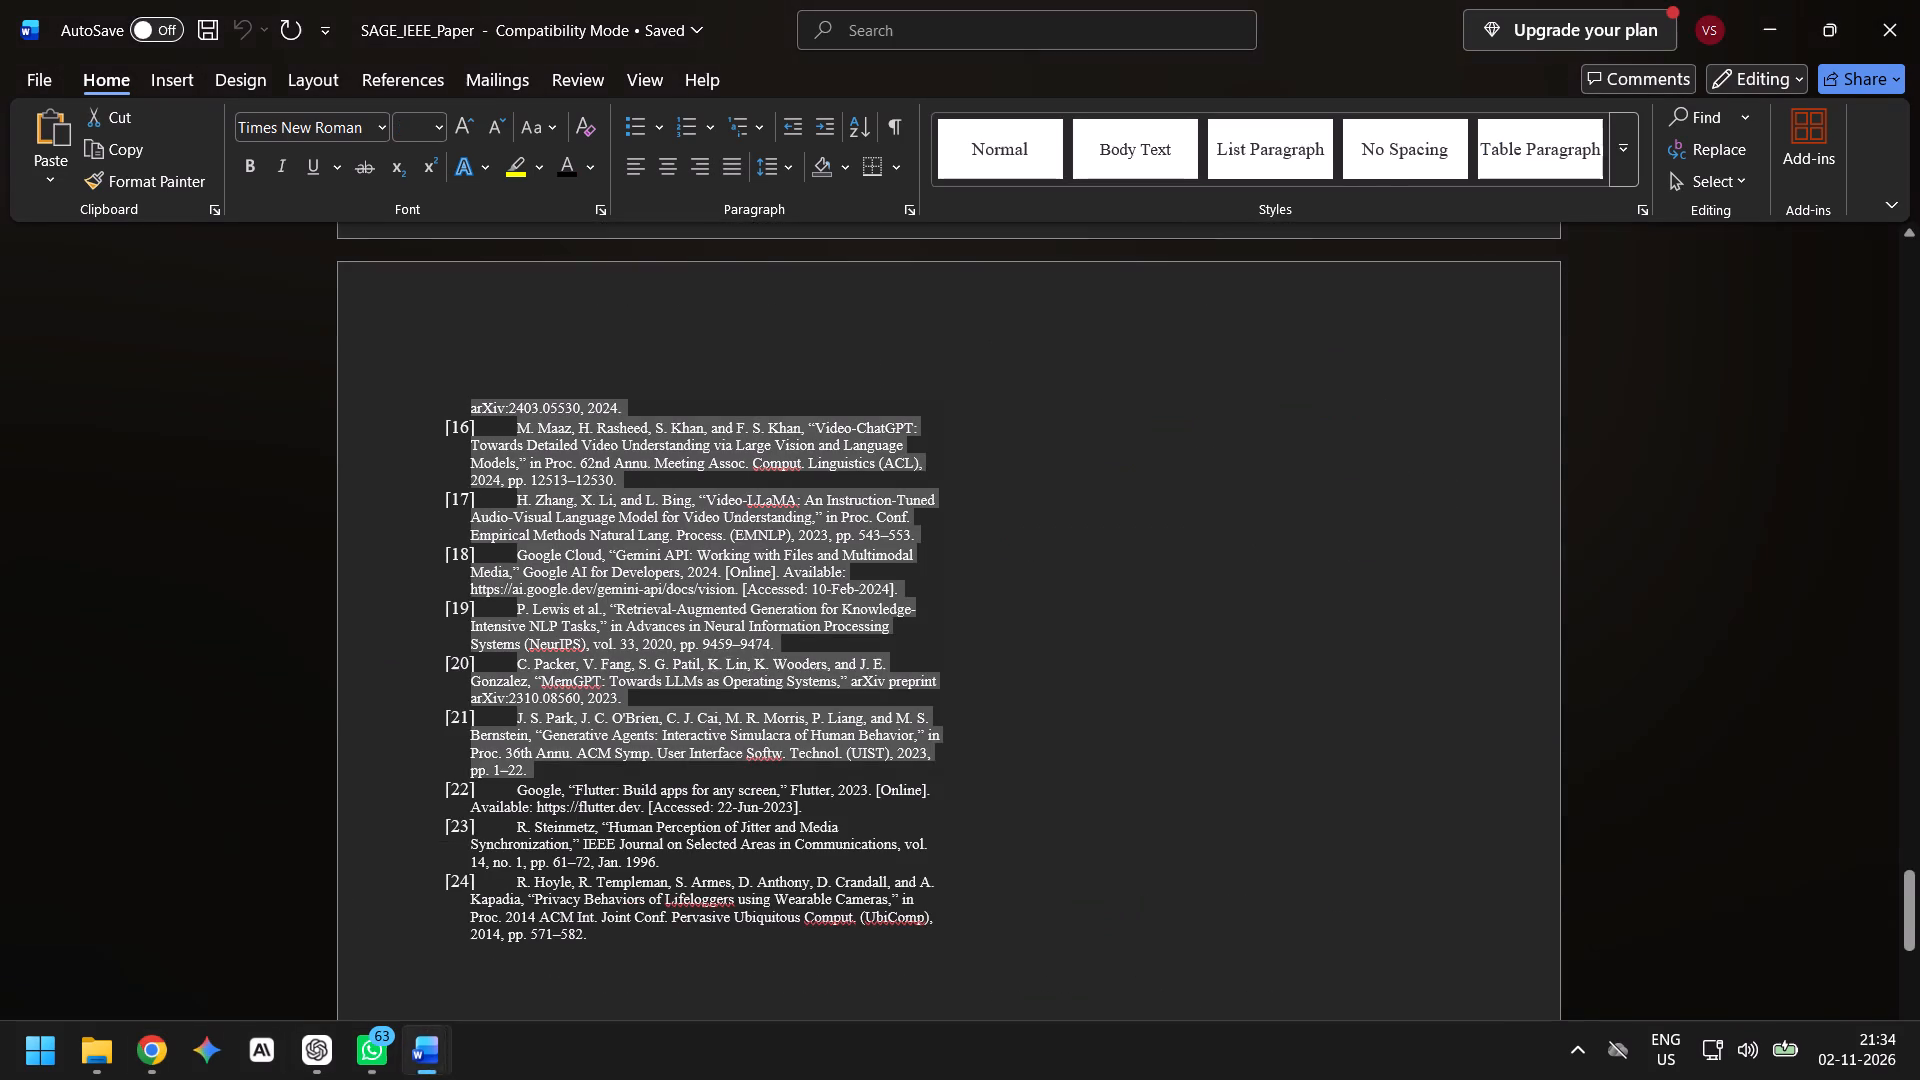
pyautogui.scroll(11, 1019, 625)
pyautogui.scroll(-2, 1019, 625)
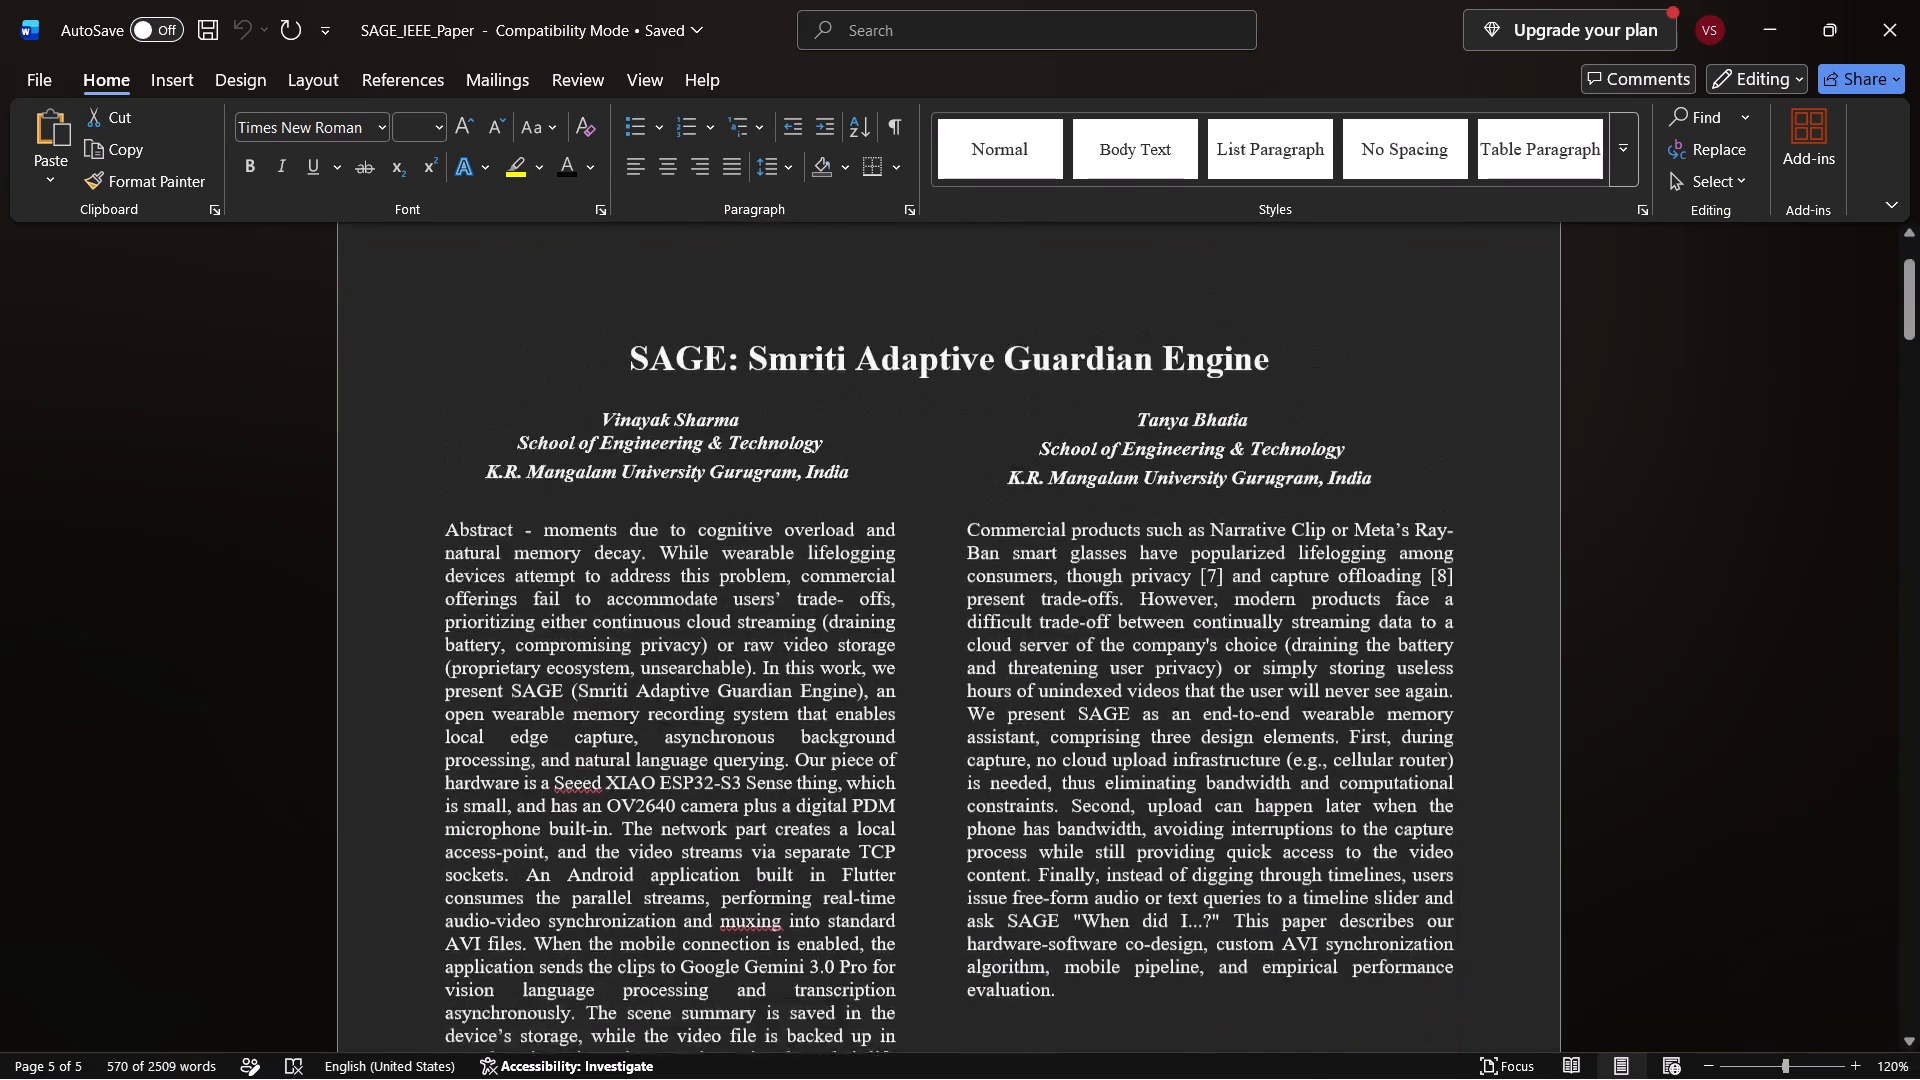
pyautogui.scroll(-3, 1019, 625)
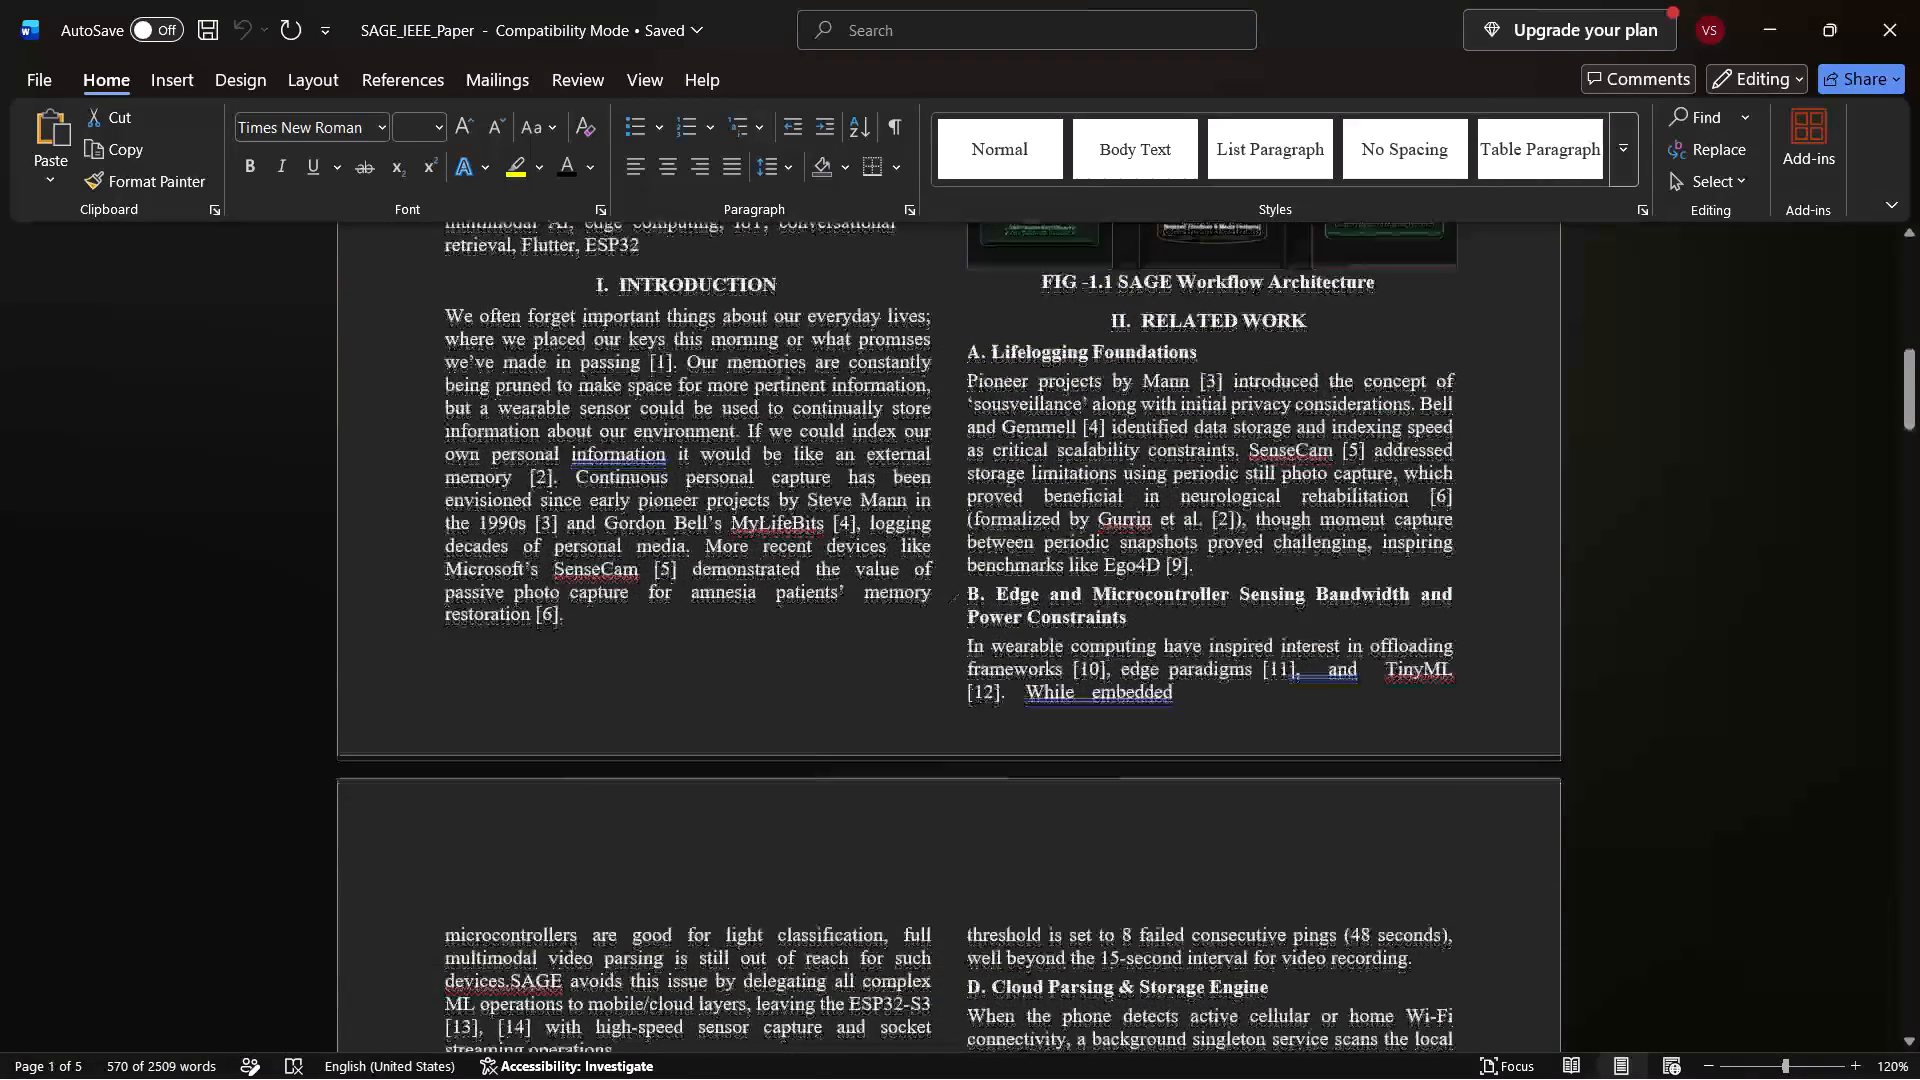
pyautogui.scroll(-1, 1019, 625)
pyautogui.scroll(2, 1019, 625)
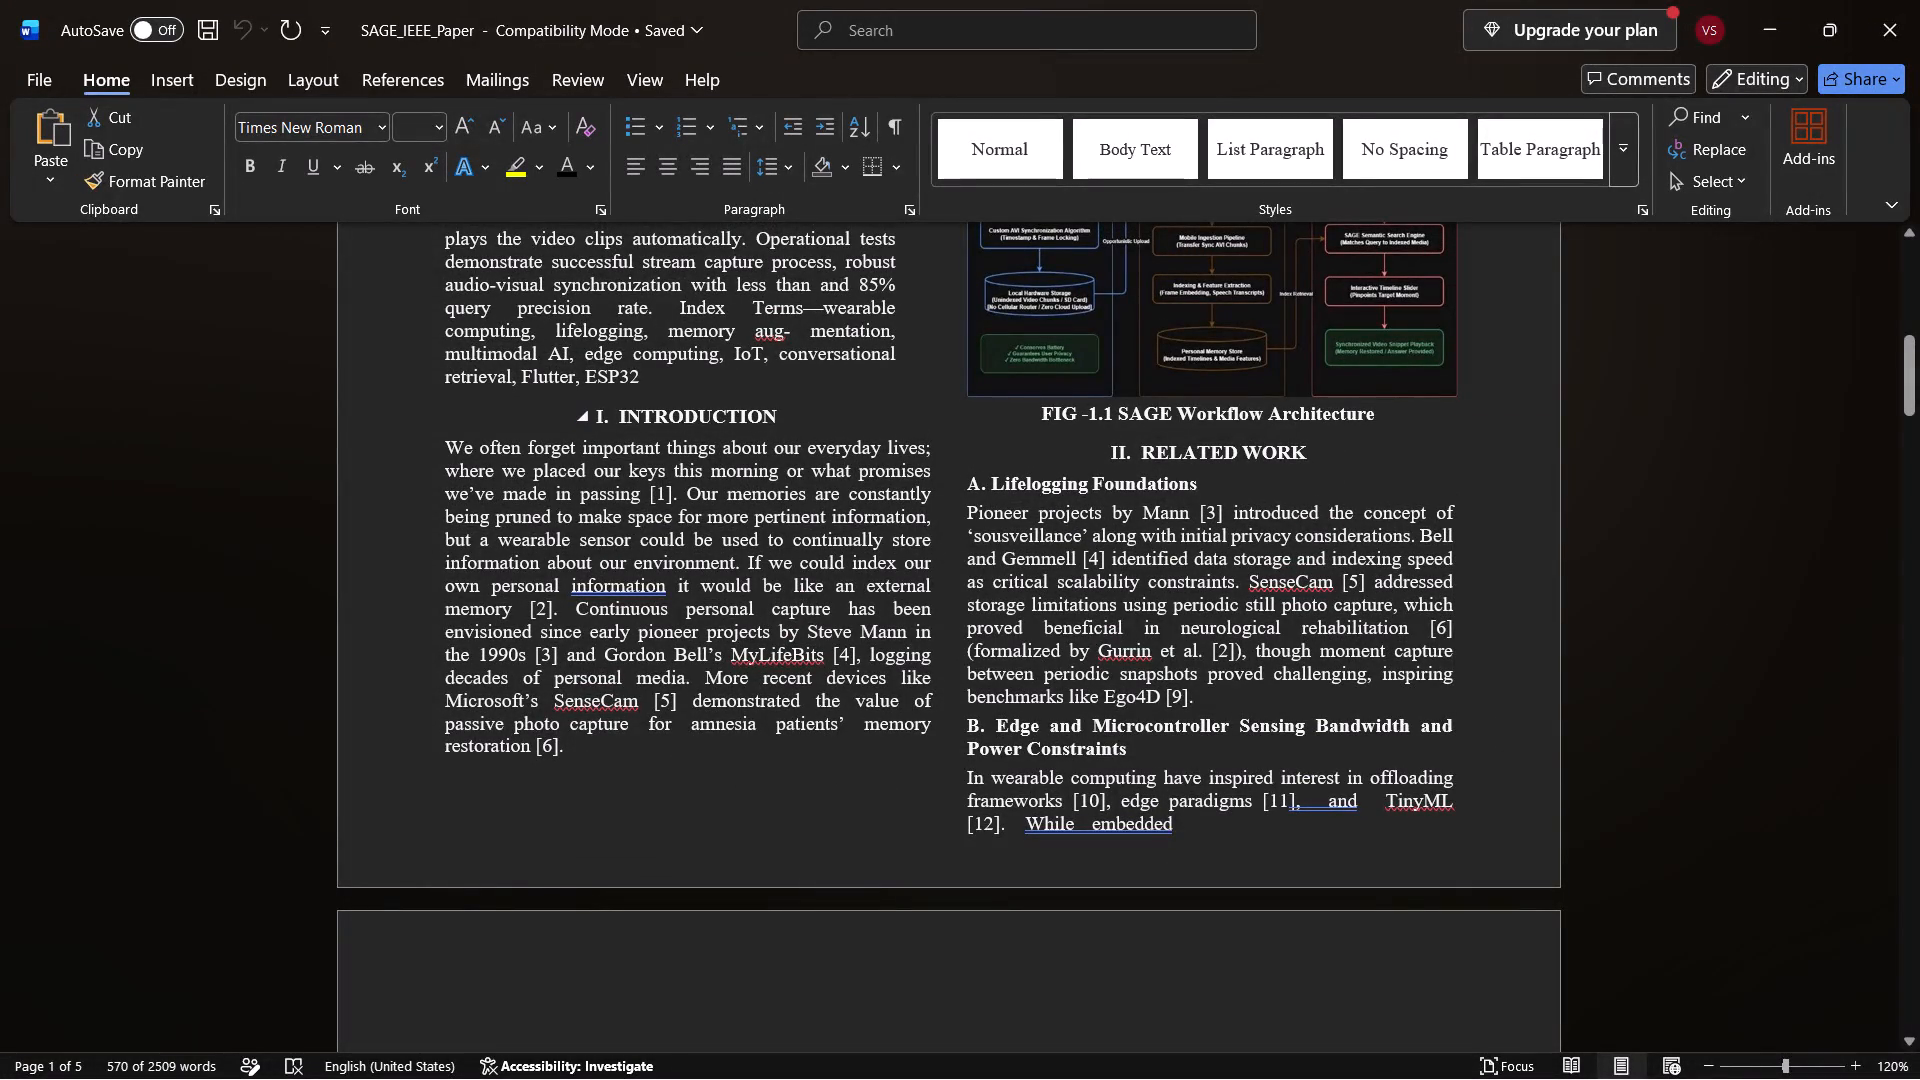
pyautogui.moveTo(601, 413); pyautogui.dragTo(591, 488)
pyautogui.click(619, 414)
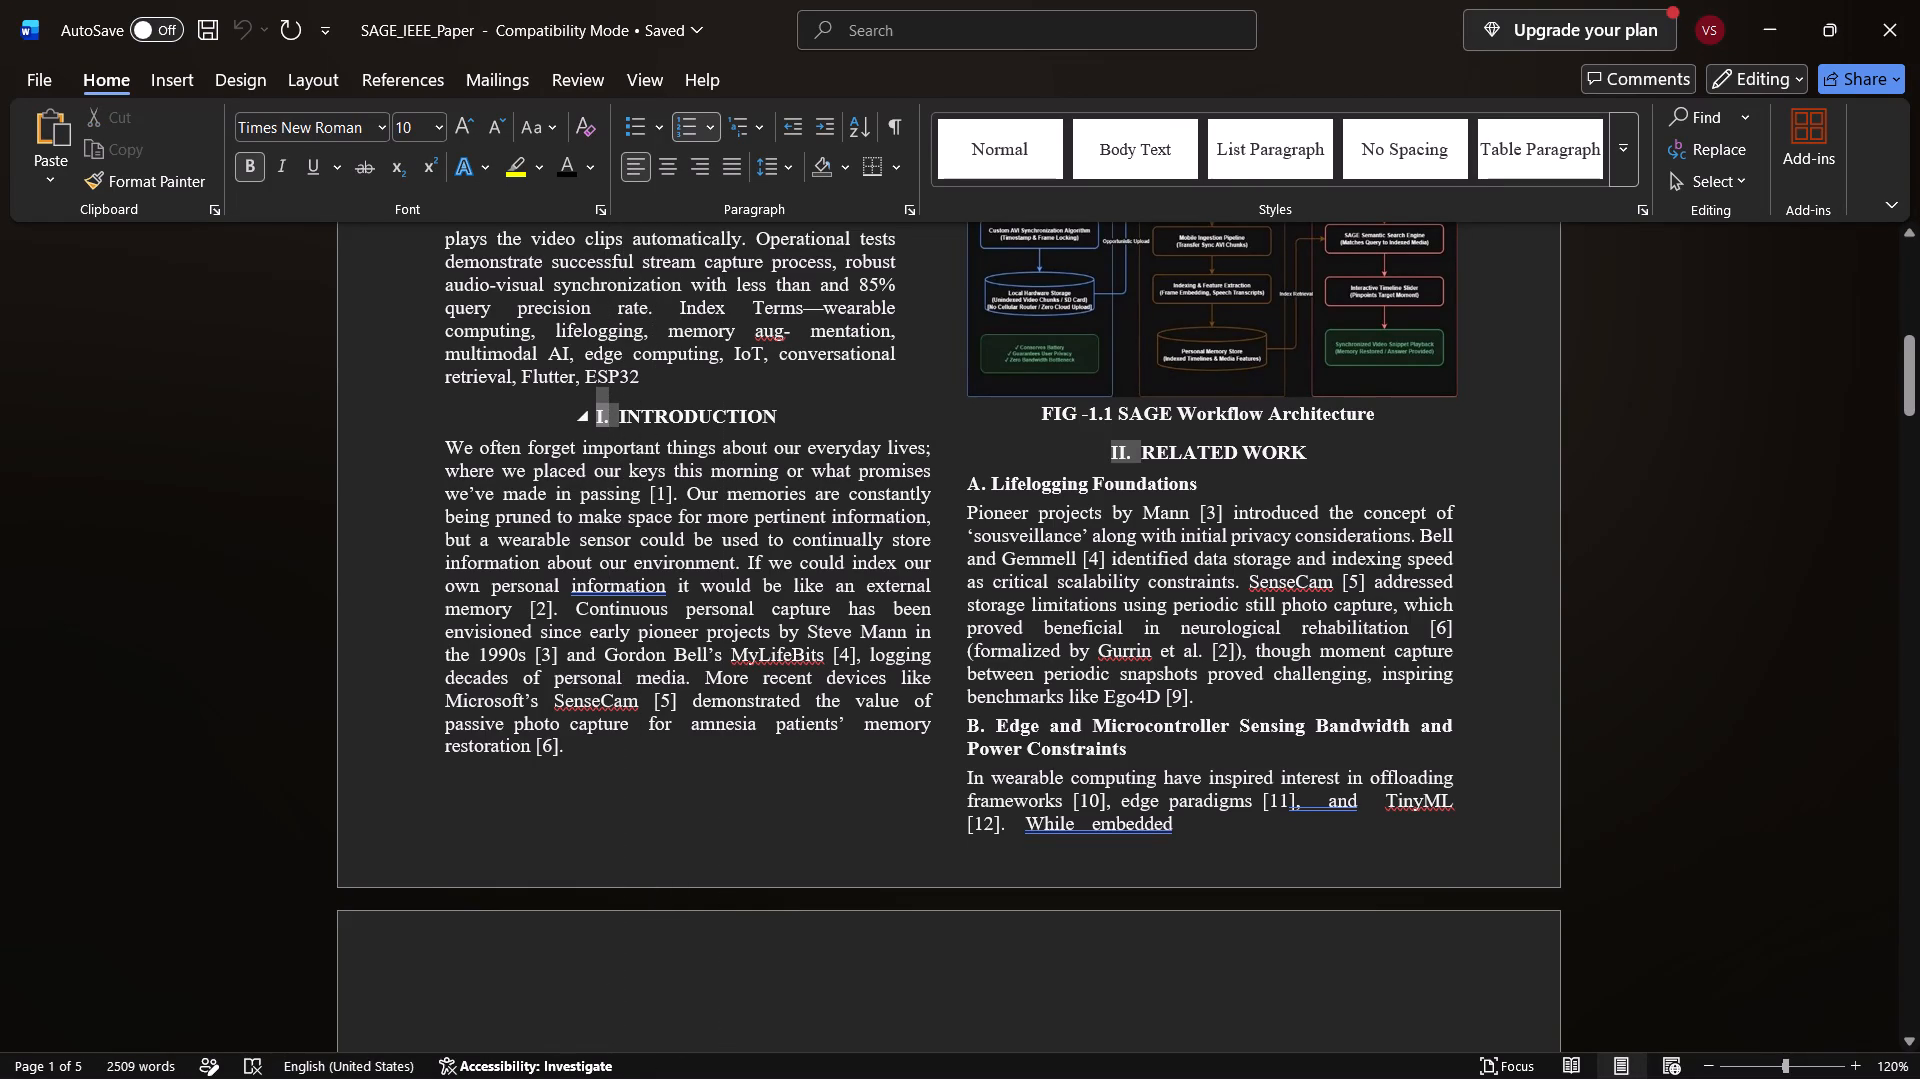
pyautogui.moveTo(441, 442); pyautogui.dragTo(622, 511)
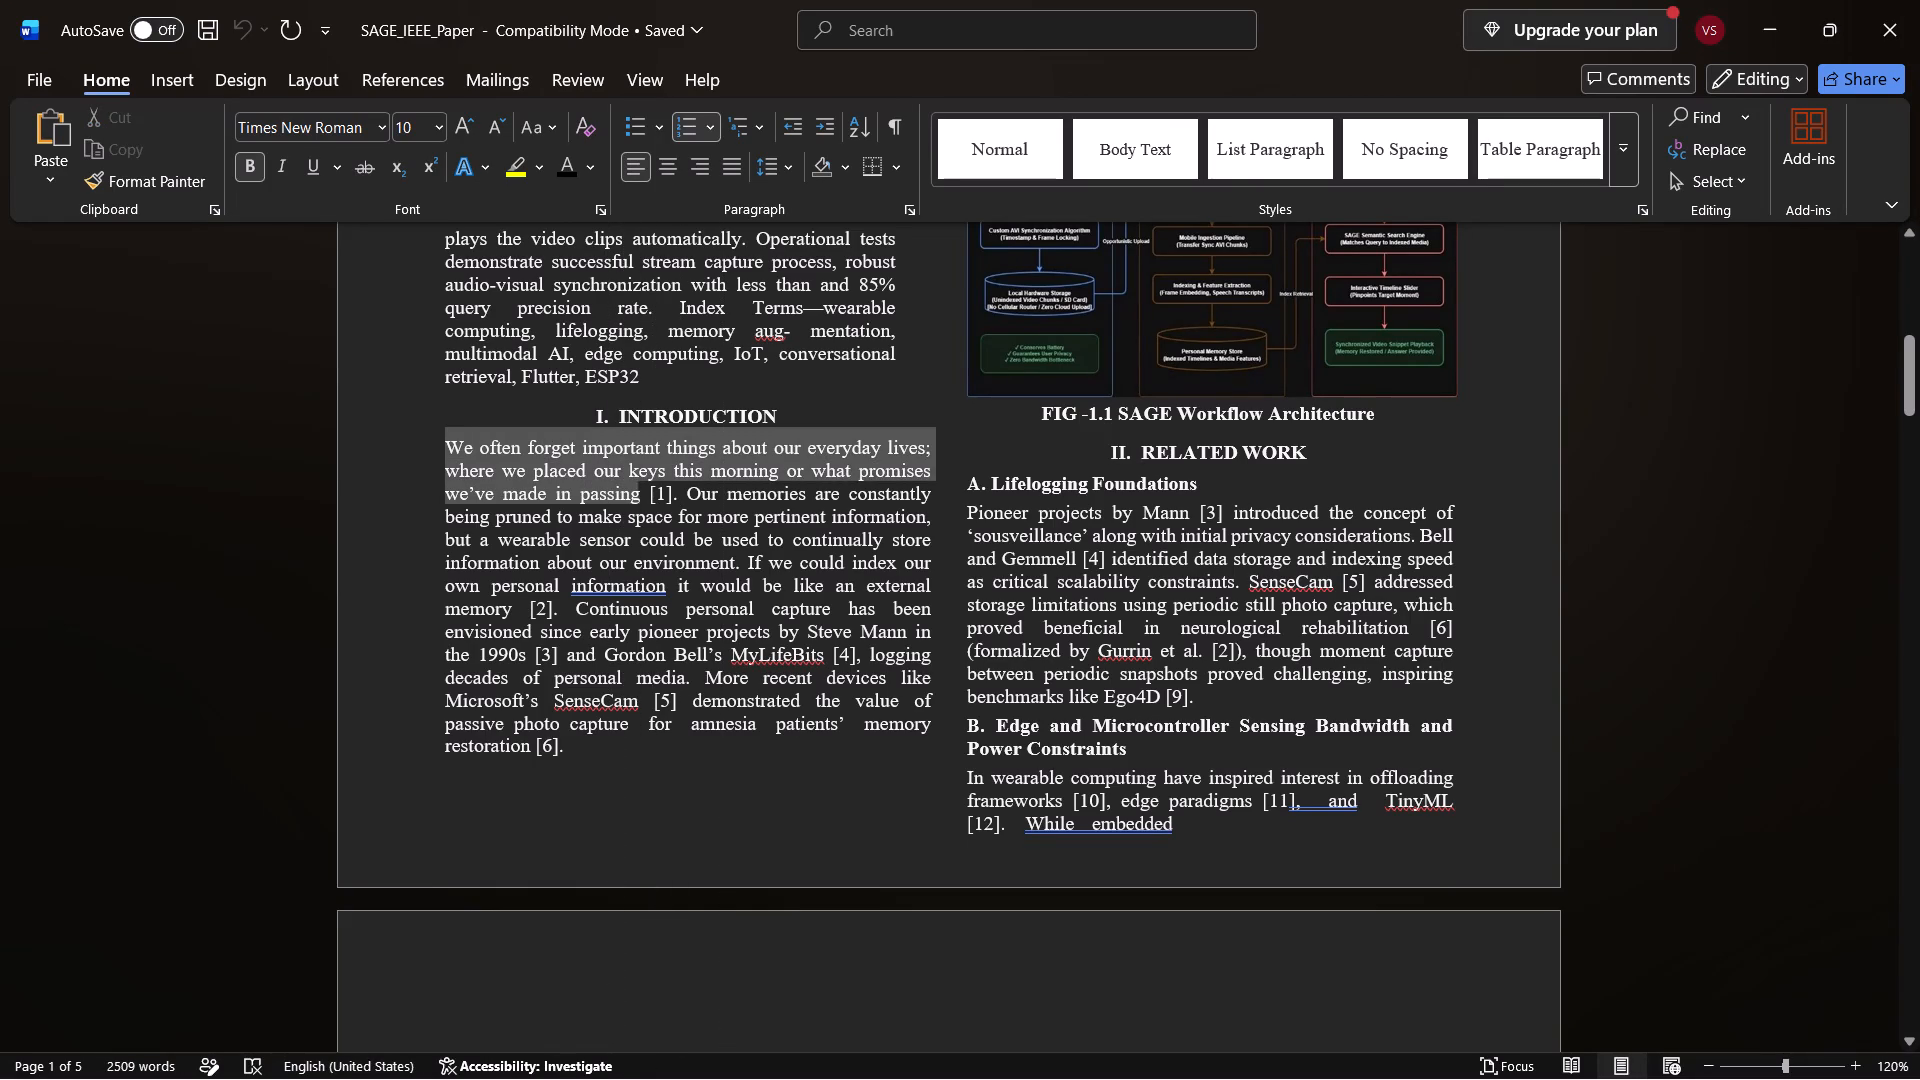
pyautogui.moveTo(622, 511); pyautogui.dragTo(910, 748)
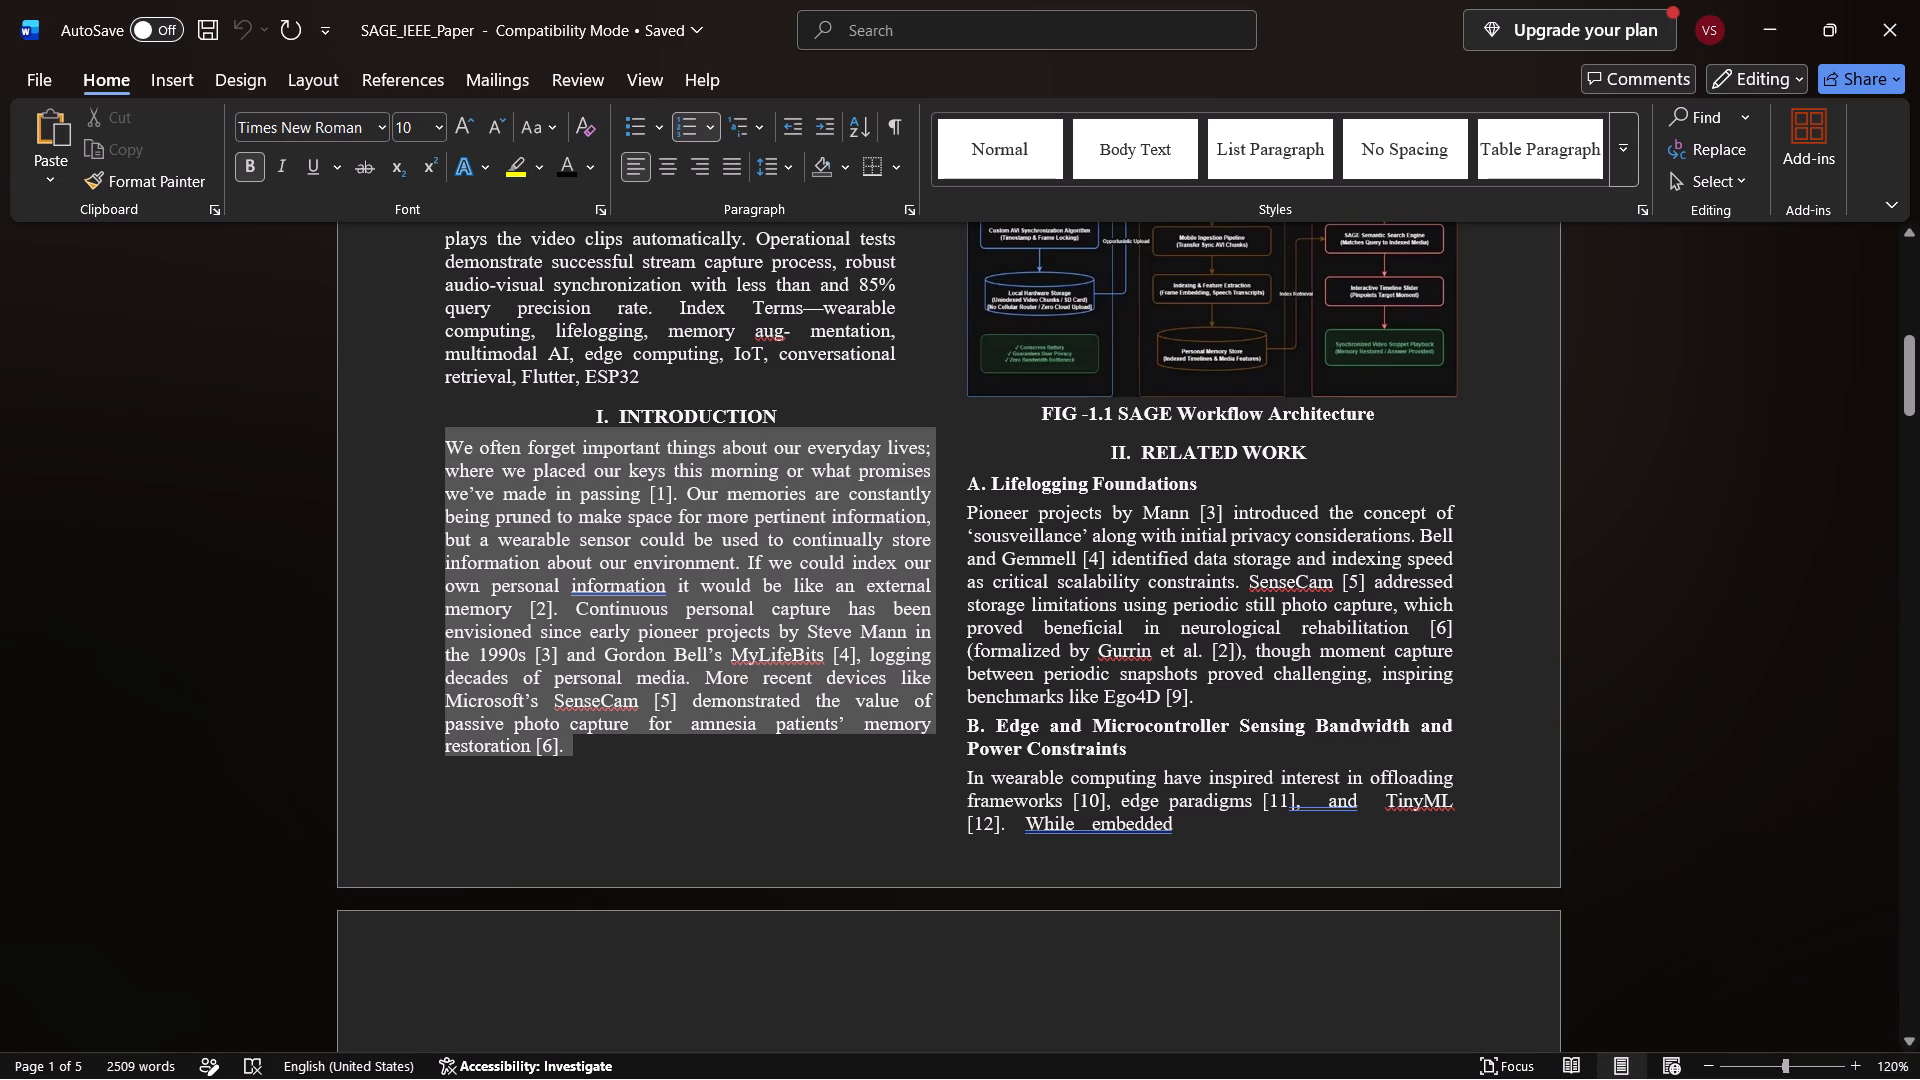
pyautogui.moveTo(910, 748); pyautogui.dragTo(1287, 489)
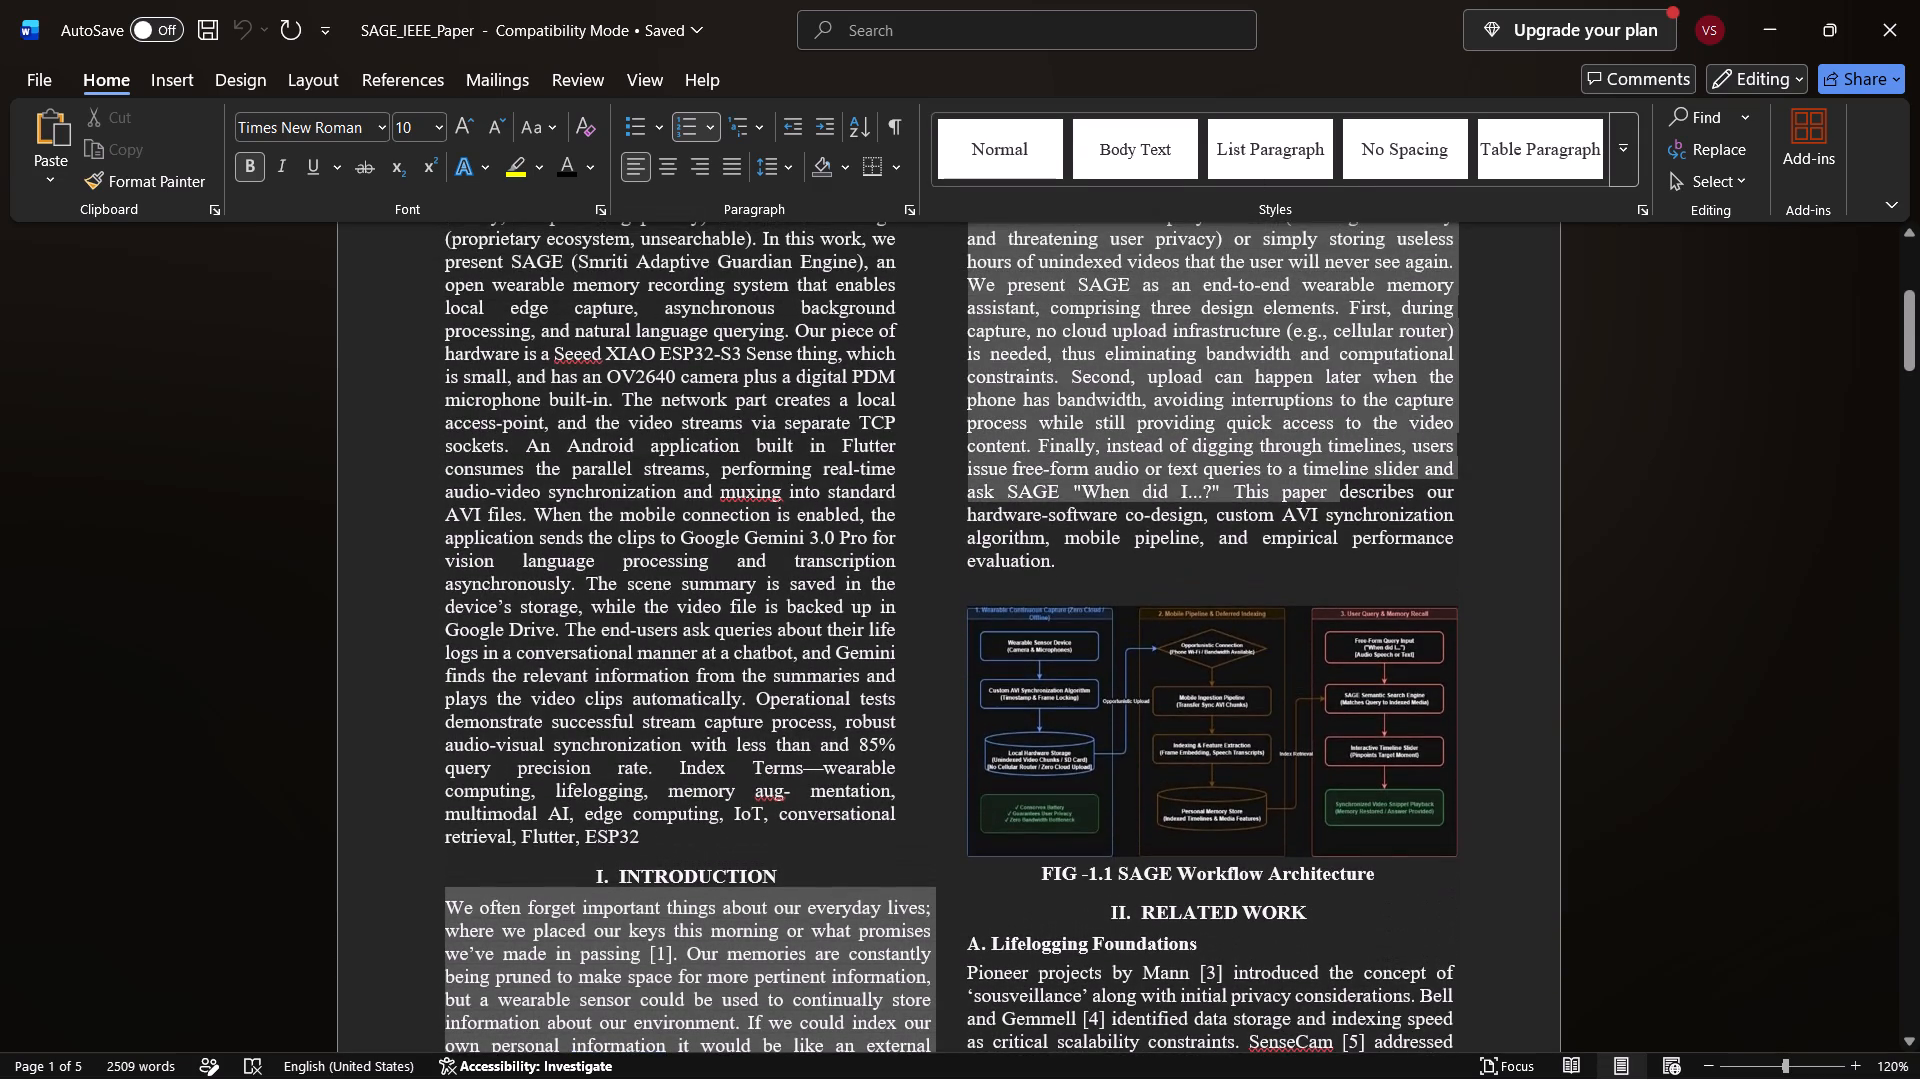
pyautogui.moveTo(1287, 489); pyautogui.dragTo(1283, 558)
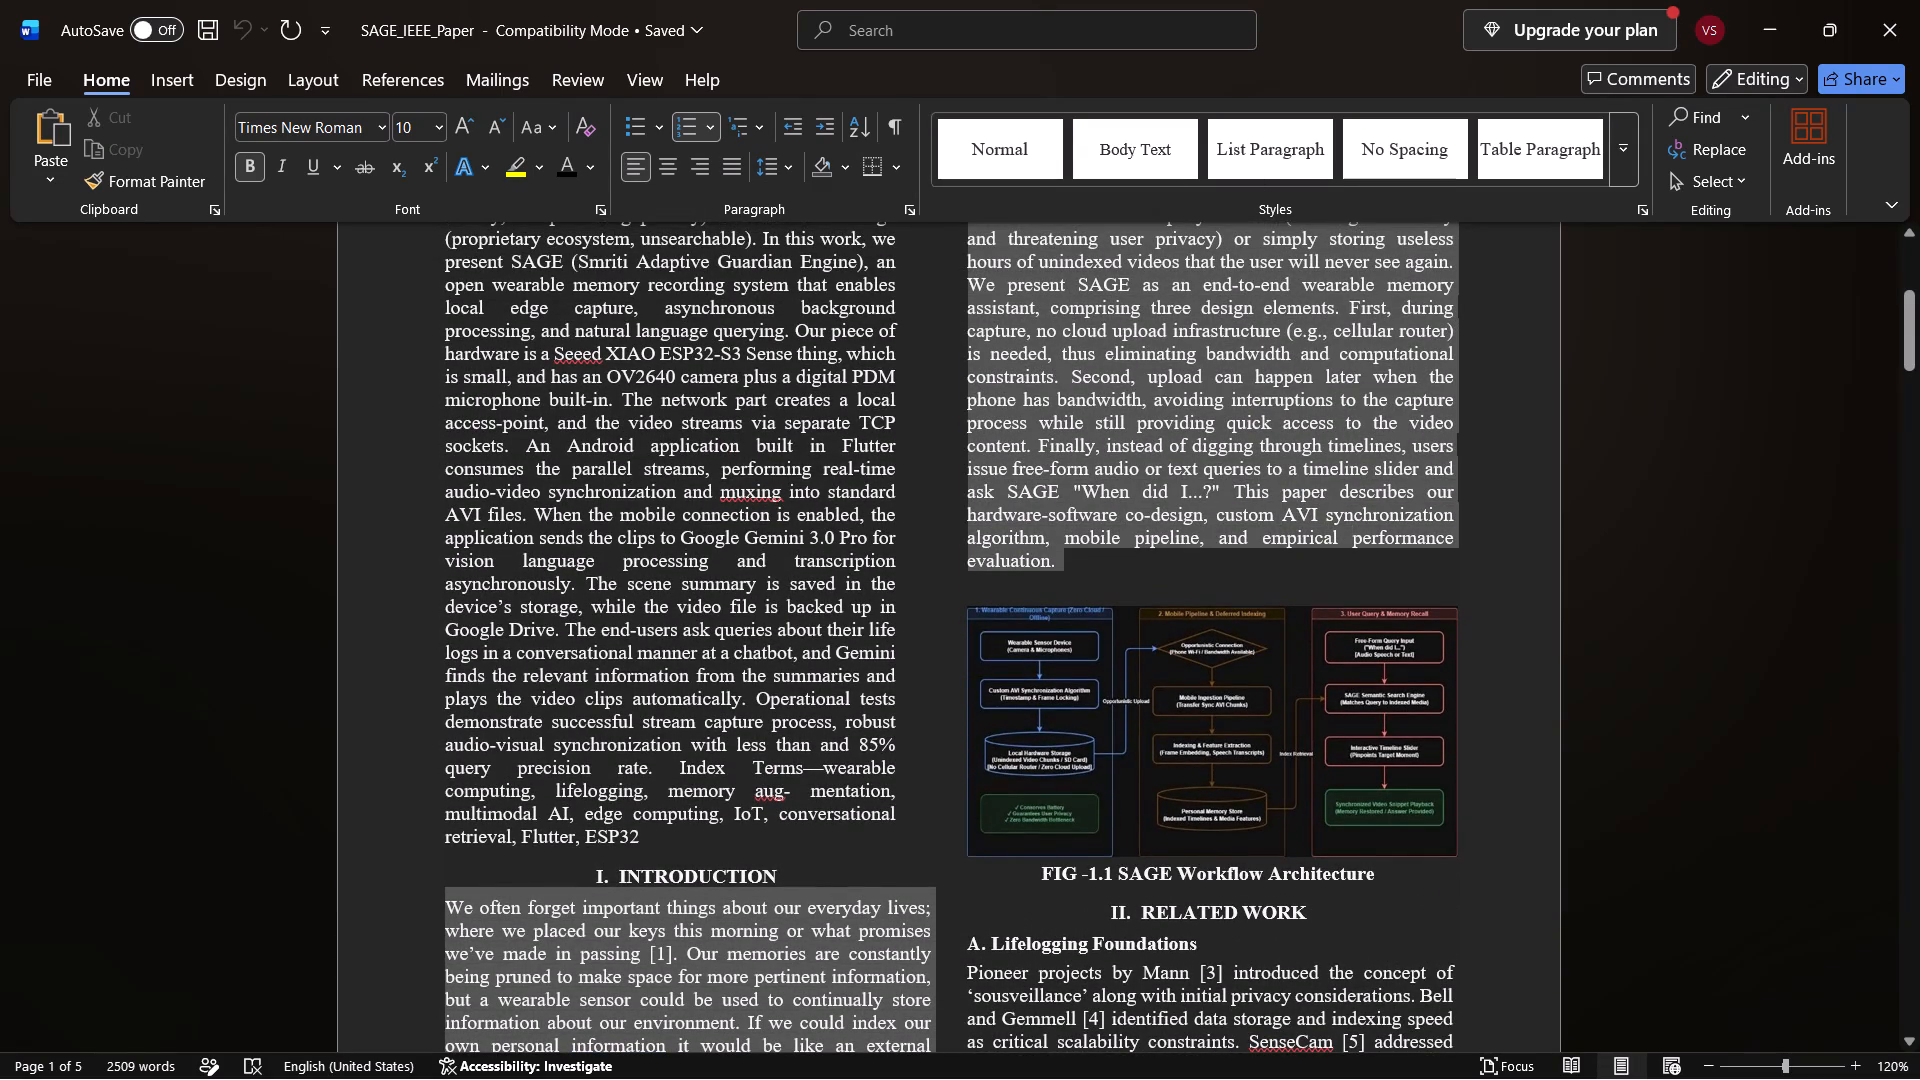
pyautogui.moveTo(1283, 558); pyautogui.dragTo(1283, 556)
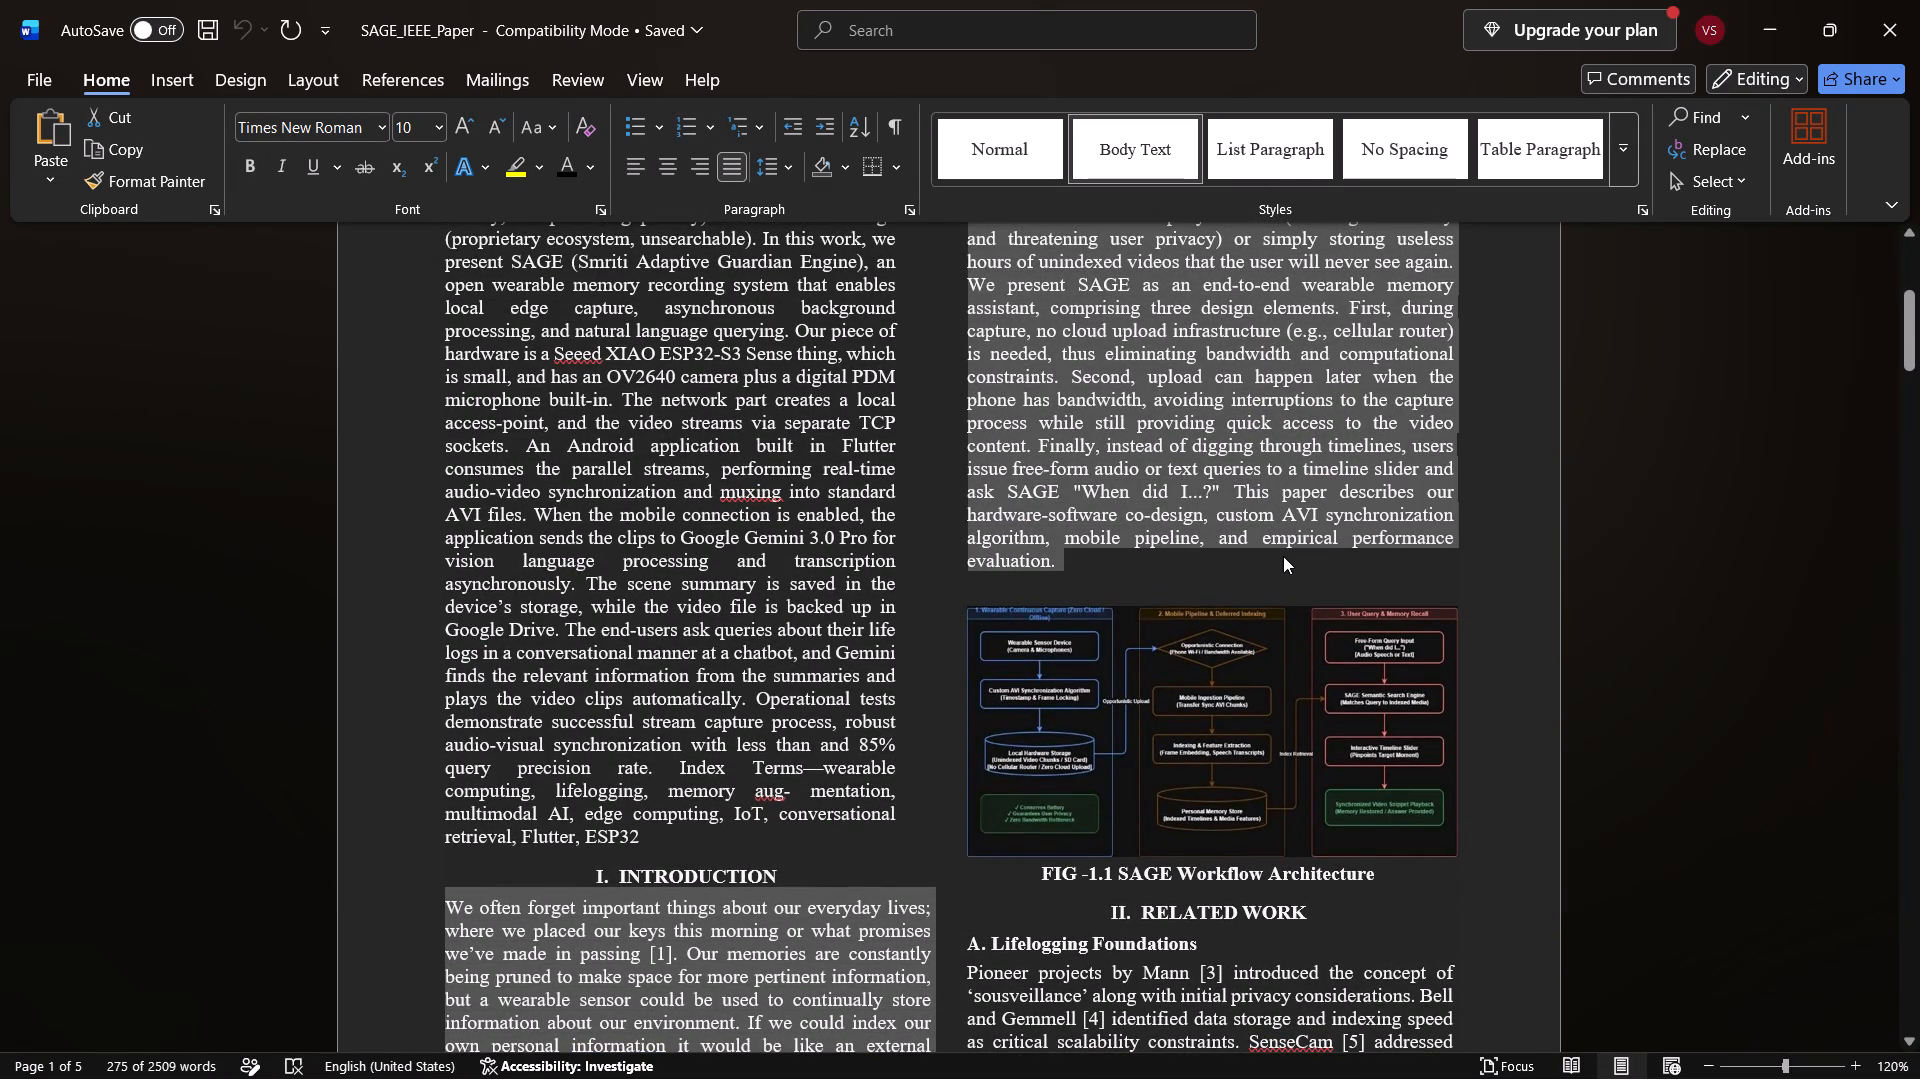
pyautogui.hotkey('ctrl', 'c')
# In the FINAL document, replace the entire body text under the I. INTRODUCTION heading with the copied Introduction text.
pyautogui.hotkey('alt', 'Tab')
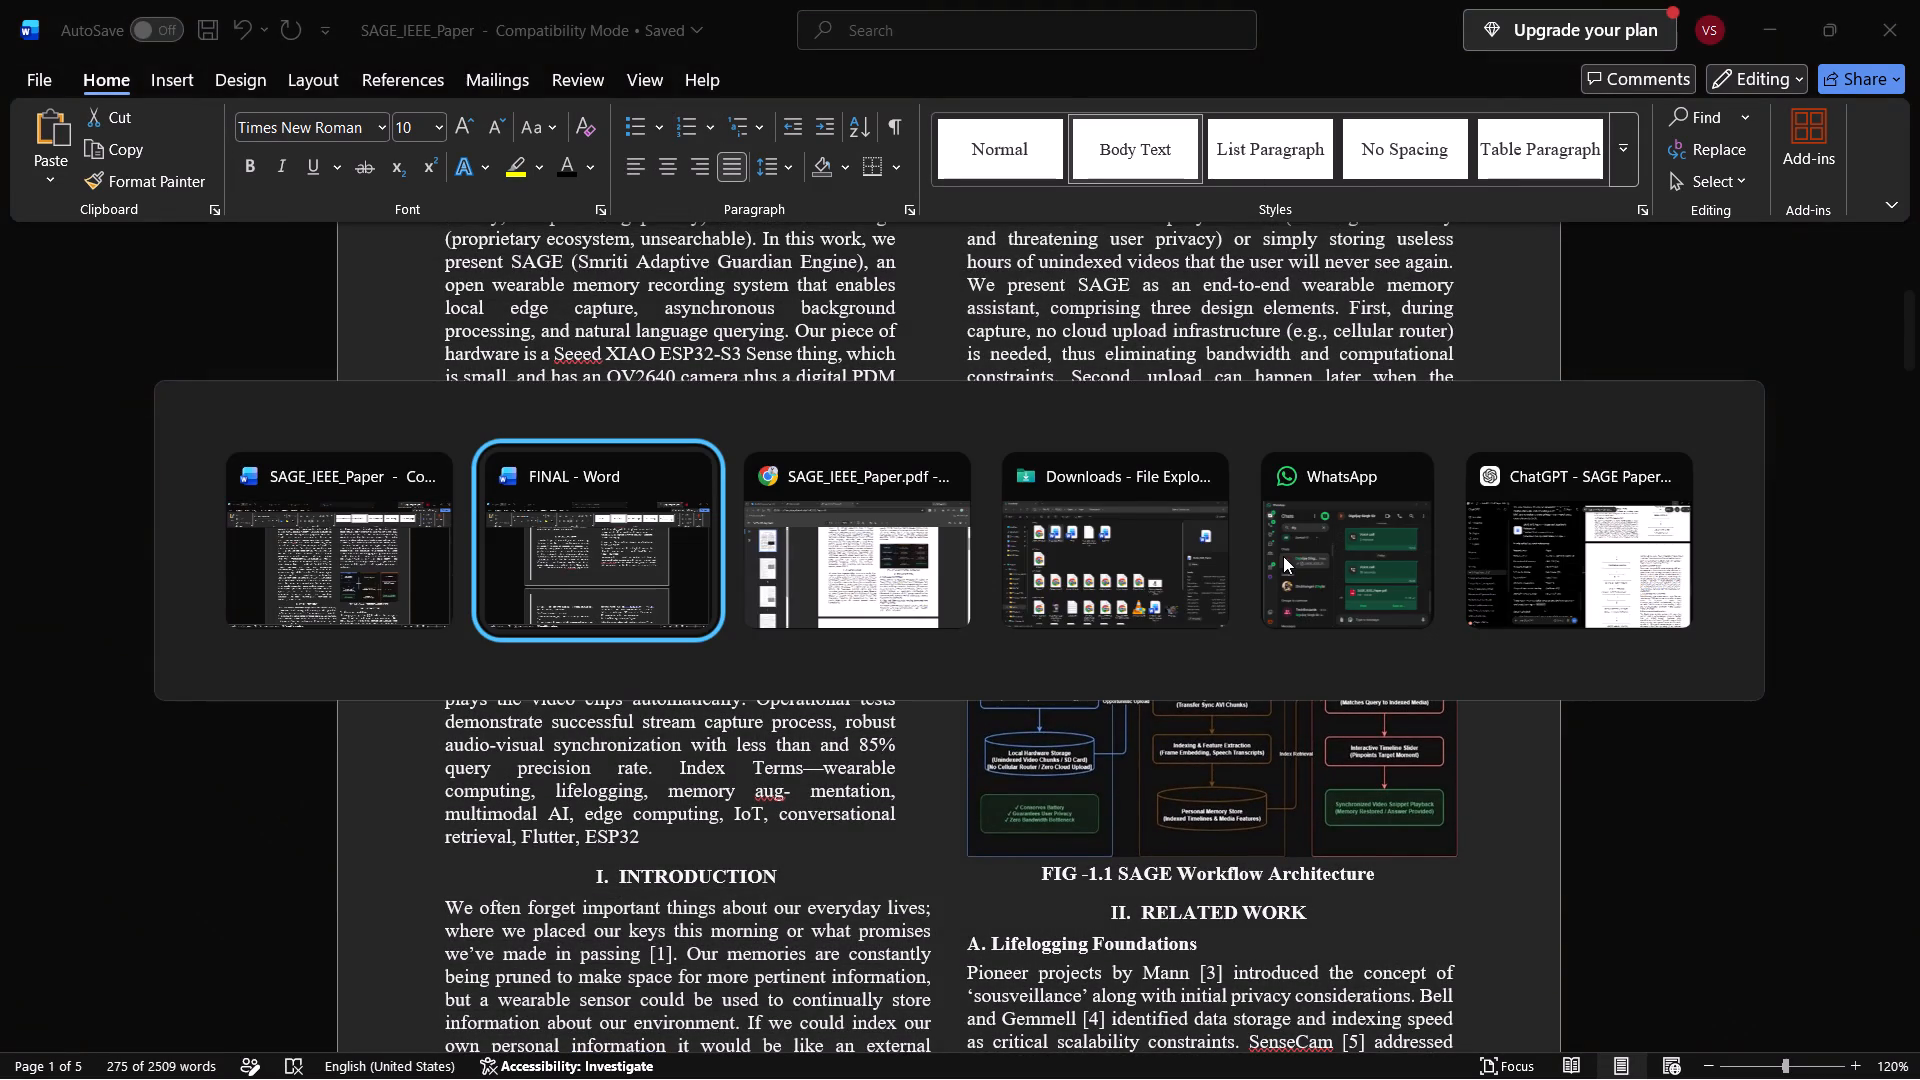
pyautogui.scroll(1, 928, 596)
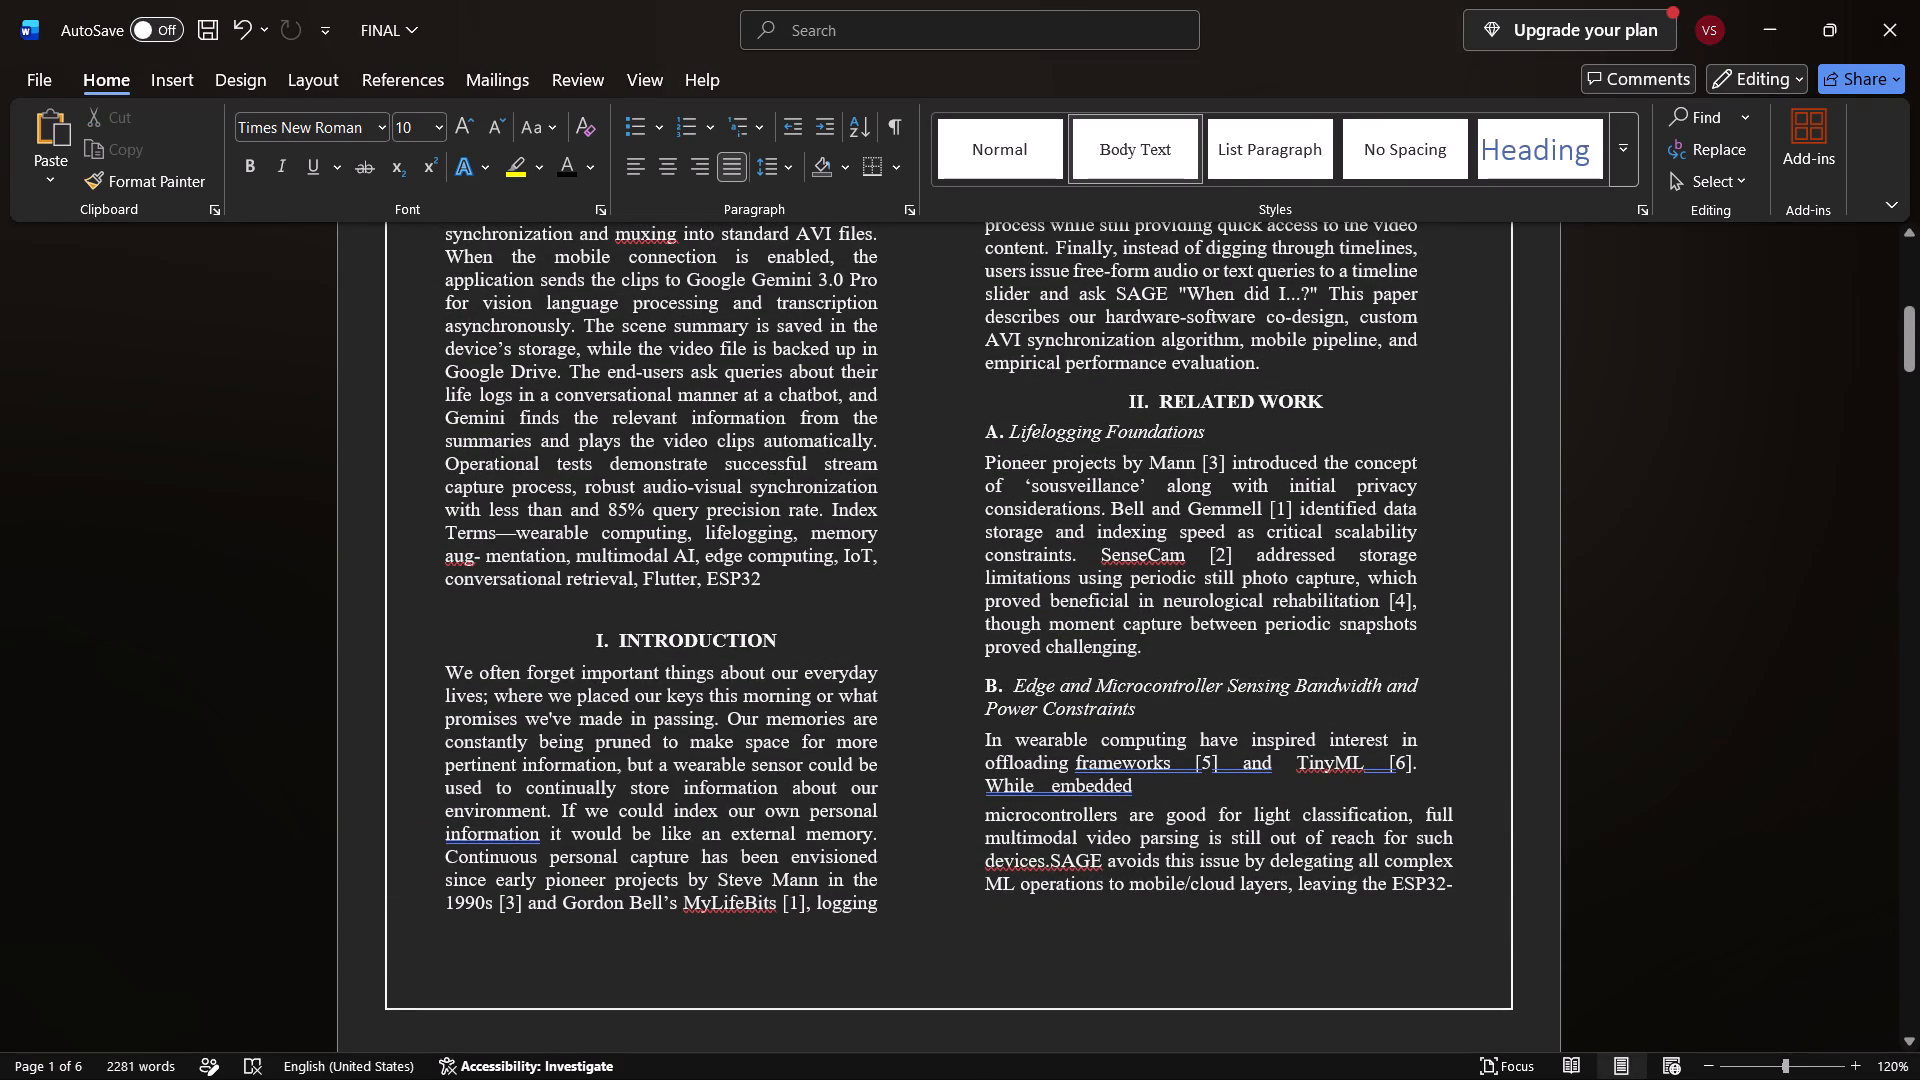
pyautogui.moveTo(1271, 348); pyautogui.dragTo(985, 199)
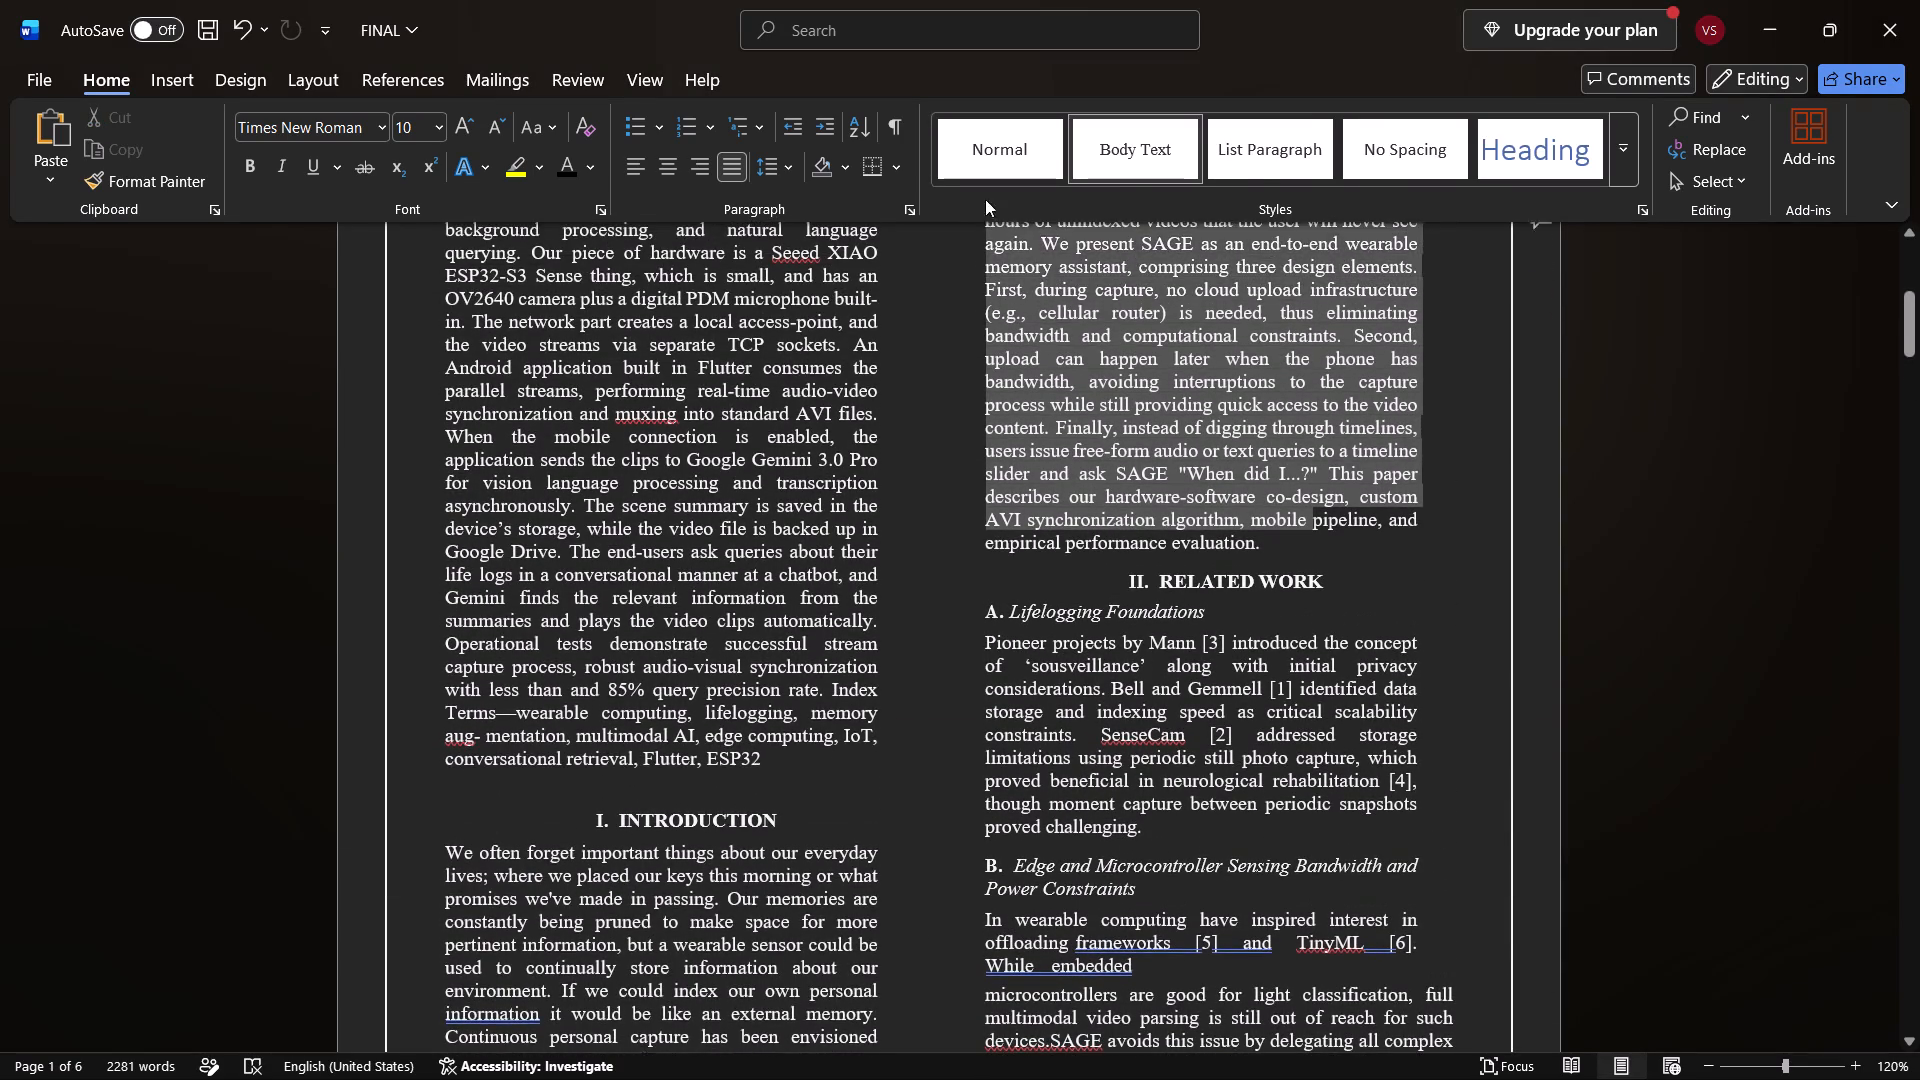
pyautogui.moveTo(985, 199); pyautogui.dragTo(899, 1050)
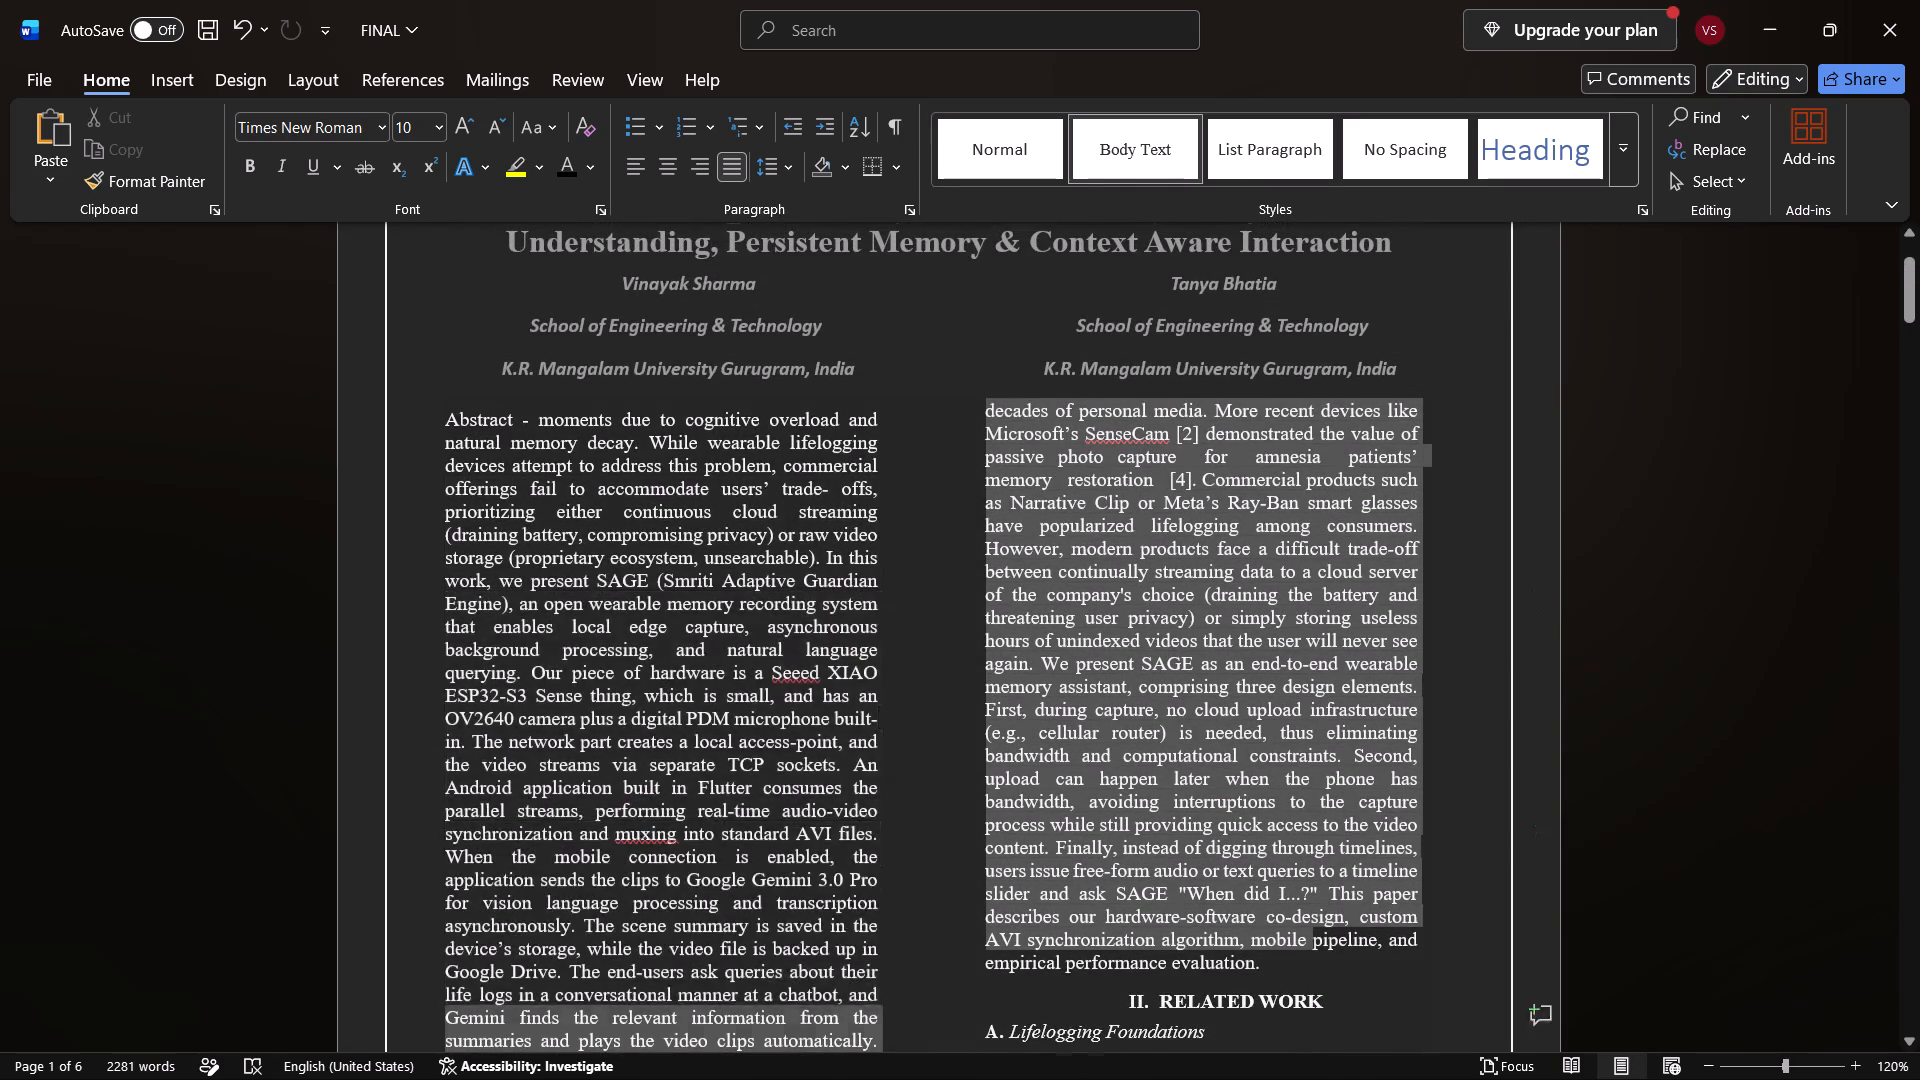
pyautogui.moveTo(899, 1050); pyautogui.dragTo(693, 736)
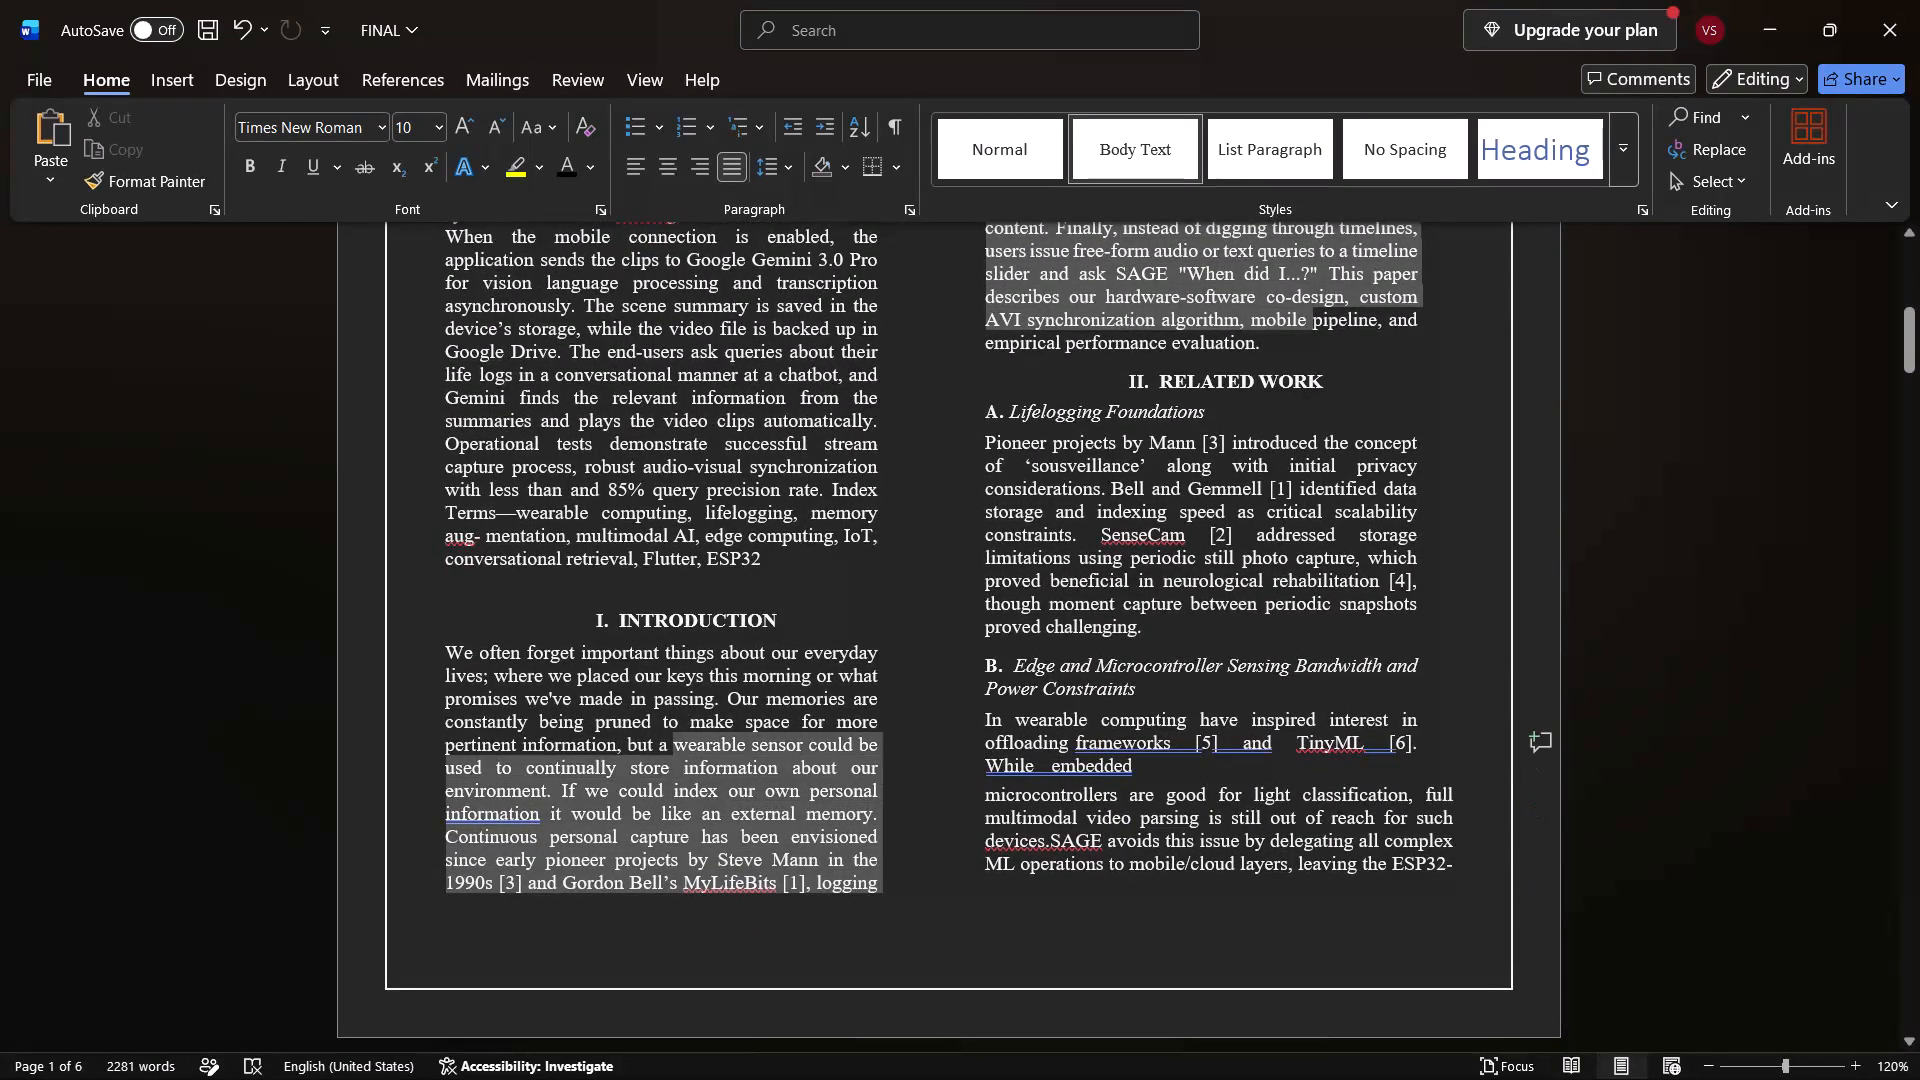
pyautogui.moveTo(693, 736); pyautogui.dragTo(436, 660)
pyautogui.press('BackSpace')
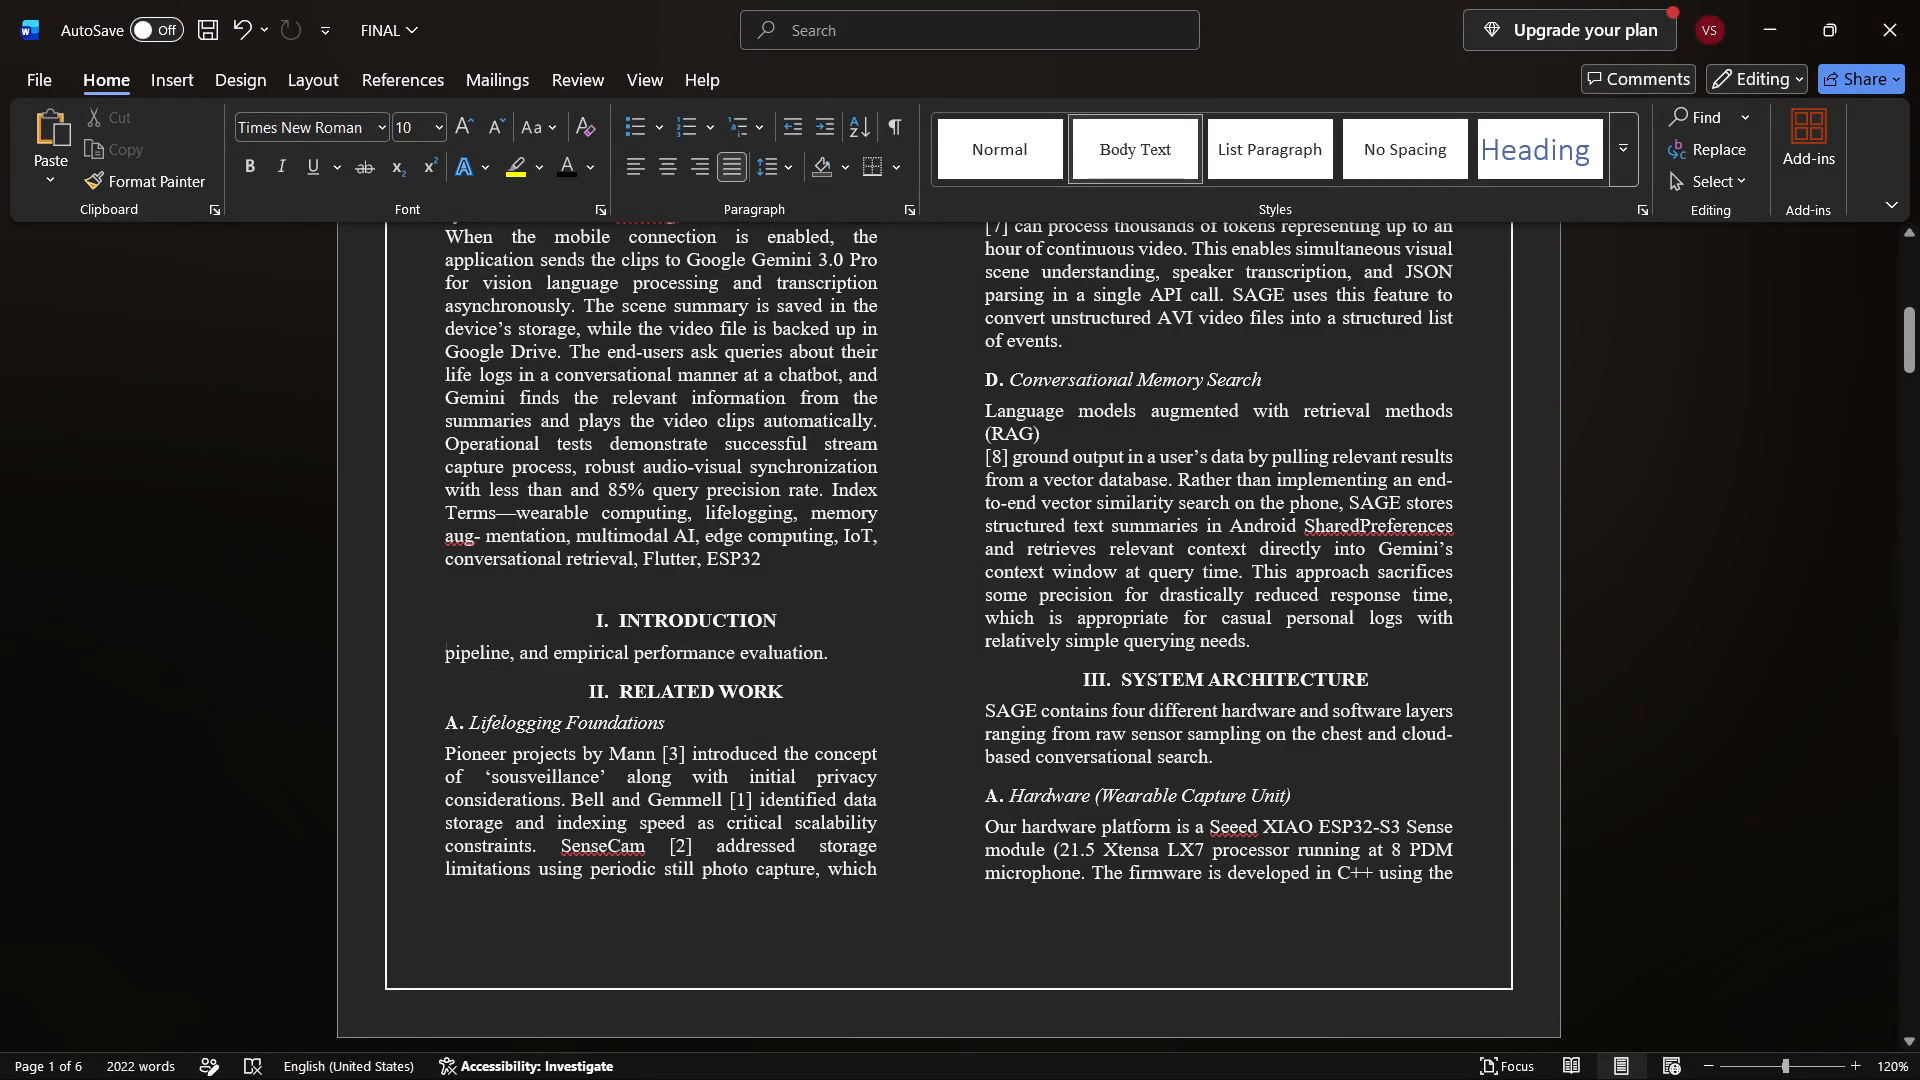
pyautogui.moveTo(841, 653); pyautogui.dragTo(440, 655)
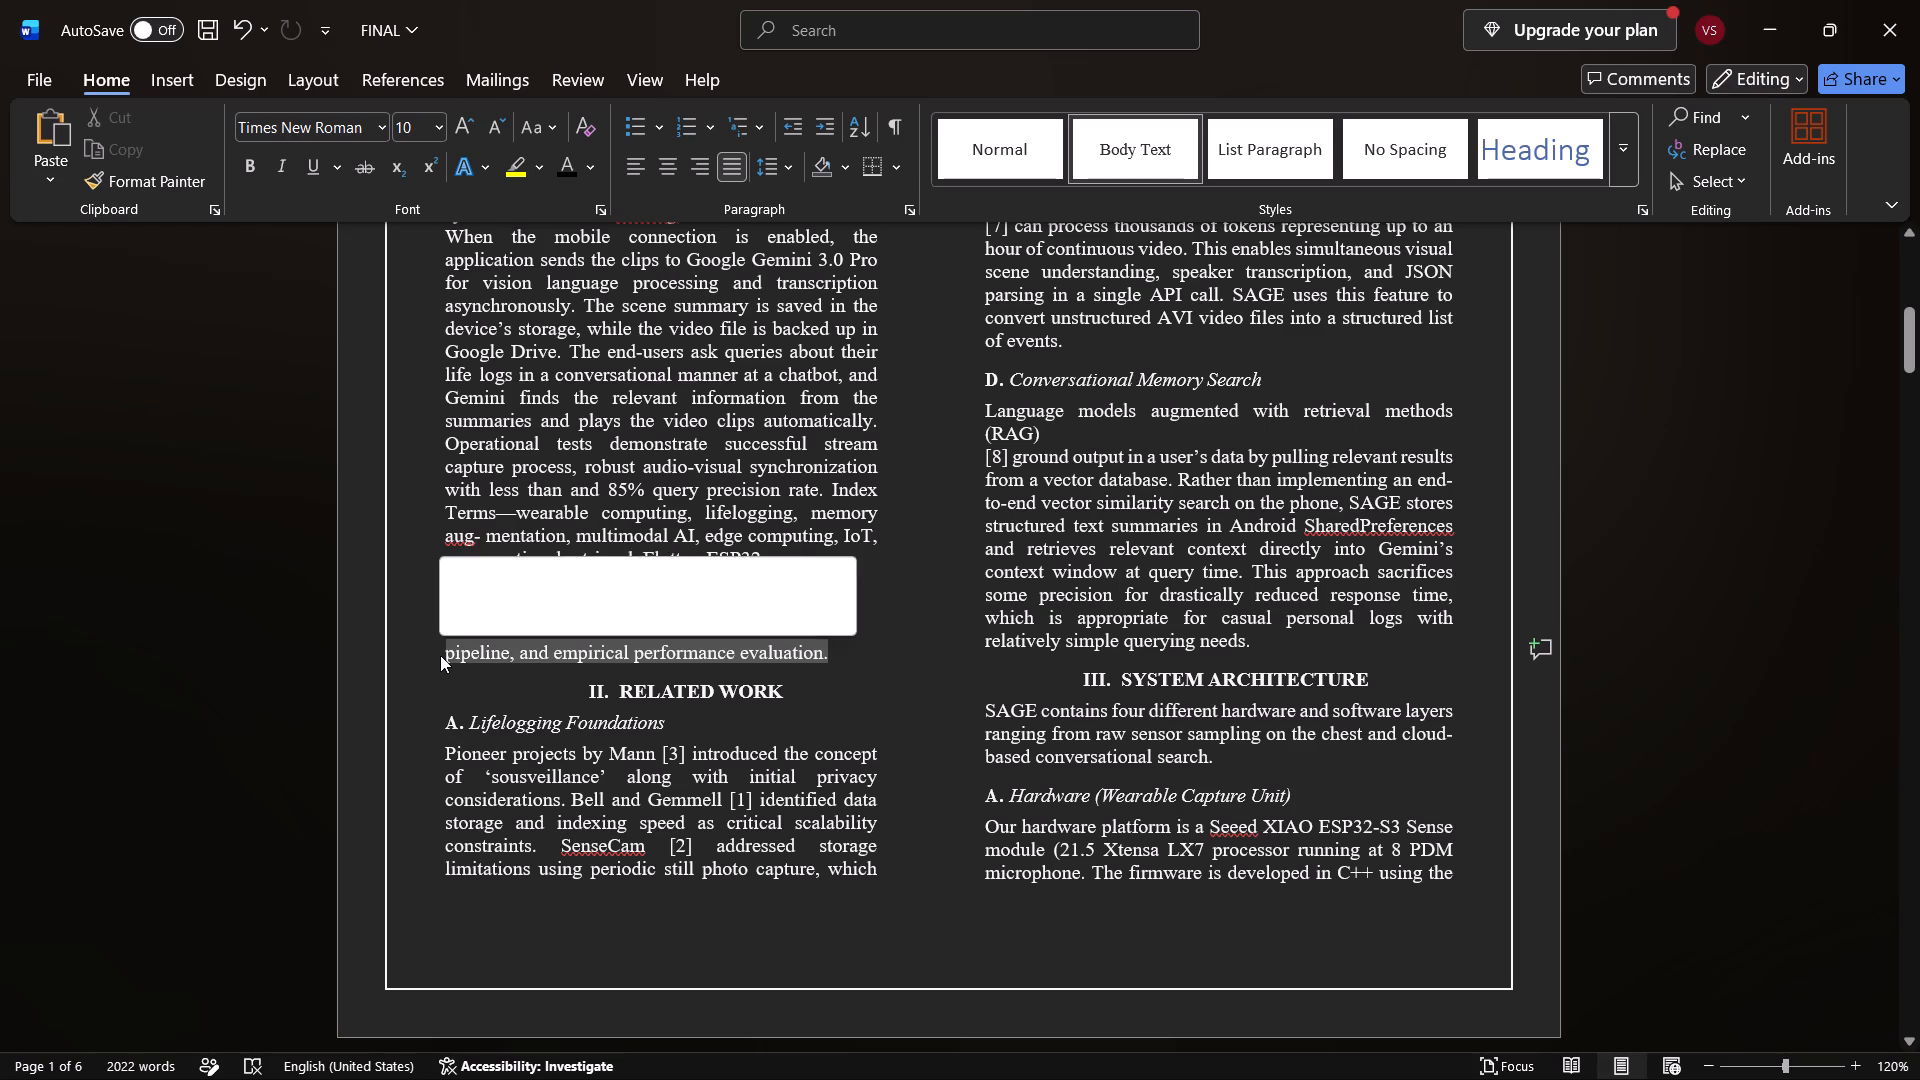
pyautogui.press('BackSpace')
pyautogui.hotkey('ctrl', 'v')
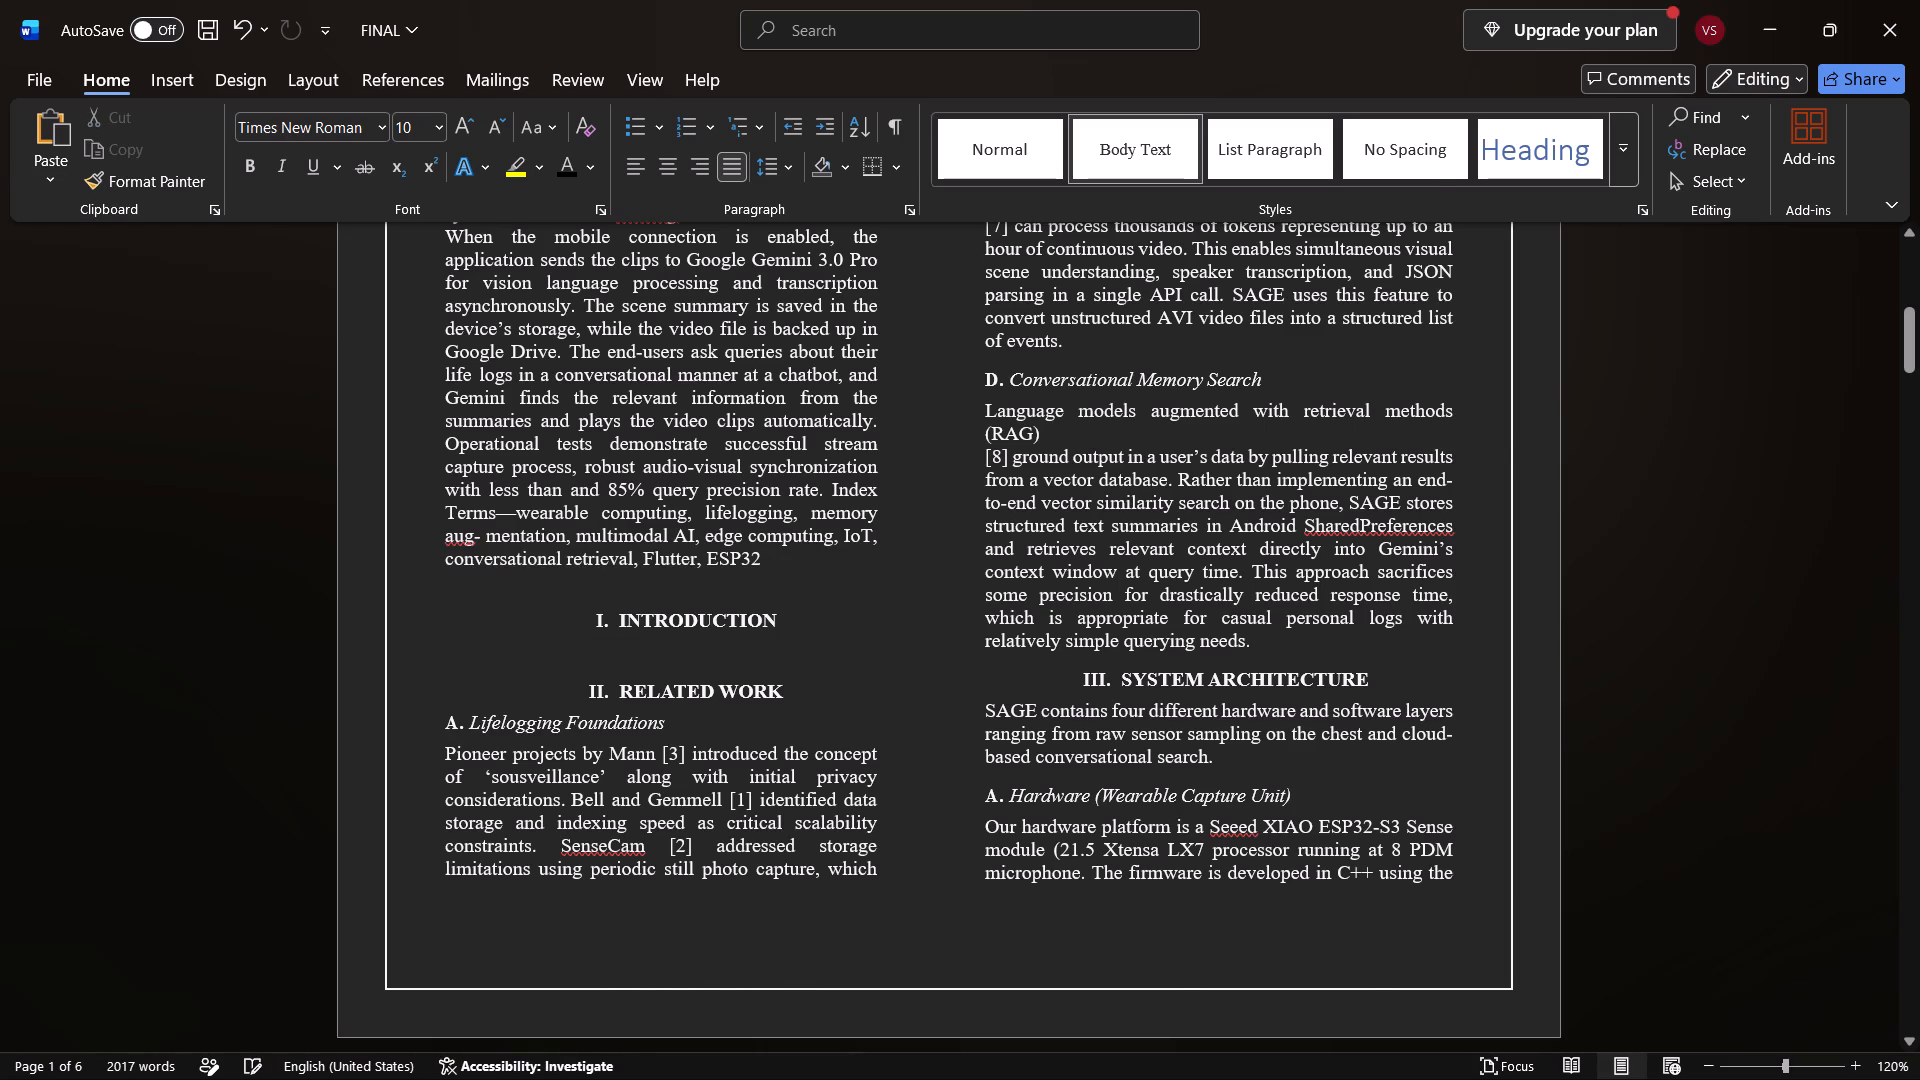
pyautogui.scroll(2, 993, 701)
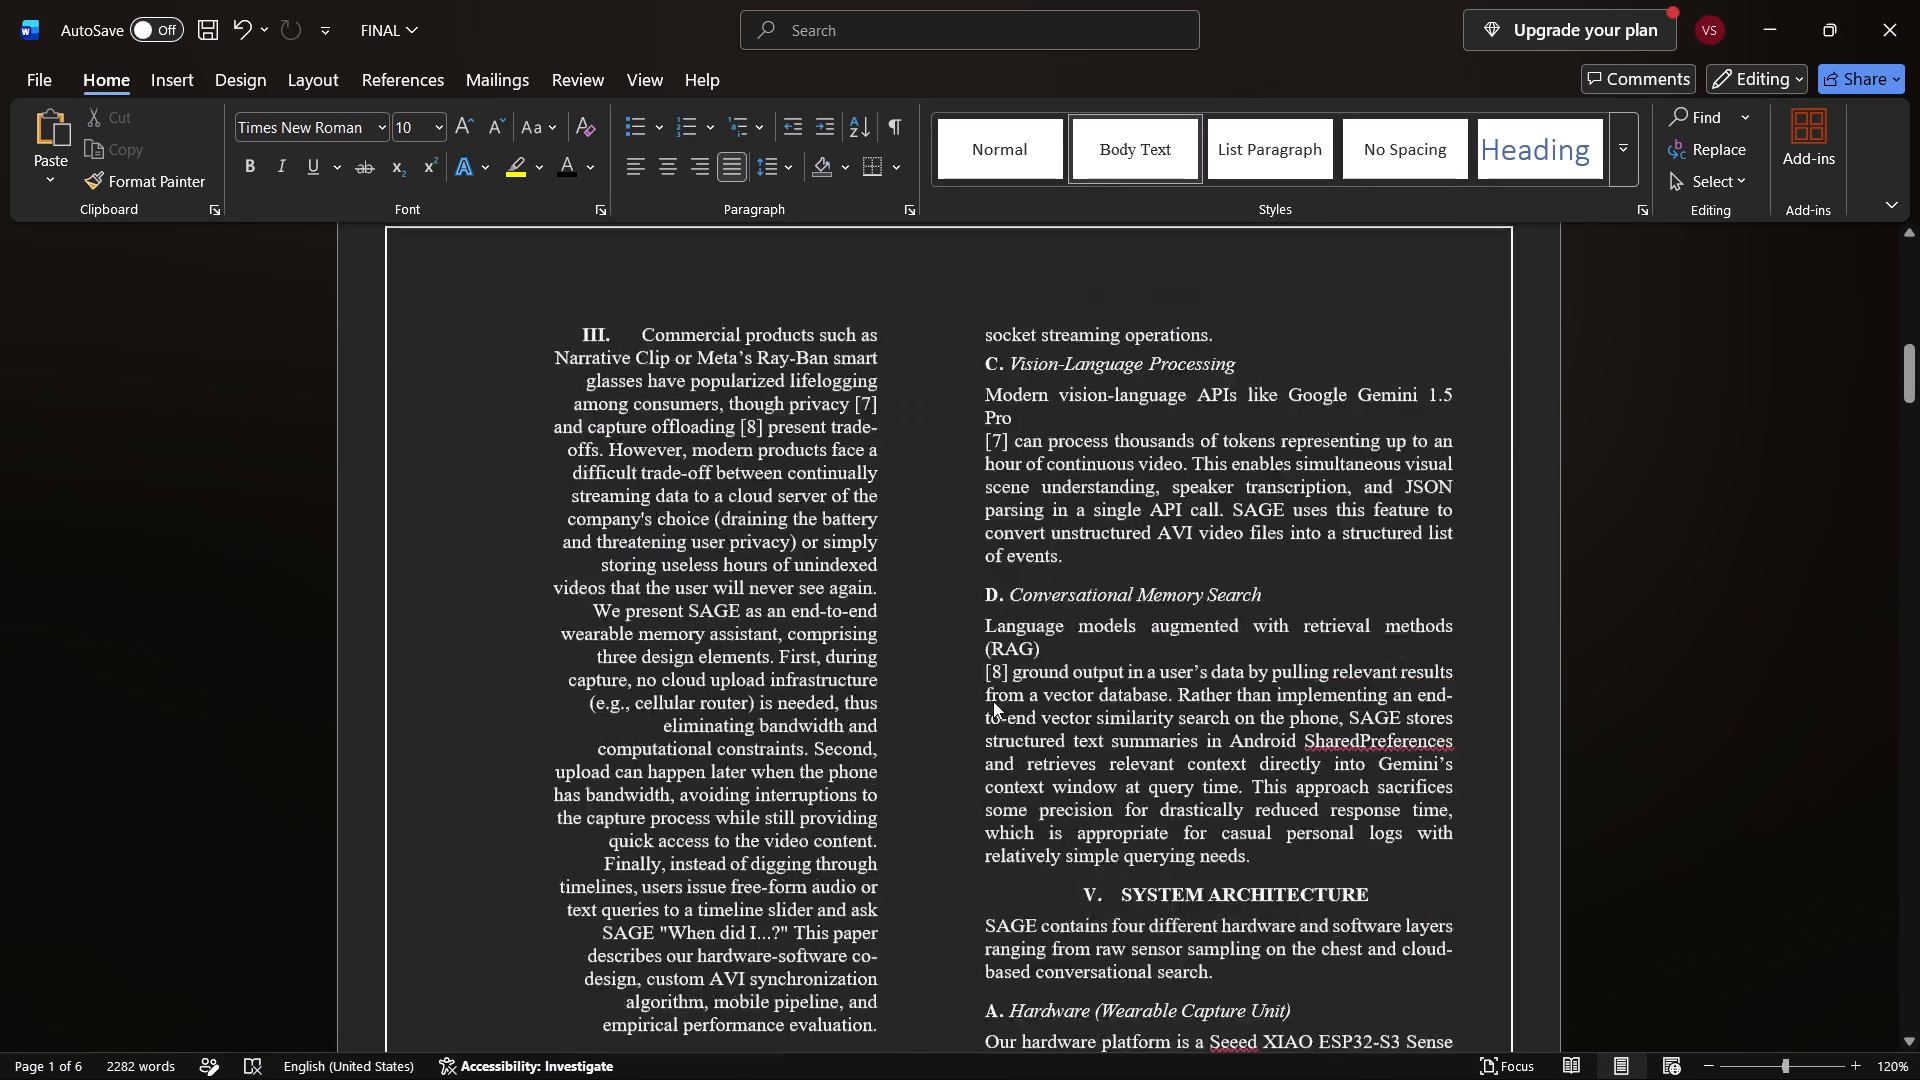
pyautogui.scroll(2, 993, 701)
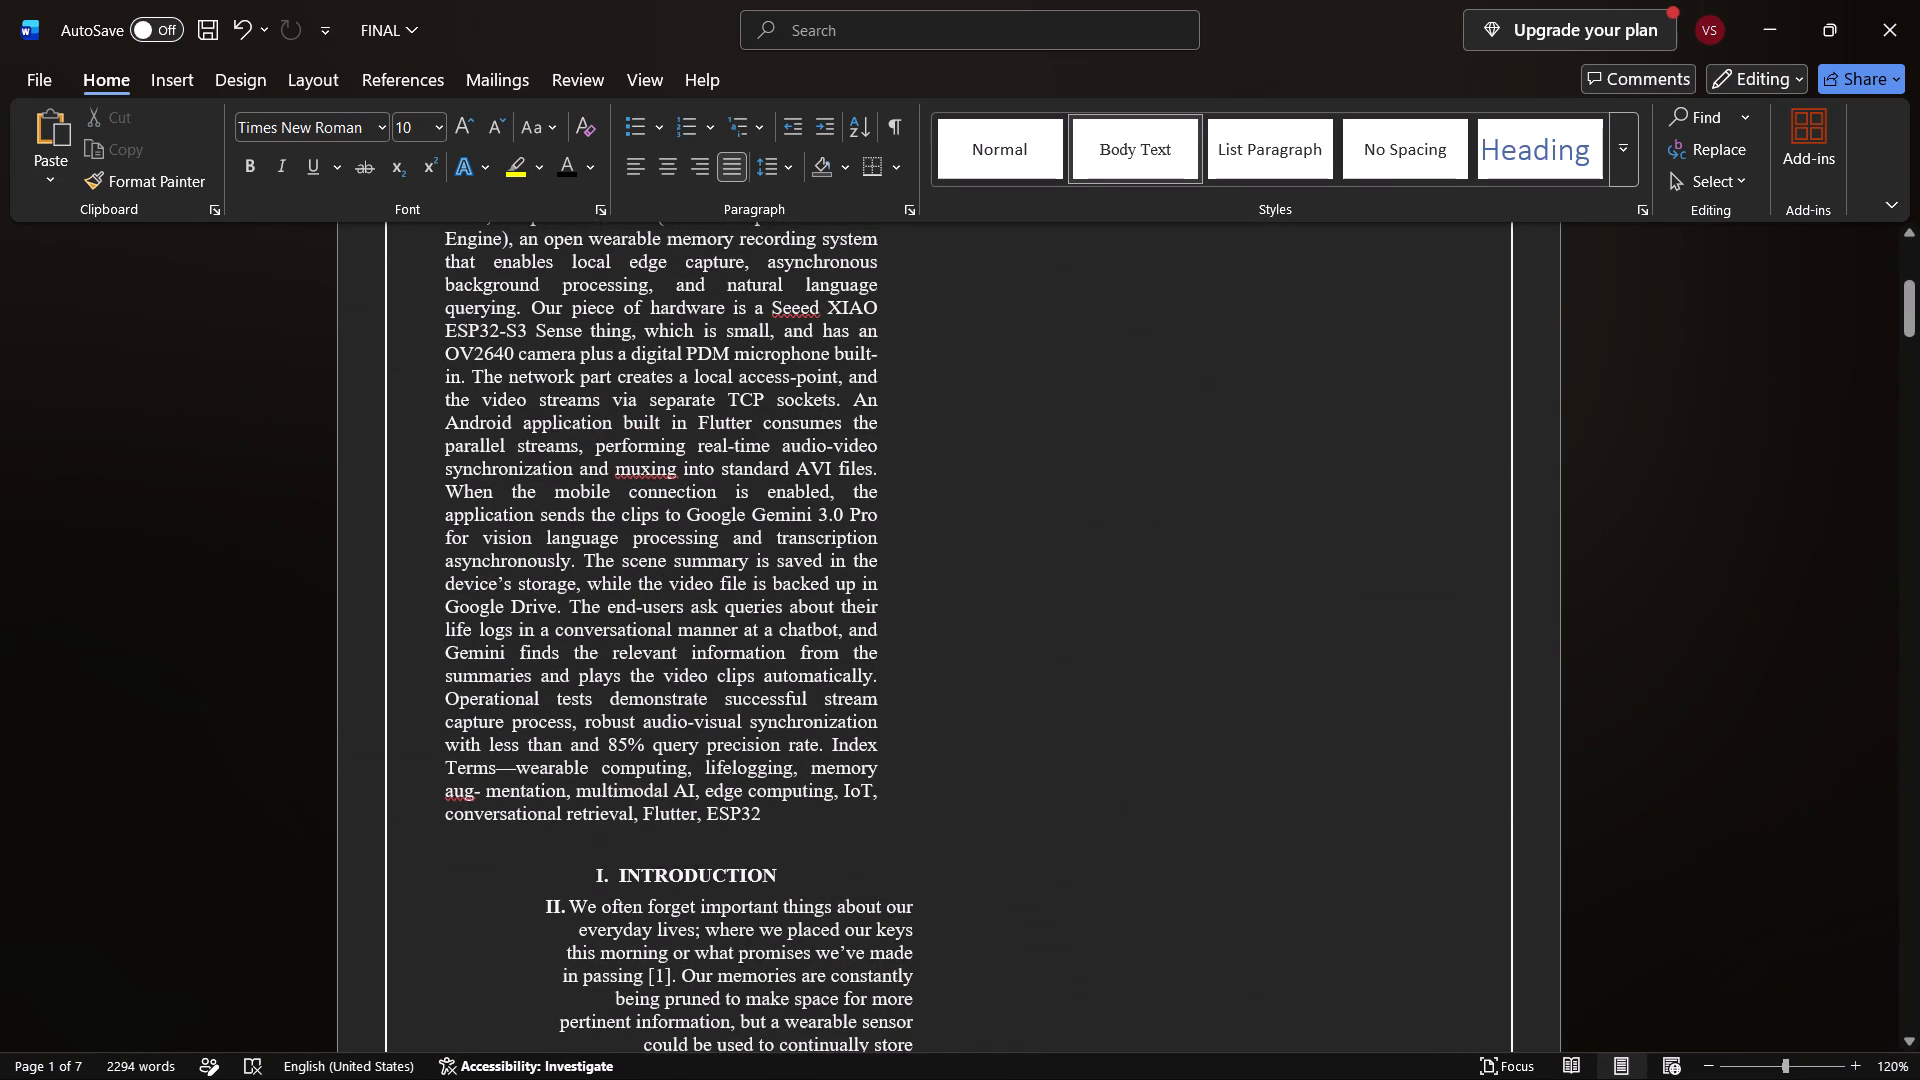
# Remove the II. numbering and its indent from the first Introduction paragraph, starting "We often forget important things".
pyautogui.click(566, 913)
pyautogui.press('BackSpace')
pyautogui.press('BackSpace')
pyautogui.press('BackSpace')
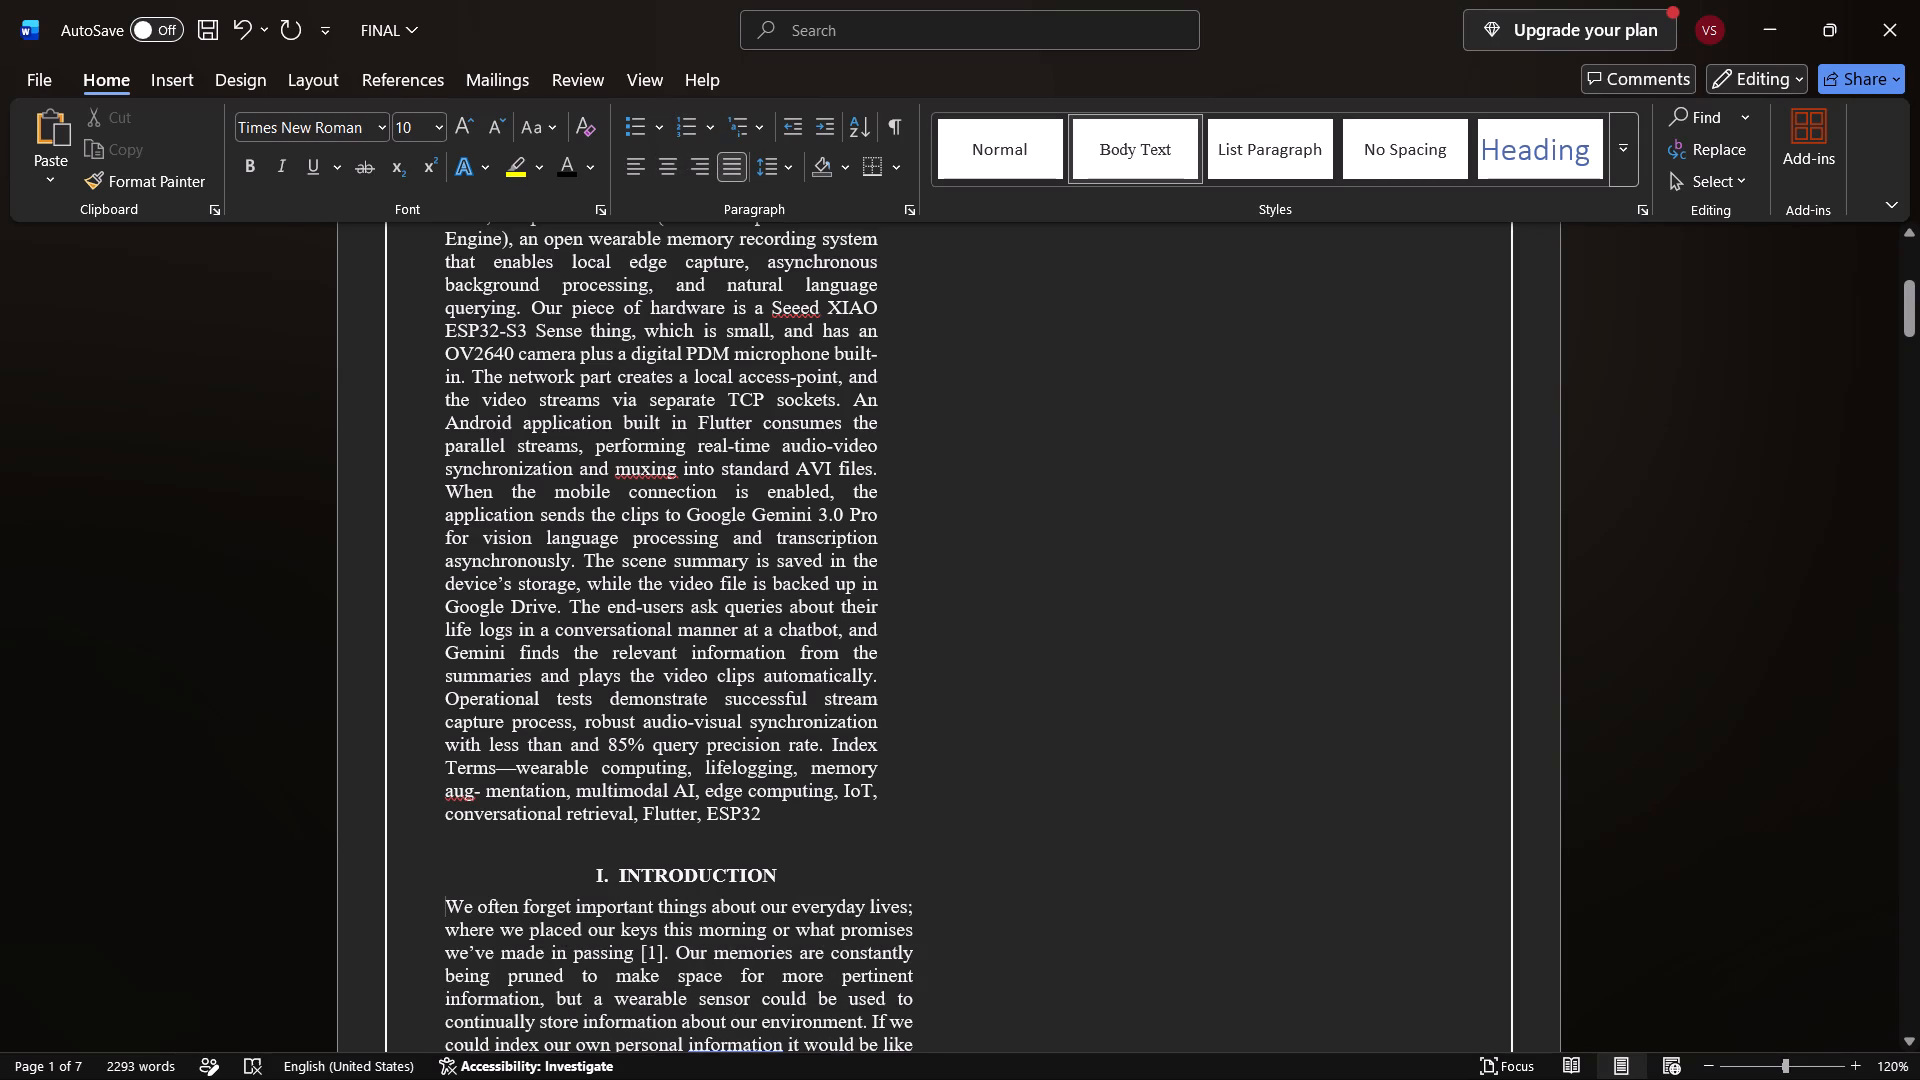
# Remove the II. numbering from the "Commercial products" paragraph and join it to the preceding Introduction paragraph after "restoration [6]." with a space.
pyautogui.scroll(2, 566, 913)
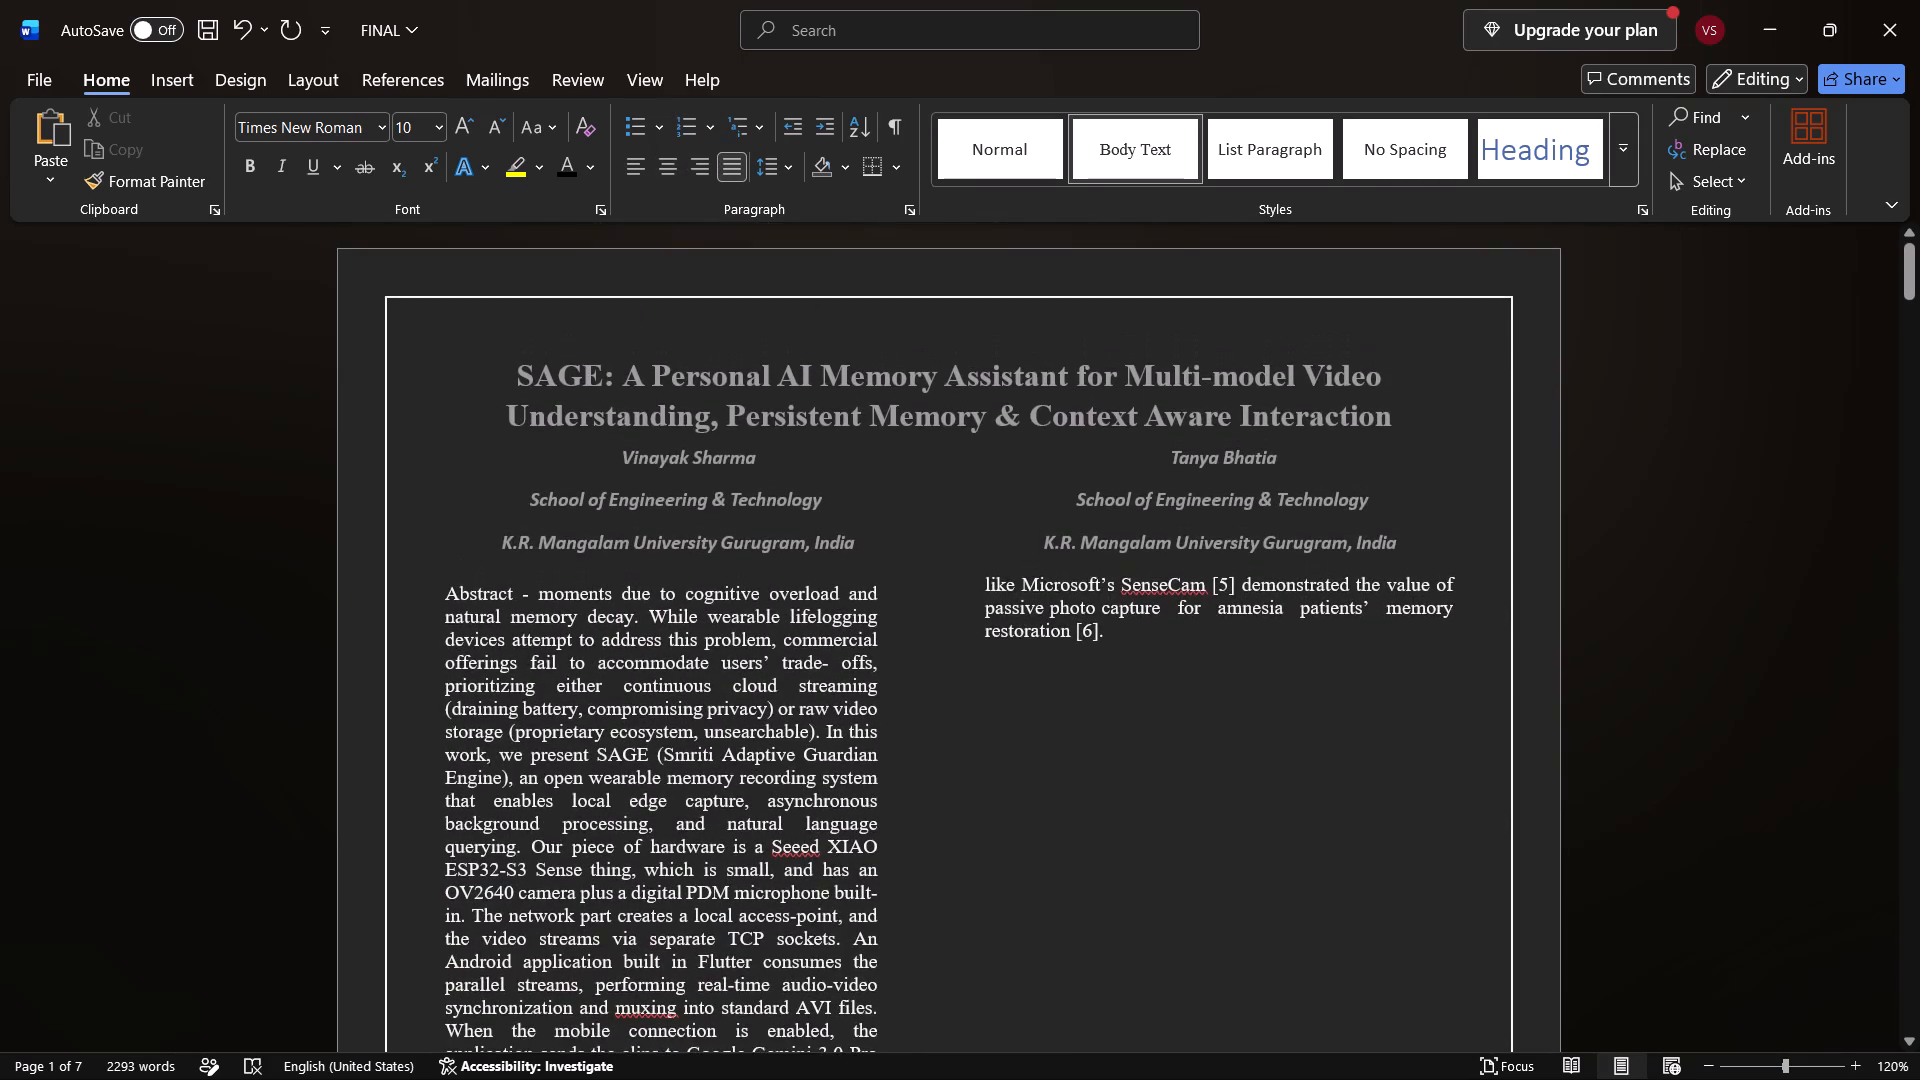
pyautogui.scroll(-5, 566, 913)
pyautogui.scroll(3, 566, 913)
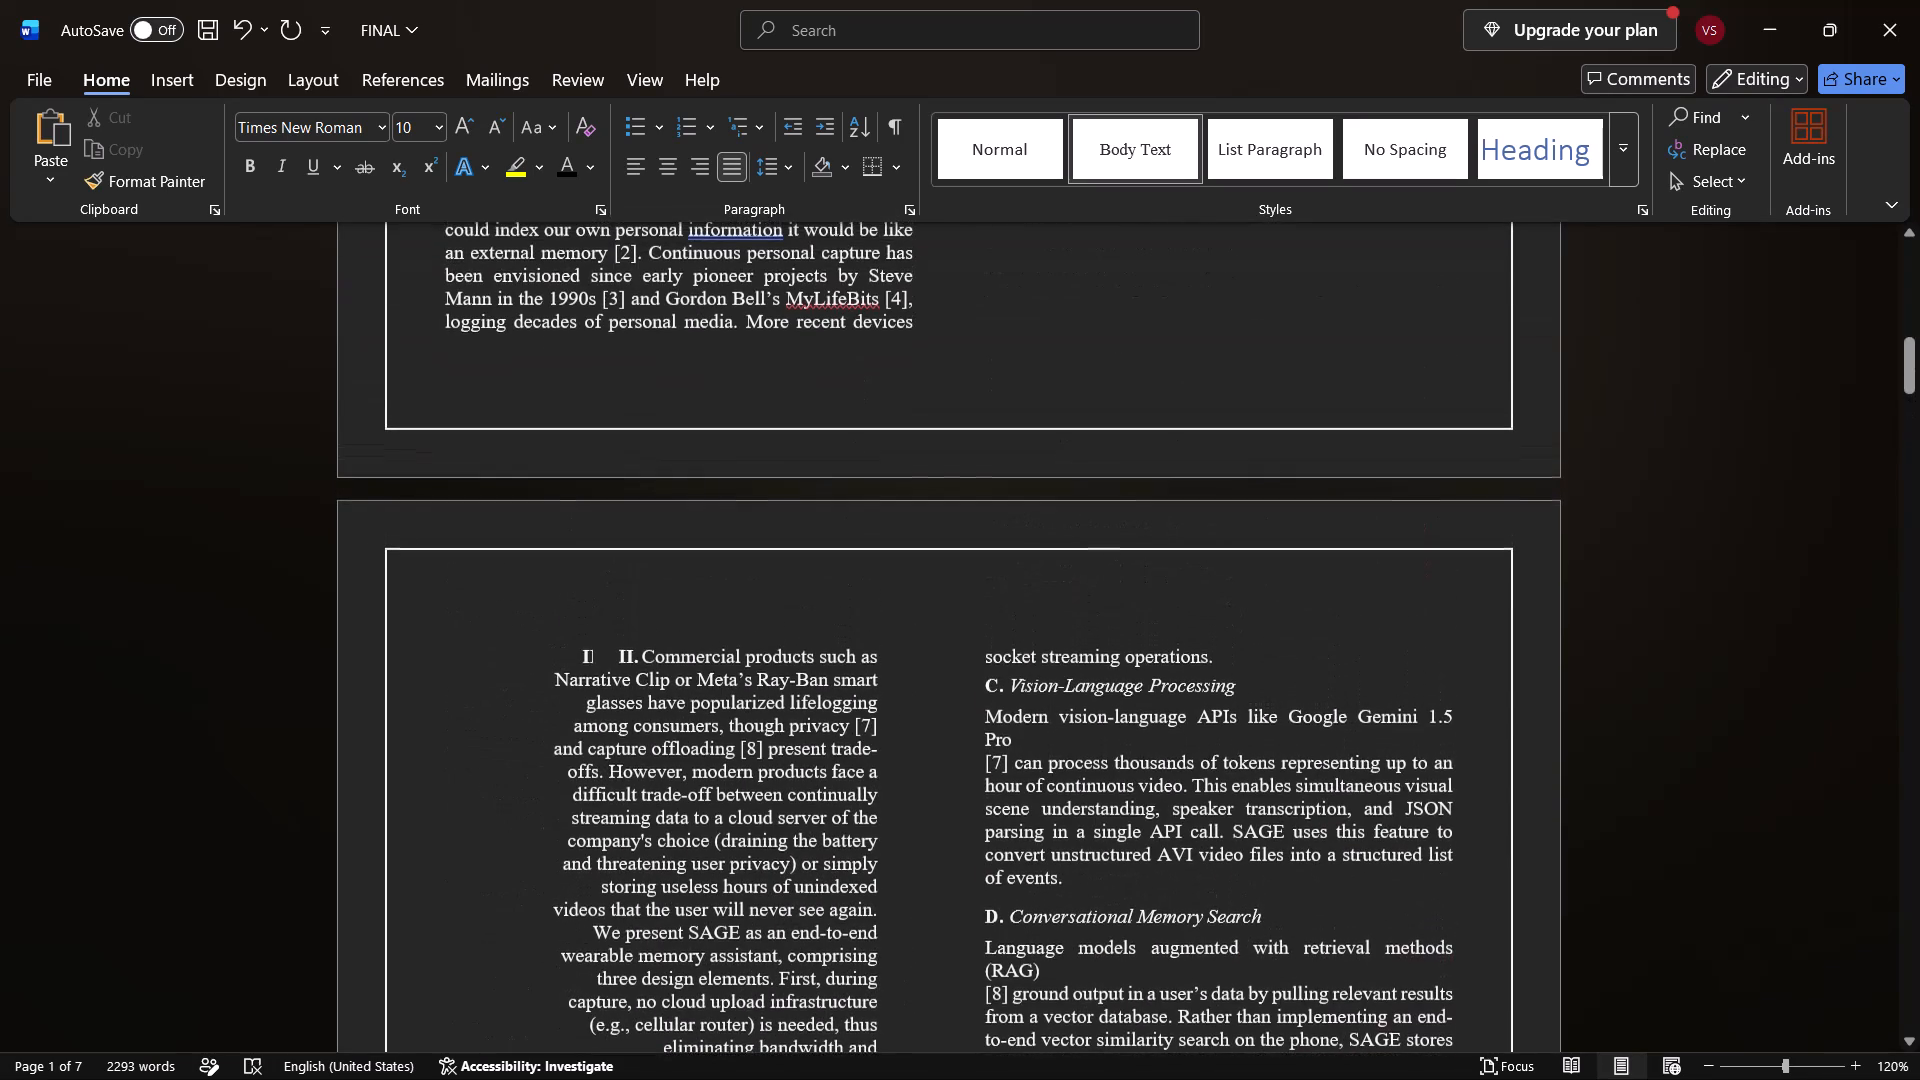
pyautogui.click(645, 658)
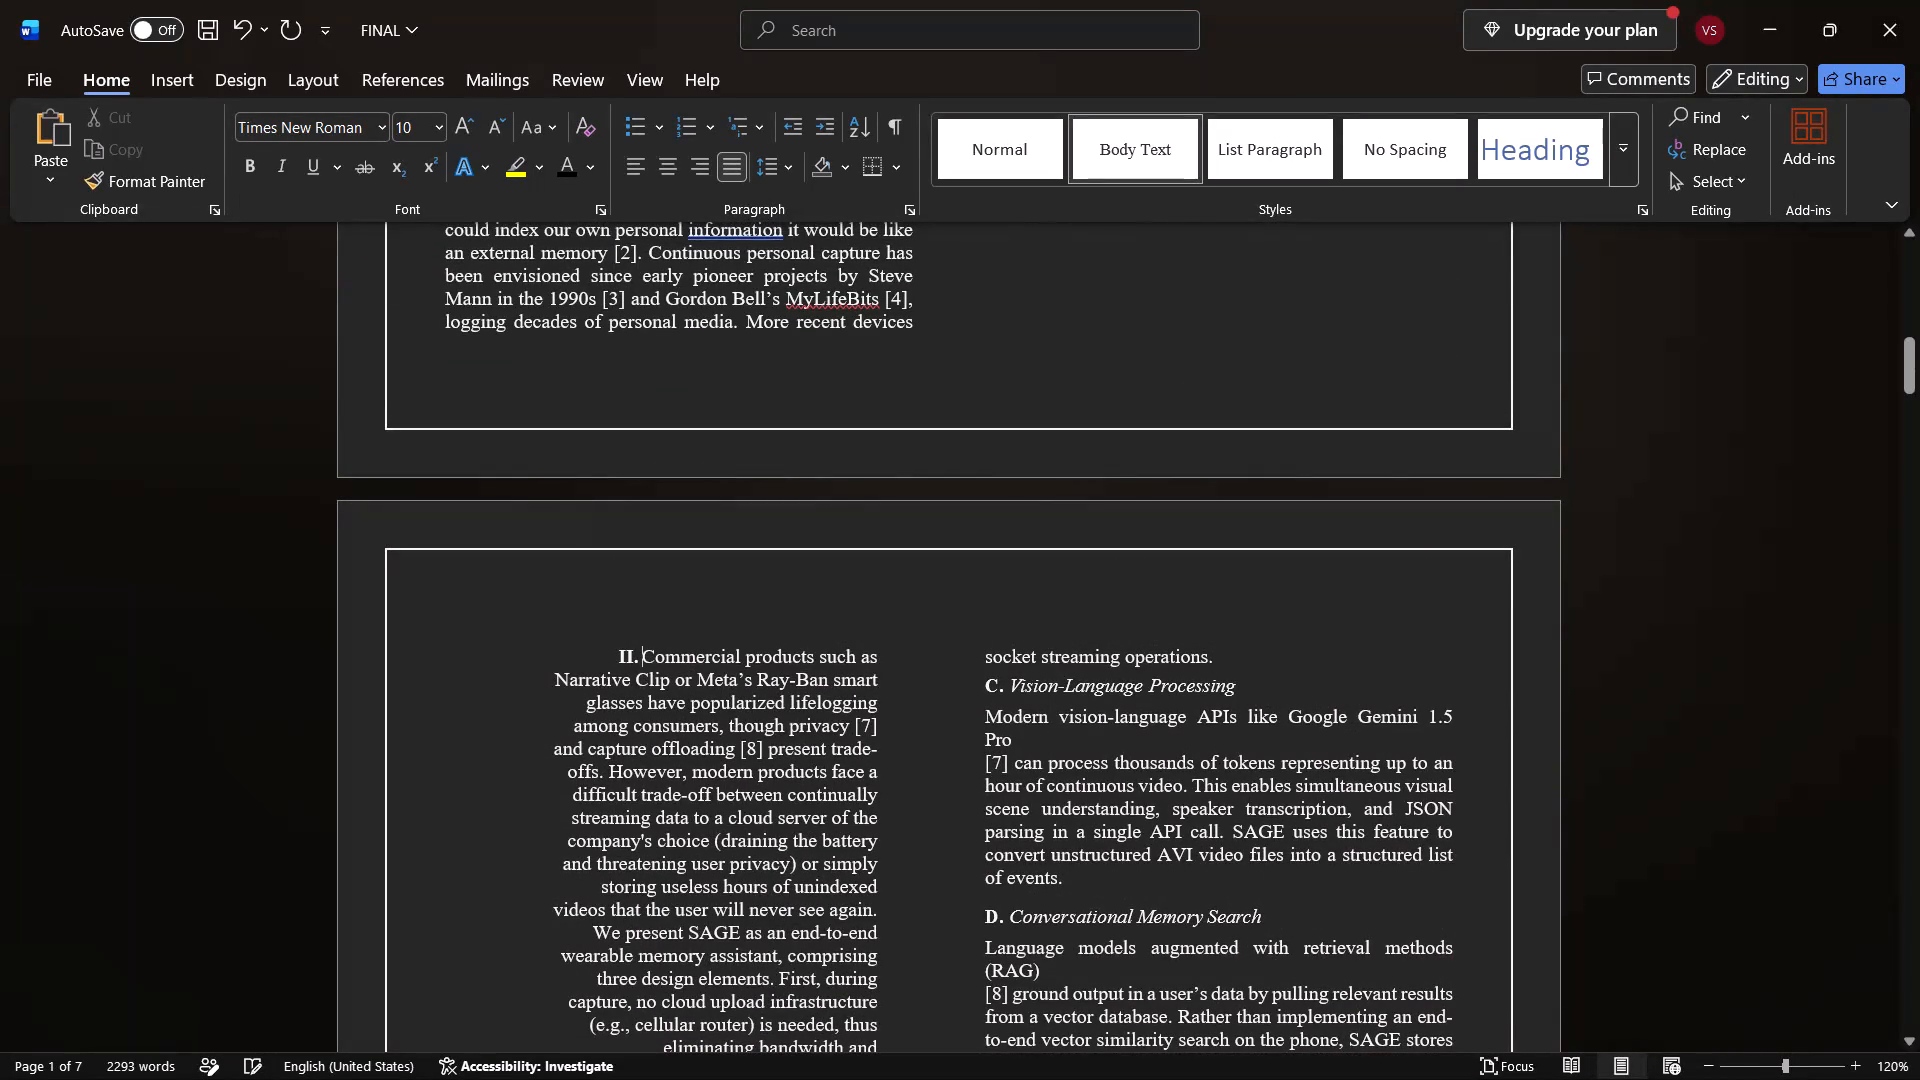
pyautogui.press('BackSpace')
pyautogui.press('BackSpace')
pyautogui.press('BackSpace')
pyautogui.press('BackSpace')
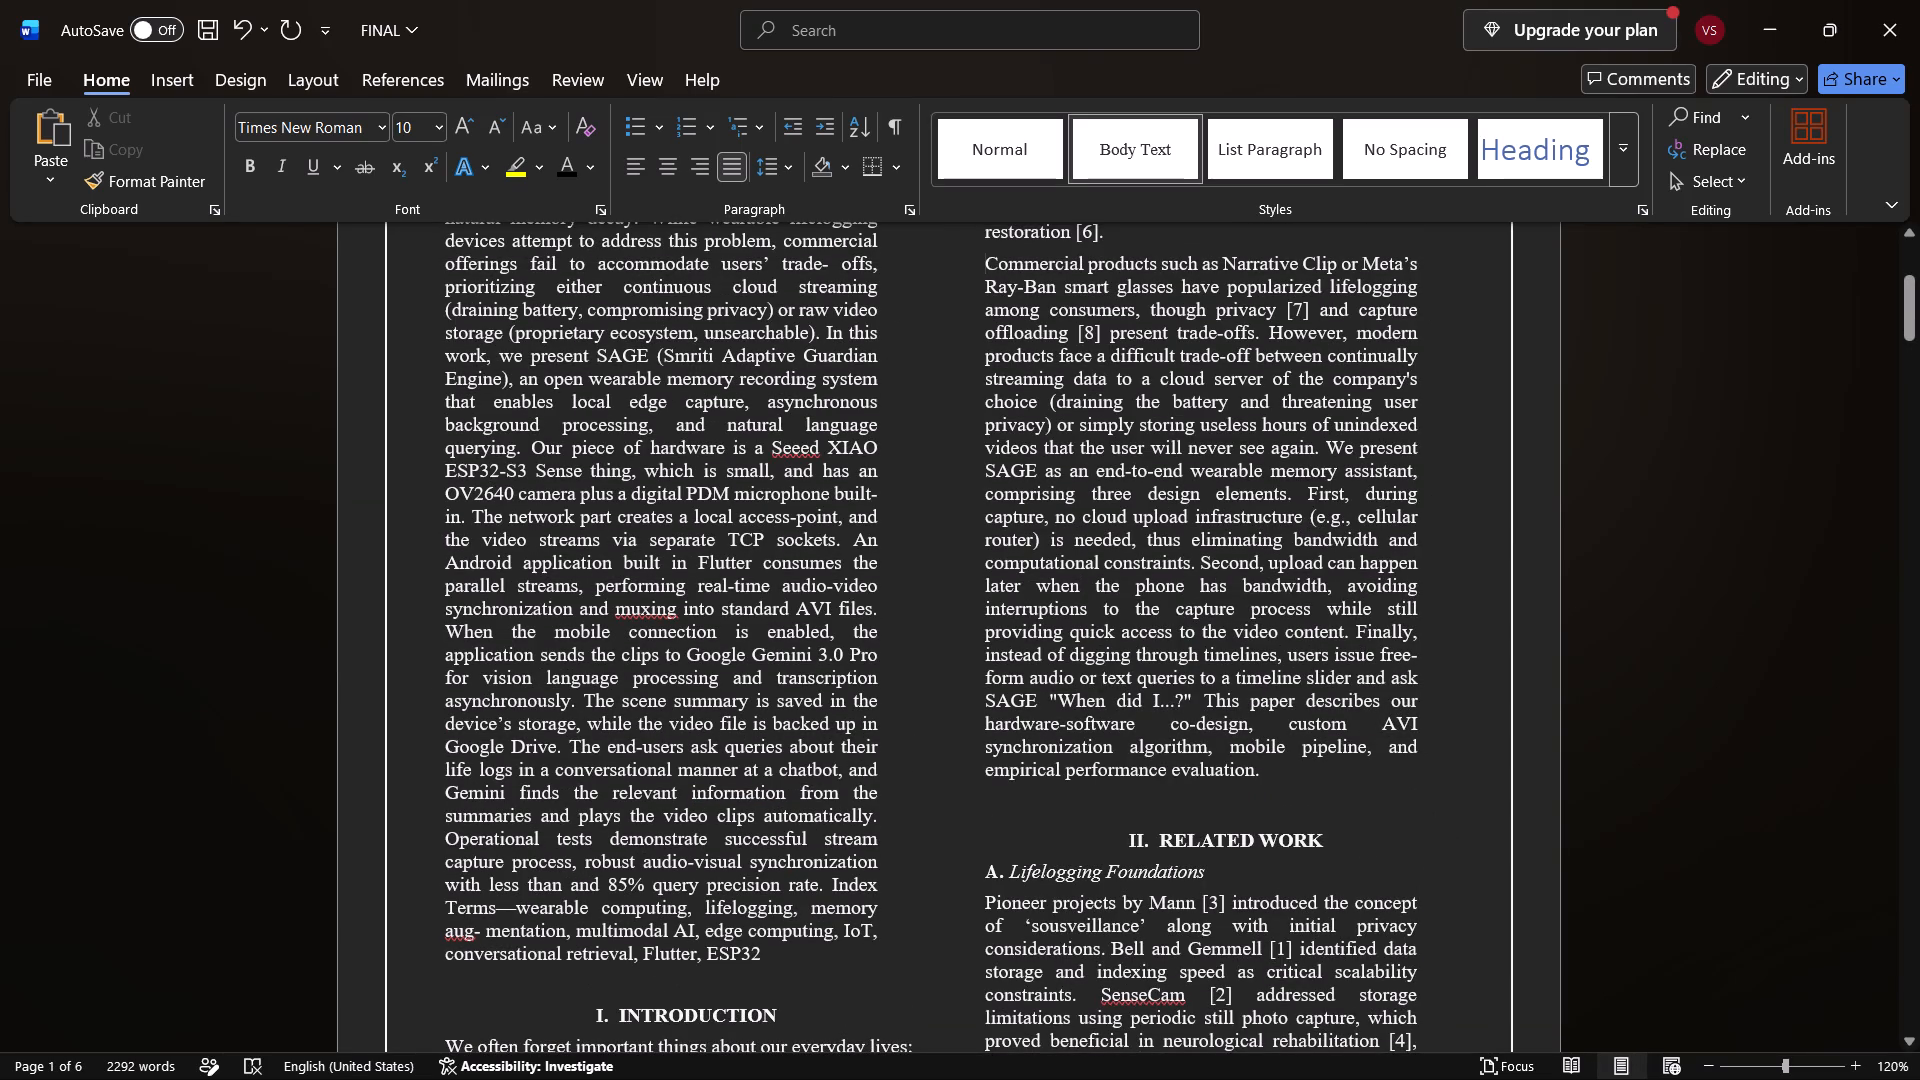
pyautogui.scroll(1, 968, 688)
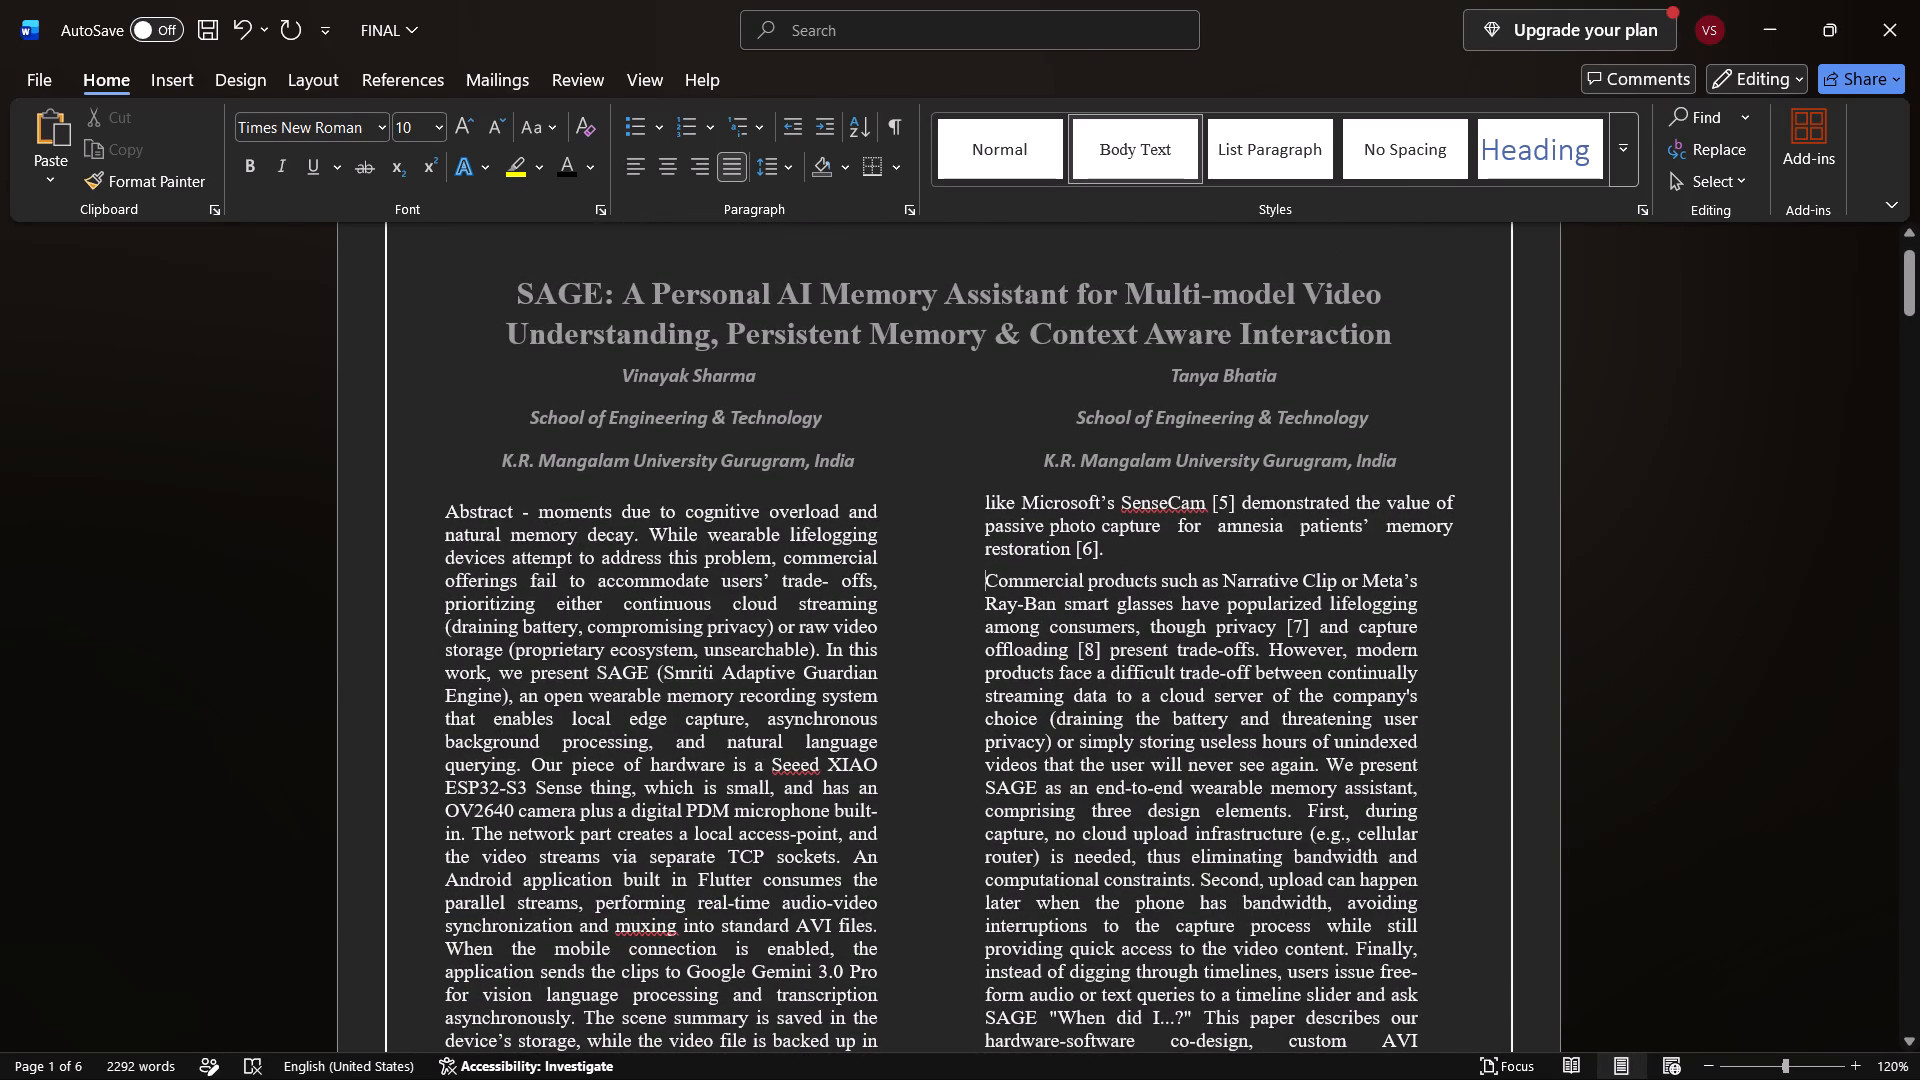
pyautogui.press('BackSpace')
pyautogui.press('space')
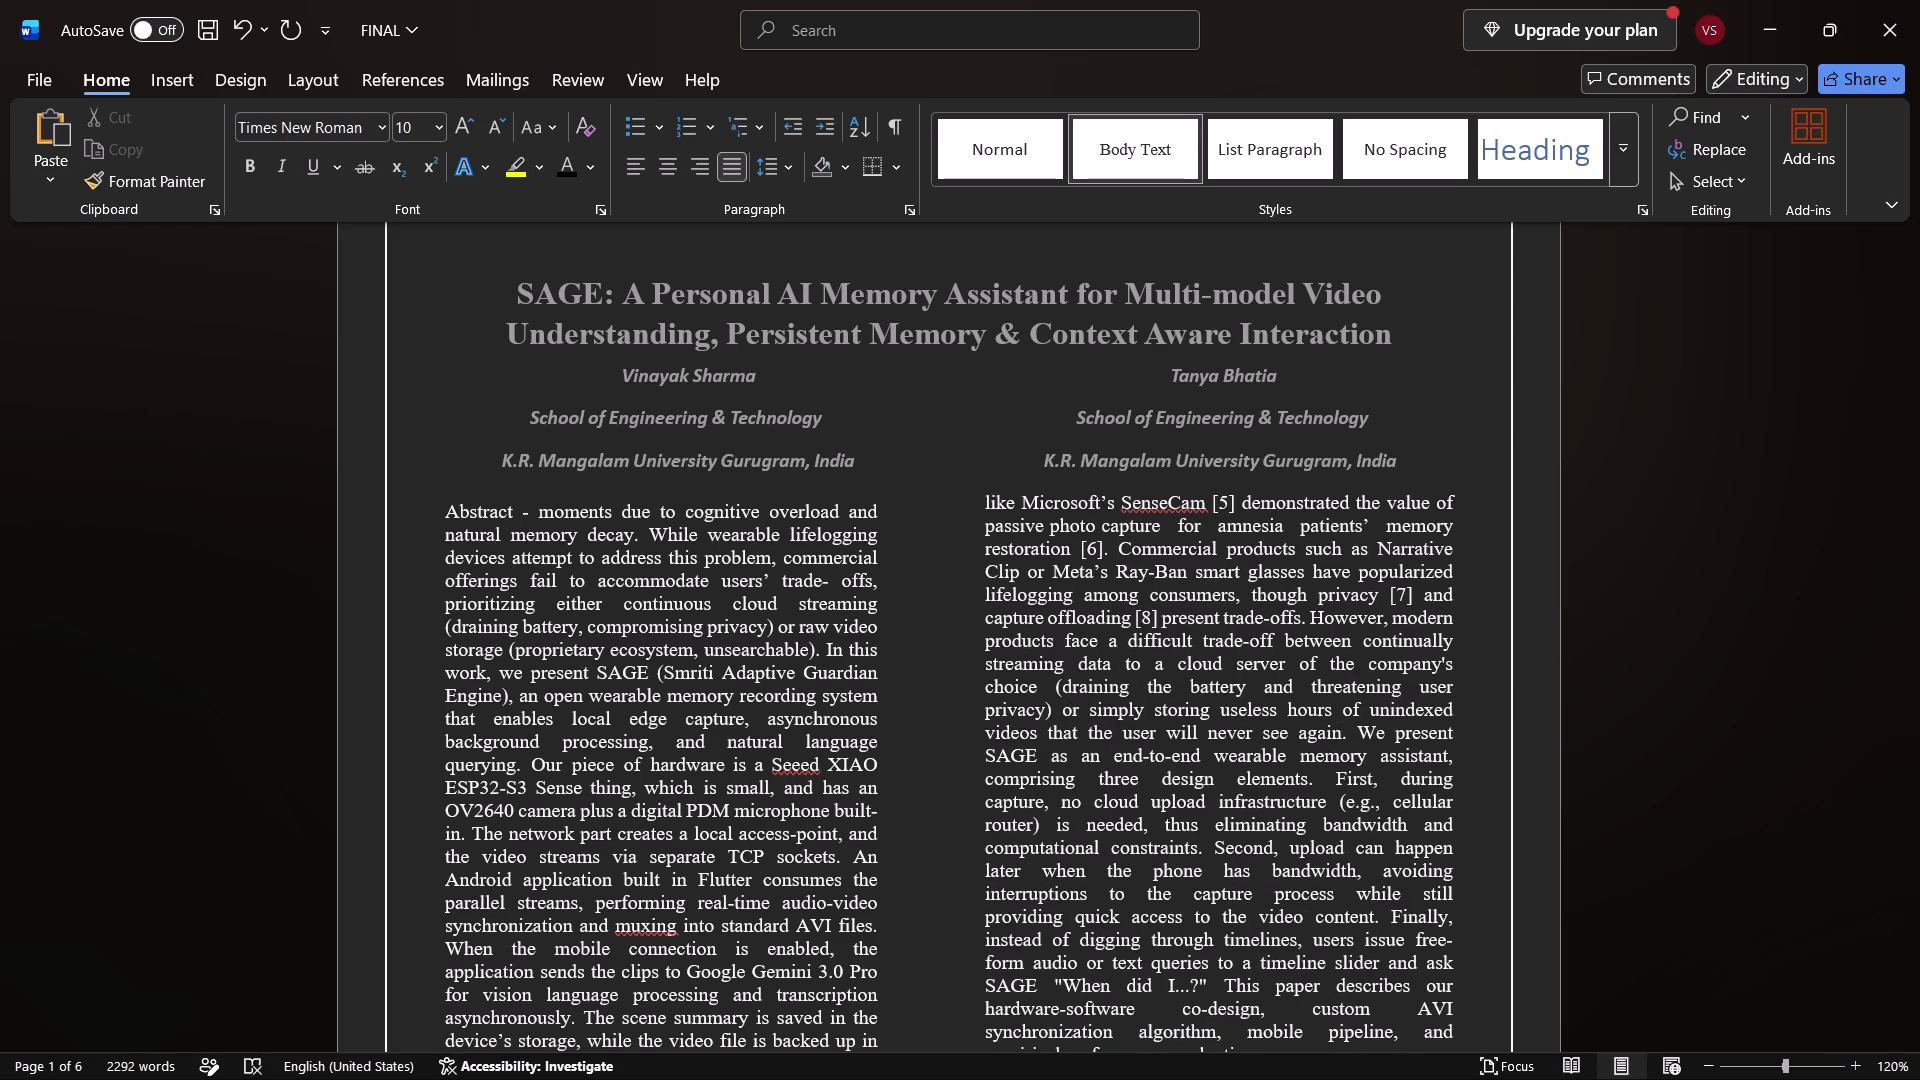
# Look through the FINAL document from the Introduction down to the reference list and back, checking the layout.
pyautogui.scroll(-4, 974, 674)
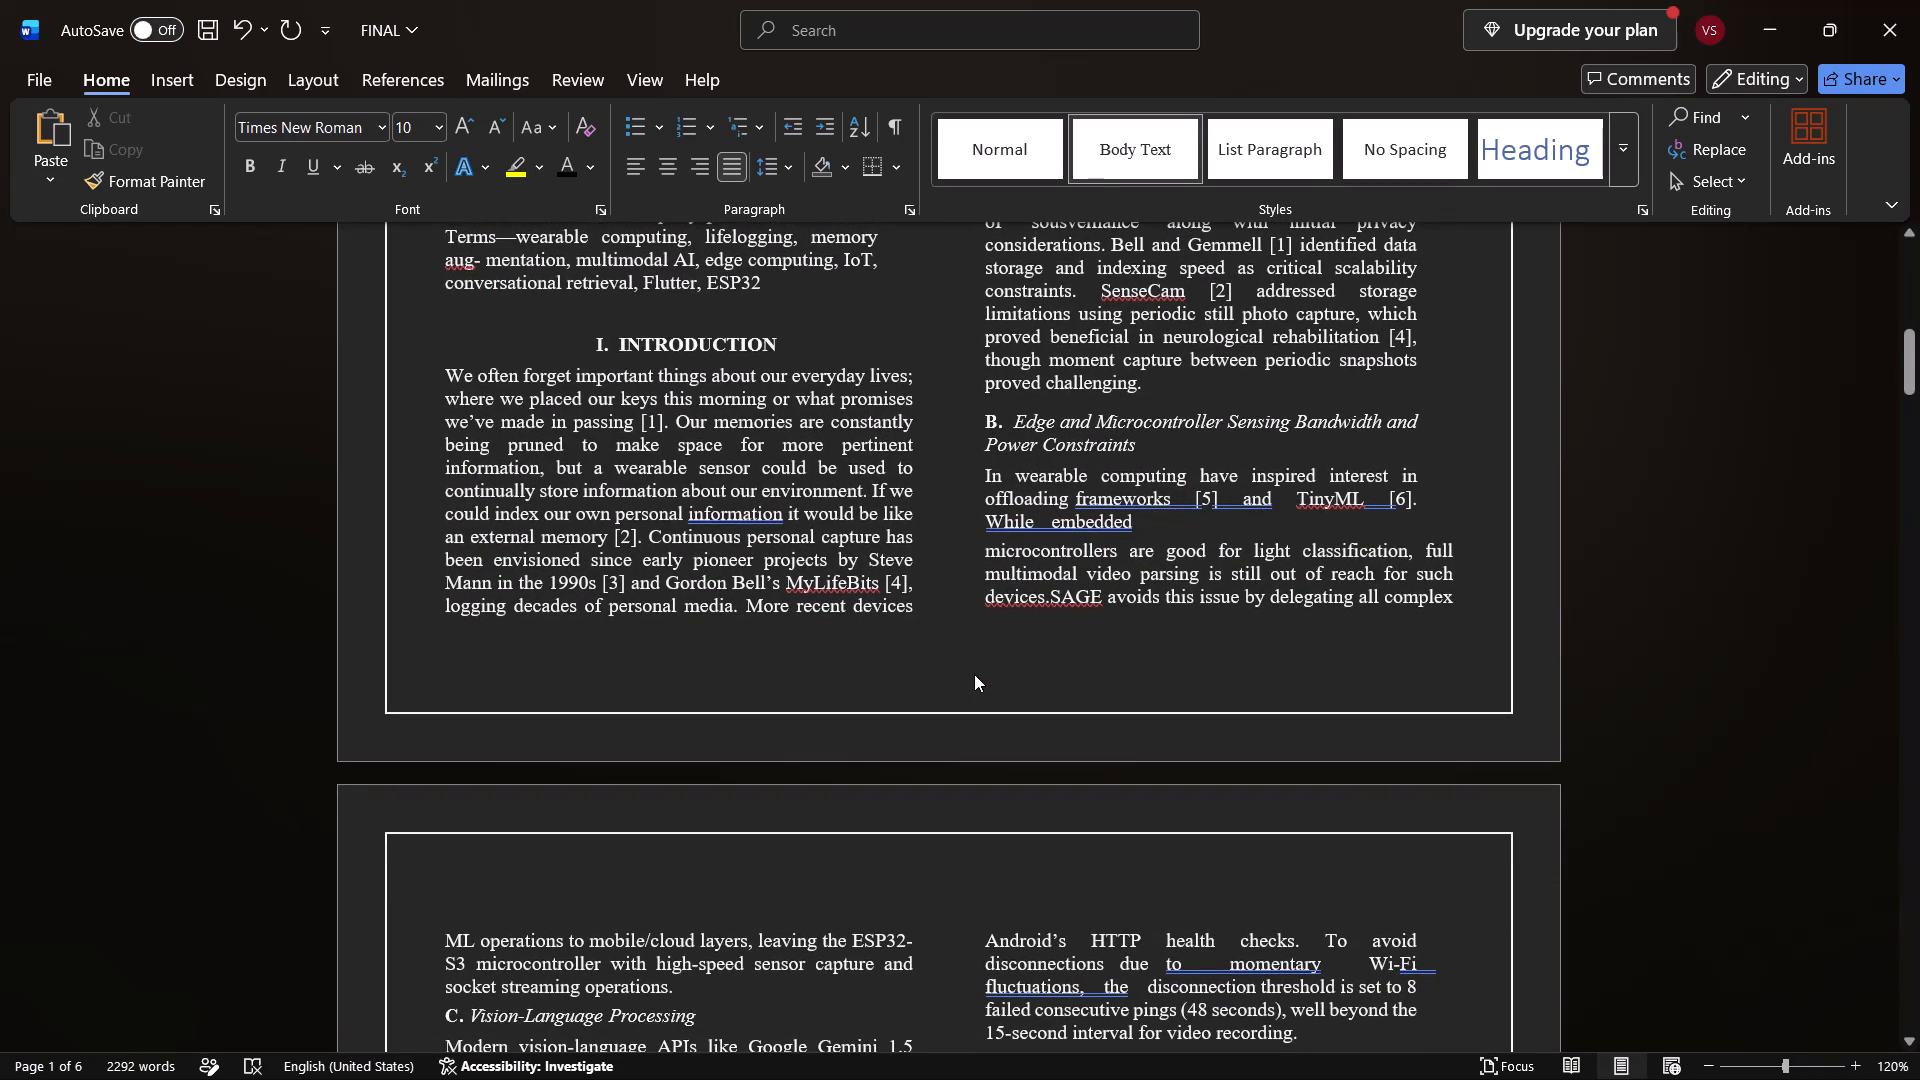
pyautogui.scroll(-3, 974, 674)
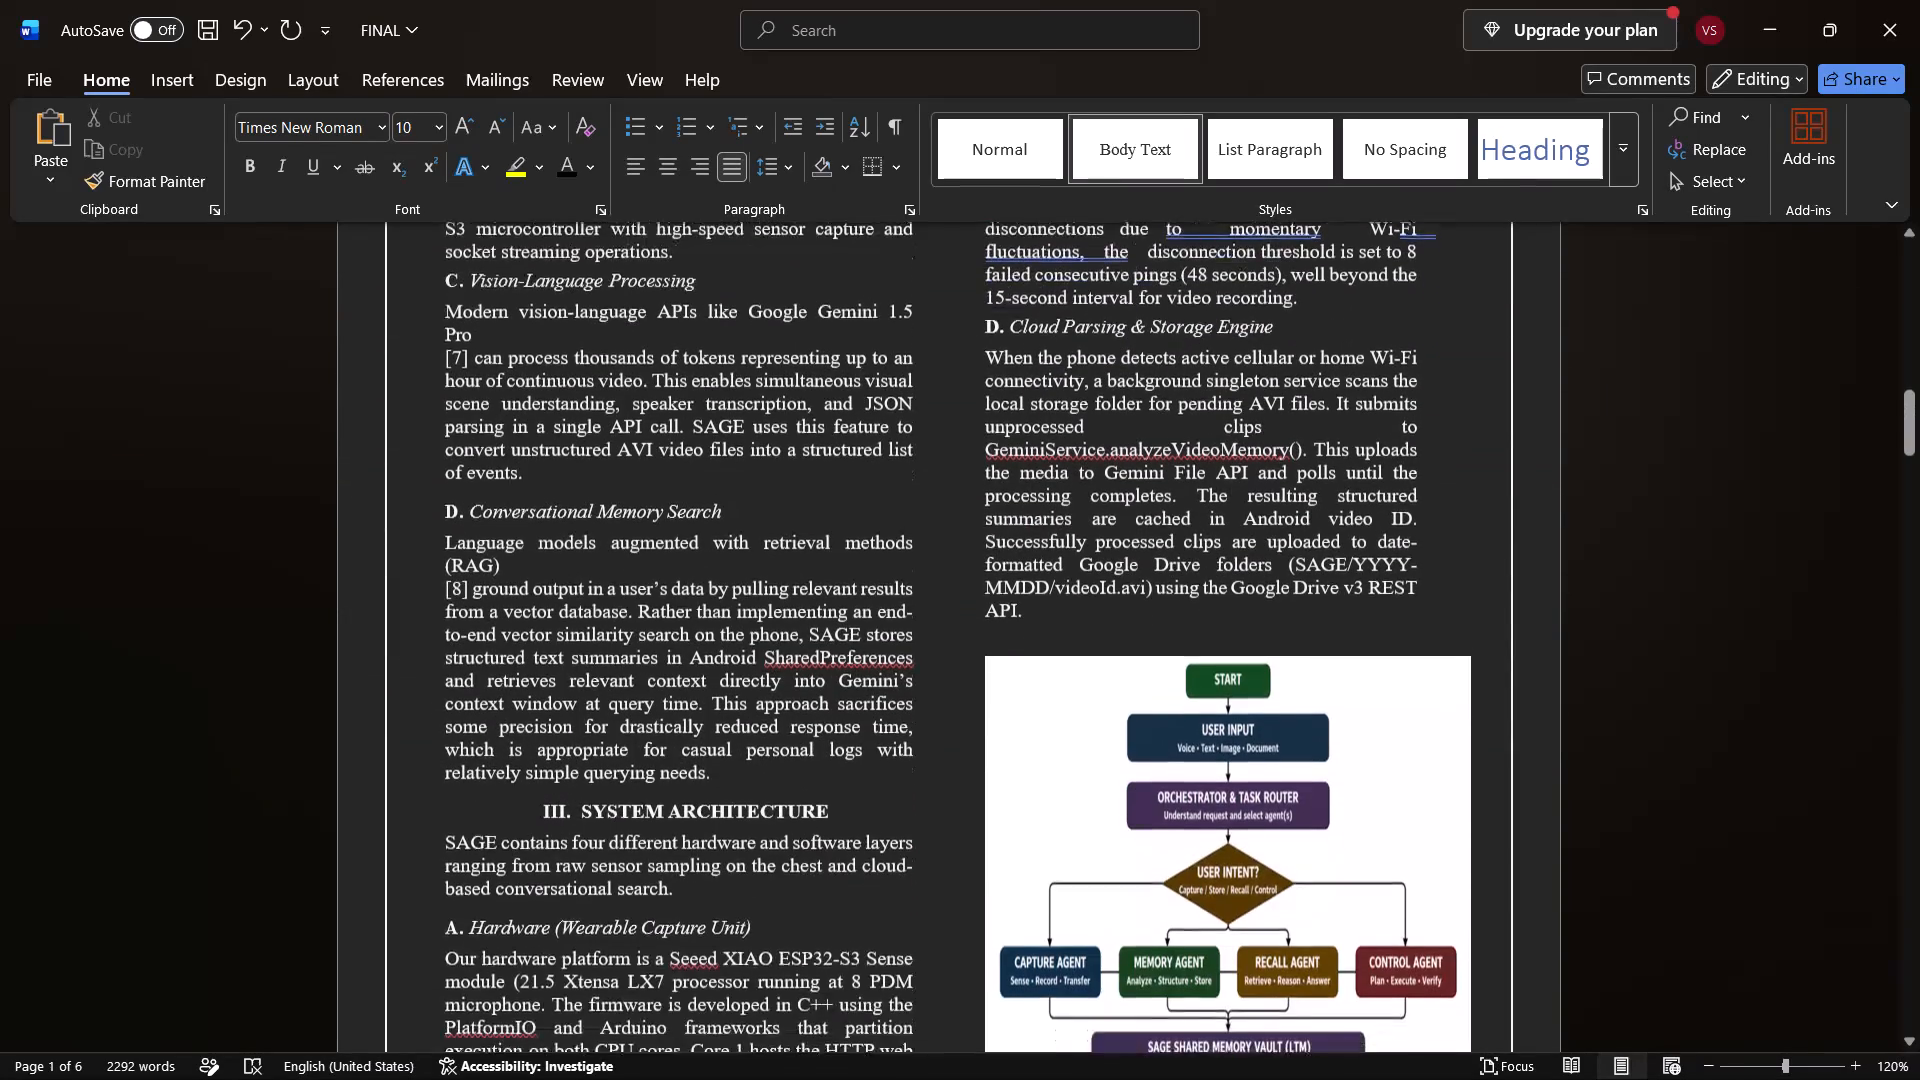
pyautogui.scroll(-6, 974, 674)
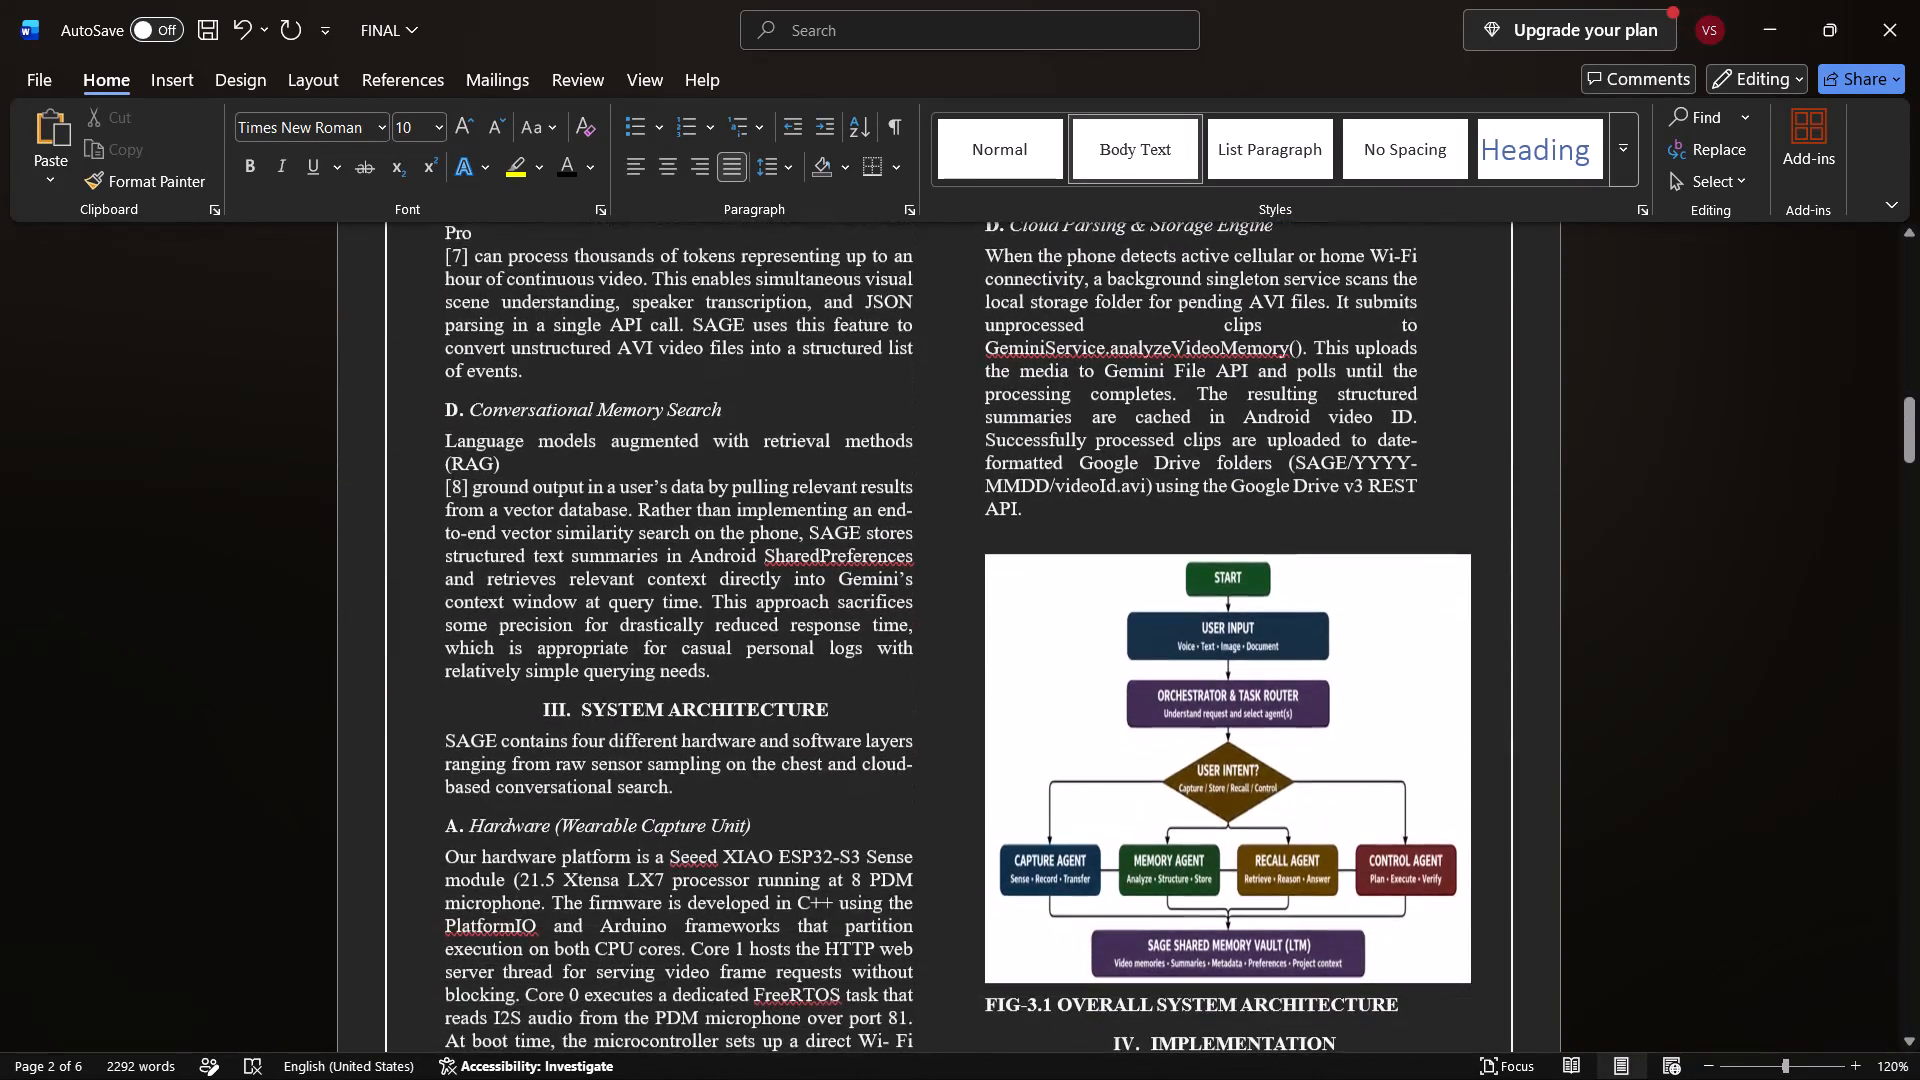
pyautogui.scroll(-15, 974, 674)
pyautogui.scroll(5, 974, 674)
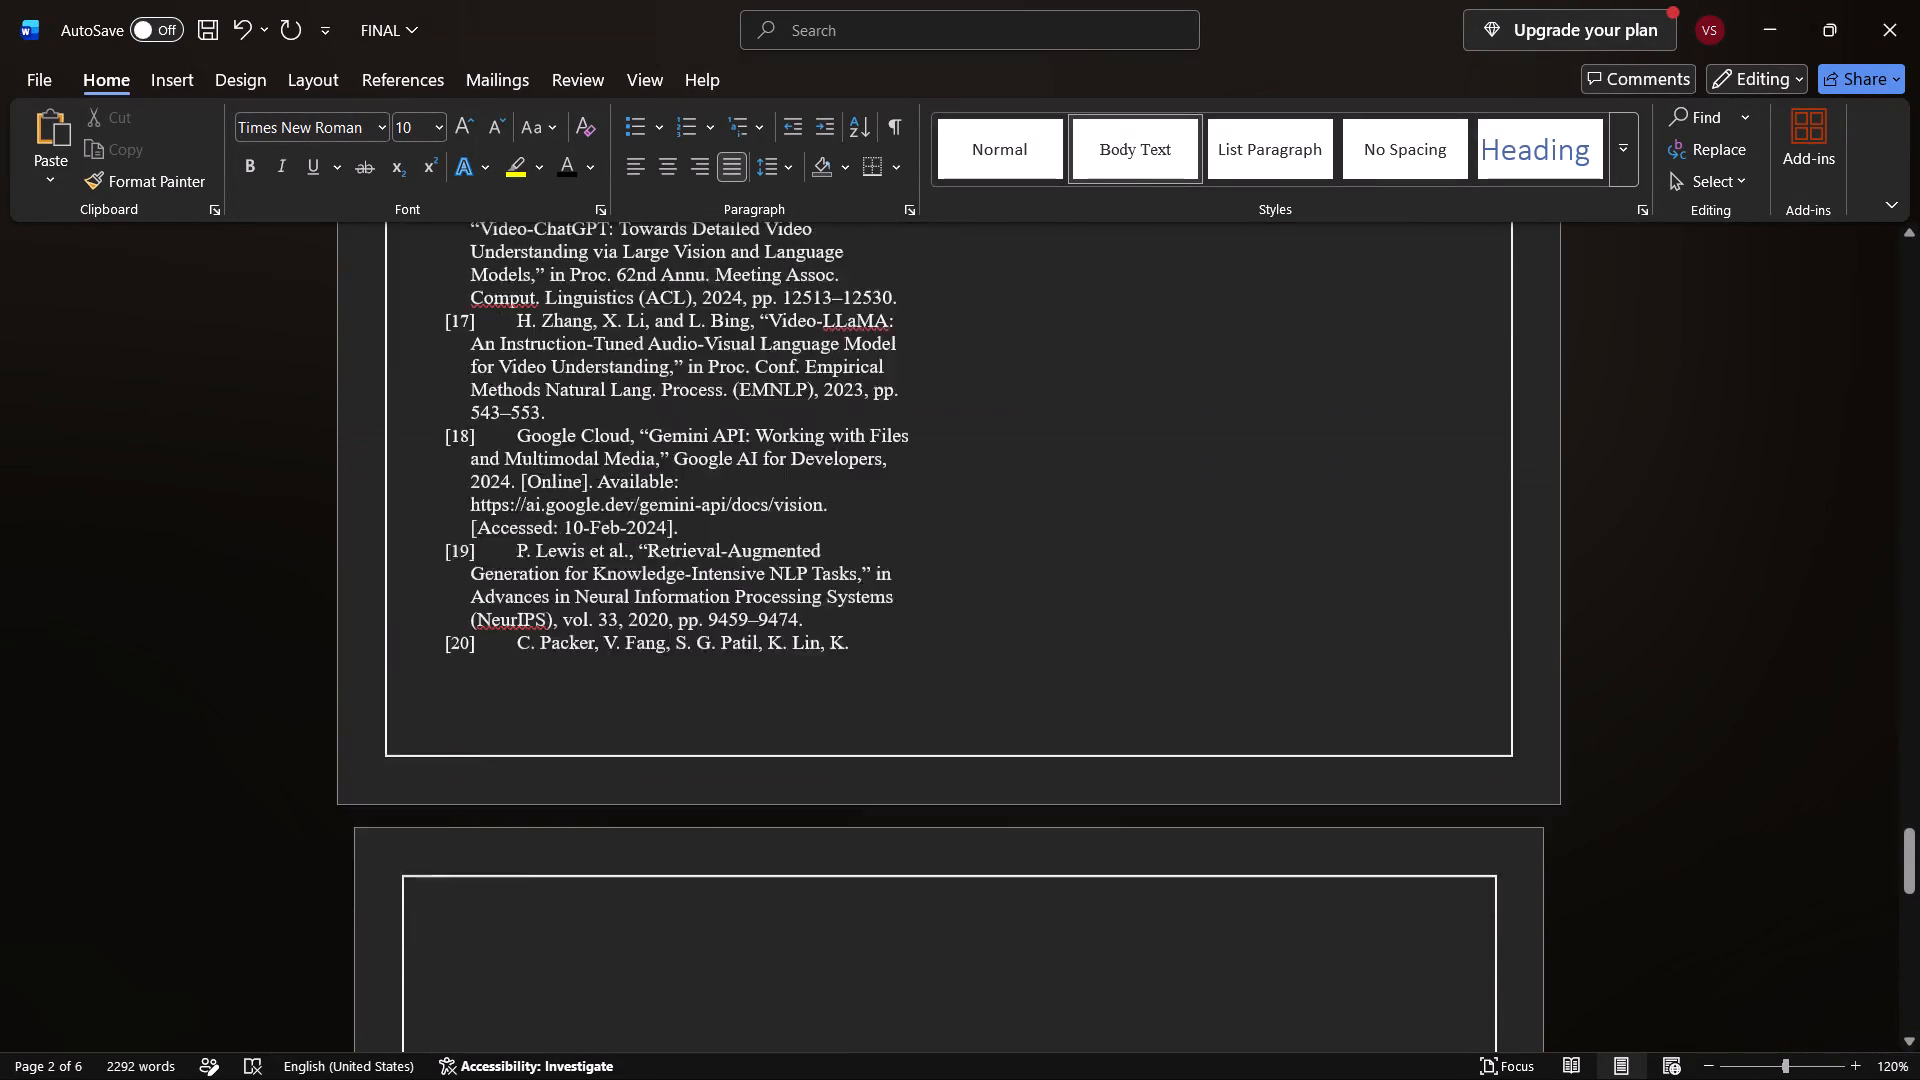
pyautogui.scroll(3, 974, 674)
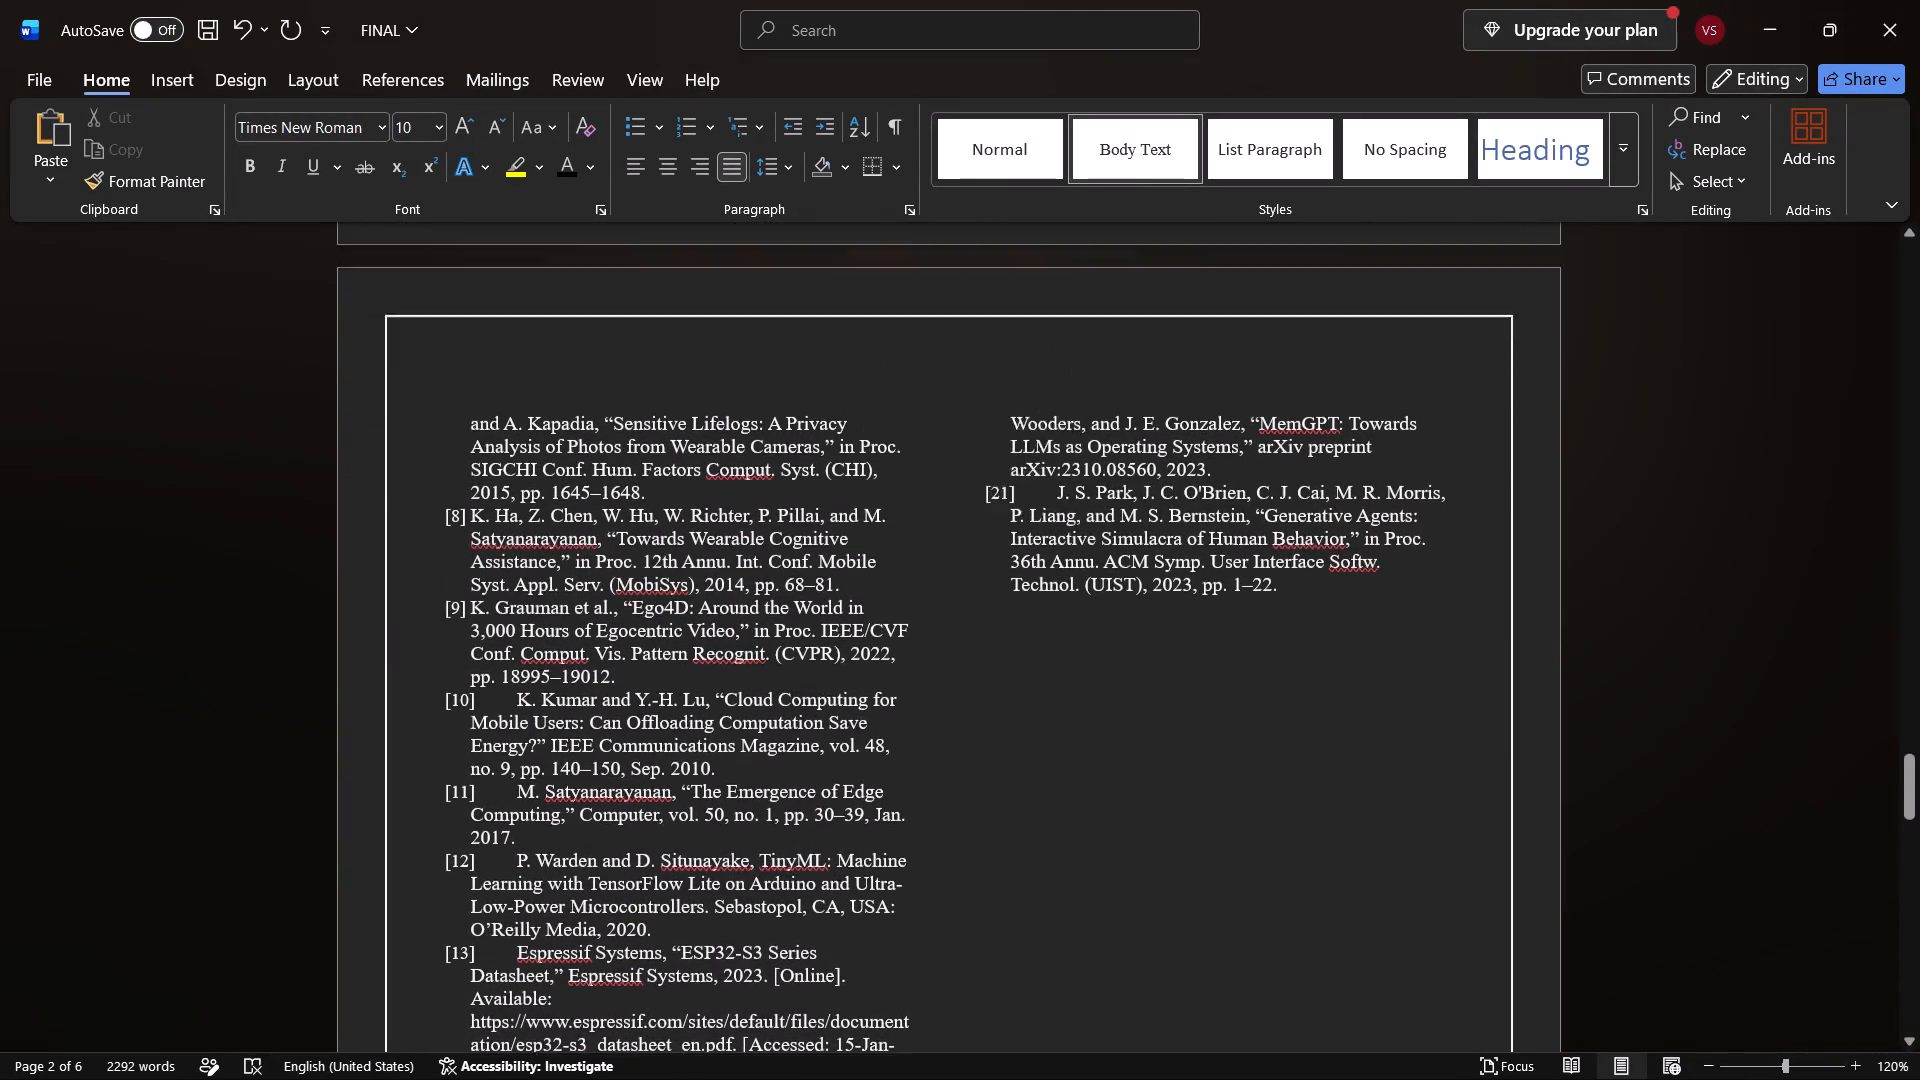
pyautogui.scroll(14, 974, 674)
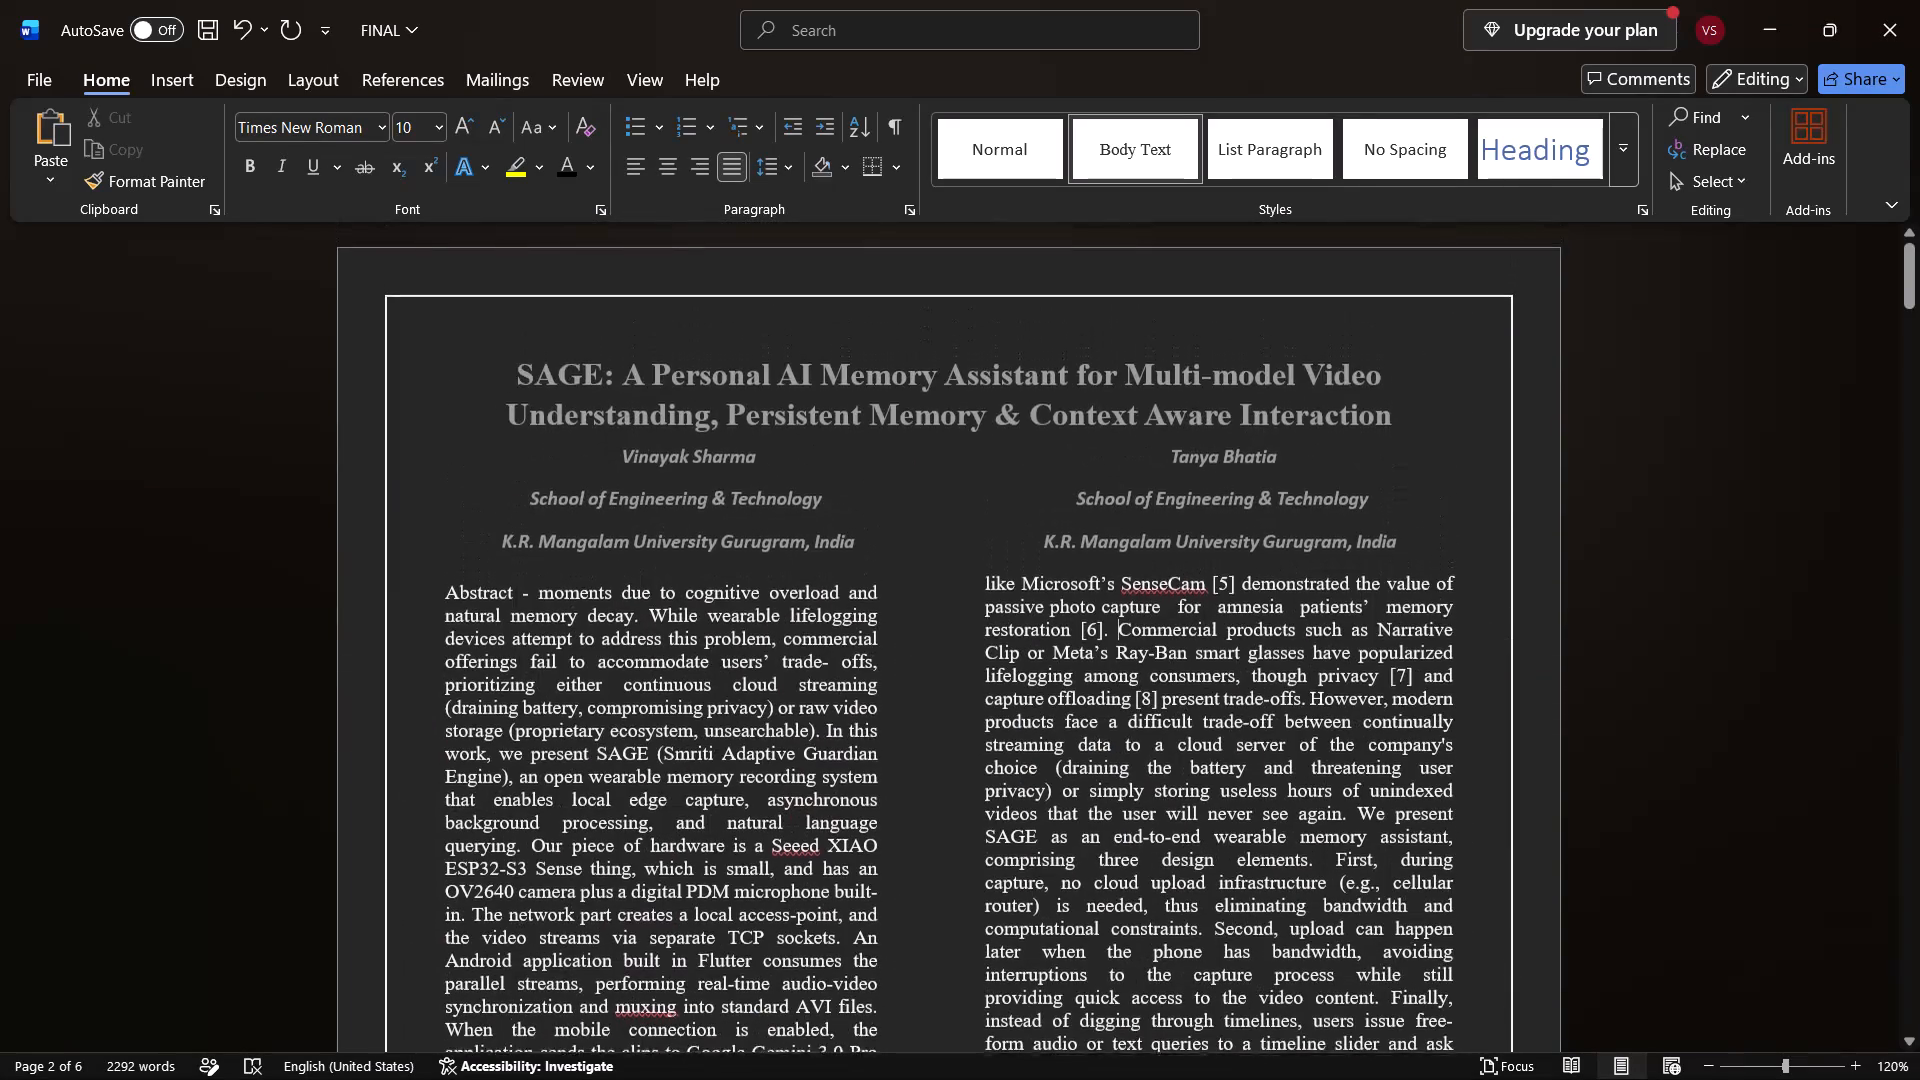
# Check the Abstract, Introduction and Related Work text on page 1 of the FINAL document.
pyautogui.click(693, 715)
pyautogui.scroll(-3, 693, 715)
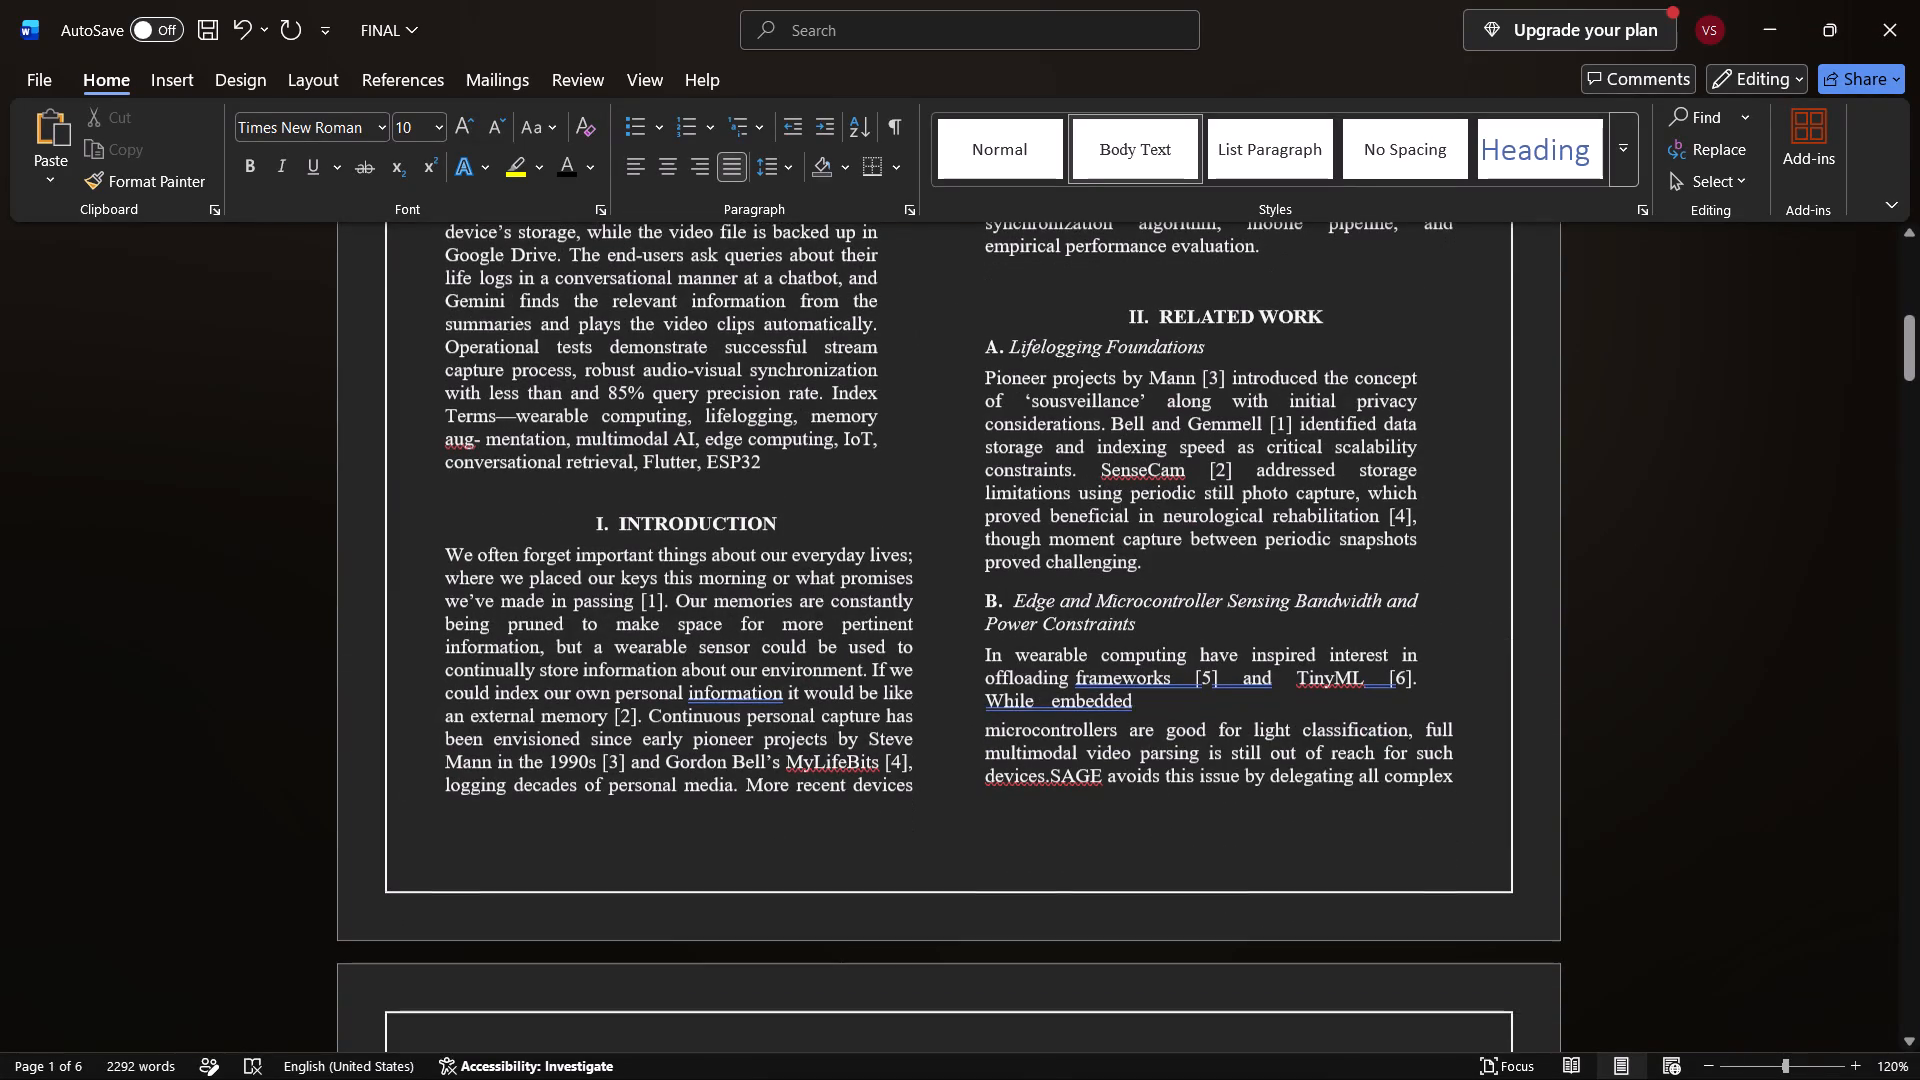
pyautogui.click(693, 603)
pyautogui.scroll(2, 933, 535)
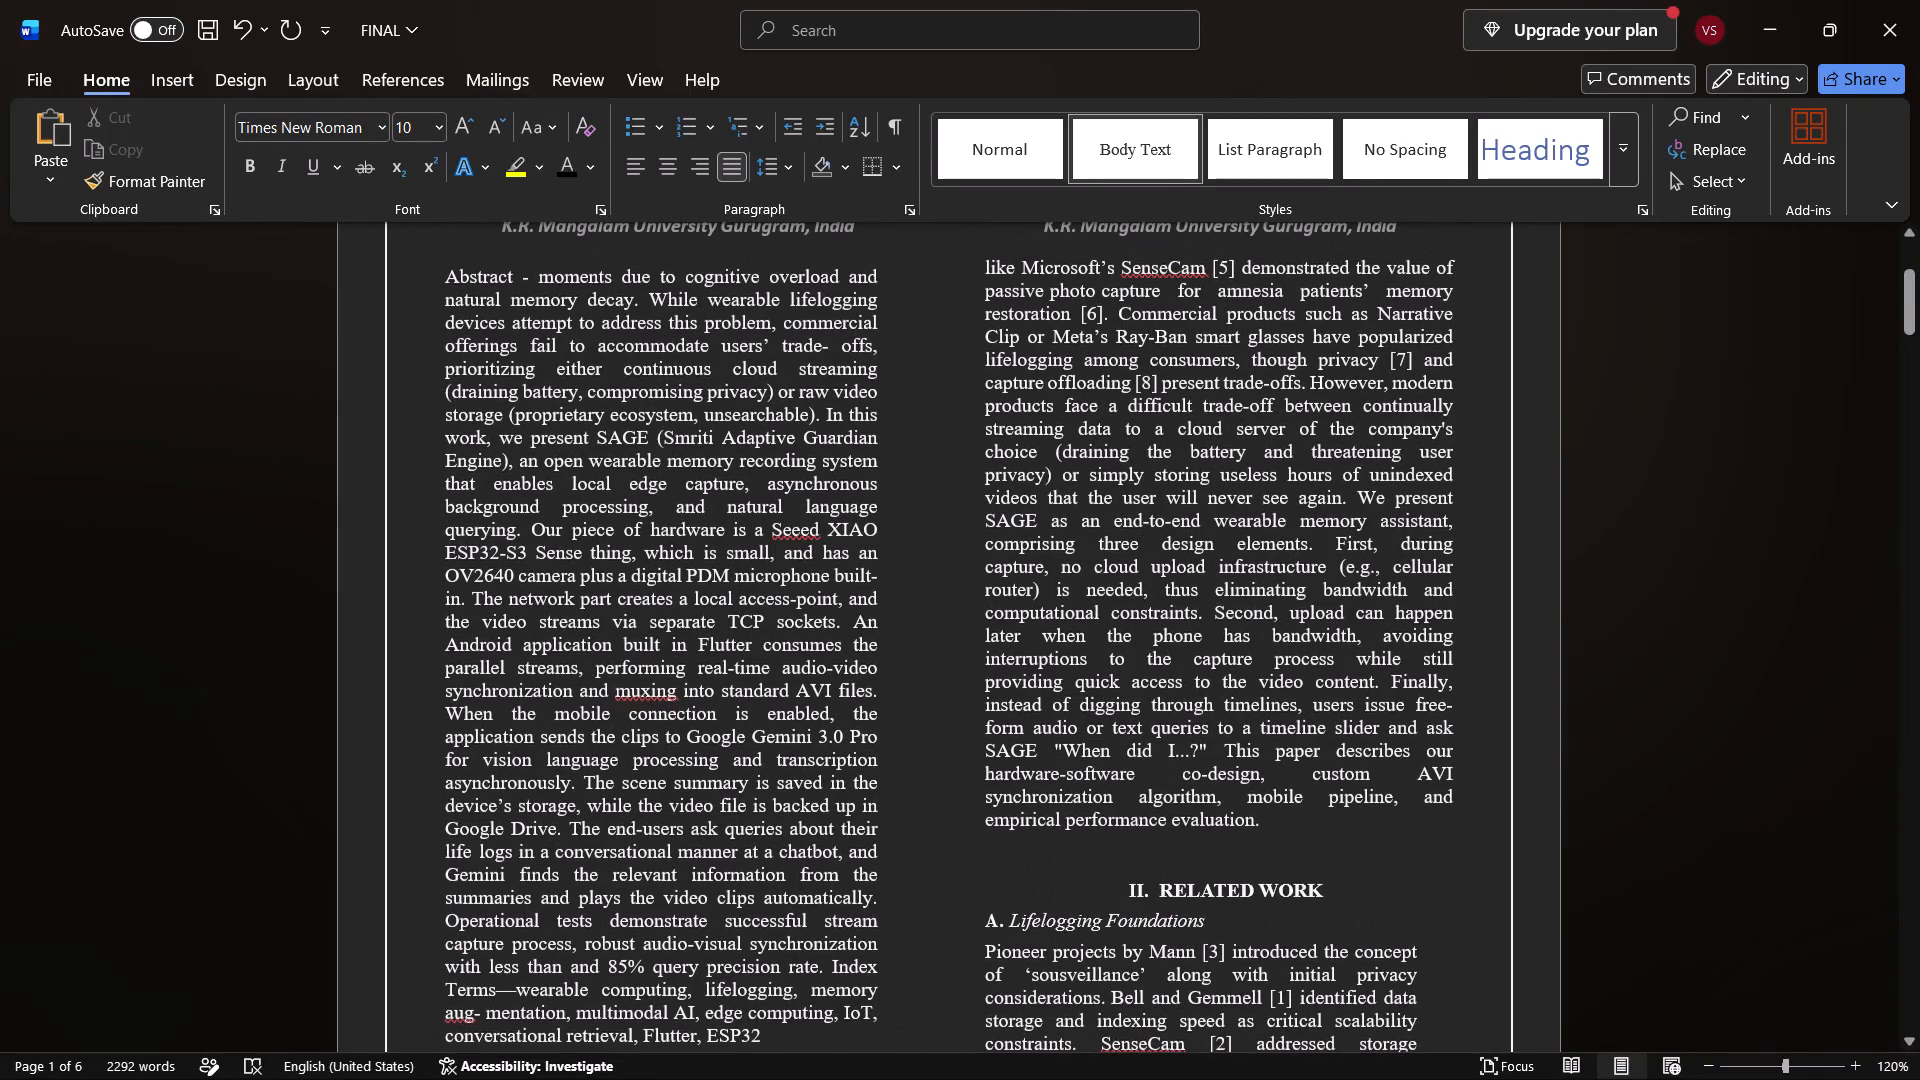
pyautogui.click(1094, 545)
pyautogui.scroll(-2, 1094, 545)
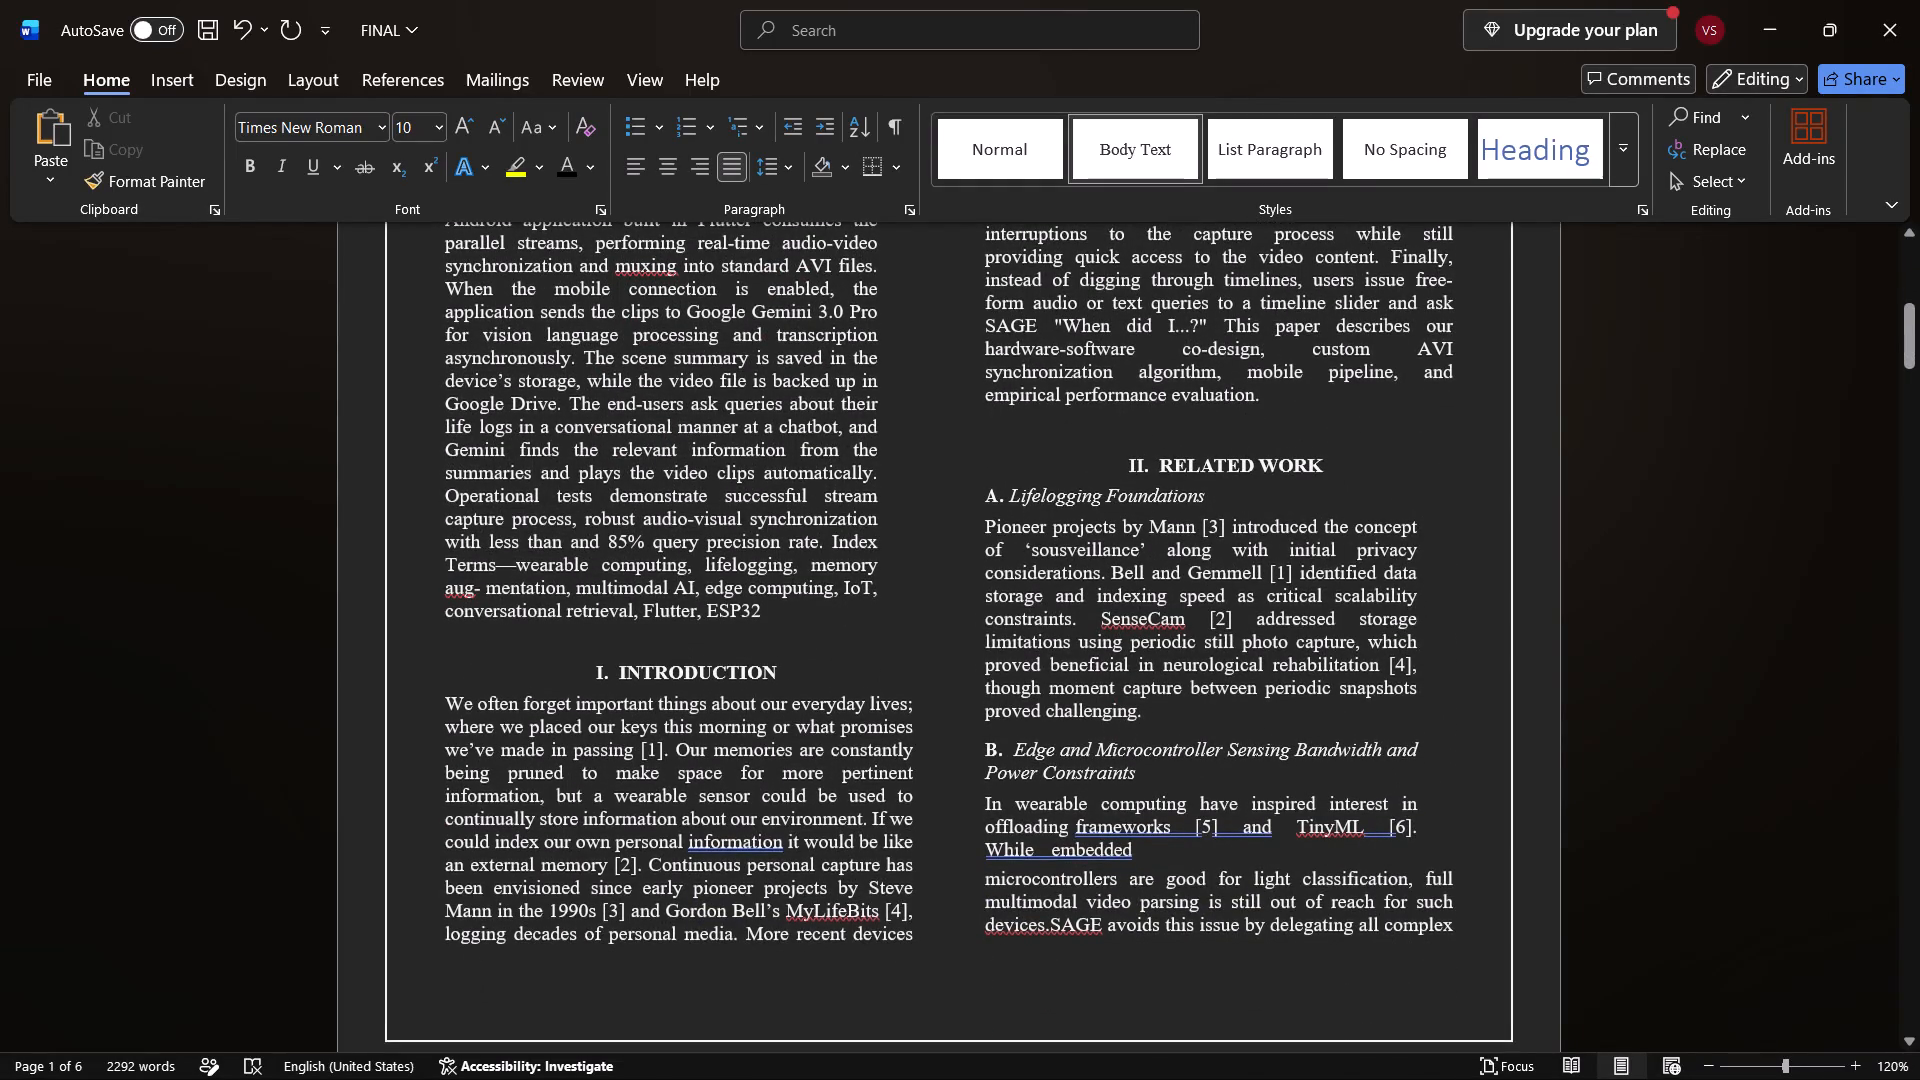
pyautogui.click(1129, 537)
# In SAGE_IEEE_Paper, copy the Lifelogging Foundations paragraph, from "Pioneer projects by Mann [3]" through "benchmarks like Ego4D [9].".
pyautogui.hotkey('alt', 'Tab')
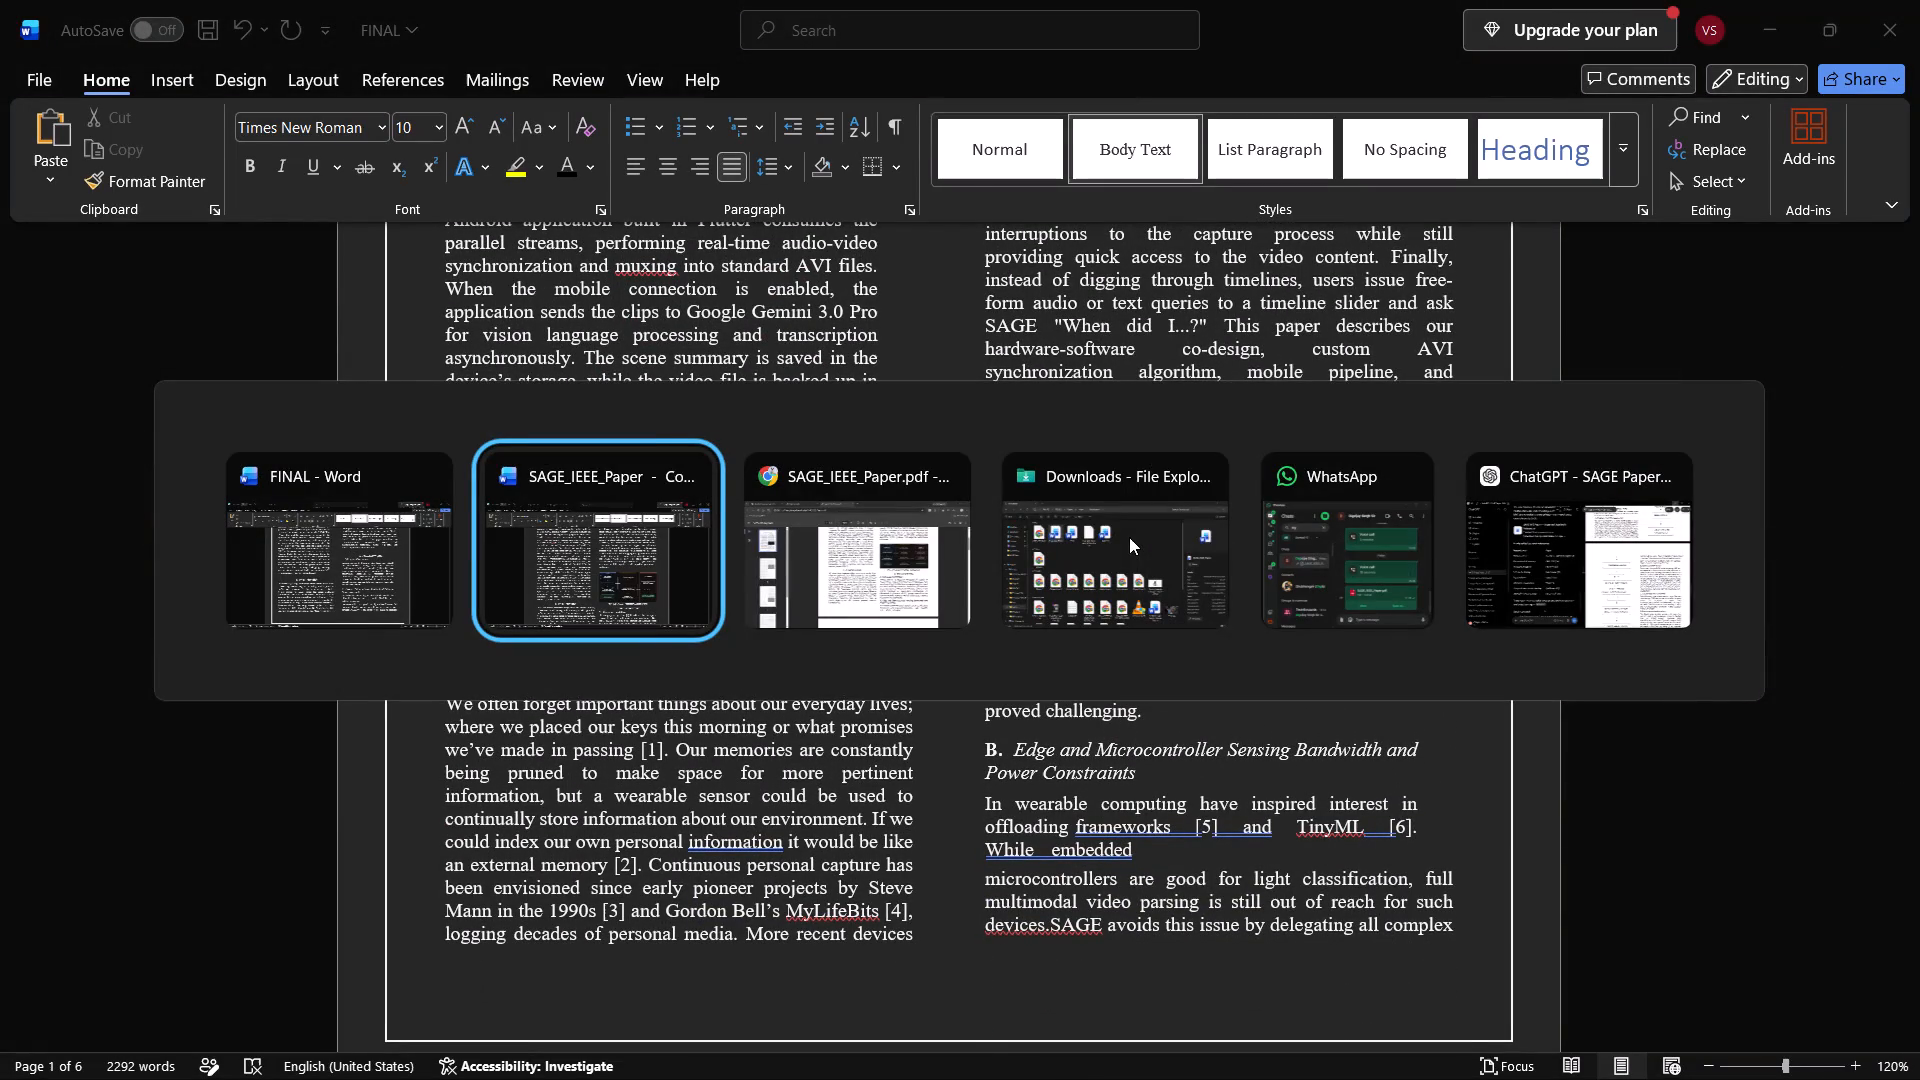
pyautogui.scroll(-3, 1295, 510)
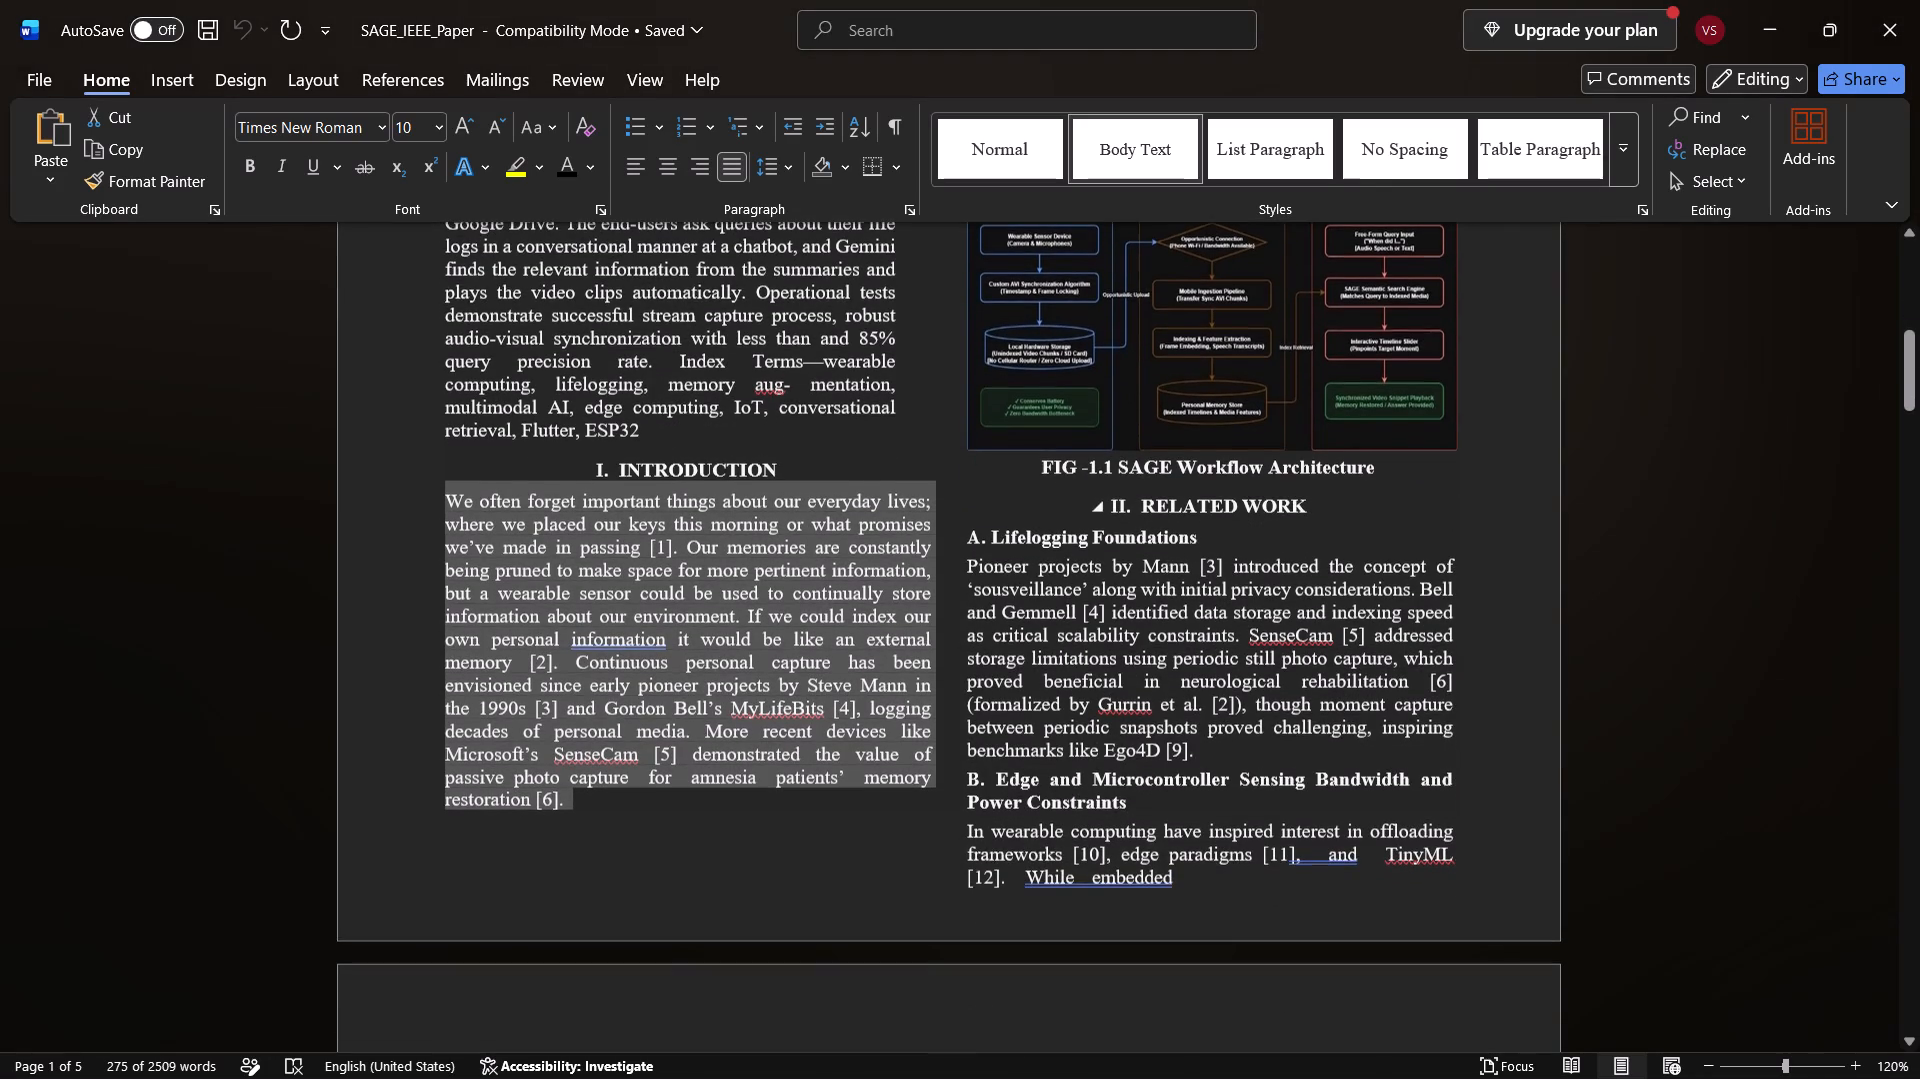
pyautogui.scroll(-1, 1118, 694)
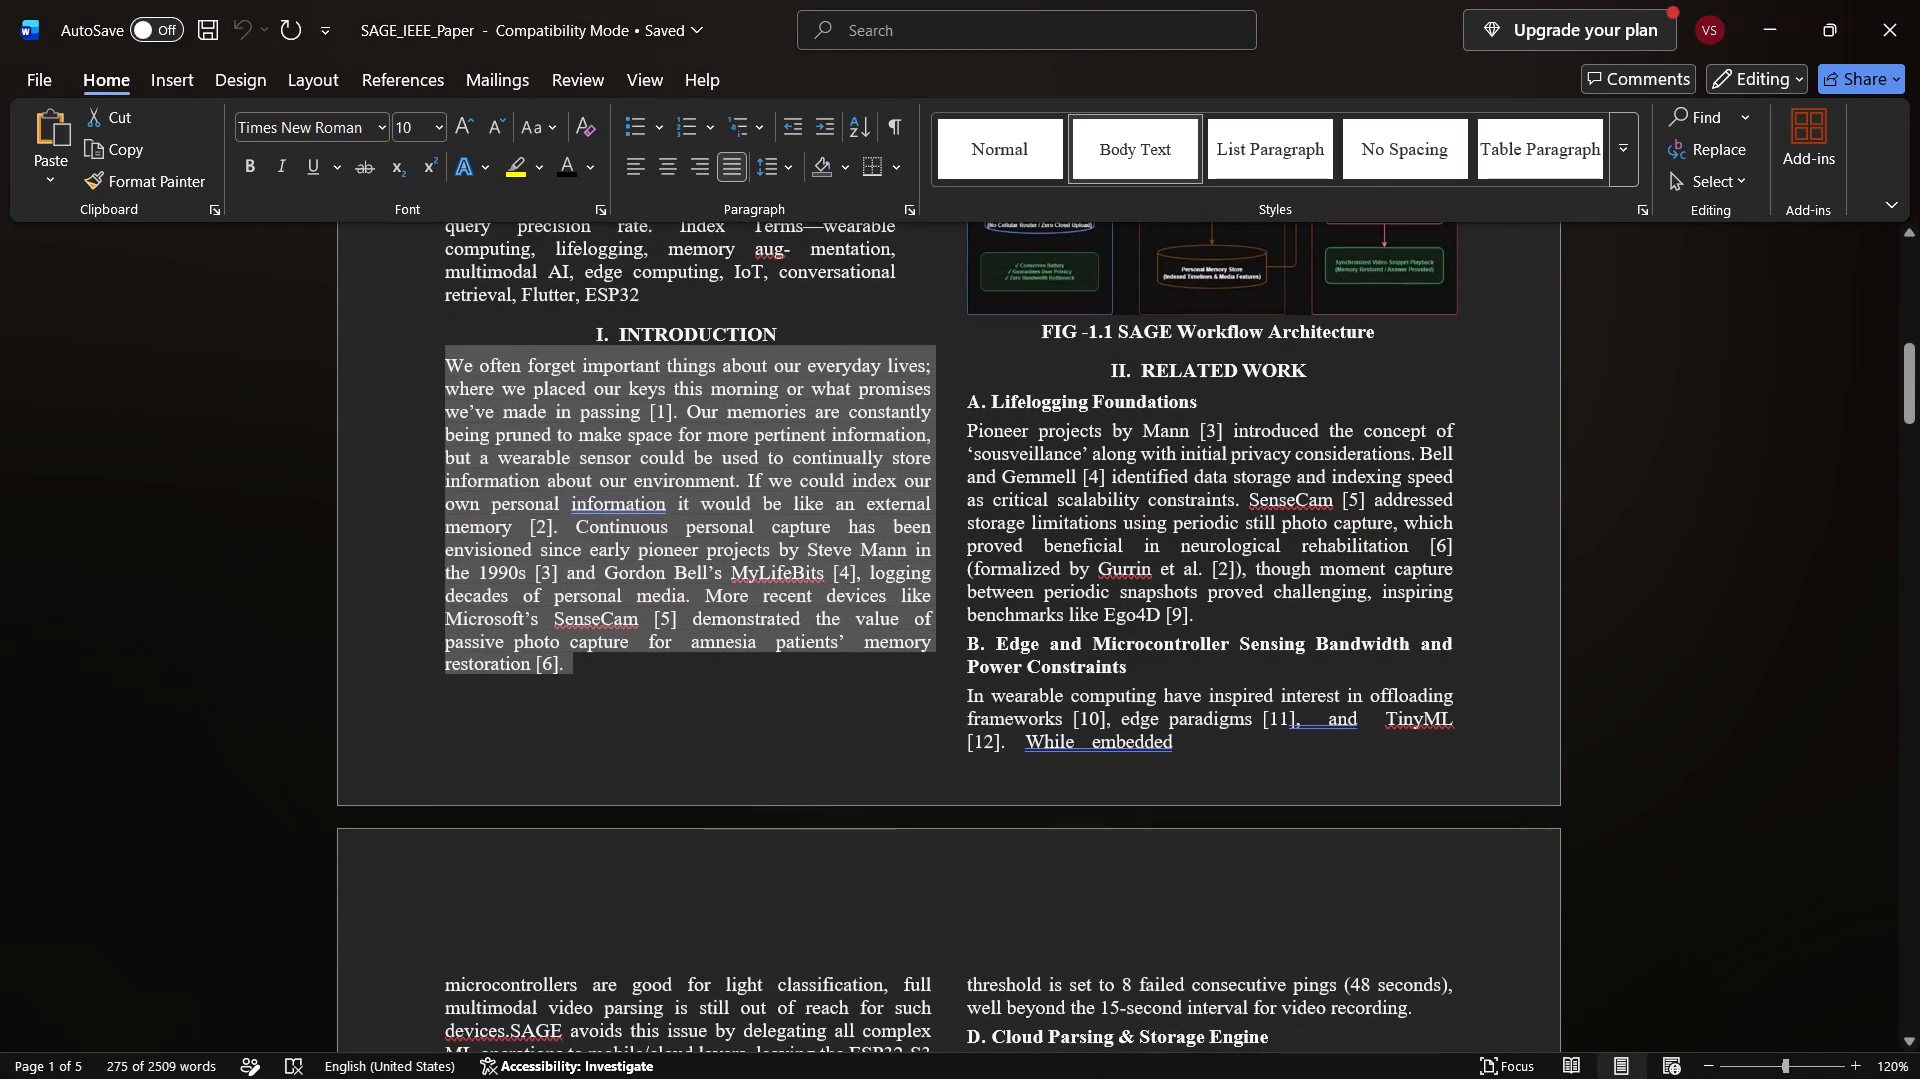
pyautogui.click(966, 406)
pyautogui.moveTo(966, 406); pyautogui.dragTo(967, 406)
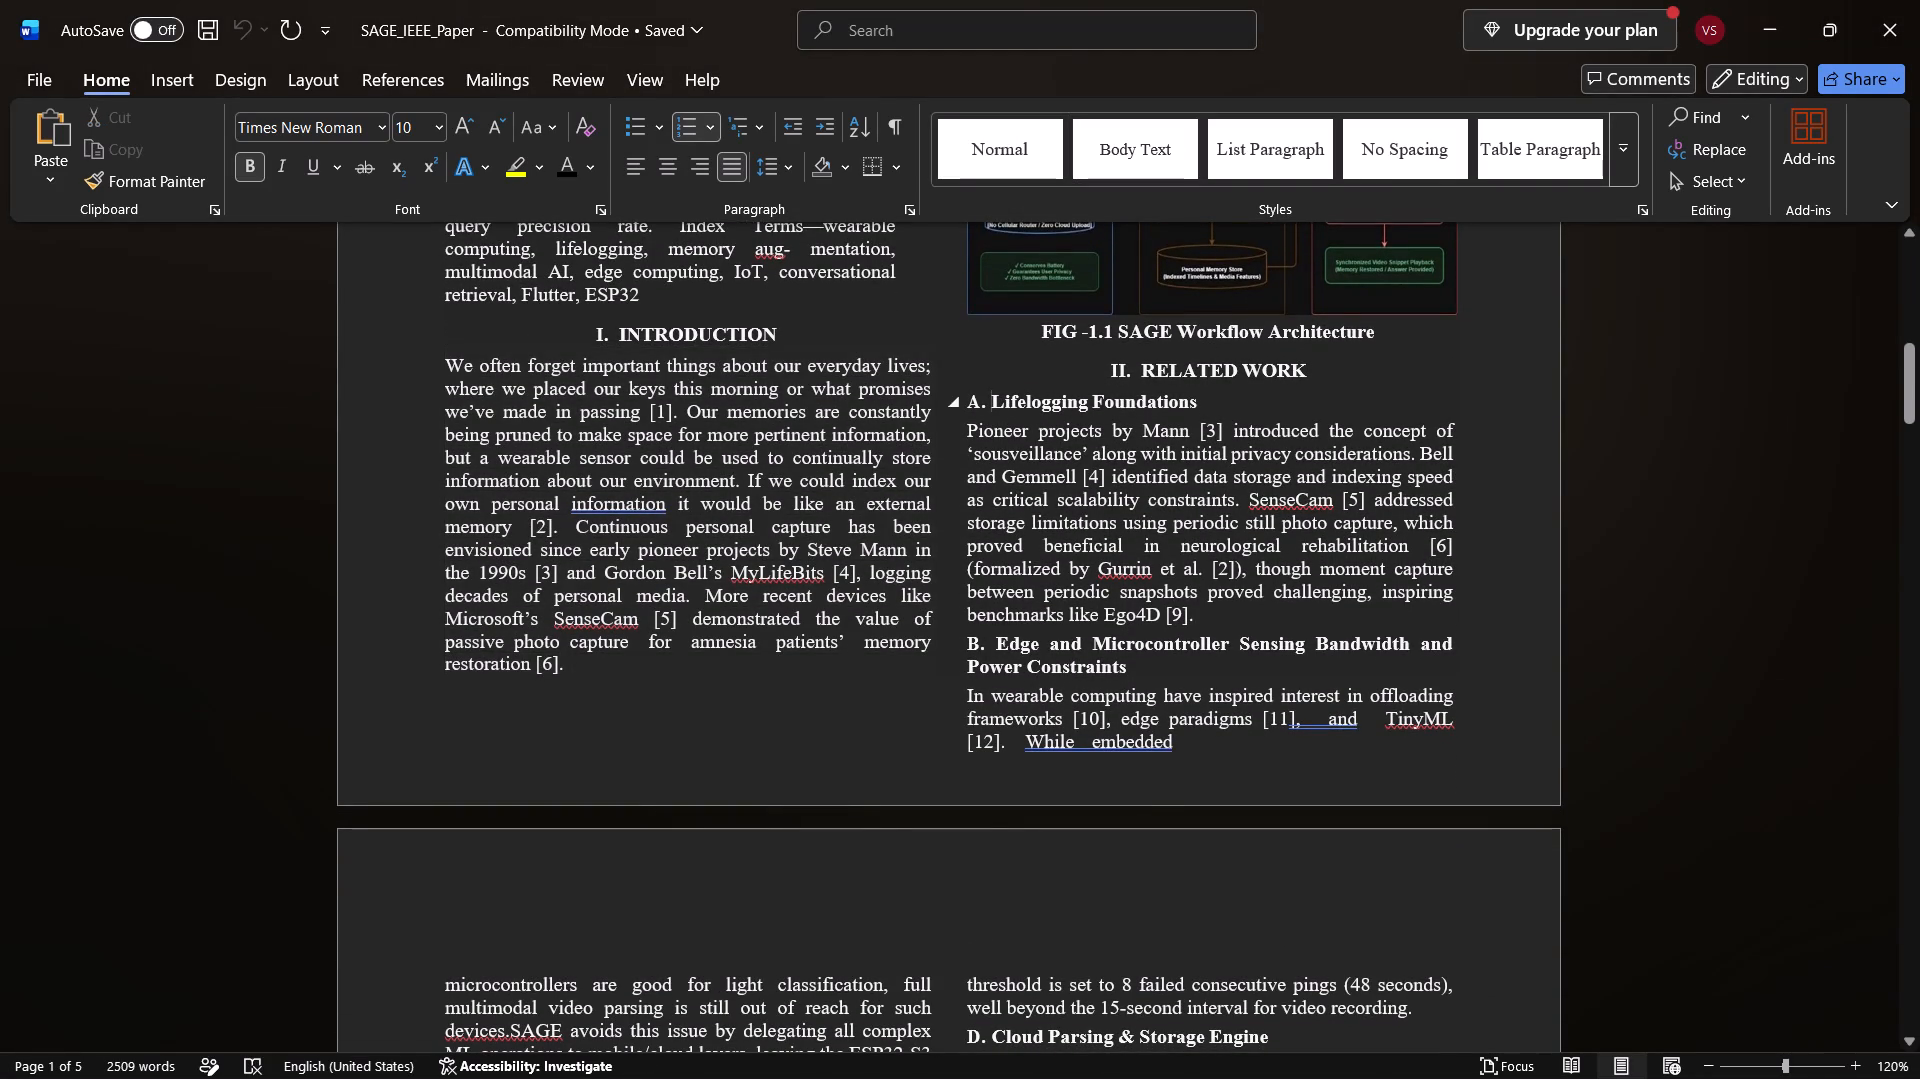
pyautogui.moveTo(967, 406); pyautogui.dragTo(1016, 417)
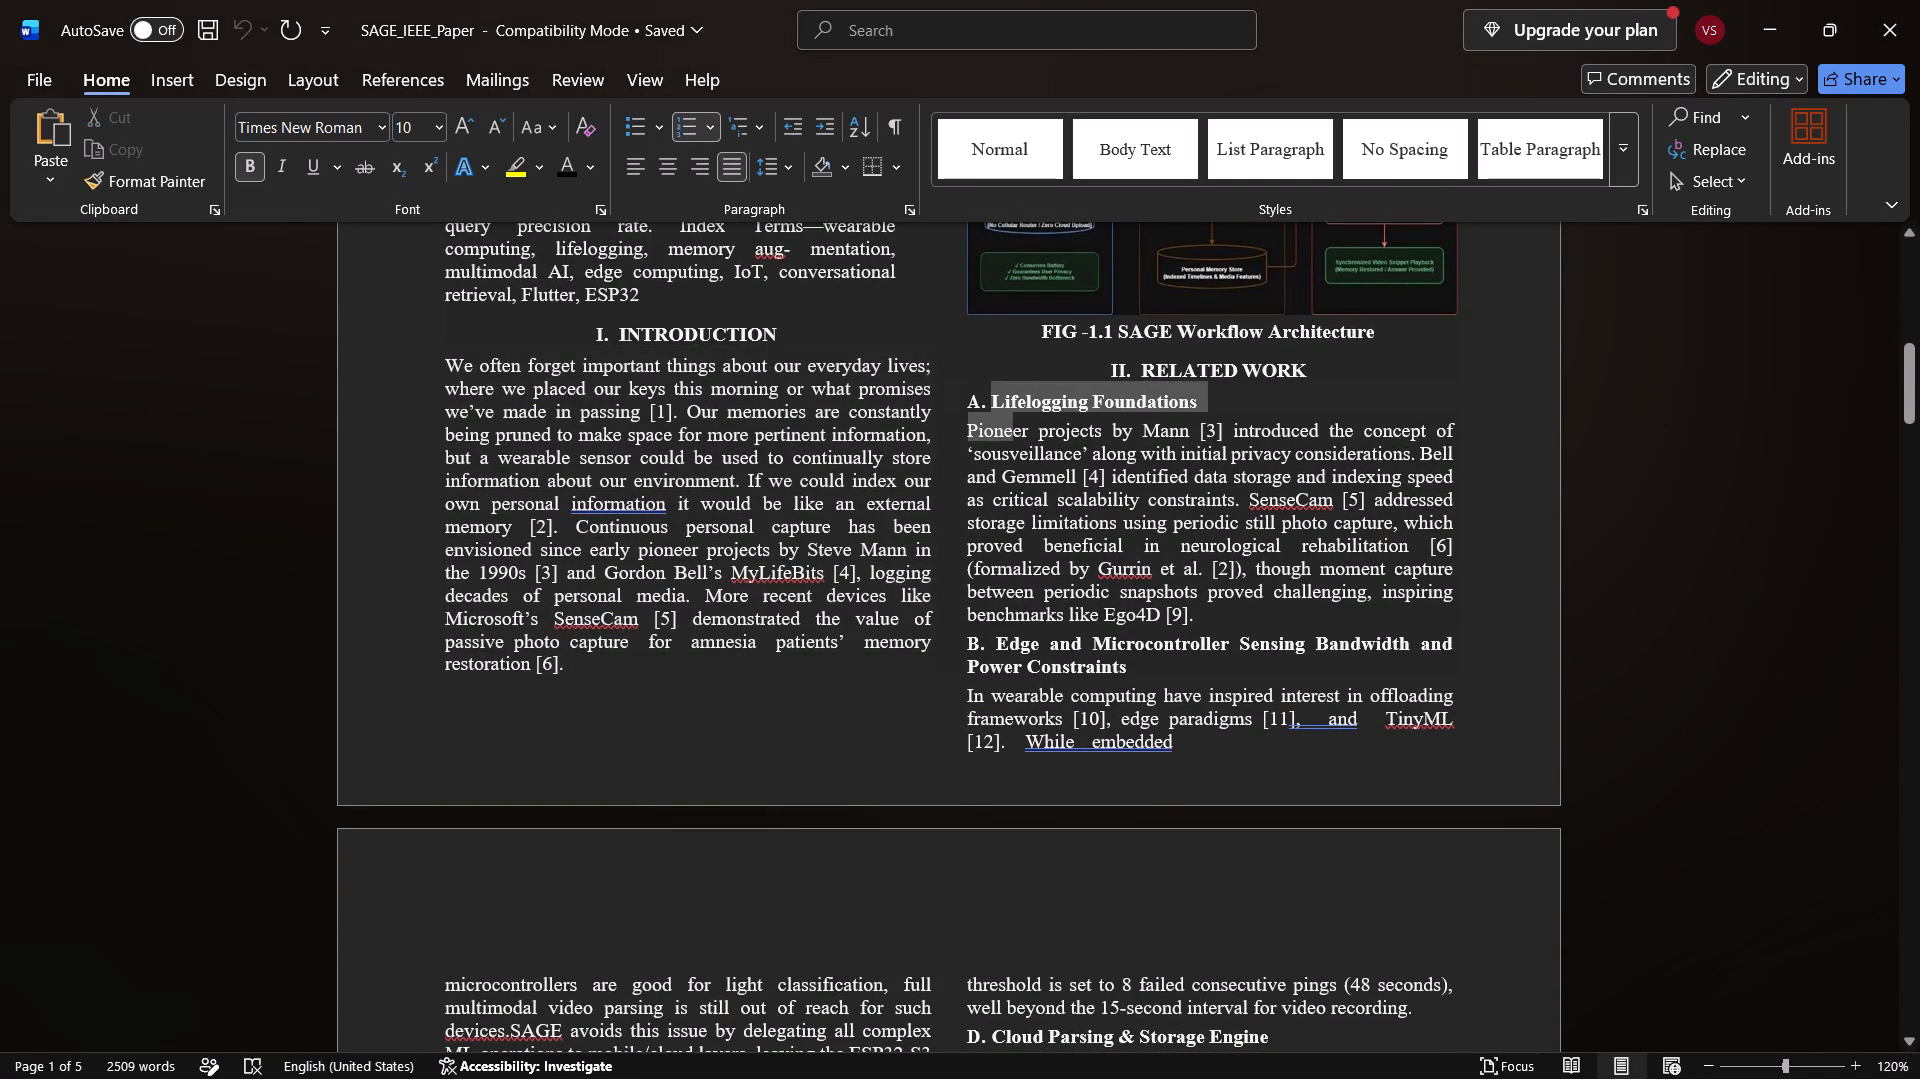
pyautogui.moveTo(1016, 417); pyautogui.dragTo(1070, 500)
pyautogui.click(1070, 500)
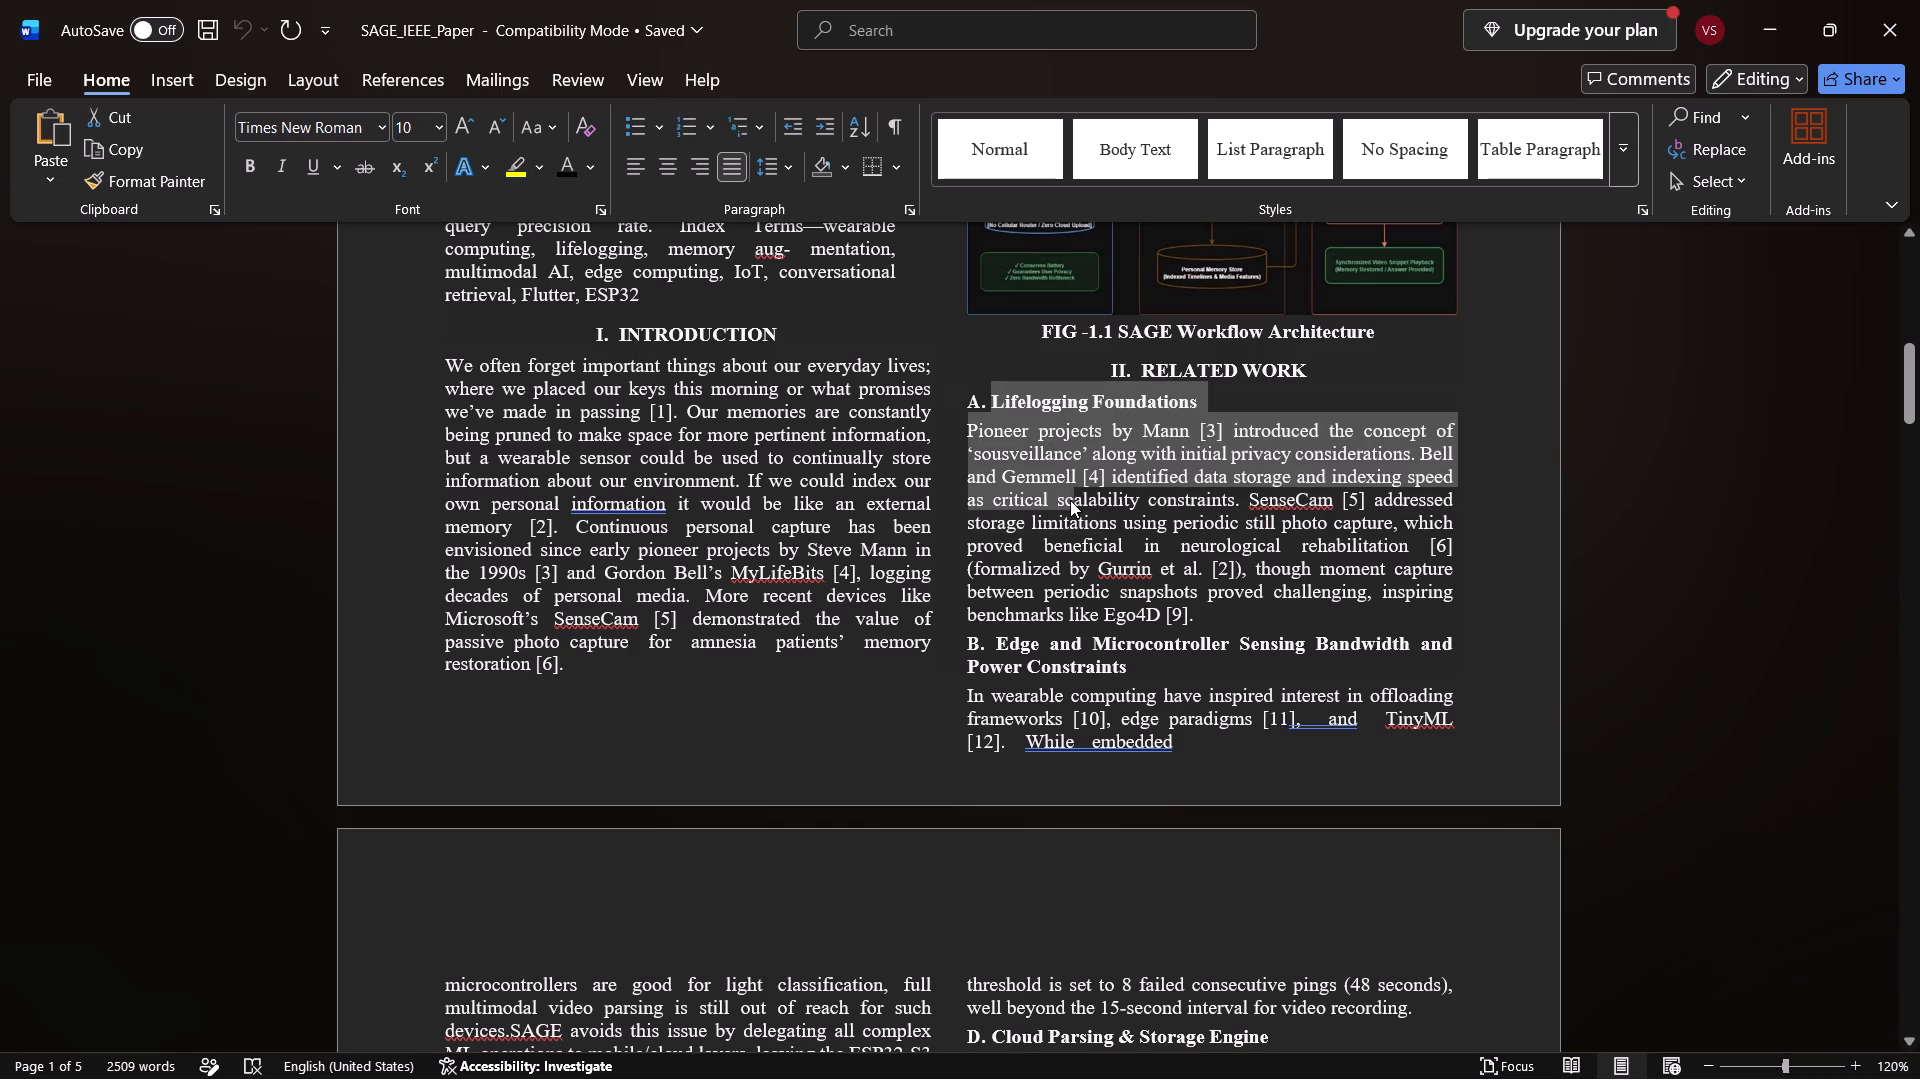
pyautogui.moveTo(1197, 619); pyautogui.dragTo(1041, 545)
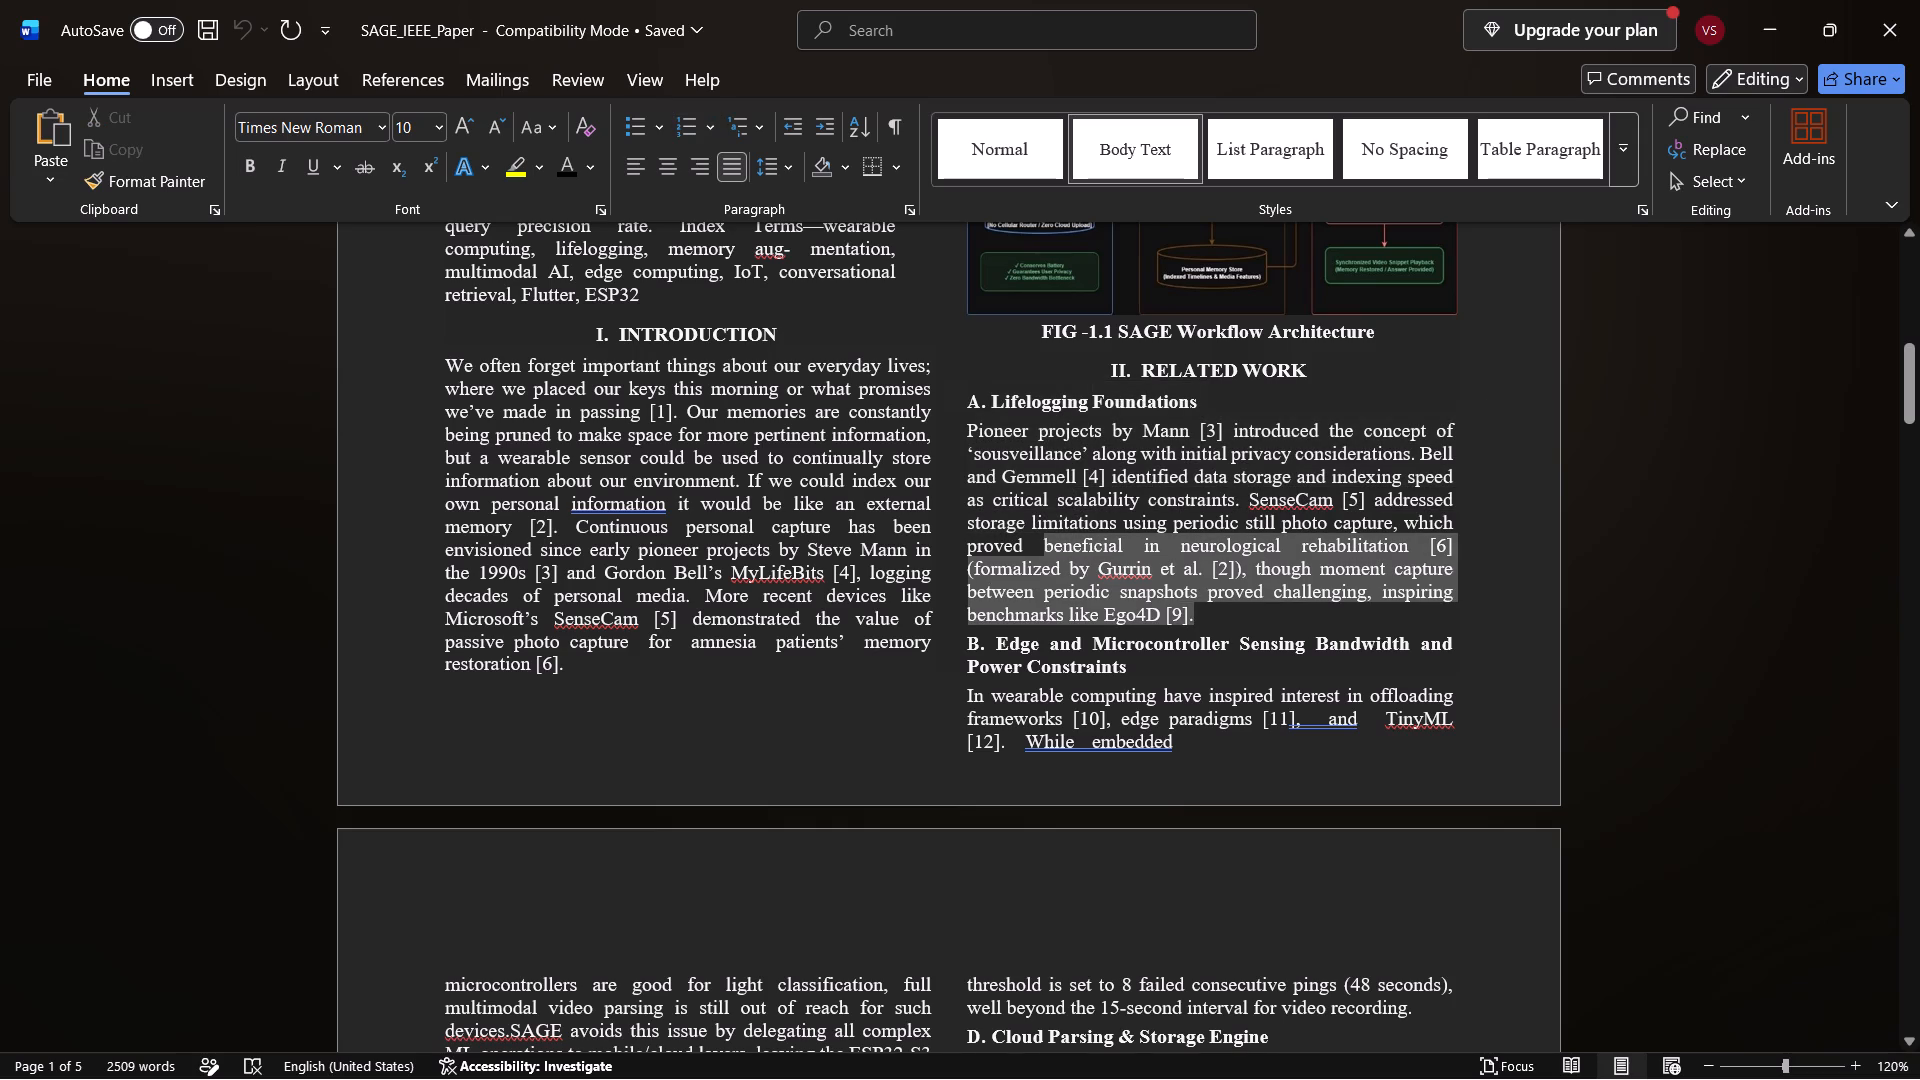
pyautogui.moveTo(1041, 545); pyautogui.dragTo(958, 431)
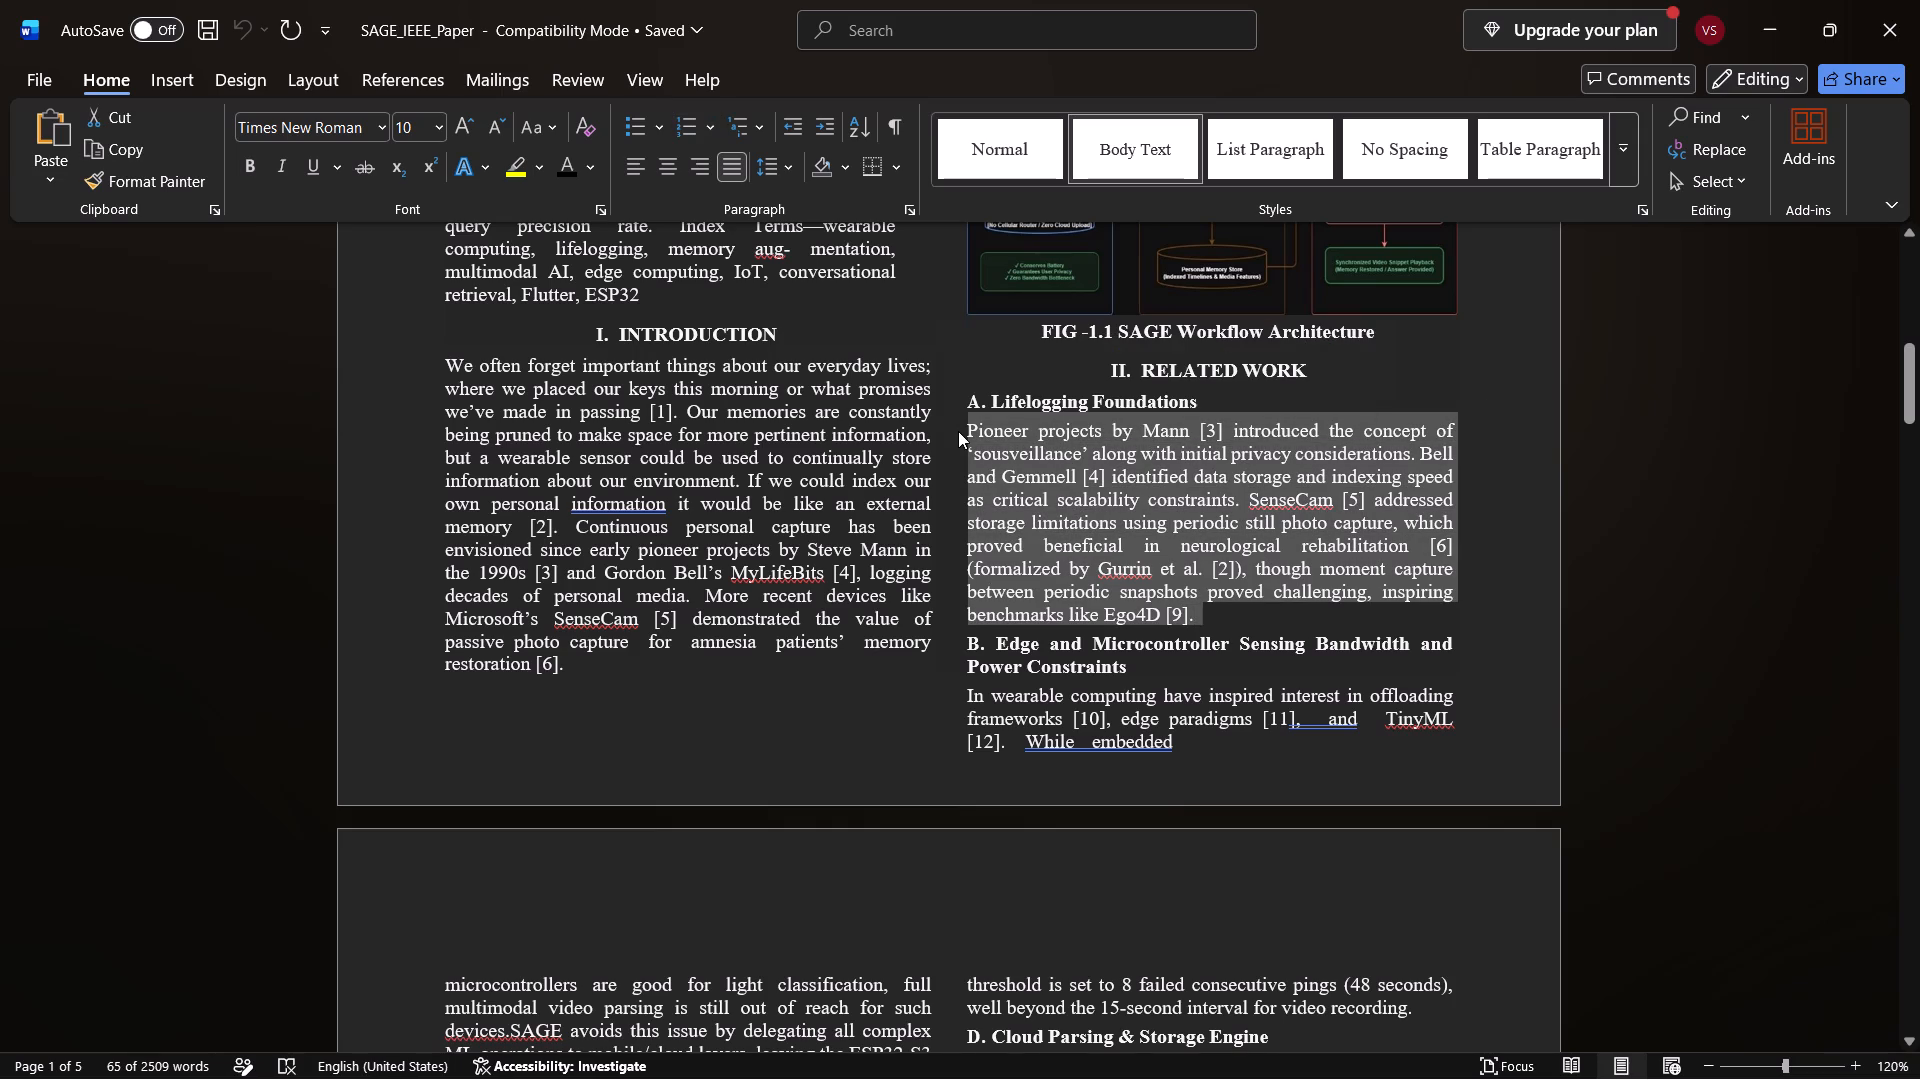
pyautogui.hotkey('ctrl', 'c')
# In the FINAL document, replace the paragraph under A. Lifelogging Foundations with the copied text on a new line below the heading.
pyautogui.hotkey('alt', 'Tab')
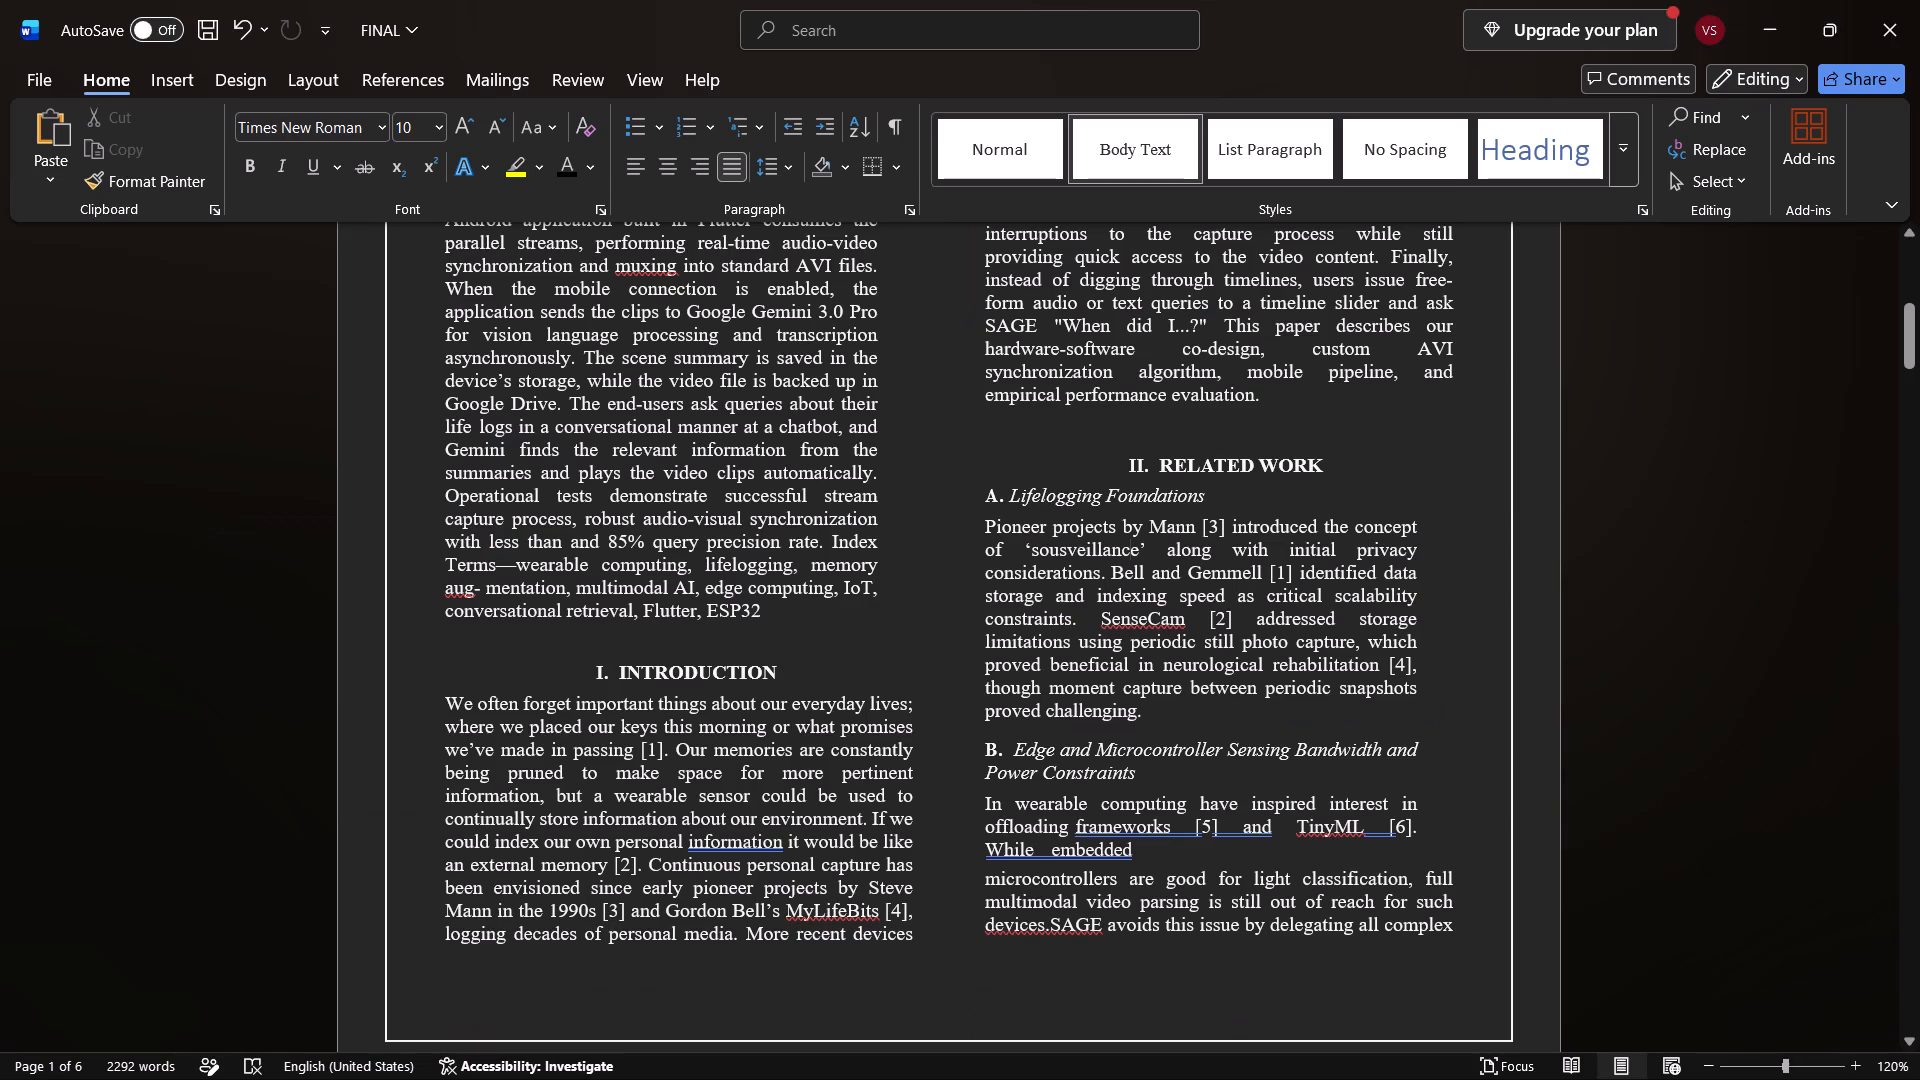
pyautogui.click(1168, 723)
pyautogui.moveTo(1168, 723); pyautogui.dragTo(1108, 694)
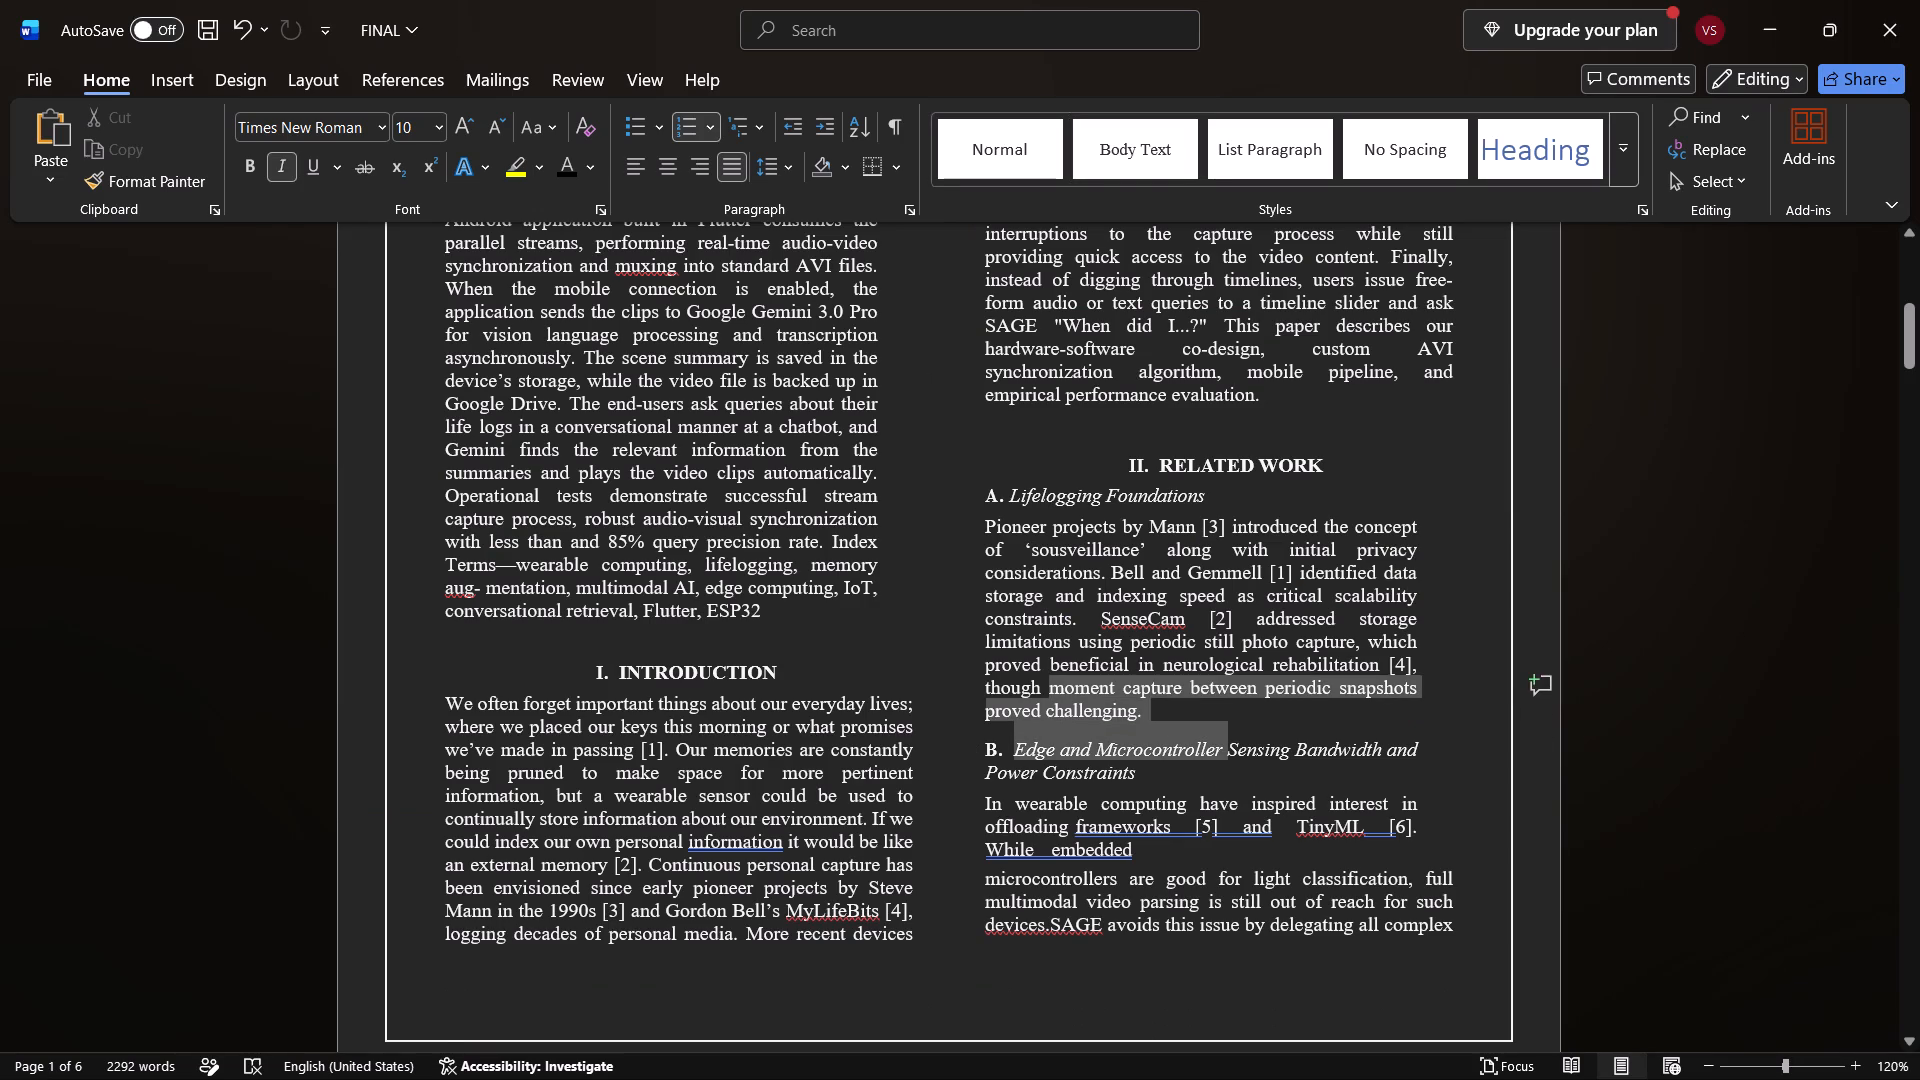
pyautogui.moveTo(1108, 694); pyautogui.dragTo(1109, 694)
pyautogui.click(1180, 707)
pyautogui.moveTo(1180, 707); pyautogui.dragTo(1004, 563)
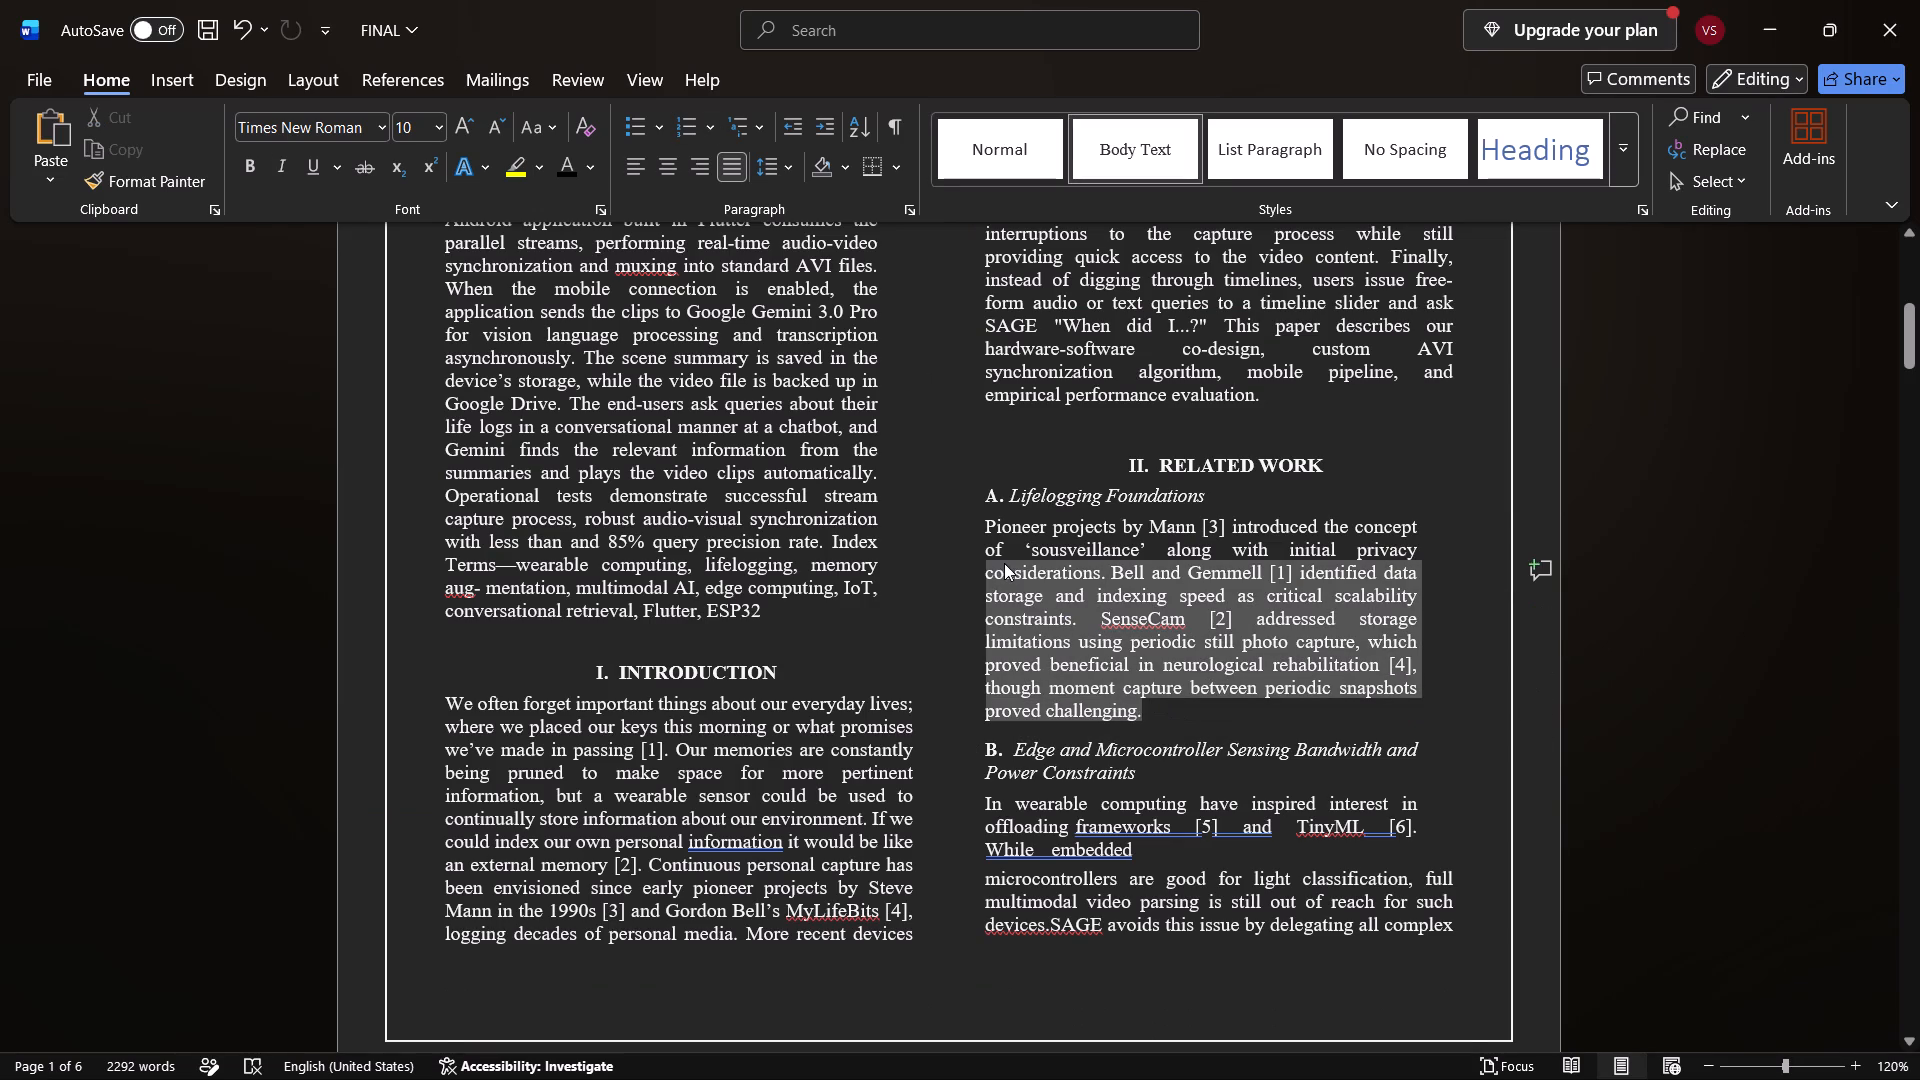
pyautogui.moveTo(1004, 563); pyautogui.dragTo(991, 532)
pyautogui.press('BackSpace')
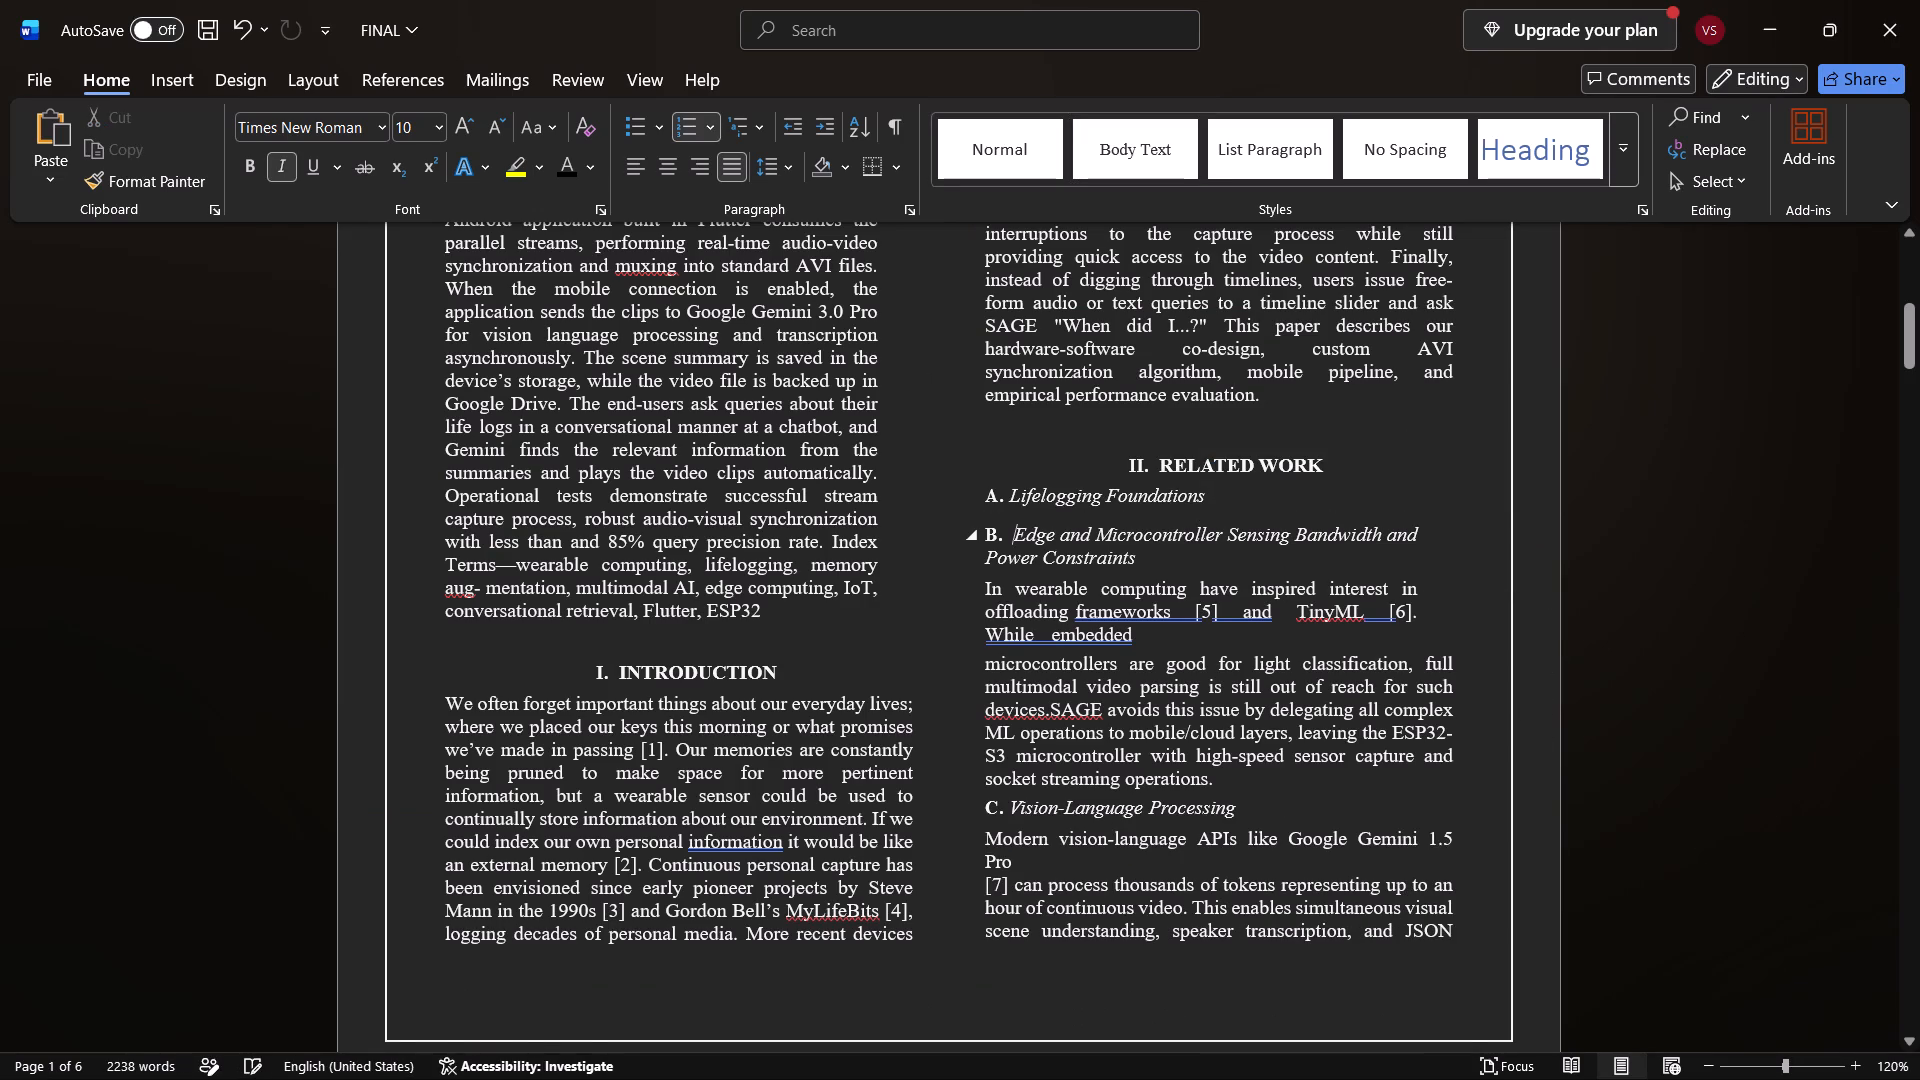
pyautogui.click(1239, 512)
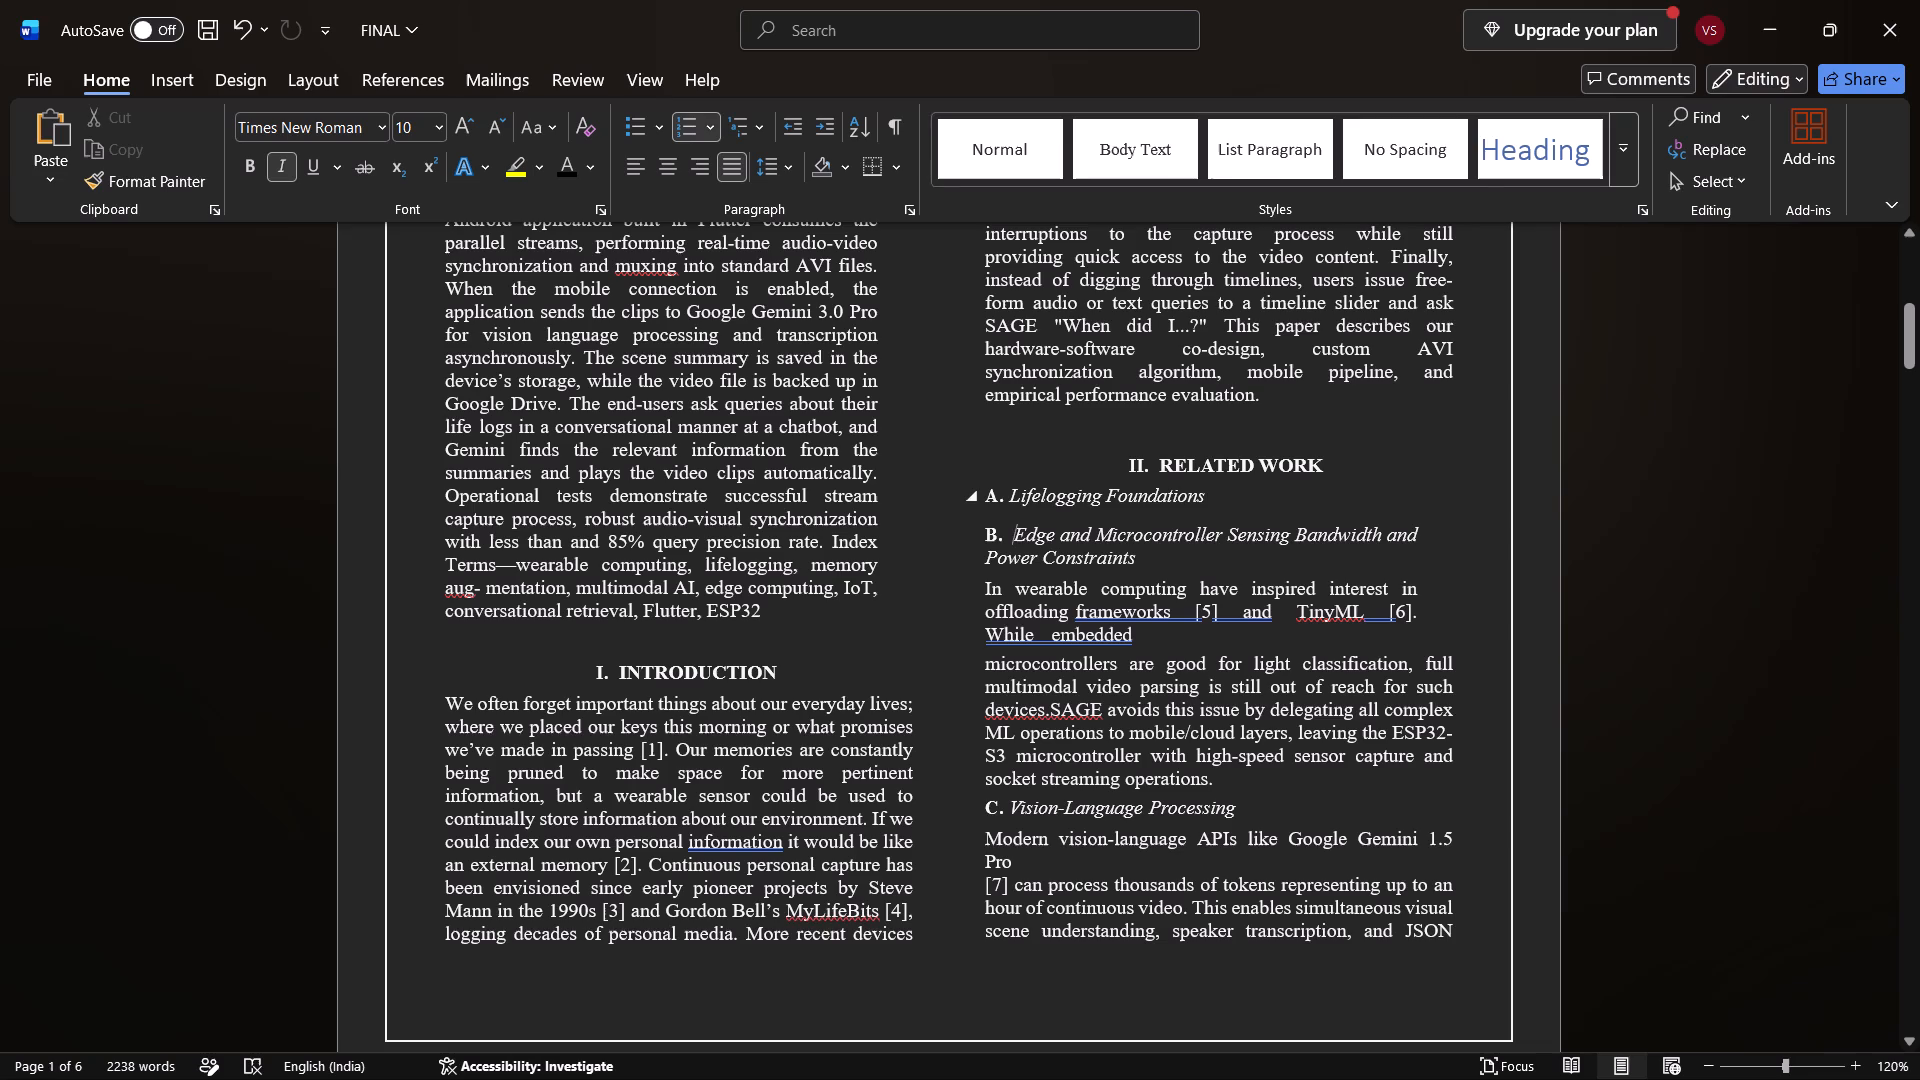
pyautogui.press('Return')
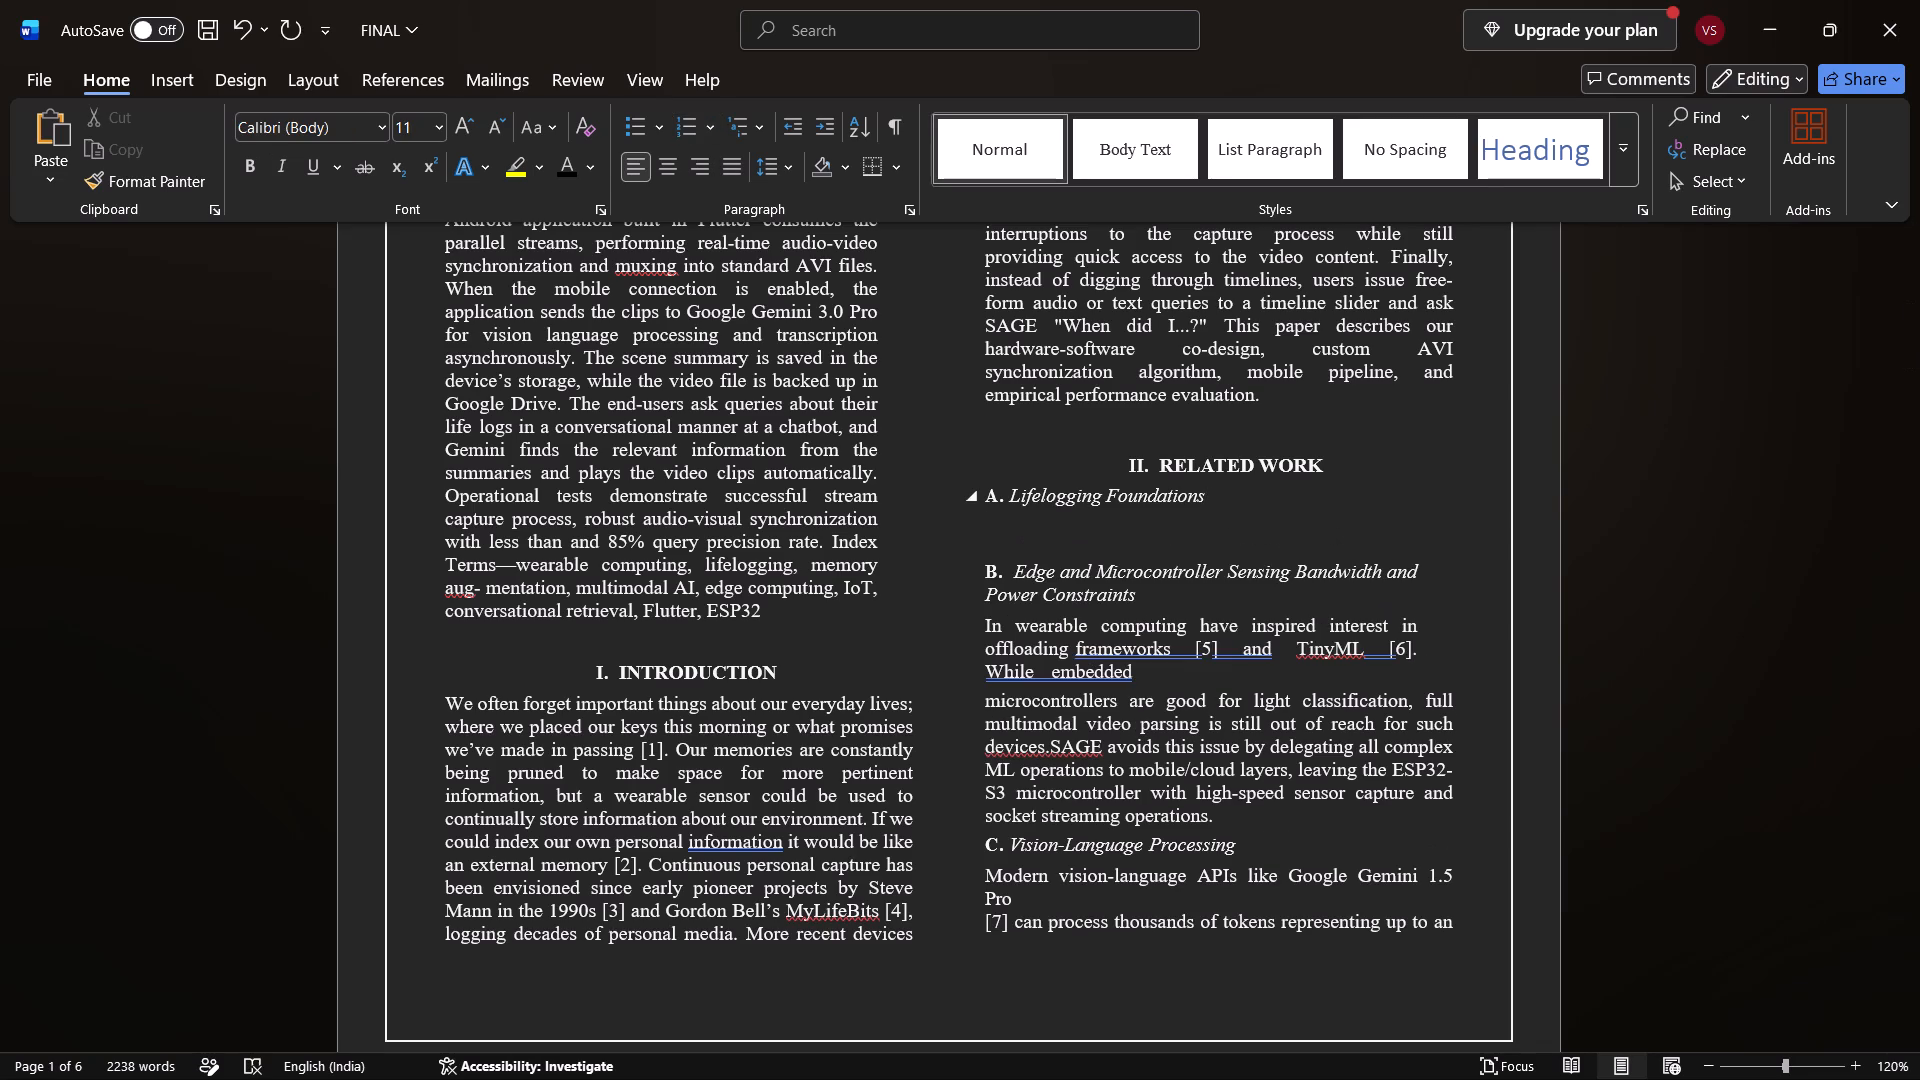
pyautogui.hotkey('ctrl', 'v')
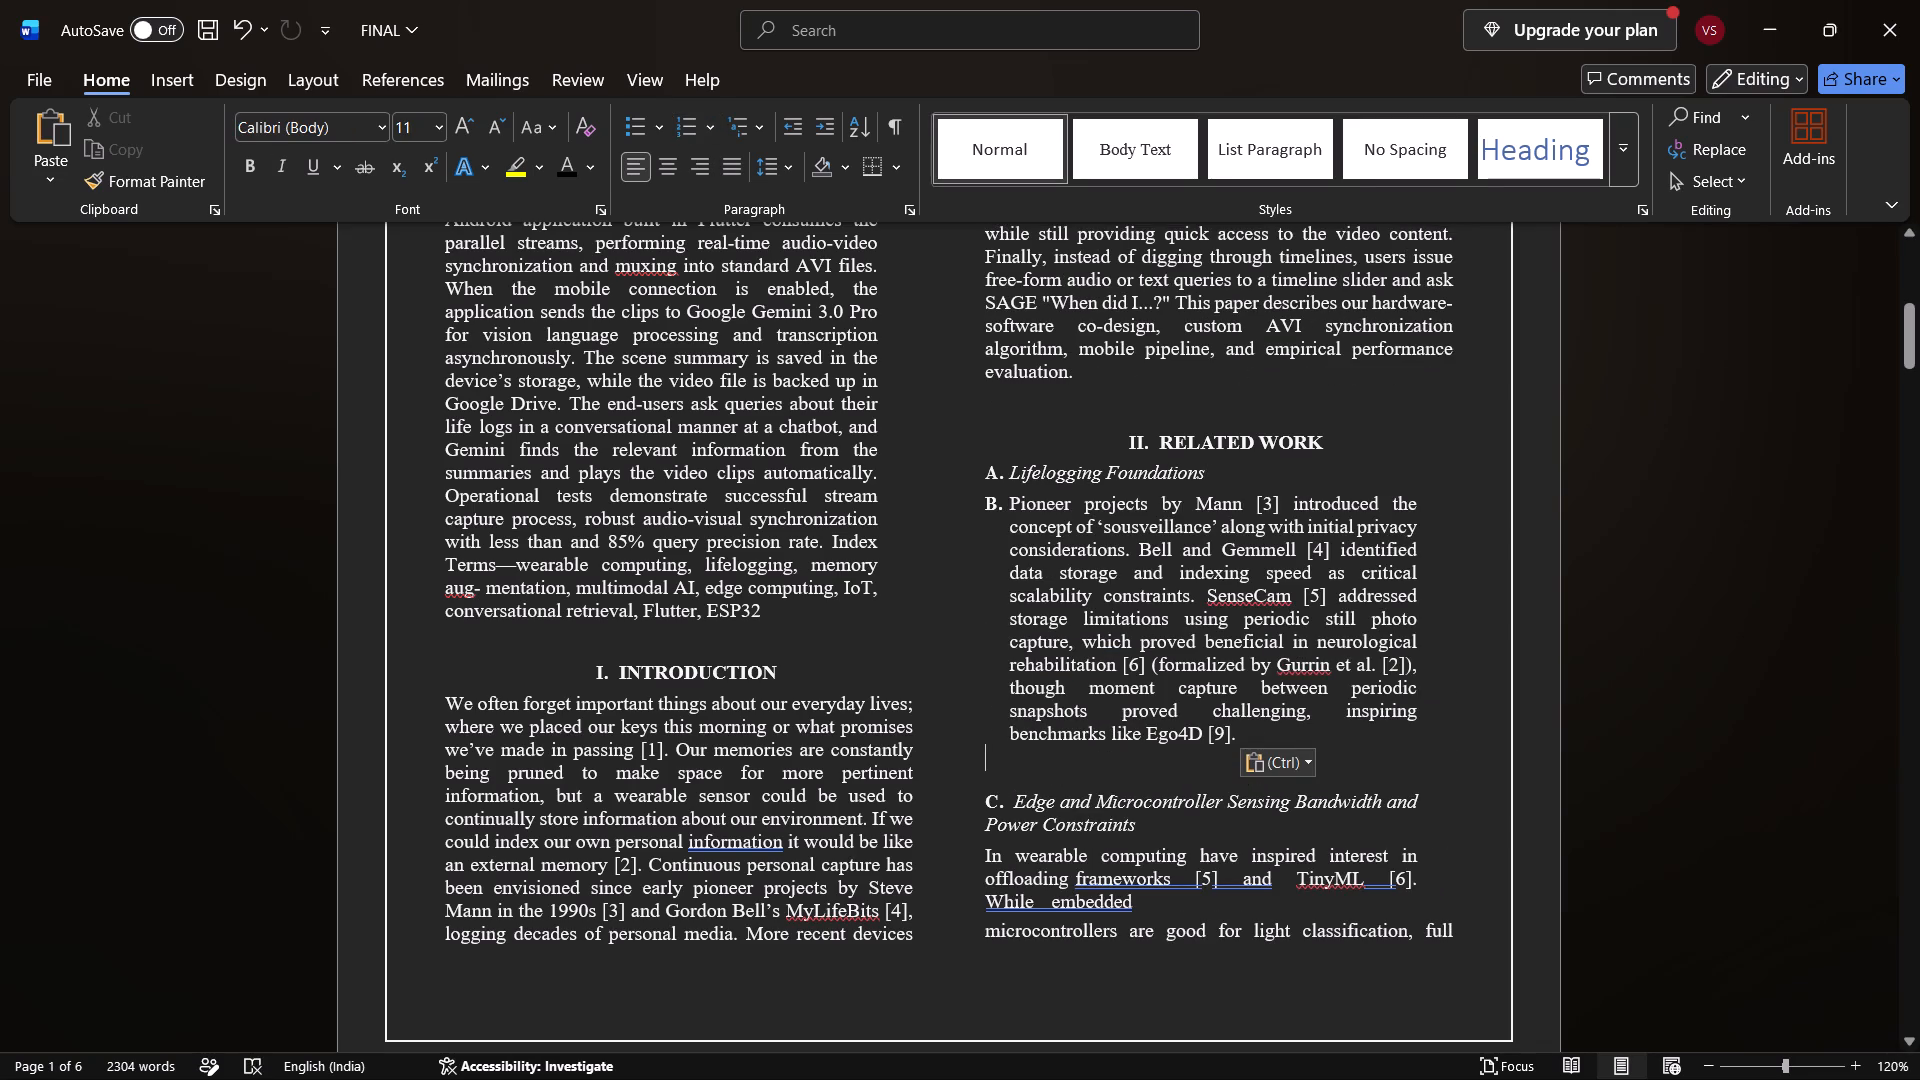
# Remove the B. list numbering from the pasted "Pioneer projects by Mann" paragraph.
pyautogui.click(1003, 505)
pyautogui.press('BackSpace')
pyautogui.press('BackSpace')
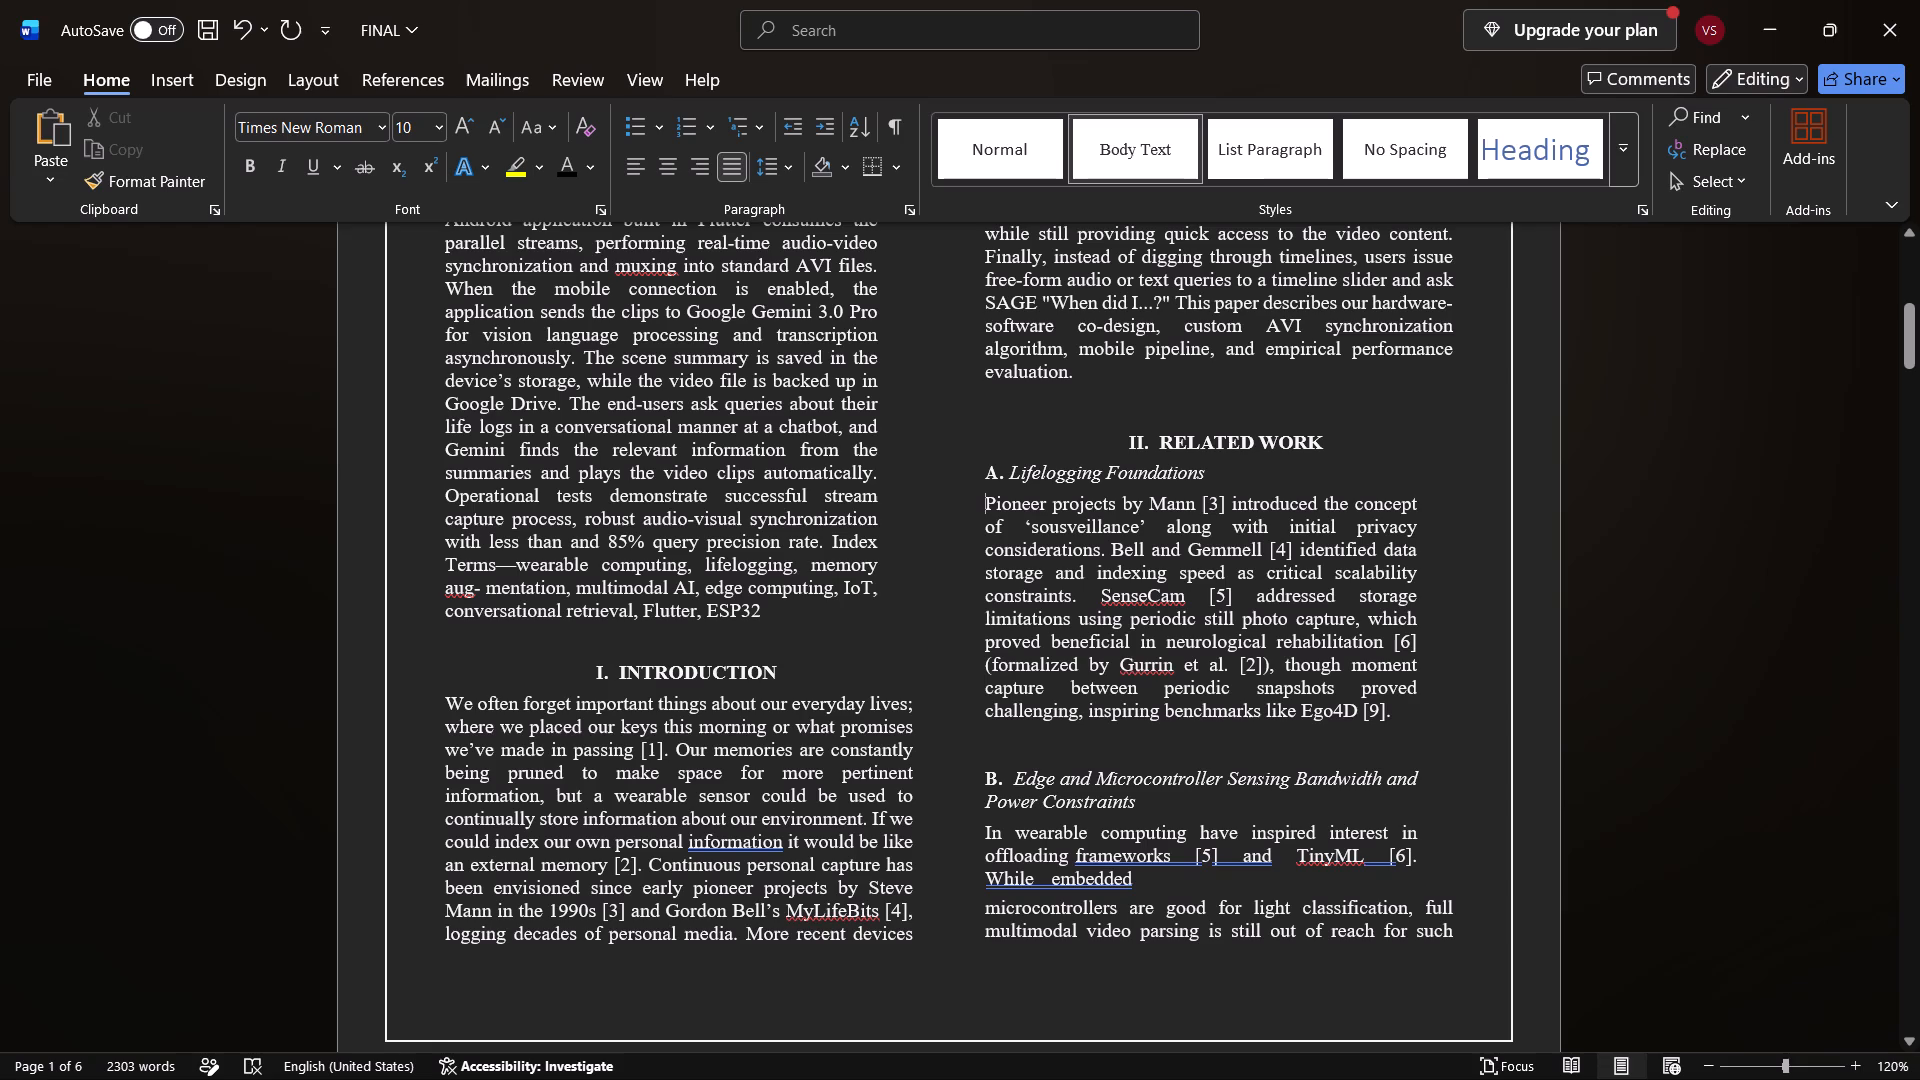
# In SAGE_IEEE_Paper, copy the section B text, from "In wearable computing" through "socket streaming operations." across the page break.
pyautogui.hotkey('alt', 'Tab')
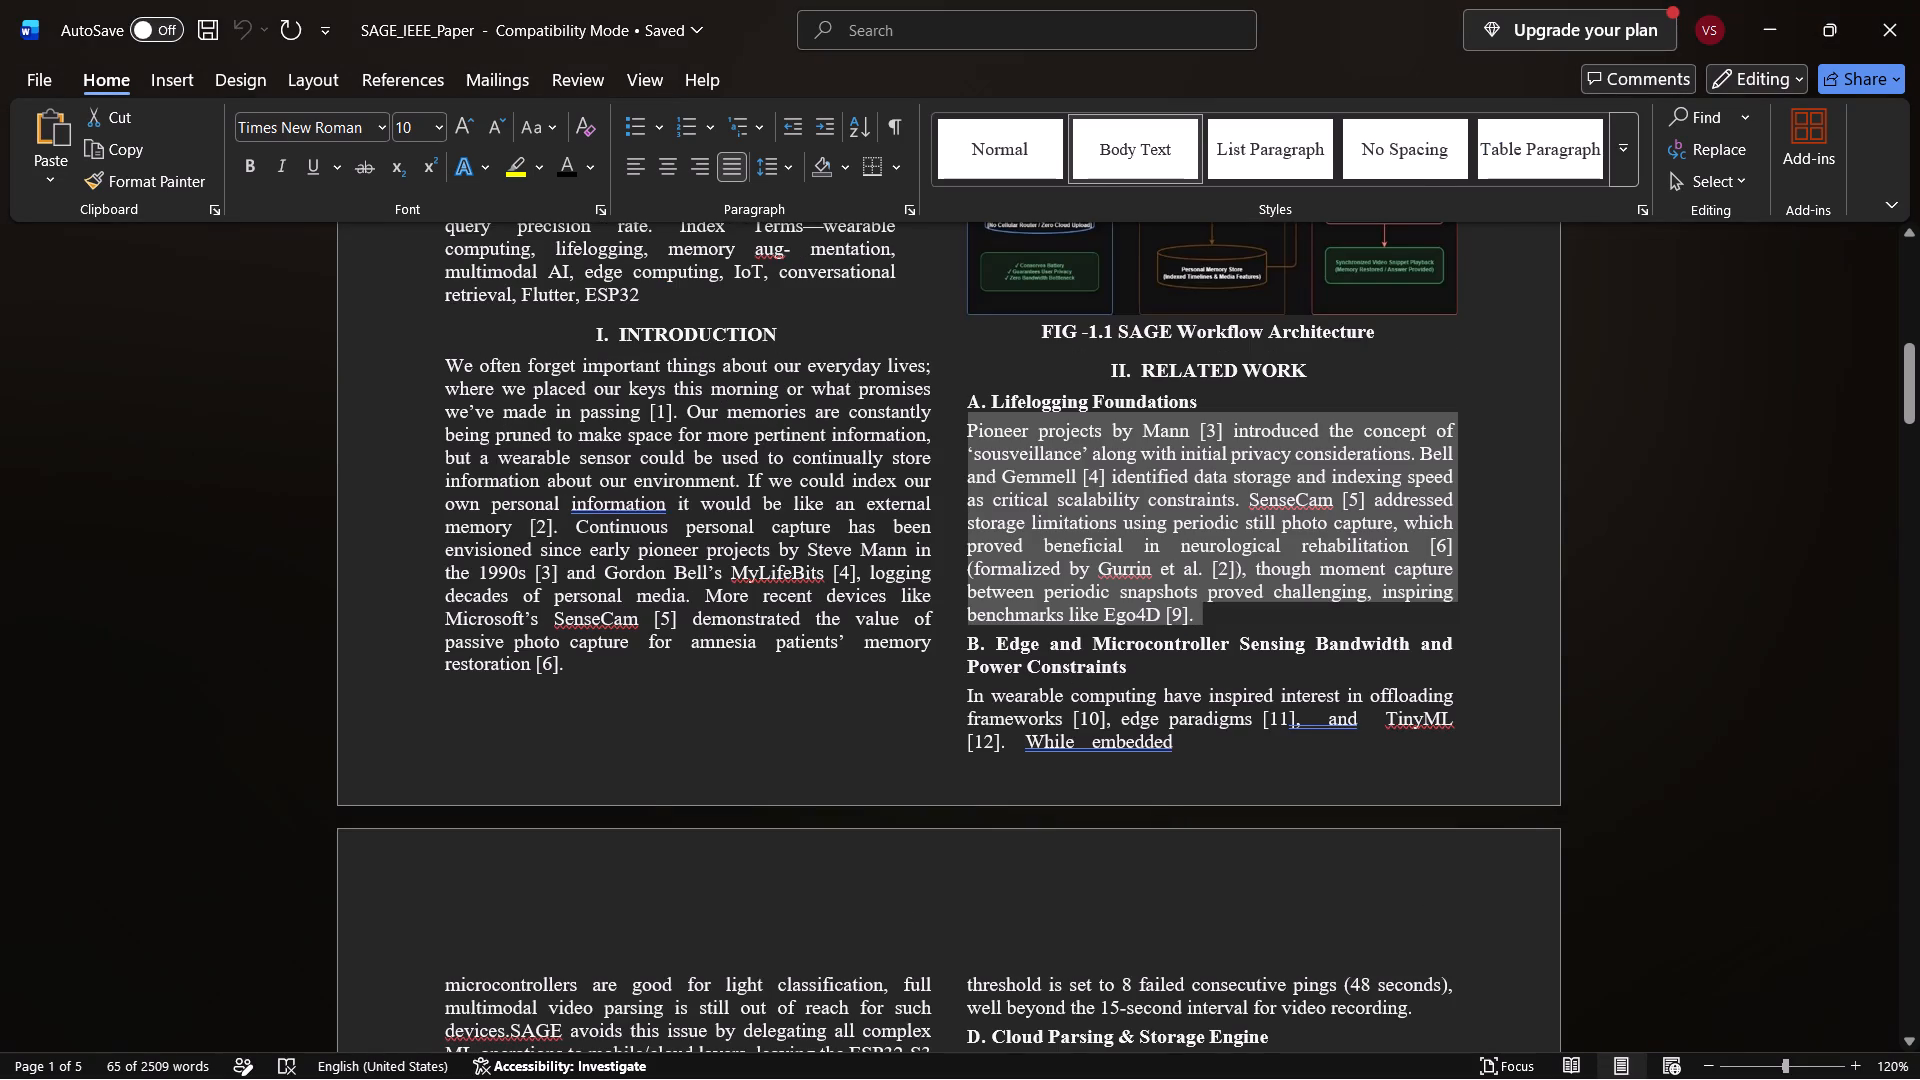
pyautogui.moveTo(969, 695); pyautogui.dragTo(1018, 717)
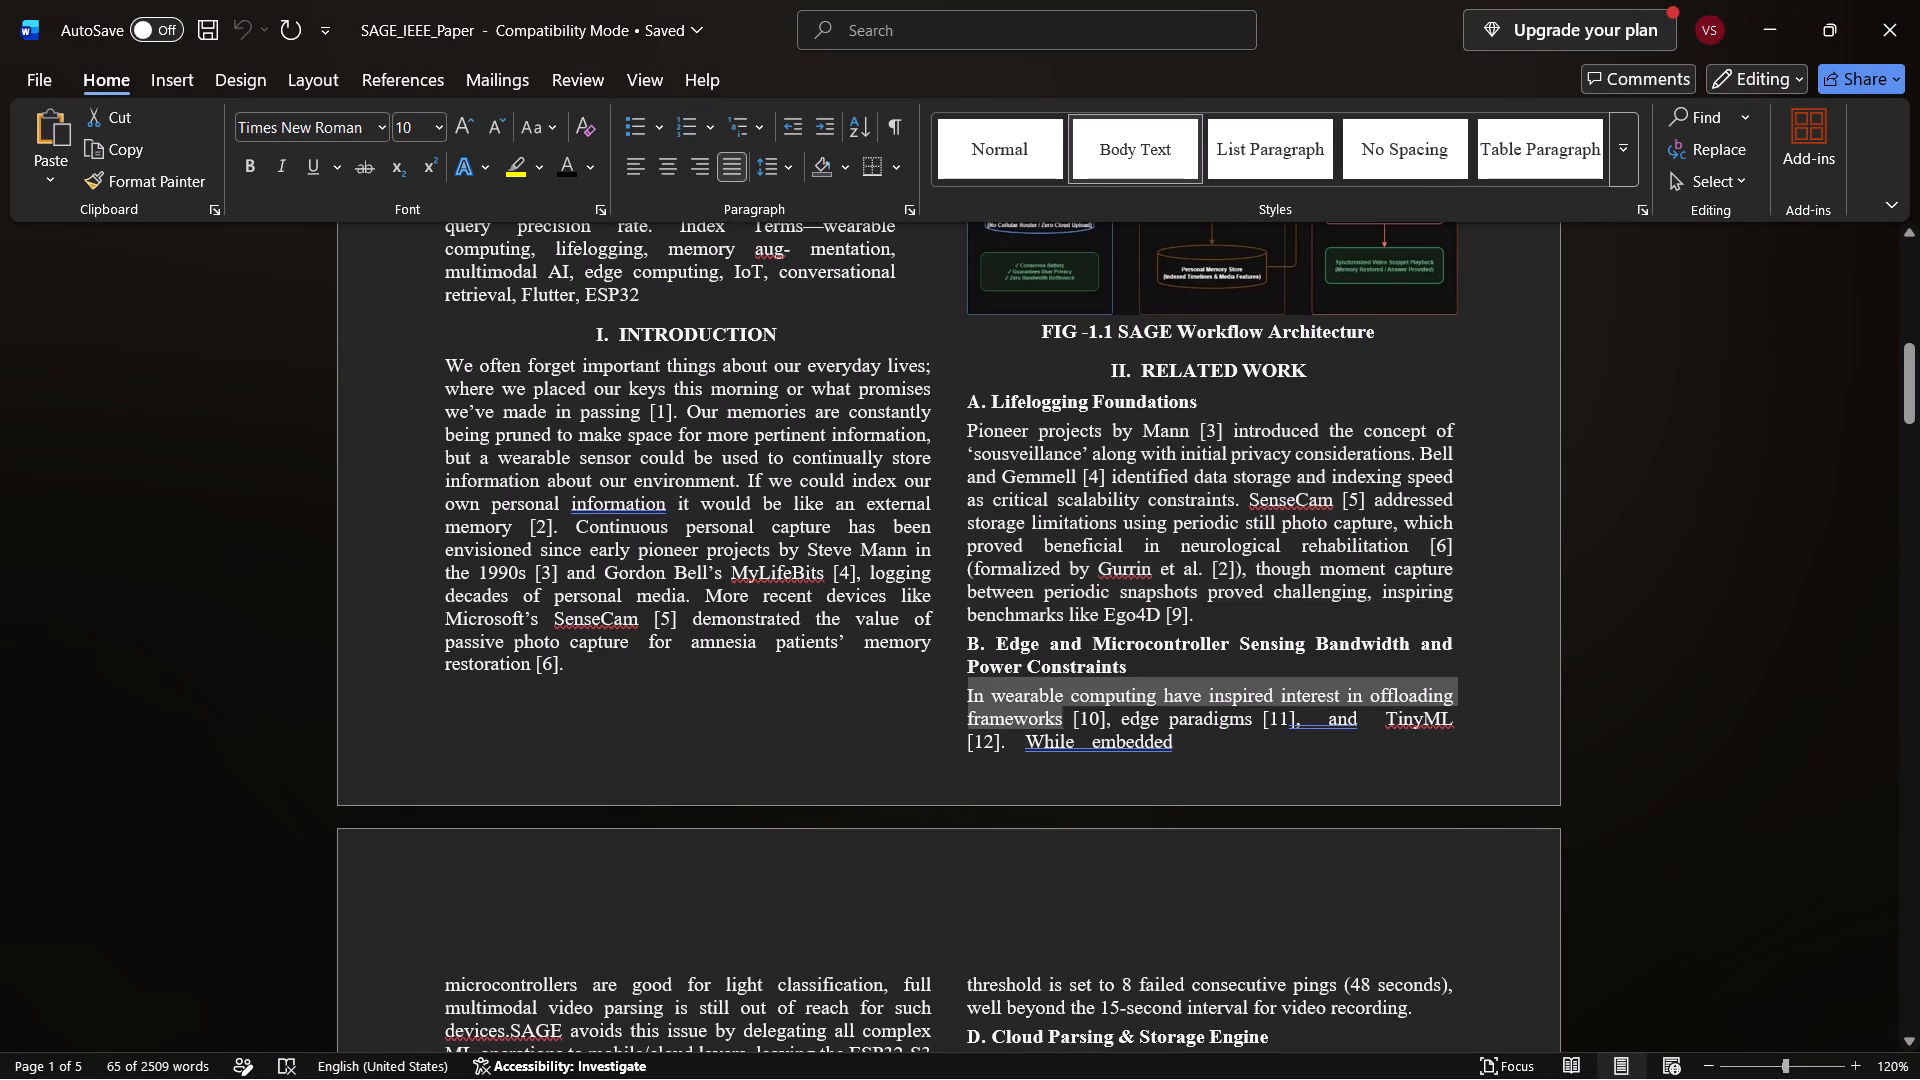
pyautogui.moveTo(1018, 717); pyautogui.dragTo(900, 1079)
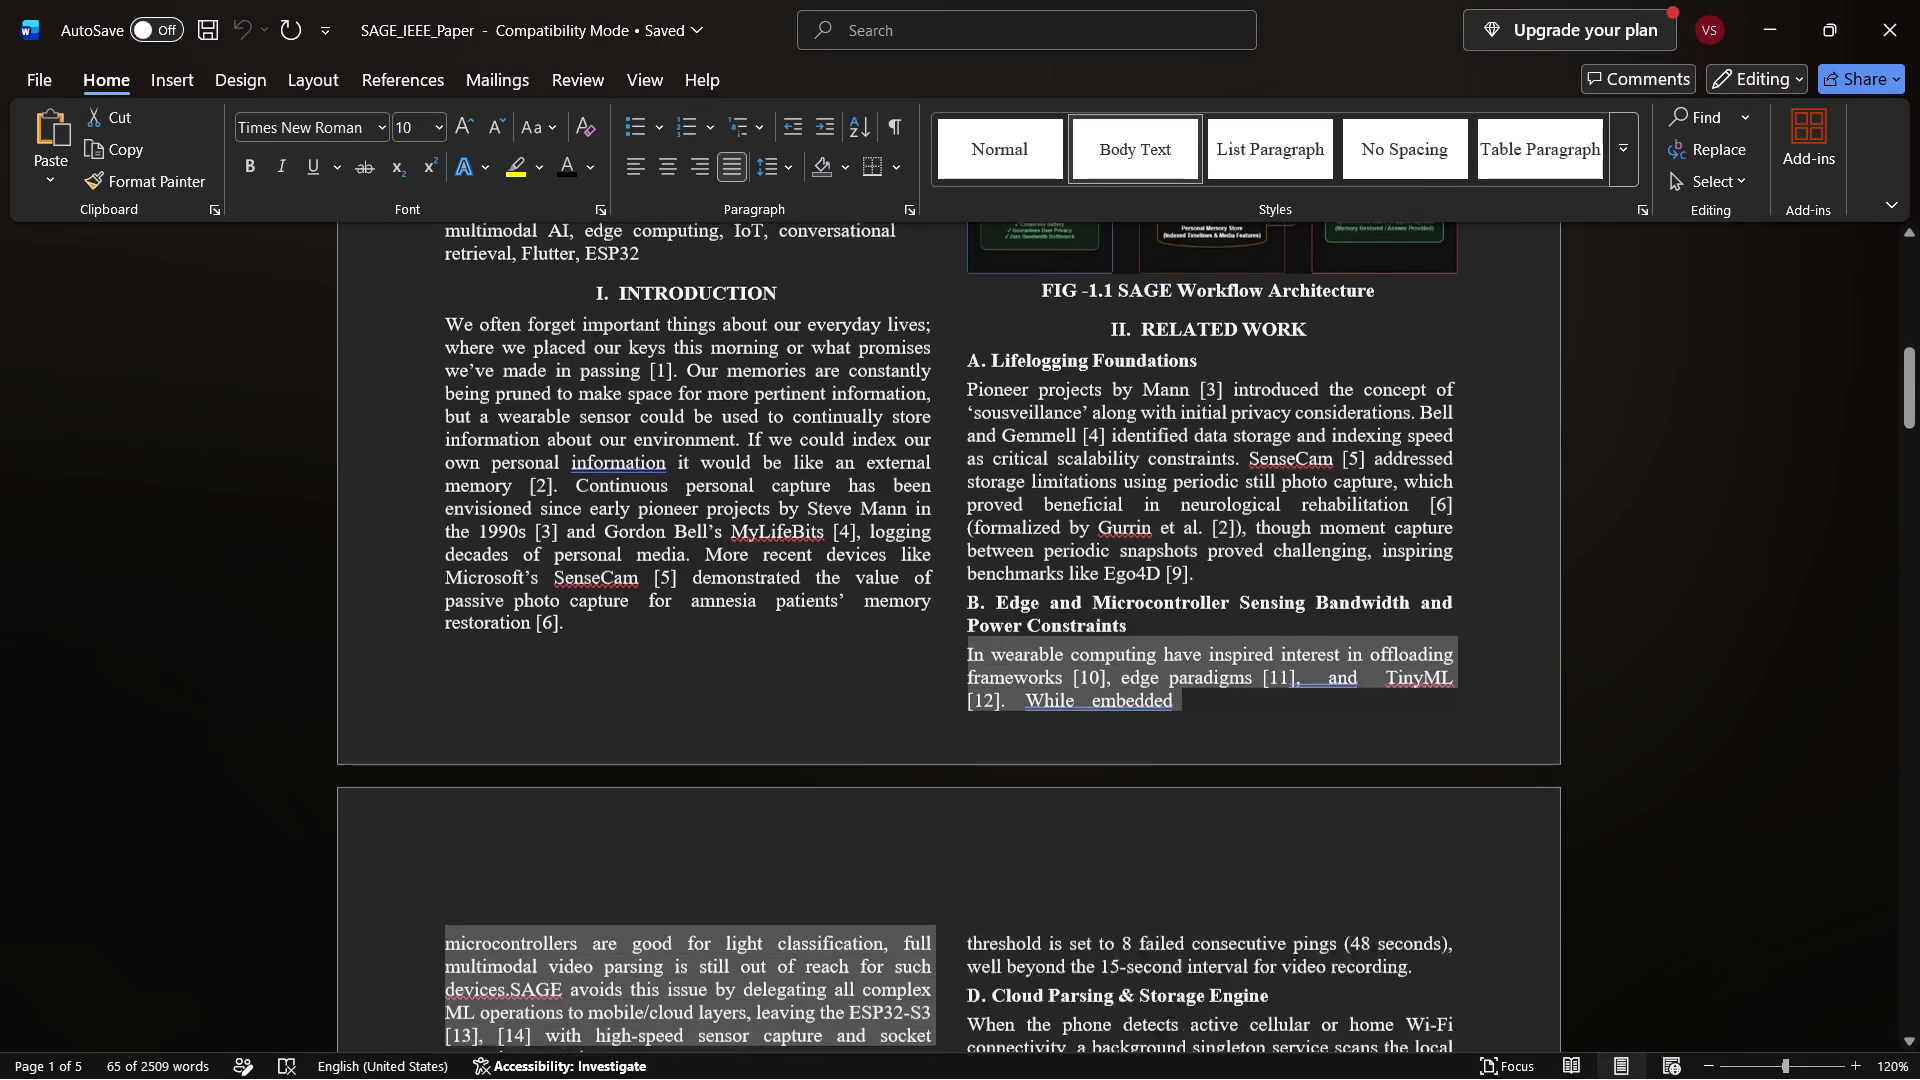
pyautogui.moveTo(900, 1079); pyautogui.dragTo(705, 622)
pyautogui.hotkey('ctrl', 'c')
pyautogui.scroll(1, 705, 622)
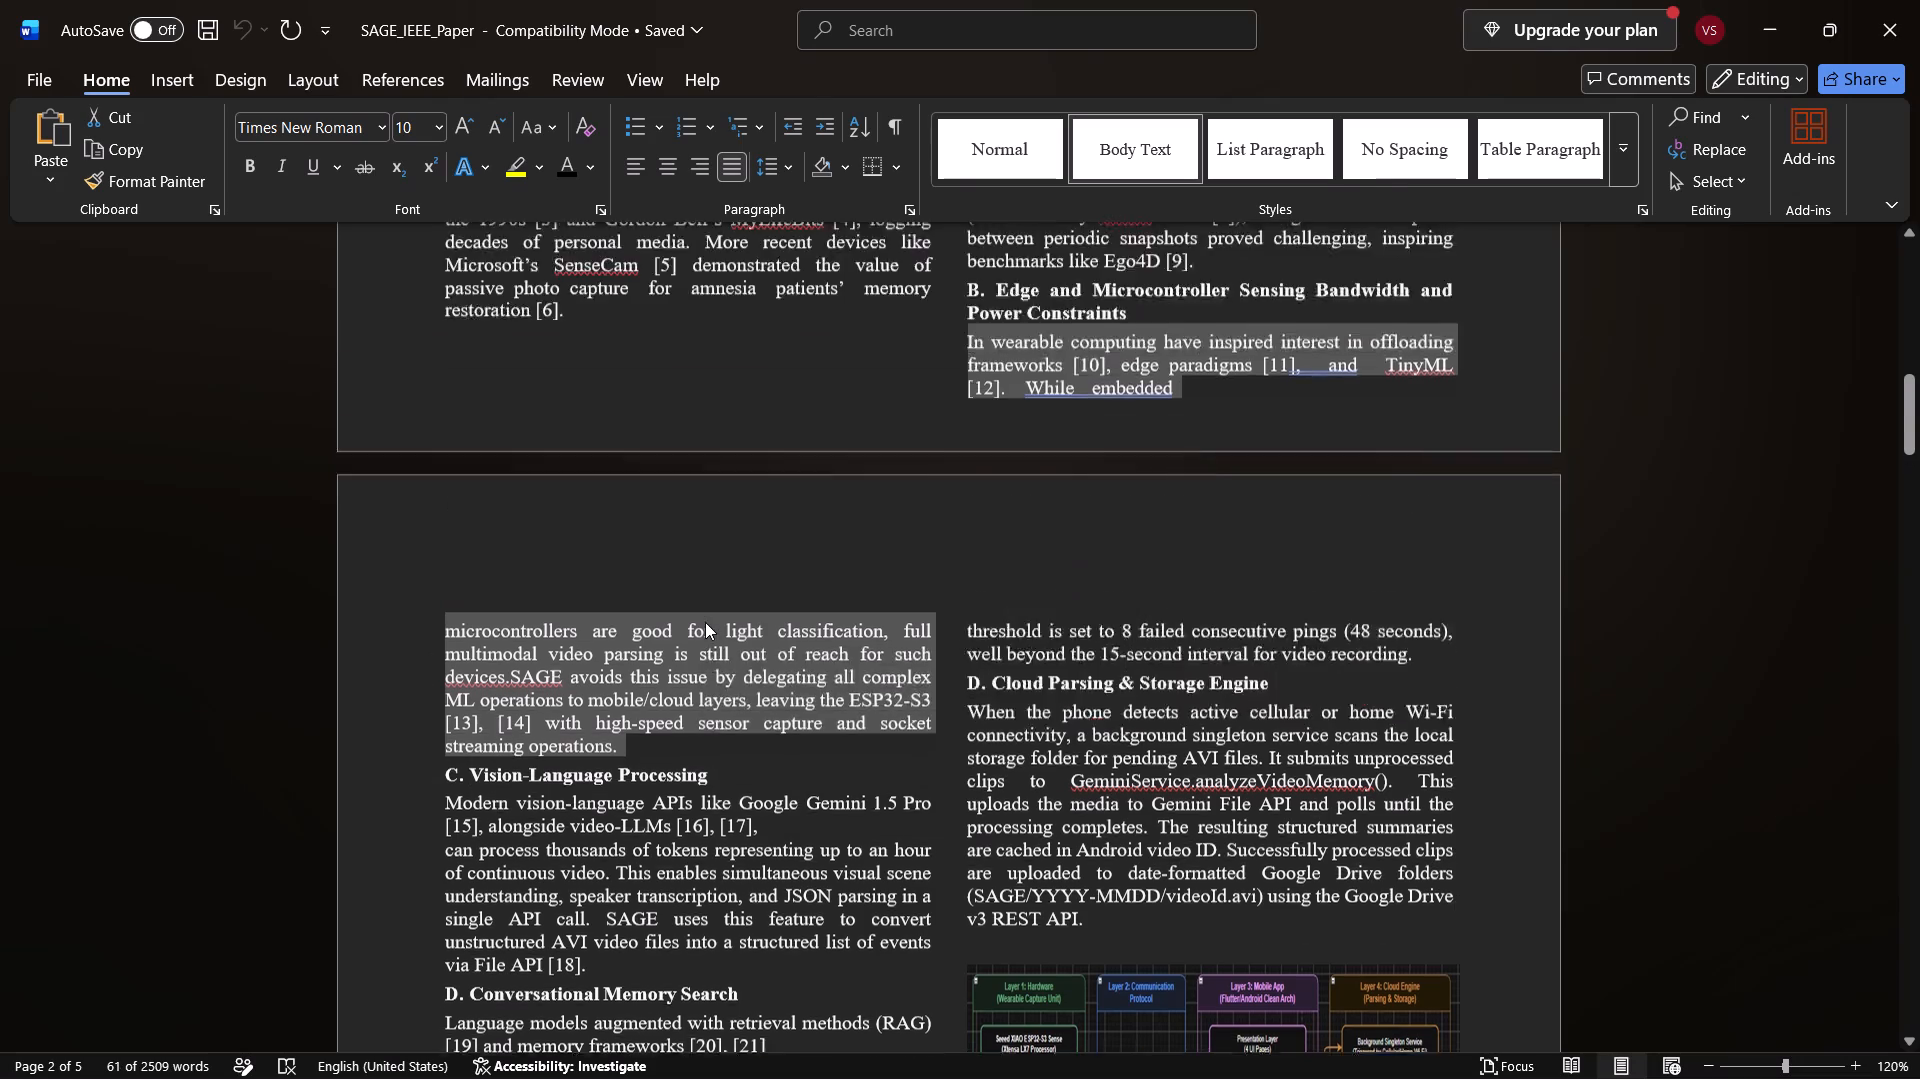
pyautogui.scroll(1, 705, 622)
# In the FINAL document, delete the old text under B. Edge and Microcontroller Sensing Bandwidth and Power Constraints and add an empty line below the heading.
pyautogui.hotkey('alt', 'Tab')
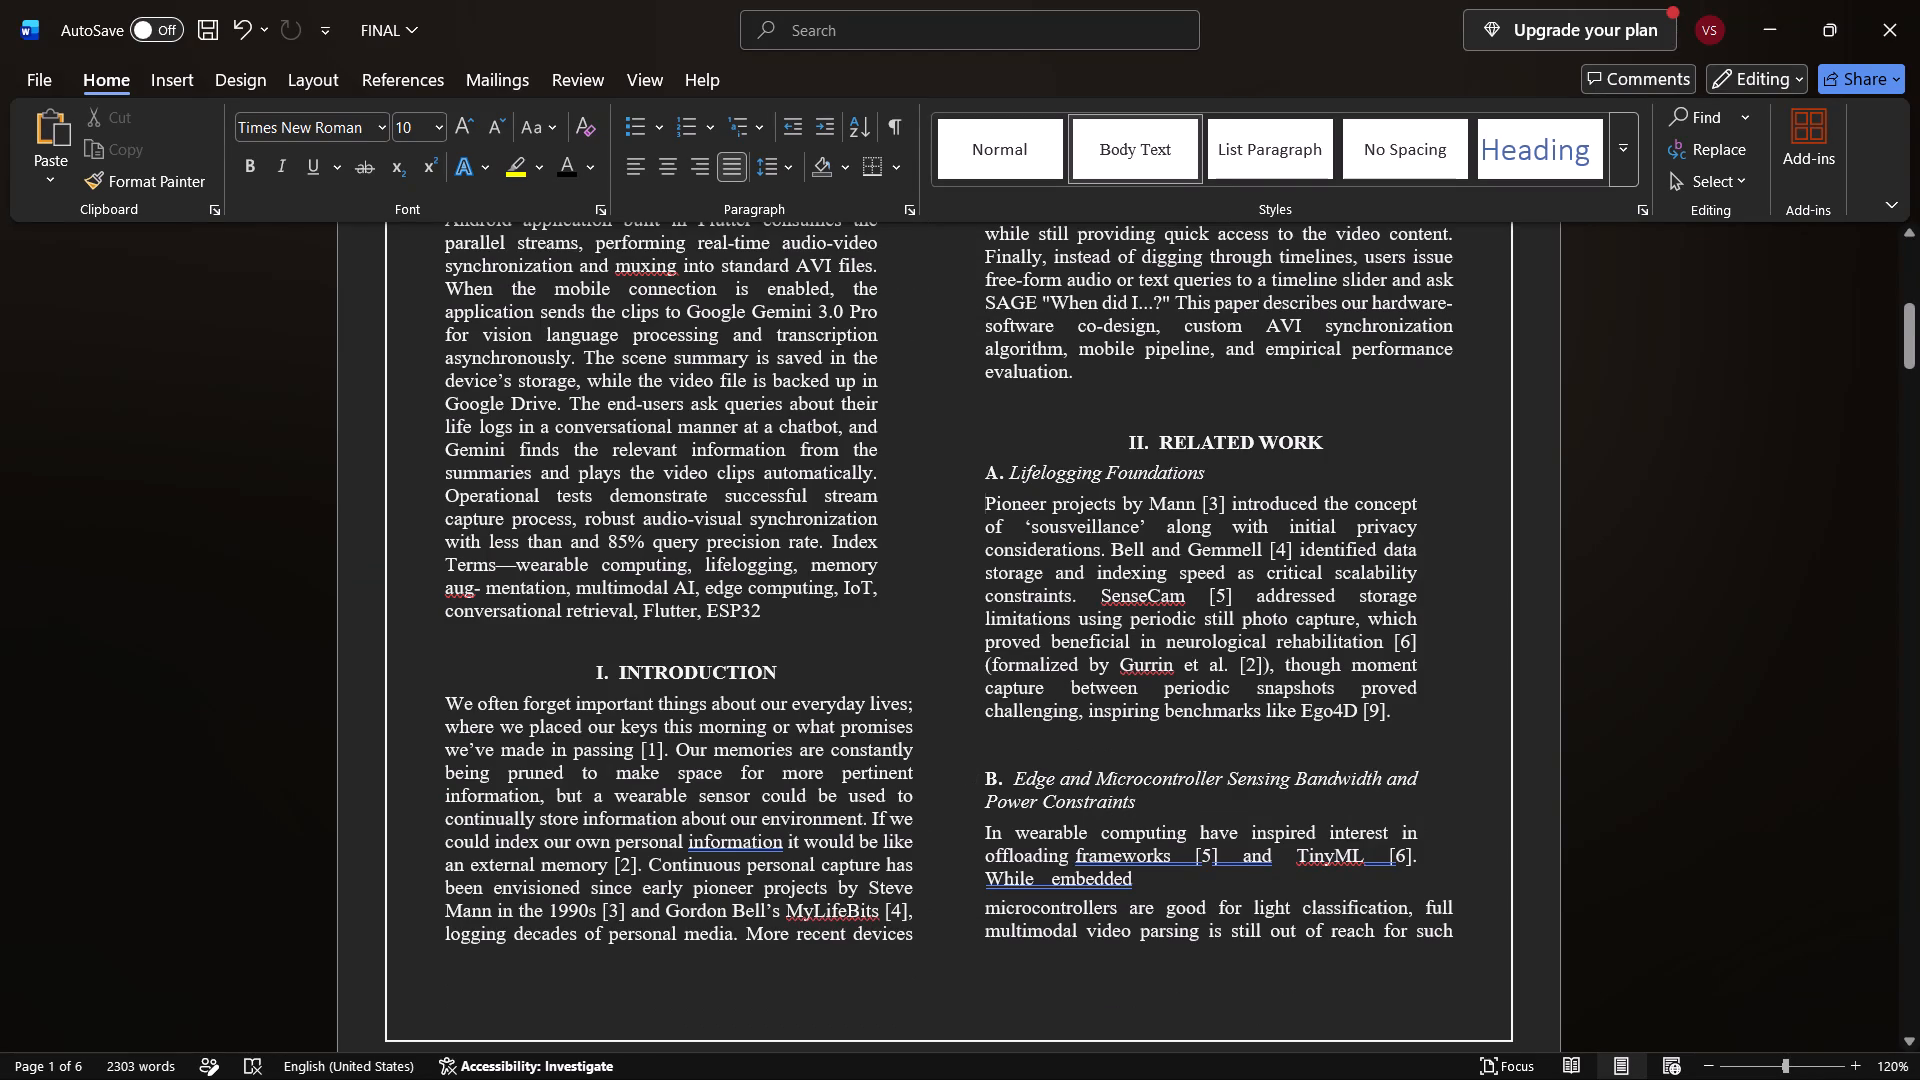
pyautogui.scroll(-2, 1220, 932)
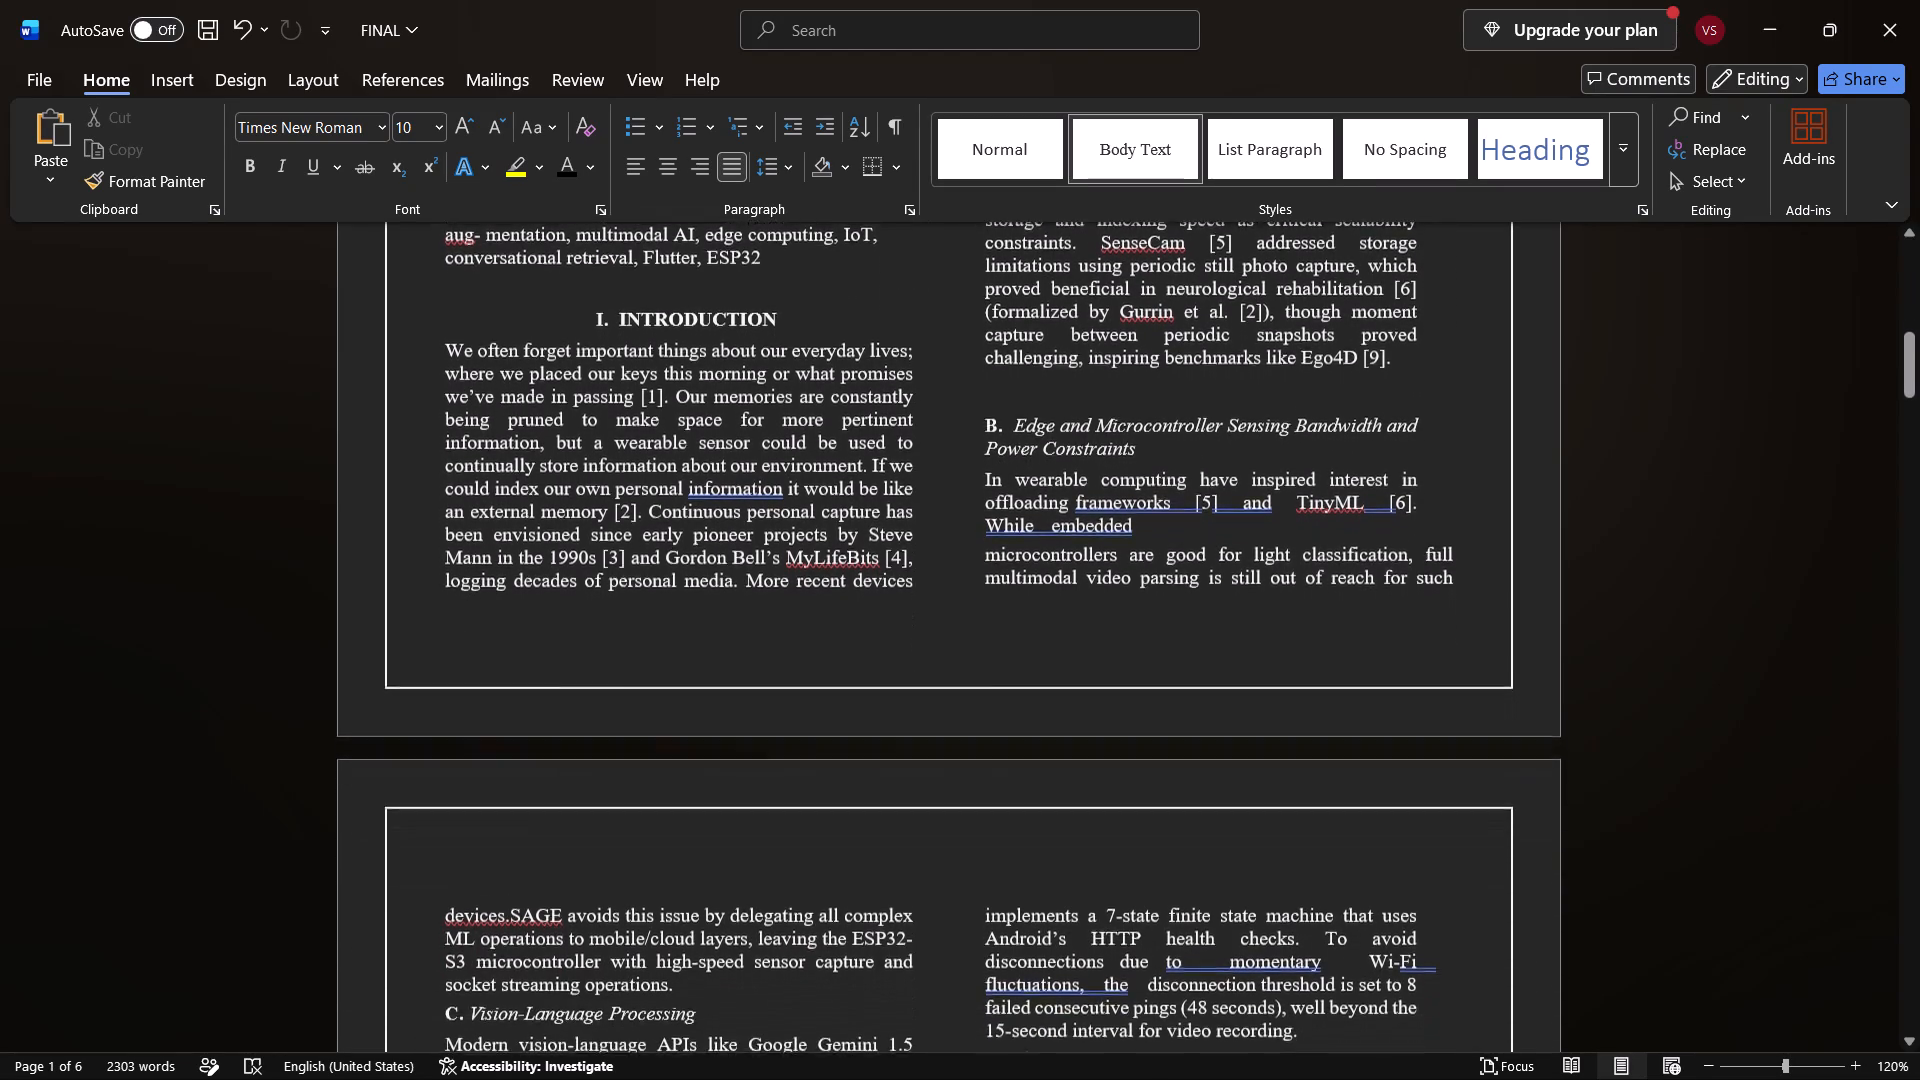
pyautogui.scroll(-1, 1220, 932)
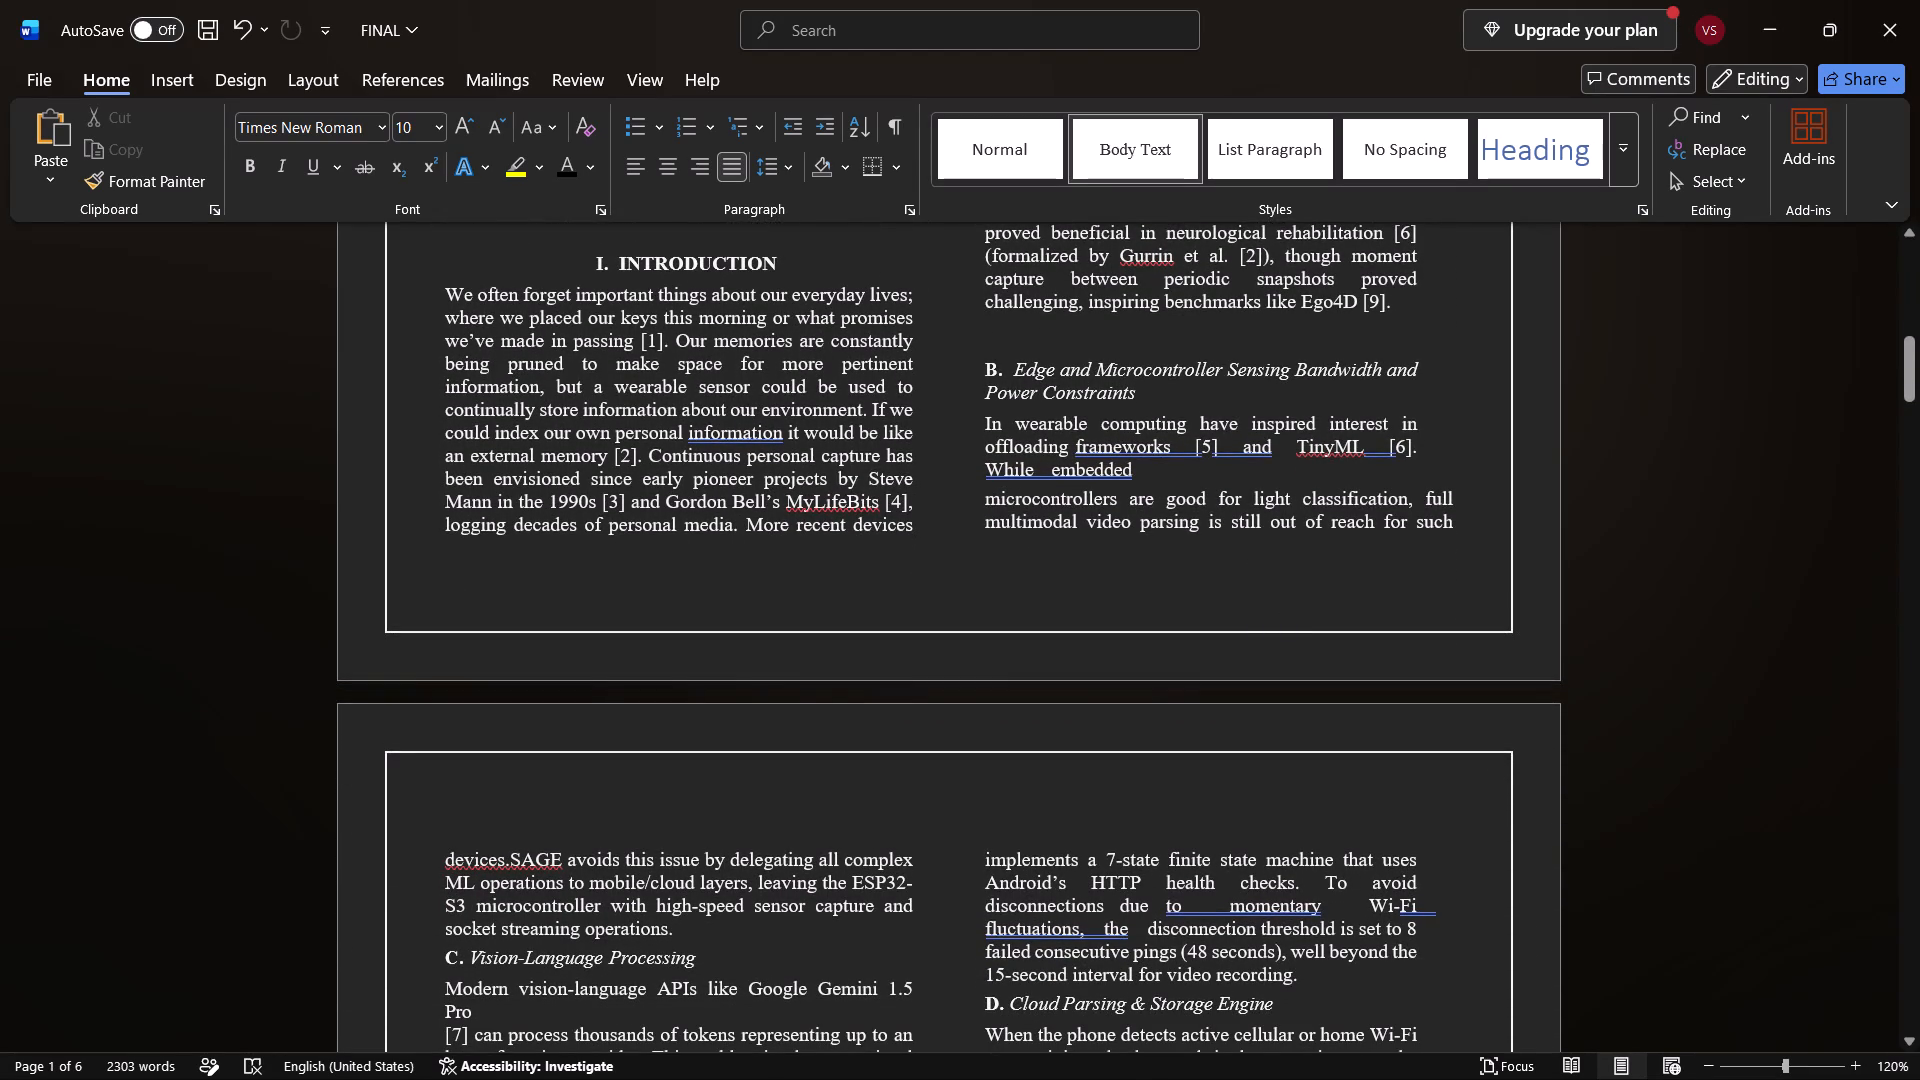
pyautogui.click(984, 417)
pyautogui.moveTo(984, 417); pyautogui.dragTo(962, 656)
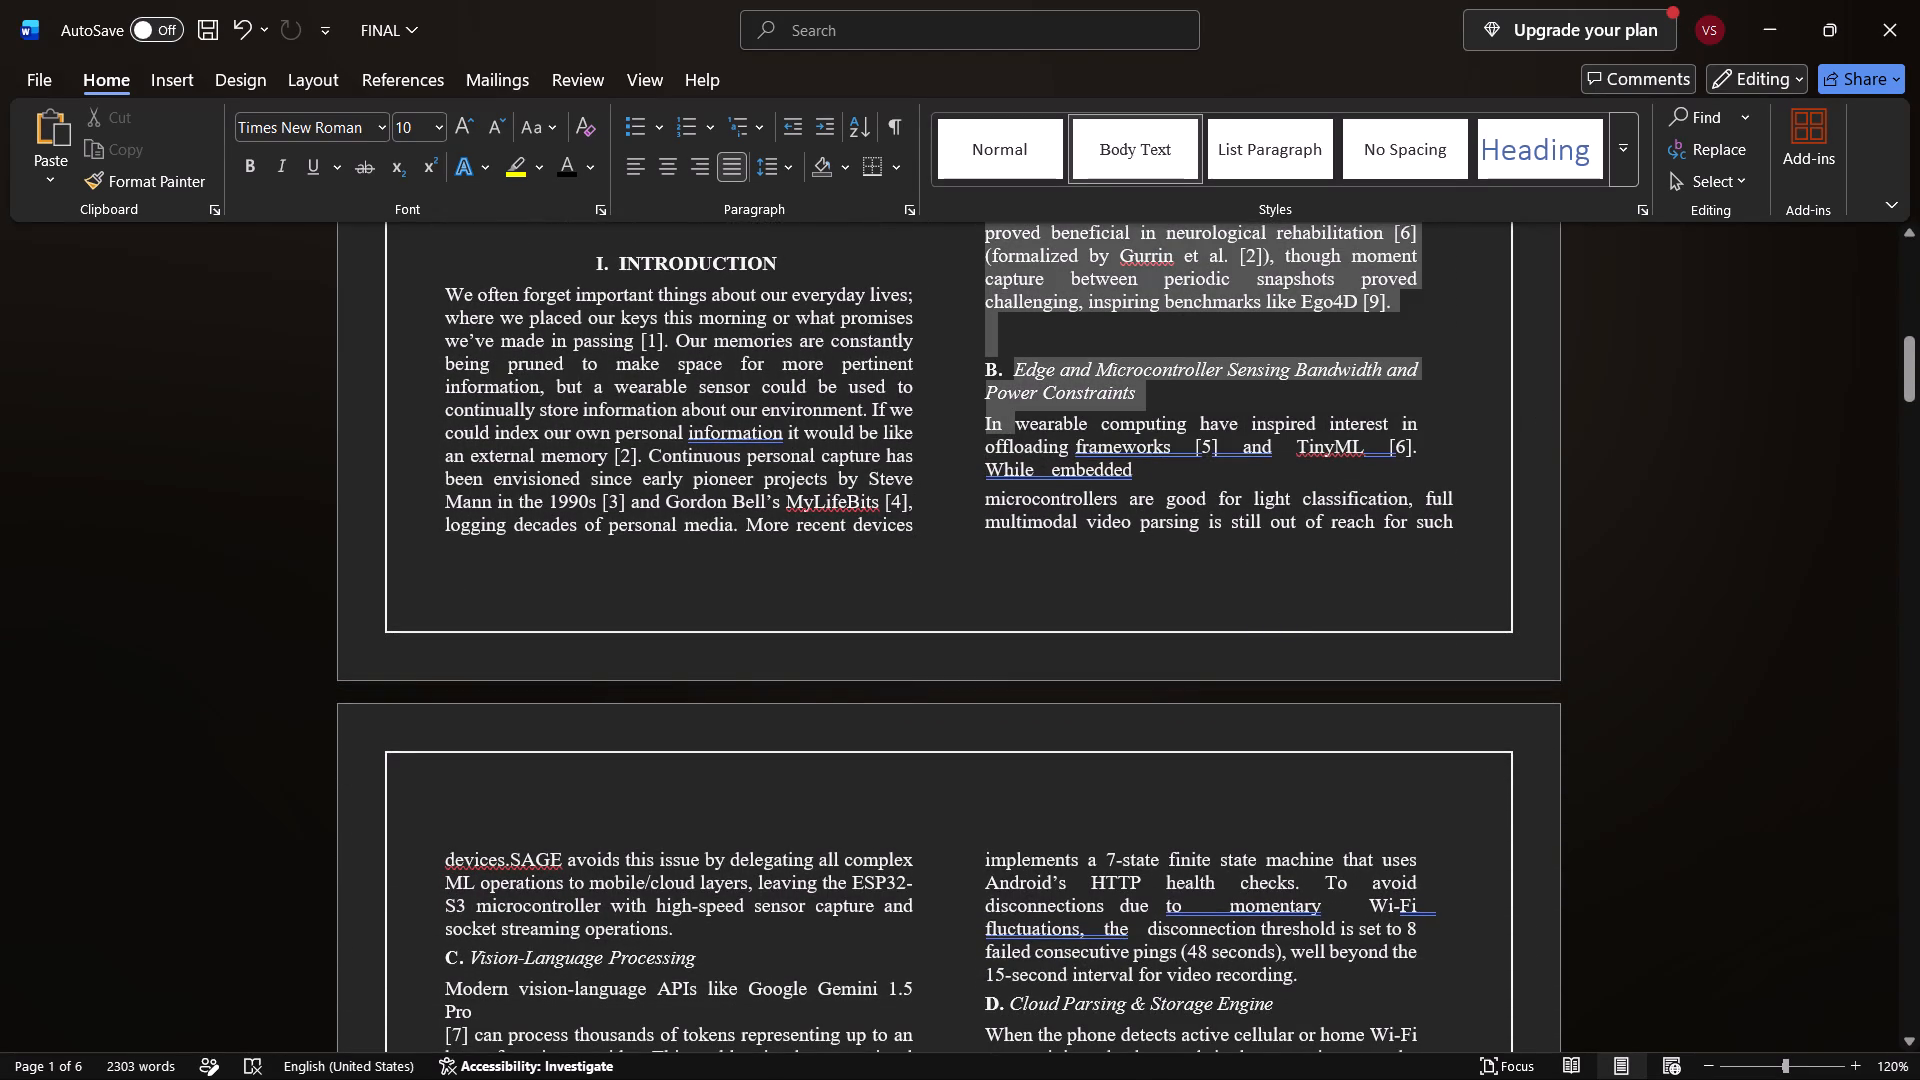
pyautogui.moveTo(962, 656); pyautogui.dragTo(850, 925)
pyautogui.press('BackSpace')
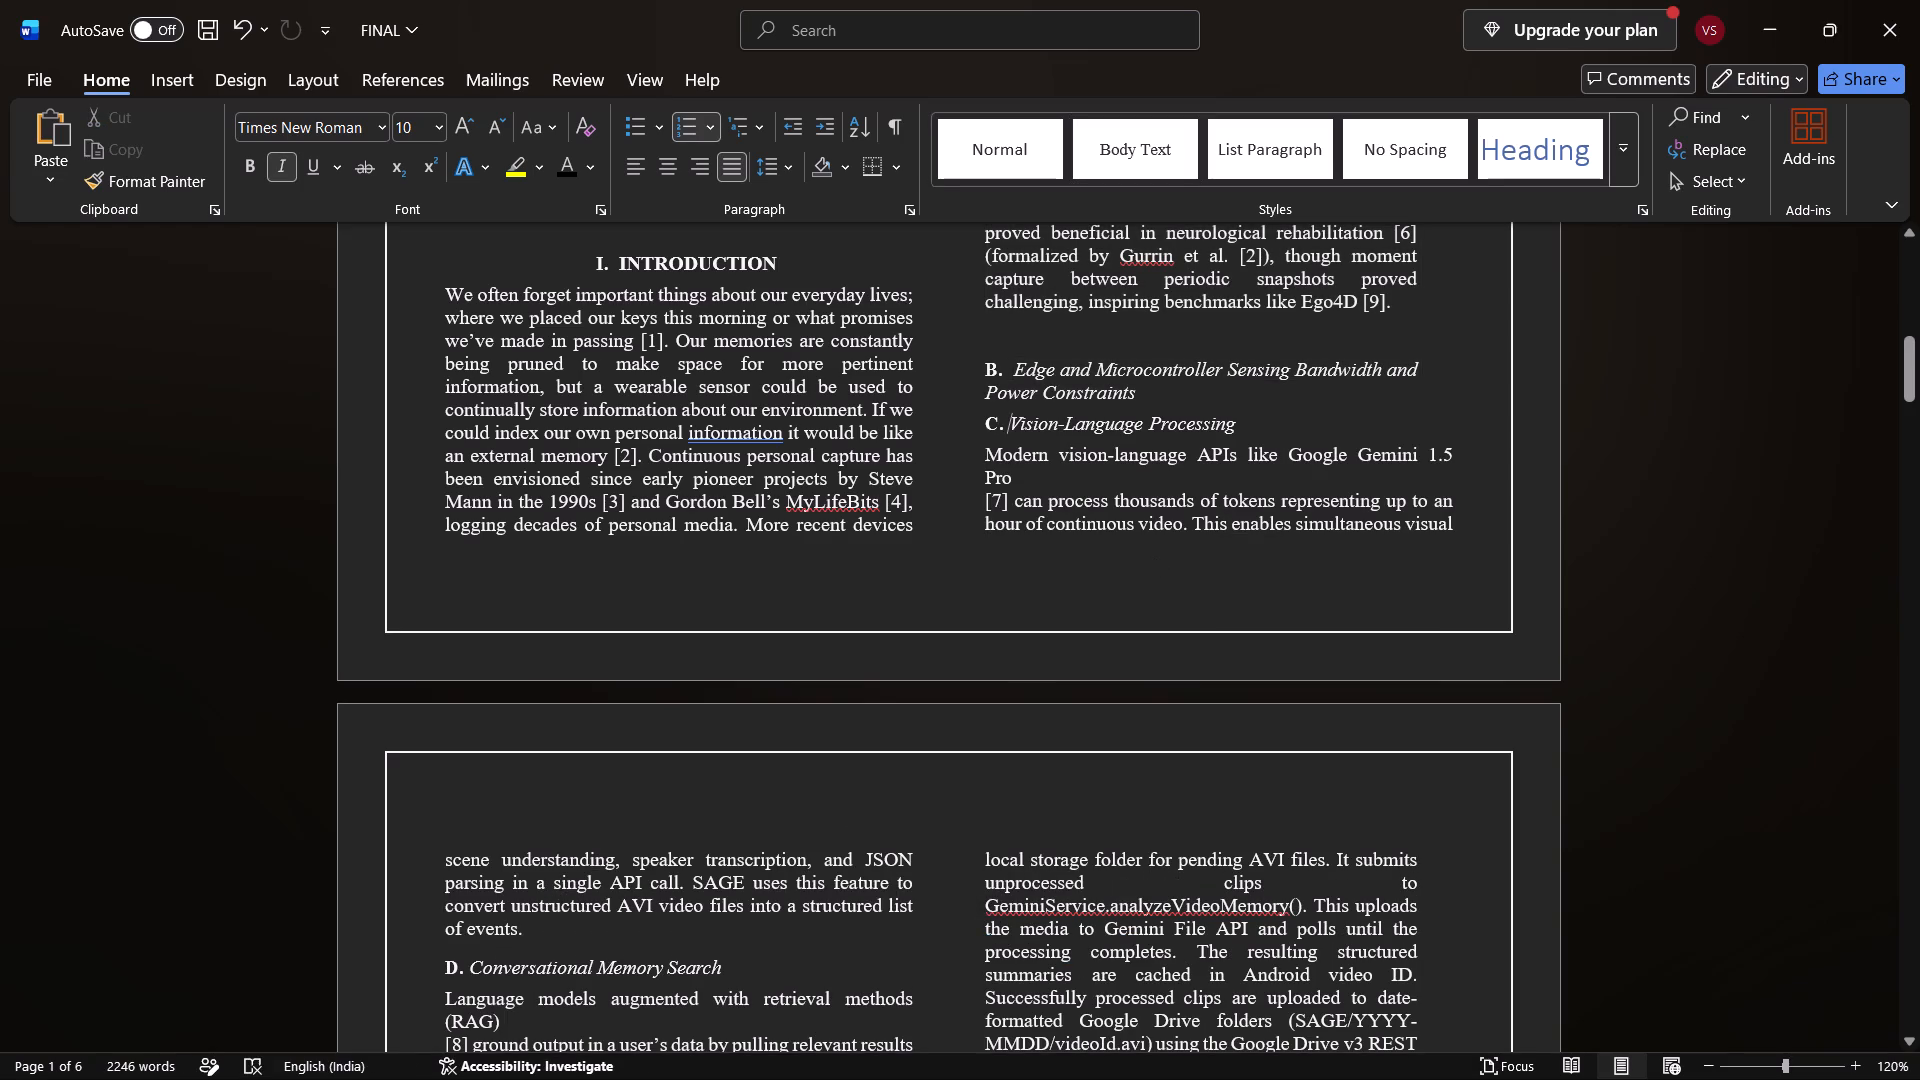
pyautogui.click(1155, 401)
pyautogui.press('Return')
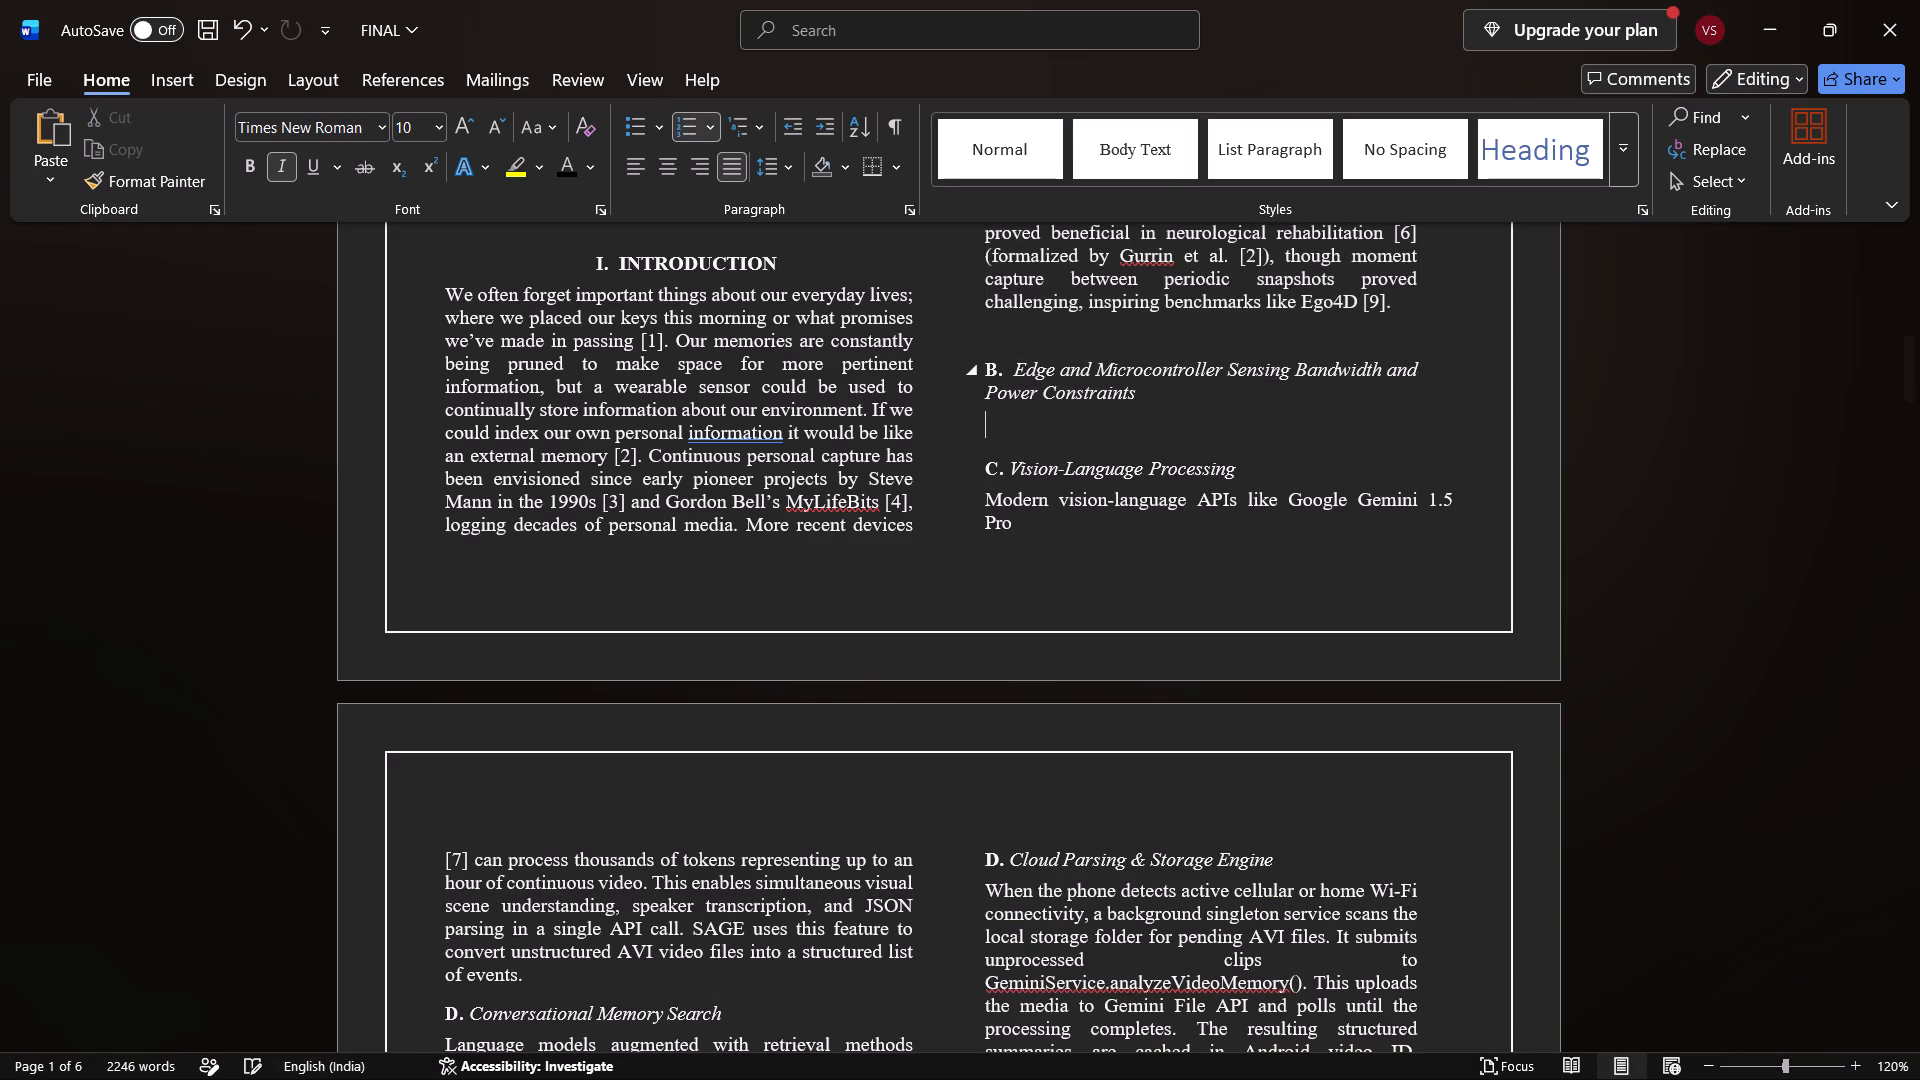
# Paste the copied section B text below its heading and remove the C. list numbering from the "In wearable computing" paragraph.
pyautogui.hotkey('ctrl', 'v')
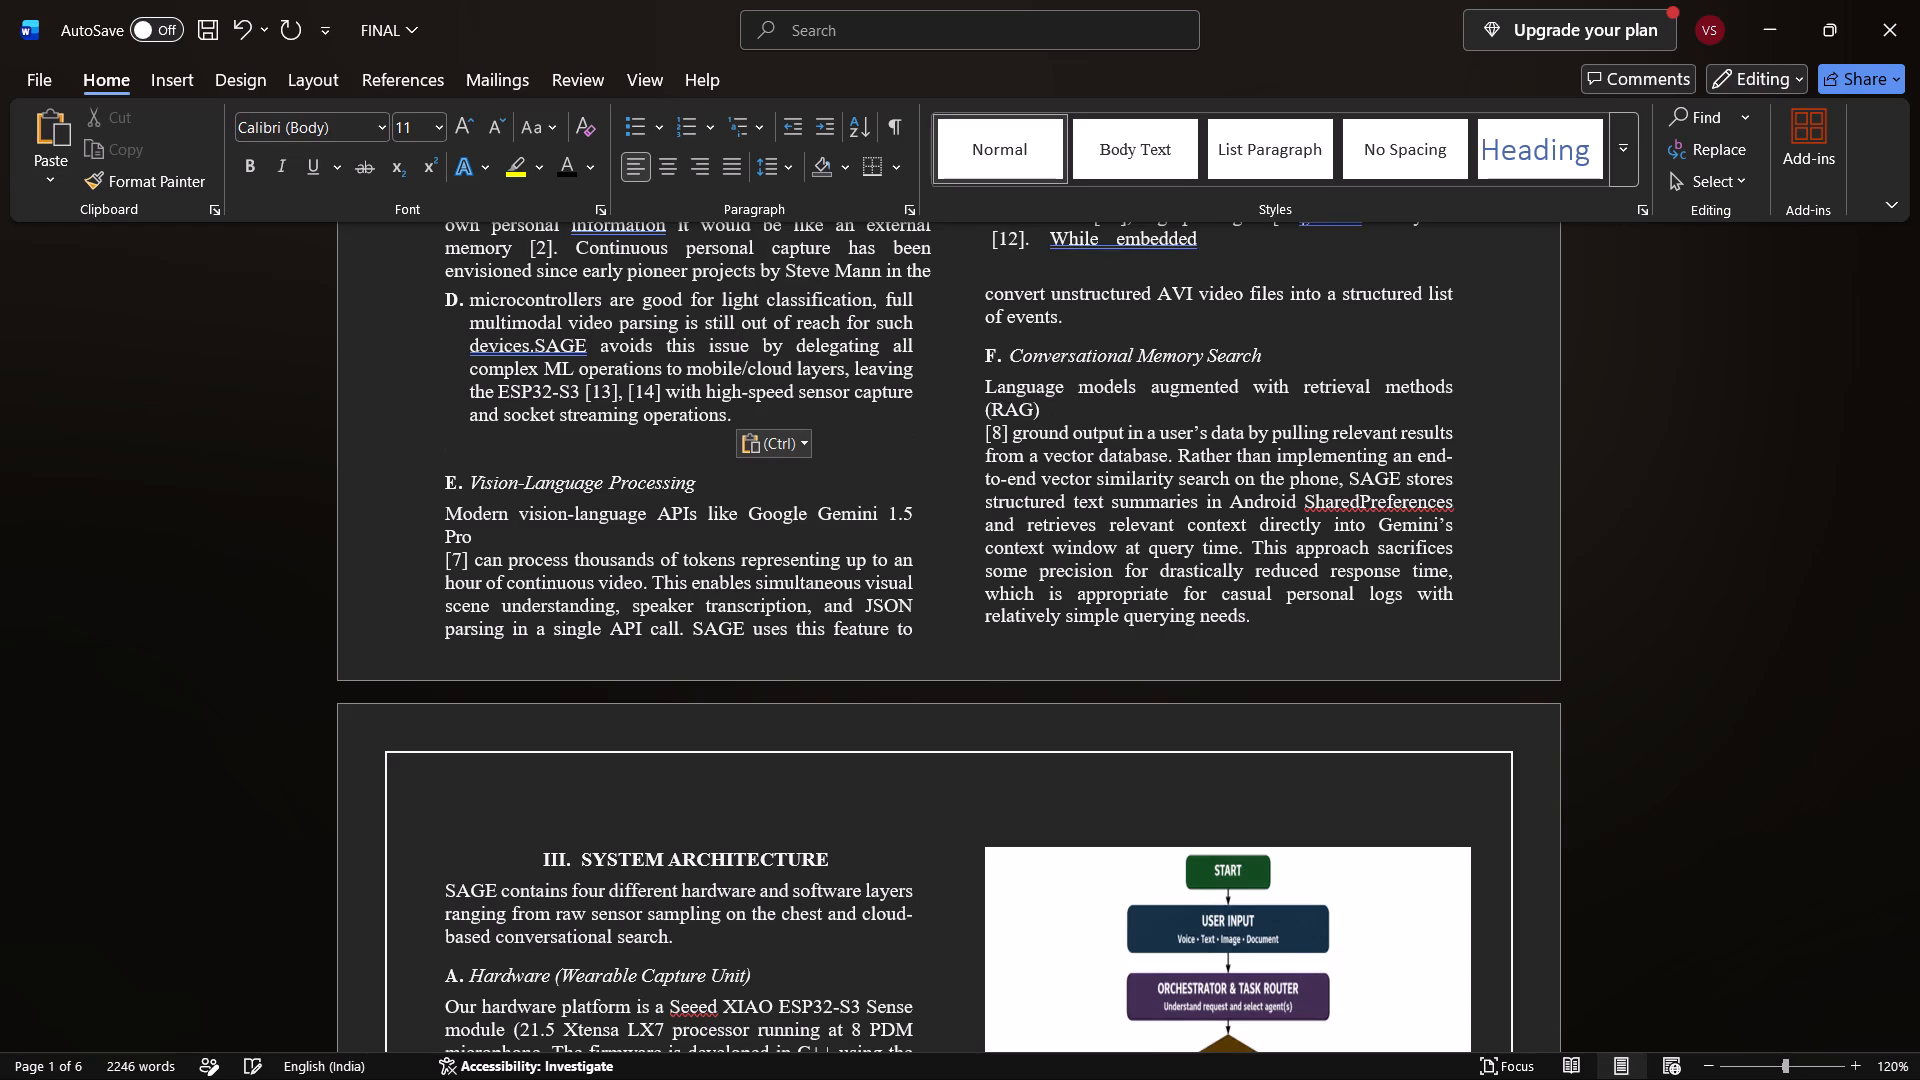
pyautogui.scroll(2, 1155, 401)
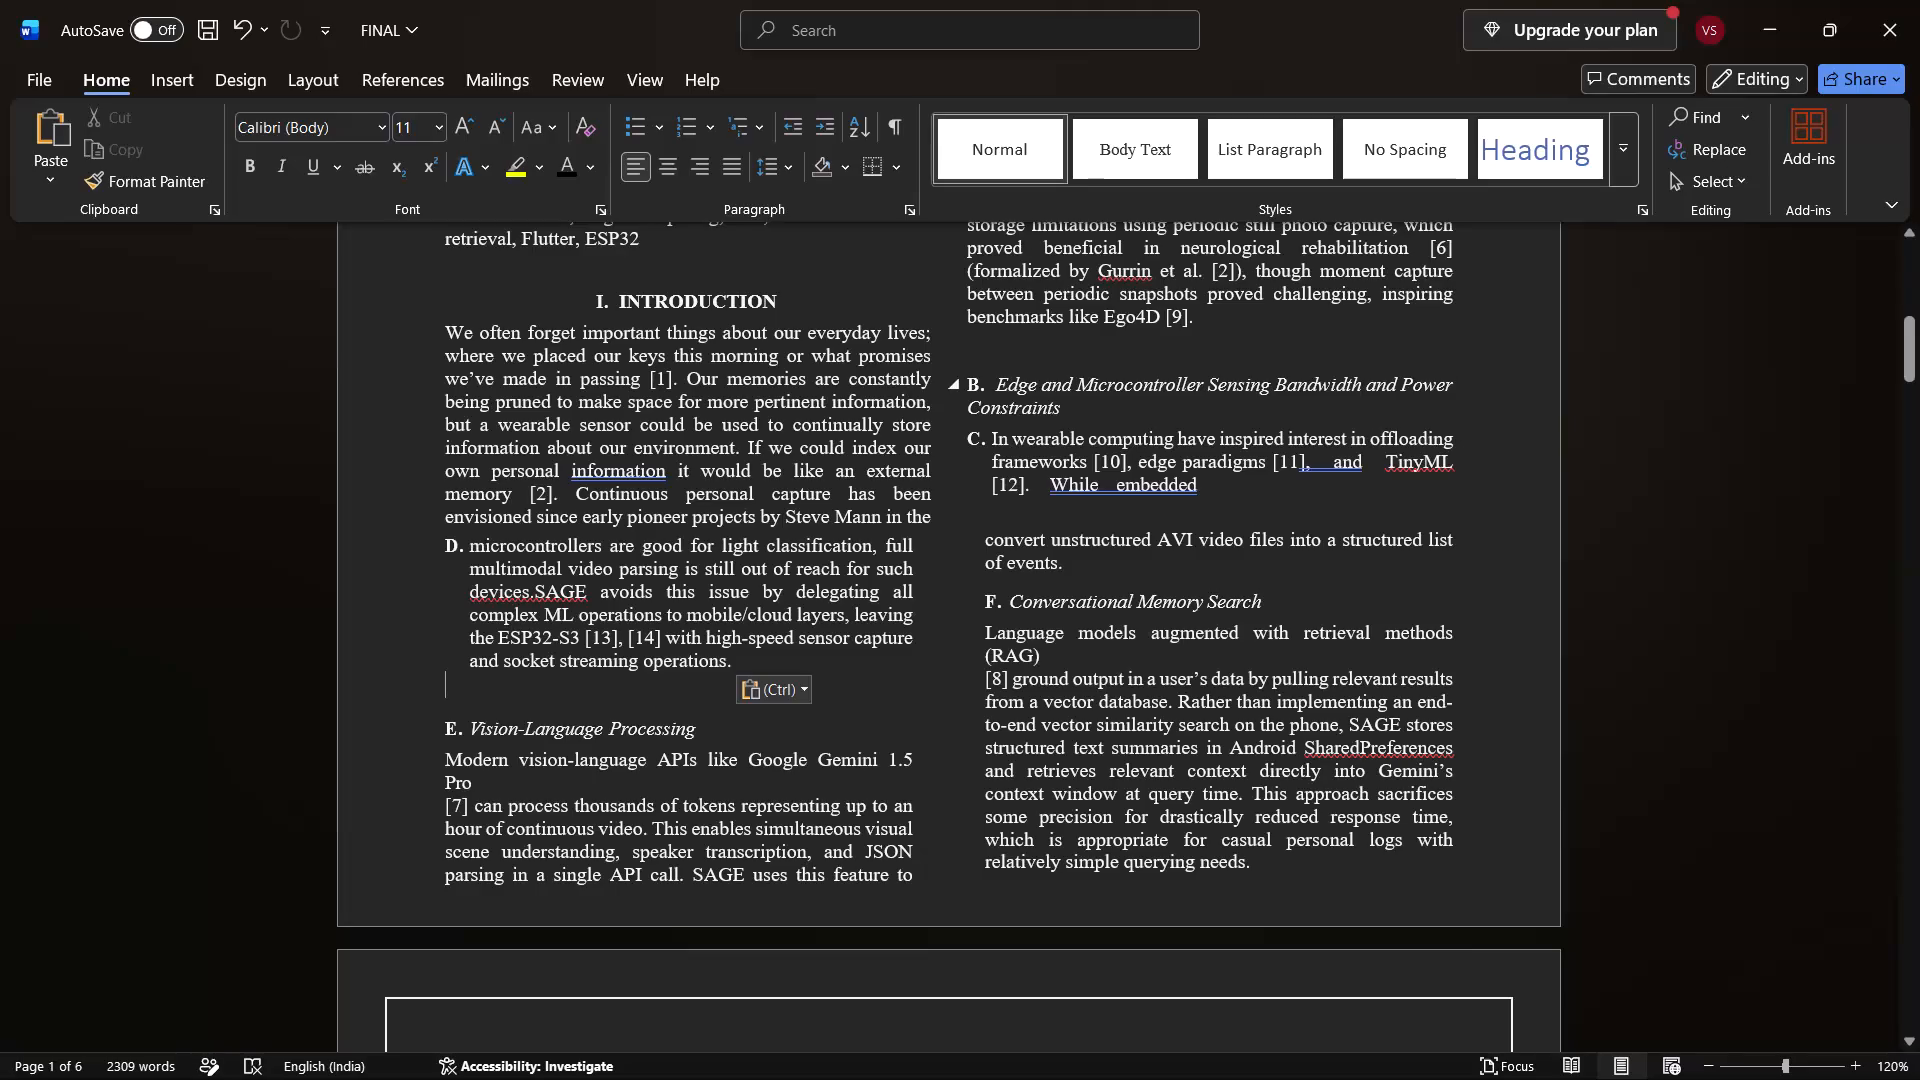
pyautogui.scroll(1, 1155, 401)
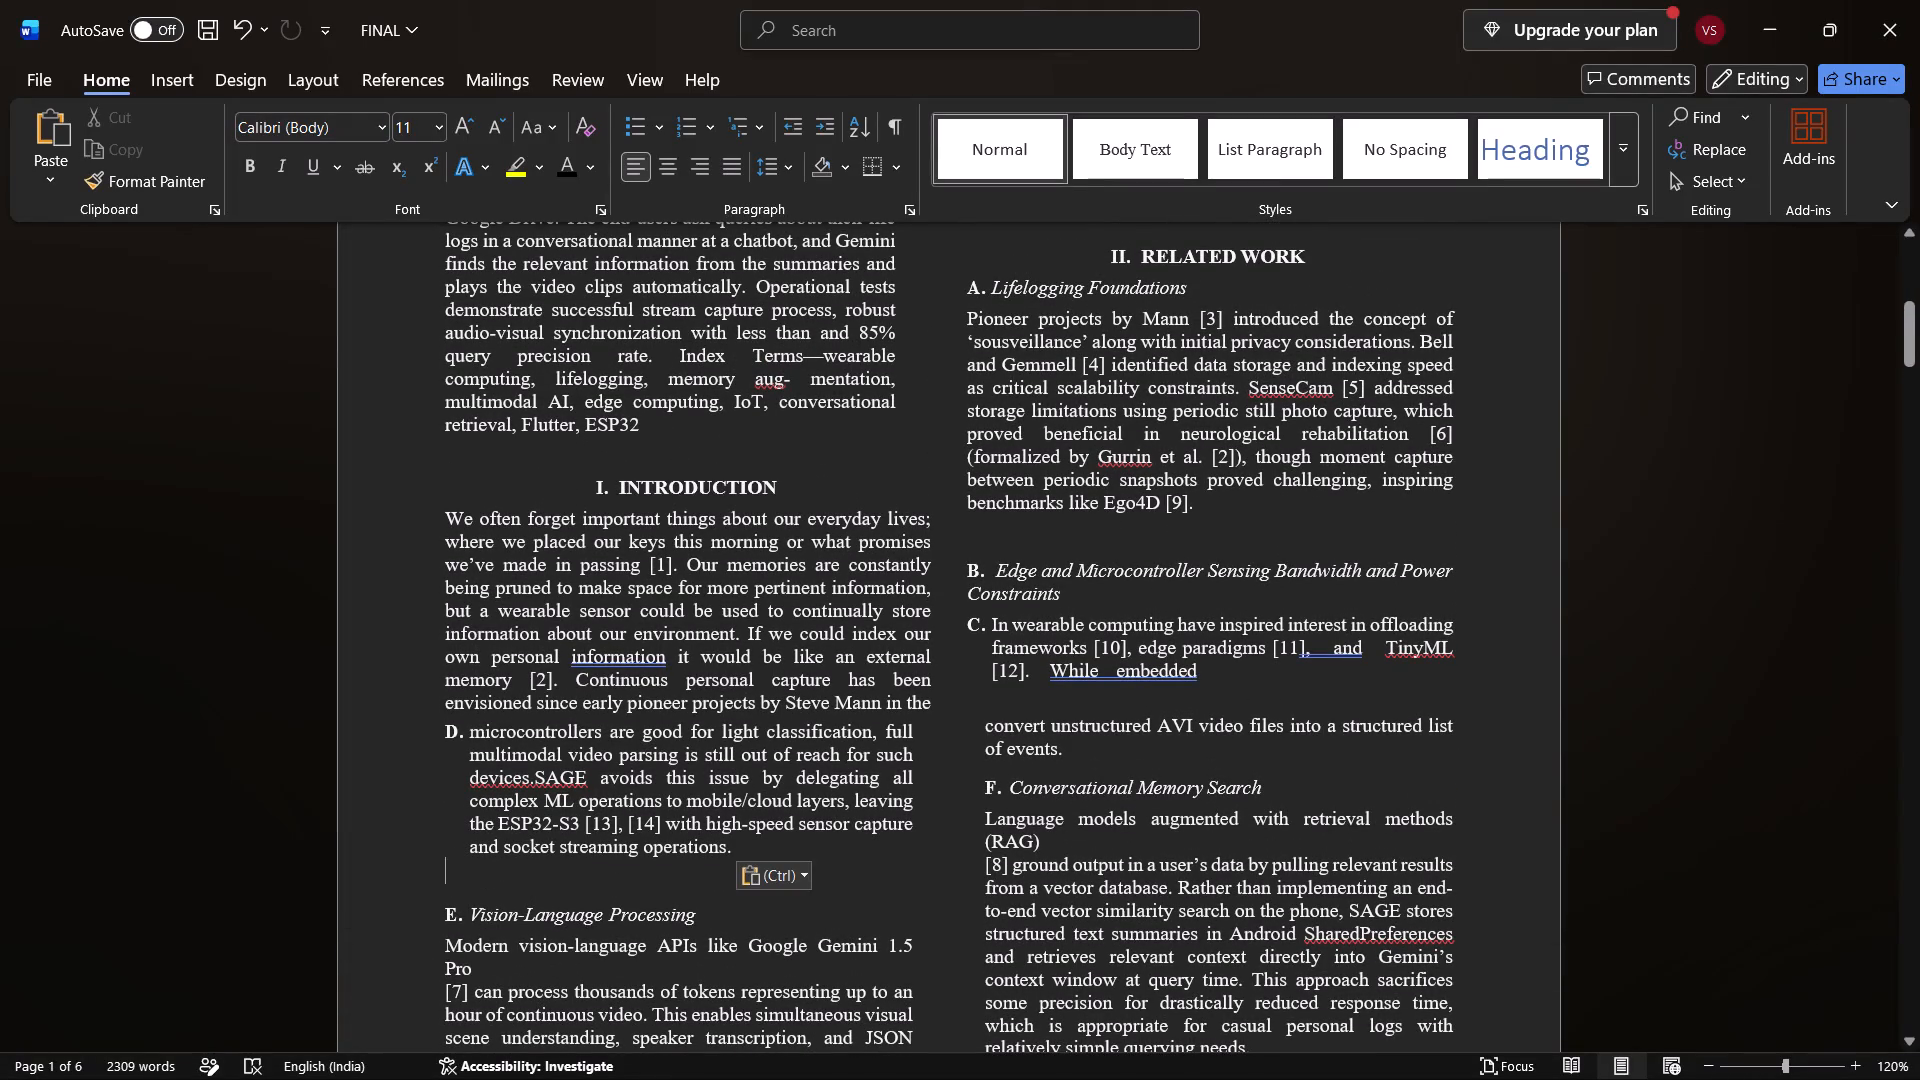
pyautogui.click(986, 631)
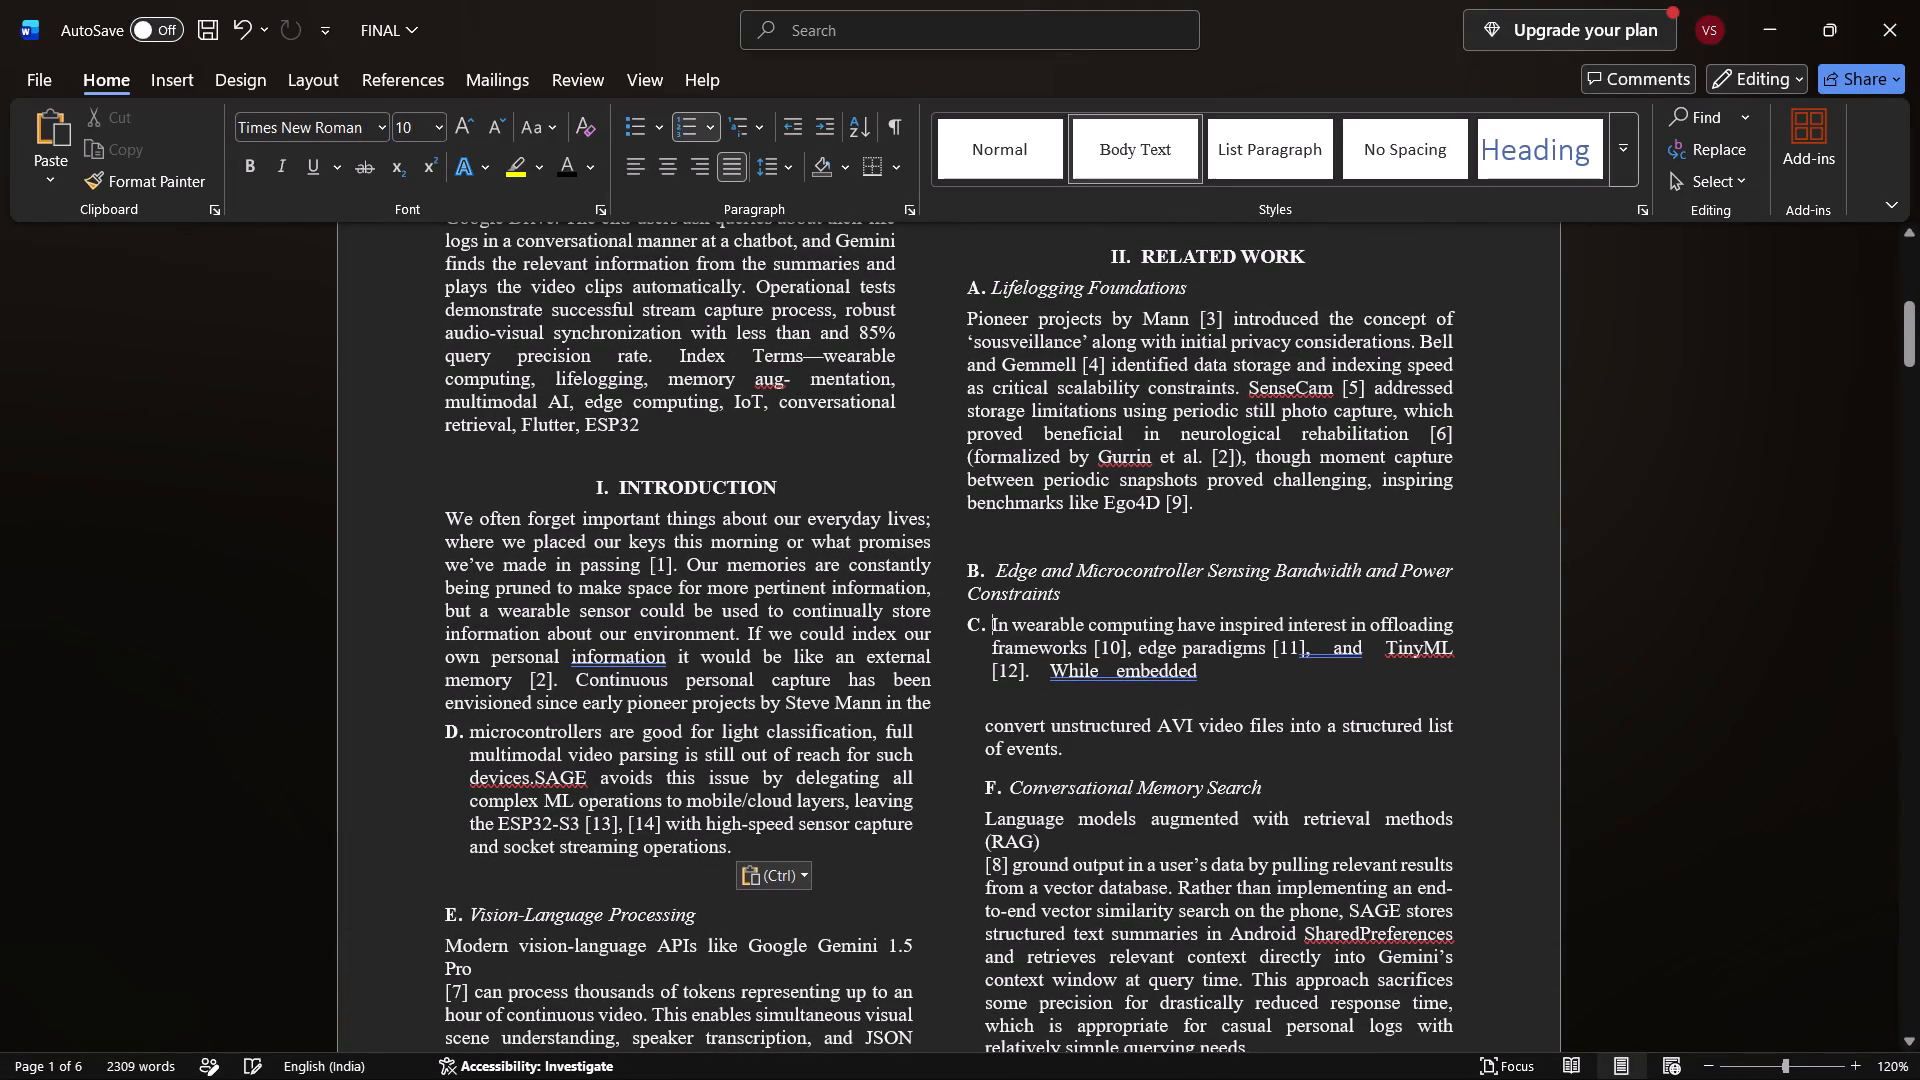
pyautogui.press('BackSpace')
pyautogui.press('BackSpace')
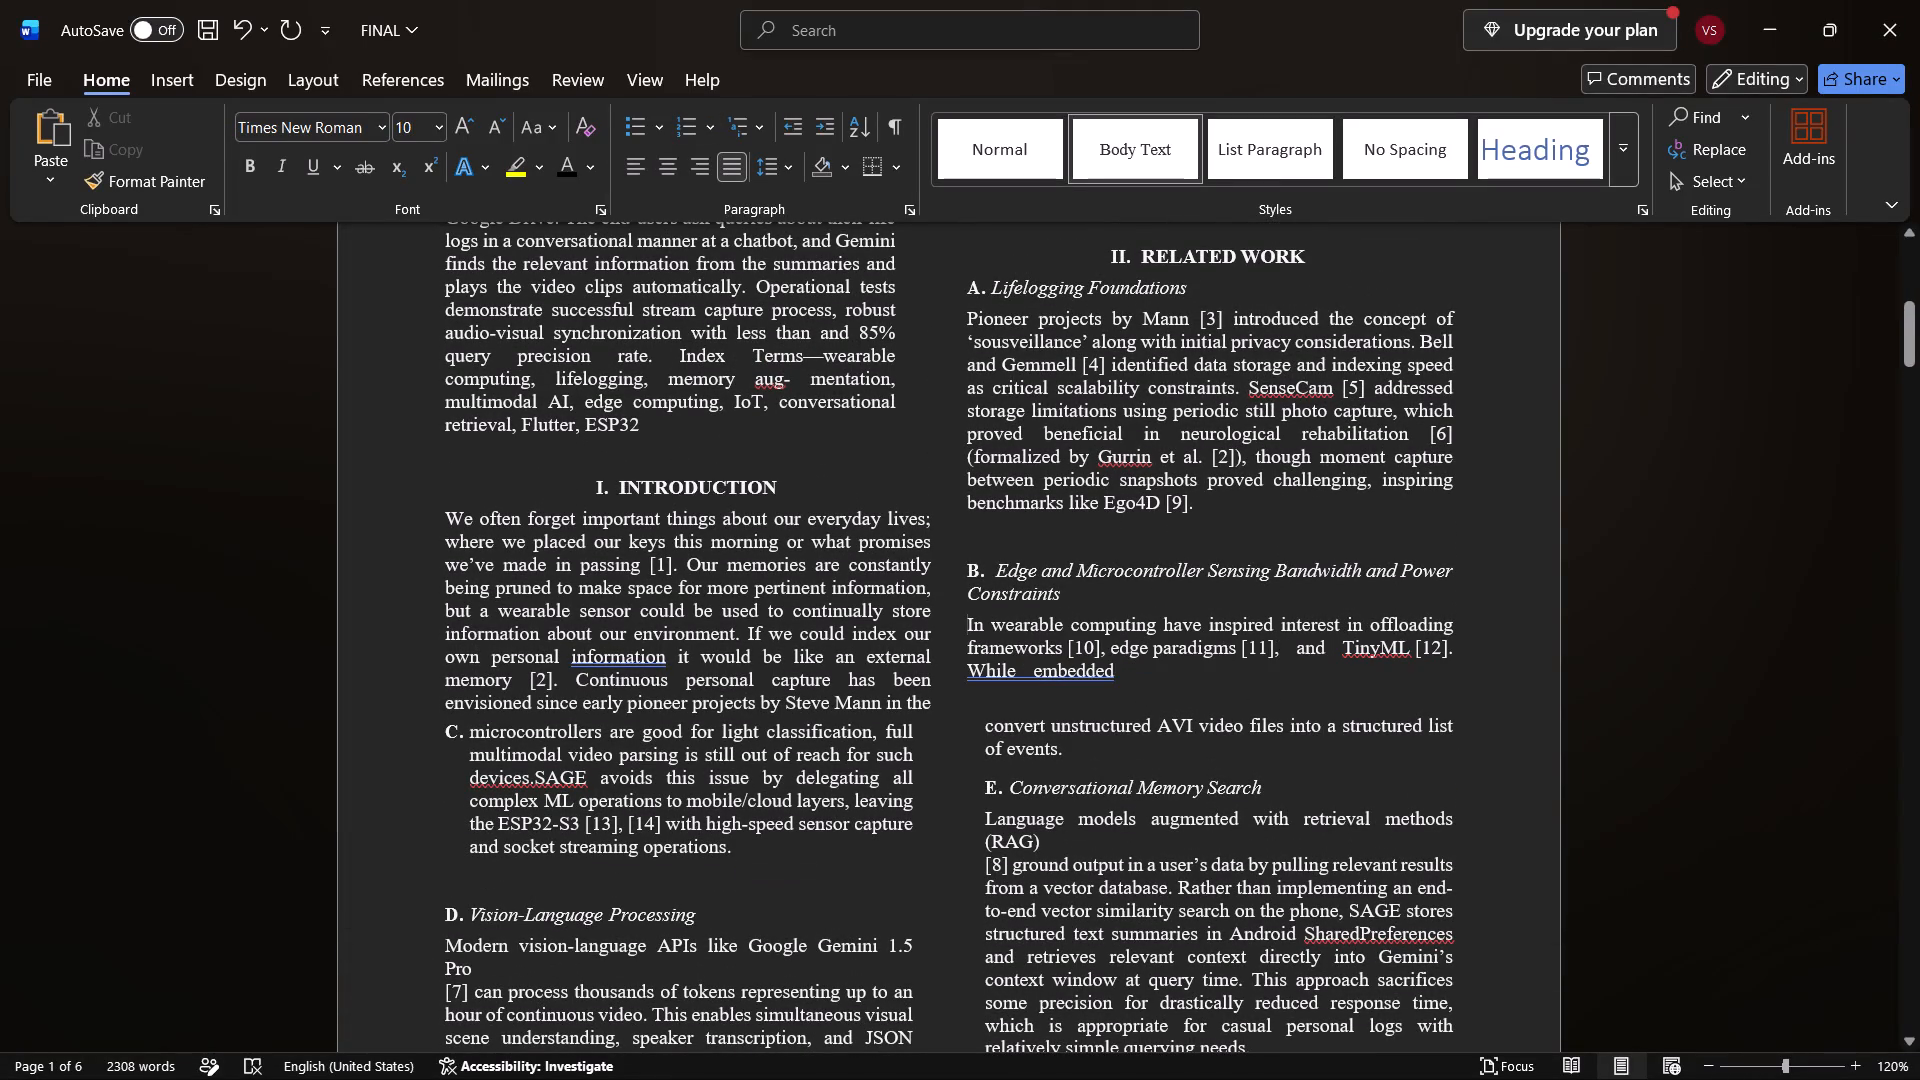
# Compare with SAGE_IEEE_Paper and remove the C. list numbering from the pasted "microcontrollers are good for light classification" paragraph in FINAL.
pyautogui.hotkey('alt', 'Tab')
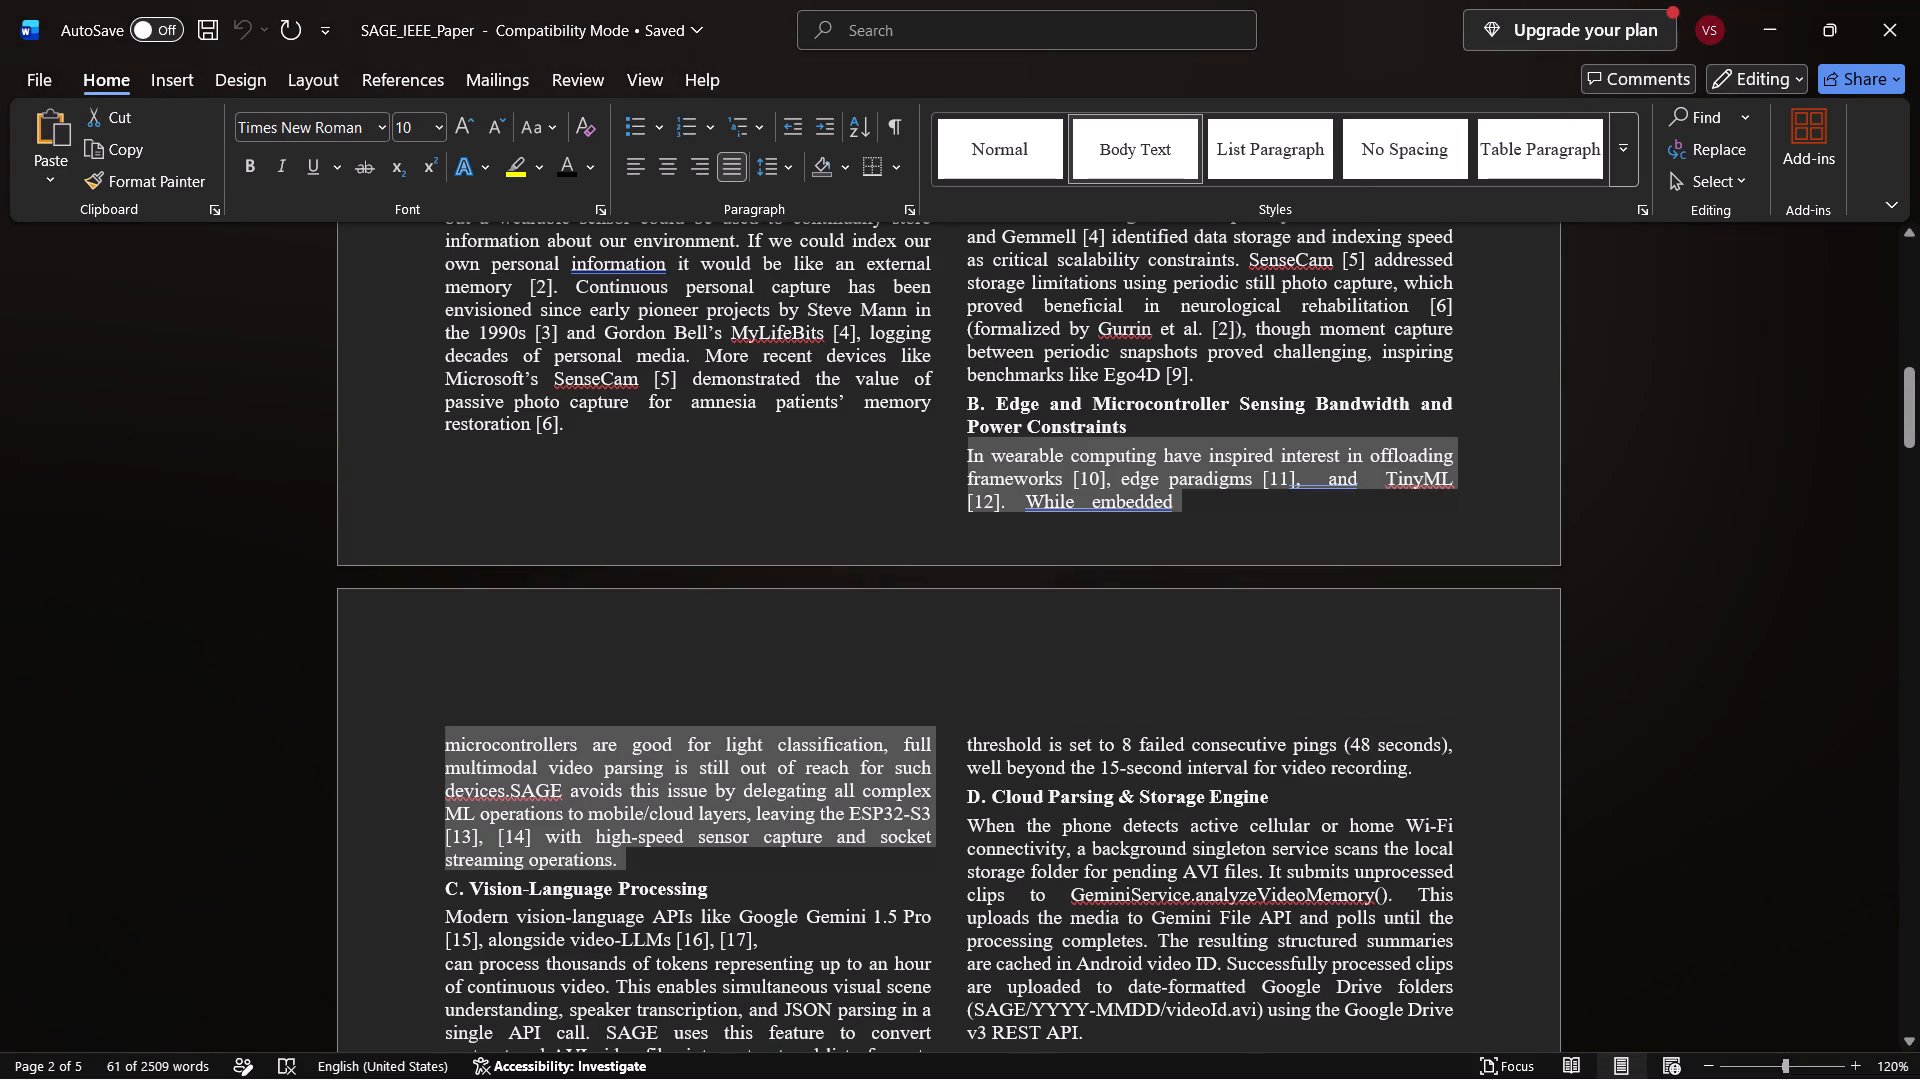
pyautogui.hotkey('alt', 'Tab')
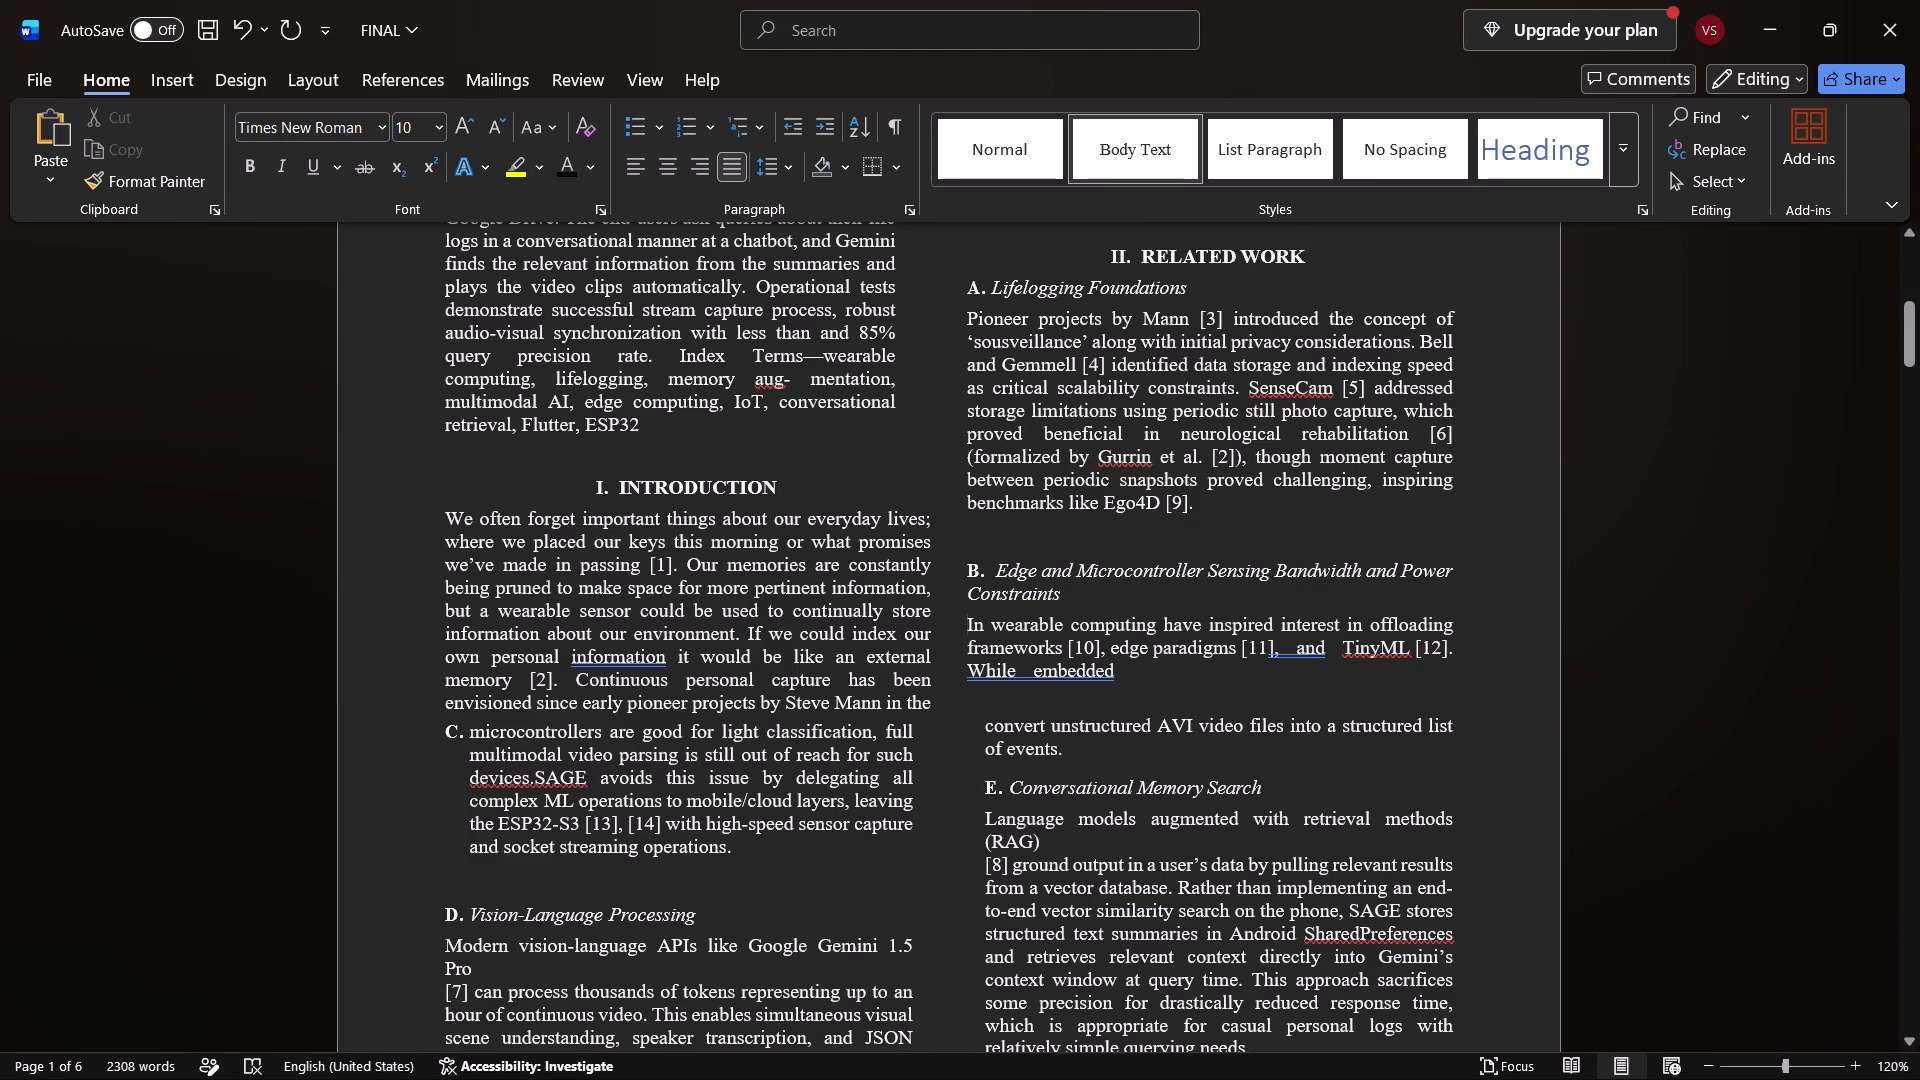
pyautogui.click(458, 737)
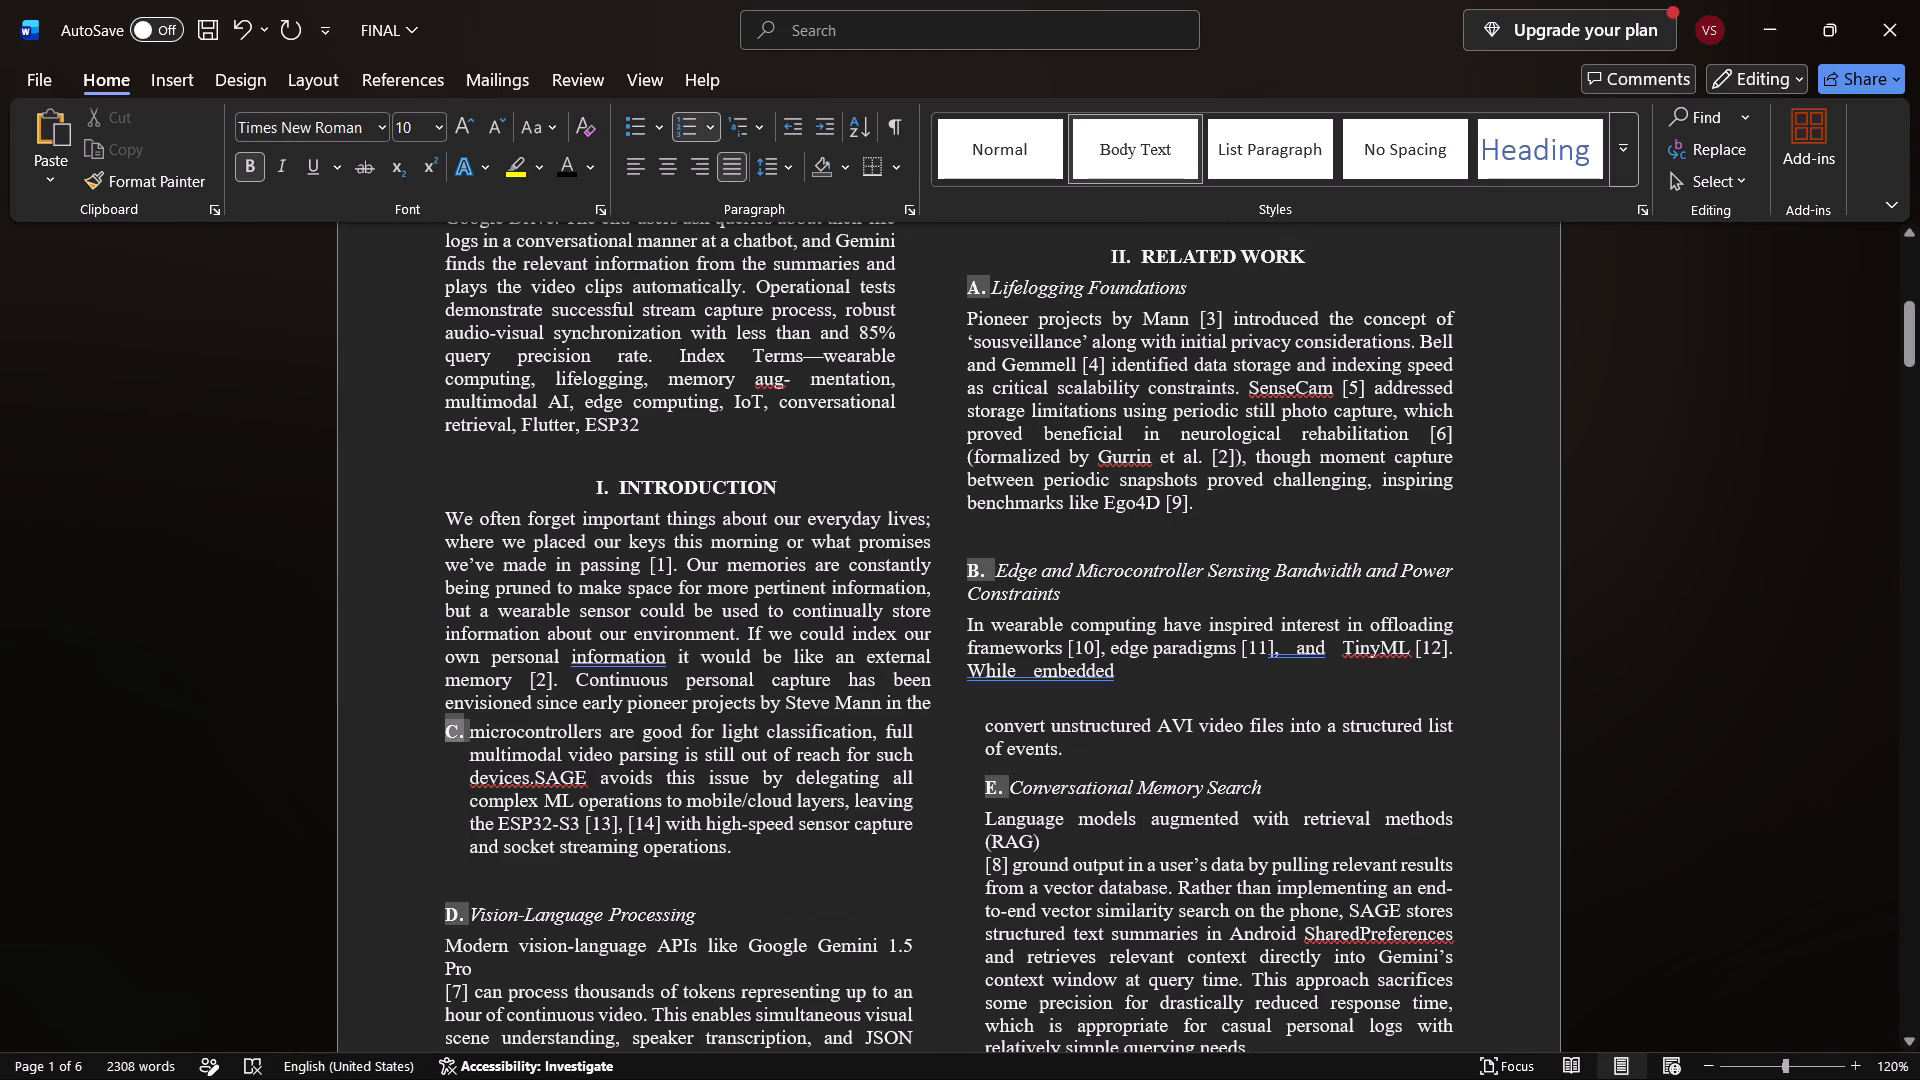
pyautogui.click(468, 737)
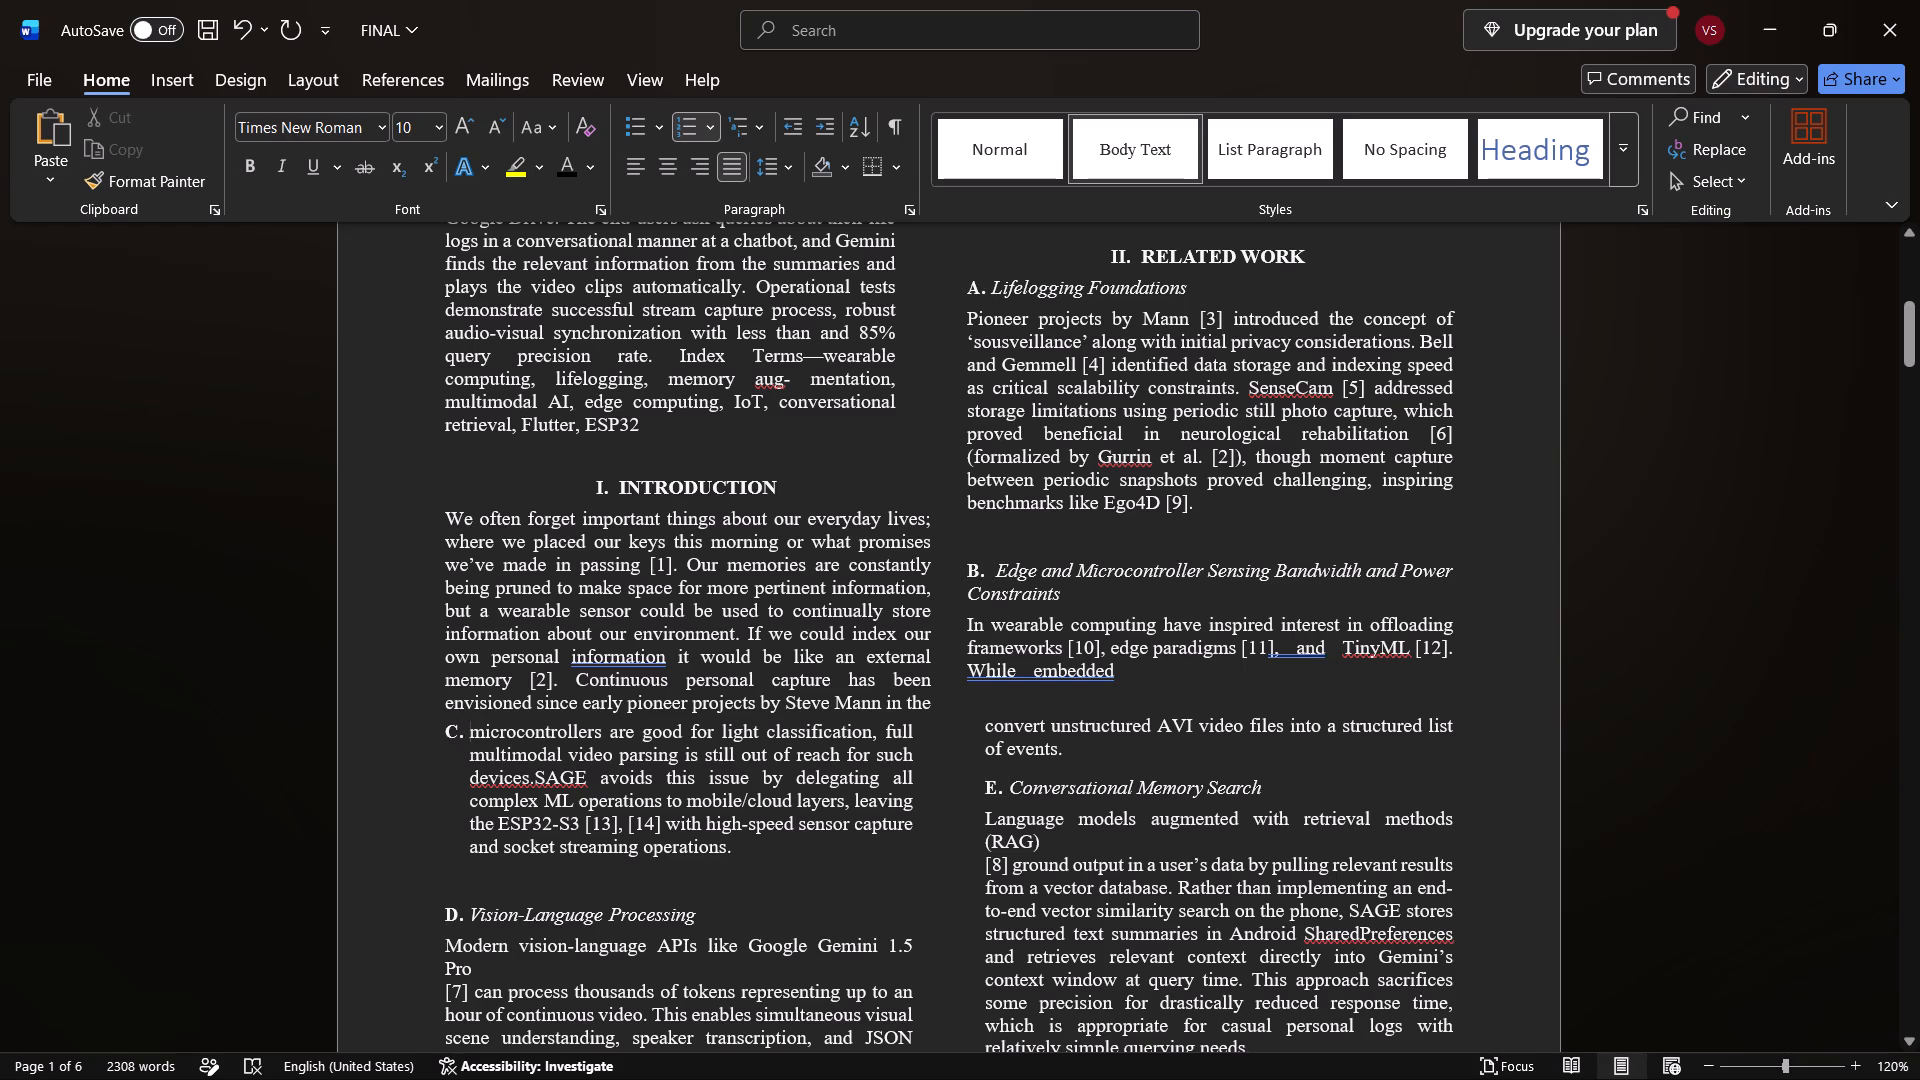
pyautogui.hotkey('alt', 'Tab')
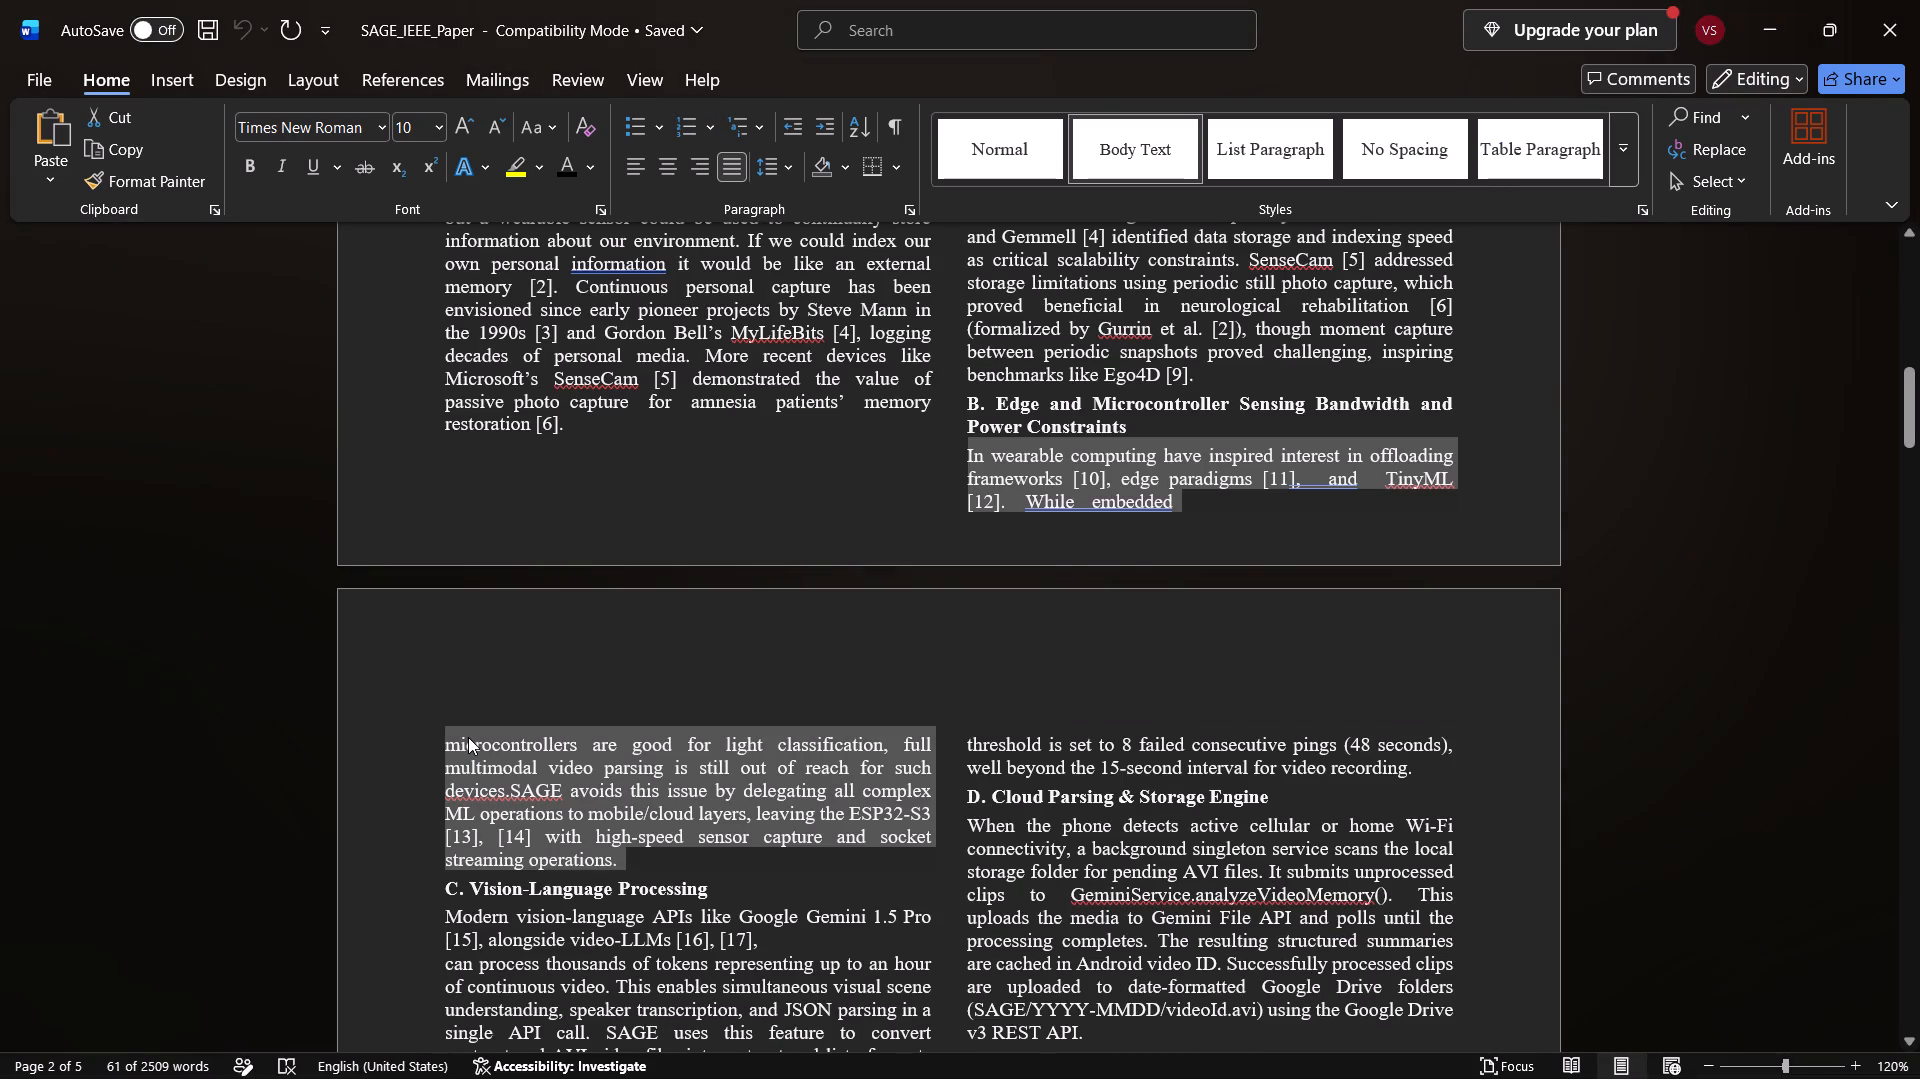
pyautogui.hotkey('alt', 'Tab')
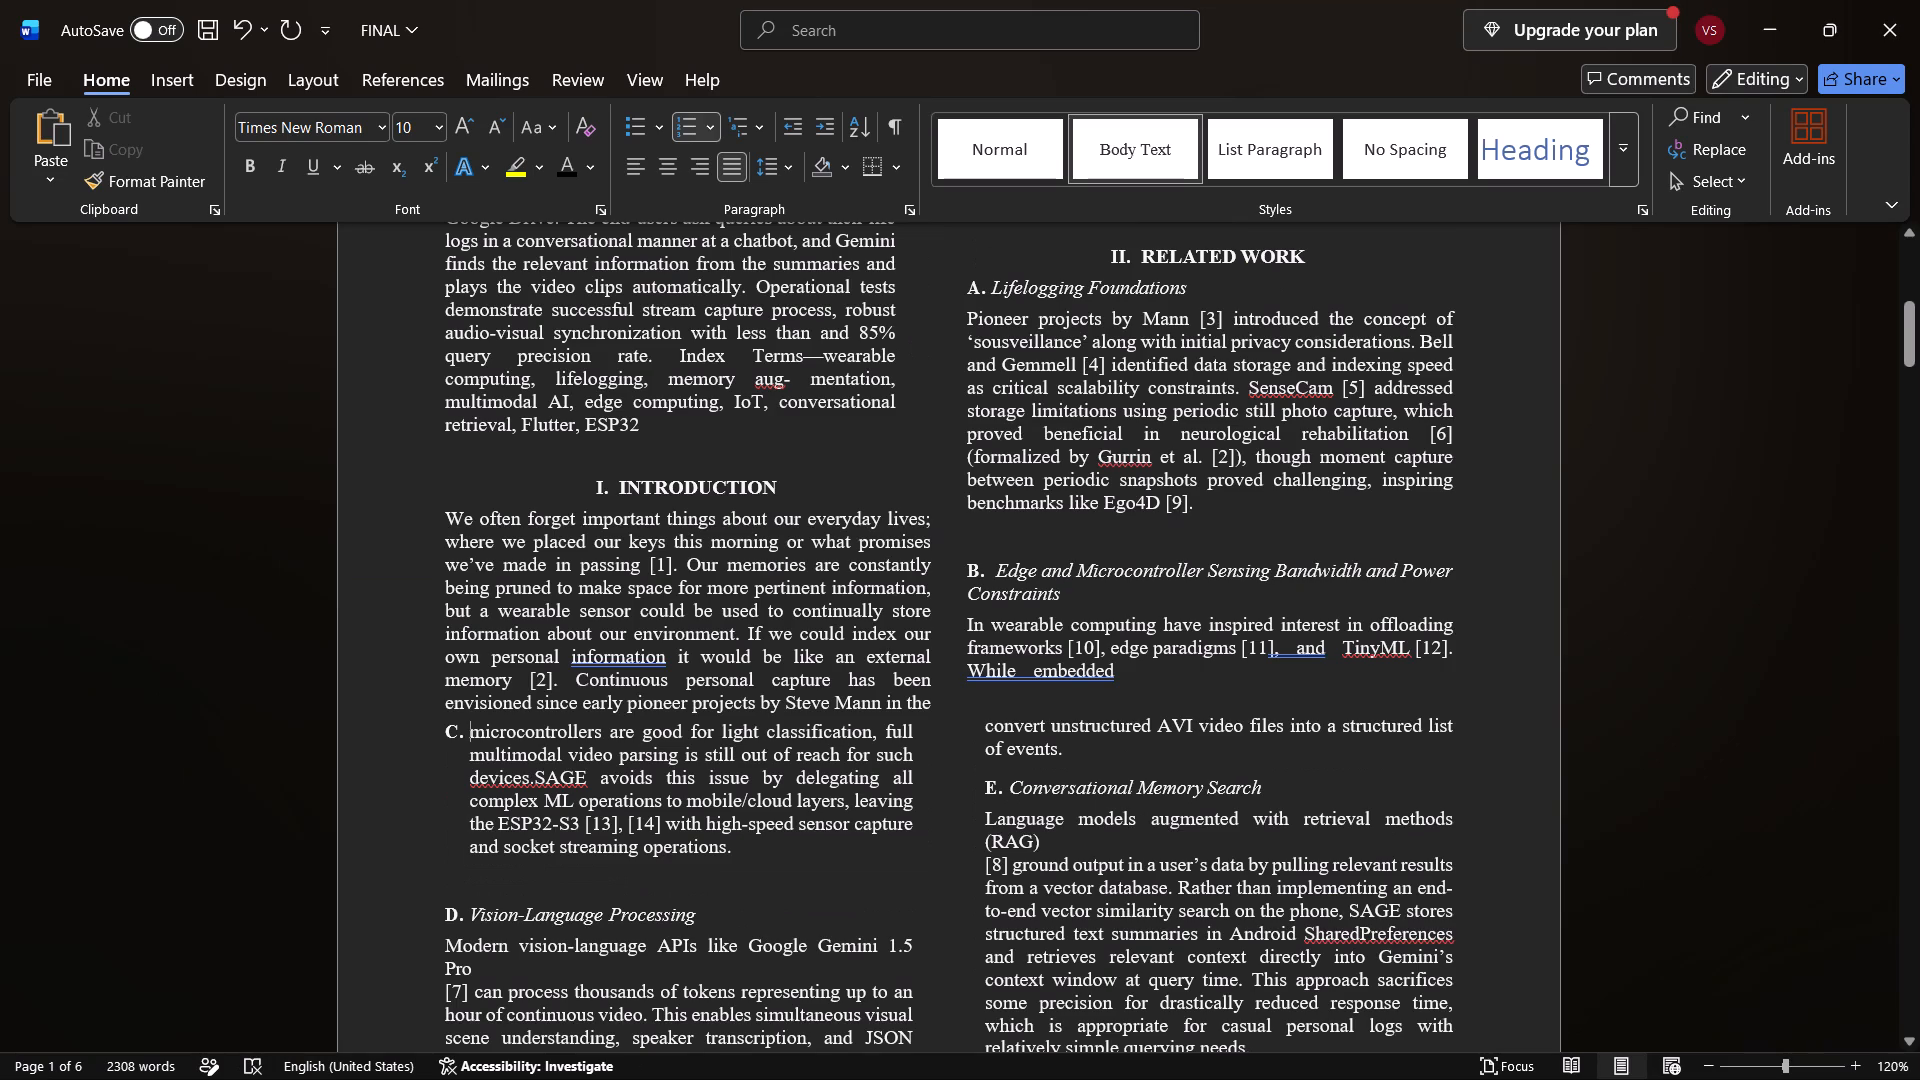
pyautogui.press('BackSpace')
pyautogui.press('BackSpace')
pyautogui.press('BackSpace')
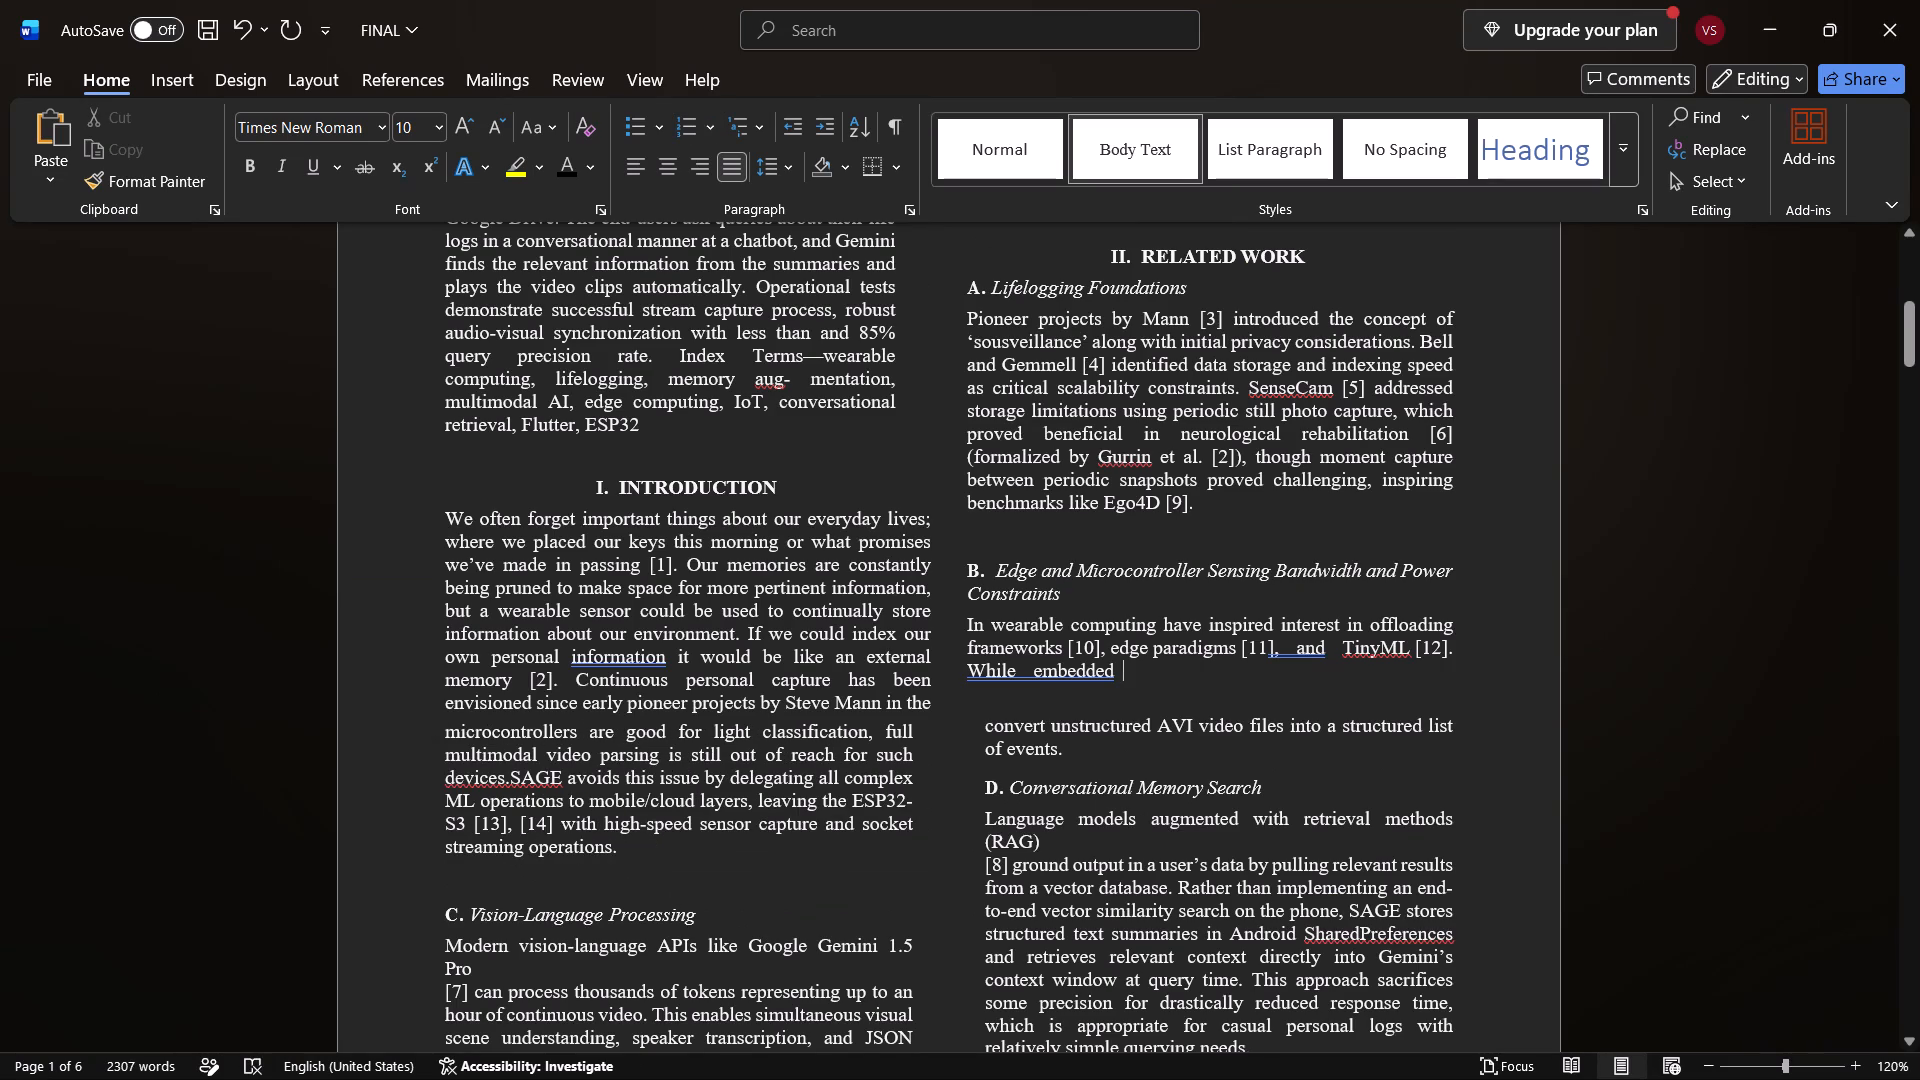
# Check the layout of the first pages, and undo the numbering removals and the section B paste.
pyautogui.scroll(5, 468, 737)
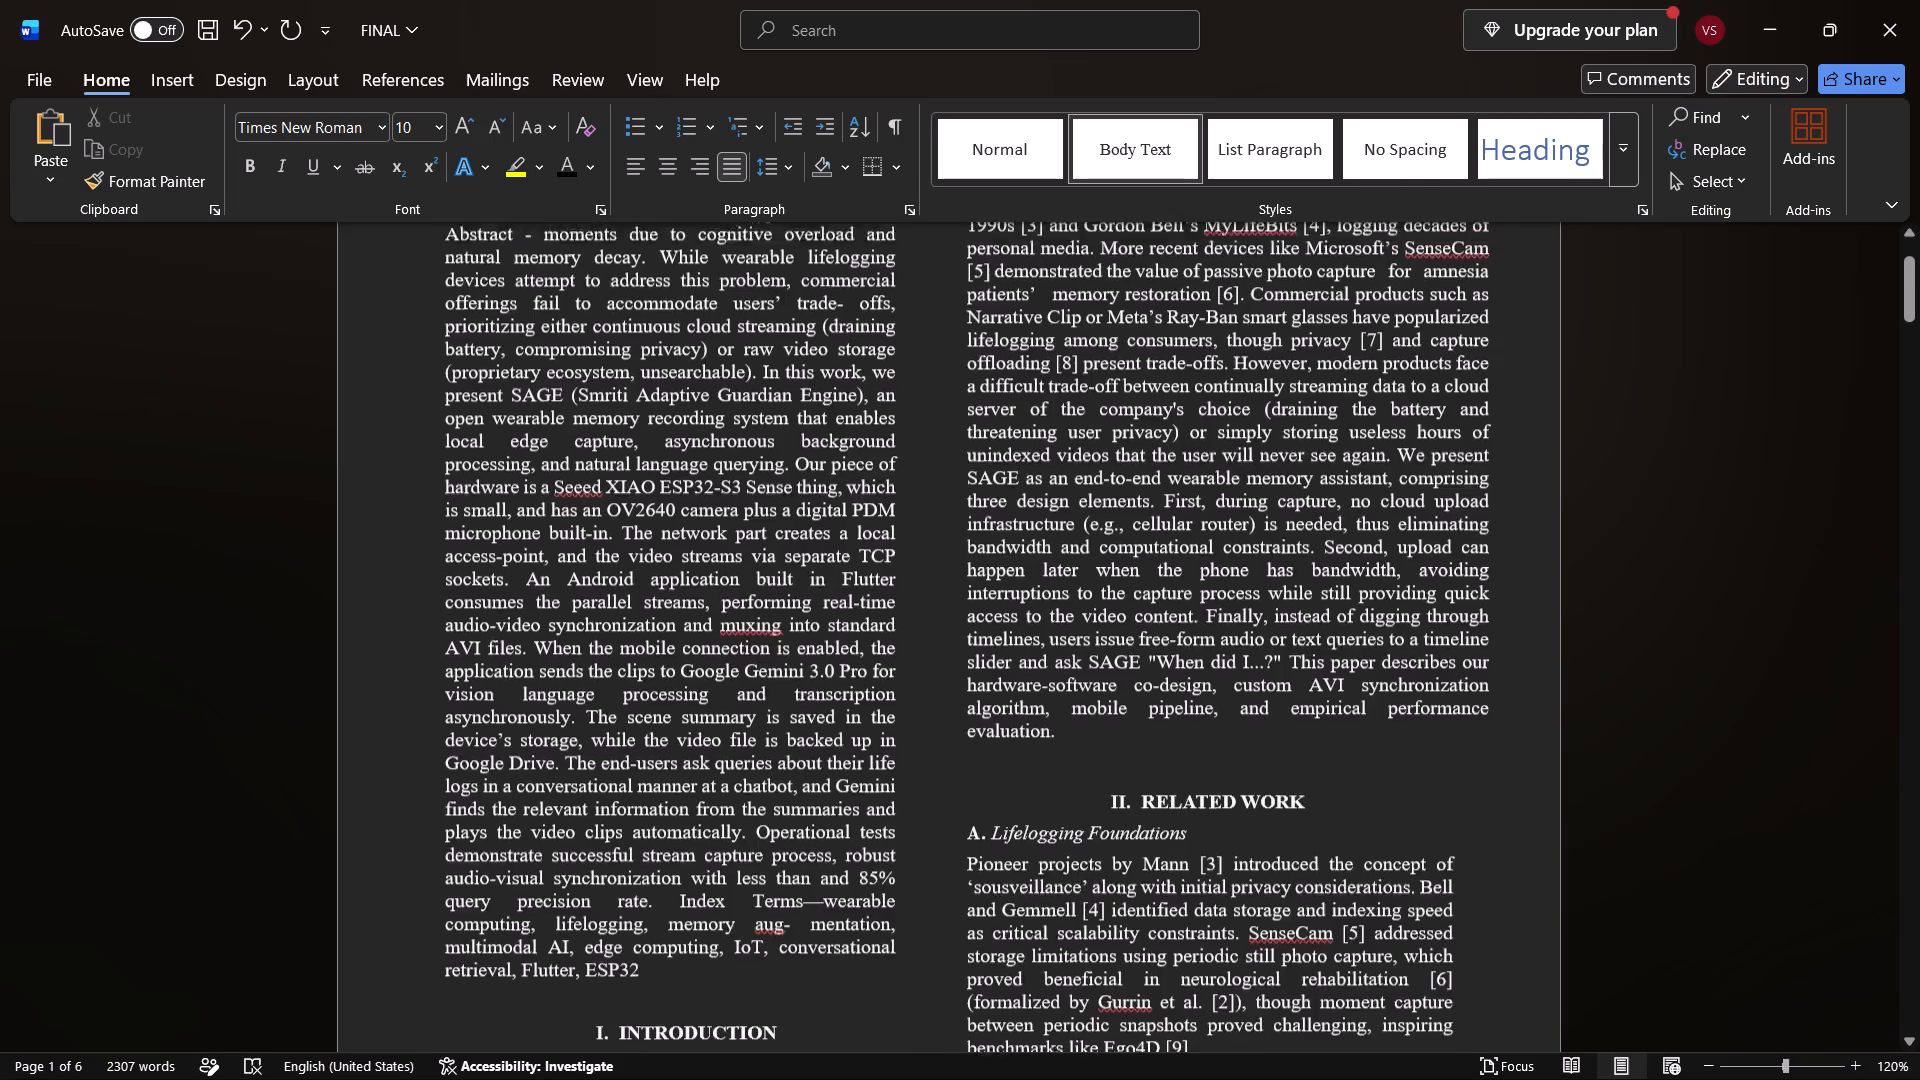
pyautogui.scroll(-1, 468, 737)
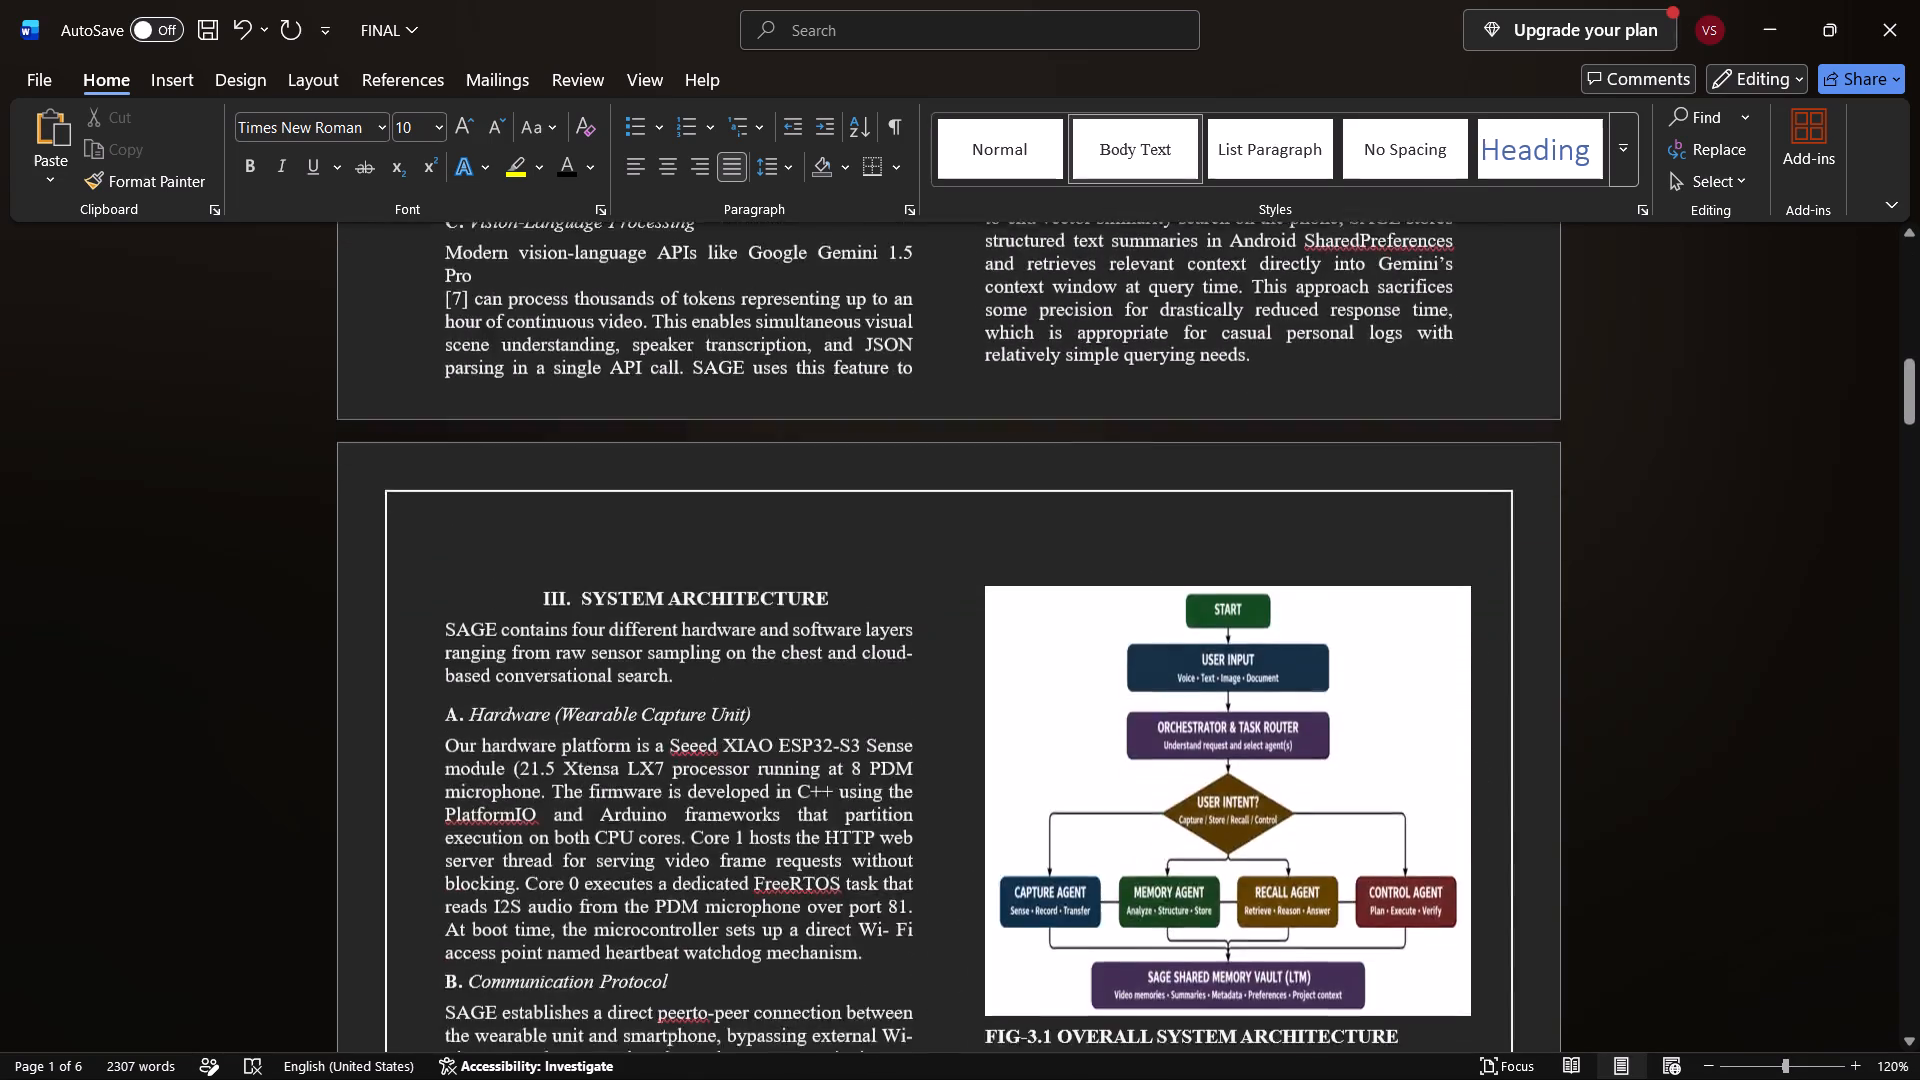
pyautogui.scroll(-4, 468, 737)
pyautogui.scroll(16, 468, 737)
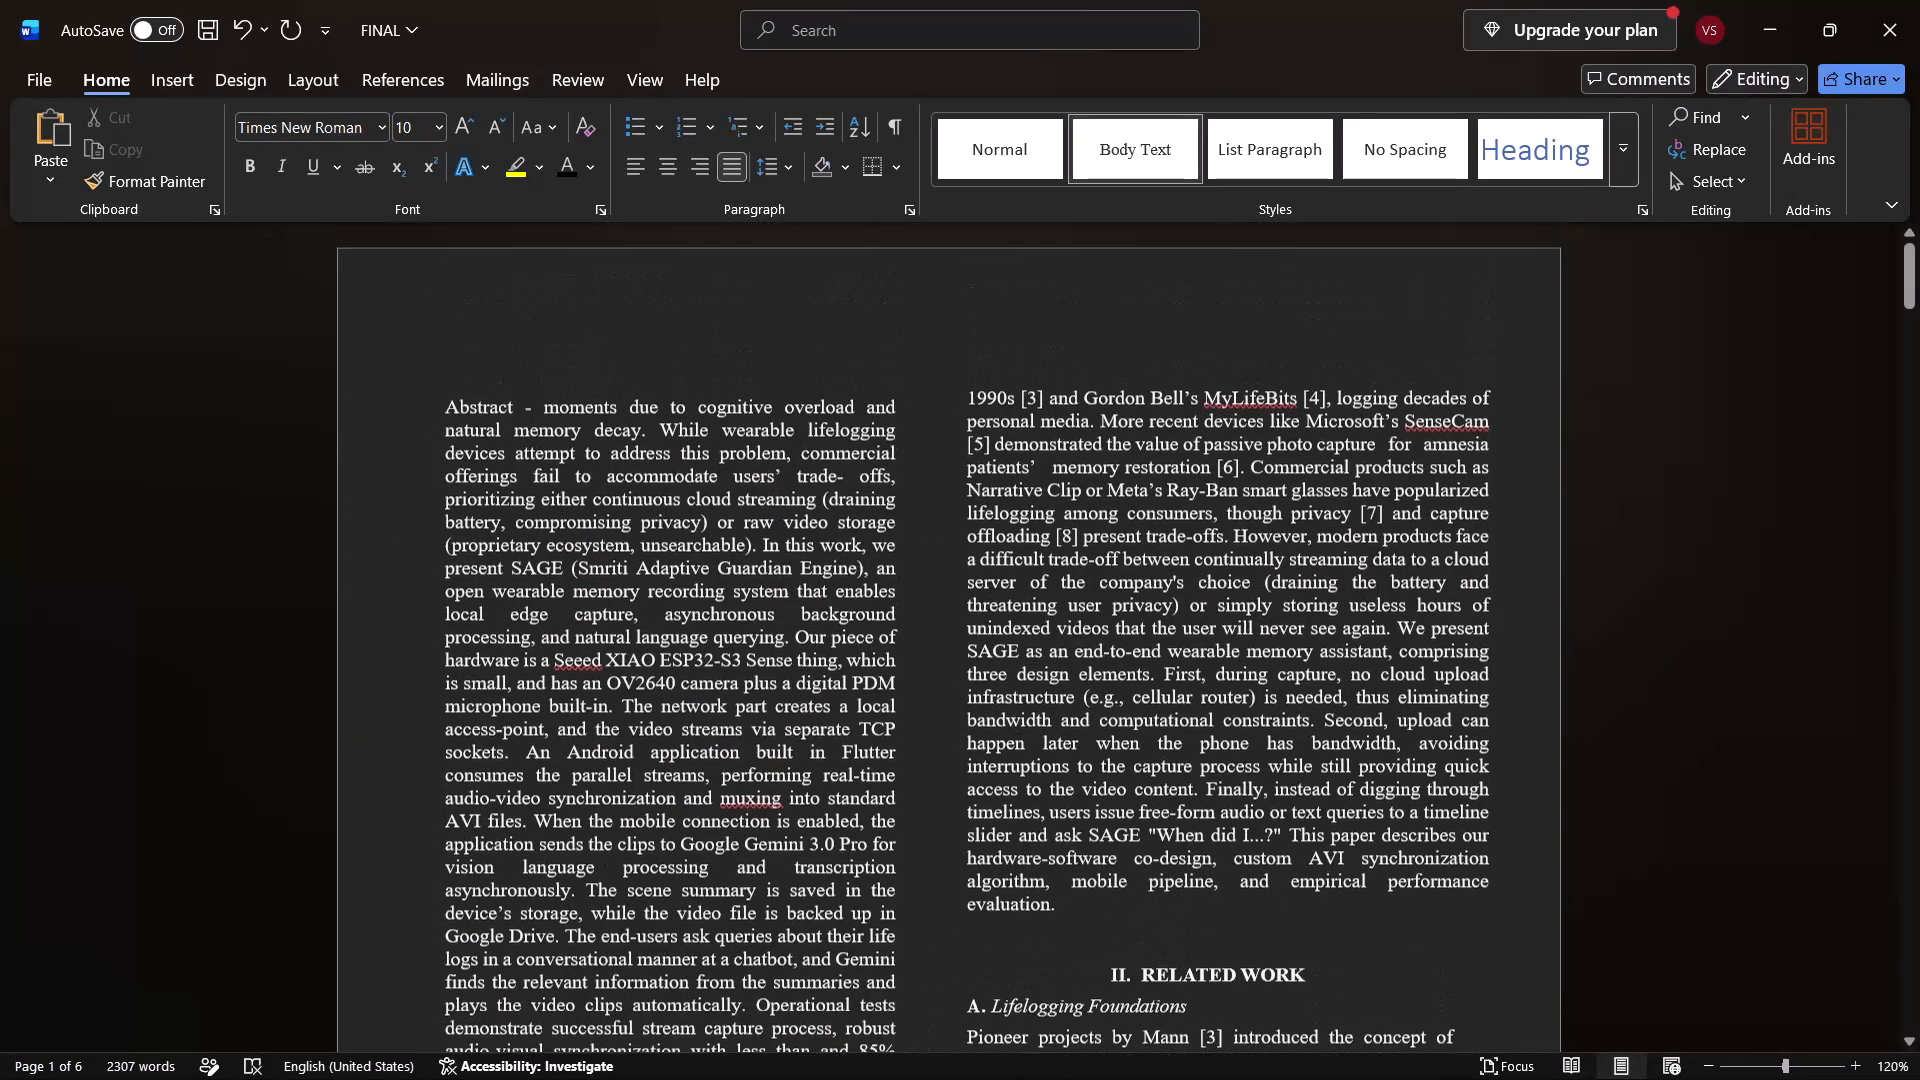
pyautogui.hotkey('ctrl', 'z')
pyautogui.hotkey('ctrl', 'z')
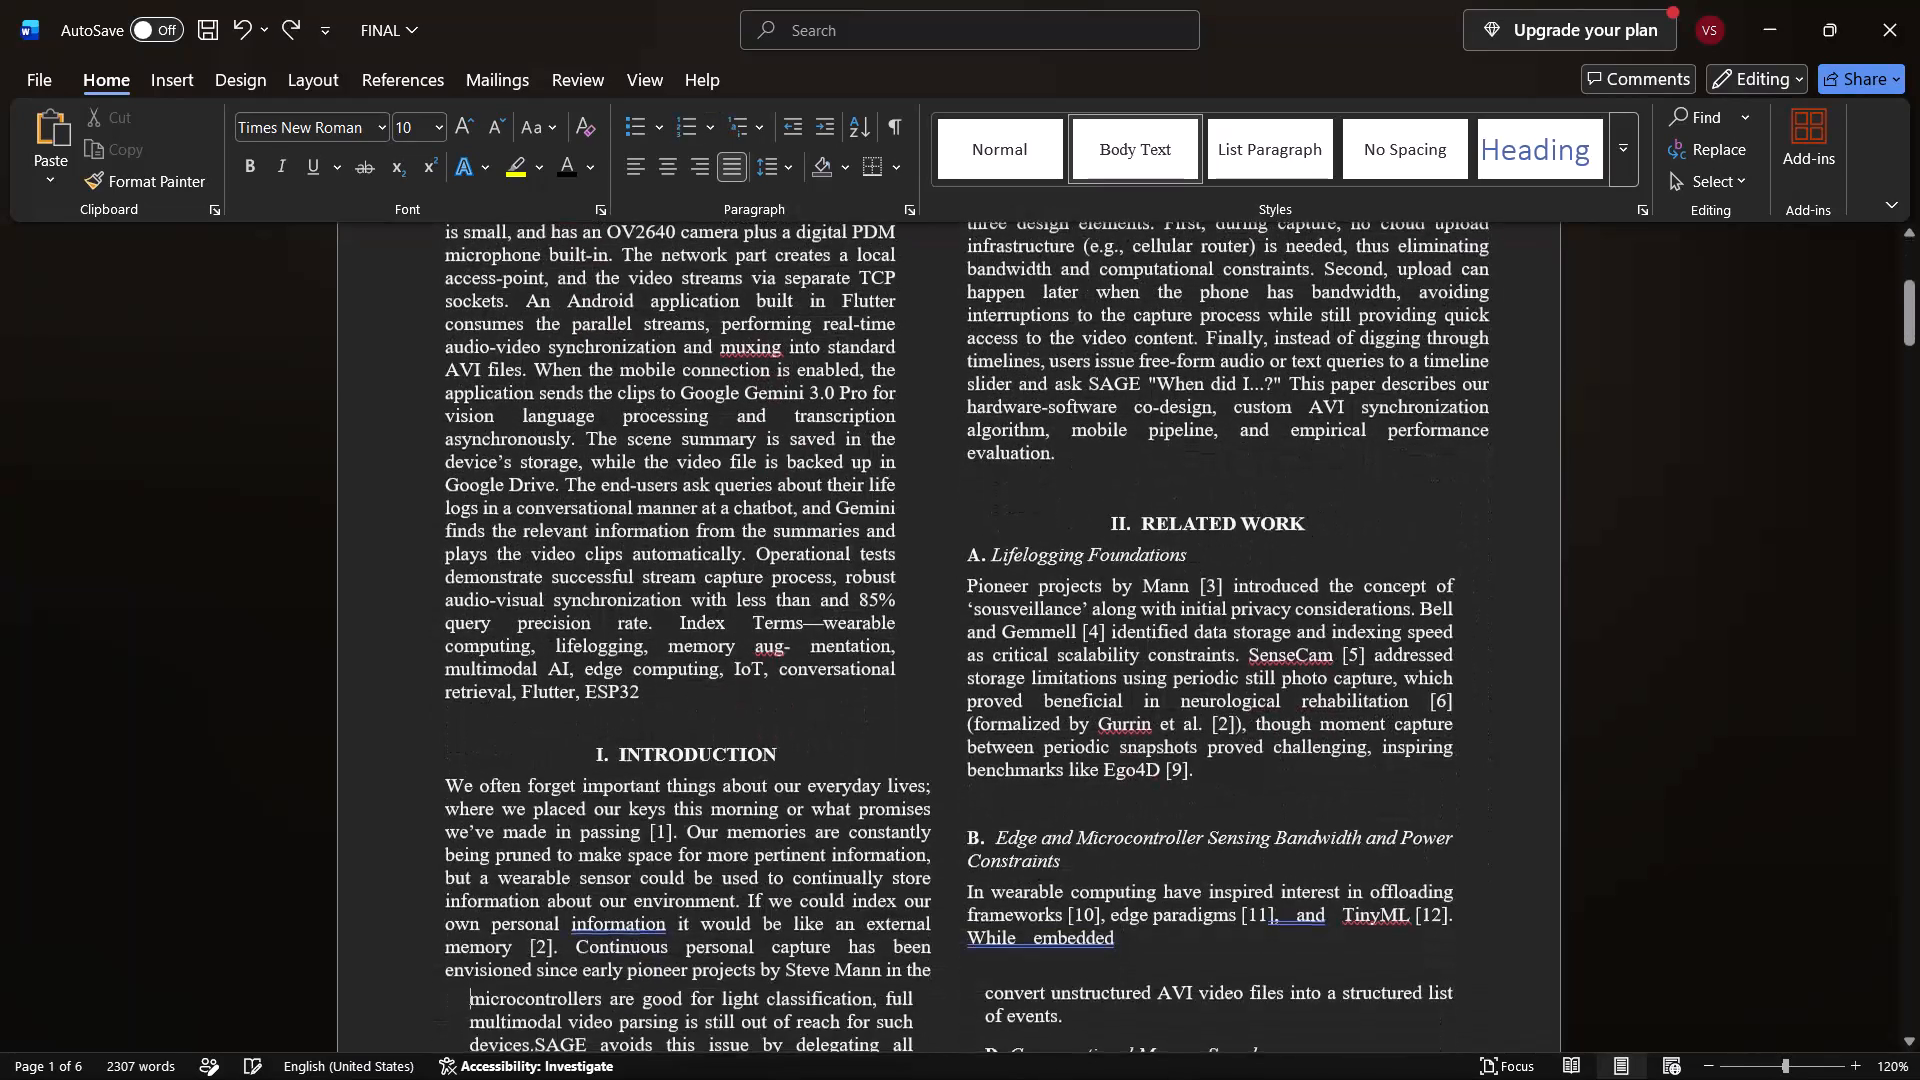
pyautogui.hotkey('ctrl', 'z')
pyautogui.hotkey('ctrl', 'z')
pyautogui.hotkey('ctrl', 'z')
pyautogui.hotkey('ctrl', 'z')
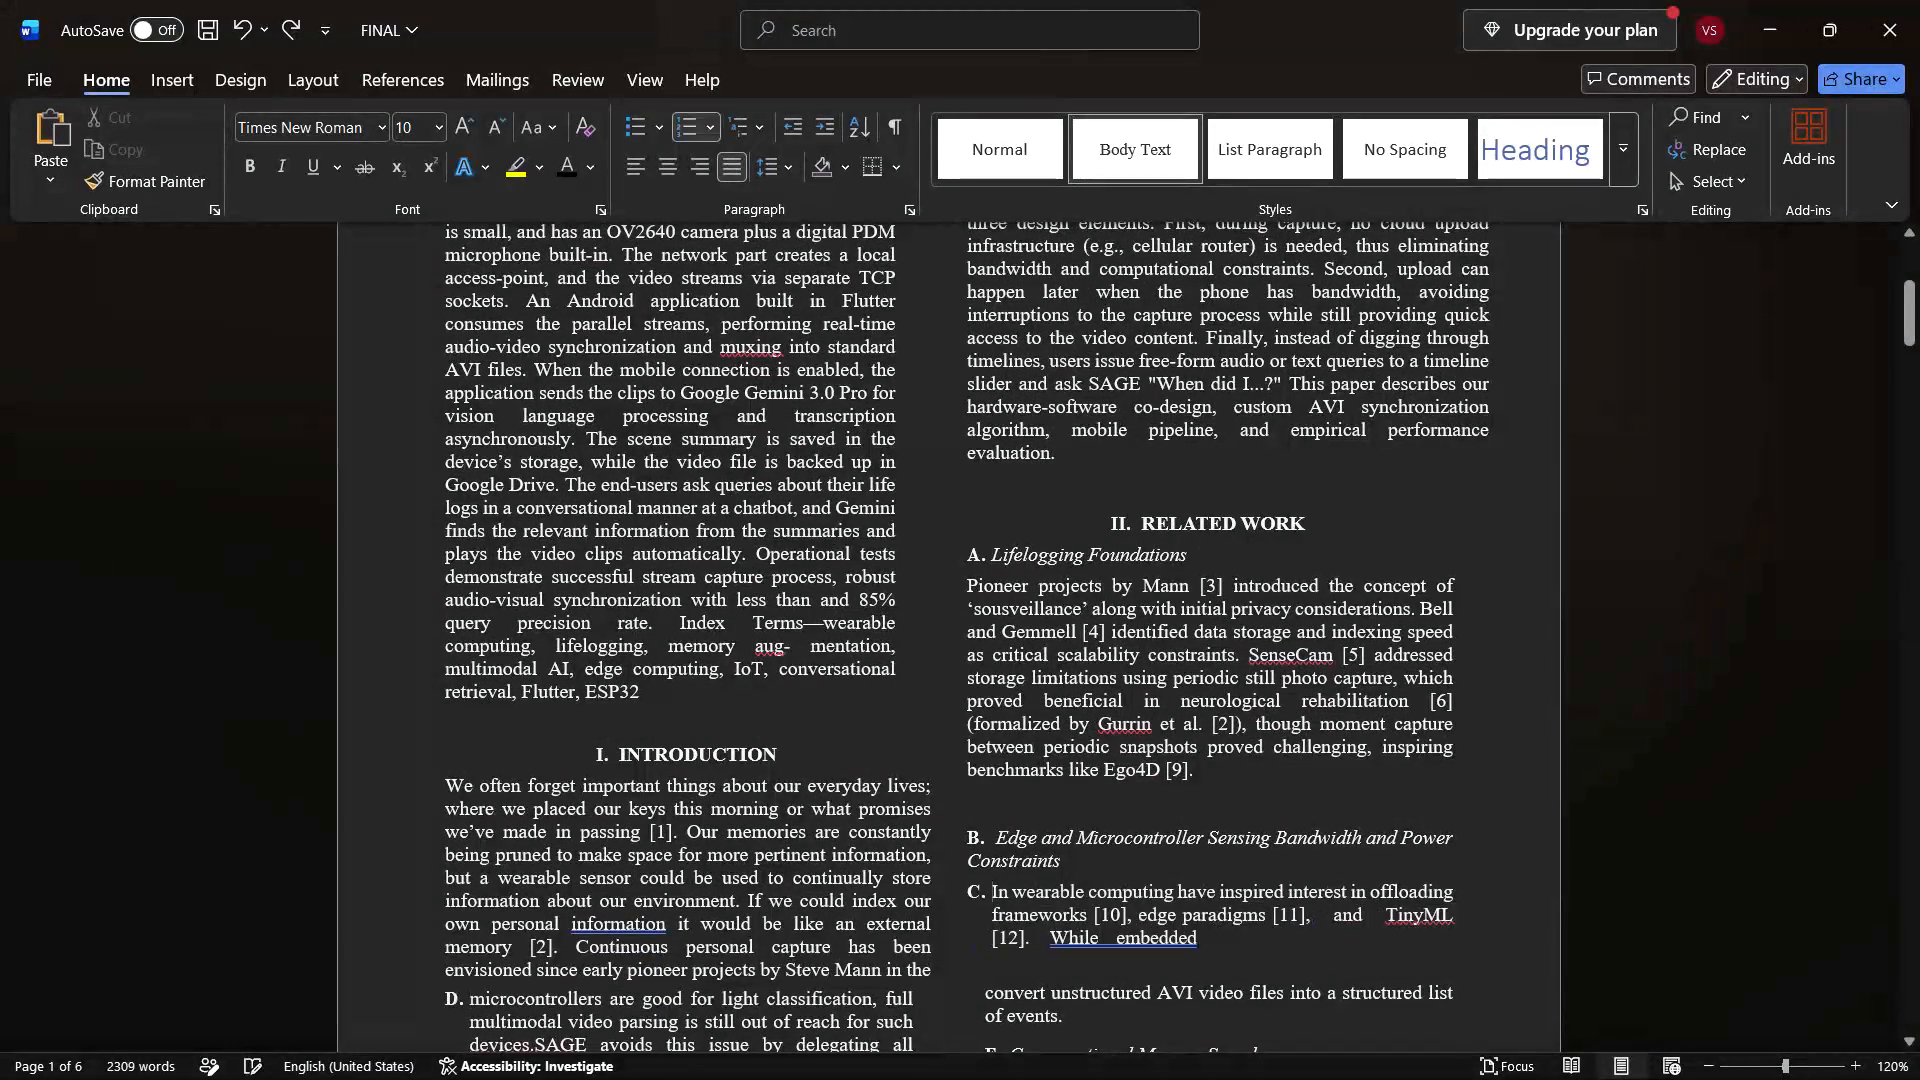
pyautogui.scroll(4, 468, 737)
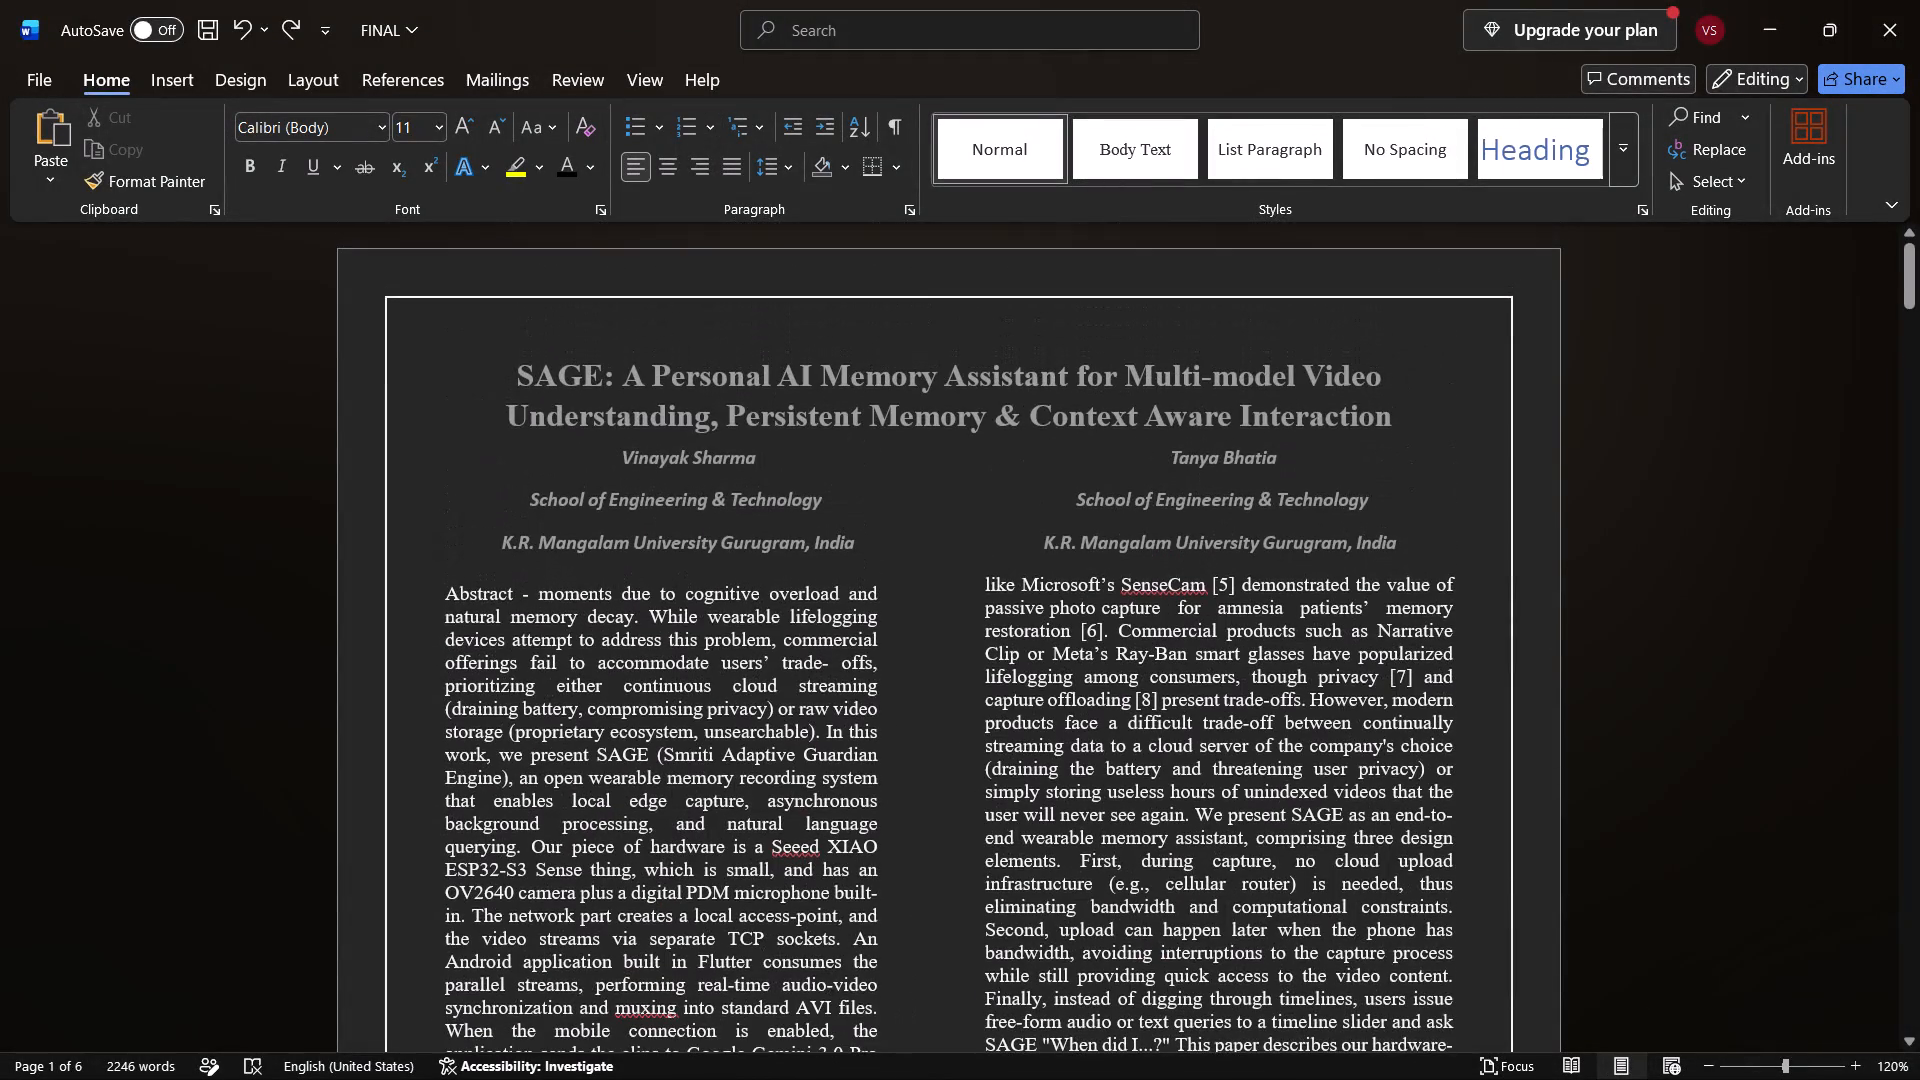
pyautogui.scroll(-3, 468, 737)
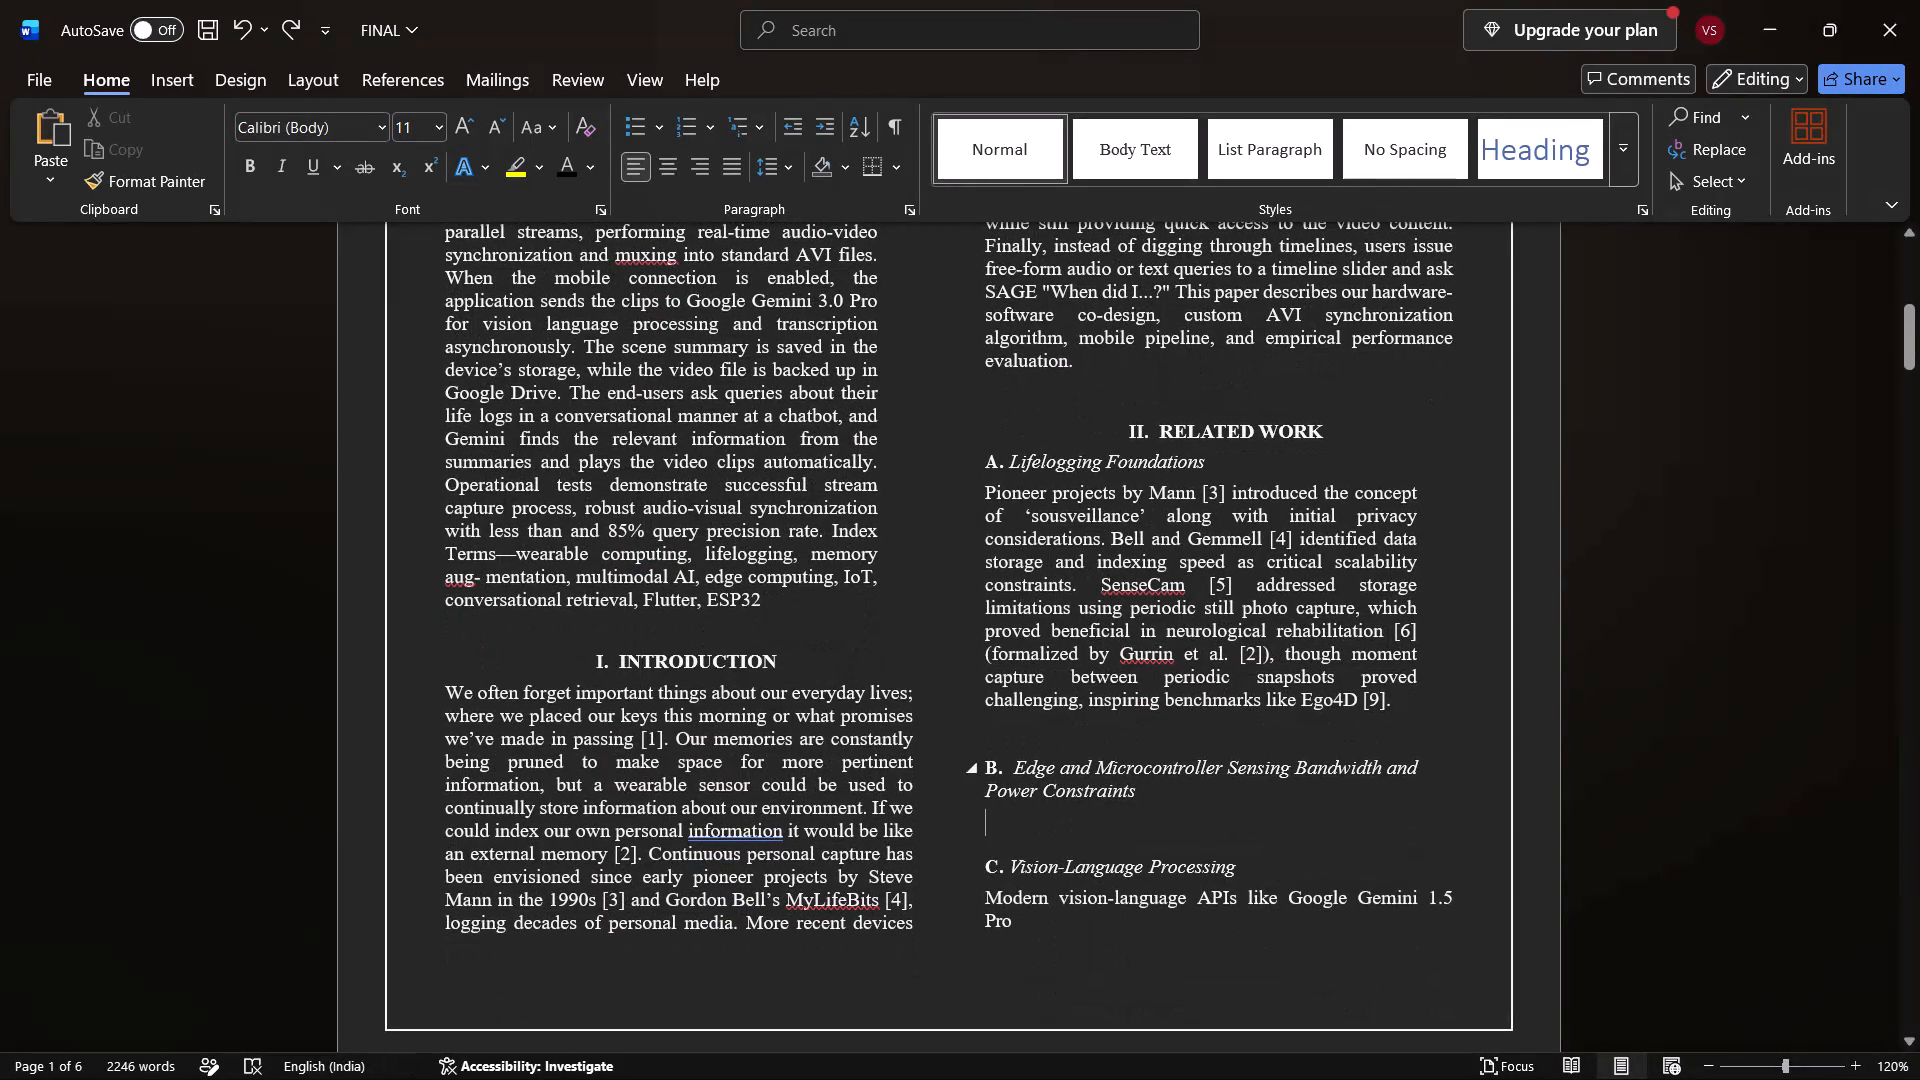
# In SAGE_IEEE_Paper, copy only the first part of section B, from "In wearable computing" through "While embedded".
pyautogui.hotkey('alt', 'Tab')
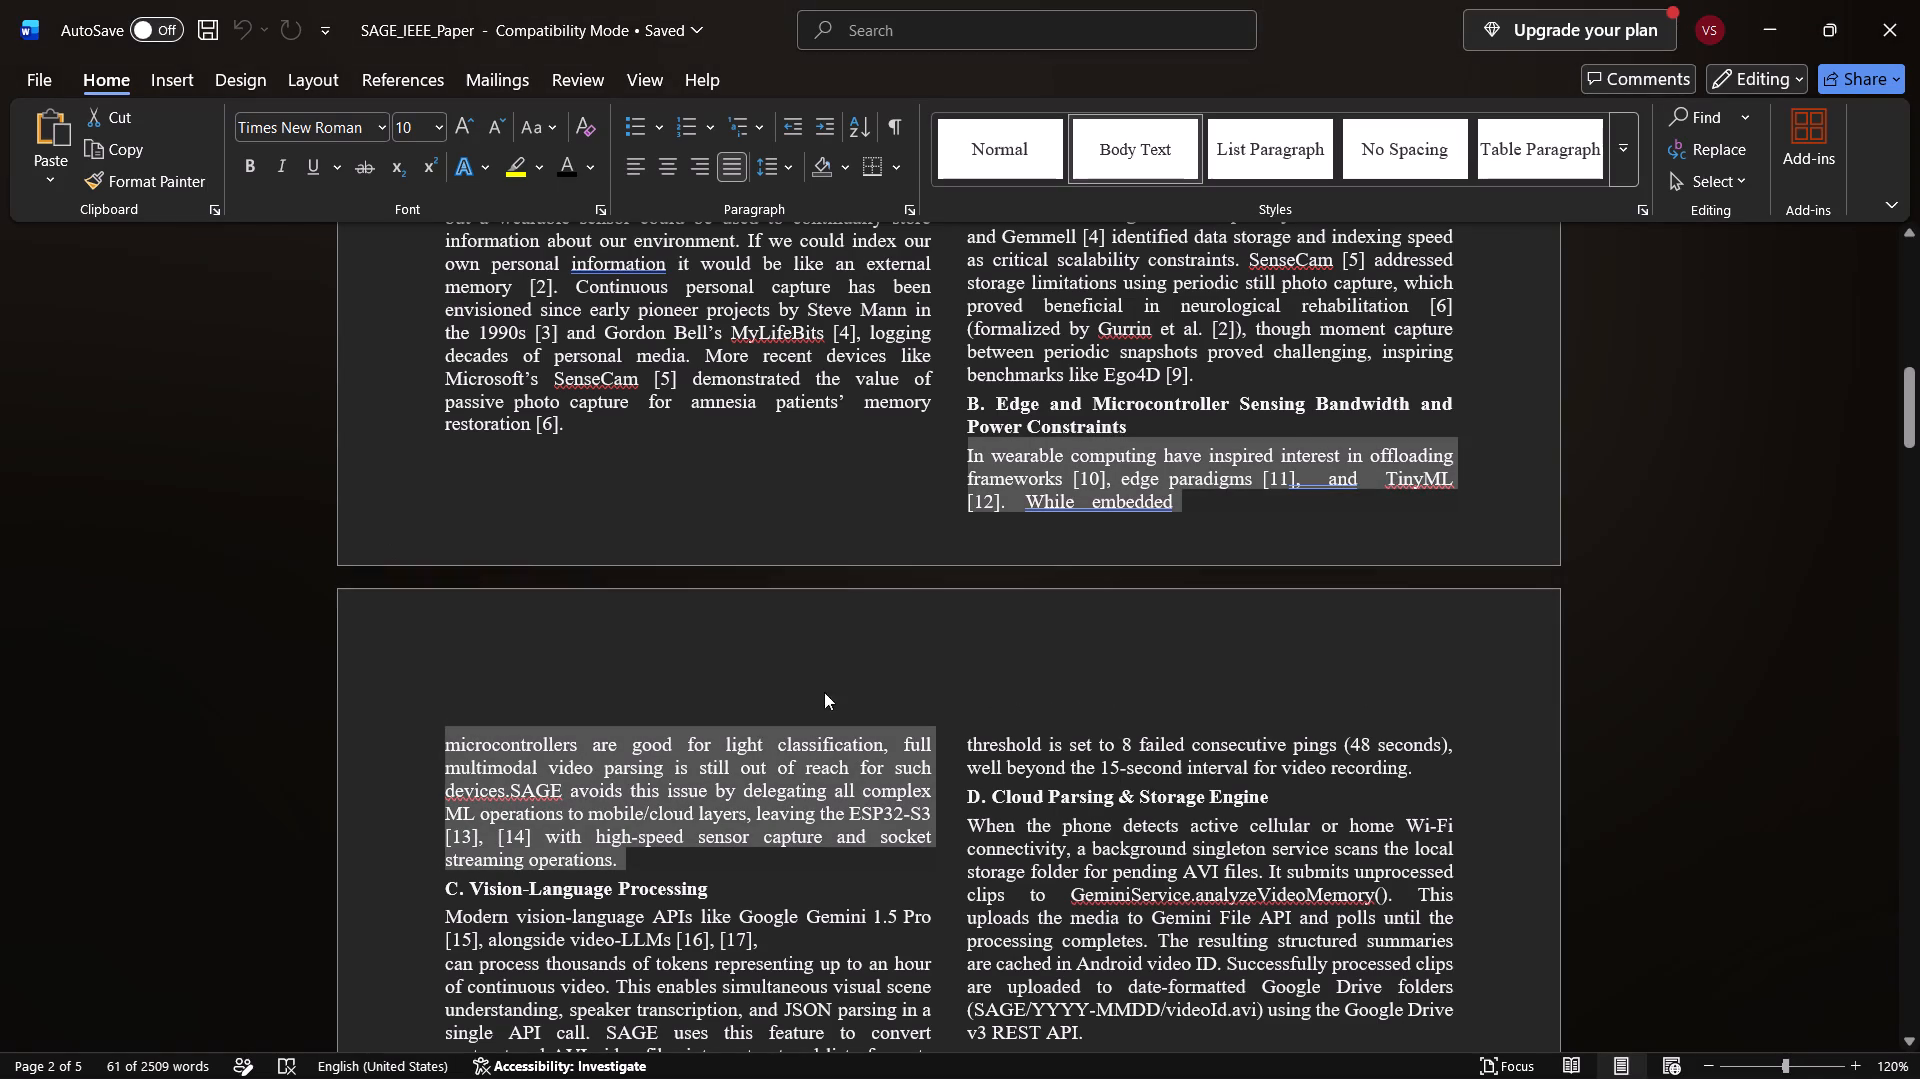
pyautogui.click(971, 457)
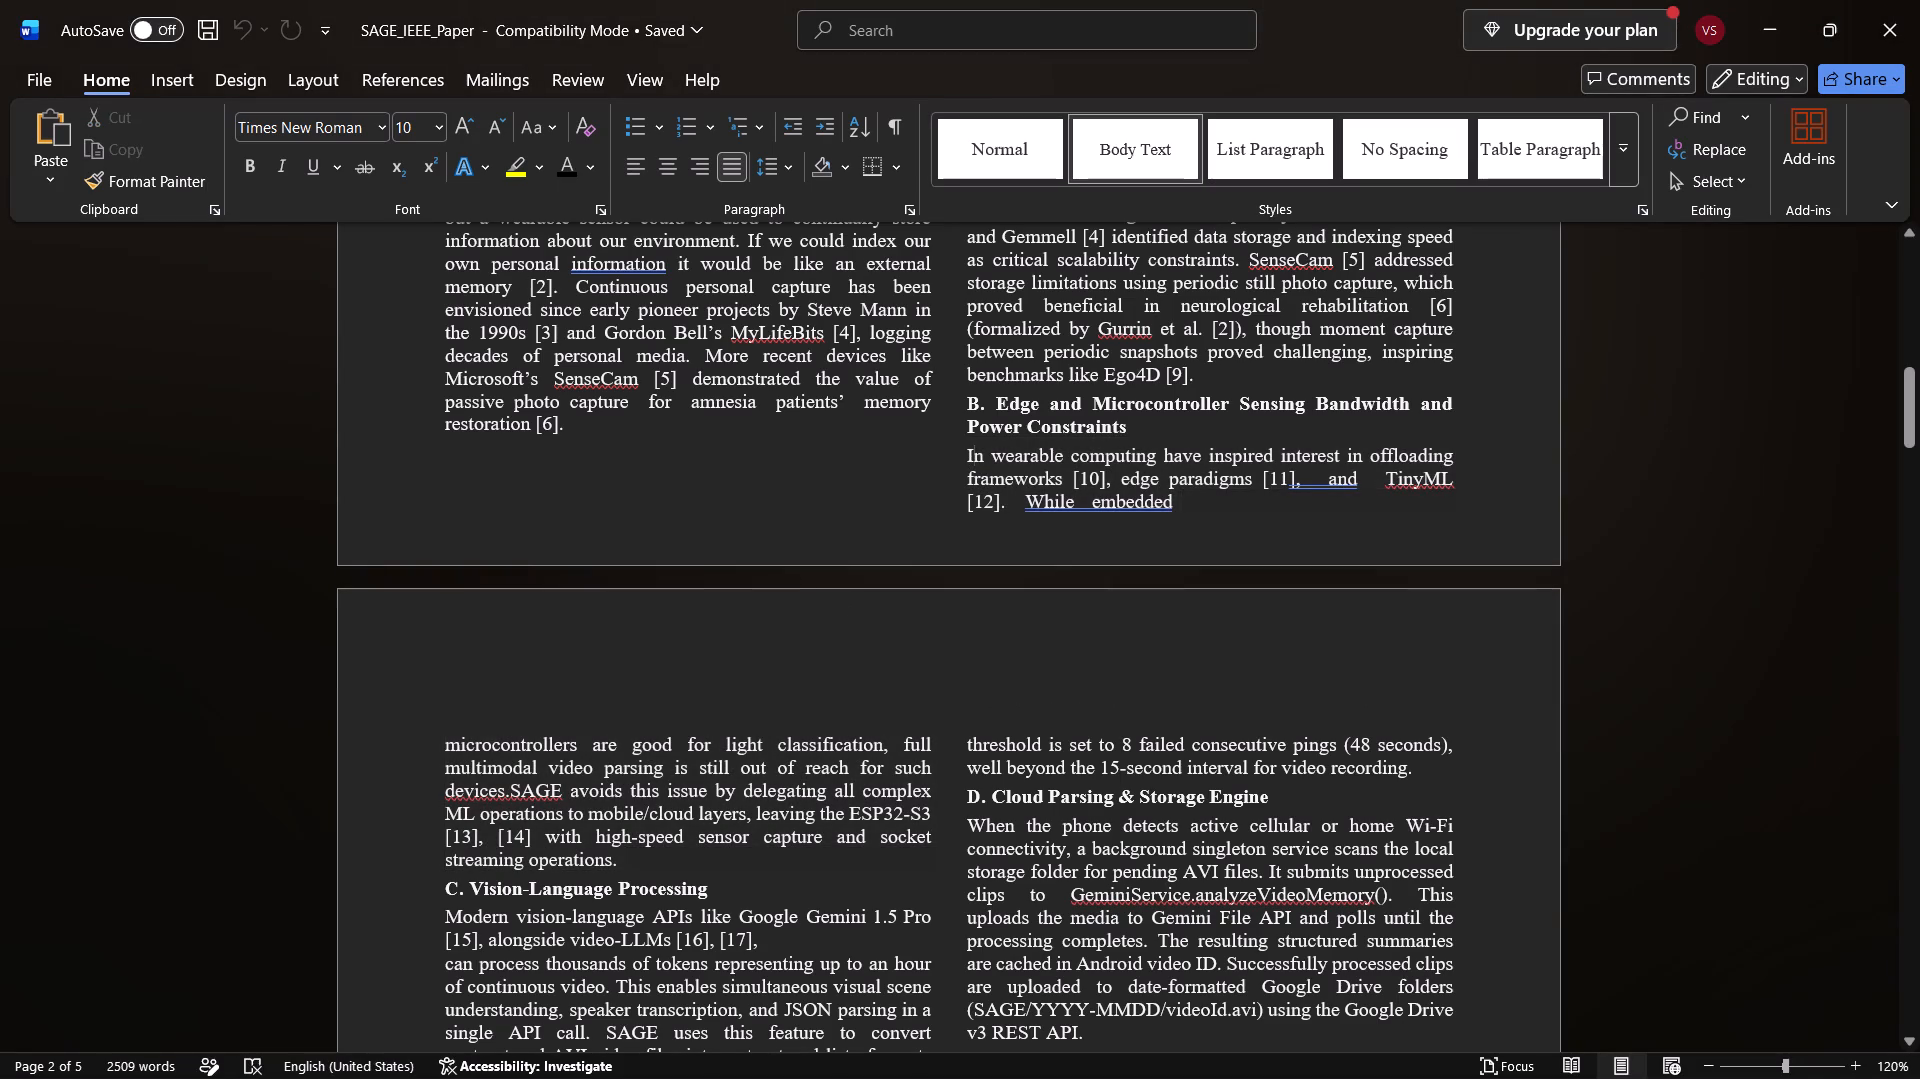
pyautogui.moveTo(964, 453); pyautogui.dragTo(1184, 519)
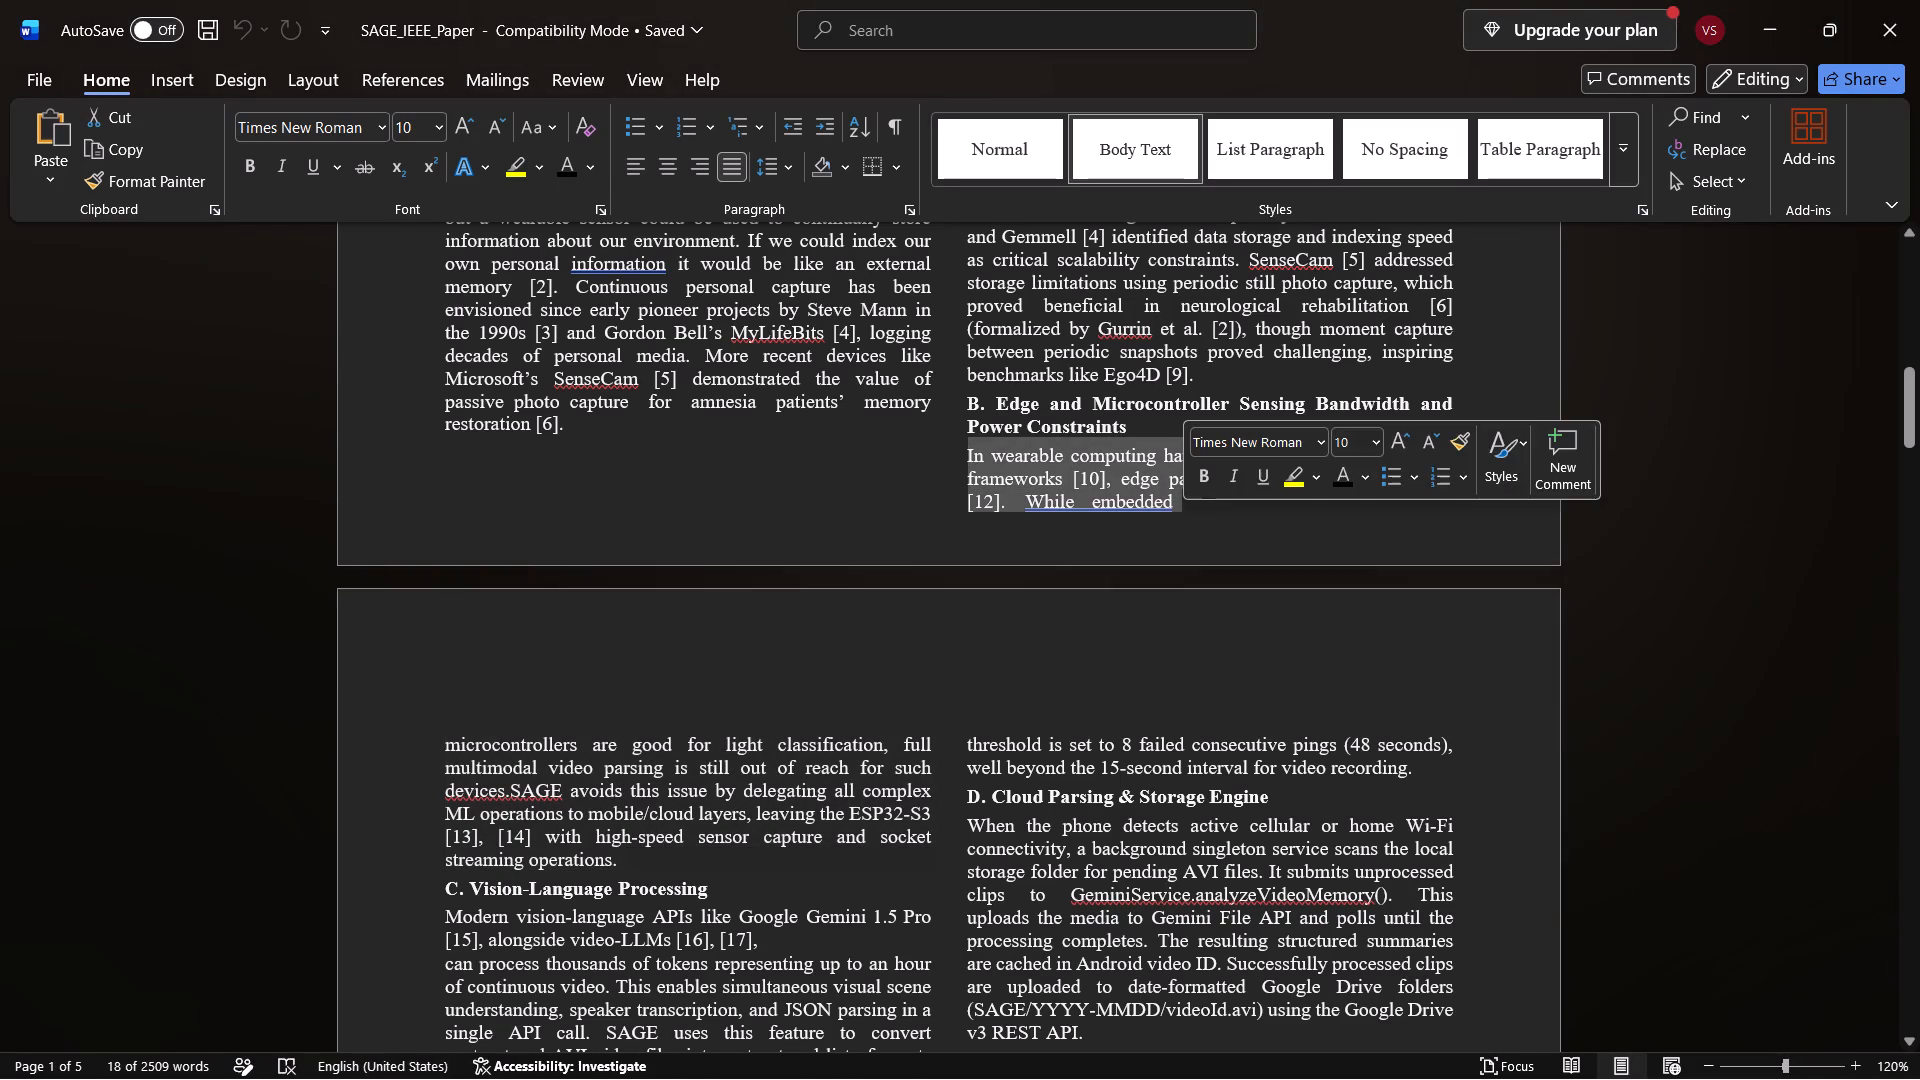
pyautogui.hotkey('ctrl', 'c')
# In the FINAL document, paste the copied passage on the empty line under heading B and remove its C. list numbering.
pyautogui.hotkey('alt', 'Tab')
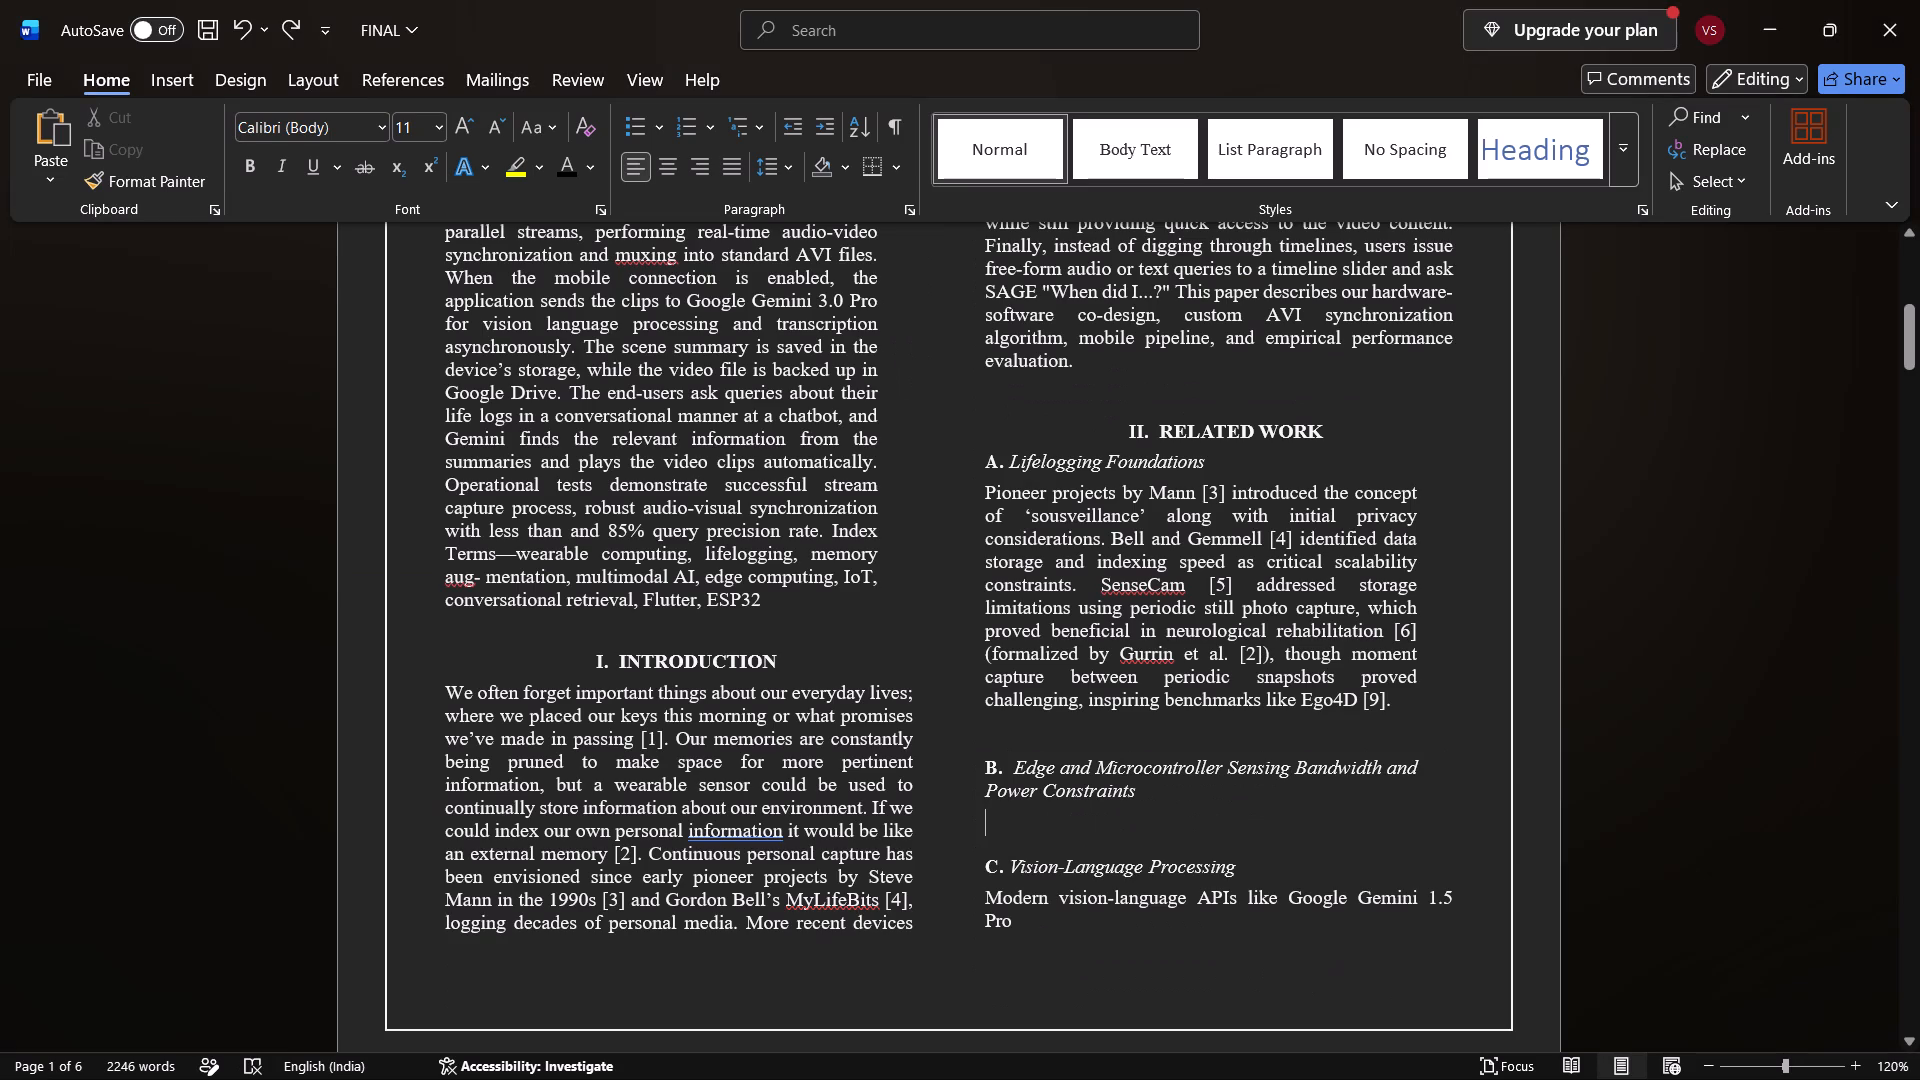
pyautogui.hotkey('ctrl', 'v')
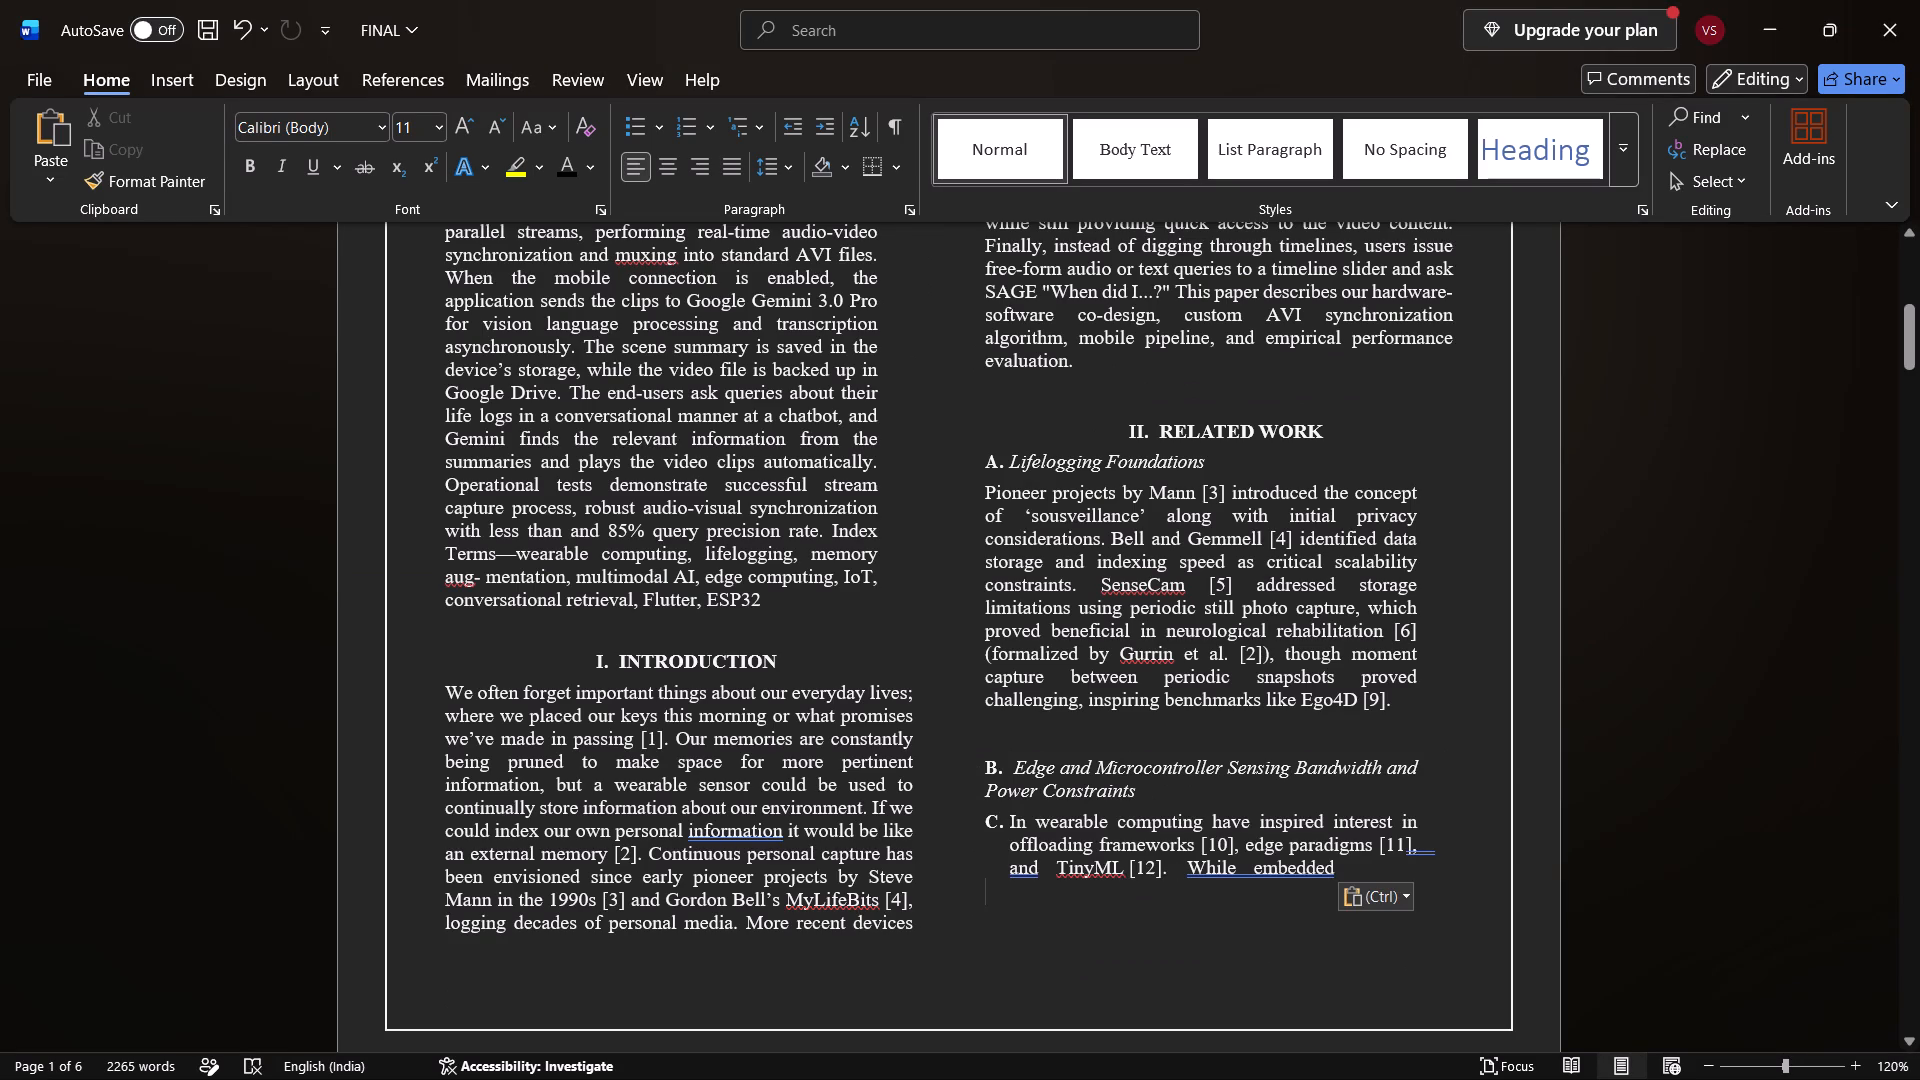
pyautogui.click(1011, 822)
pyautogui.press('BackSpace')
pyautogui.press('BackSpace')
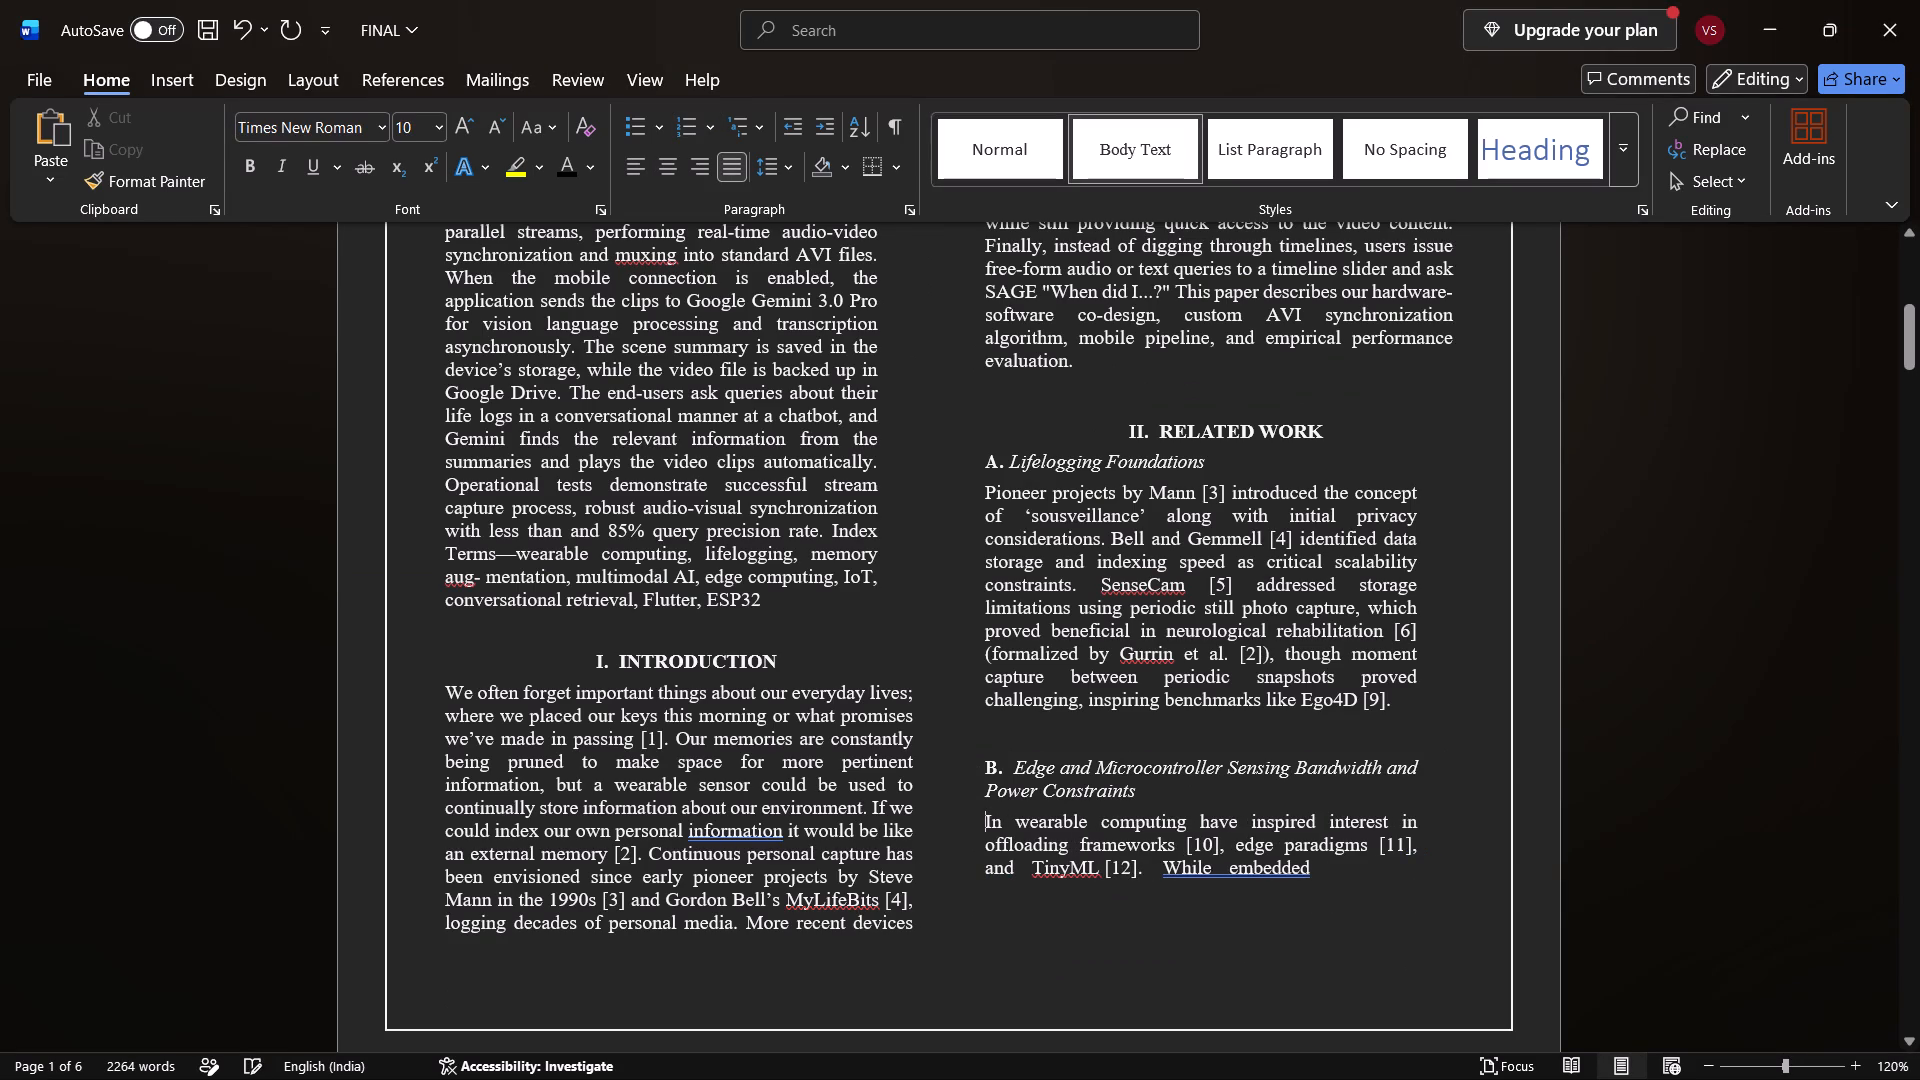
# Copy the rest of section B, "microcontrollers are good" through "streaming operations.", from SAGE_IEEE_Paper and append it after "While embedded" in FINAL, separated by a space.
pyautogui.scroll(-2, 1272, 1040)
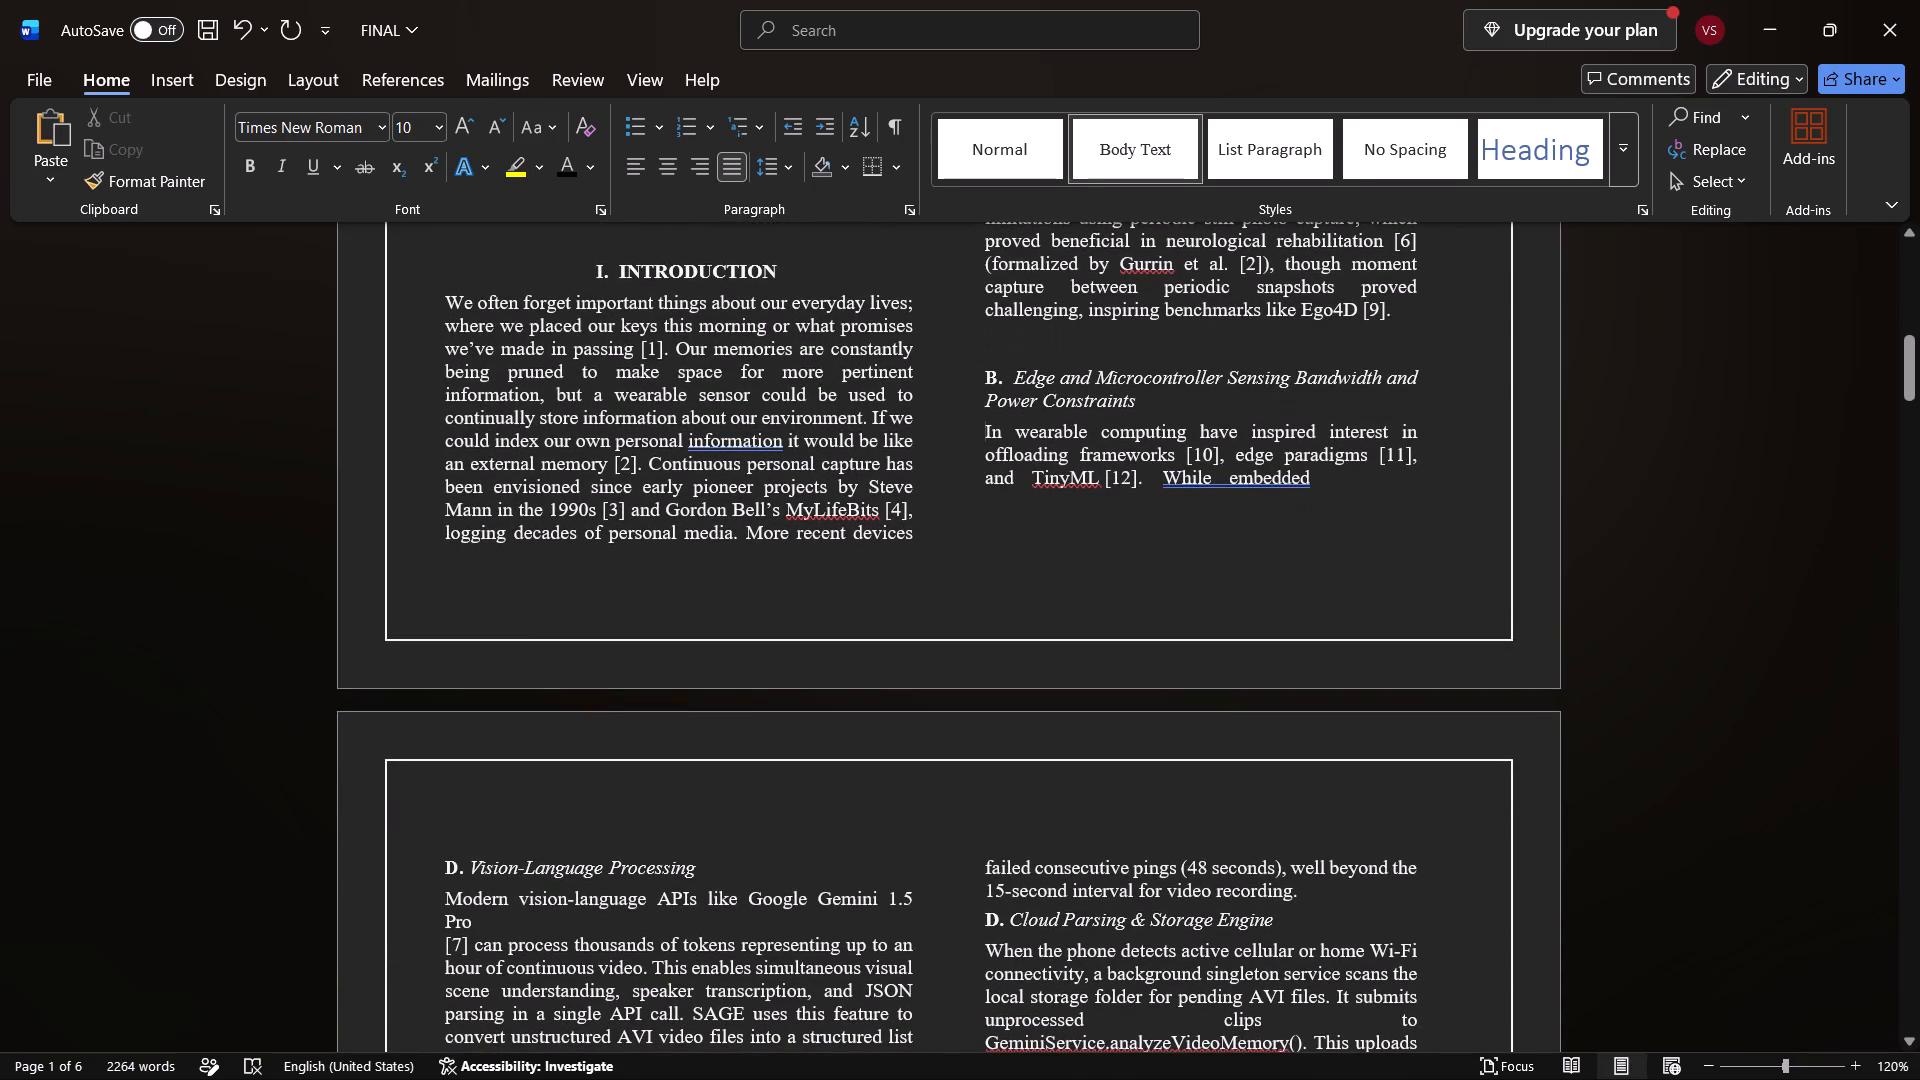
pyautogui.click(1316, 480)
pyautogui.press('space')
pyautogui.hotkey('alt', 'Tab')
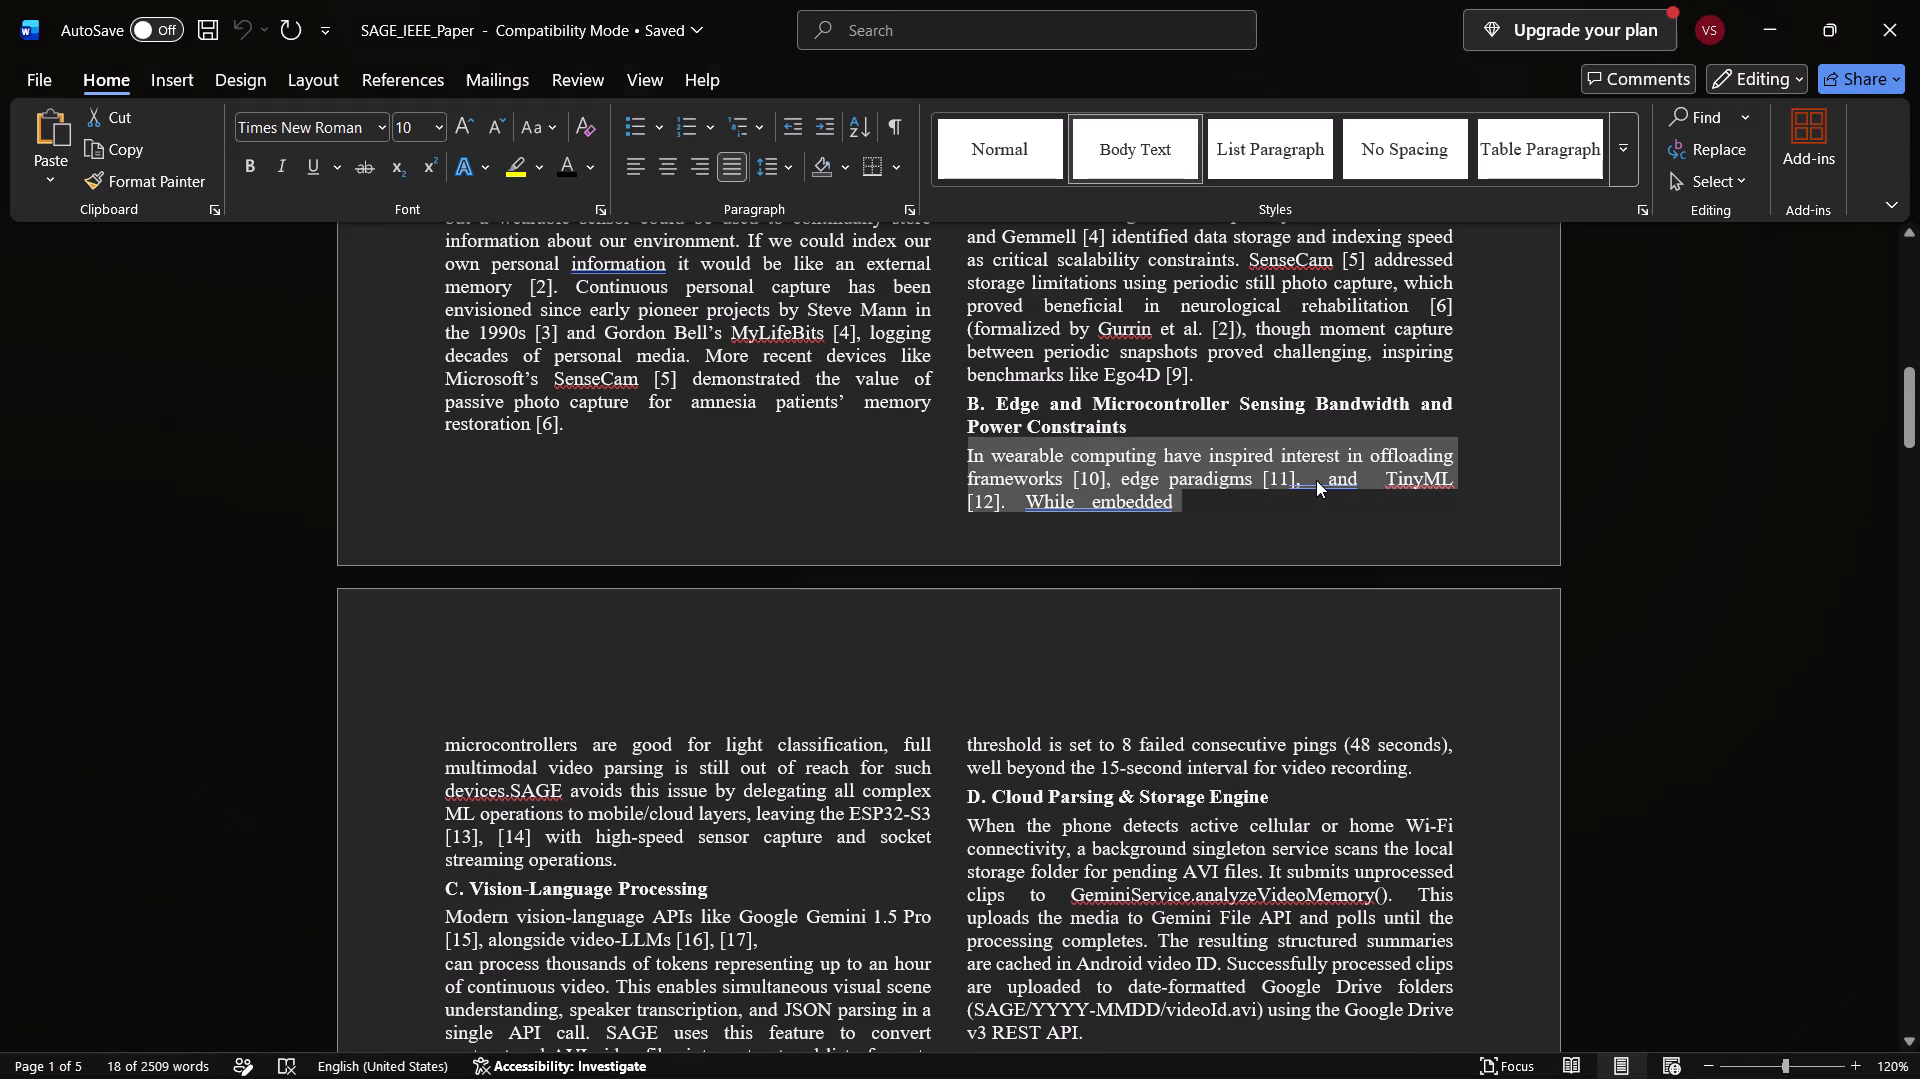
pyautogui.scroll(-1, 1033, 681)
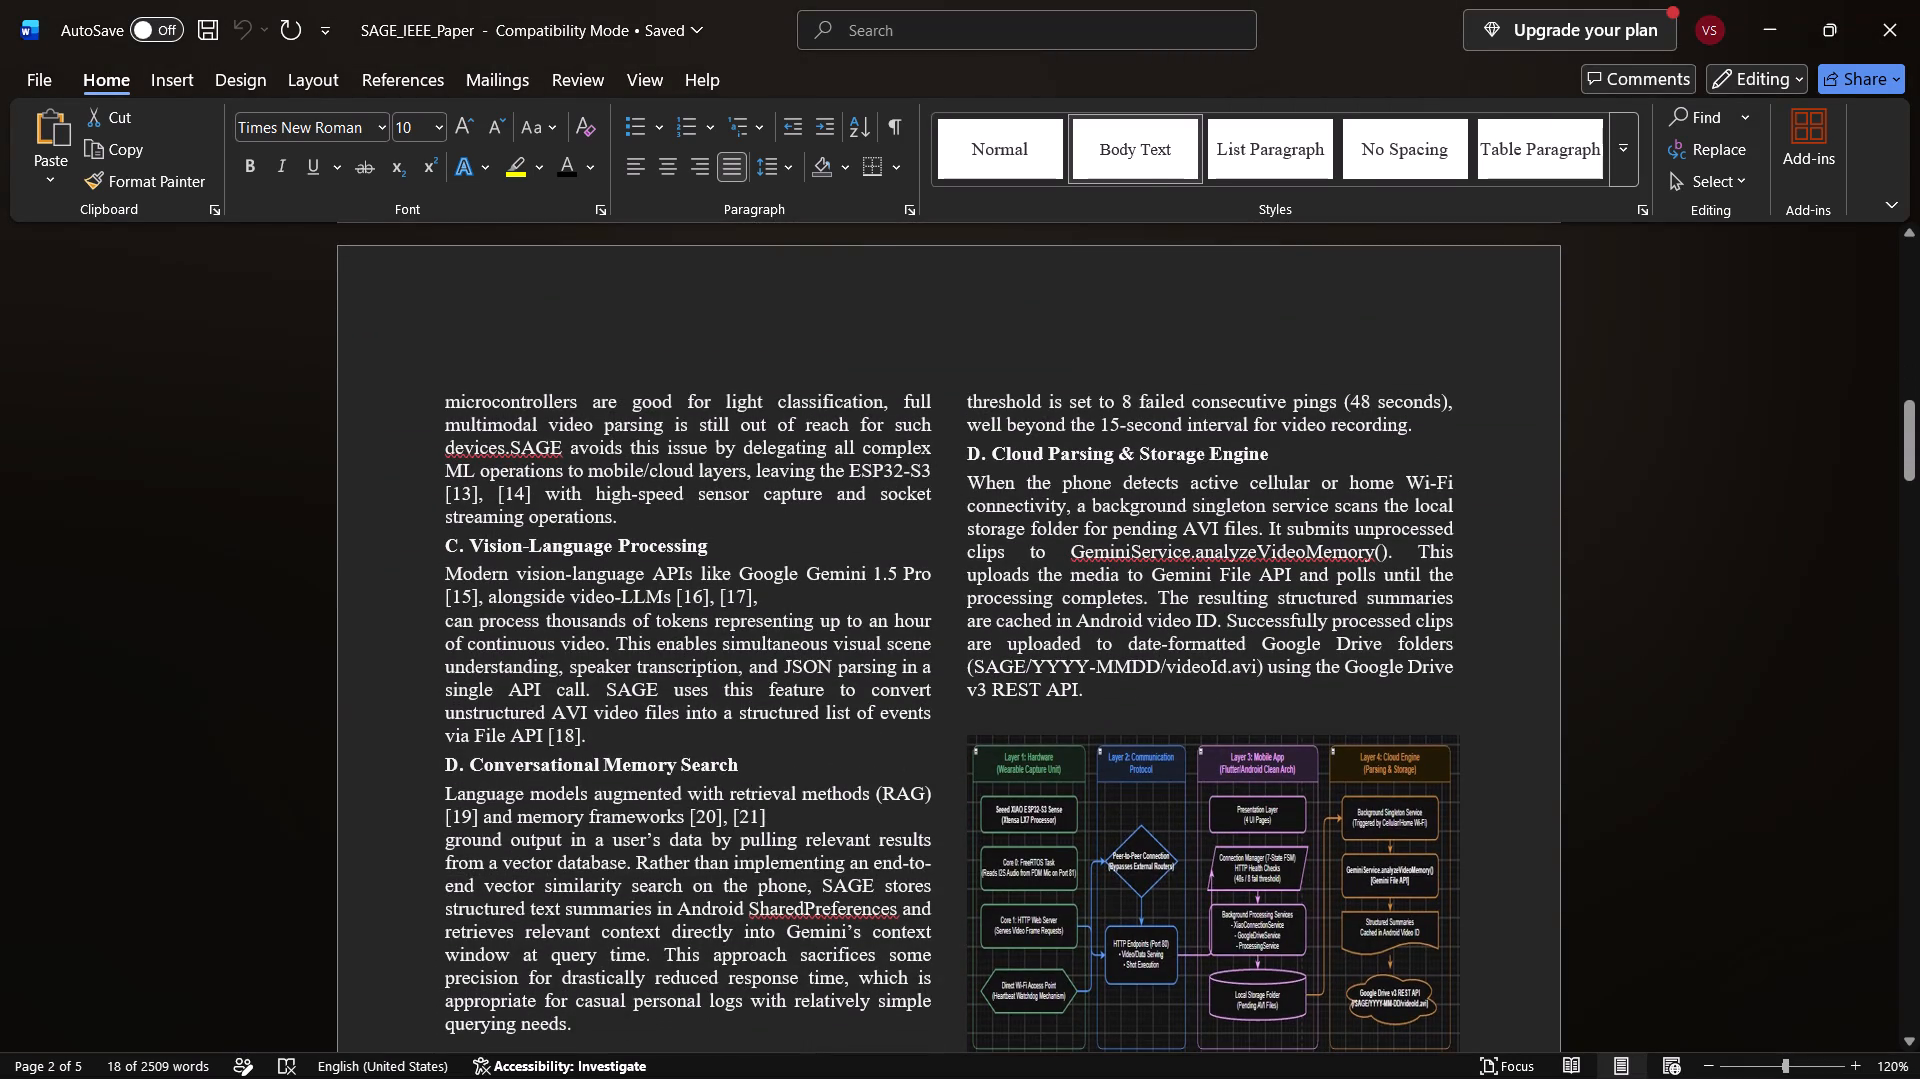
pyautogui.moveTo(443, 406); pyautogui.dragTo(626, 516)
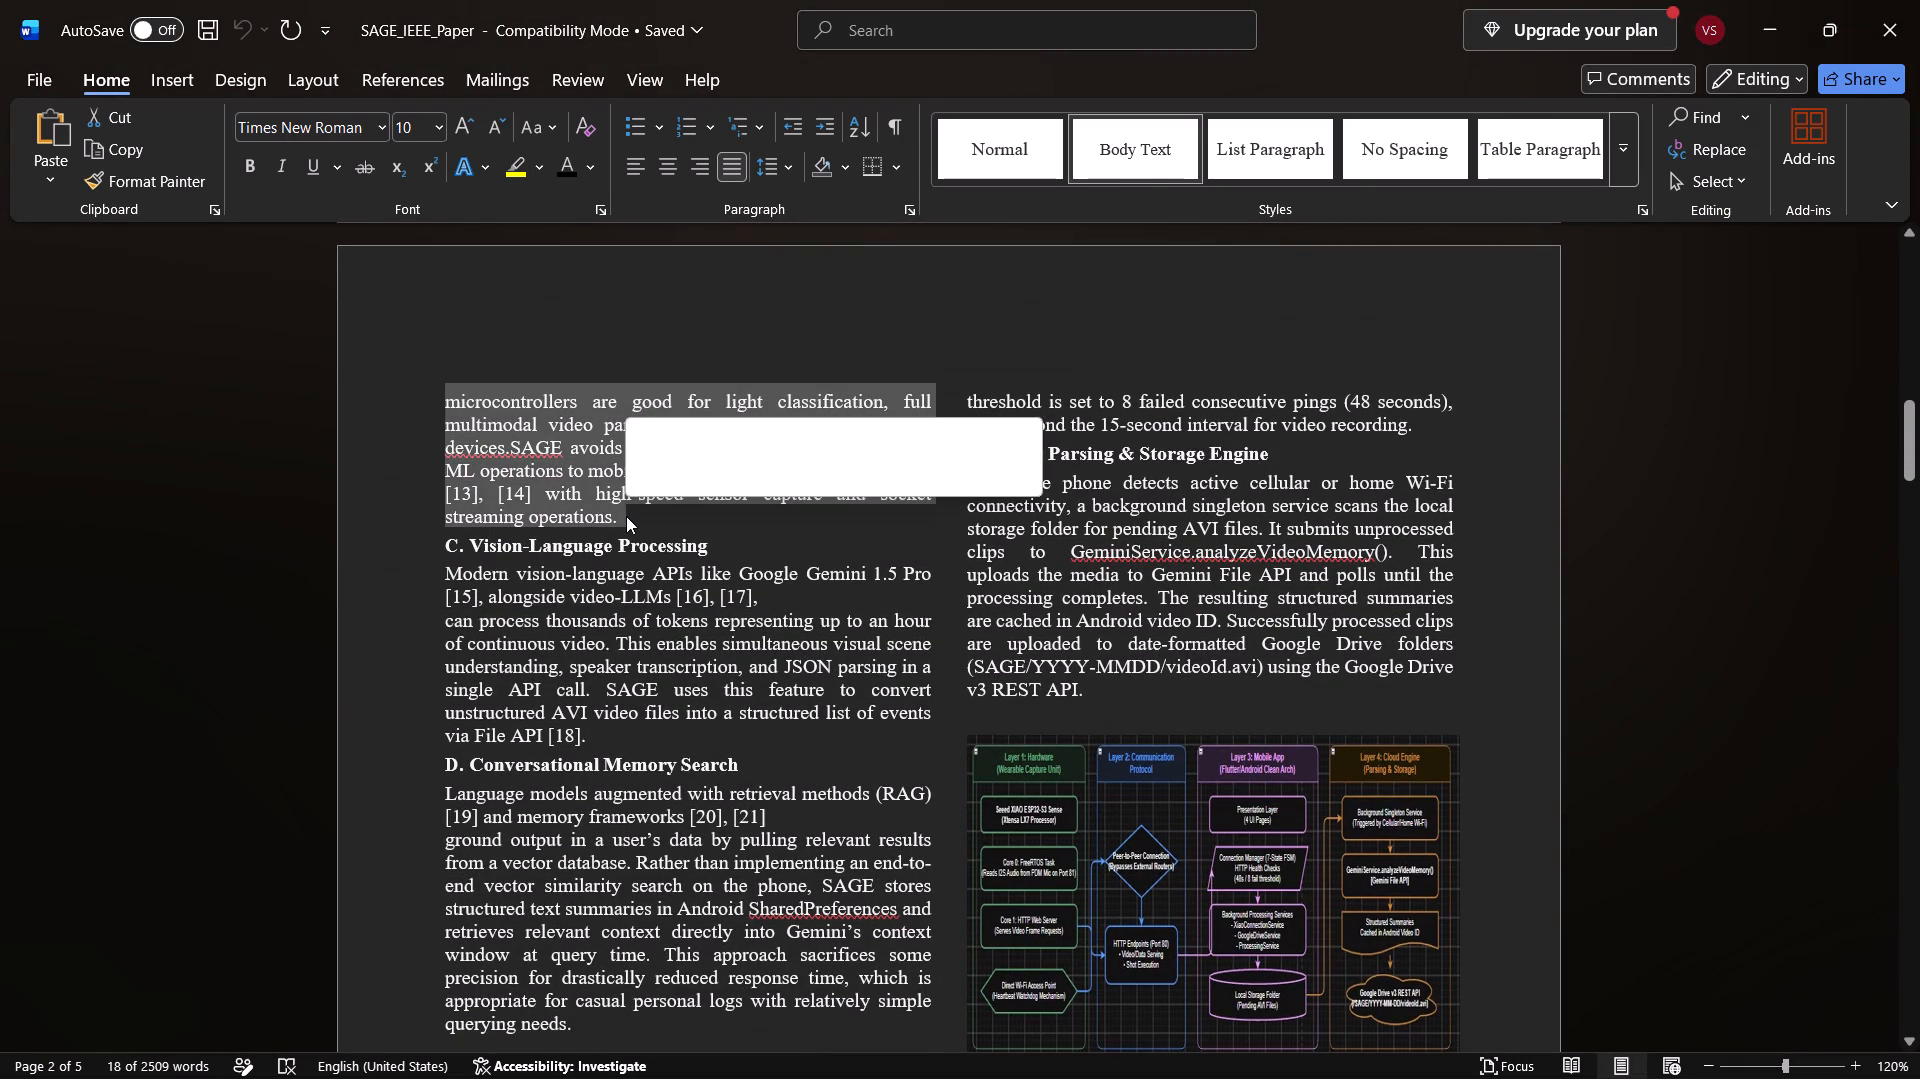
pyautogui.hotkey('ctrl', 'c')
pyautogui.hotkey('alt', 'Tab')
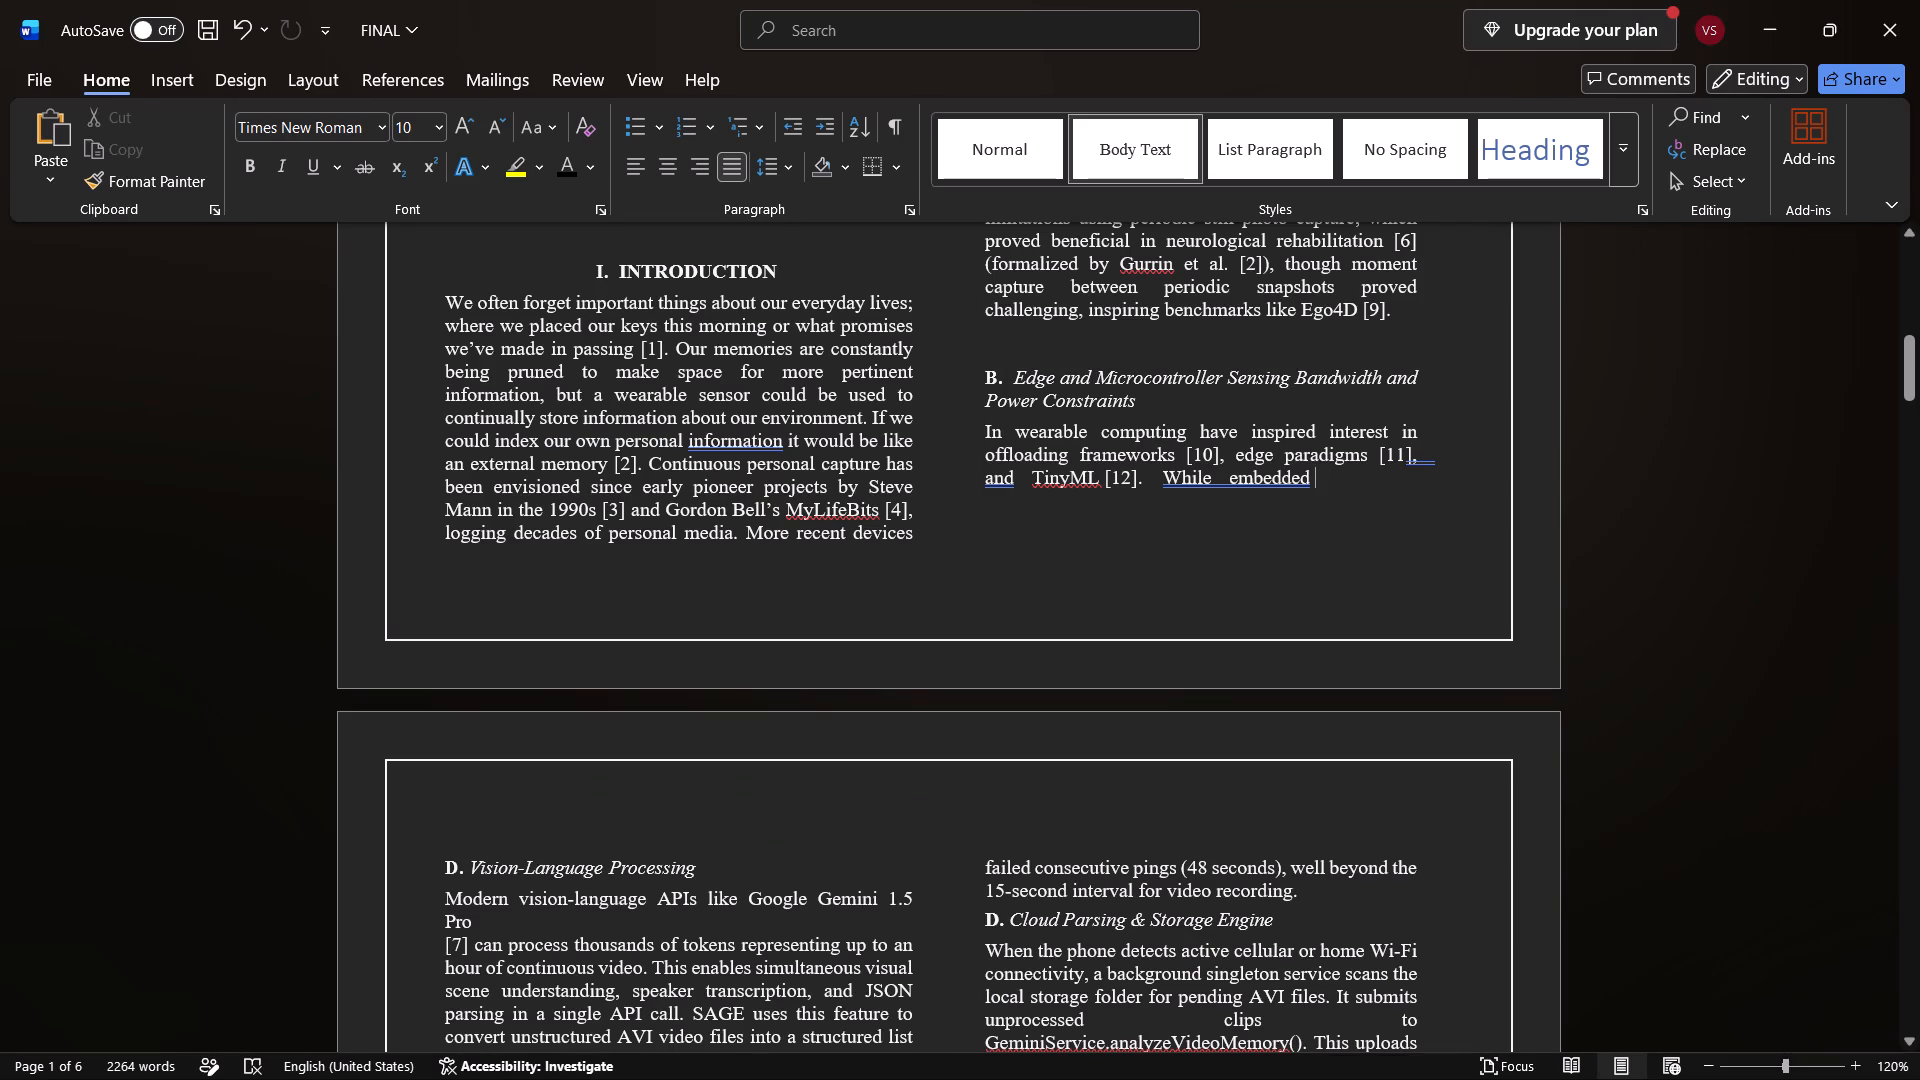
pyautogui.hotkey('ctrl', 'v')
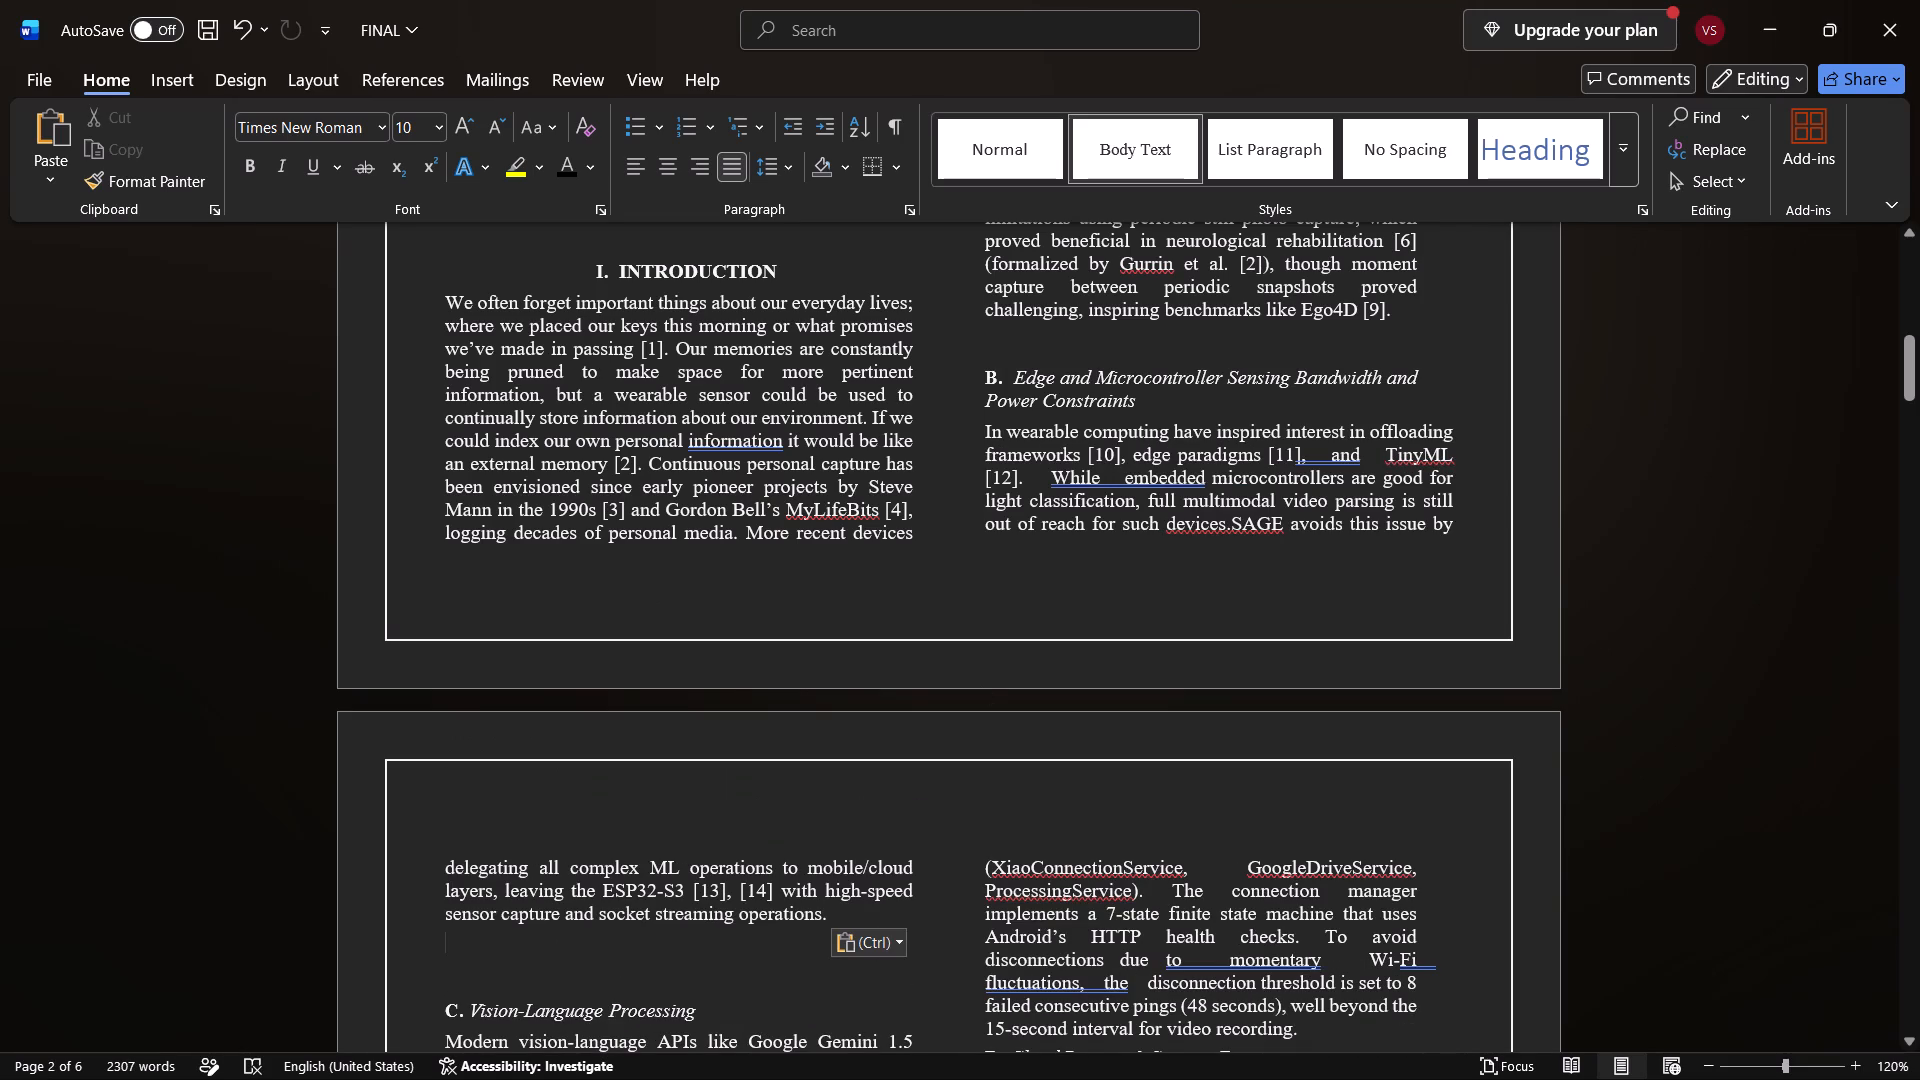
# In FINAL, remove the empty lines between the end of the section B text and heading C. Vision-Language Processing.
pyautogui.hotkey('alt', 'Tab')
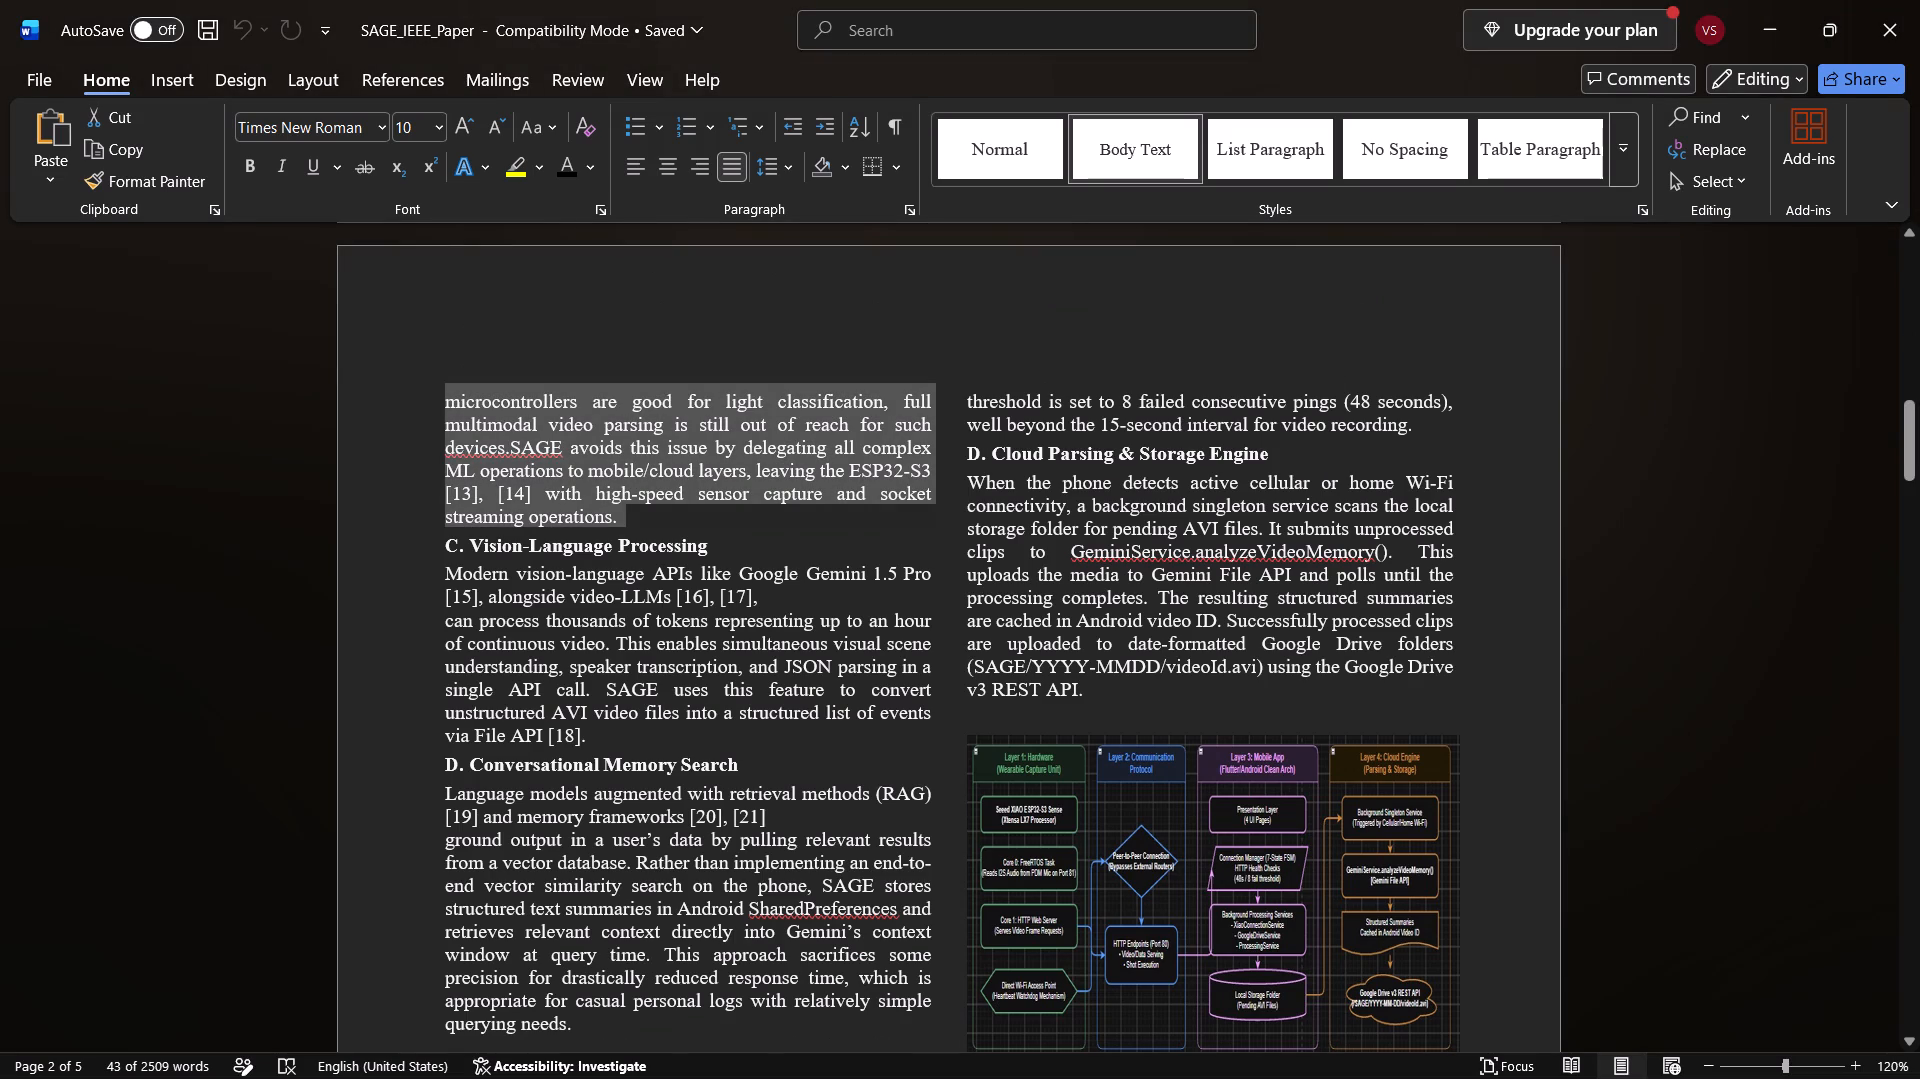
pyautogui.hotkey('alt', 'Tab')
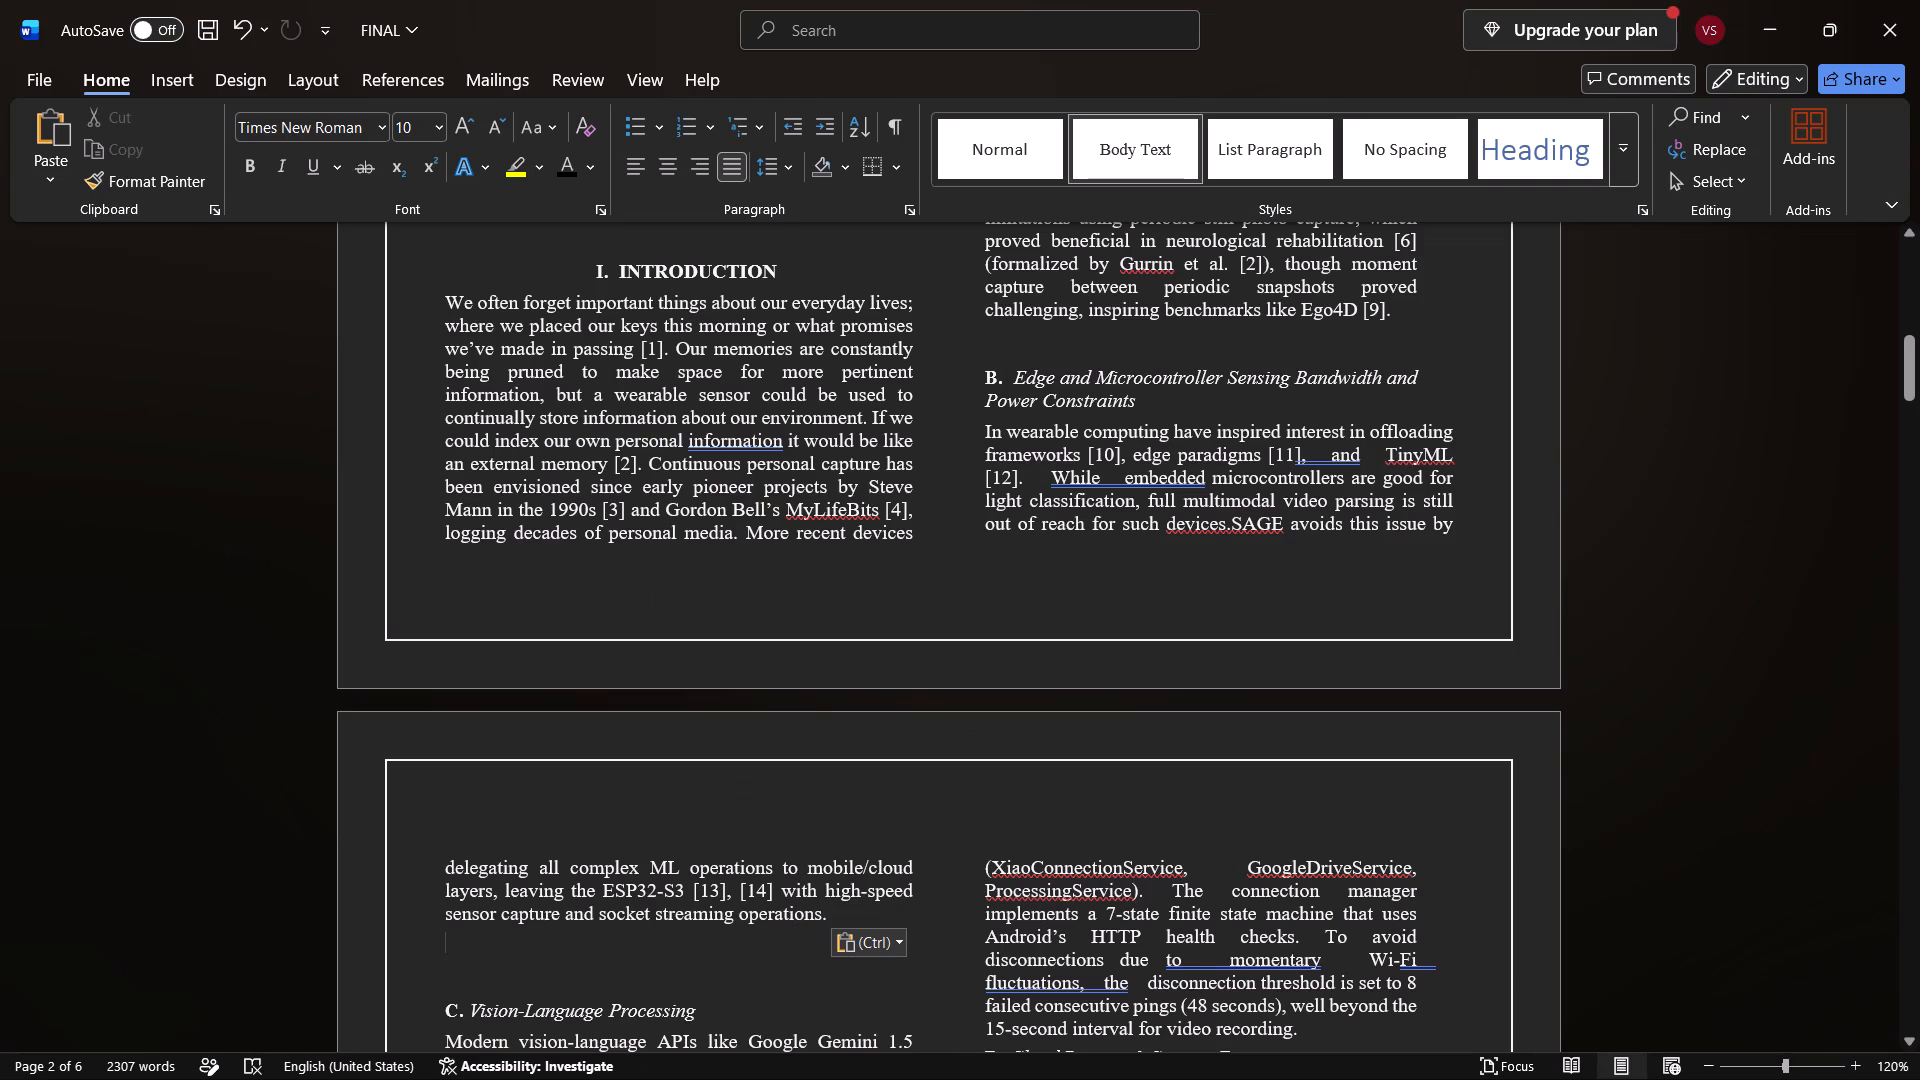
pyautogui.click(450, 980)
pyautogui.press('BackSpace')
pyautogui.press('BackSpace')
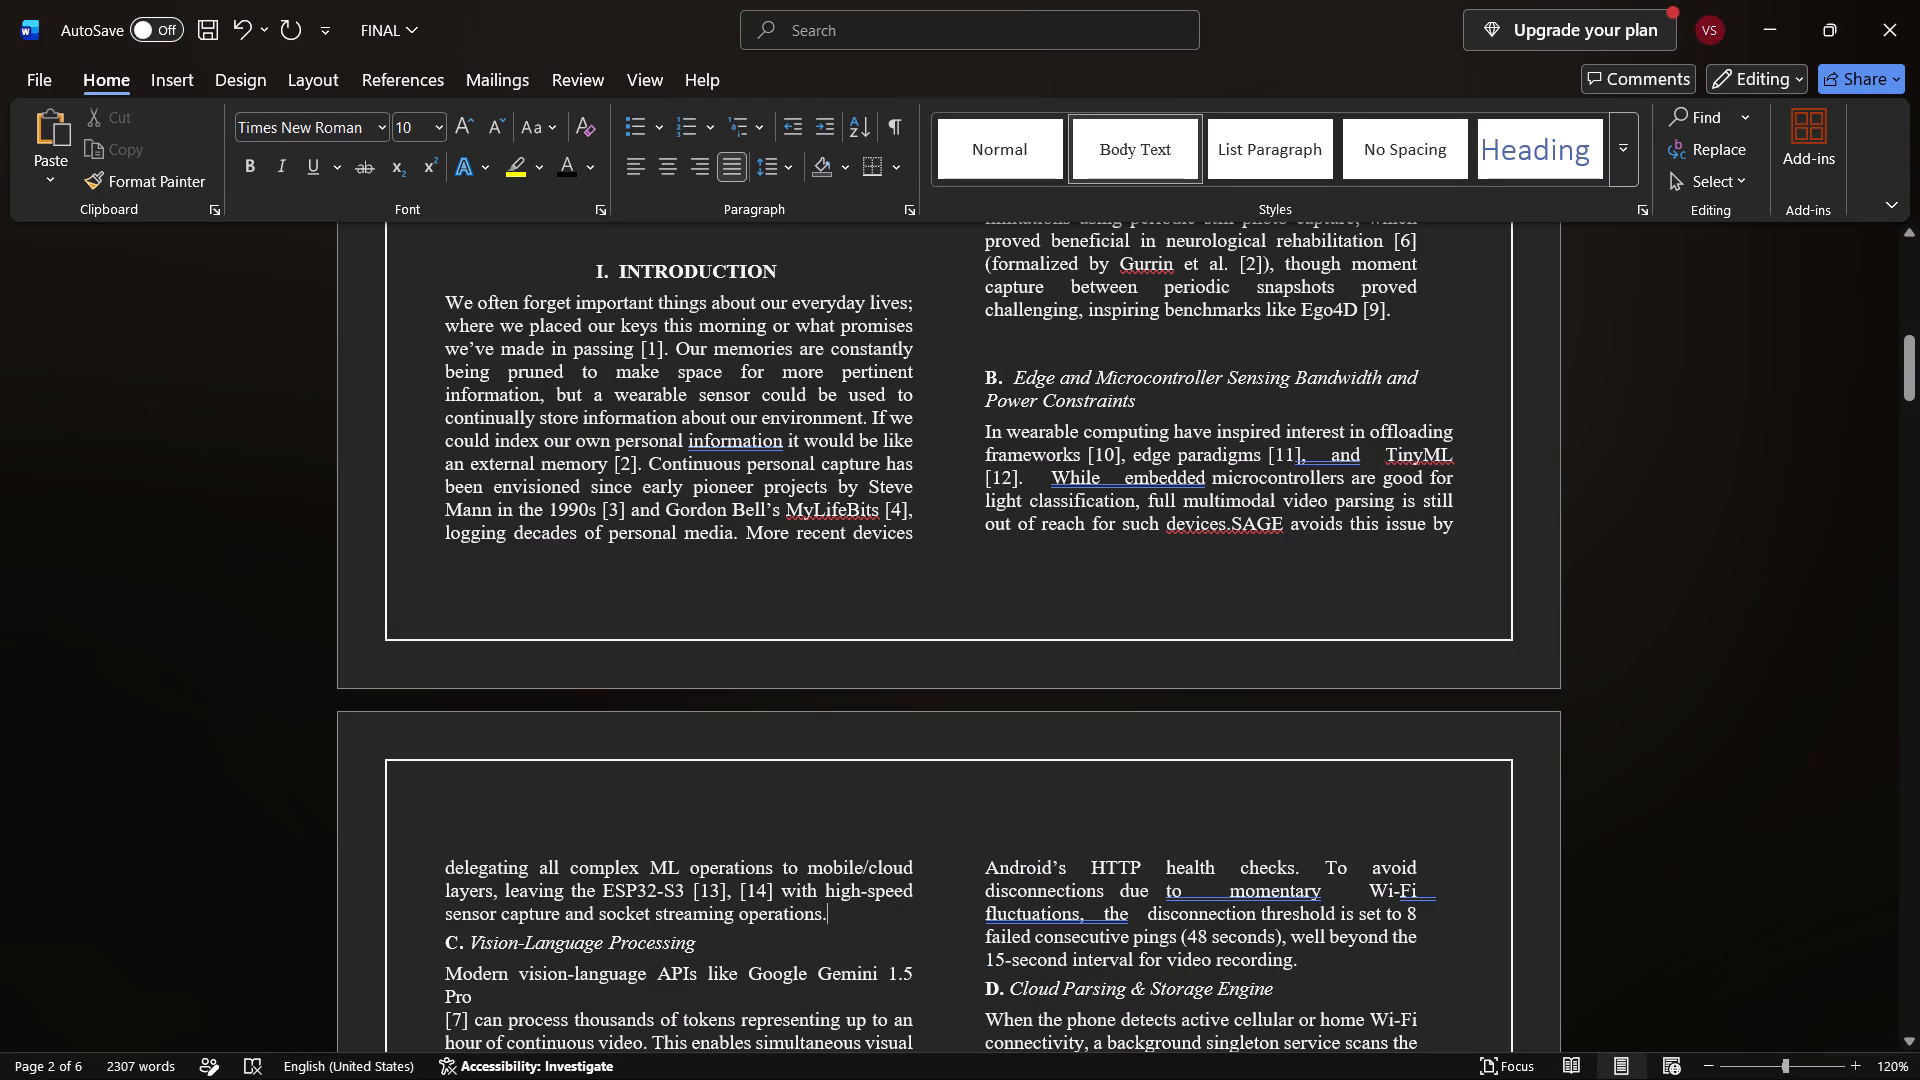
# In SAGE_IEEE_Paper, copy the section C body text from "Modern vision-language APIs" through "via File API [18].".
pyautogui.hotkey('alt', 'Tab')
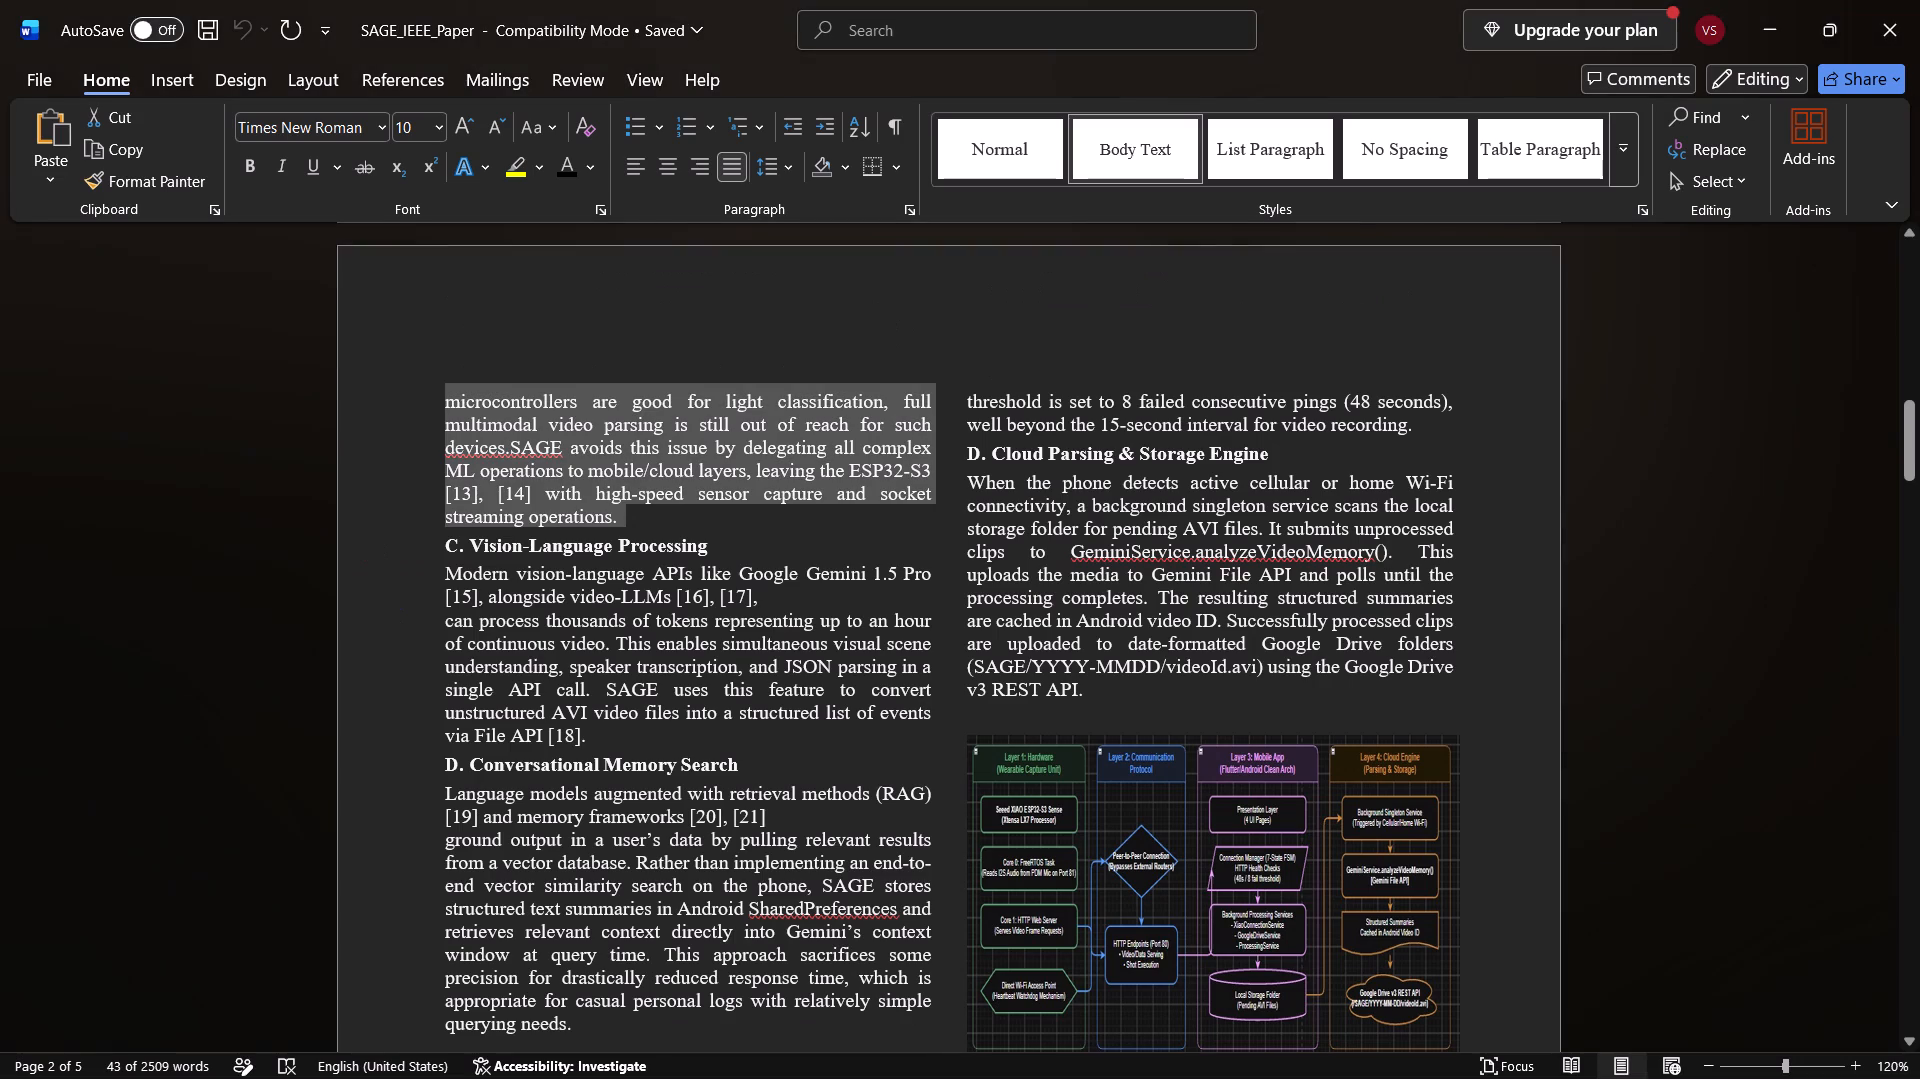
pyautogui.moveTo(441, 570); pyautogui.dragTo(454, 573)
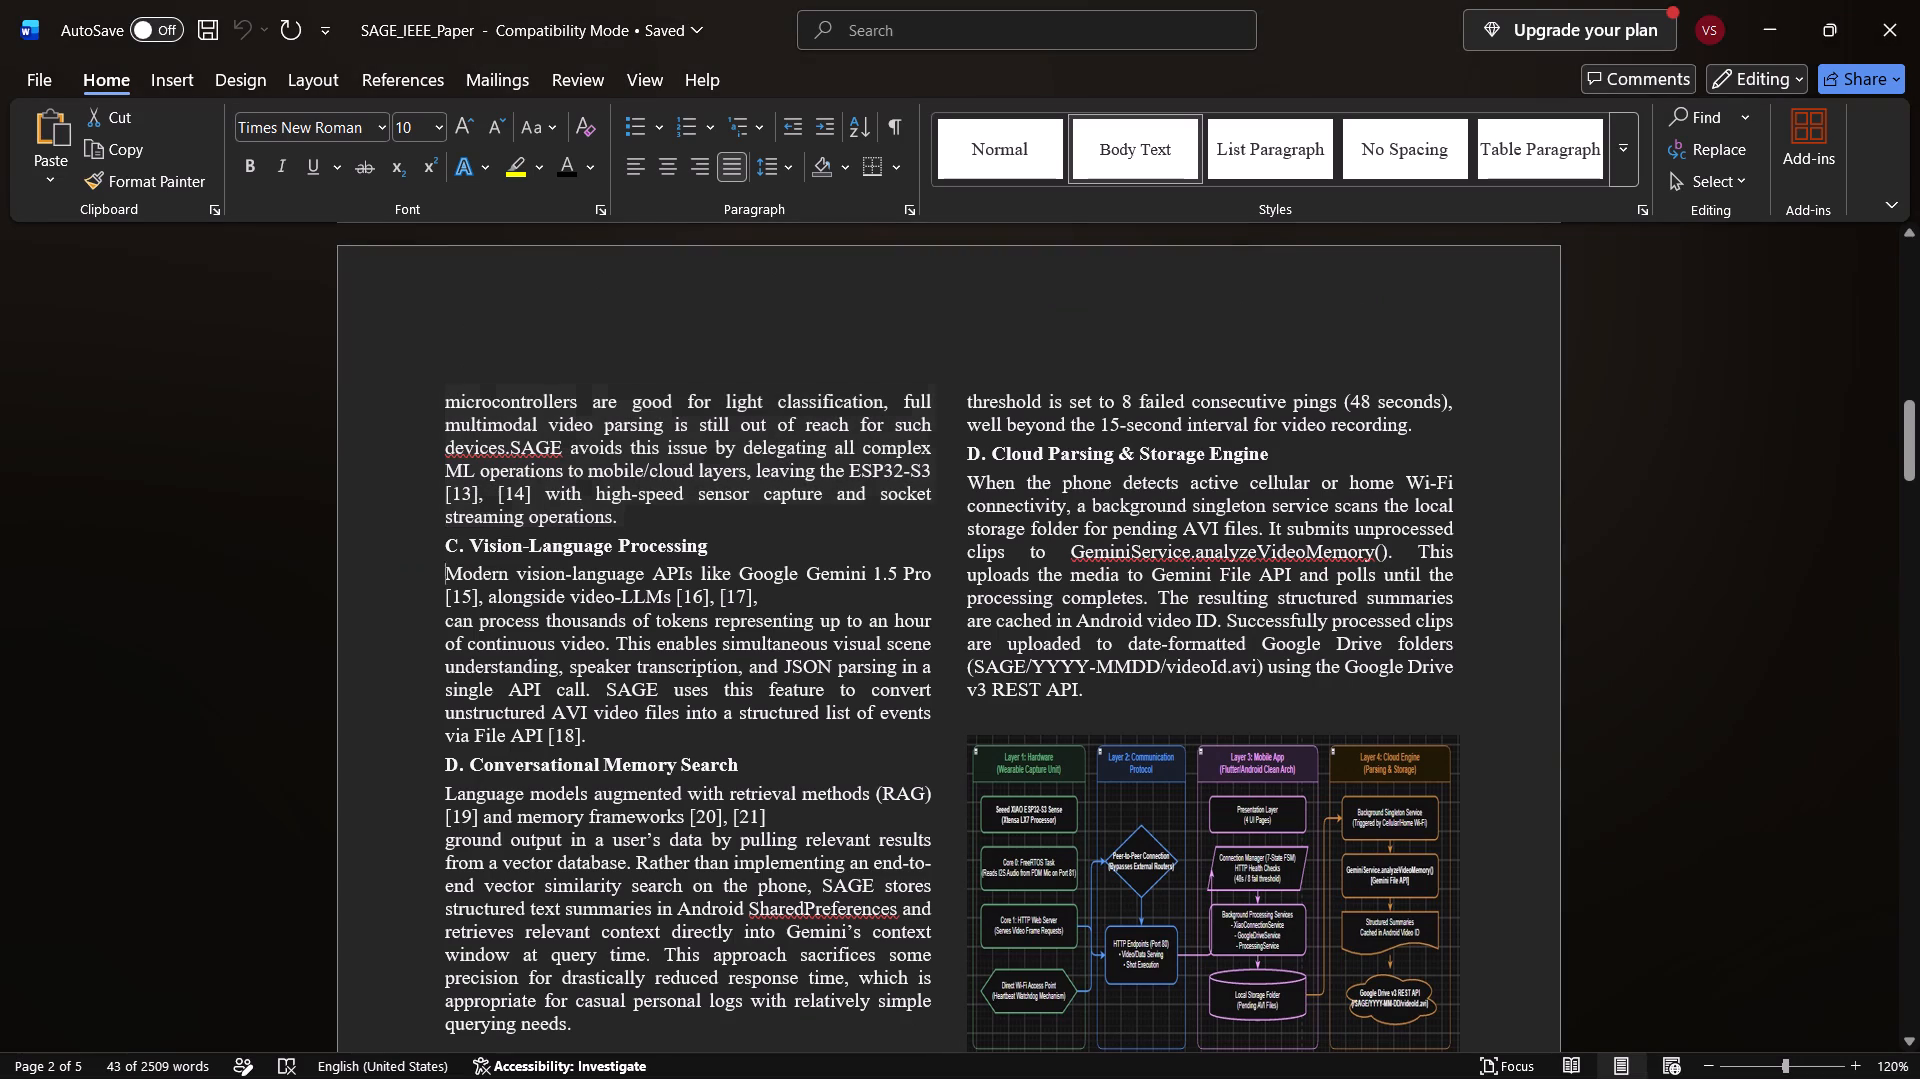
pyautogui.moveTo(454, 573); pyautogui.dragTo(602, 744)
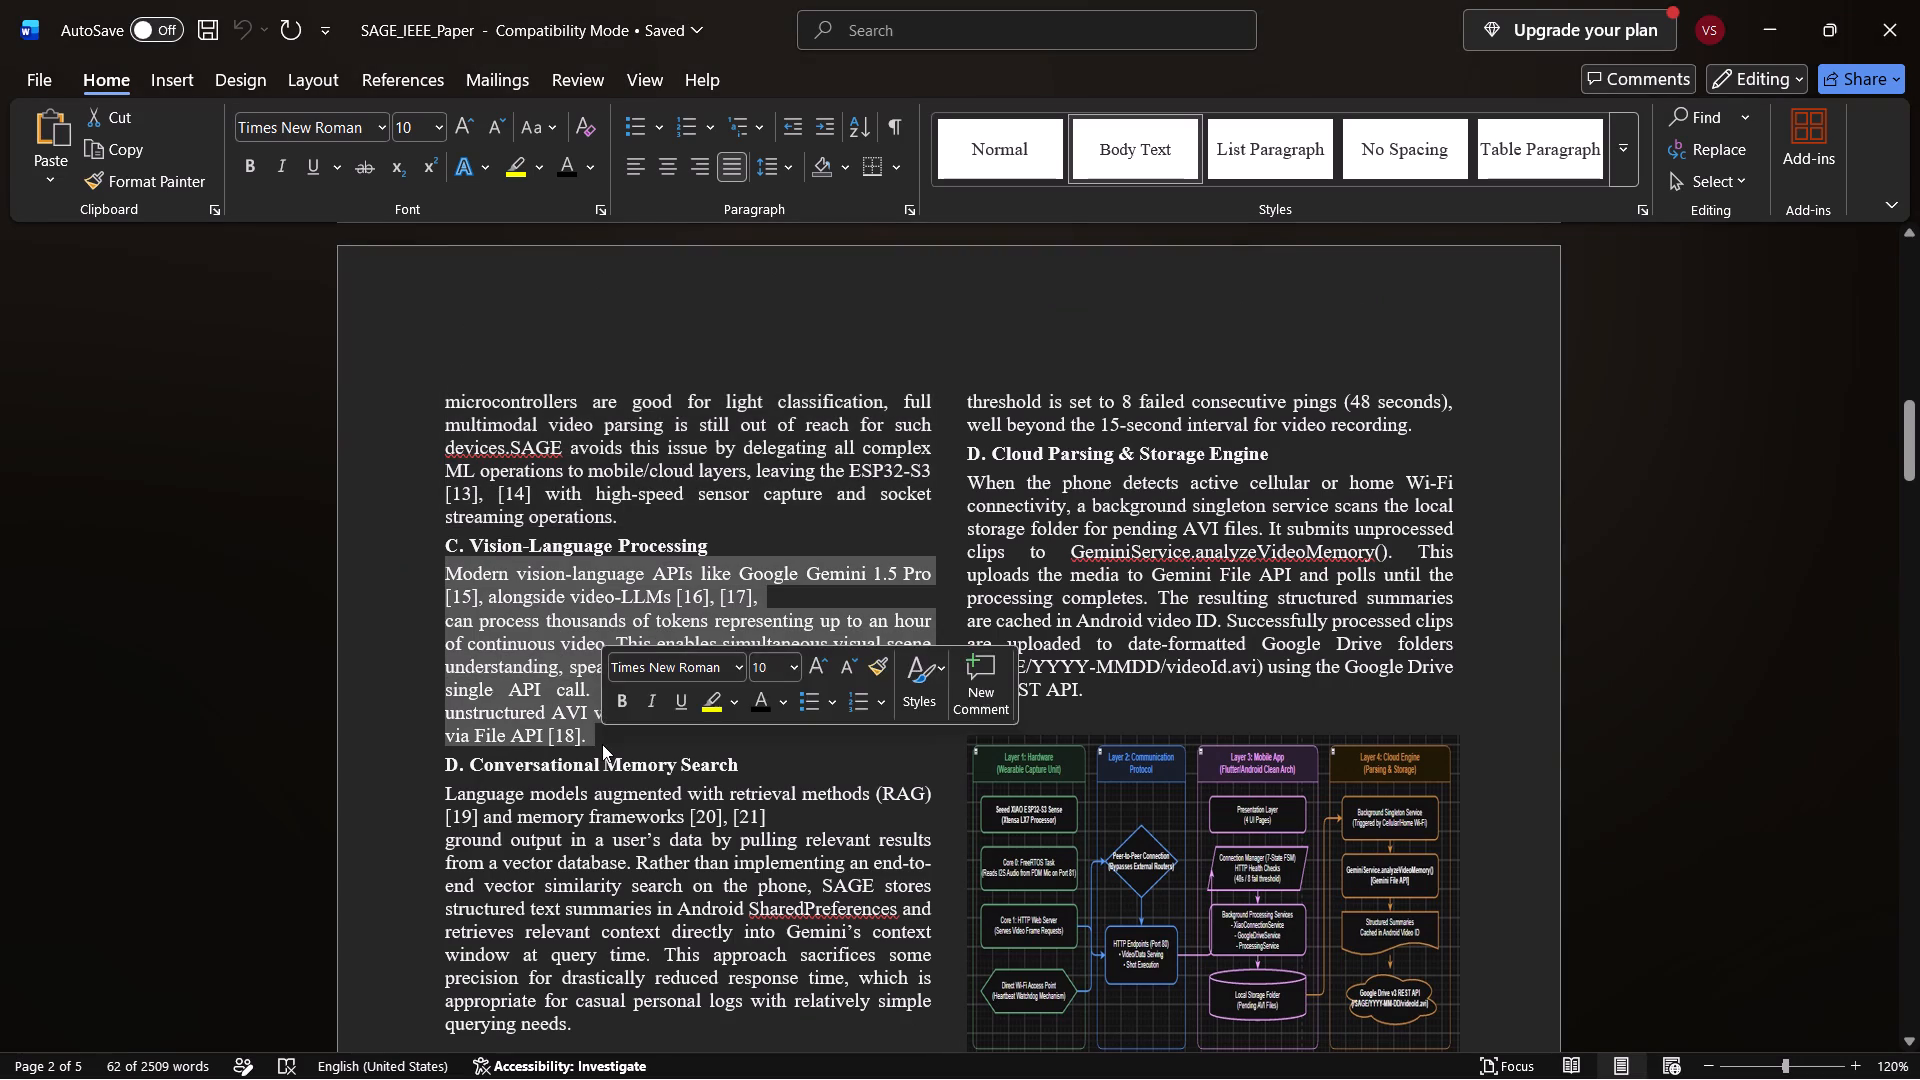
pyautogui.hotkey('ctrl', 'c')
# In FINAL, replace the old body text under heading C. Vision-Language Processing with the copied passage.
pyautogui.hotkey('alt', 'Tab')
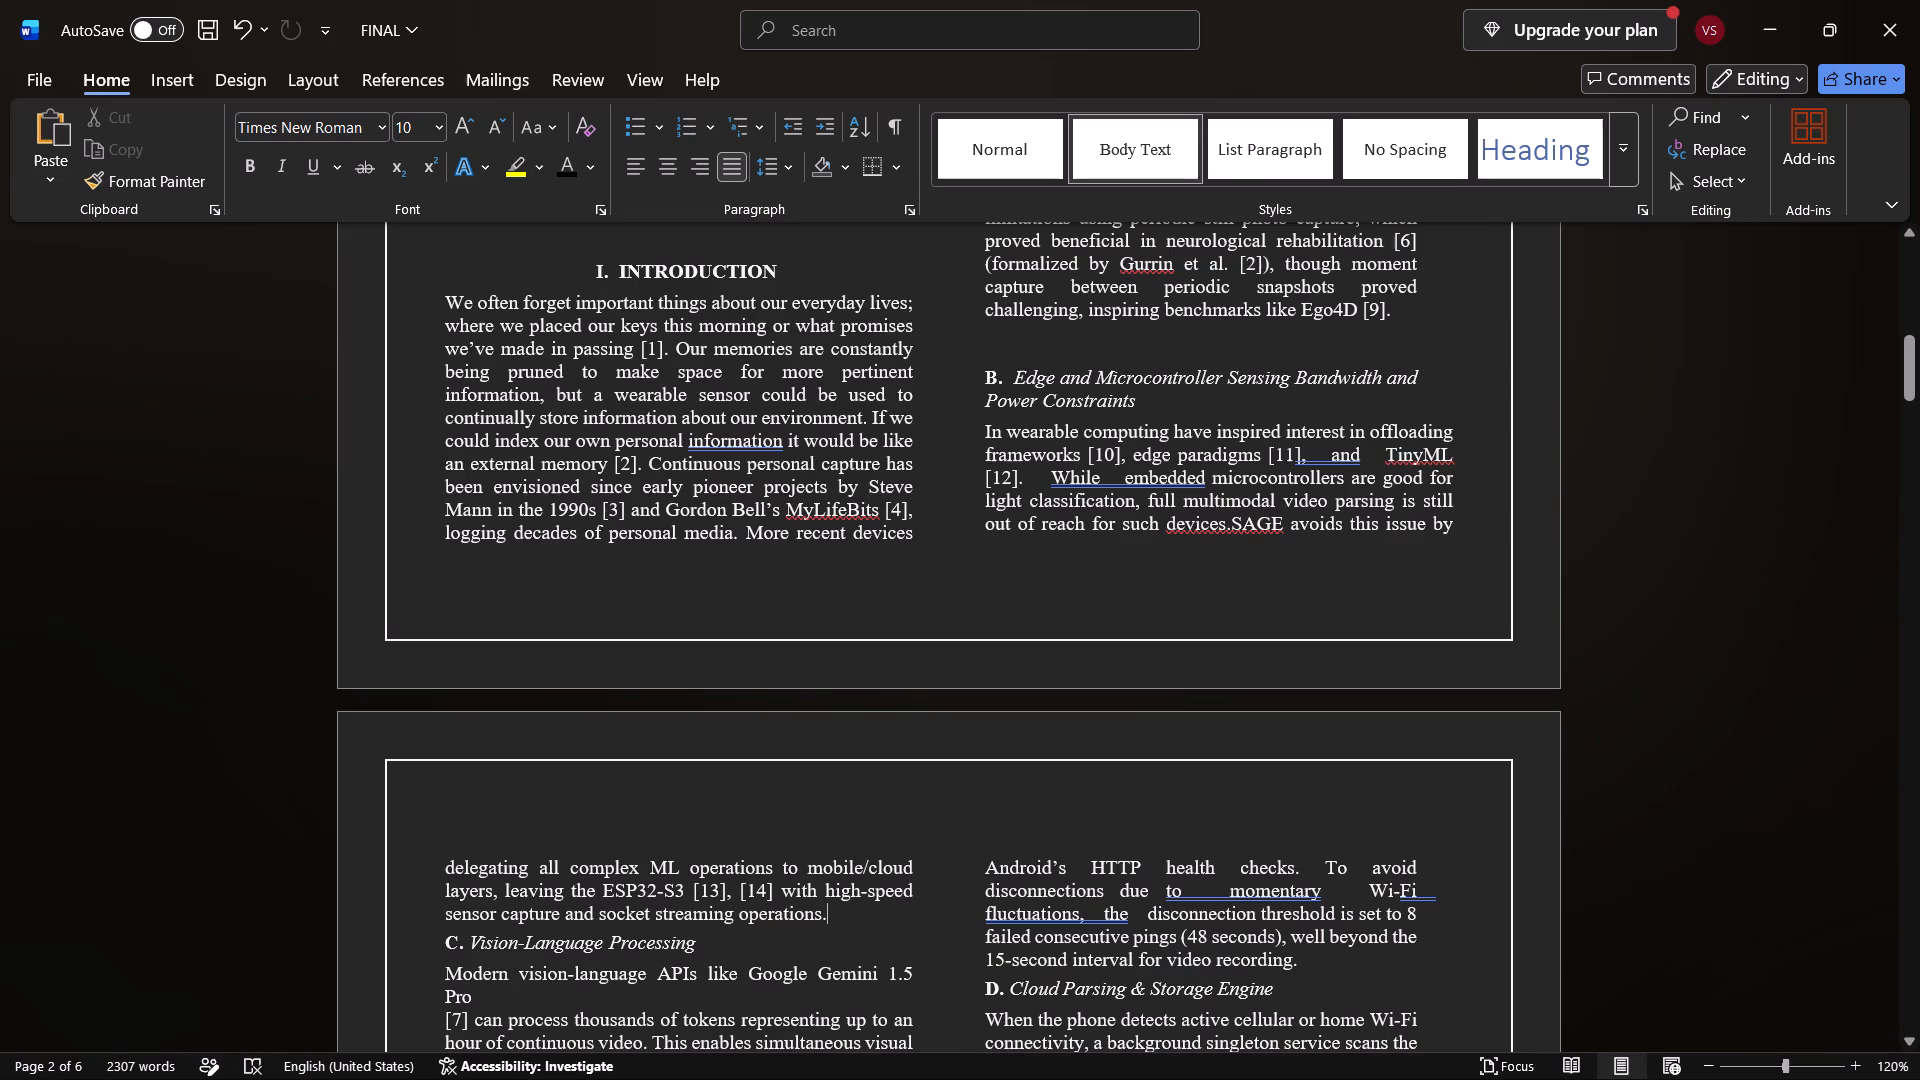
pyautogui.scroll(-2, 605, 891)
pyautogui.moveTo(535, 800); pyautogui.dragTo(436, 646)
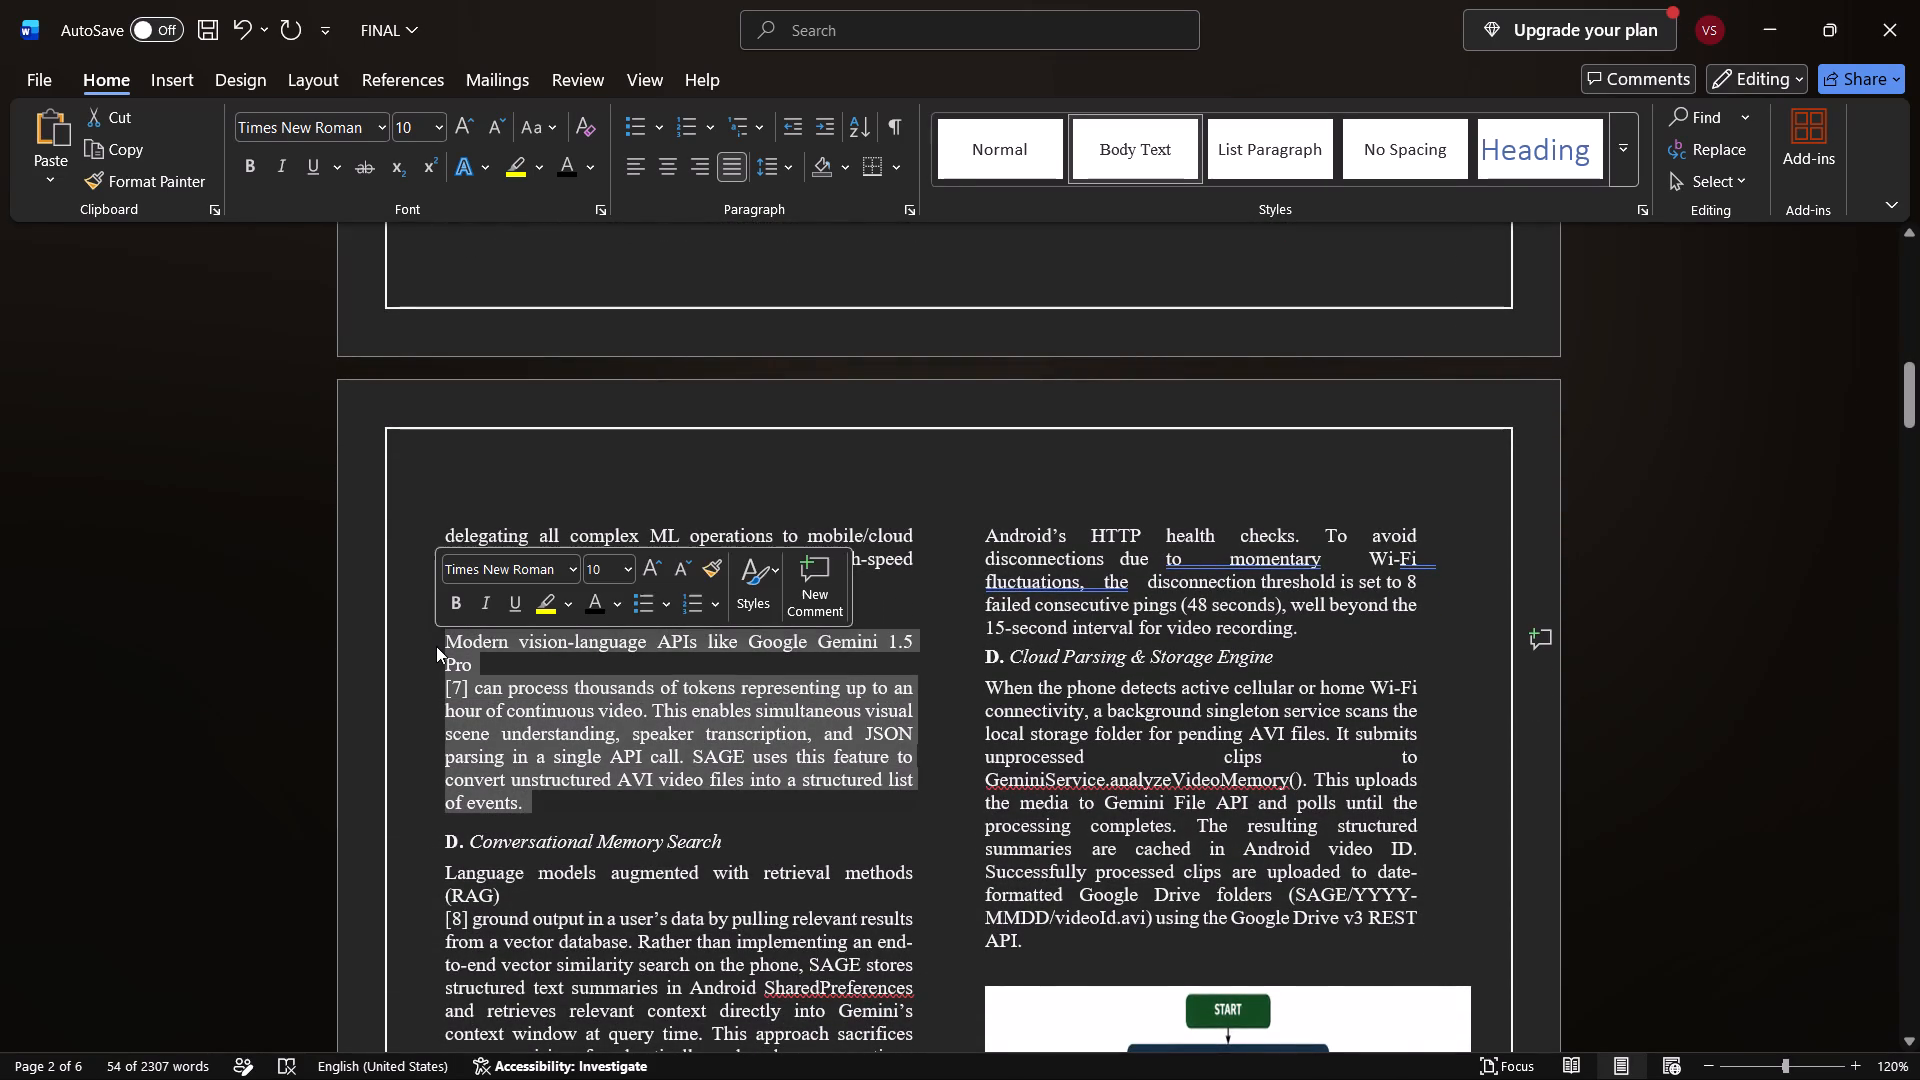
pyautogui.press('BackSpace')
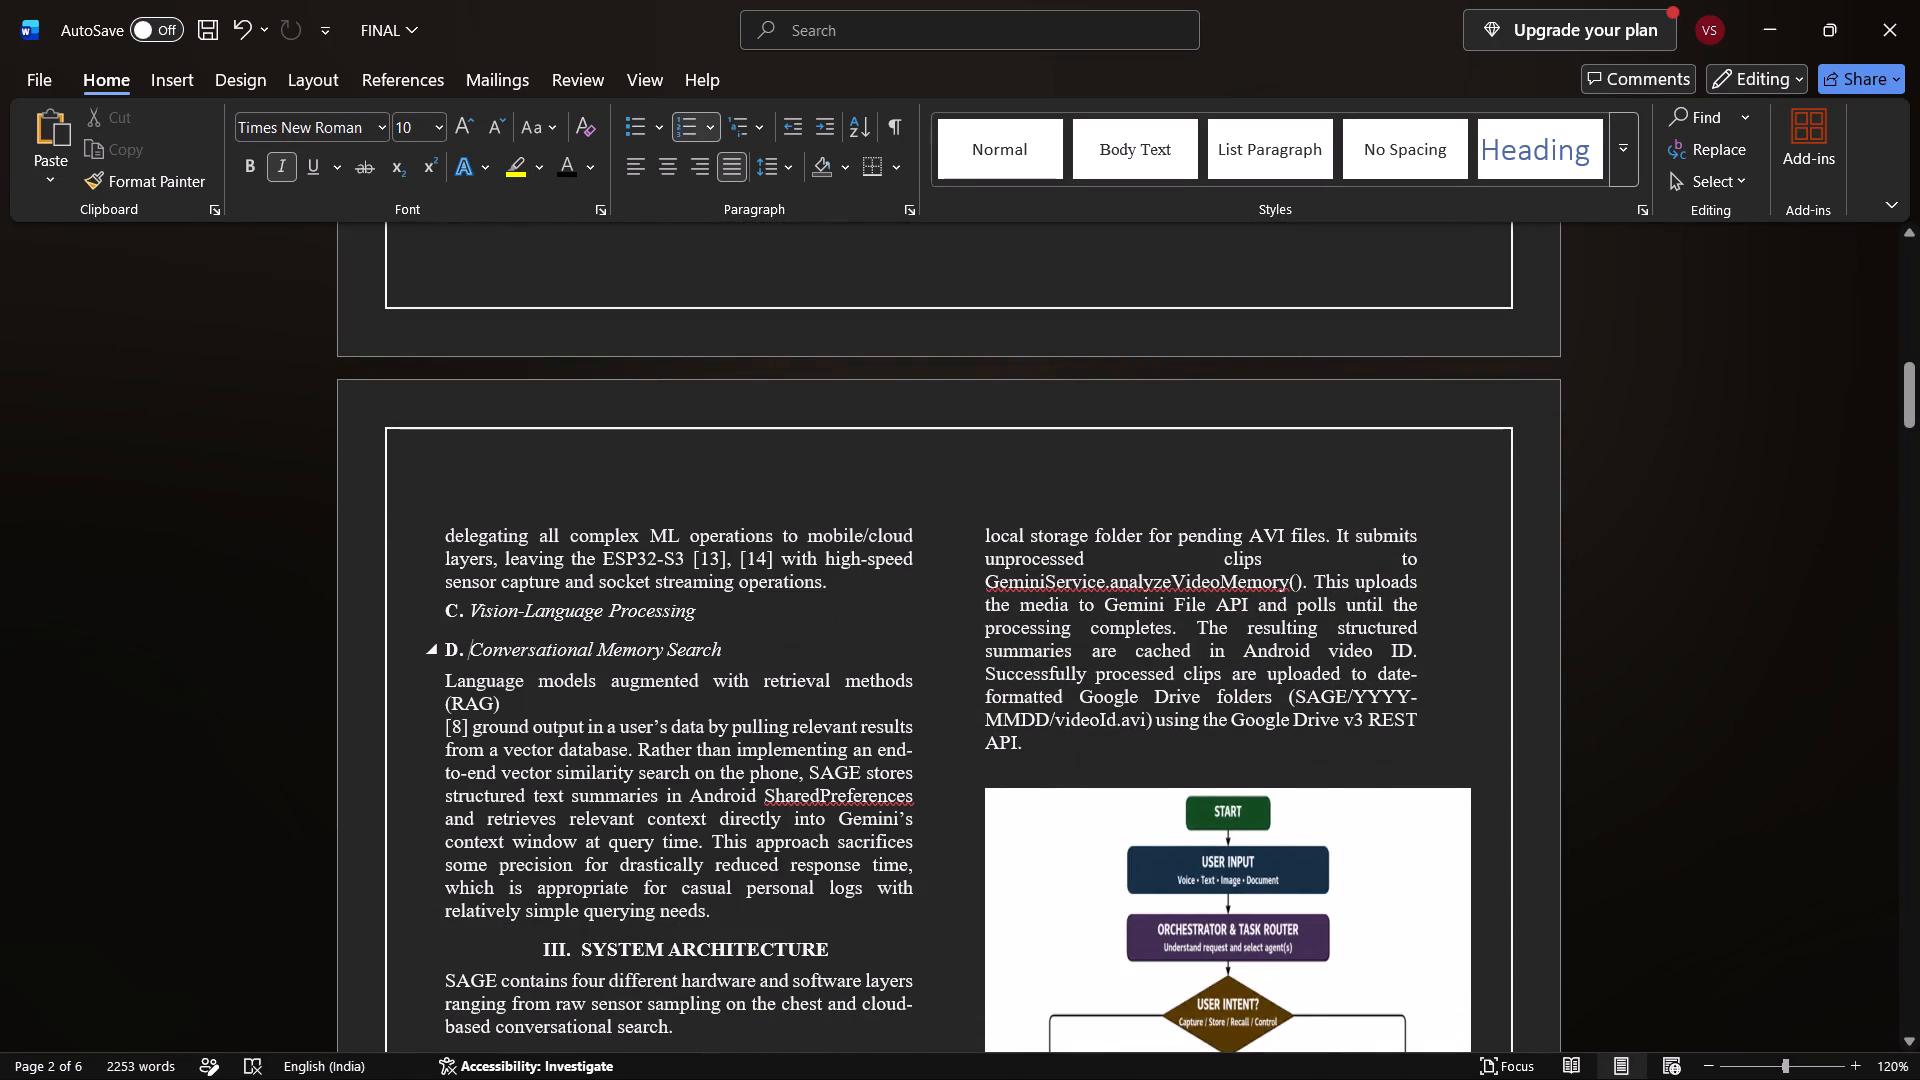
pyautogui.click(710, 621)
pyautogui.press('Return')
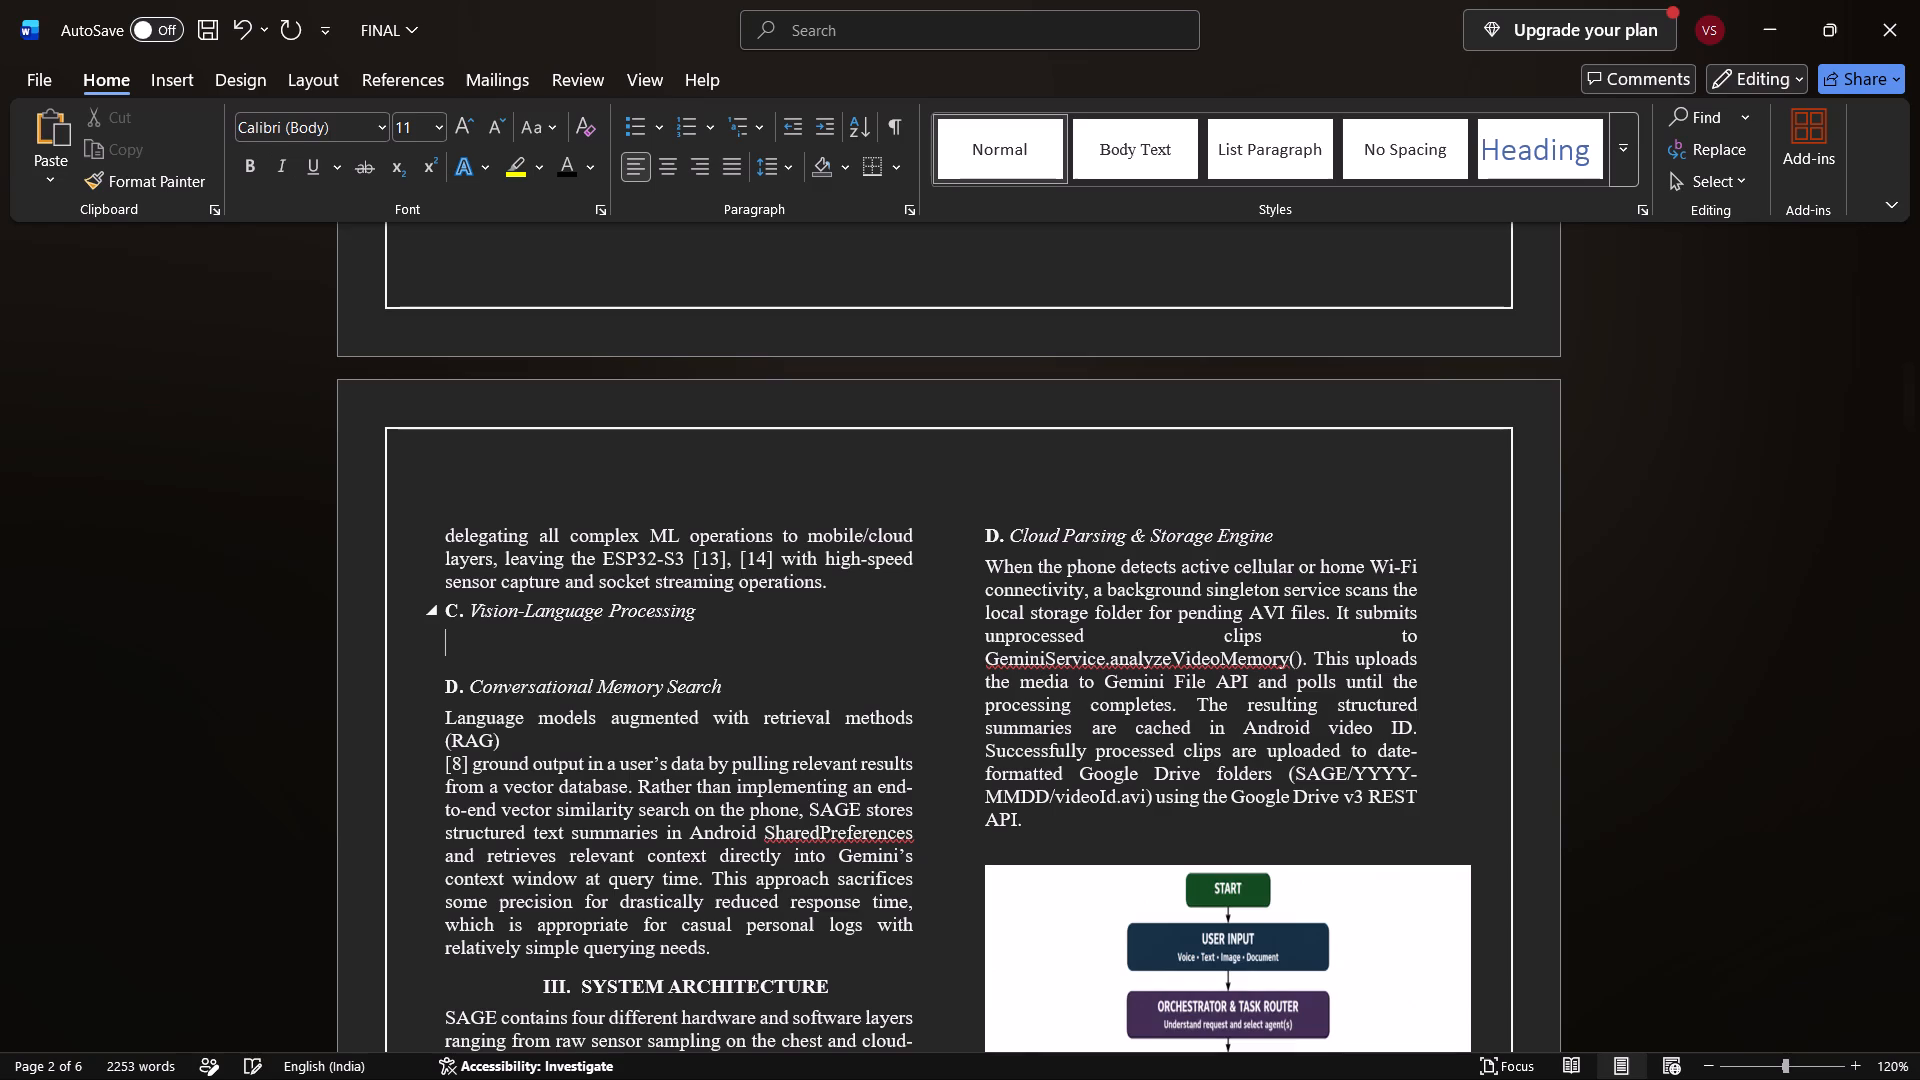
pyautogui.hotkey('ctrl', 'v')
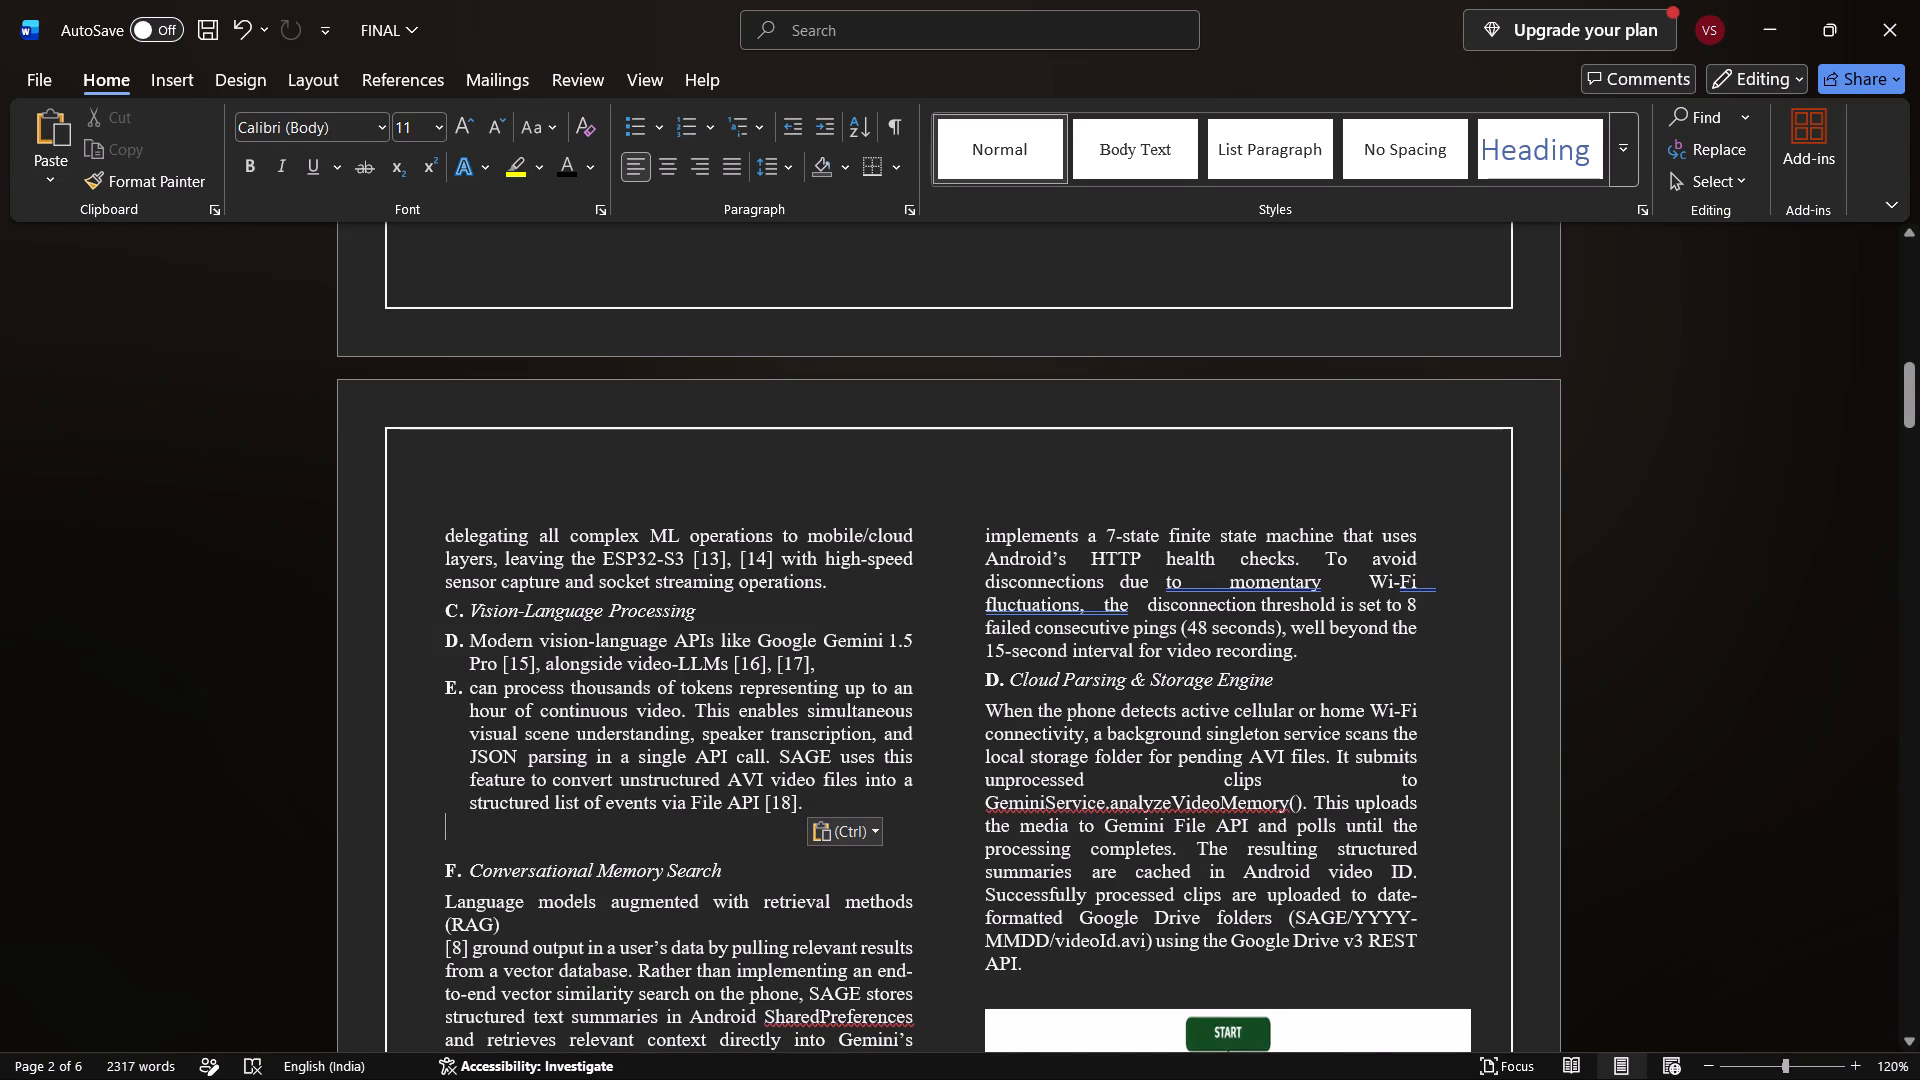
# Remove the D. and E. list numbering from the pasted section C text and join its two parts into one paragraph.
pyautogui.click(467, 647)
pyautogui.press('BackSpace')
pyautogui.press('BackSpace')
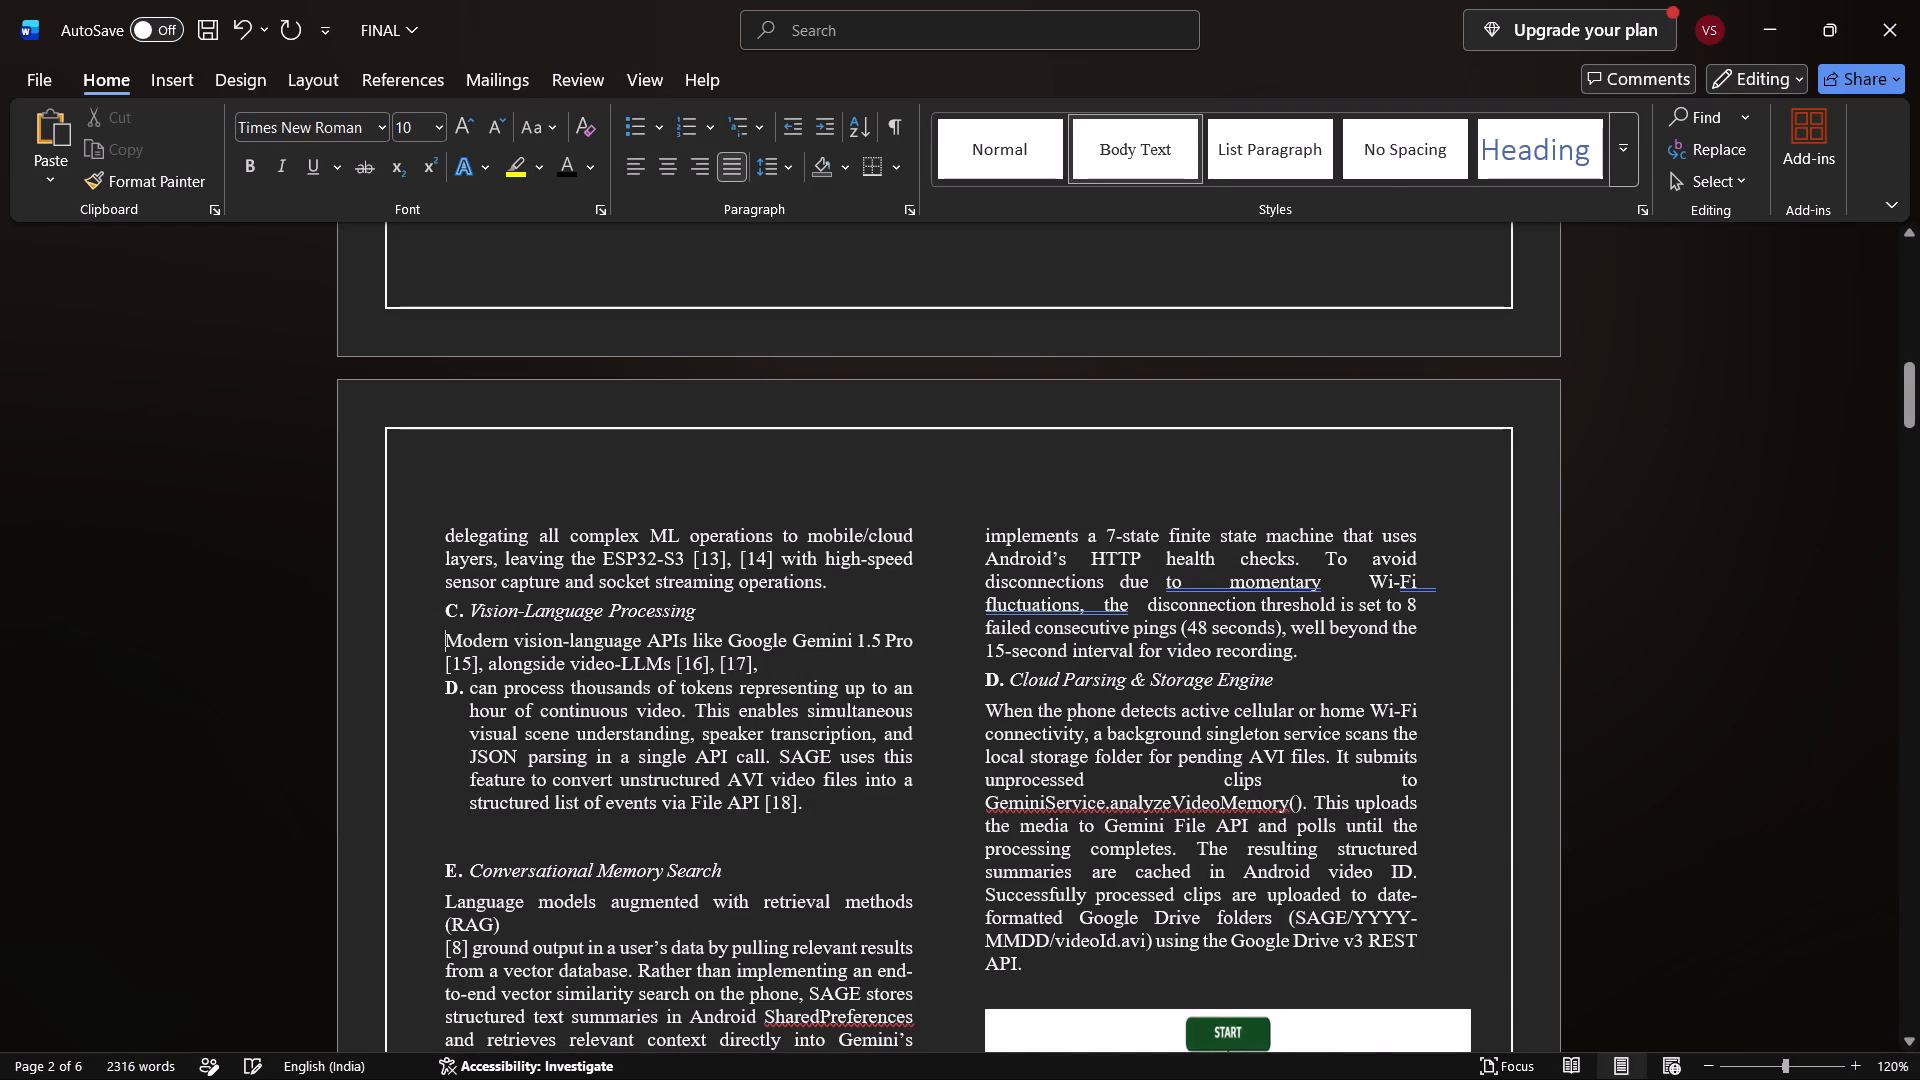
pyautogui.click(464, 691)
pyautogui.press('BackSpace')
pyautogui.press('BackSpace')
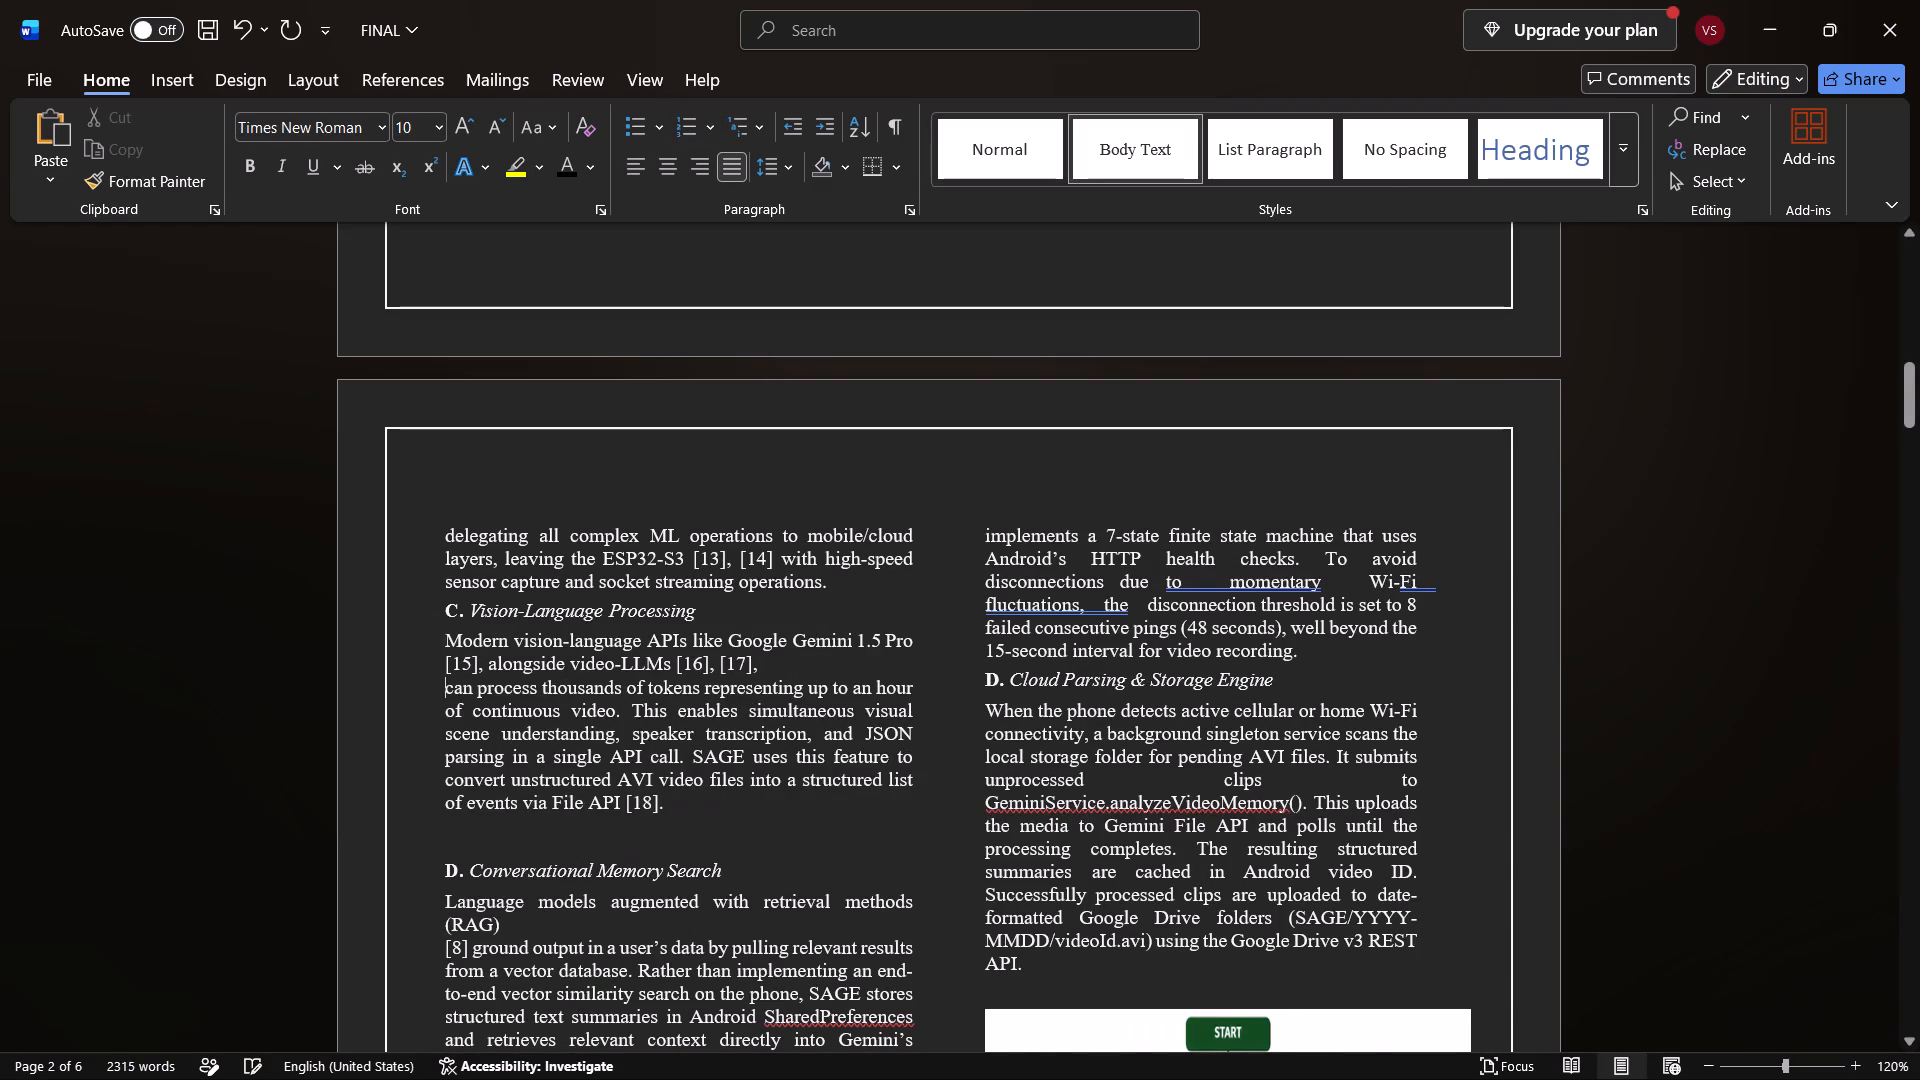
pyautogui.press('BackSpace')
pyautogui.press('space')
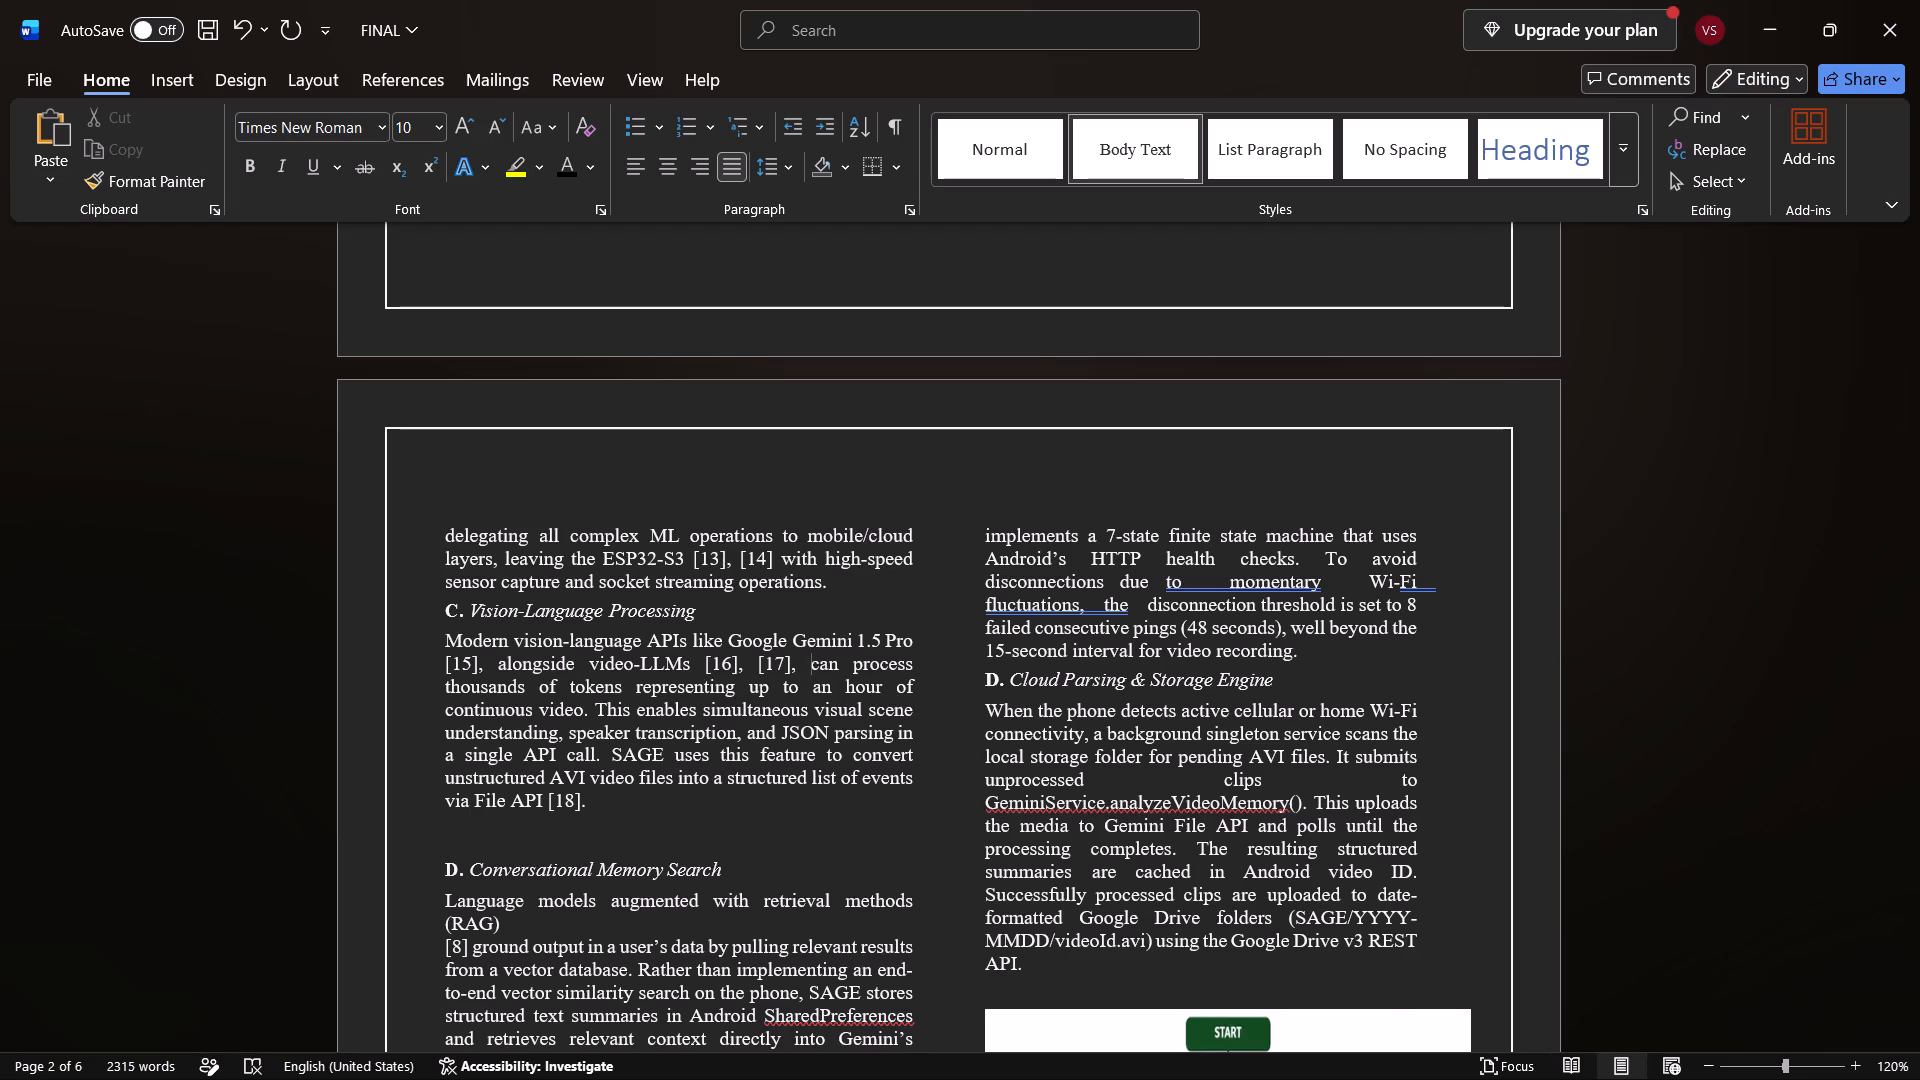
# In SAGE_IEEE_Paper, copy the section D body text from "Language models augmented" through "querying needs.".
pyautogui.hotkey('alt', 'Tab')
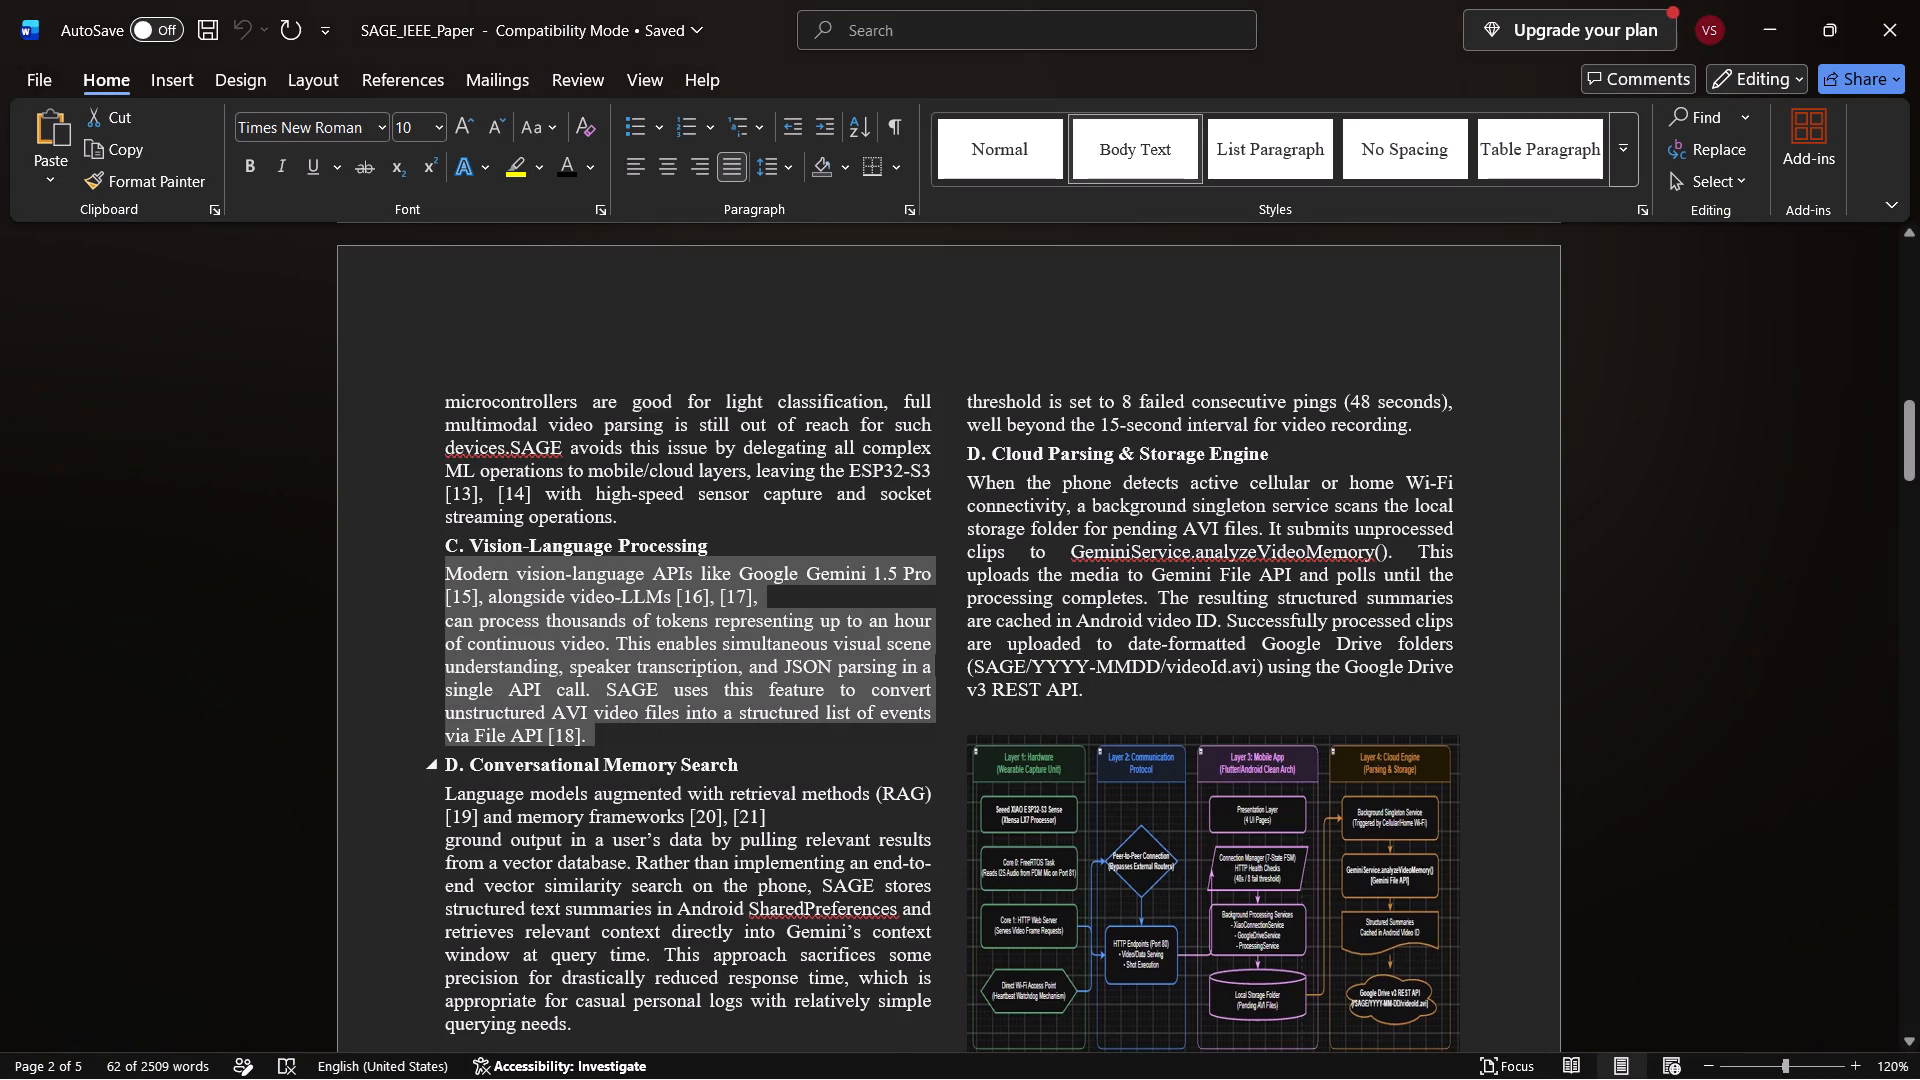
pyautogui.scroll(-1, 668, 824)
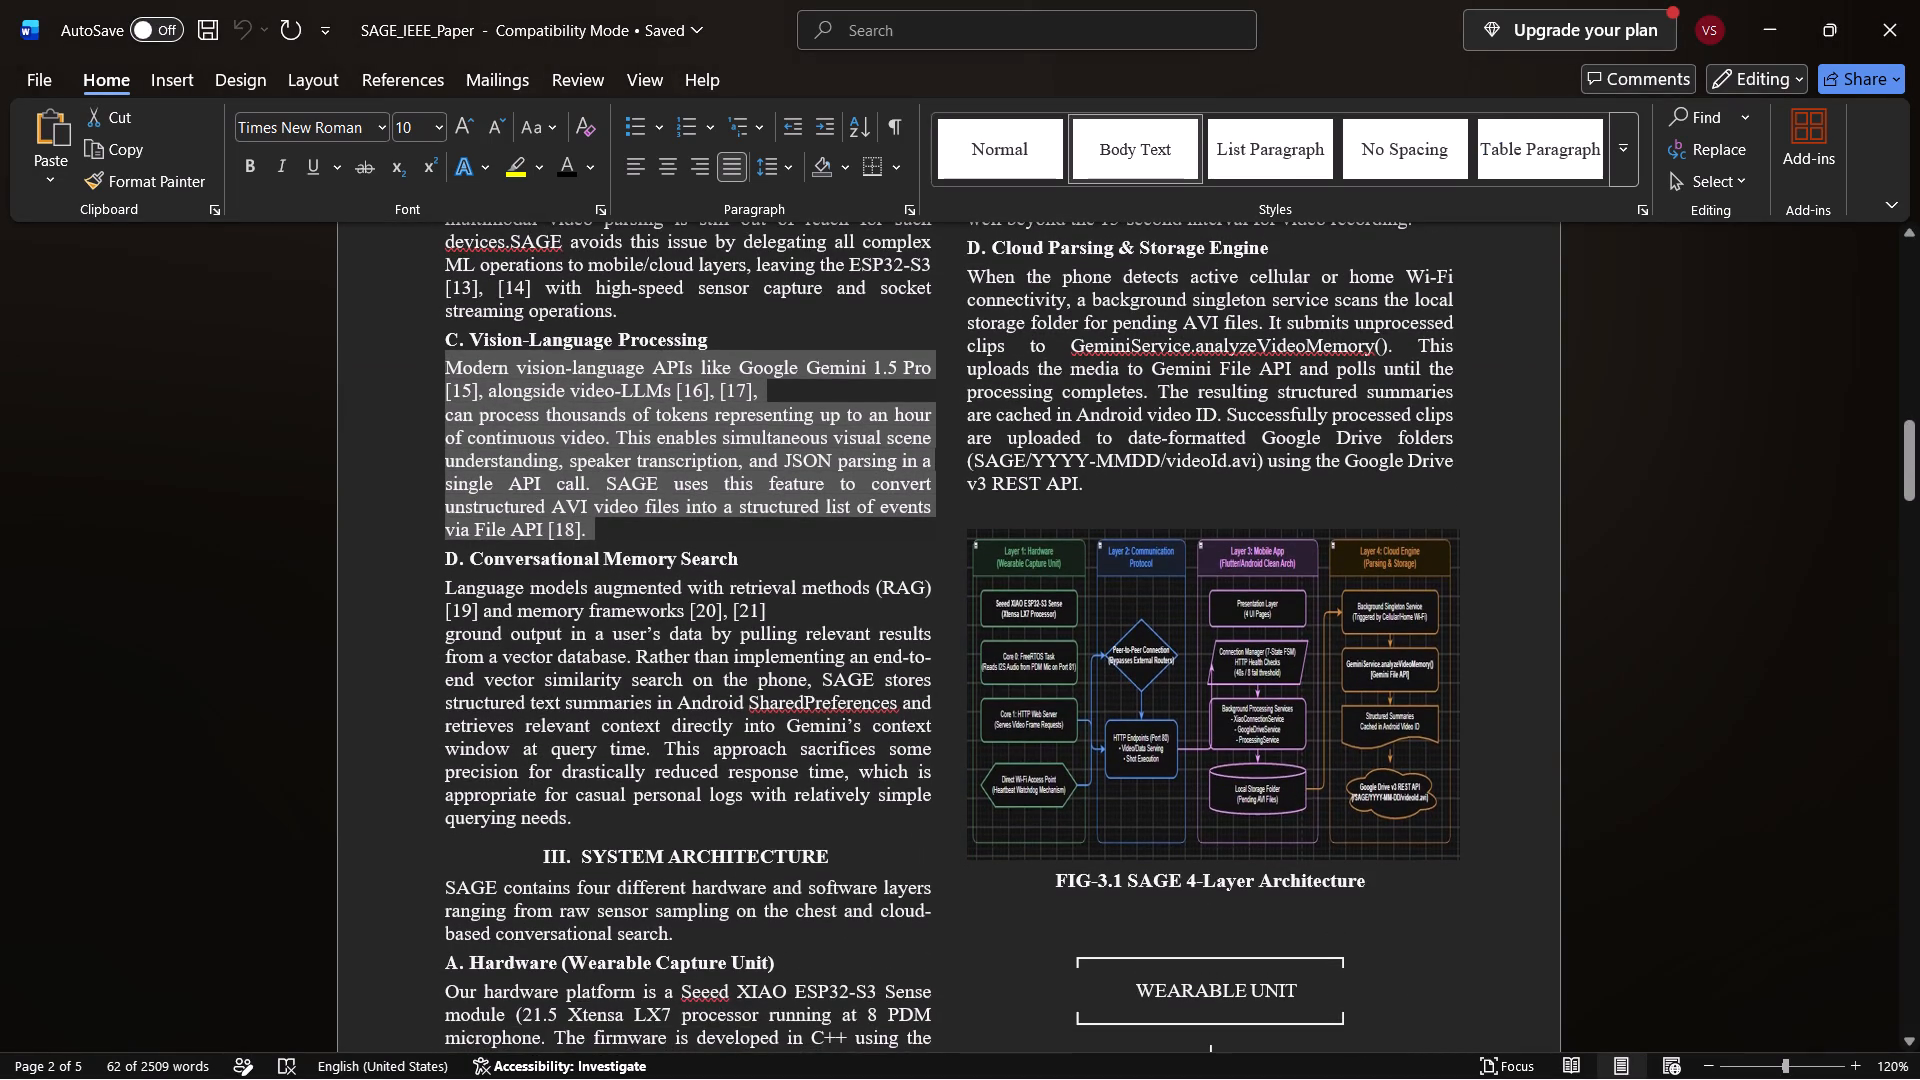
pyautogui.moveTo(439, 583); pyautogui.dragTo(561, 788)
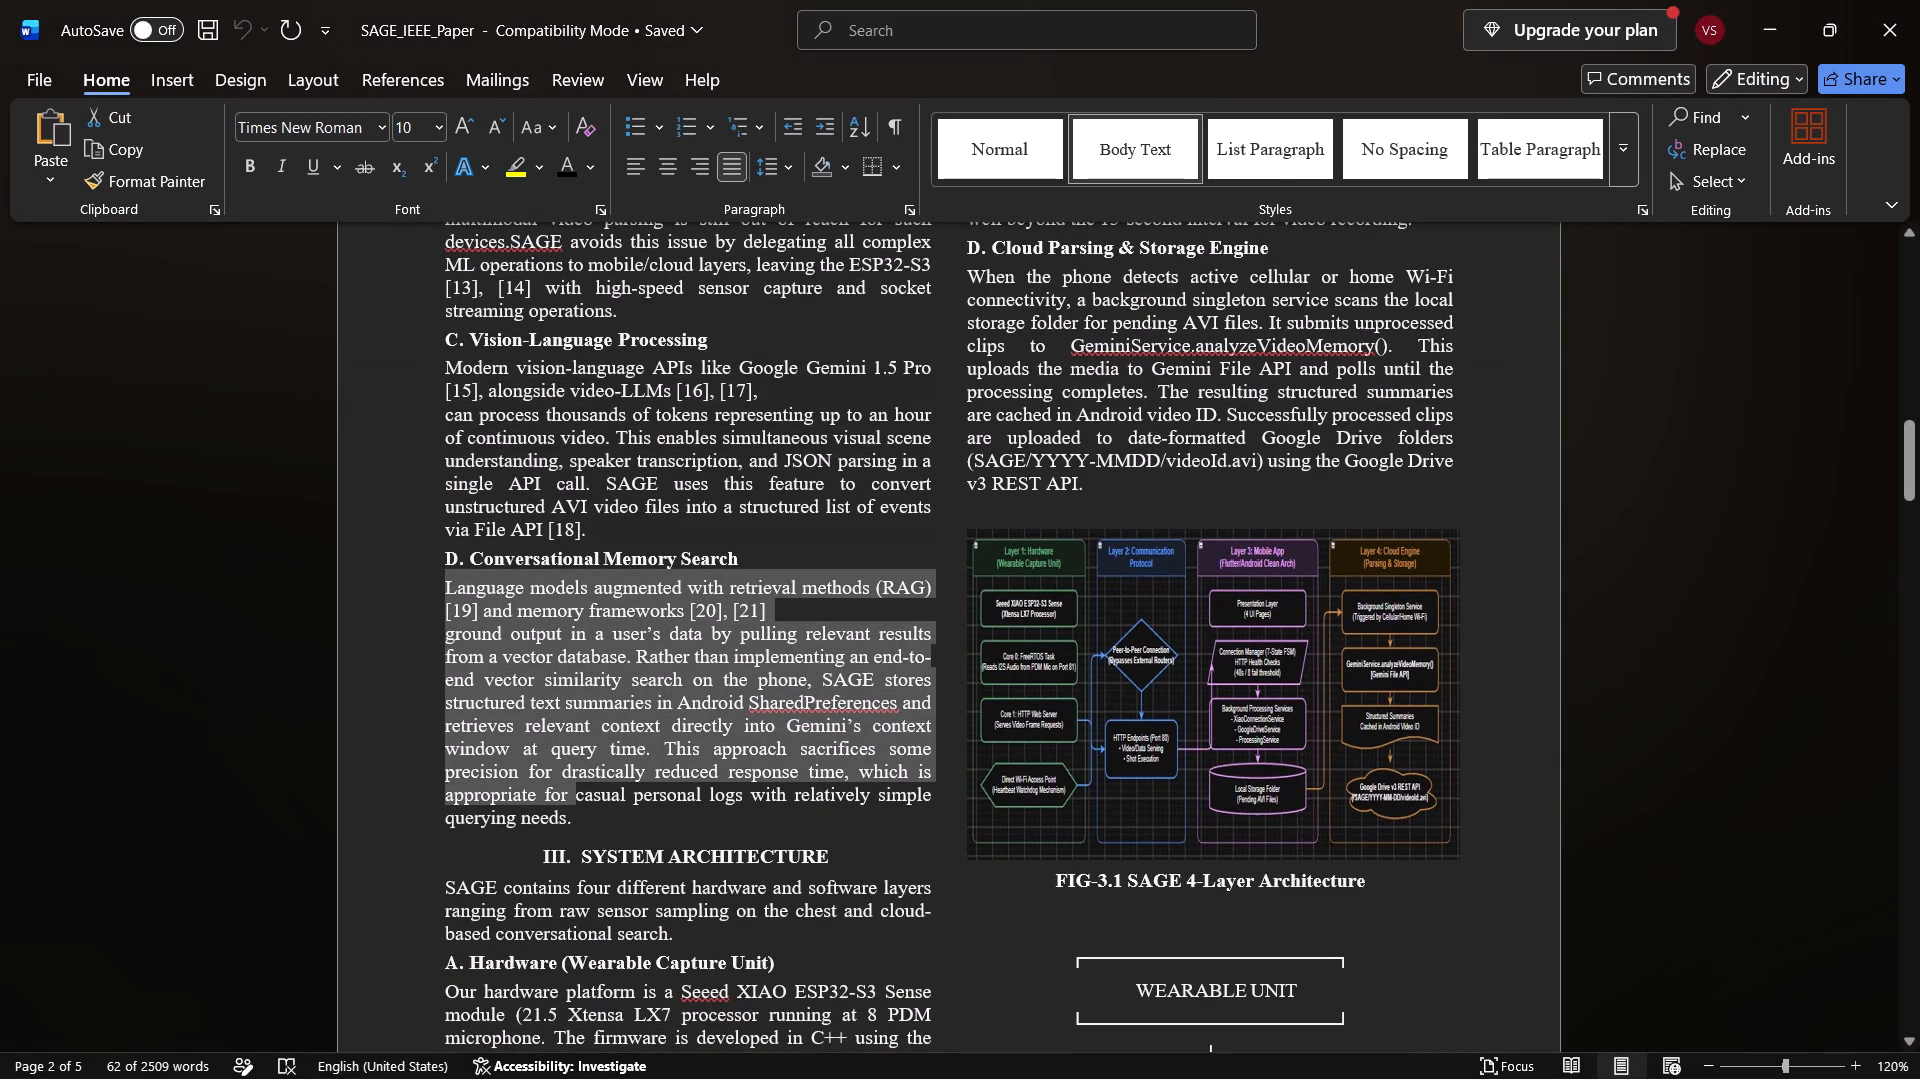
pyautogui.moveTo(561, 788); pyautogui.dragTo(579, 818)
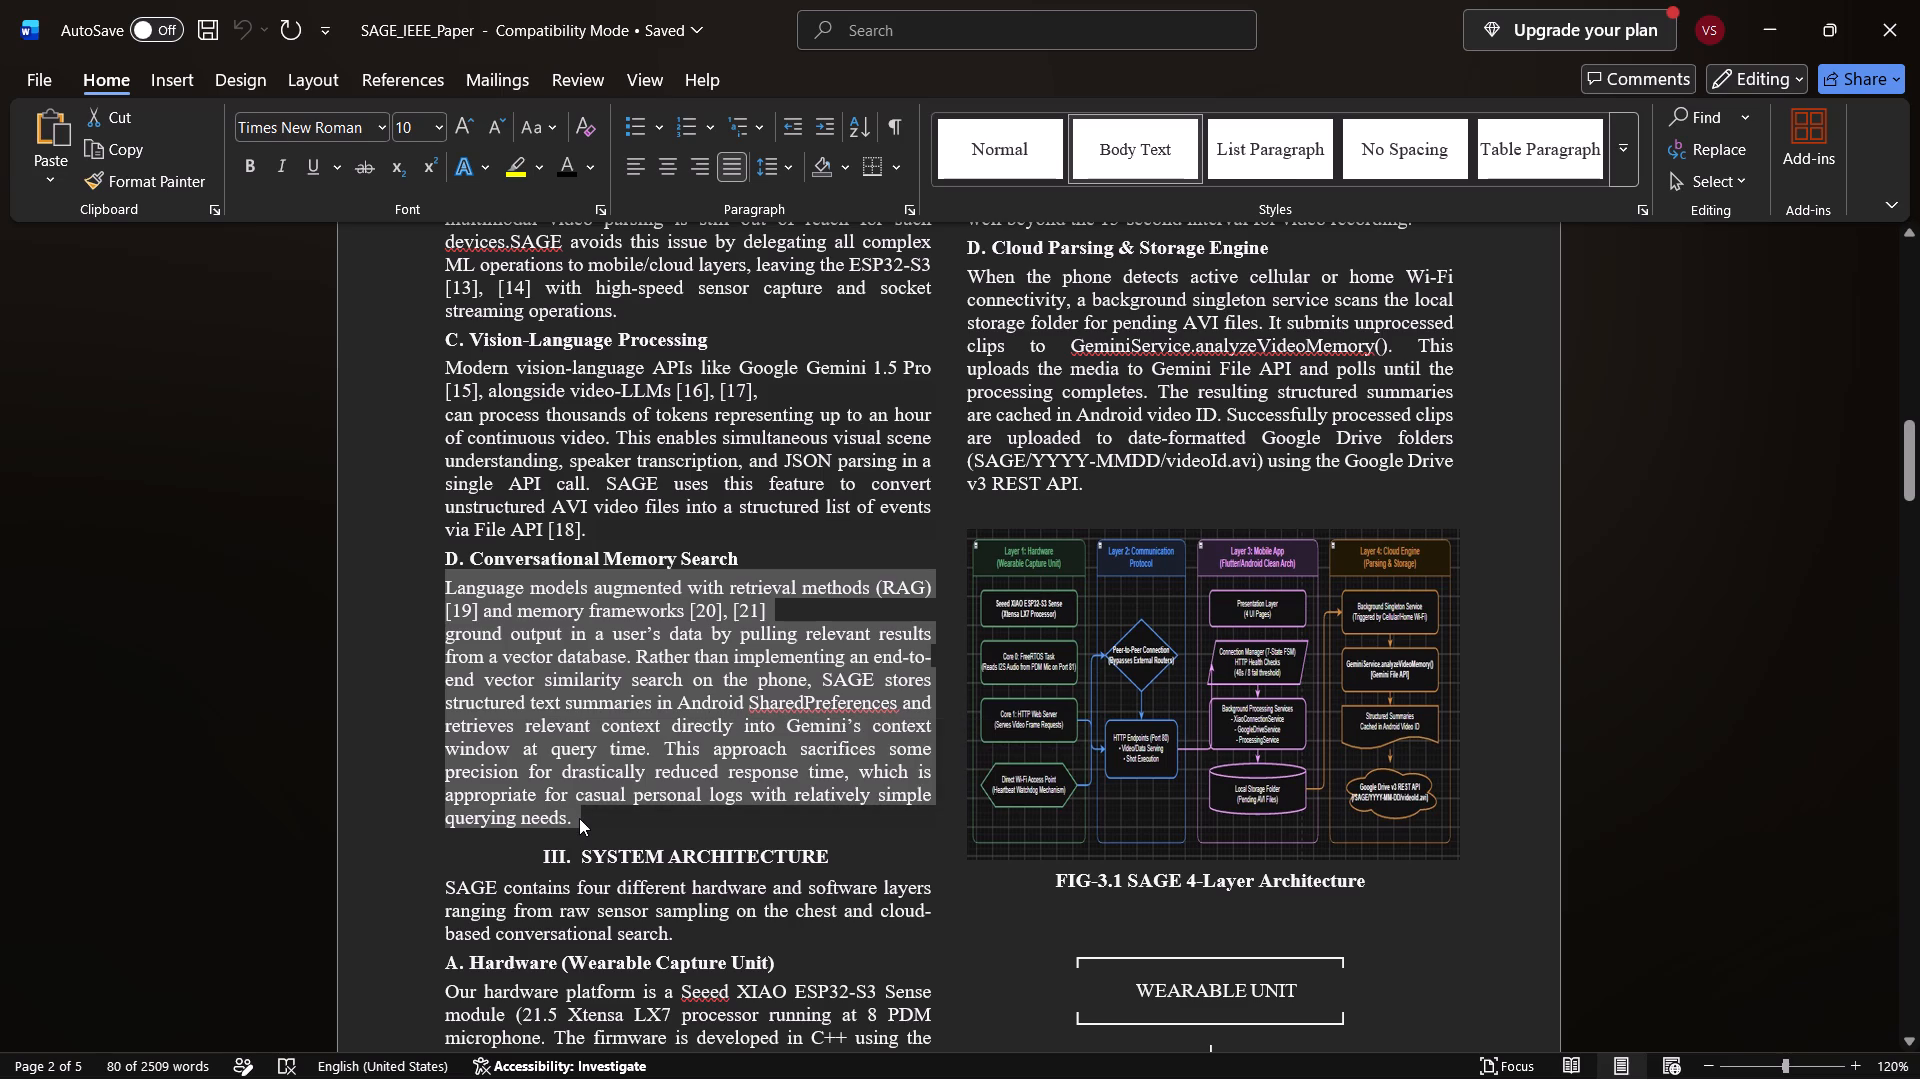
pyautogui.hotkey('ctrl', 'c')
# In FINAL, replace the old body text under heading D. Conversational Memory Search with the copied passage.
pyautogui.hotkey('alt', 'Tab')
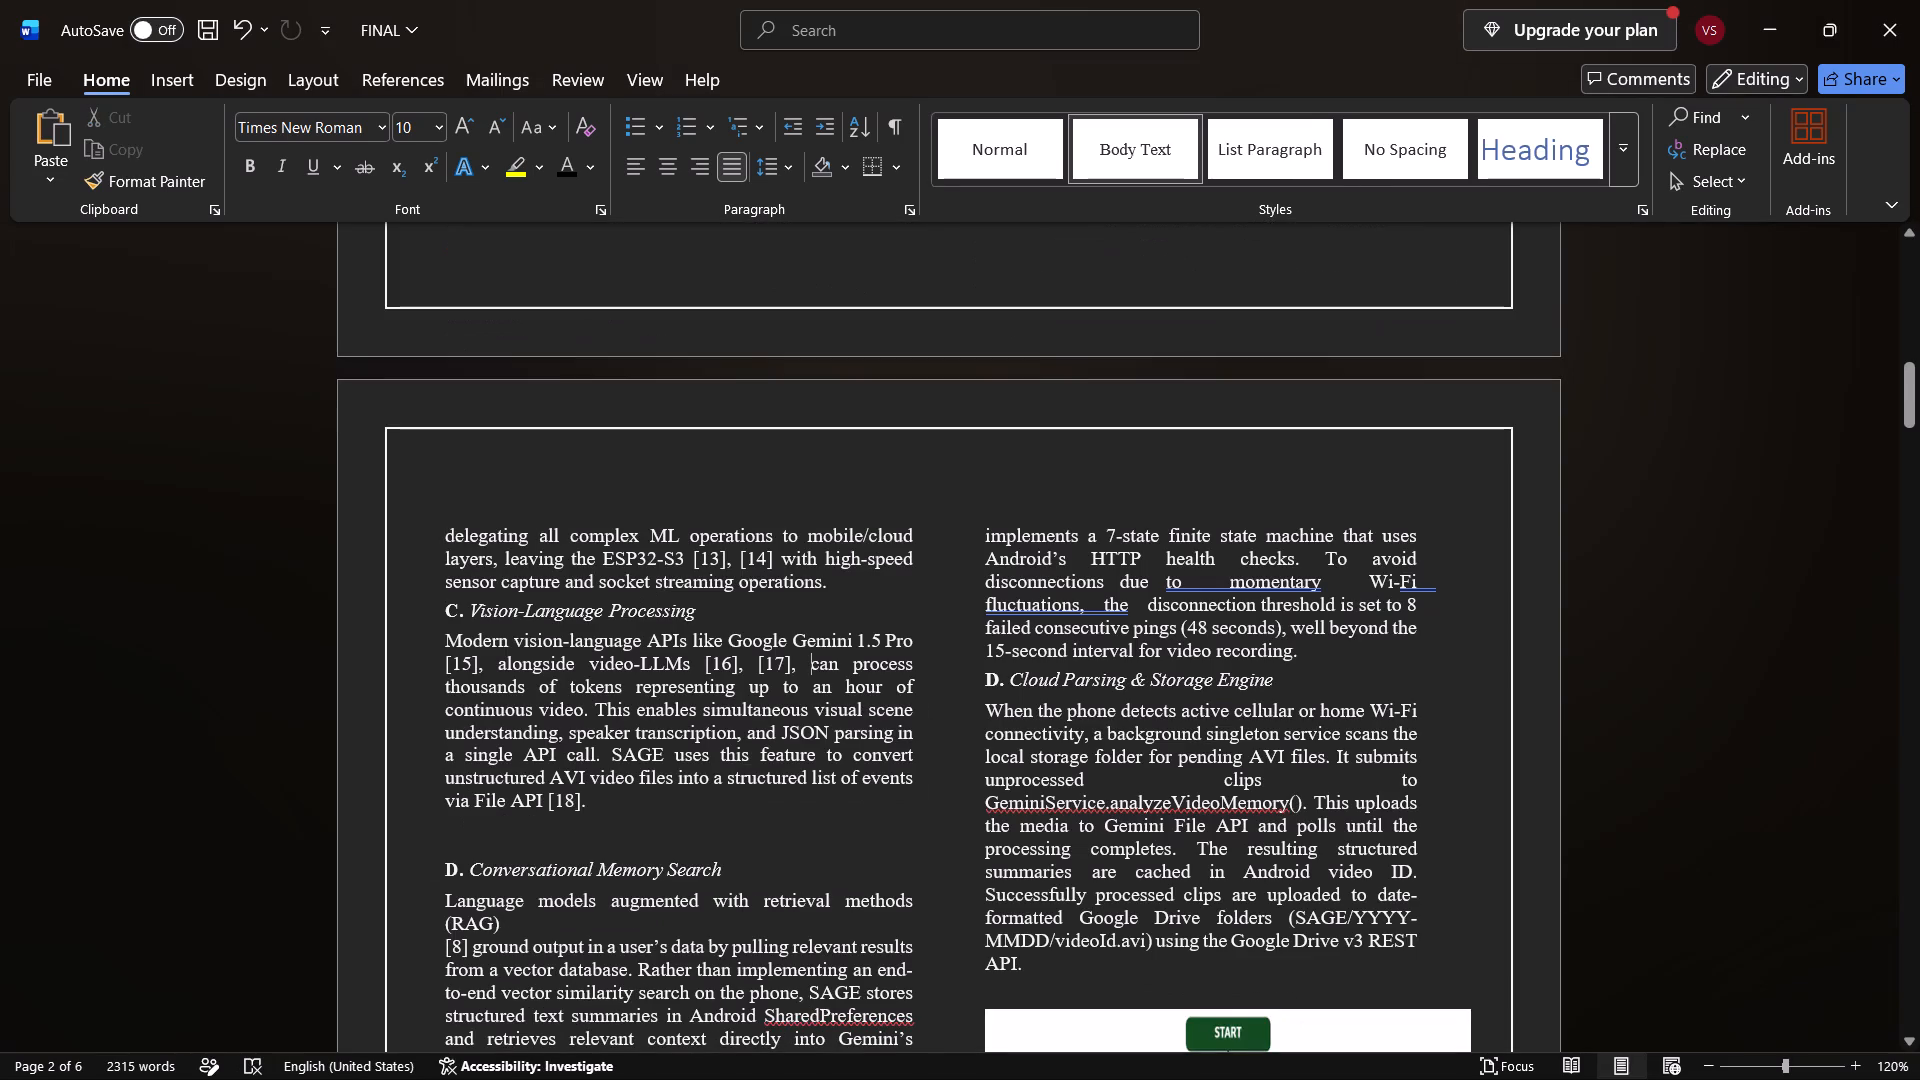
pyautogui.scroll(-1, 566, 922)
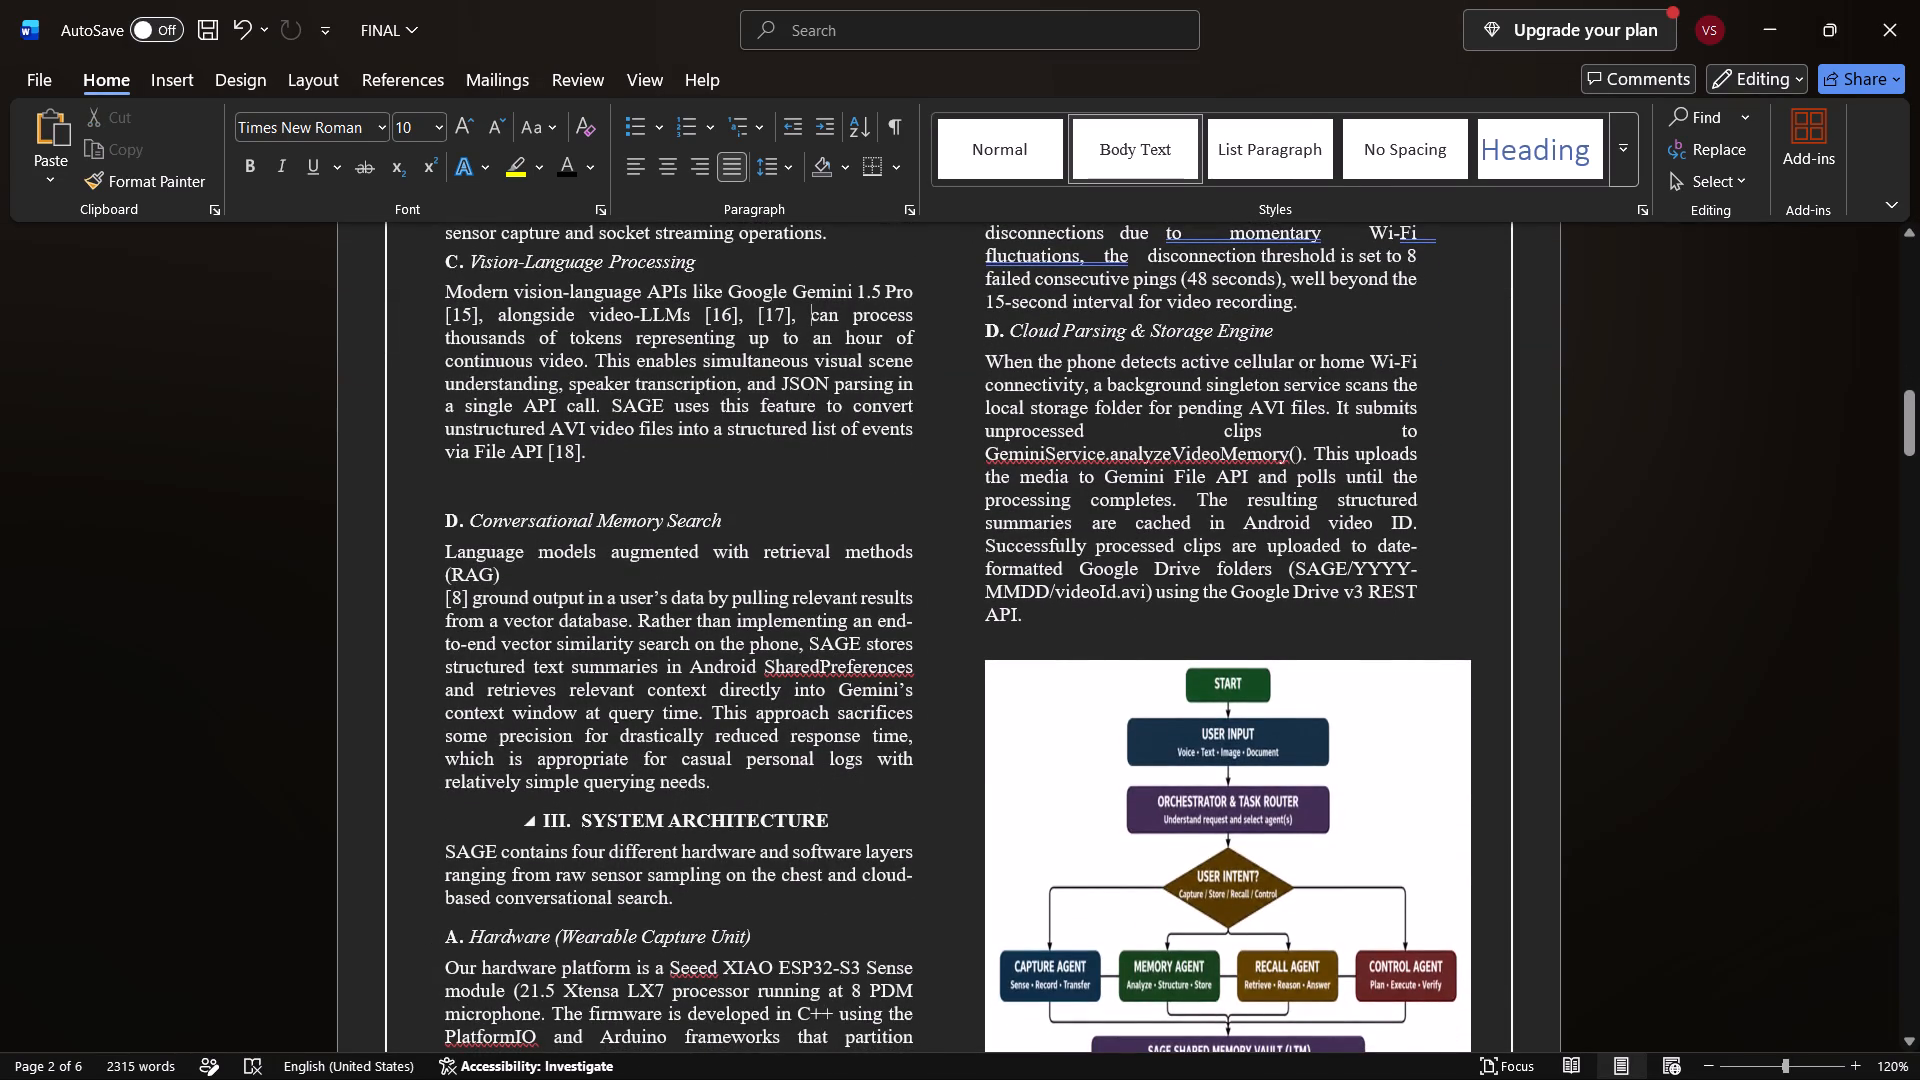
pyautogui.moveTo(725, 793); pyautogui.dragTo(573, 732)
pyautogui.click(738, 766)
pyautogui.moveTo(732, 783); pyautogui.dragTo(448, 604)
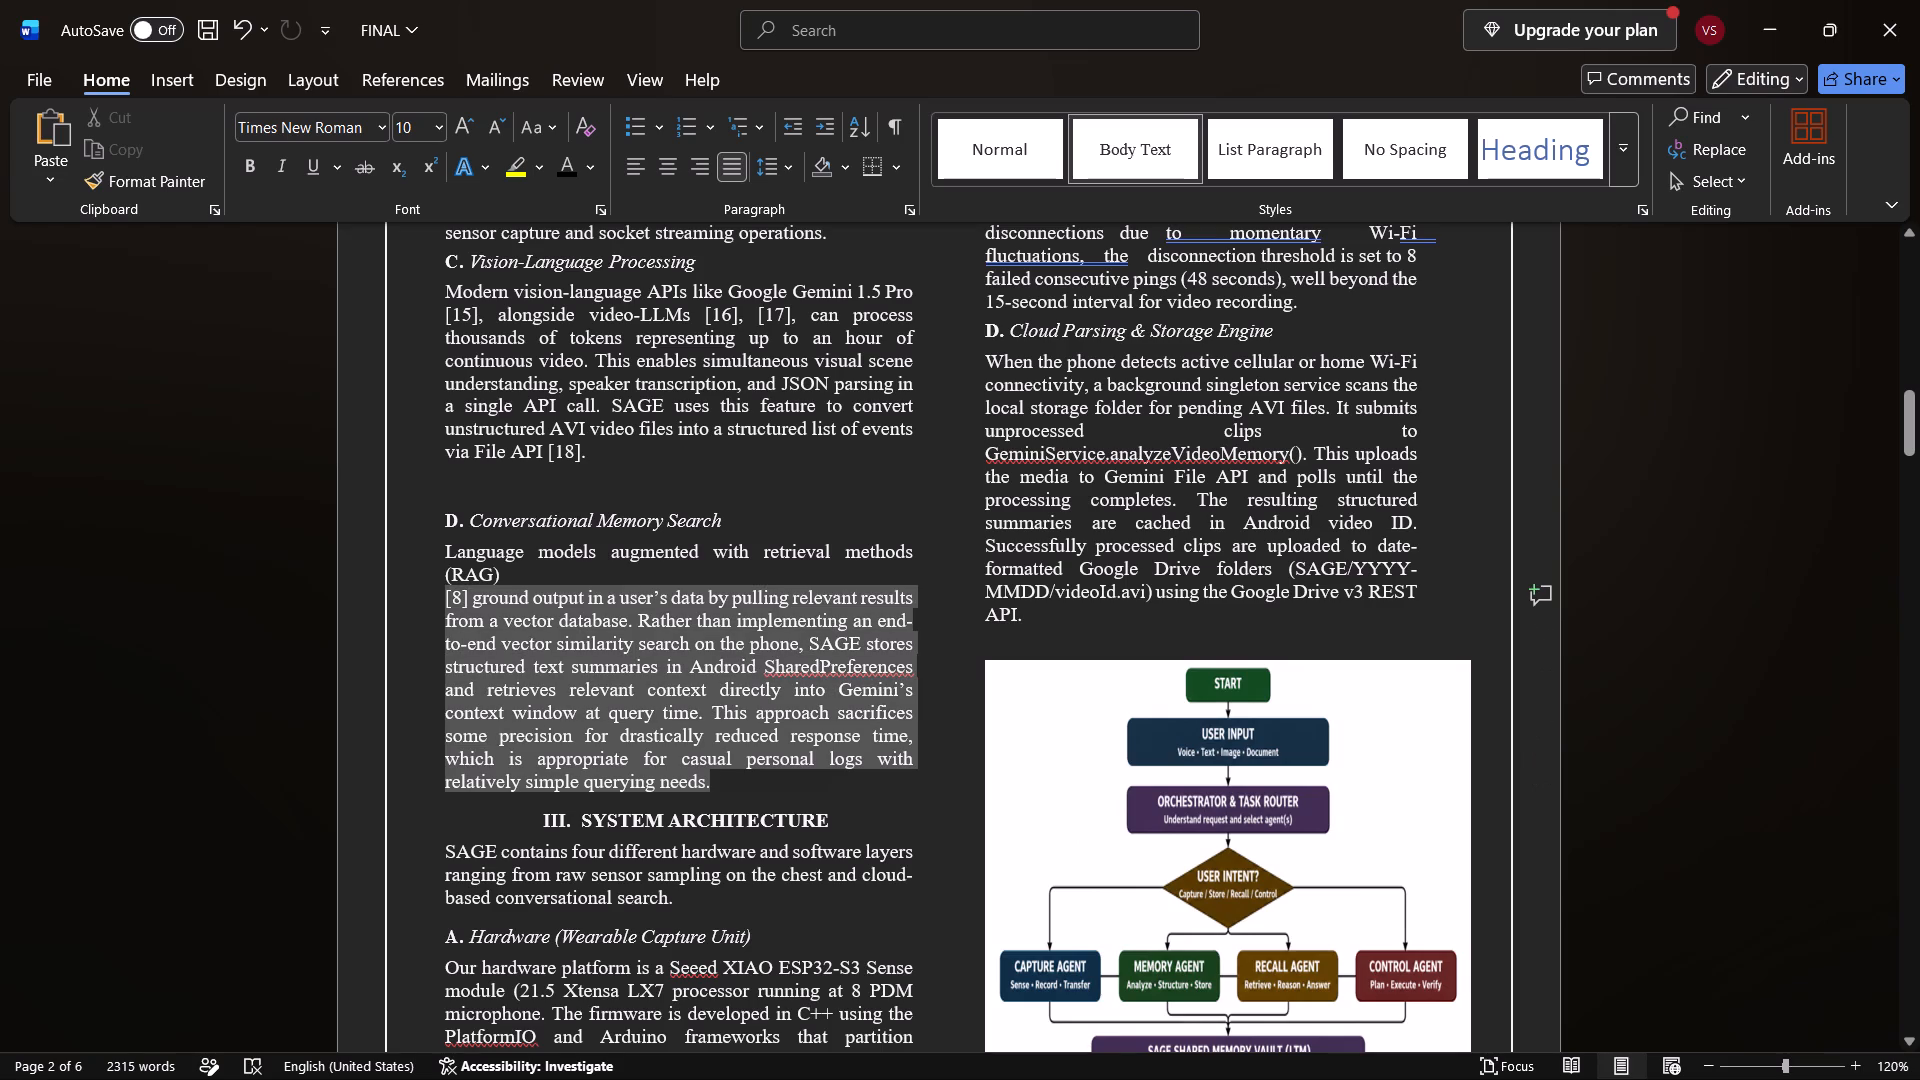
pyautogui.moveTo(448, 604); pyautogui.dragTo(447, 600)
pyautogui.press('BackSpace')
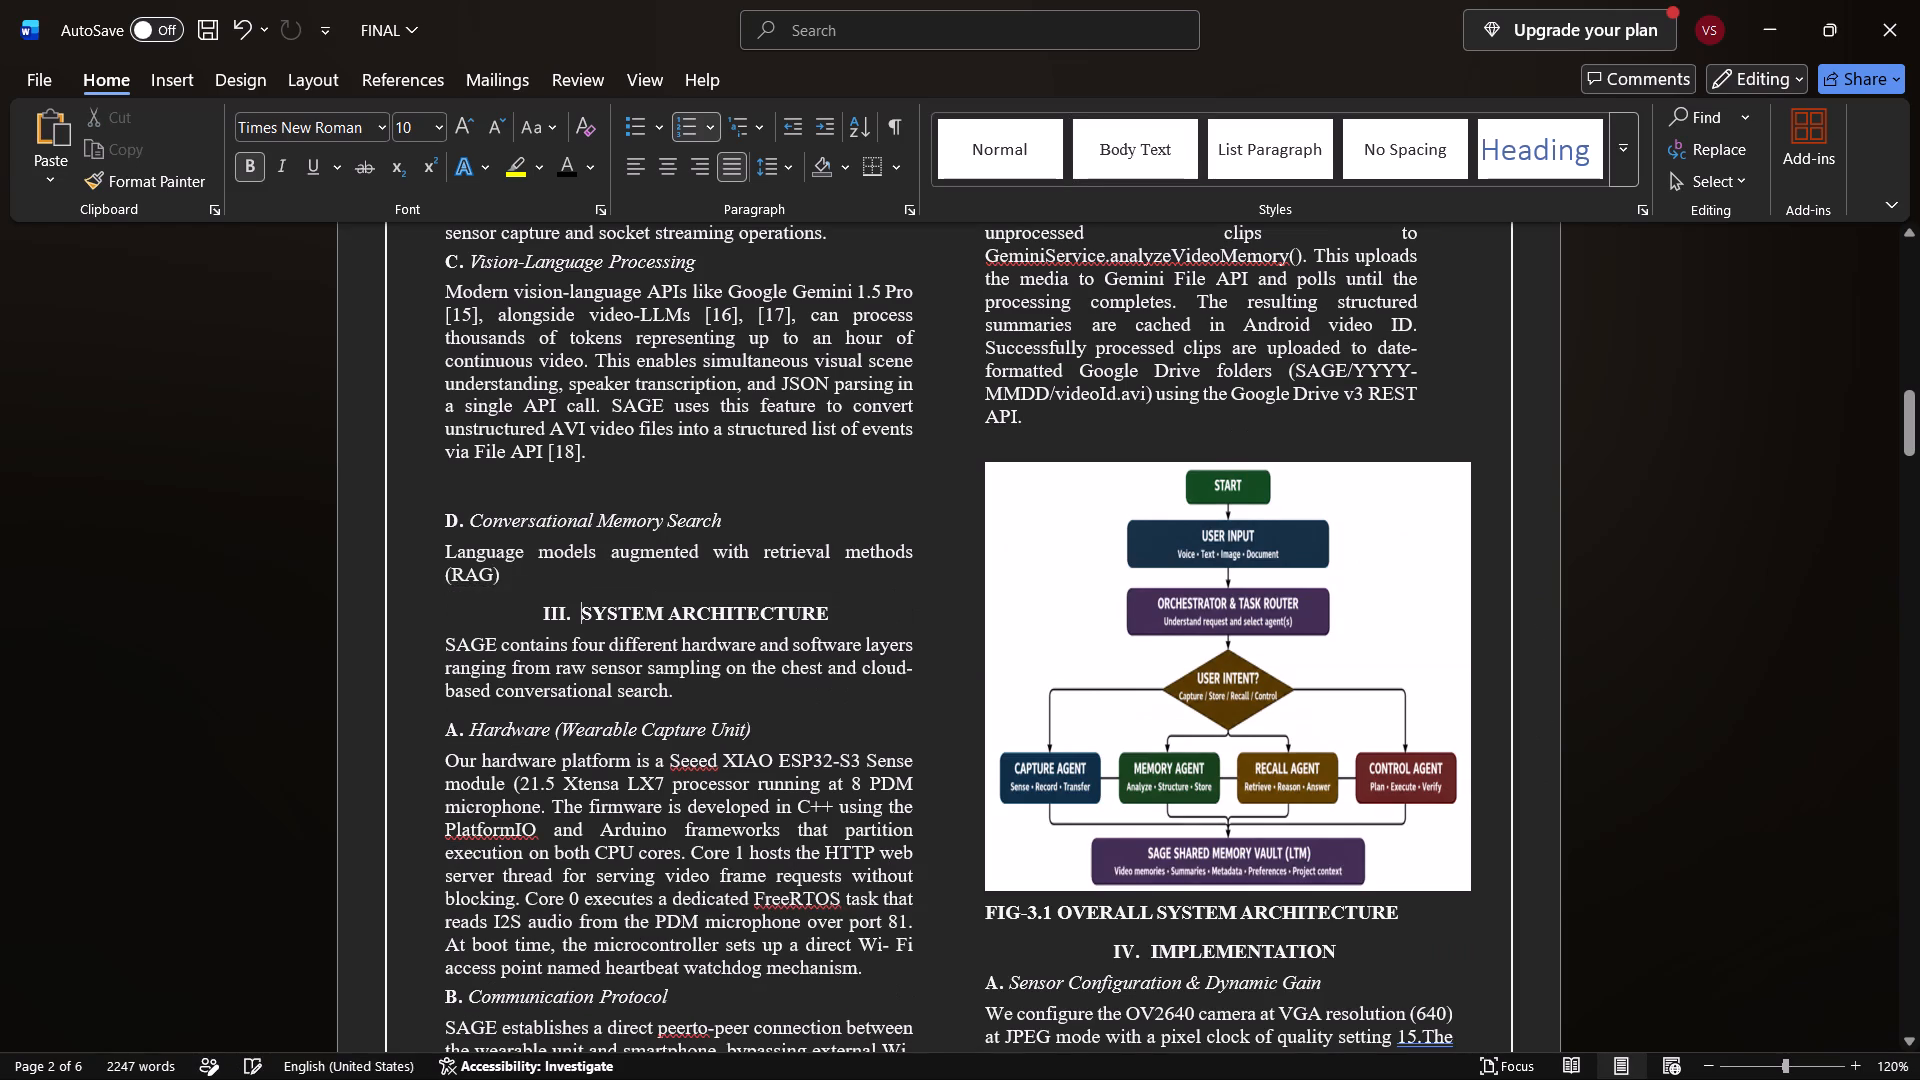
pyautogui.click(524, 584)
pyautogui.hotkey('alt', 'Tab')
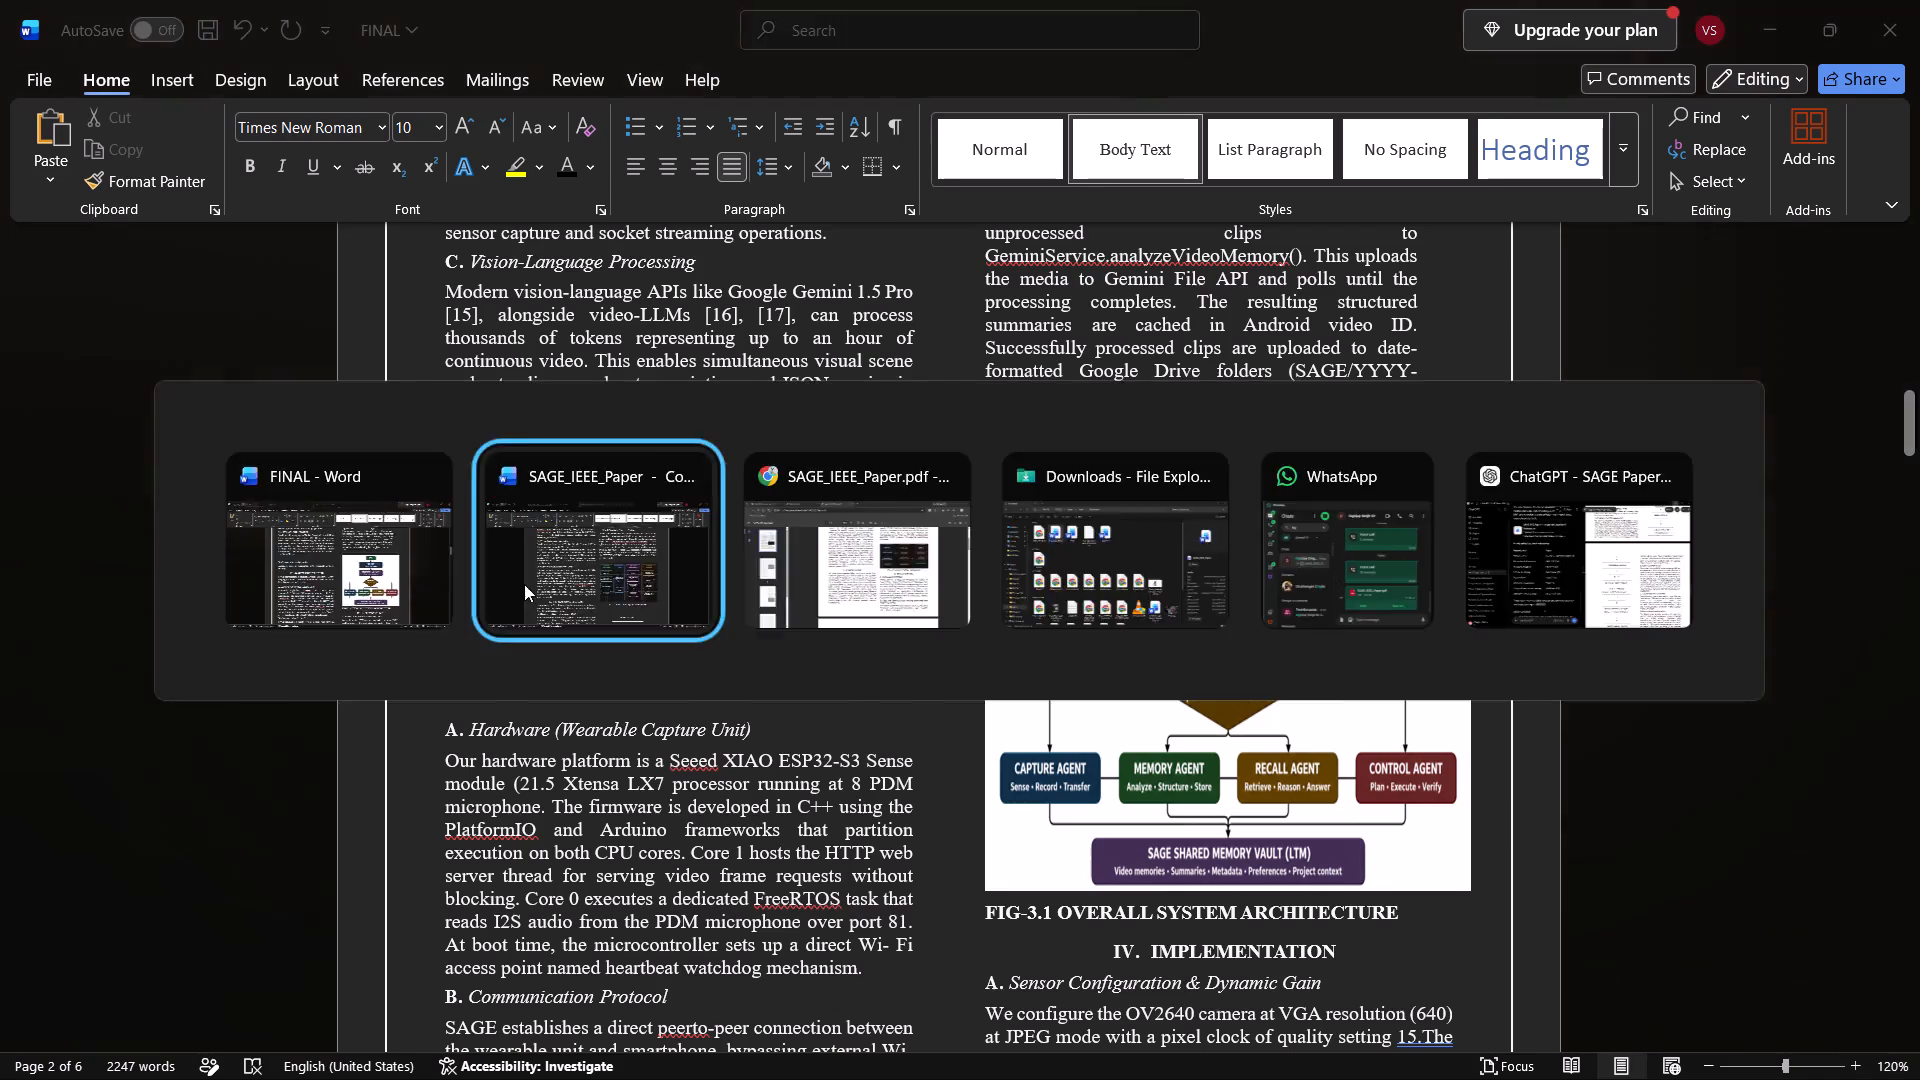
pyautogui.hotkey('alt', 'Tab')
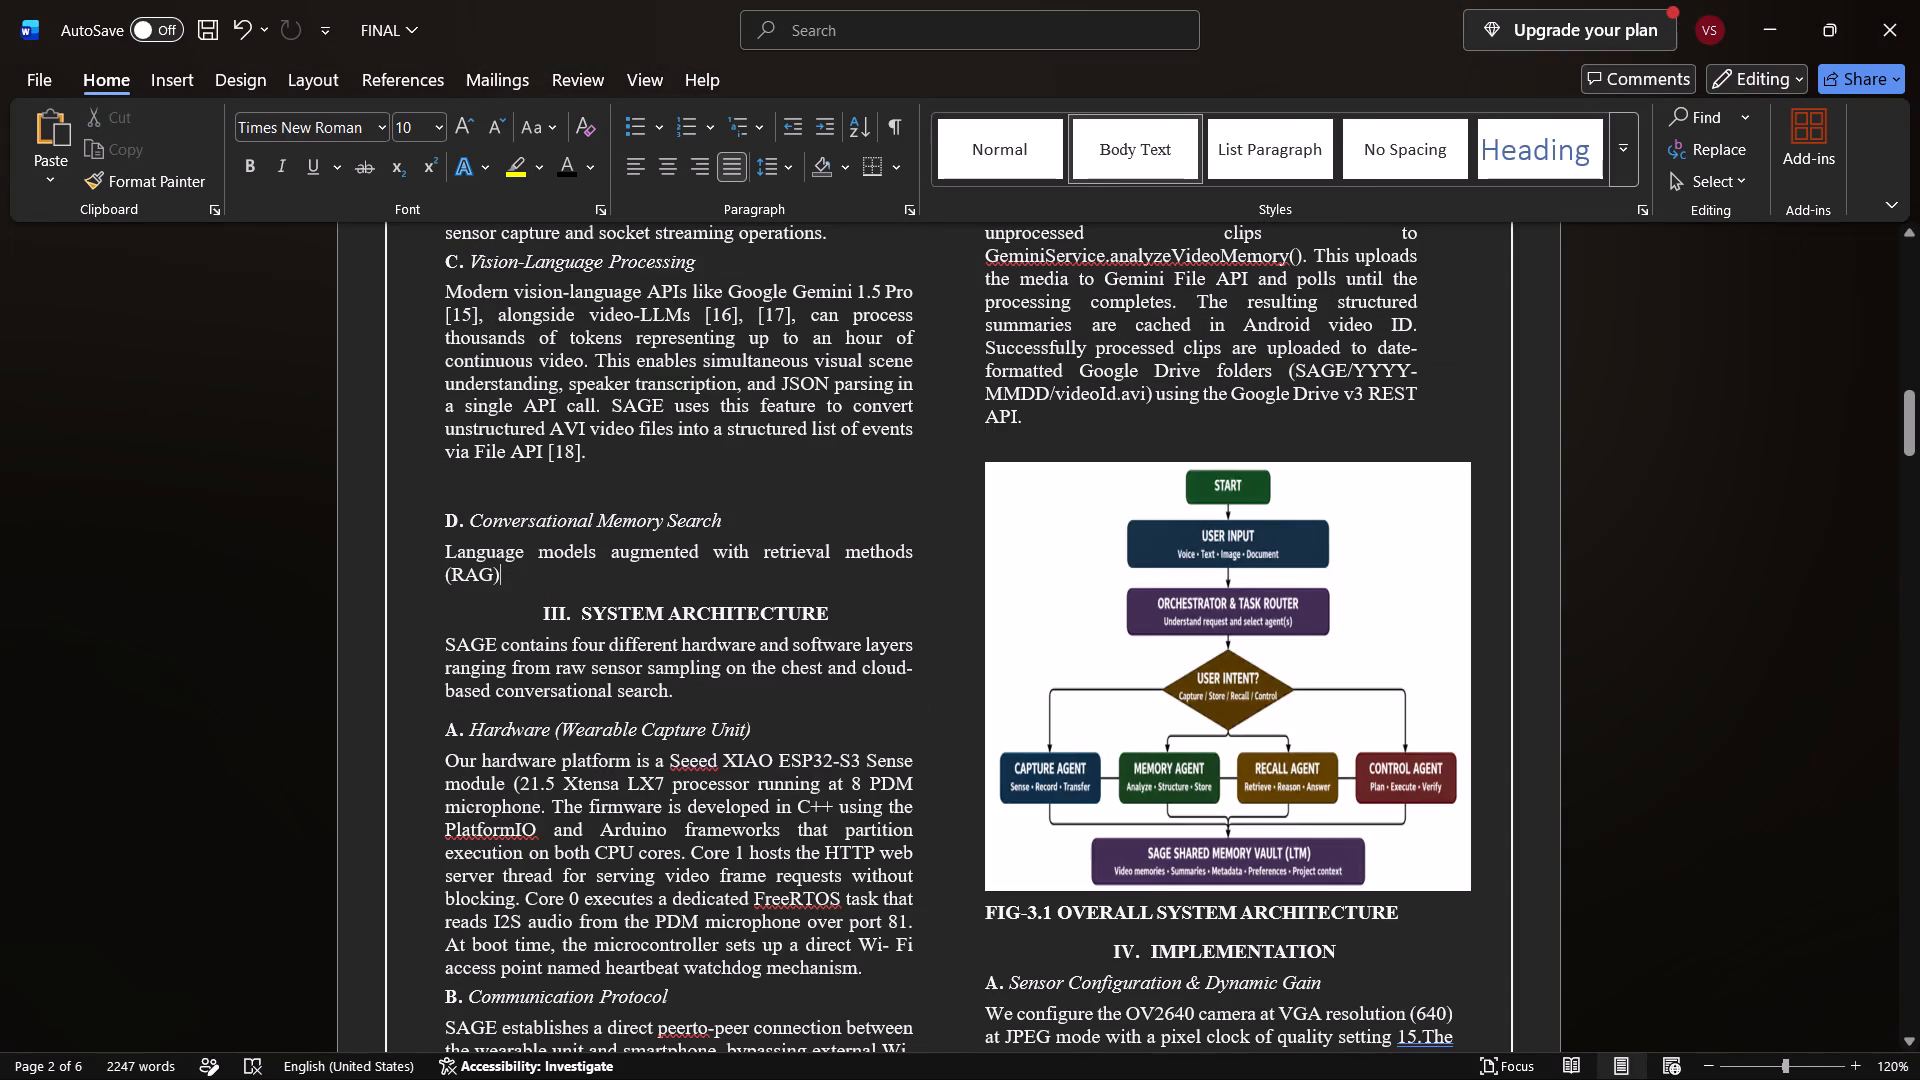
pyautogui.moveTo(524, 584); pyautogui.dragTo(440, 568)
pyautogui.moveTo(440, 568); pyautogui.dragTo(441, 555)
pyautogui.press('BackSpace')
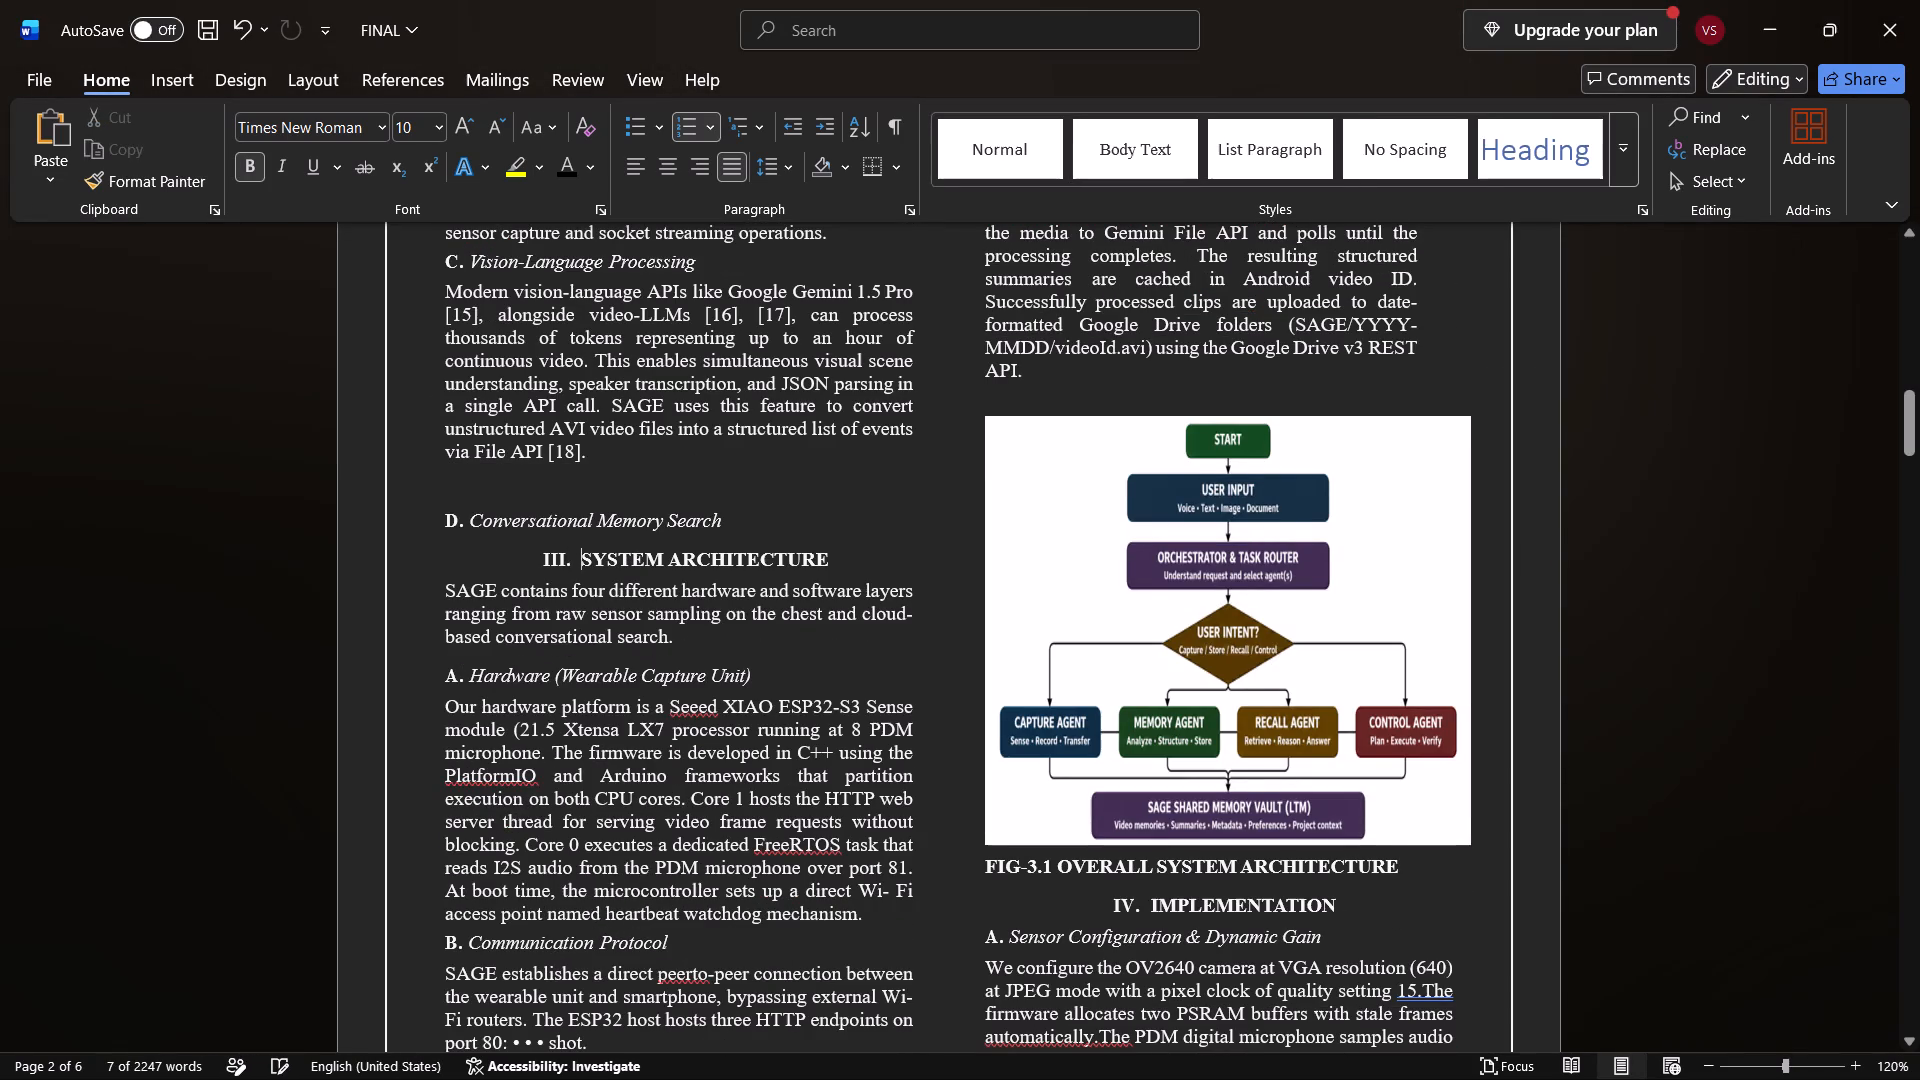
pyautogui.click(743, 524)
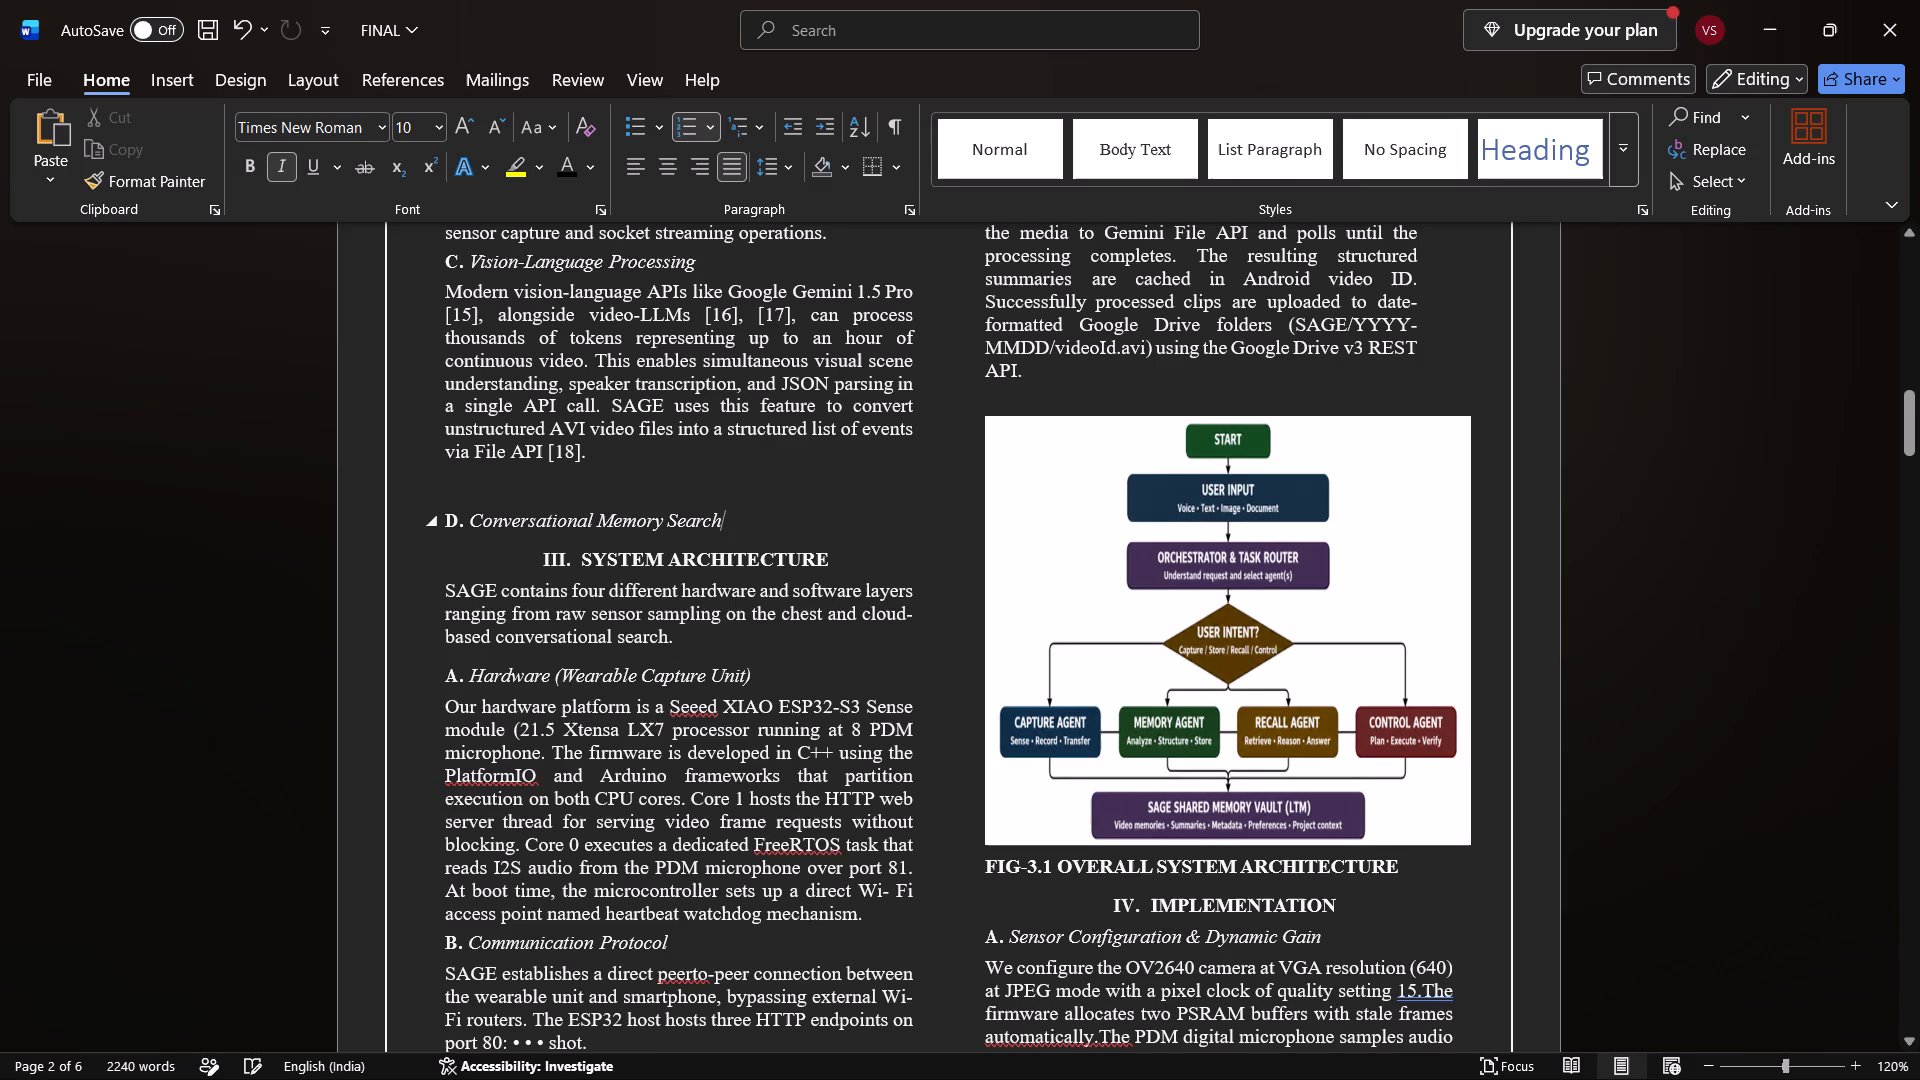
pyautogui.press('Return')
pyautogui.hotkey('ctrl', 'v')
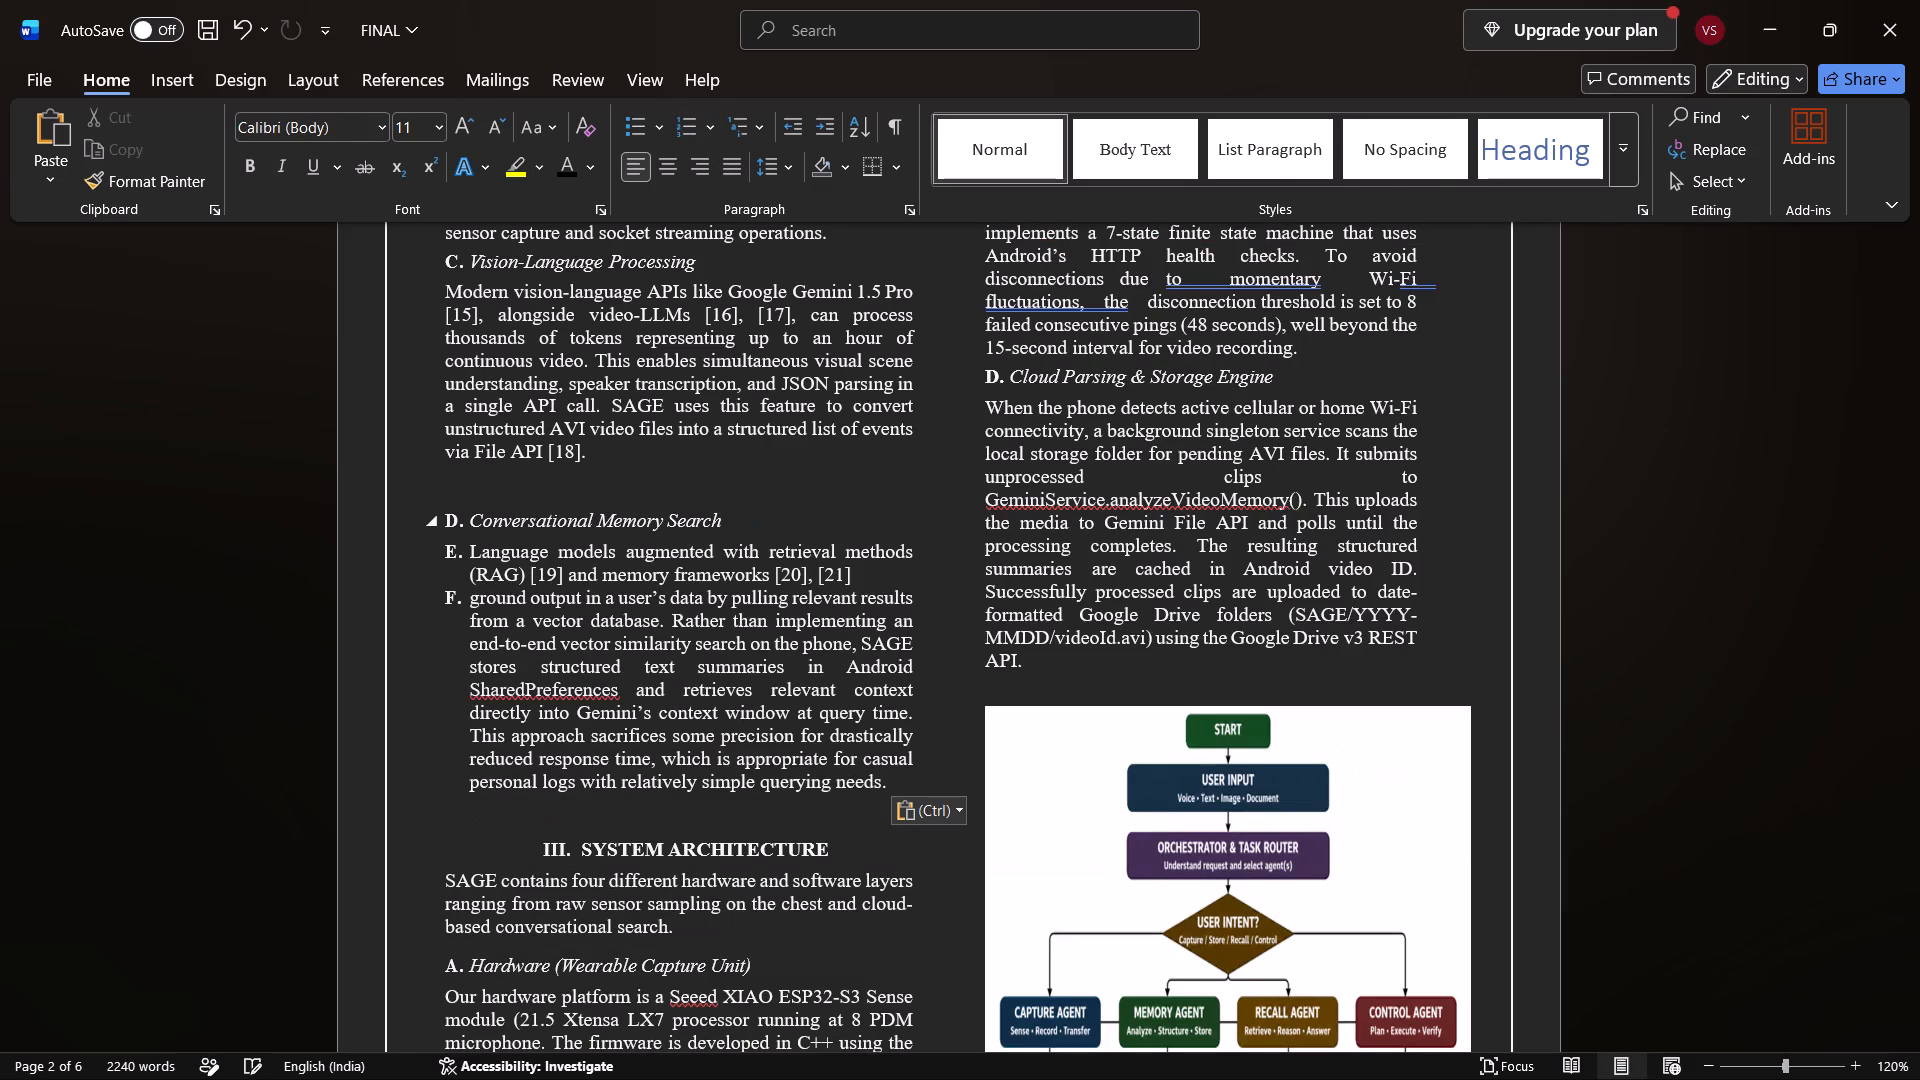
# Remove the E. and F. list numbering from the pasted section D text and join its two parts into one paragraph.
pyautogui.click(469, 547)
pyautogui.press('BackSpace')
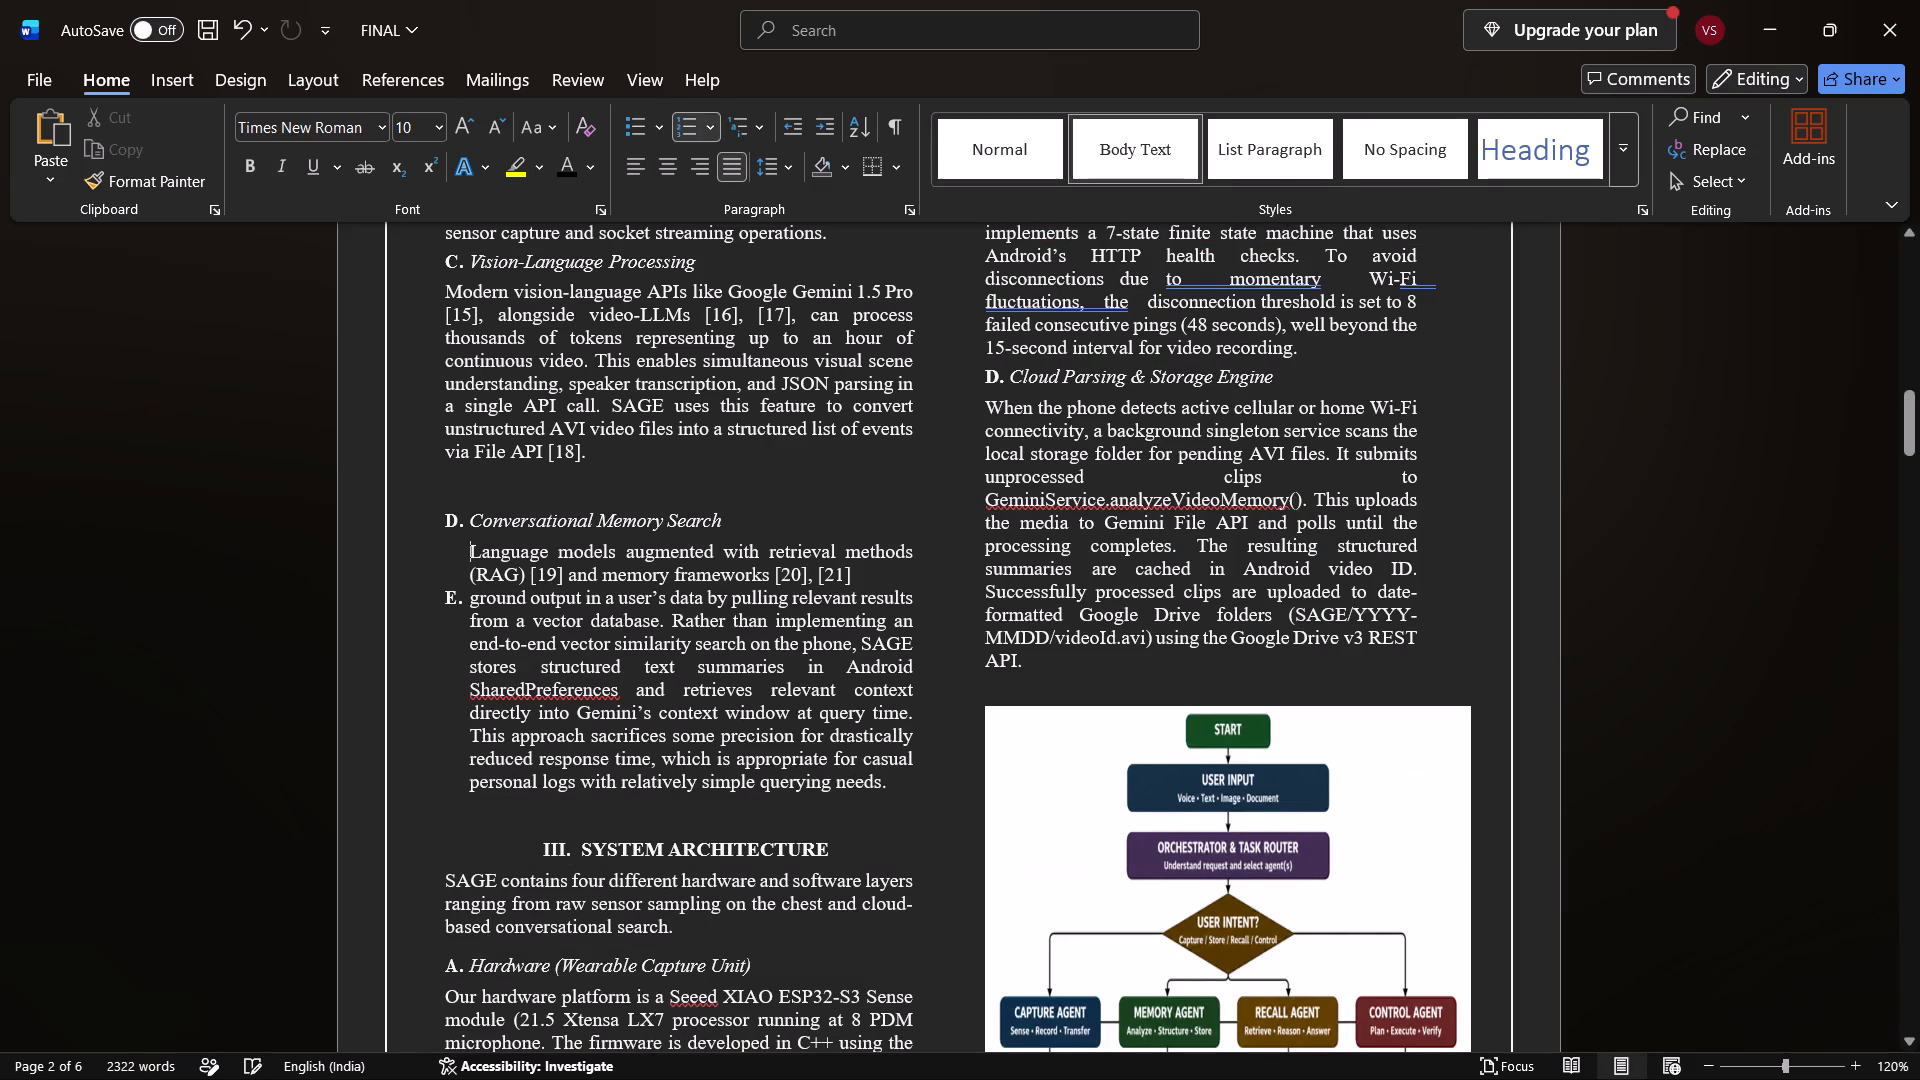
pyautogui.press('BackSpace')
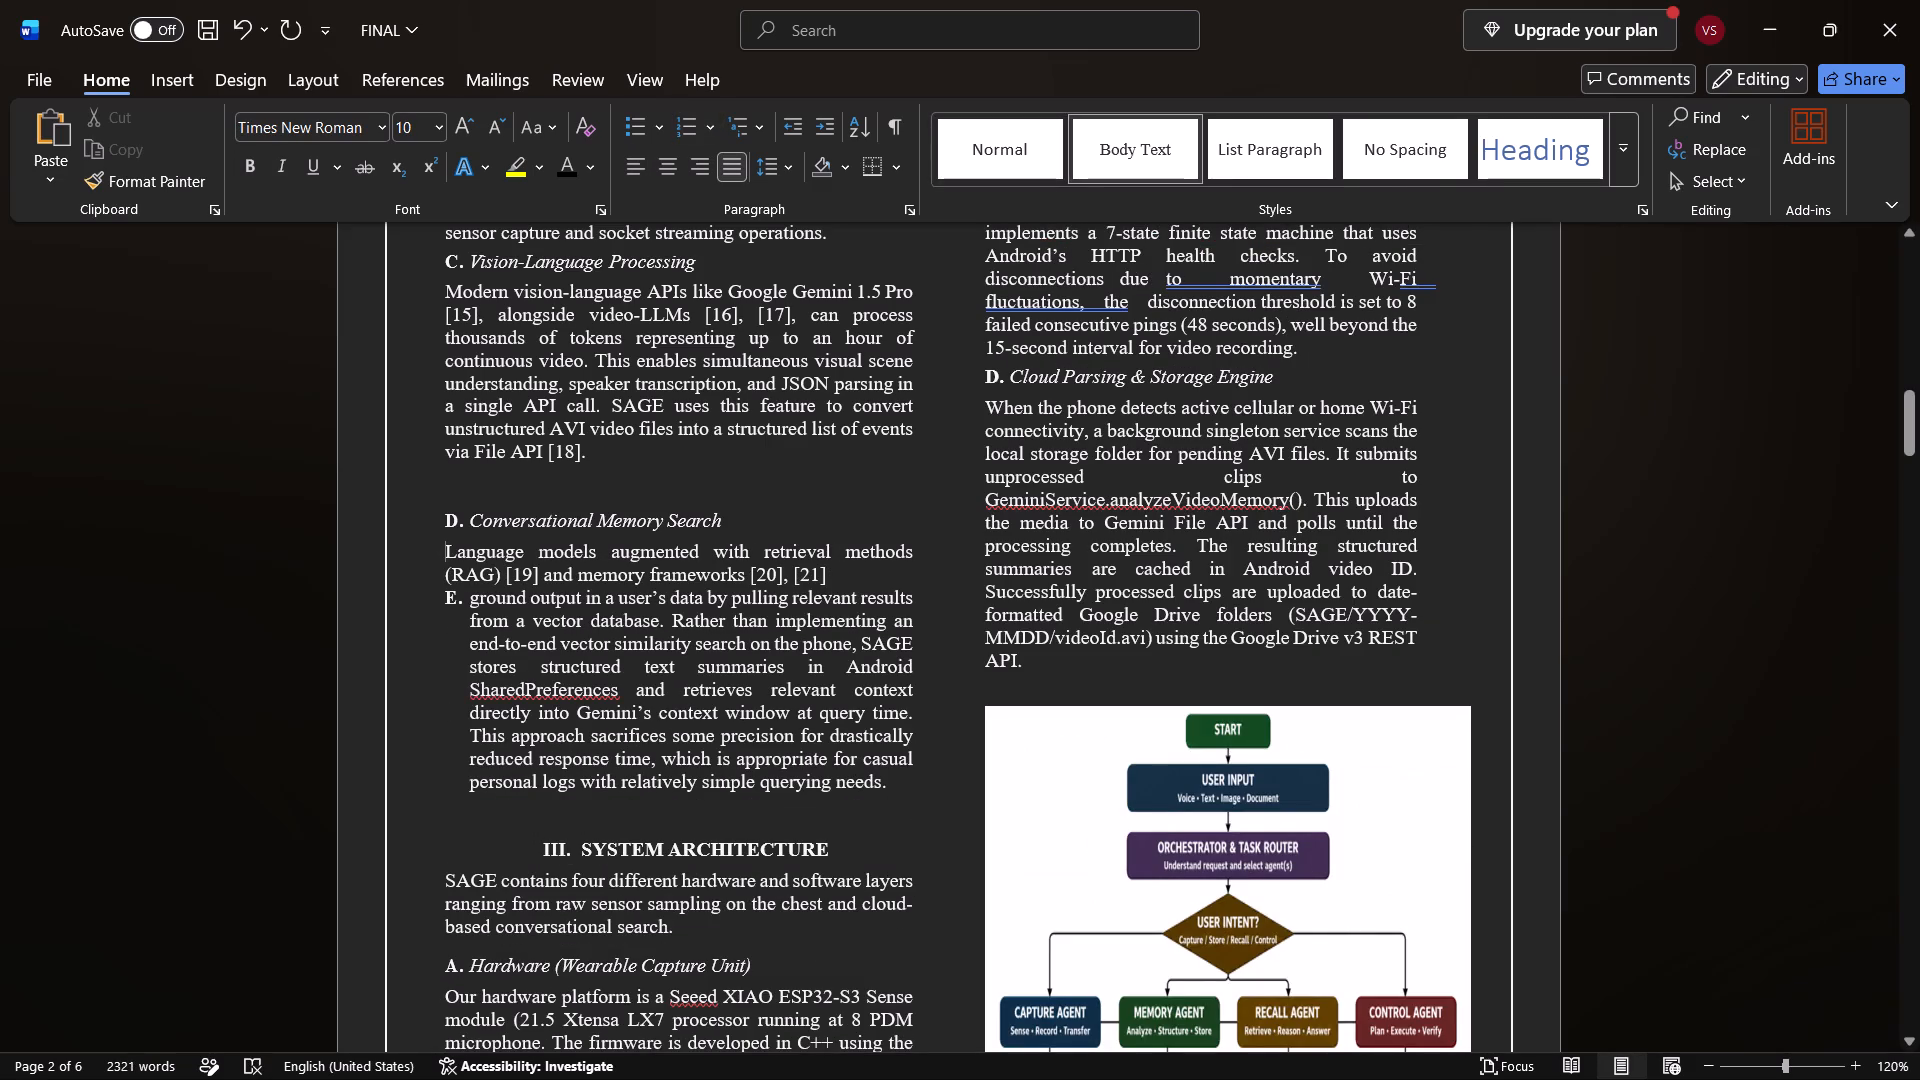
pyautogui.click(470, 601)
pyautogui.press('BackSpace')
pyautogui.press('BackSpace')
pyautogui.press('BackSpace')
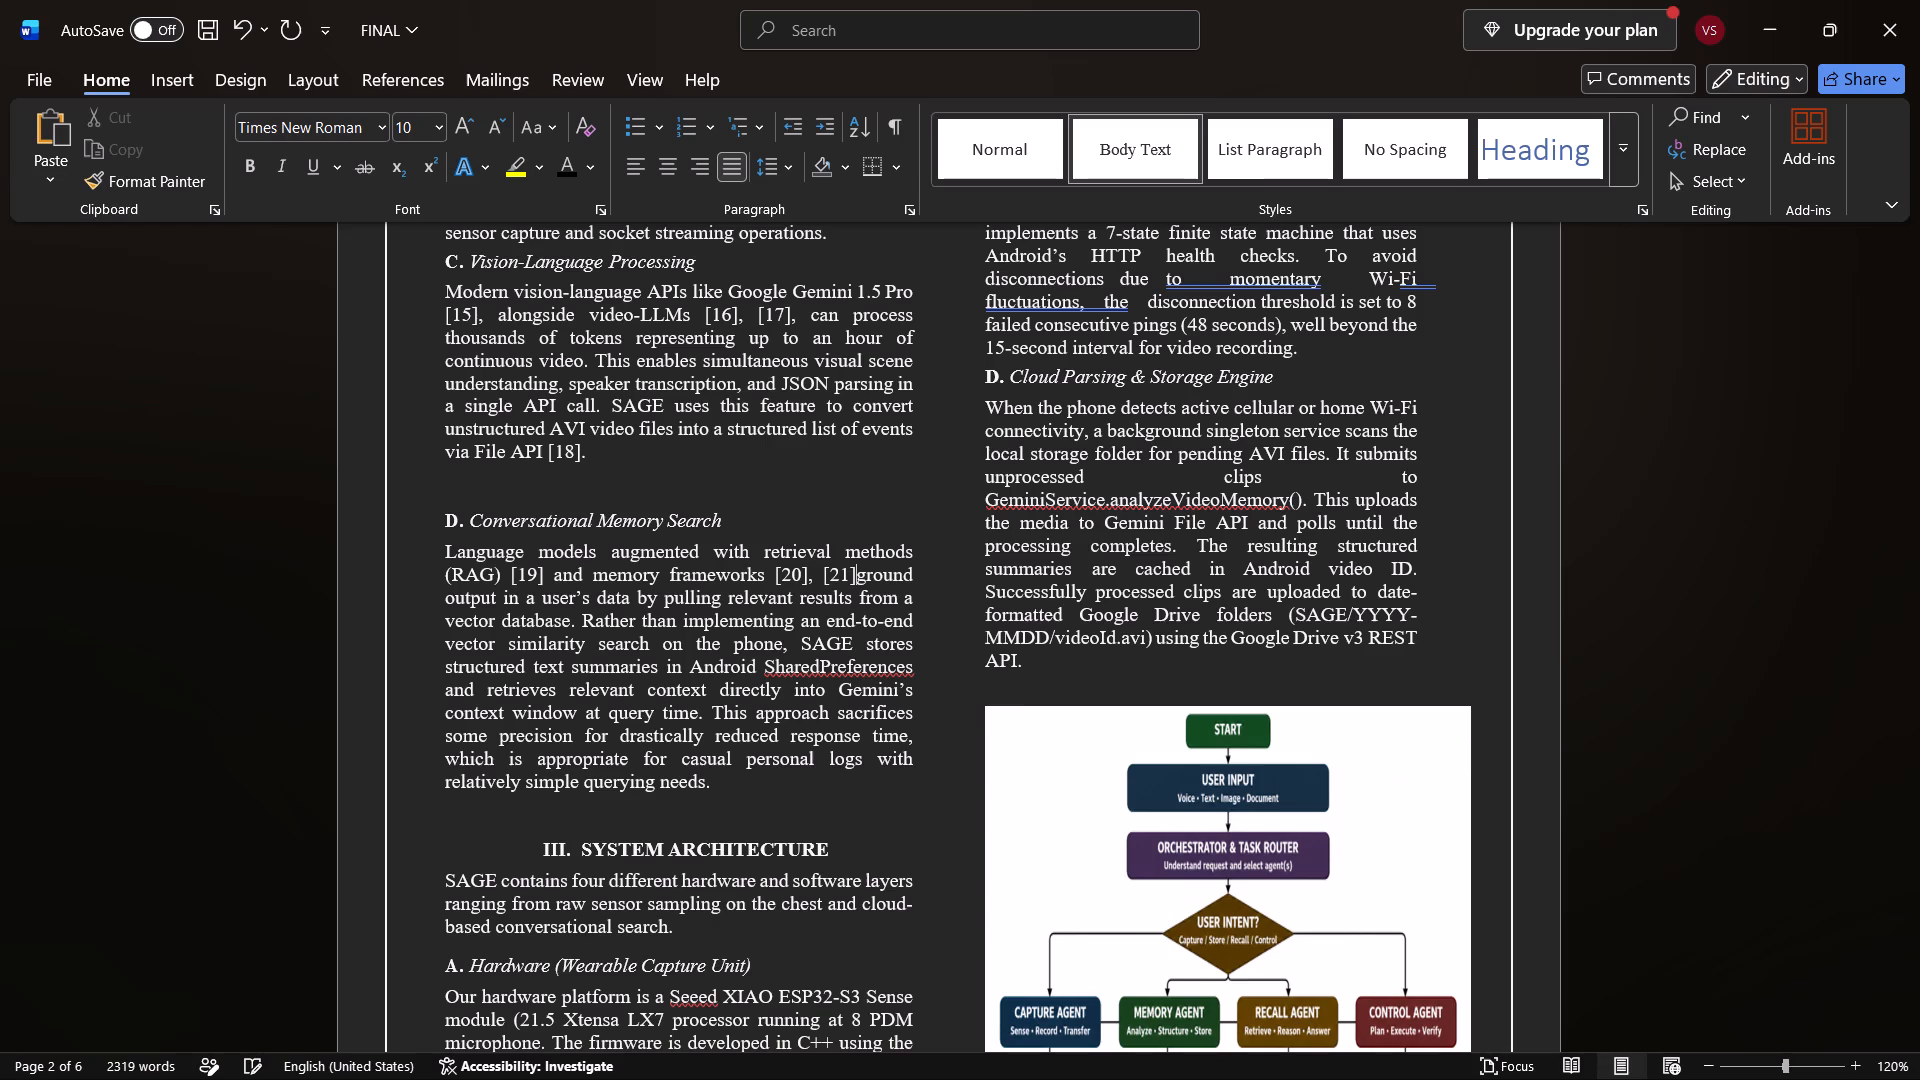
pyautogui.press('space')
# Review the updated Introduction, Related Work and References sections across the pages of FINAL.
pyautogui.scroll(1, 814, 560)
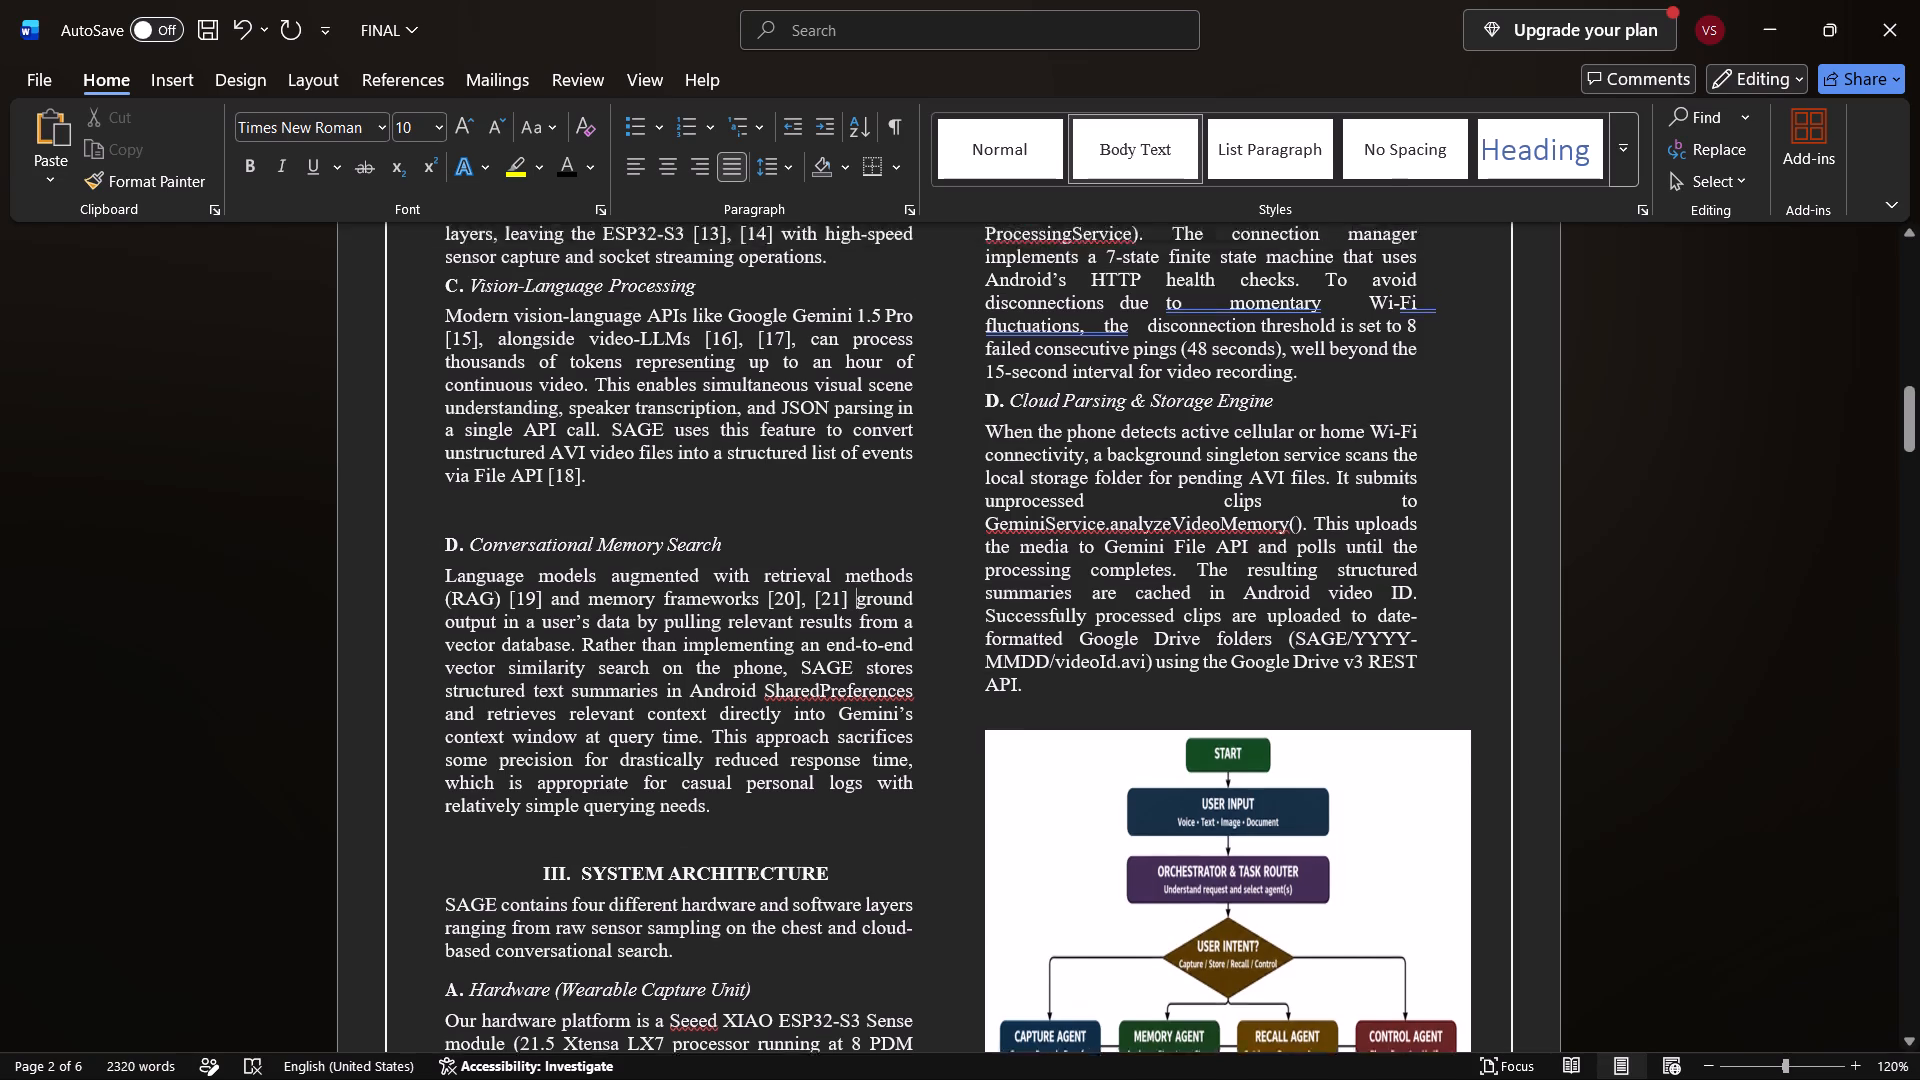
pyautogui.scroll(2, 814, 560)
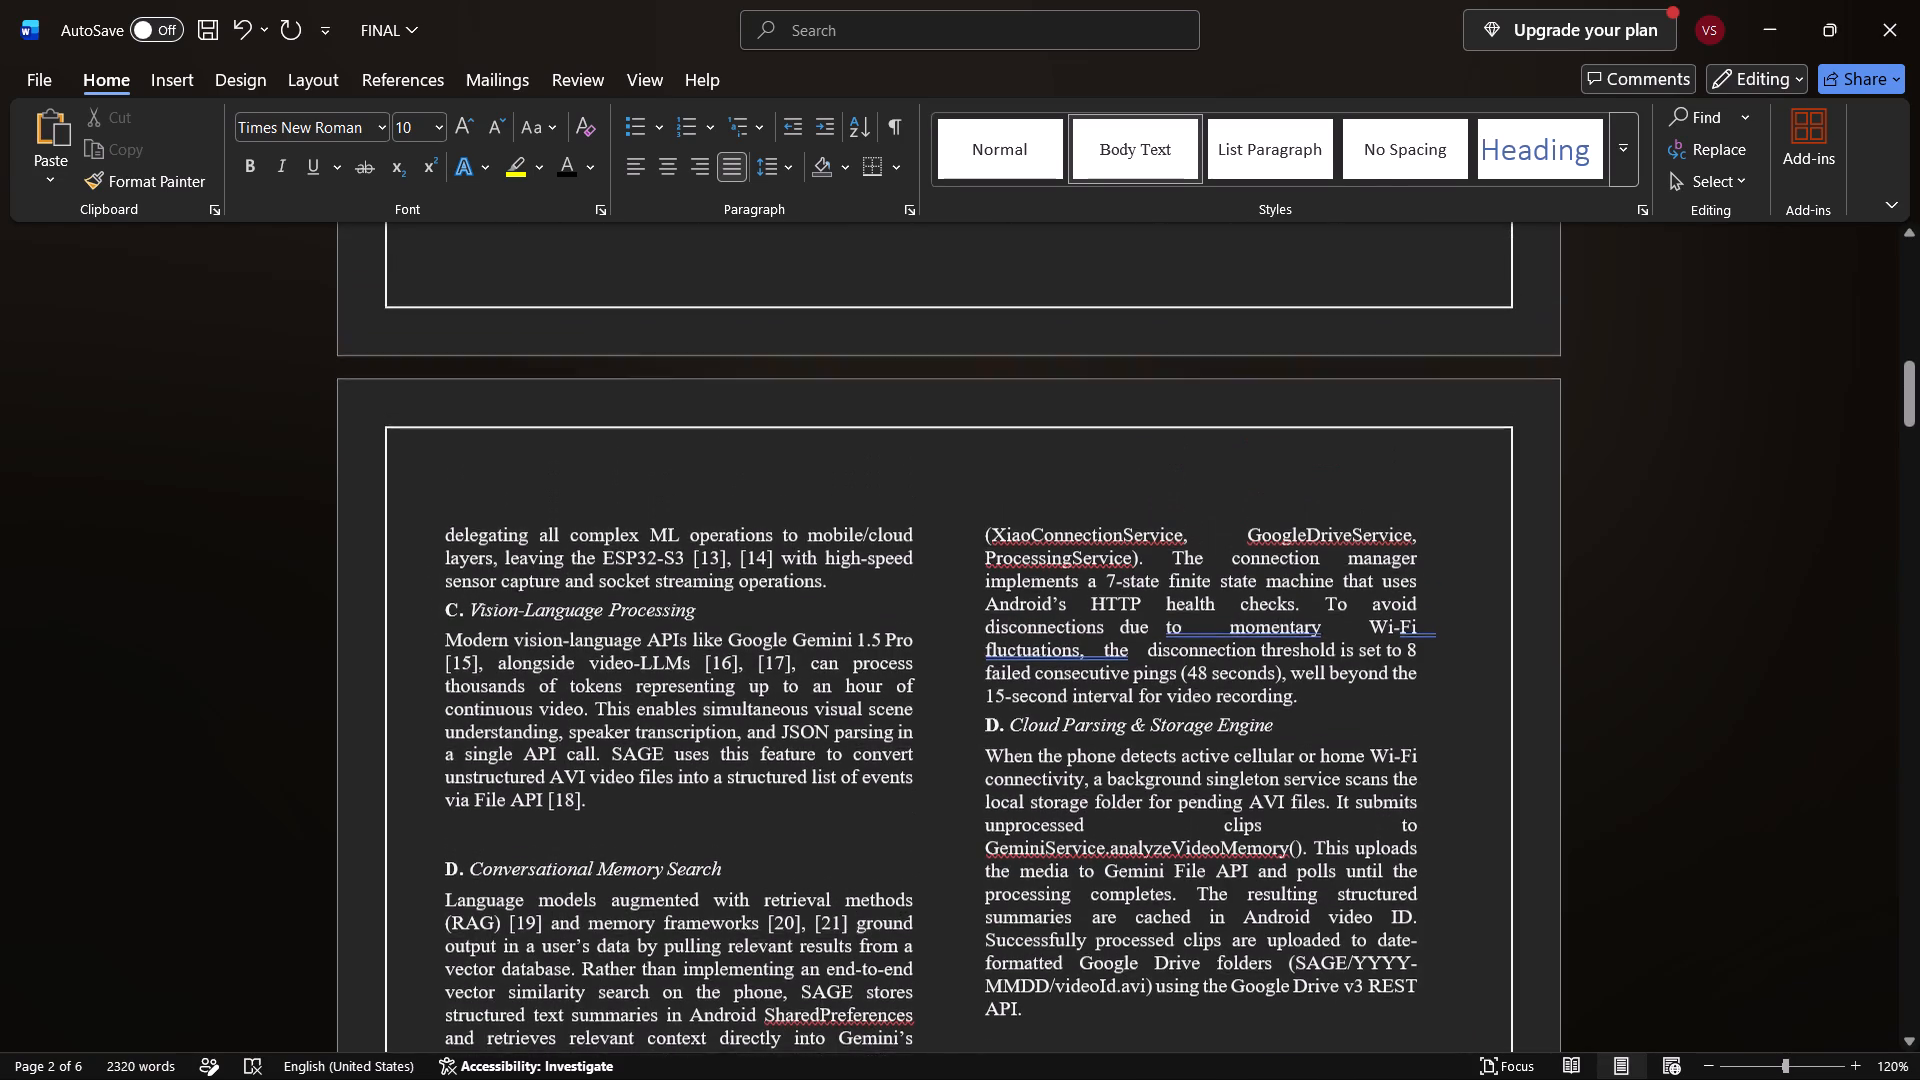
pyautogui.scroll(2, 814, 560)
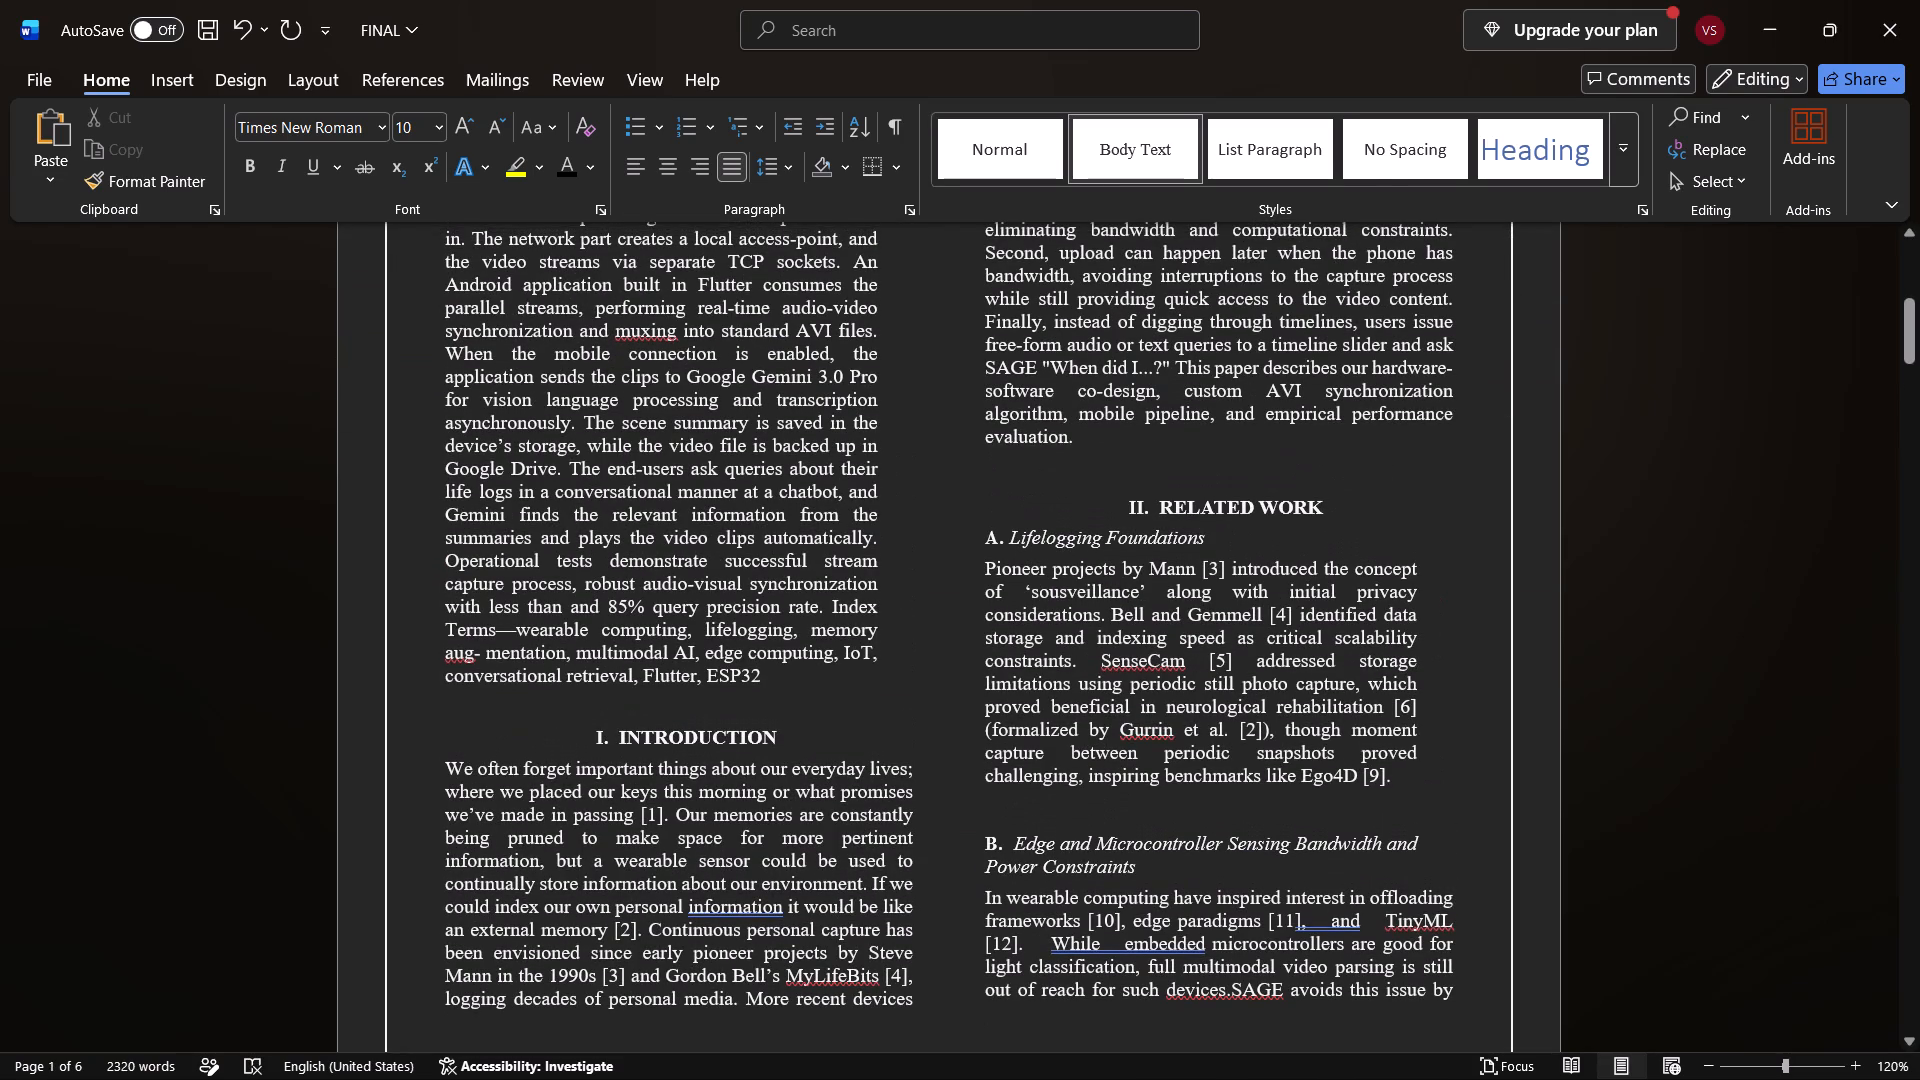
pyautogui.scroll(1, 1018, 583)
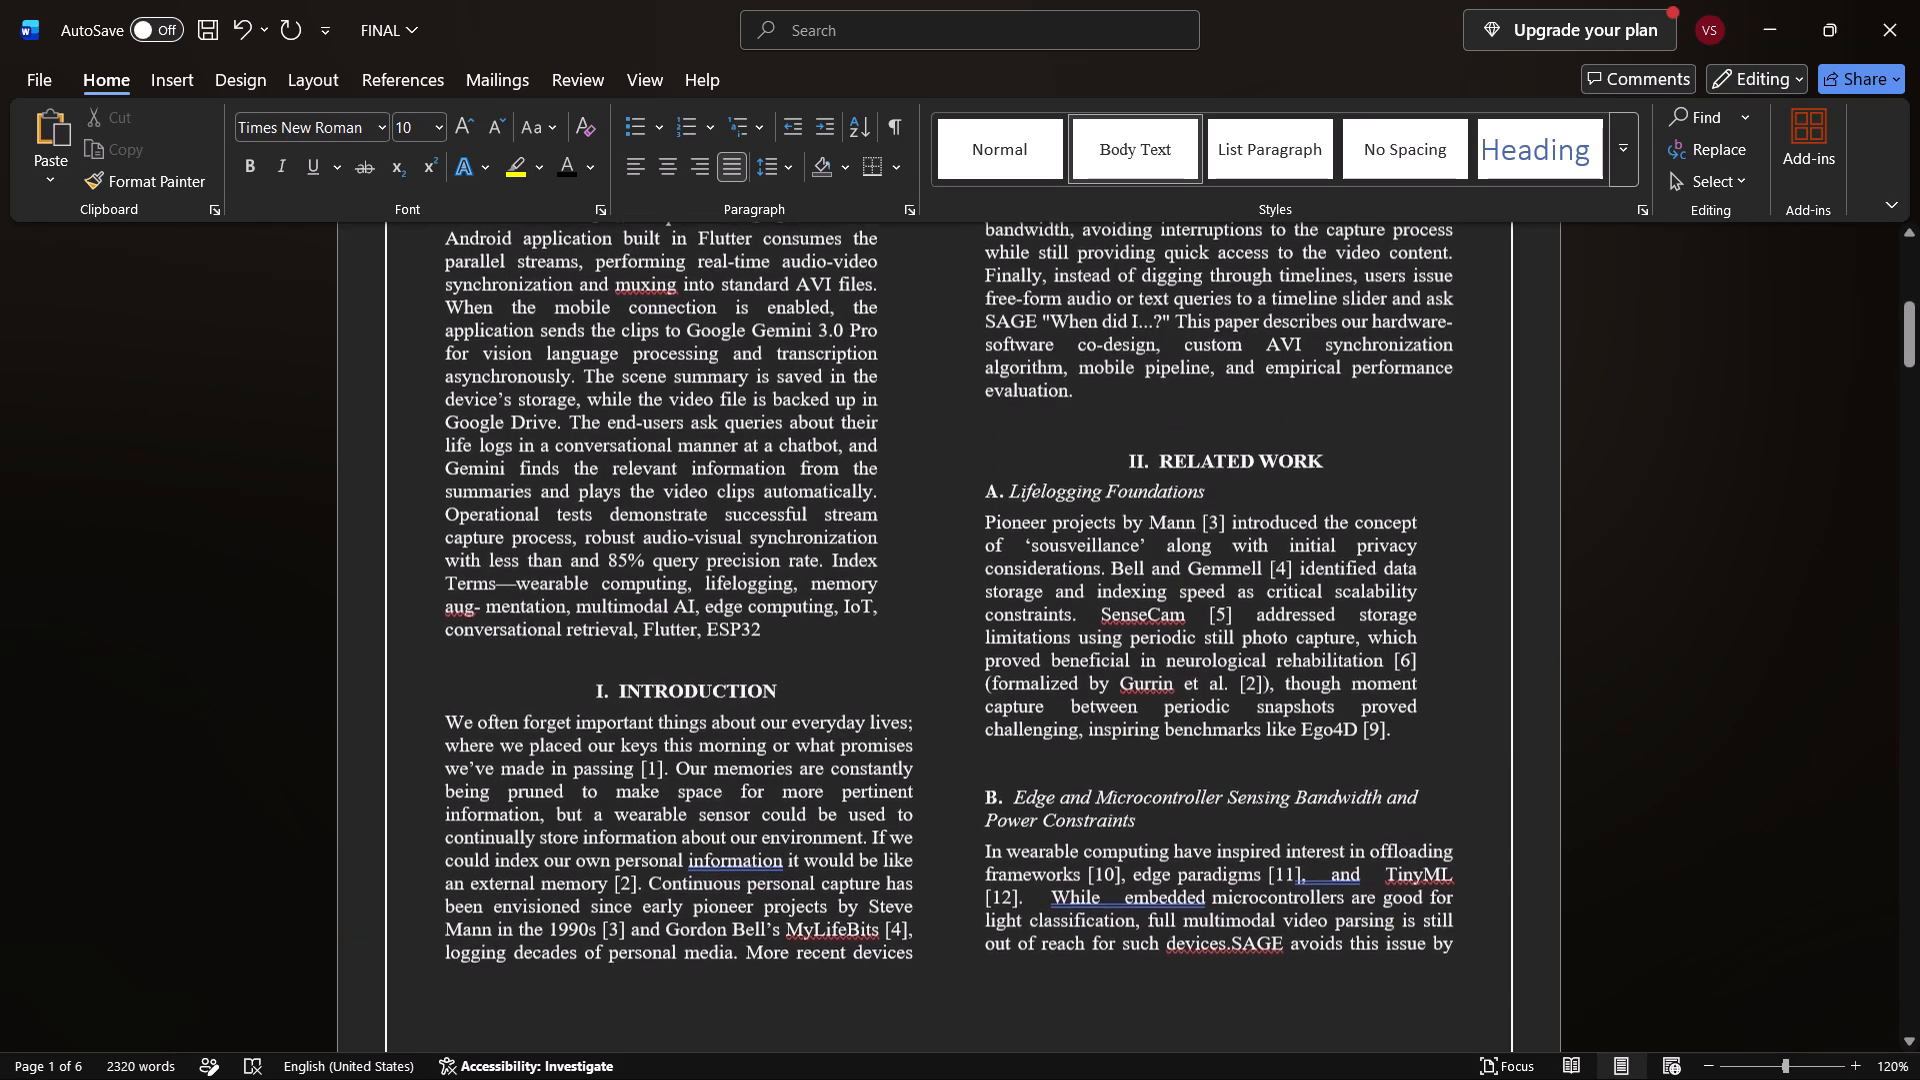
pyautogui.scroll(3, 1018, 583)
pyautogui.scroll(-3, 1018, 583)
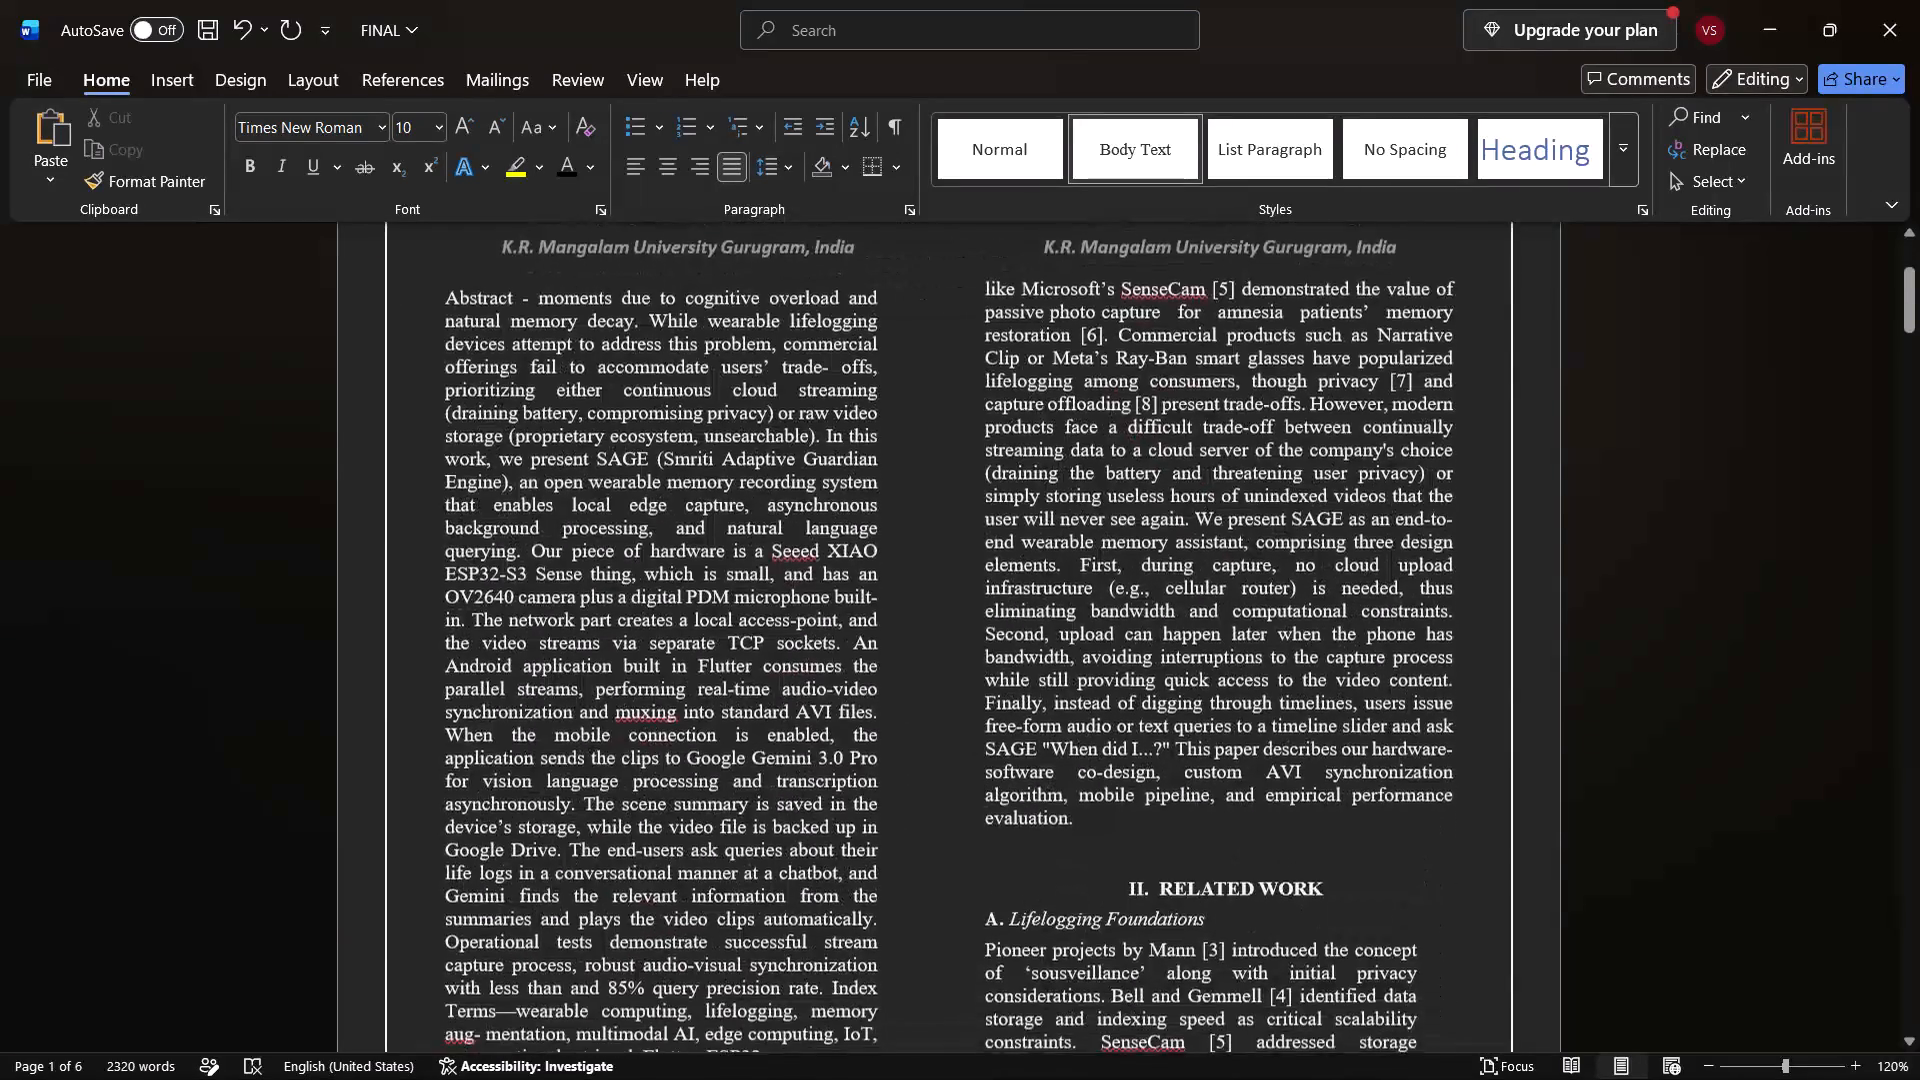
pyautogui.scroll(-3, 1018, 583)
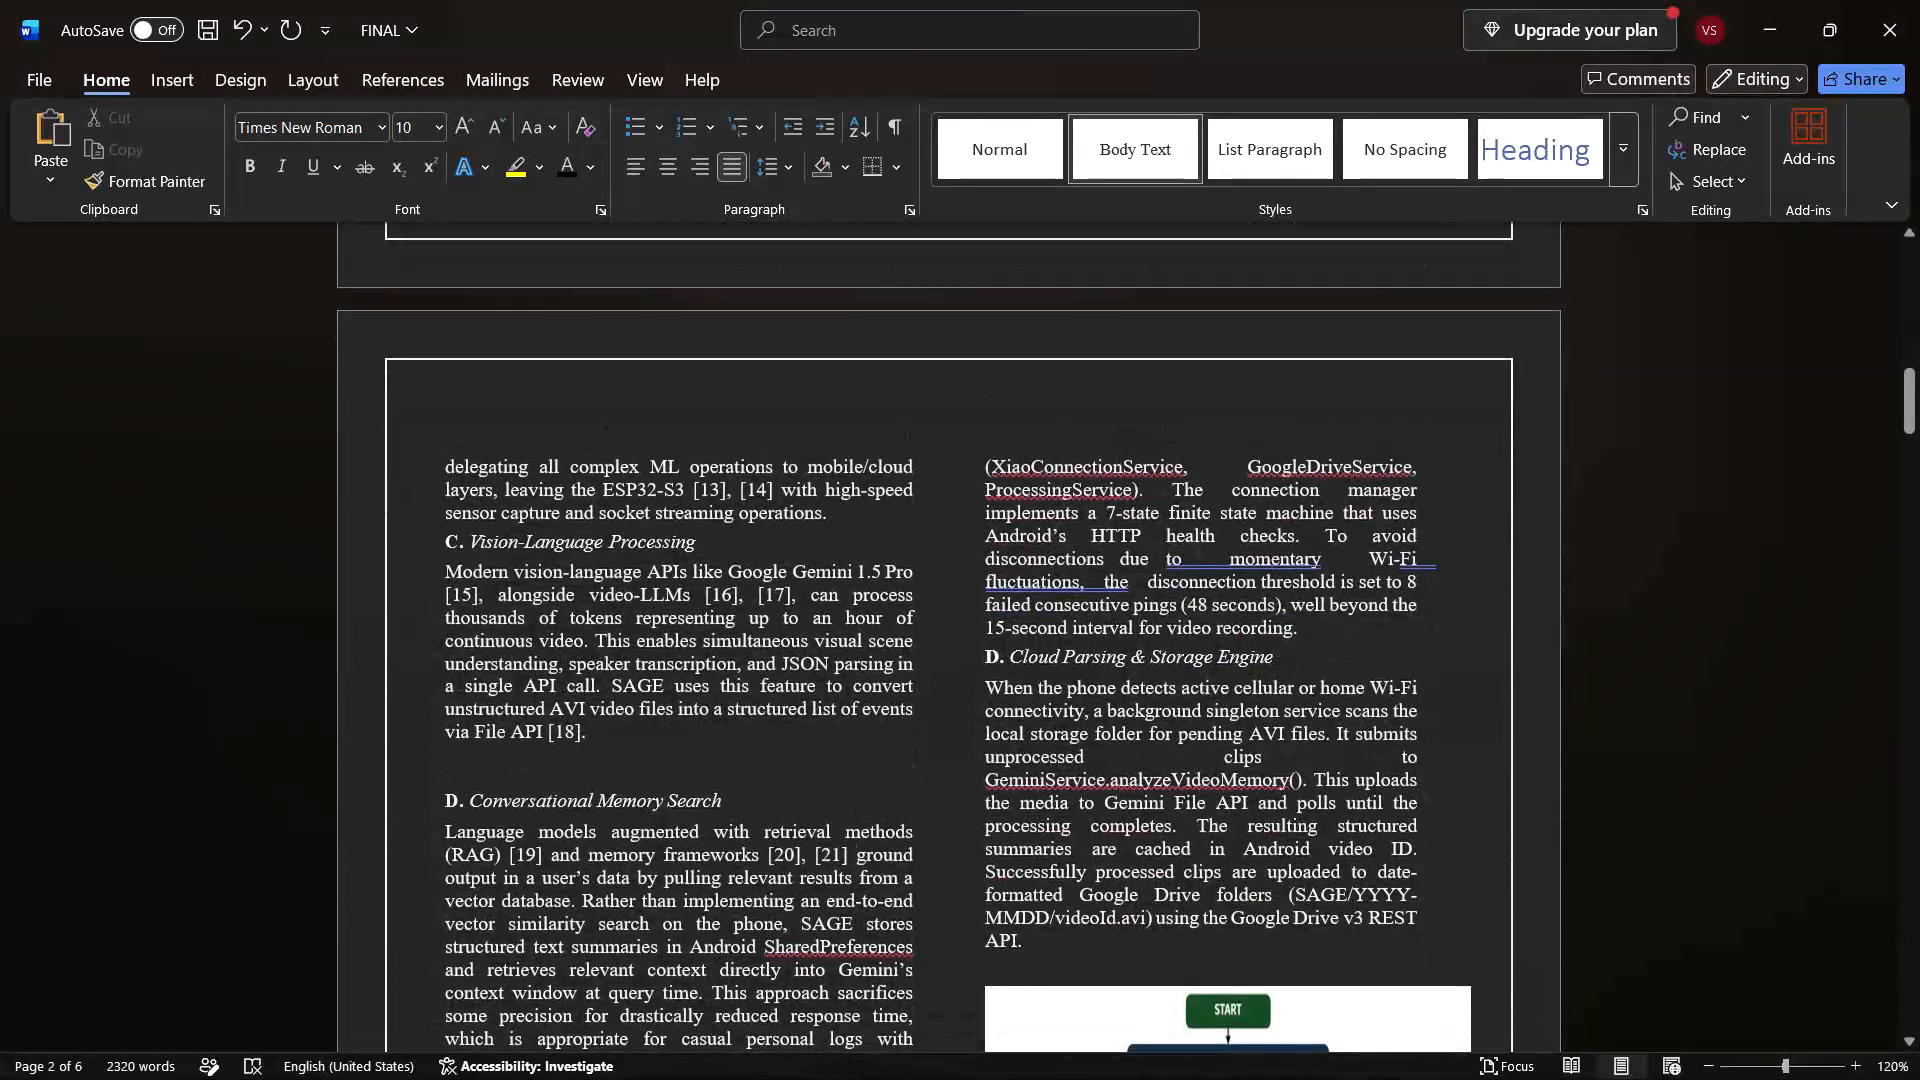
pyautogui.scroll(-3, 1018, 583)
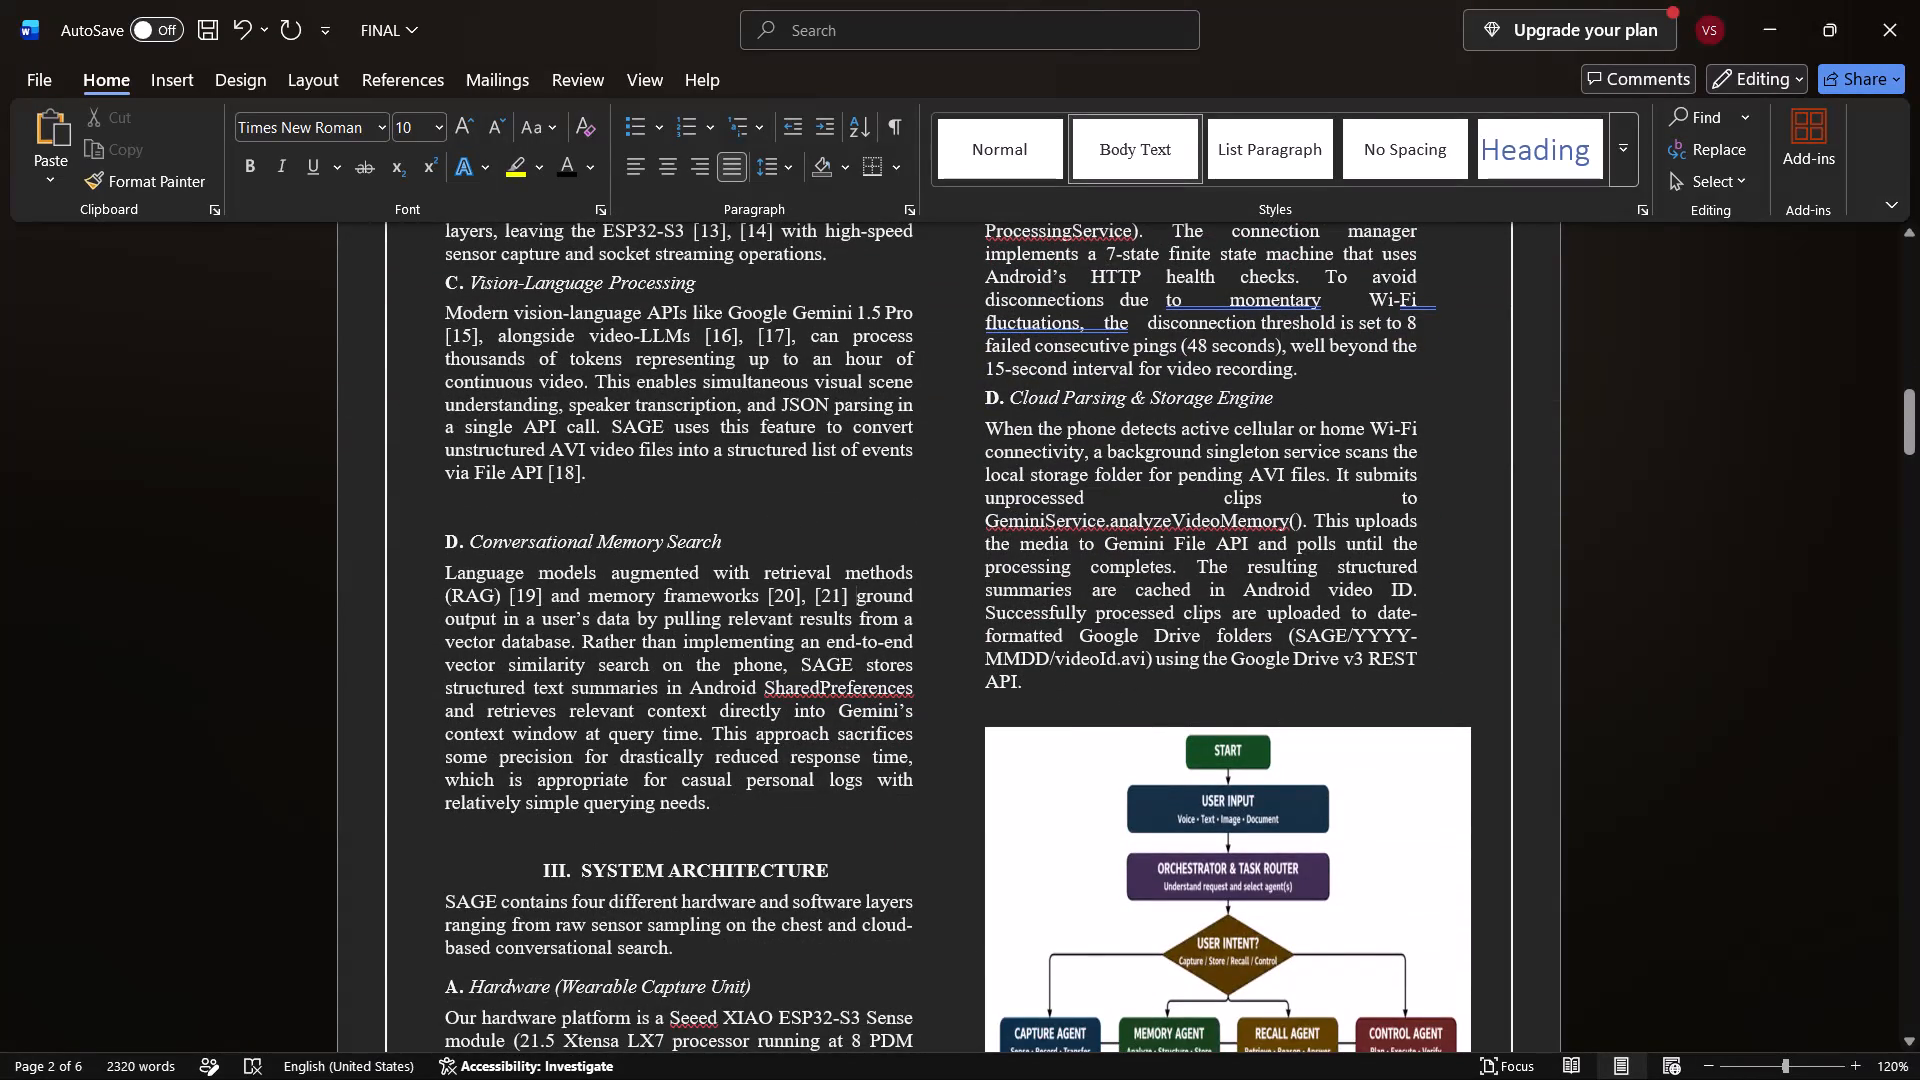
pyautogui.scroll(-11, 1018, 583)
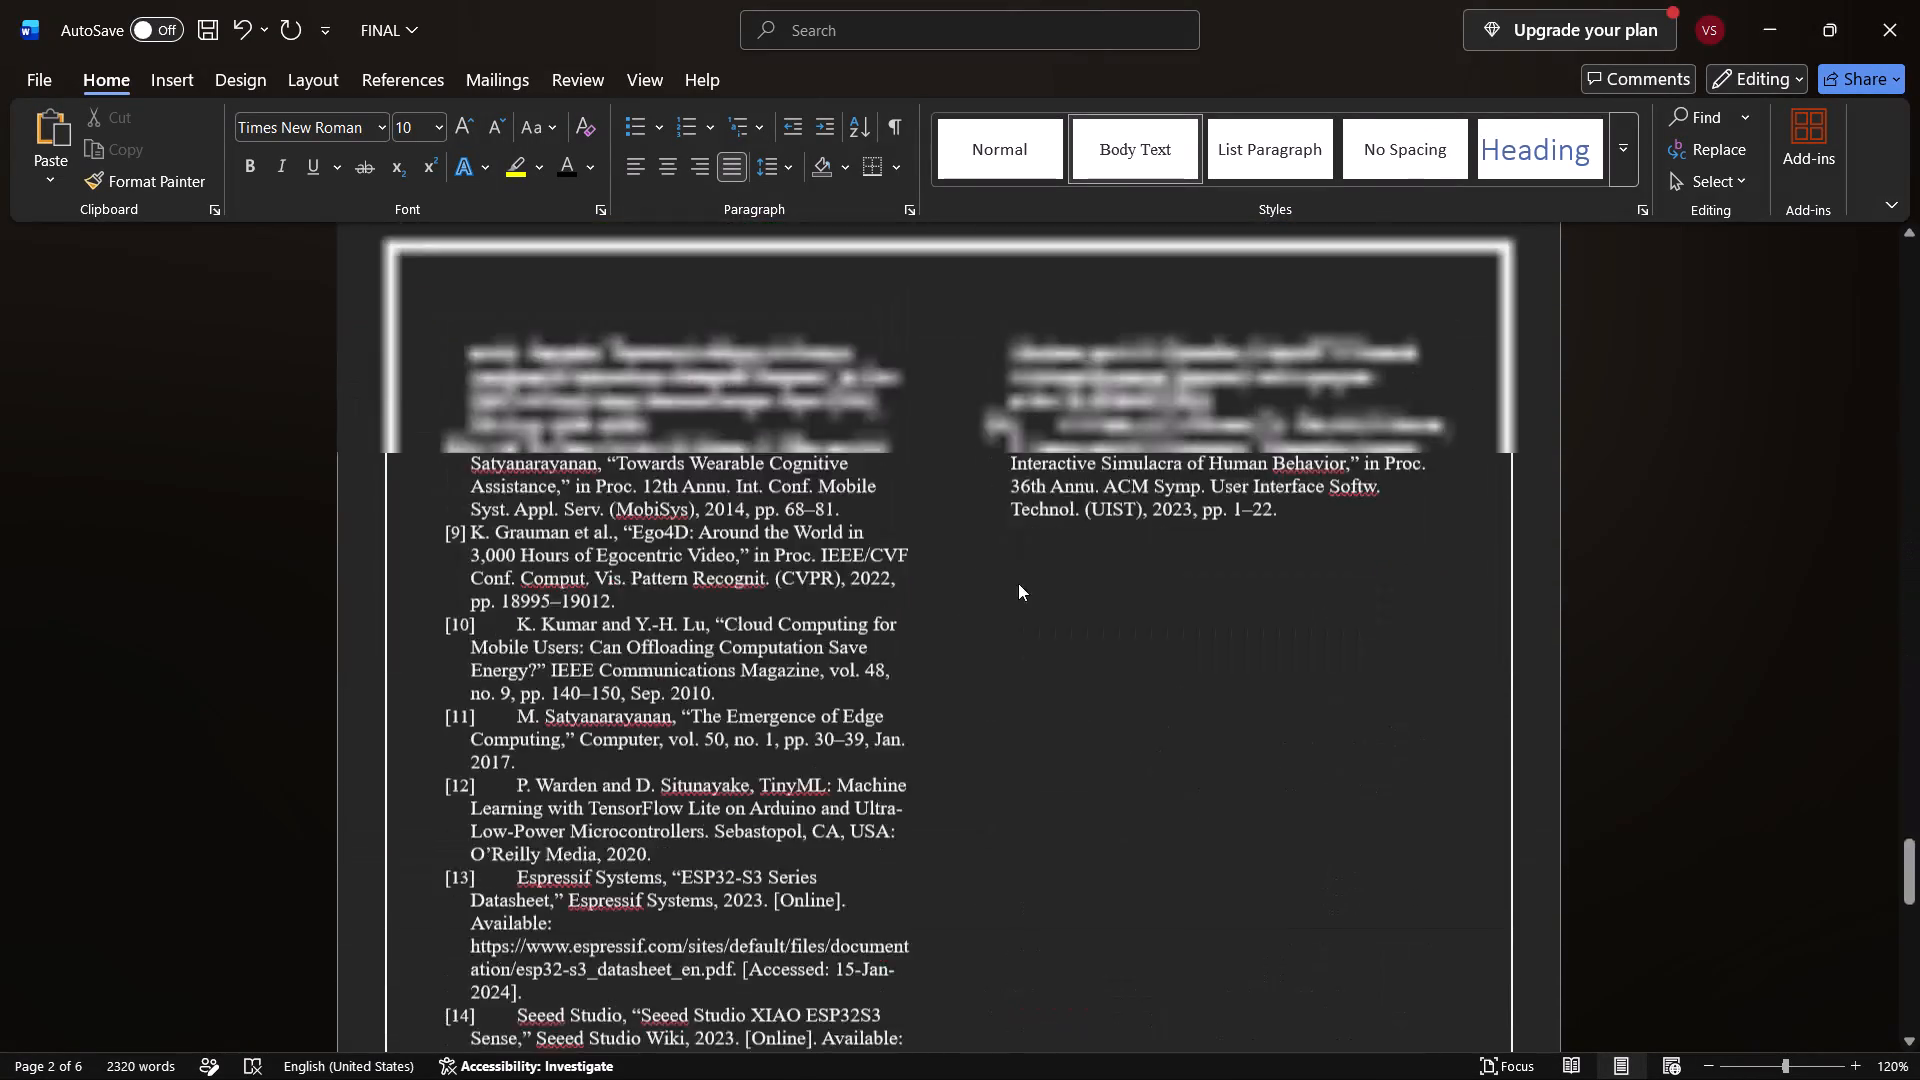
pyautogui.scroll(5, 1018, 583)
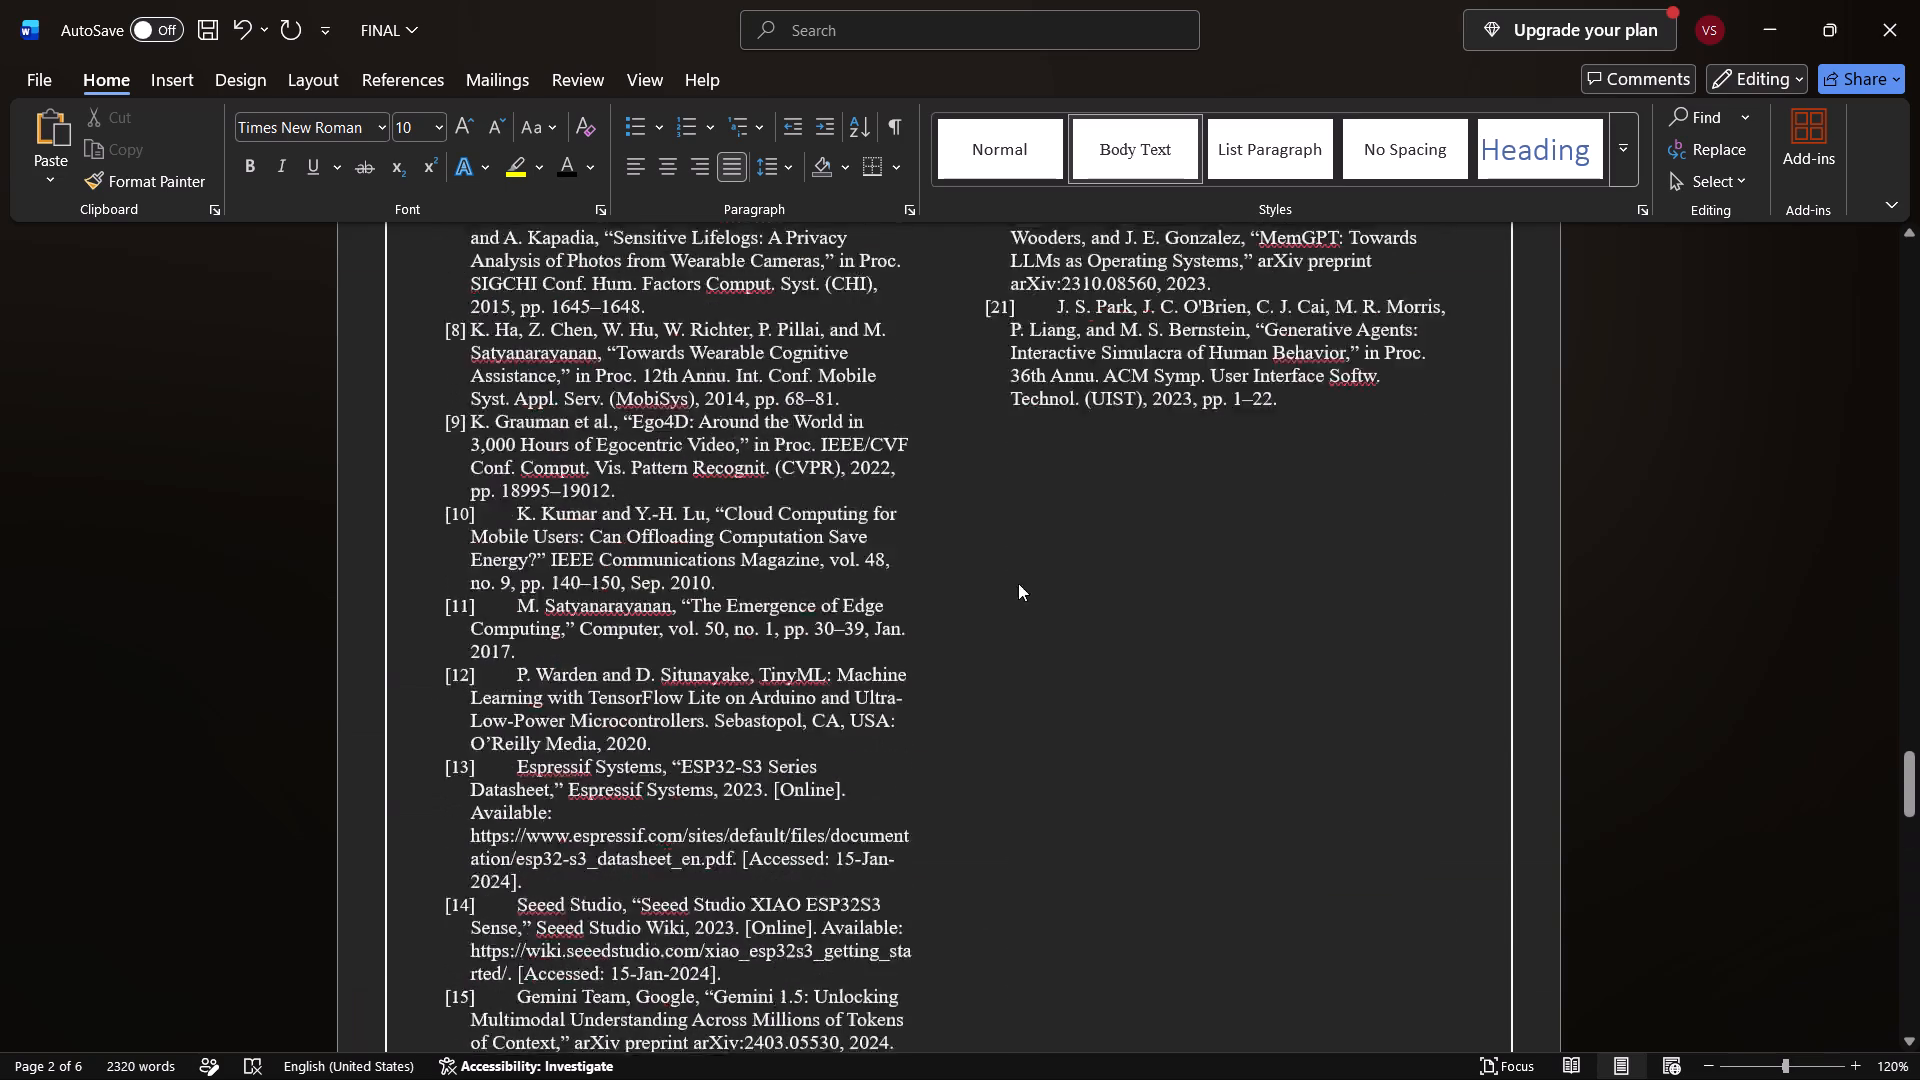
pyautogui.scroll(2, 1018, 583)
# Try to remove the blank last page of FINAL by deleting backwards from its empty text area.
pyautogui.scroll(-1, 1018, 583)
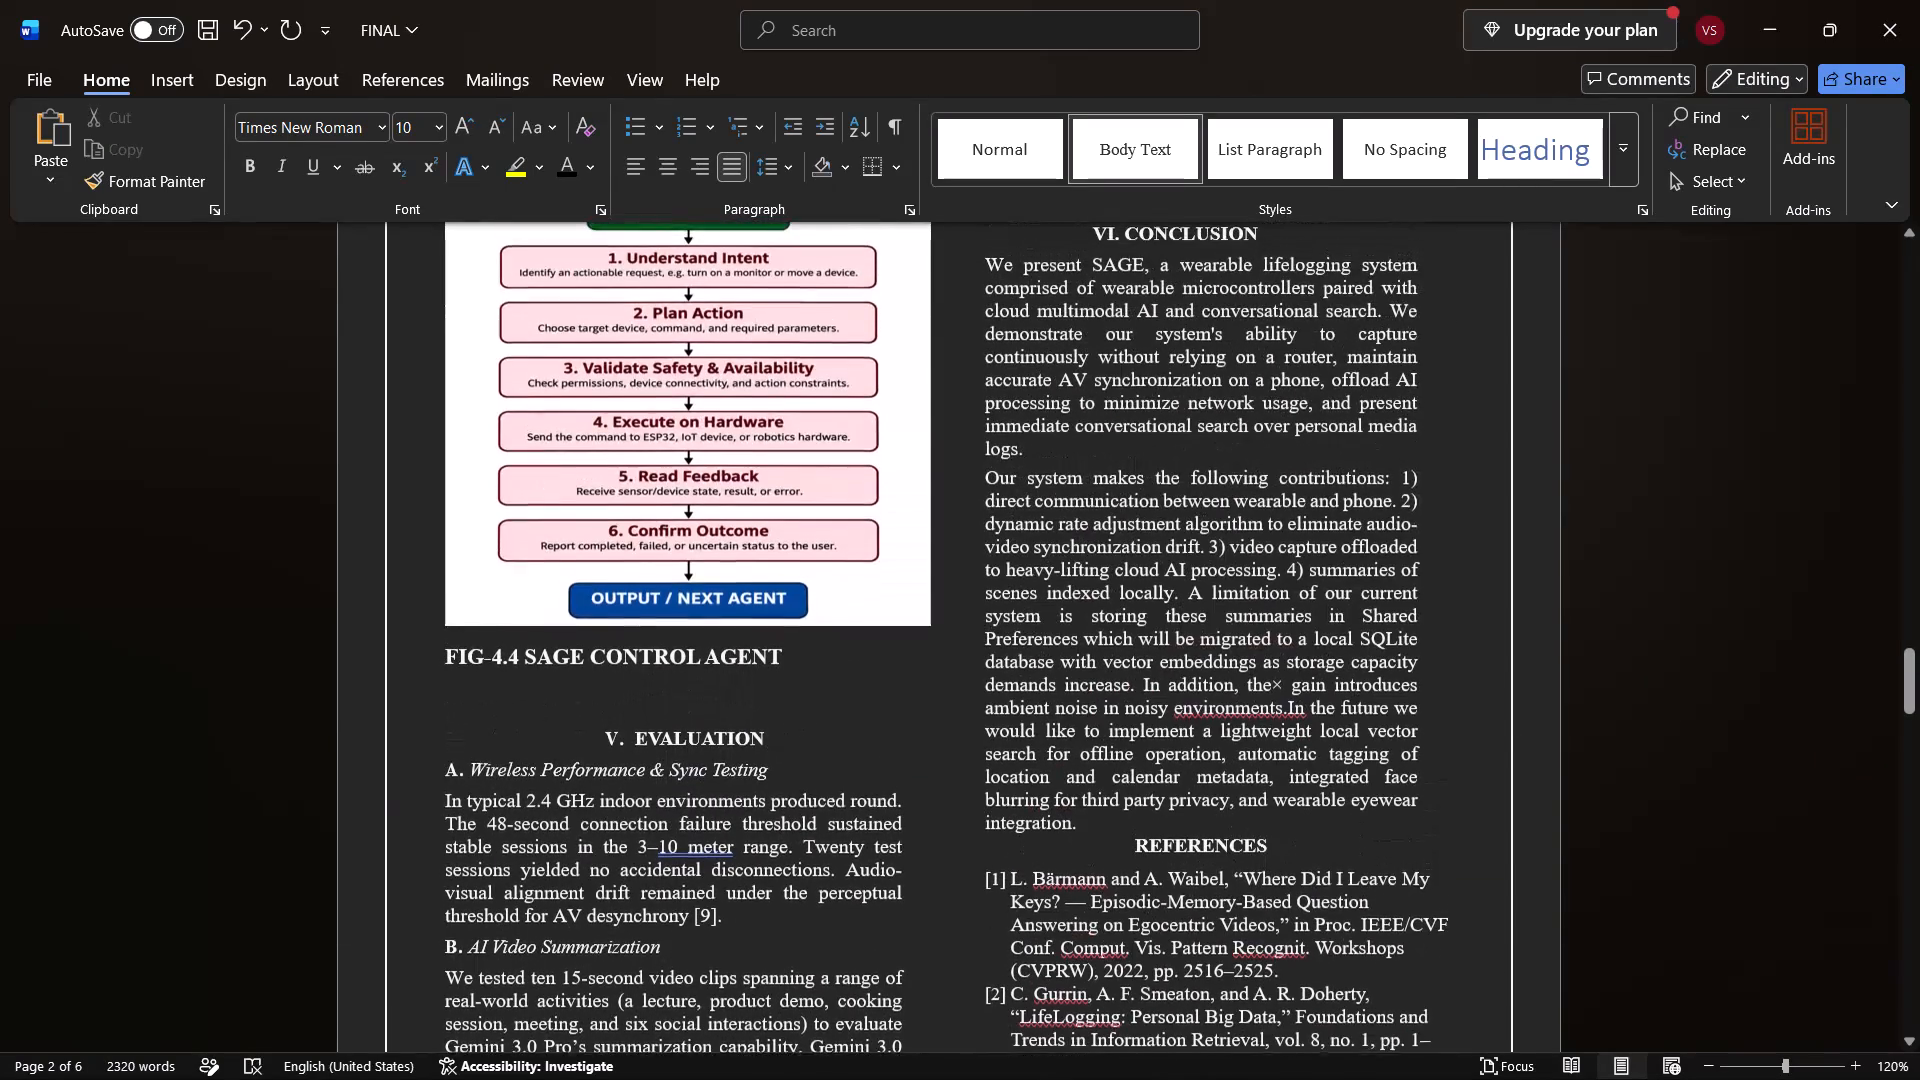
pyautogui.scroll(-5, 1018, 583)
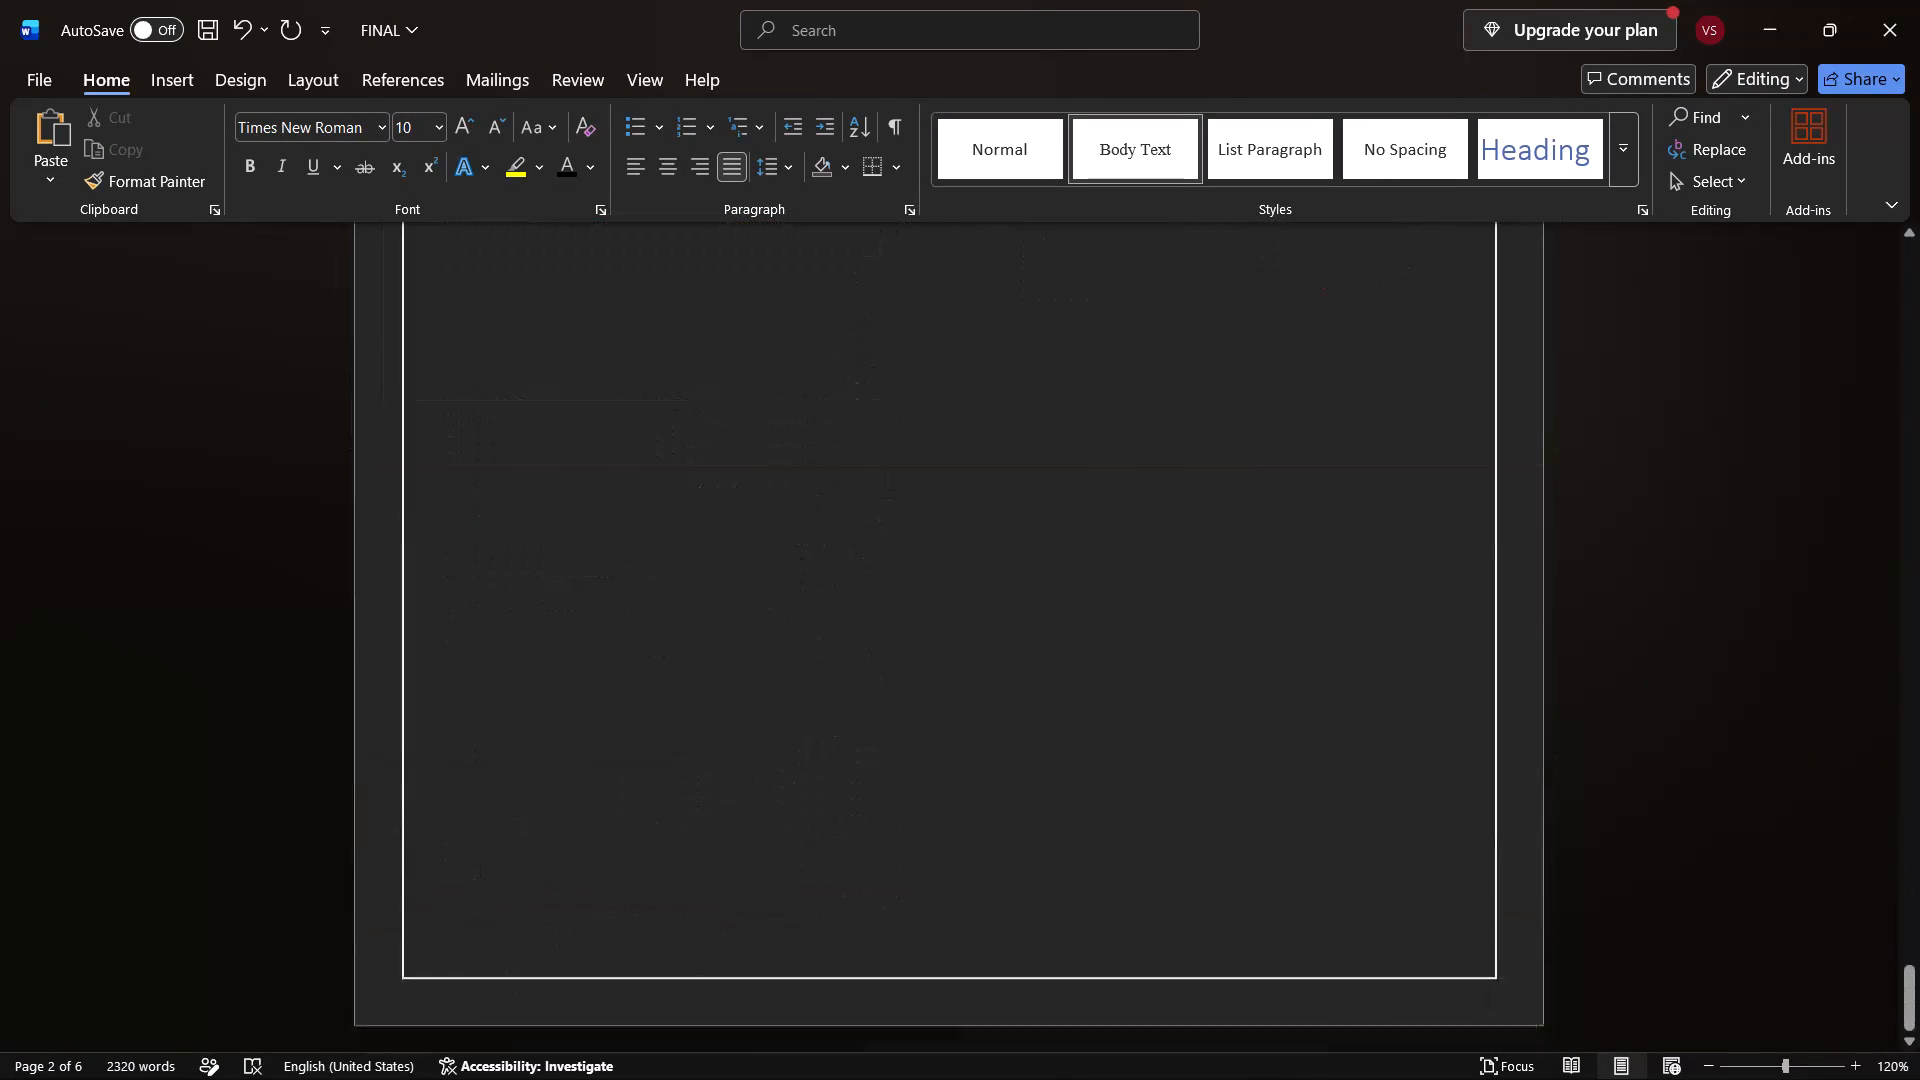
pyautogui.click(910, 587)
pyautogui.rightClick(910, 587)
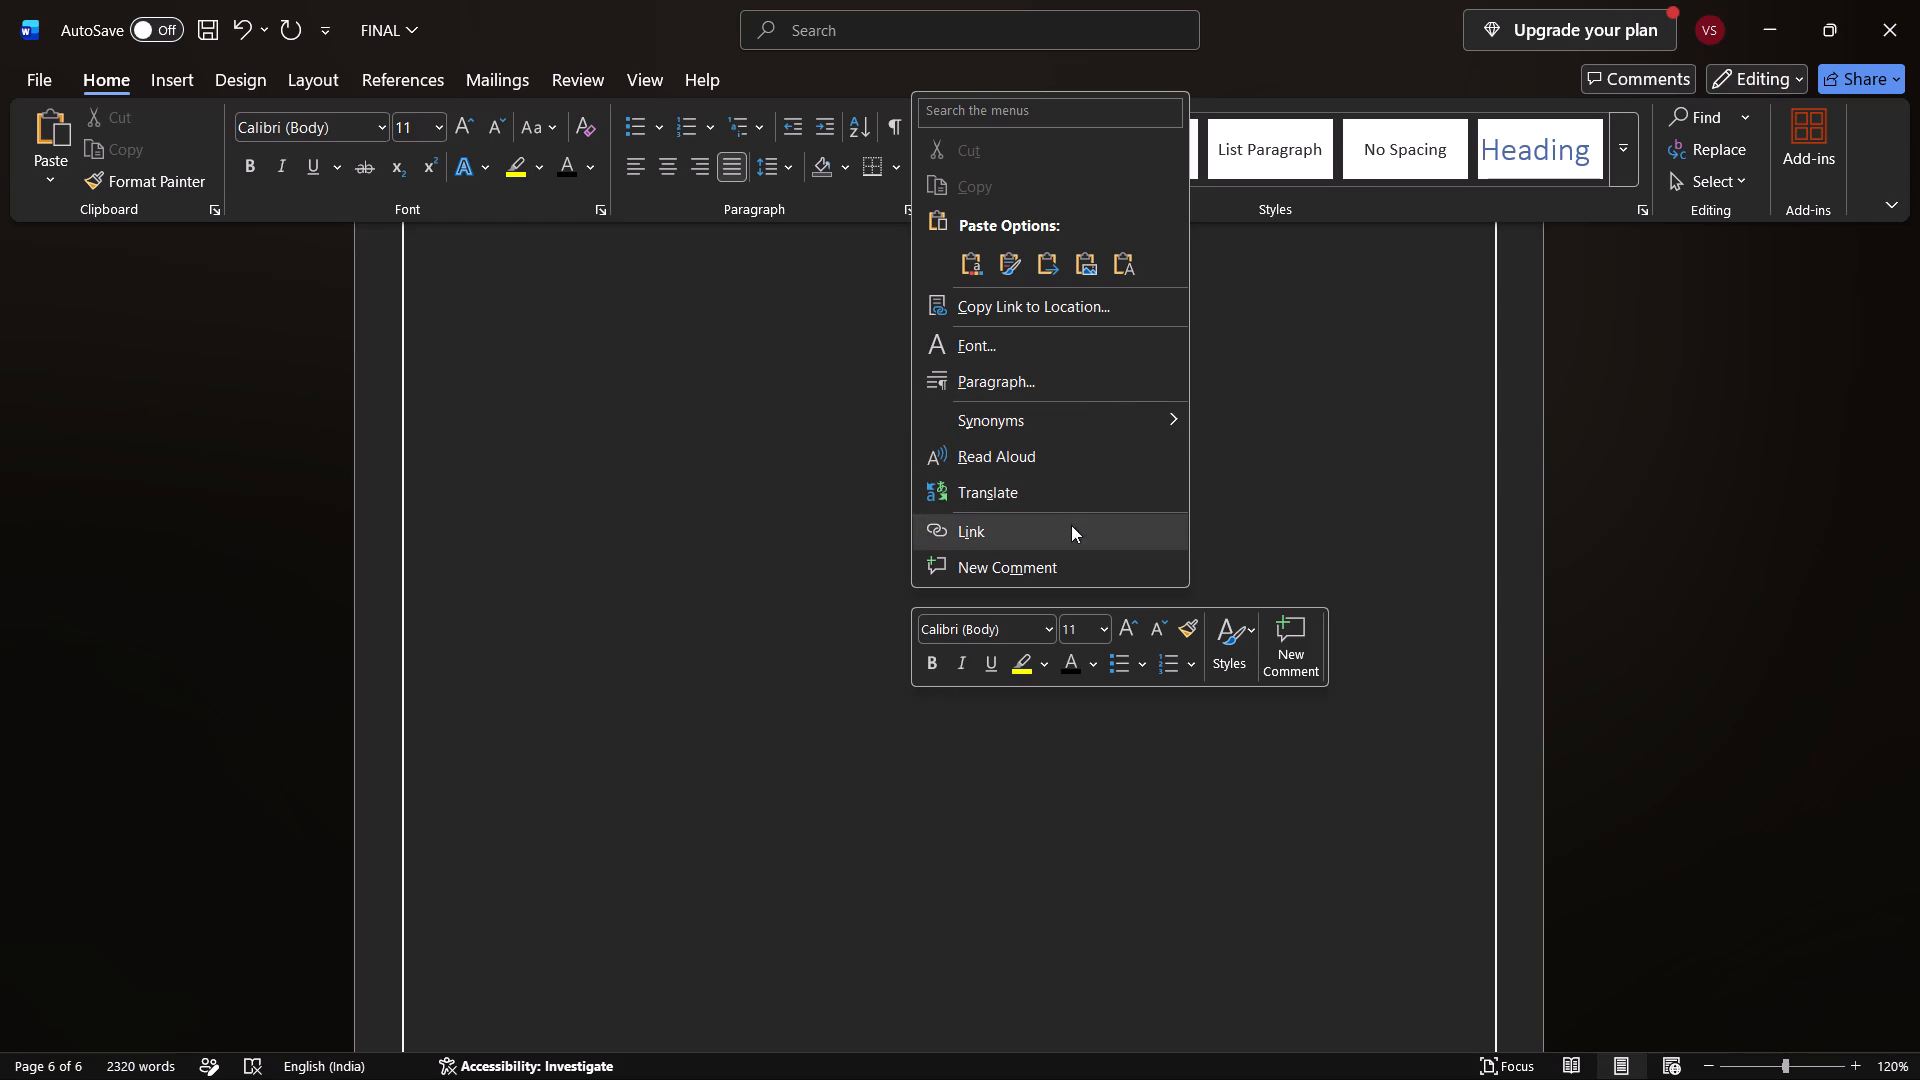
pyautogui.click(557, 955)
pyautogui.scroll(3, 557, 955)
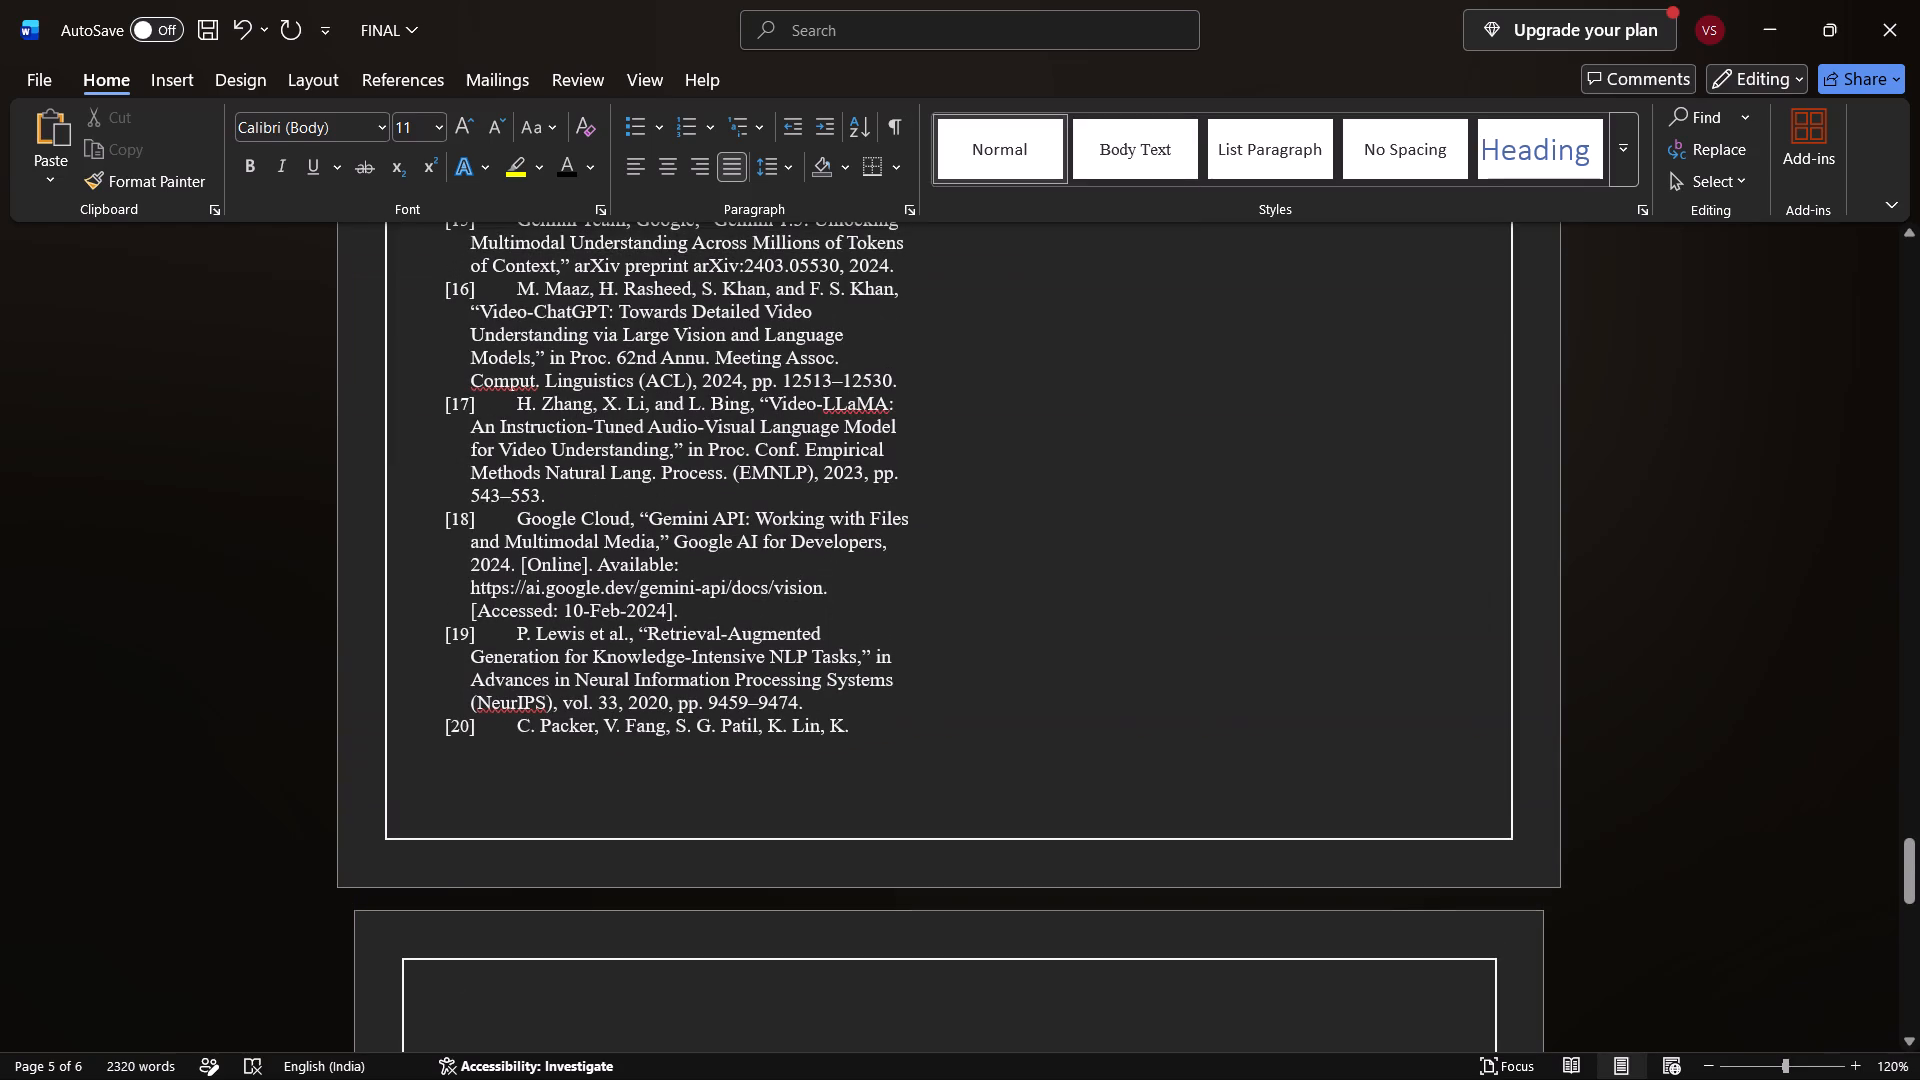
pyautogui.press('BackSpace')
pyautogui.press('BackSpace')
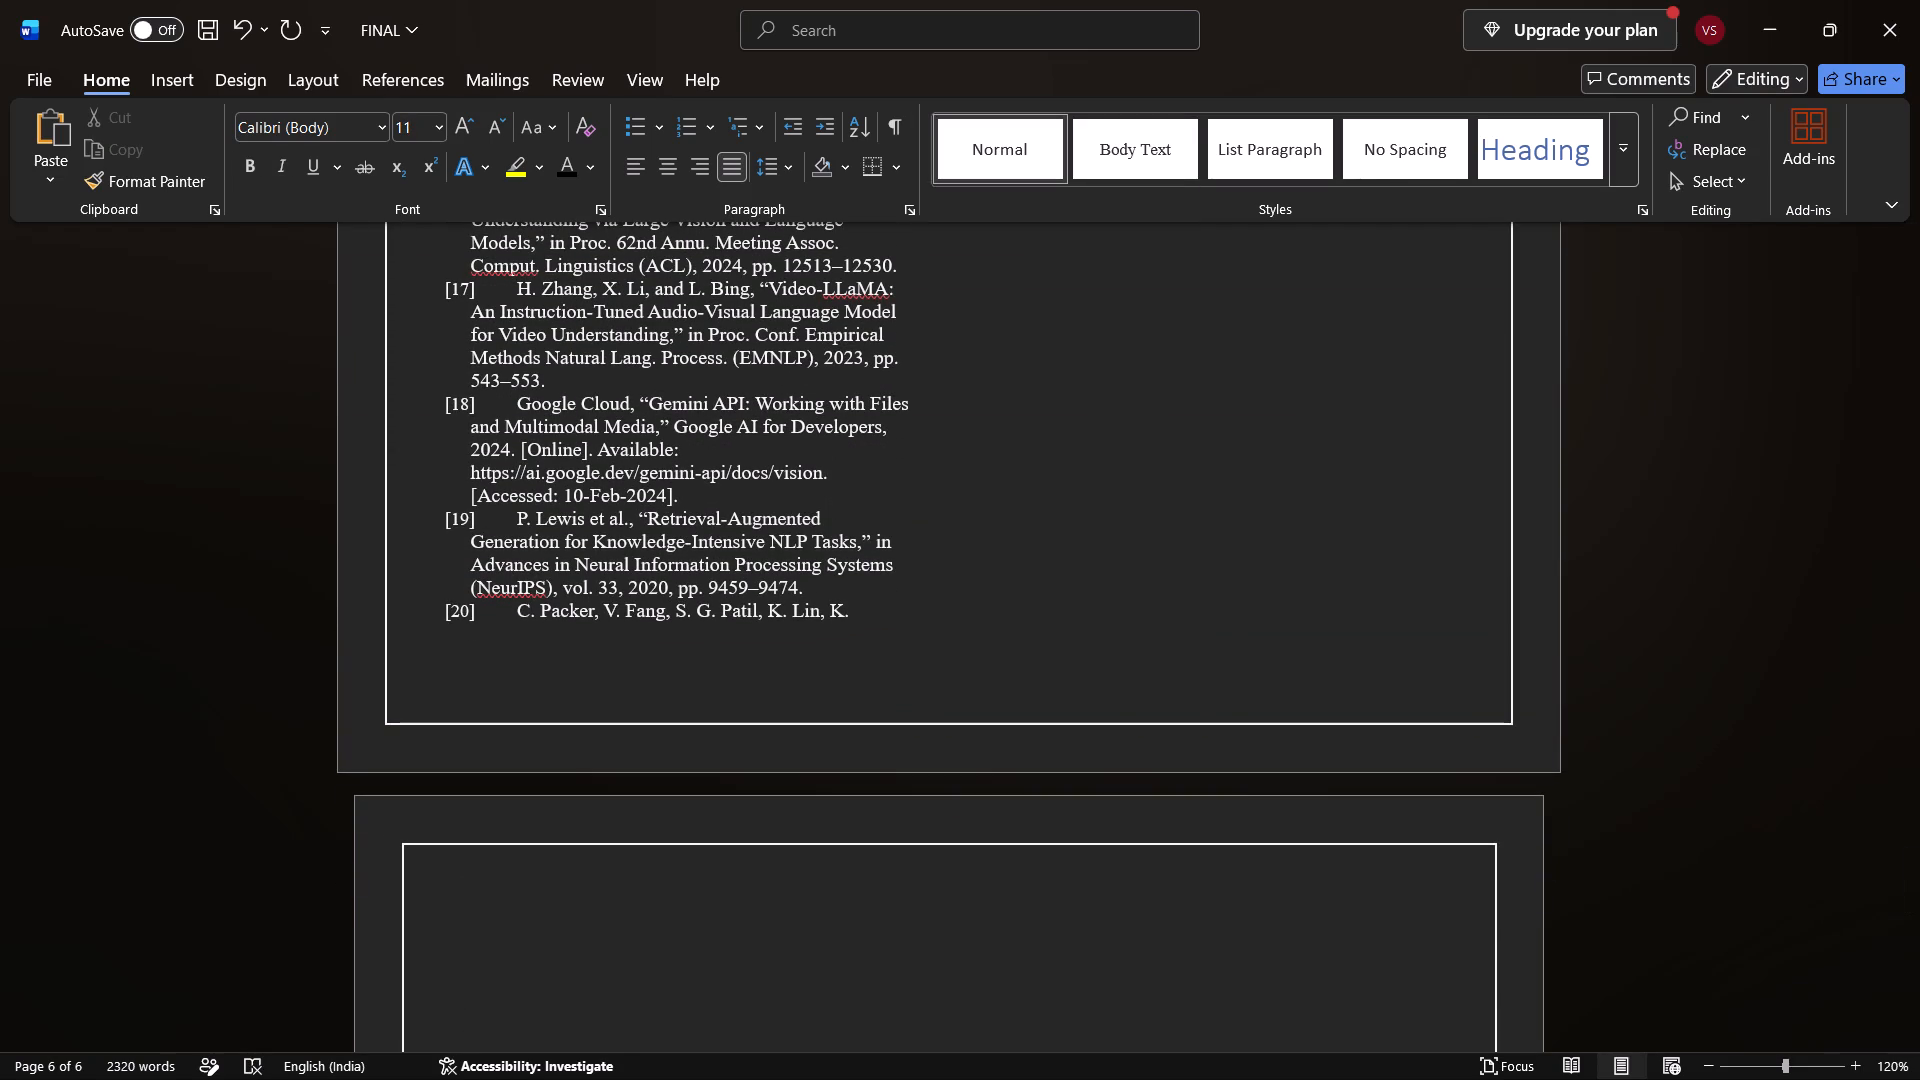
# Delete the run of empty lines between the end of reference [21] and the blank last page.
pyautogui.click(467, 972)
pyautogui.doubleClick(467, 972)
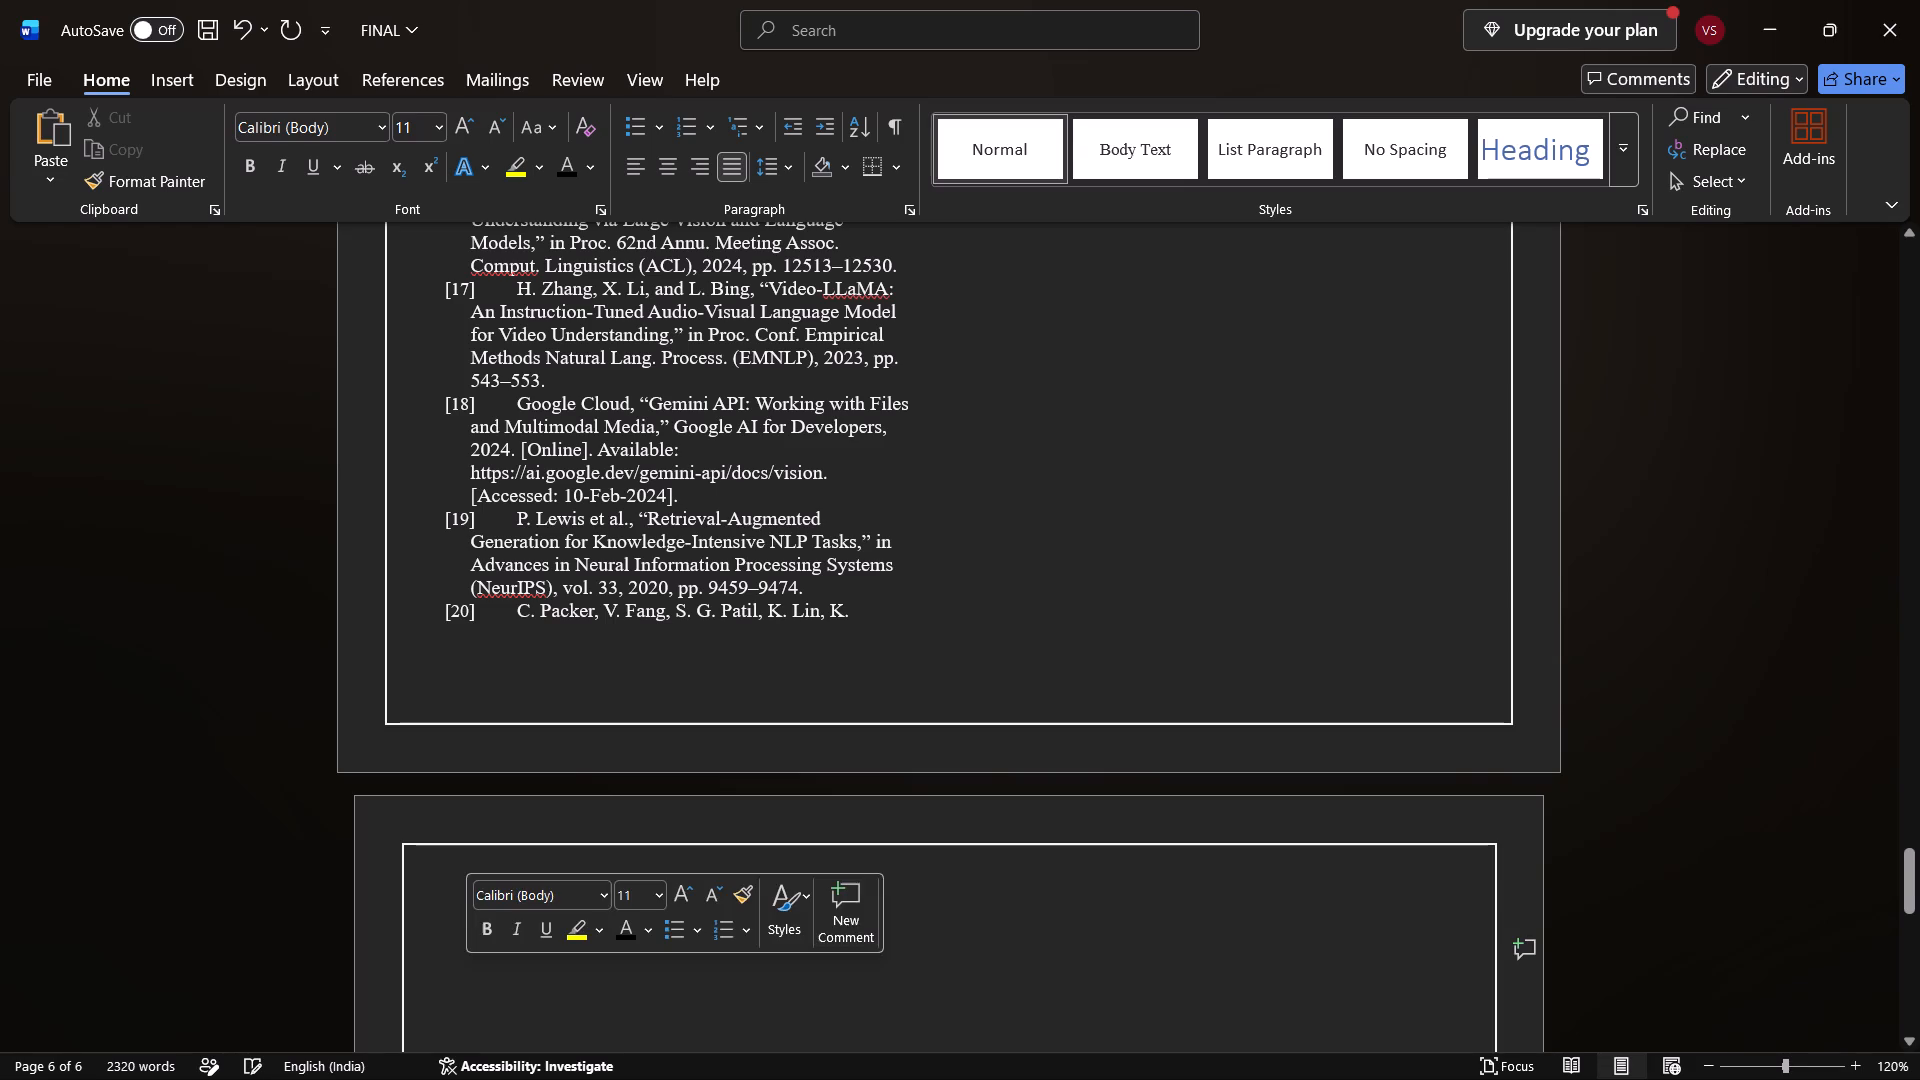
pyautogui.click(467, 972)
pyautogui.scroll(-1, 608, 972)
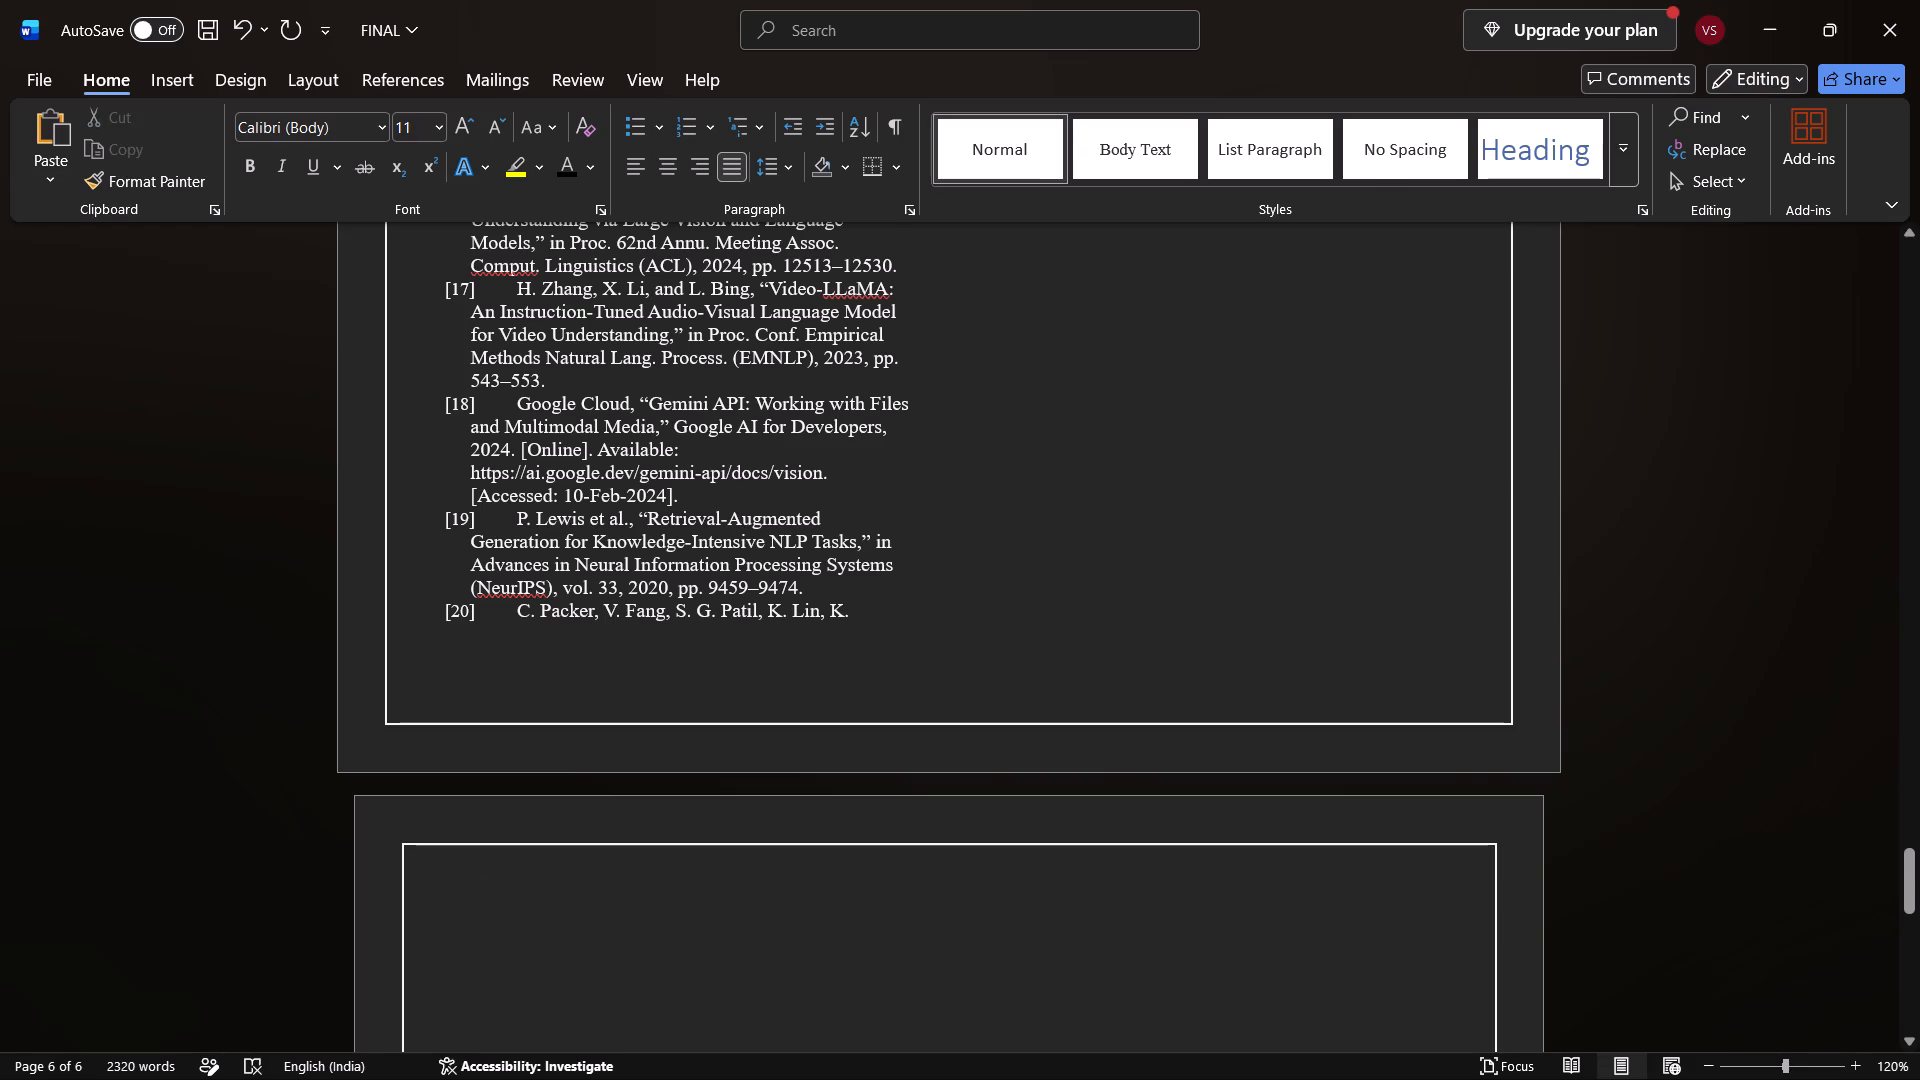
pyautogui.scroll(-1, 608, 972)
pyautogui.click(462, 671)
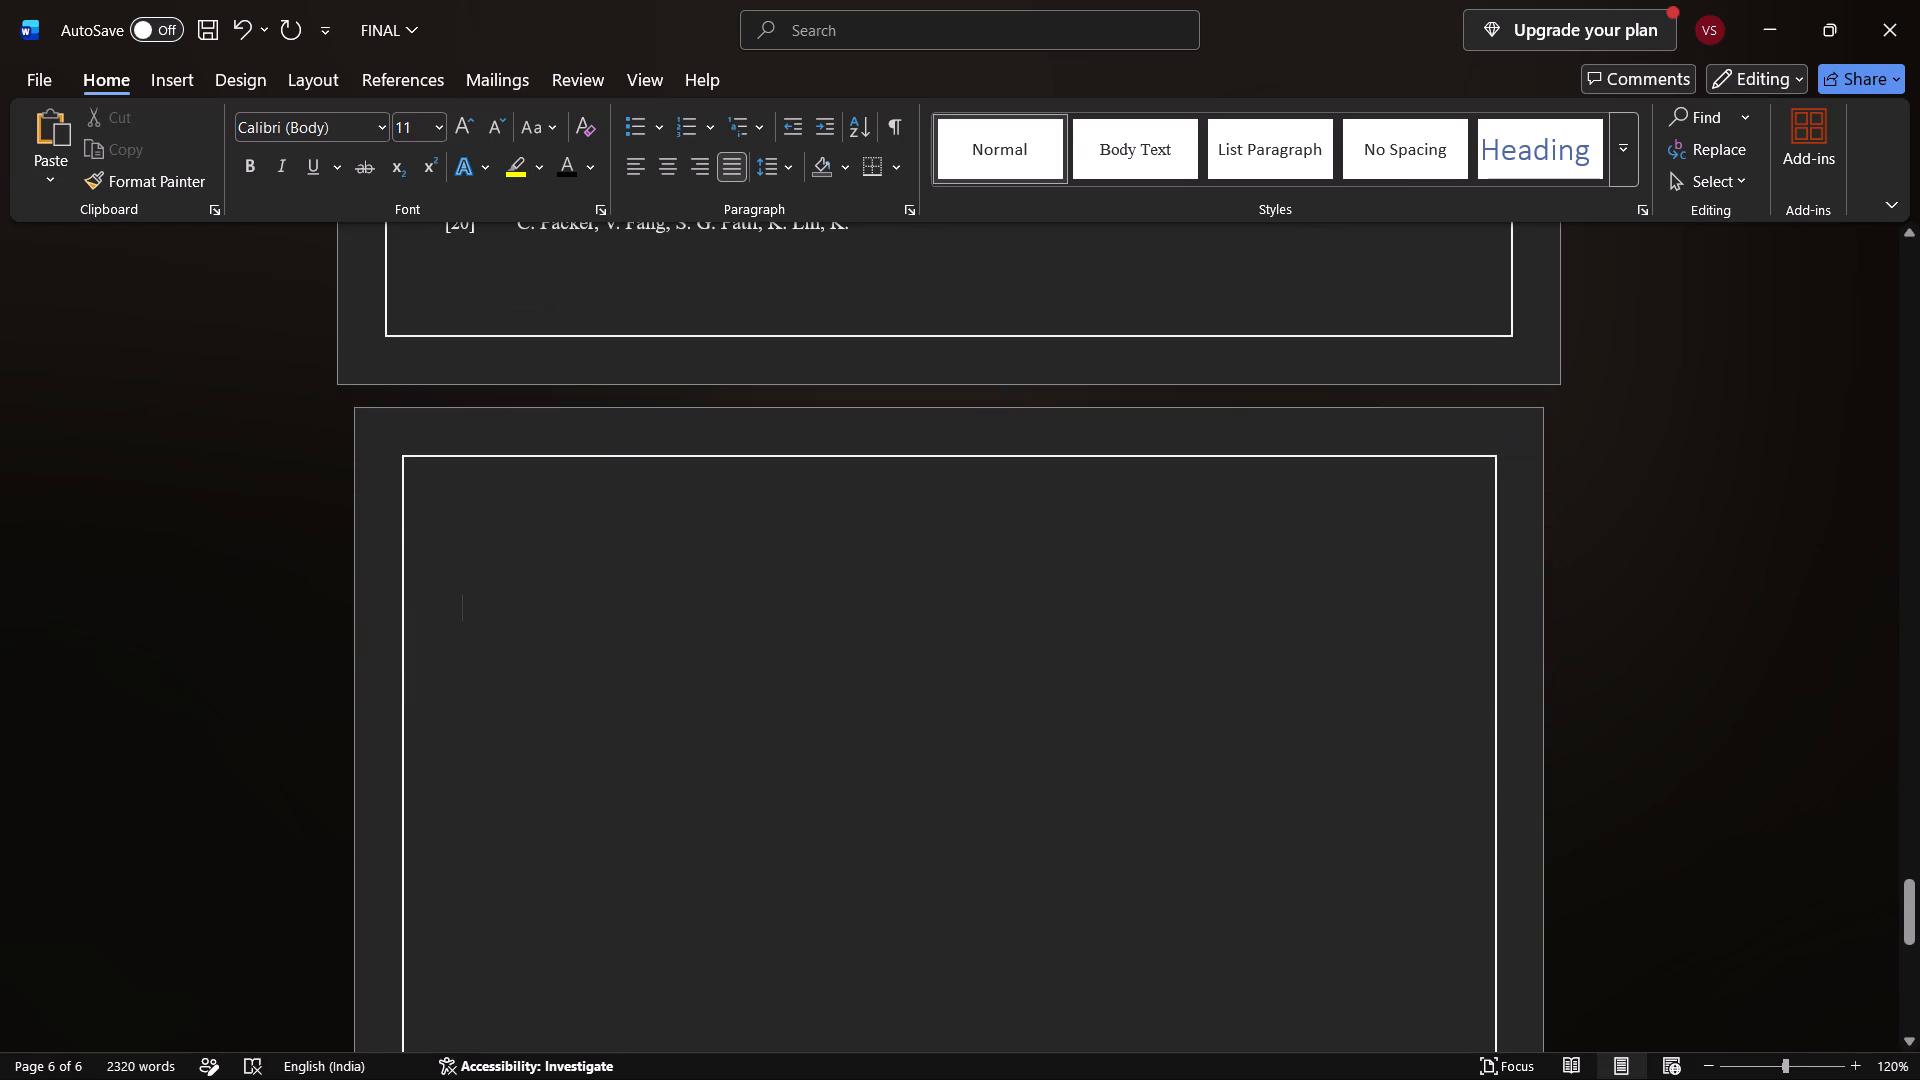
pyautogui.press('BackSpace')
pyautogui.press('BackSpace')
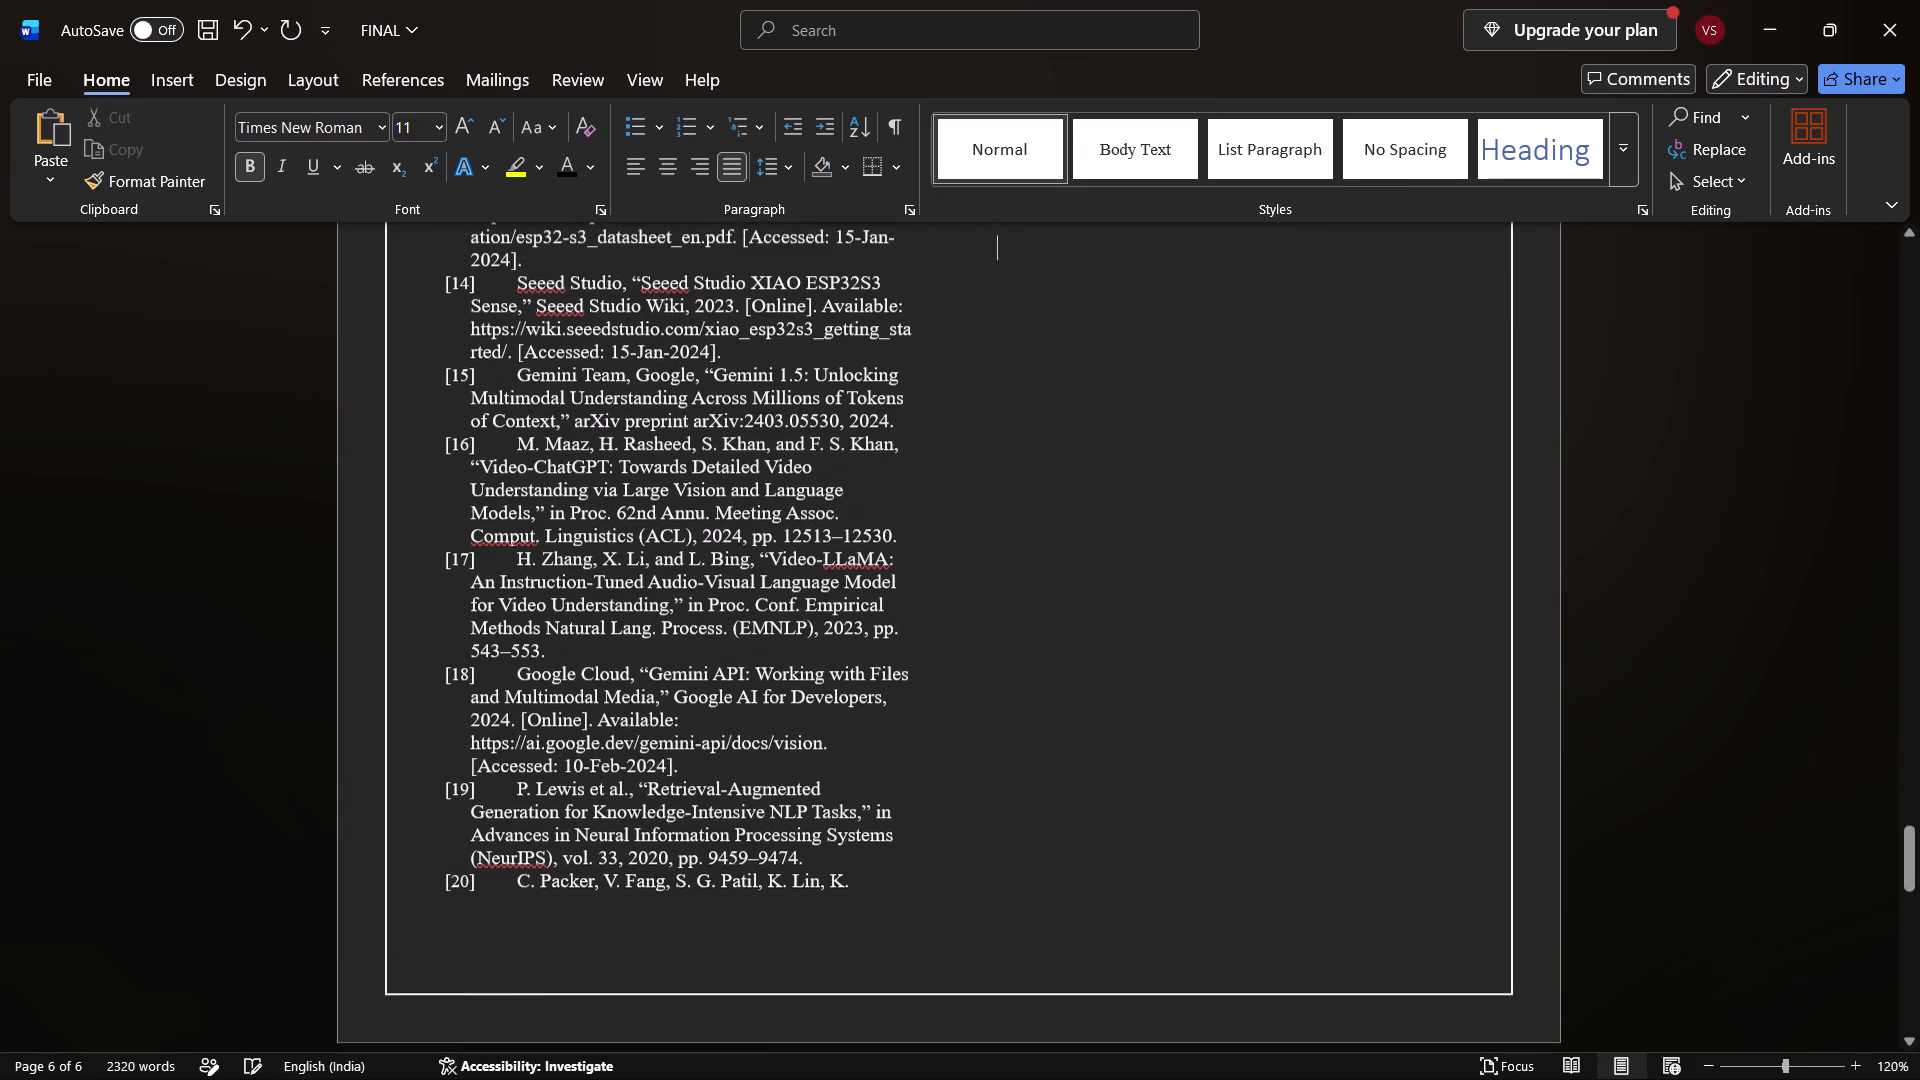
pyautogui.press('BackSpace')
pyautogui.press('BackSpace')
pyautogui.press('BackSpace')
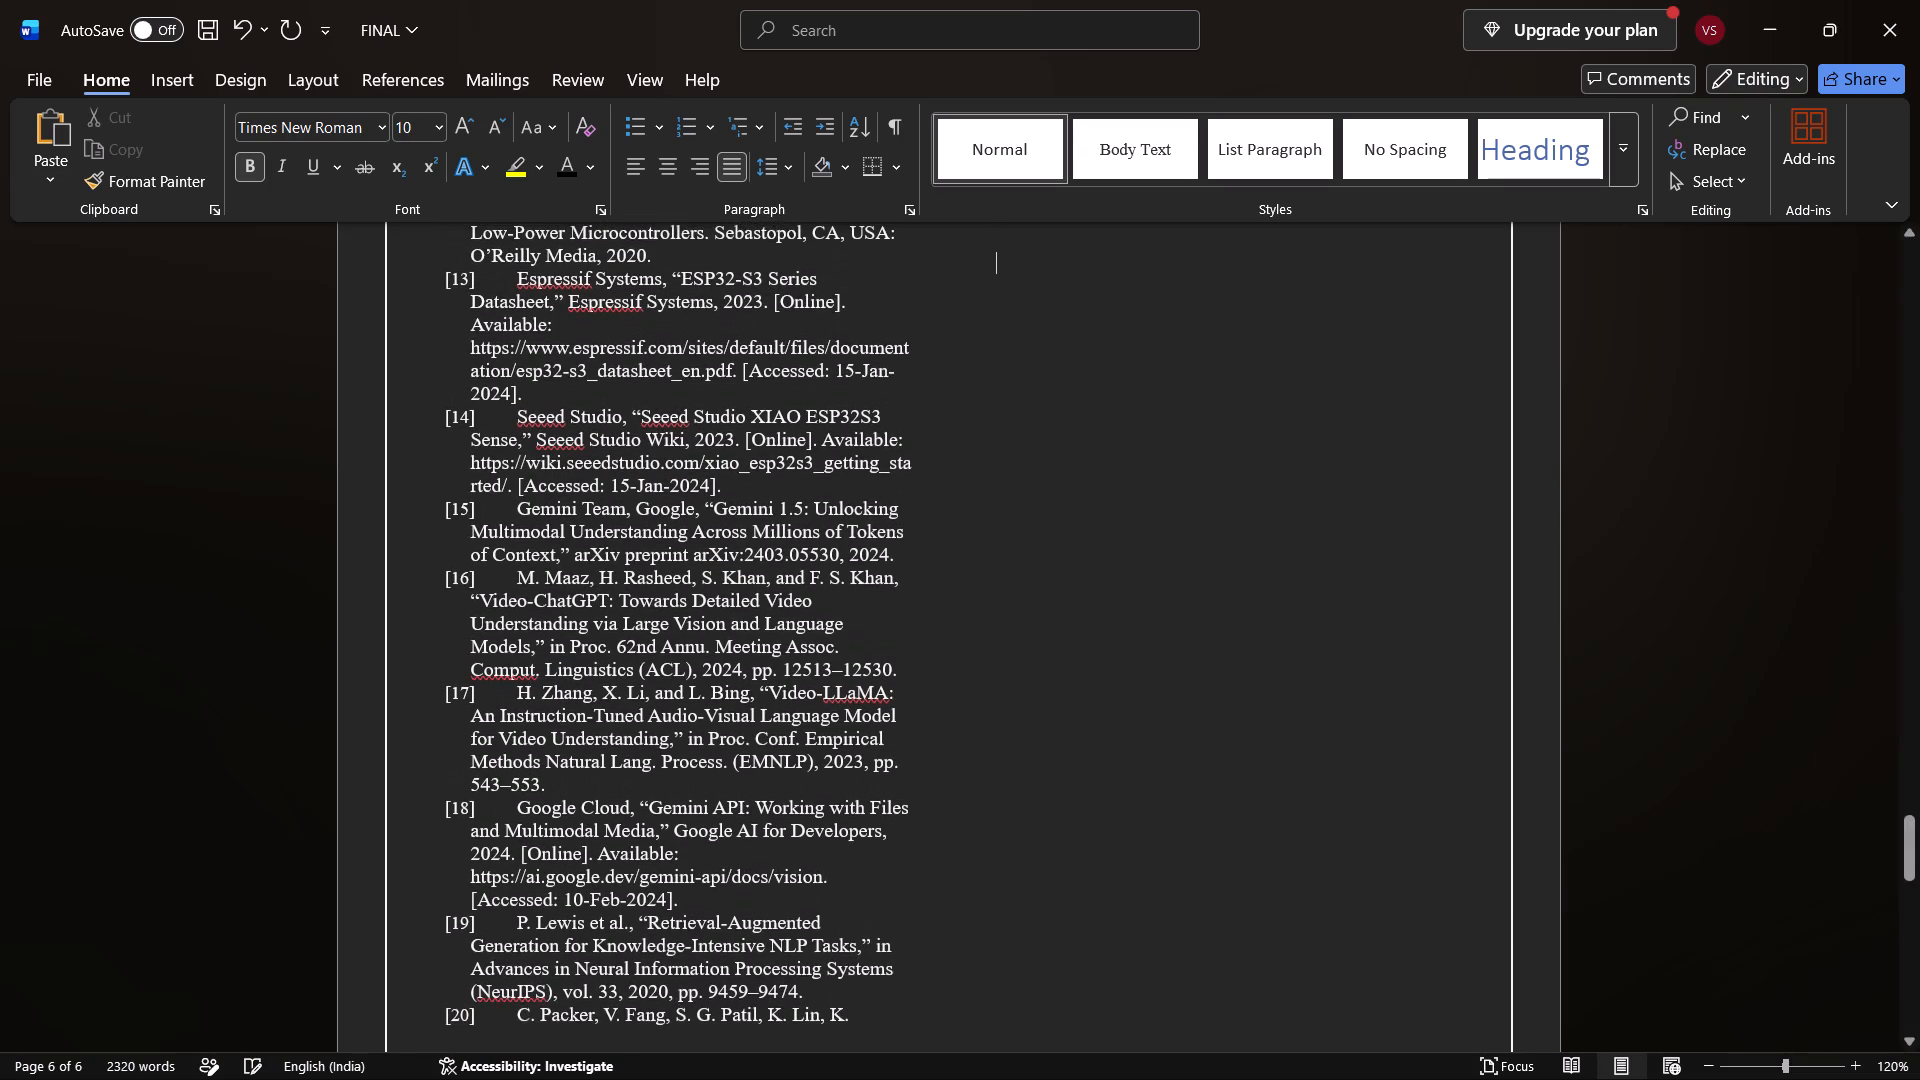
pyautogui.press('BackSpace')
pyautogui.press('BackSpace')
pyautogui.press('BackSpace')
pyautogui.press('BackSpace')
pyautogui.press('BackSpace')
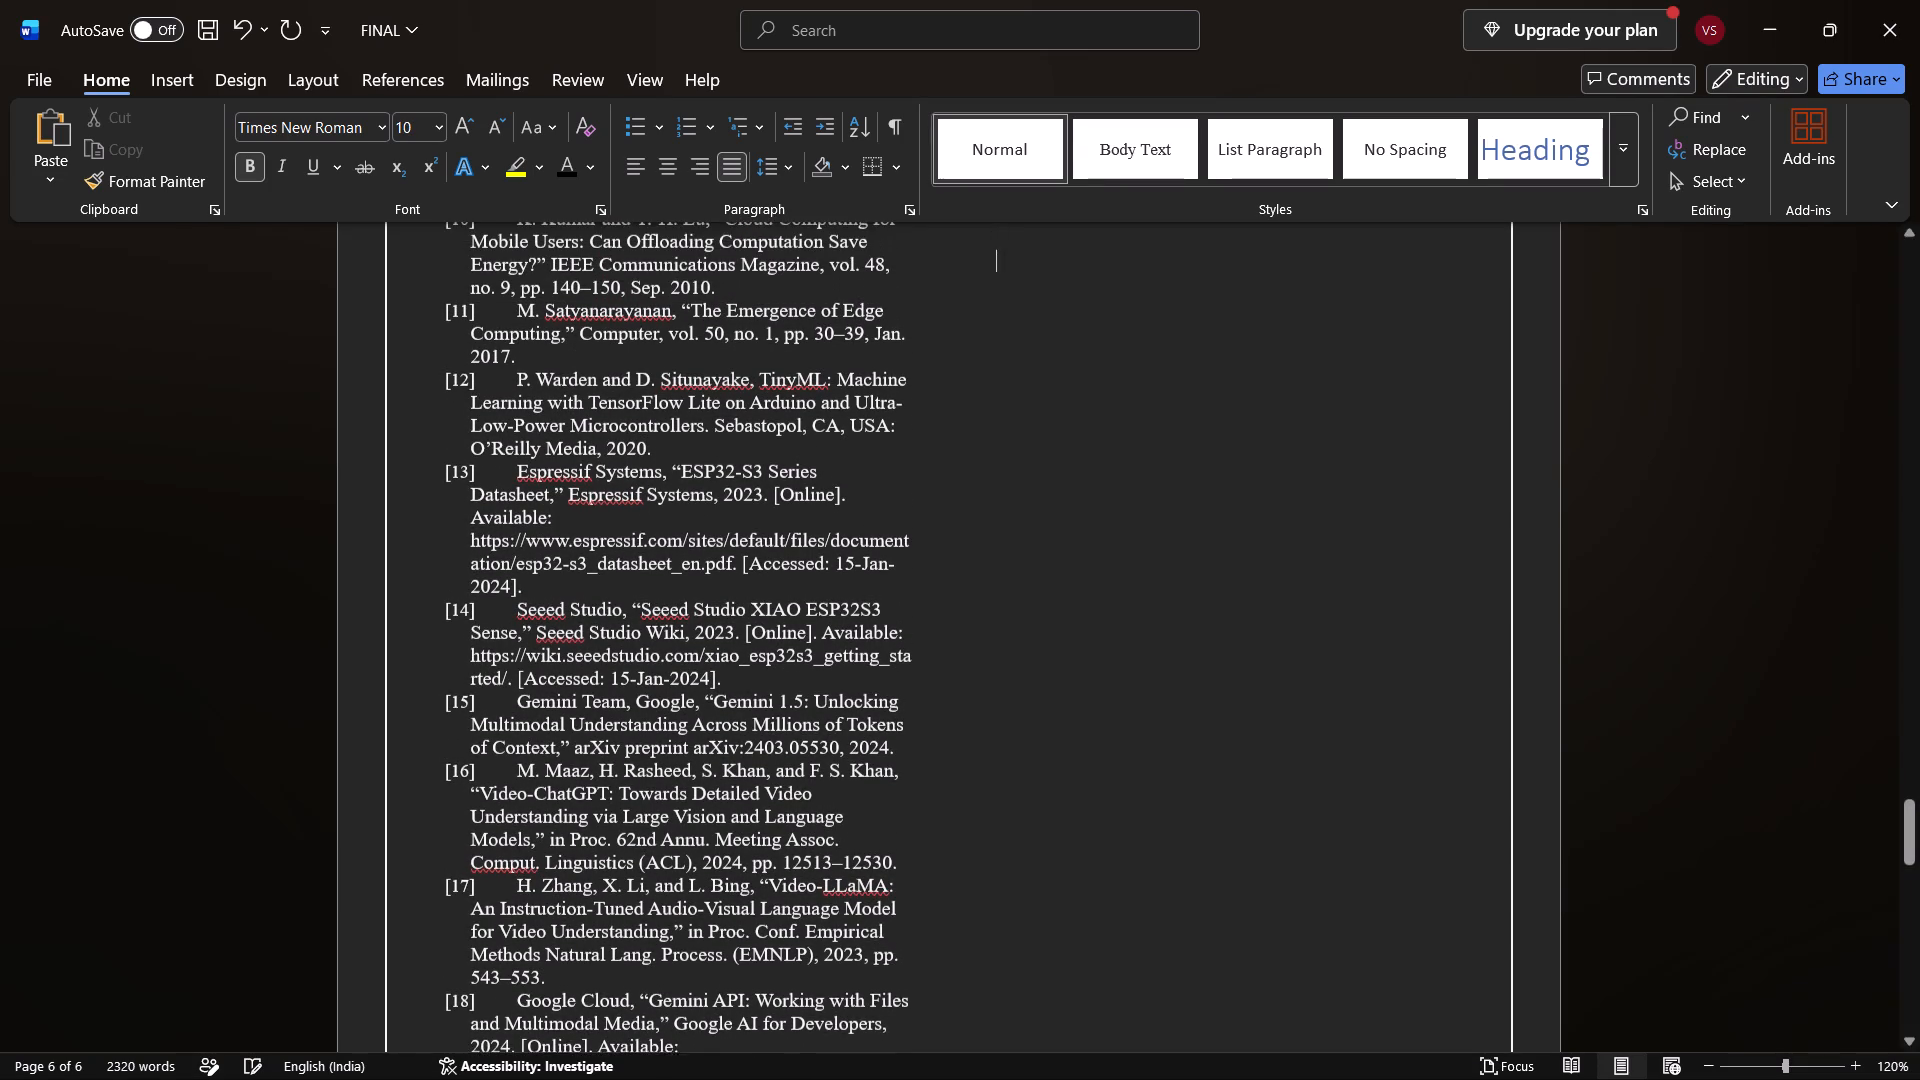
pyautogui.press('BackSpace')
pyautogui.press('BackSpace')
pyautogui.press('BackSpace')
pyautogui.press('BackSpace')
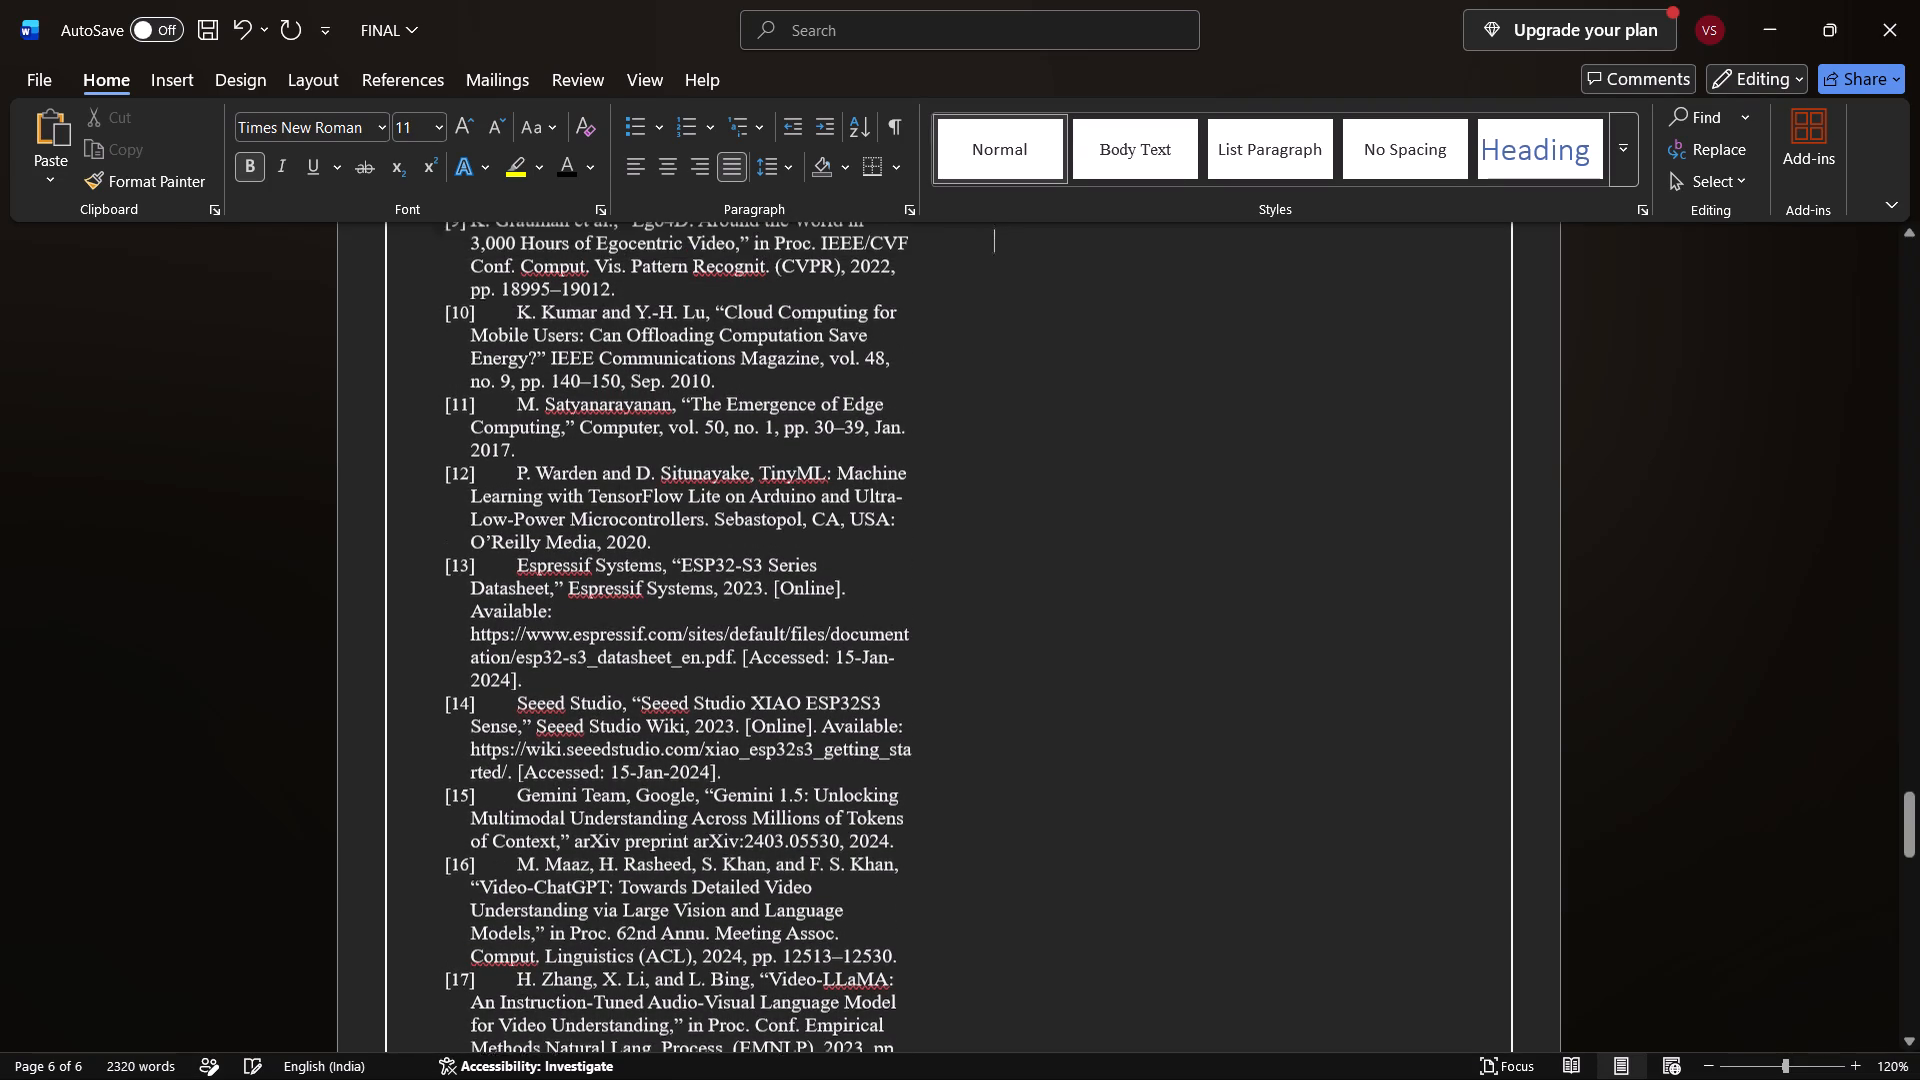
pyautogui.press('BackSpace')
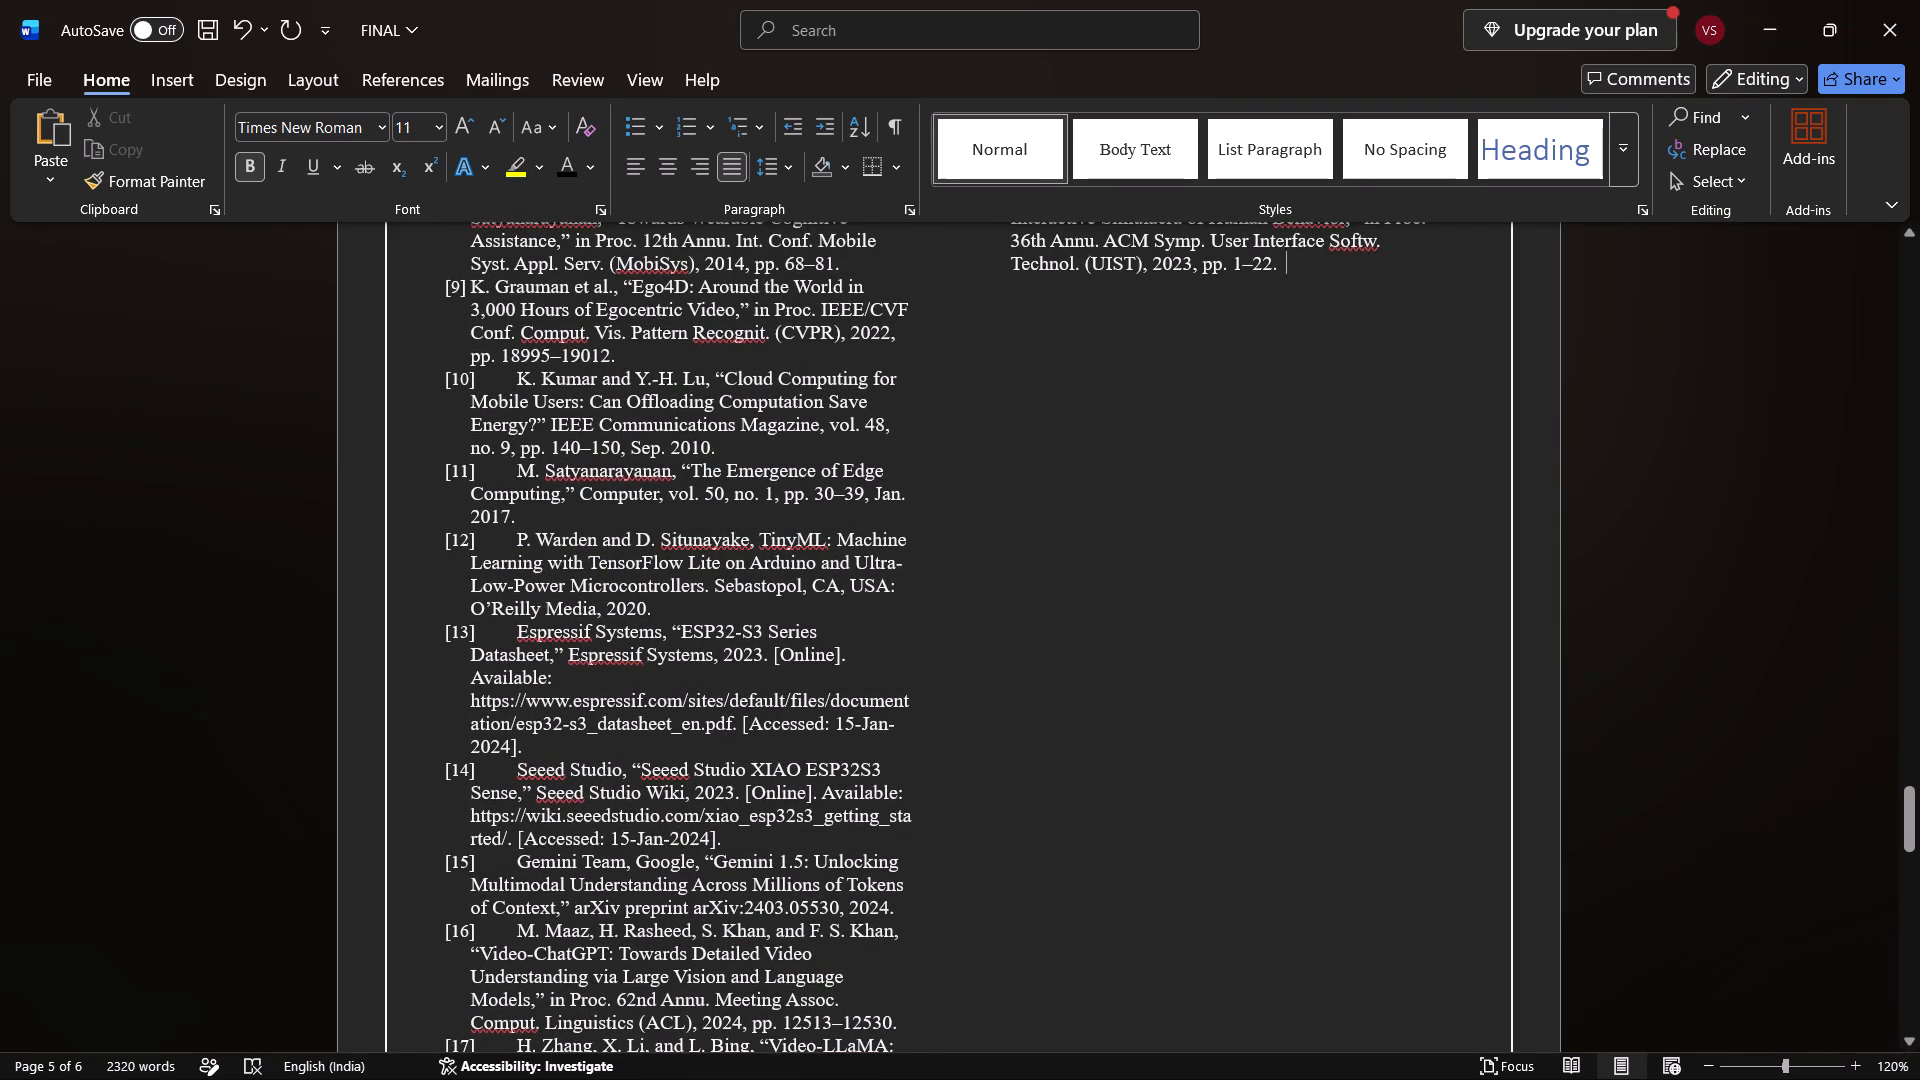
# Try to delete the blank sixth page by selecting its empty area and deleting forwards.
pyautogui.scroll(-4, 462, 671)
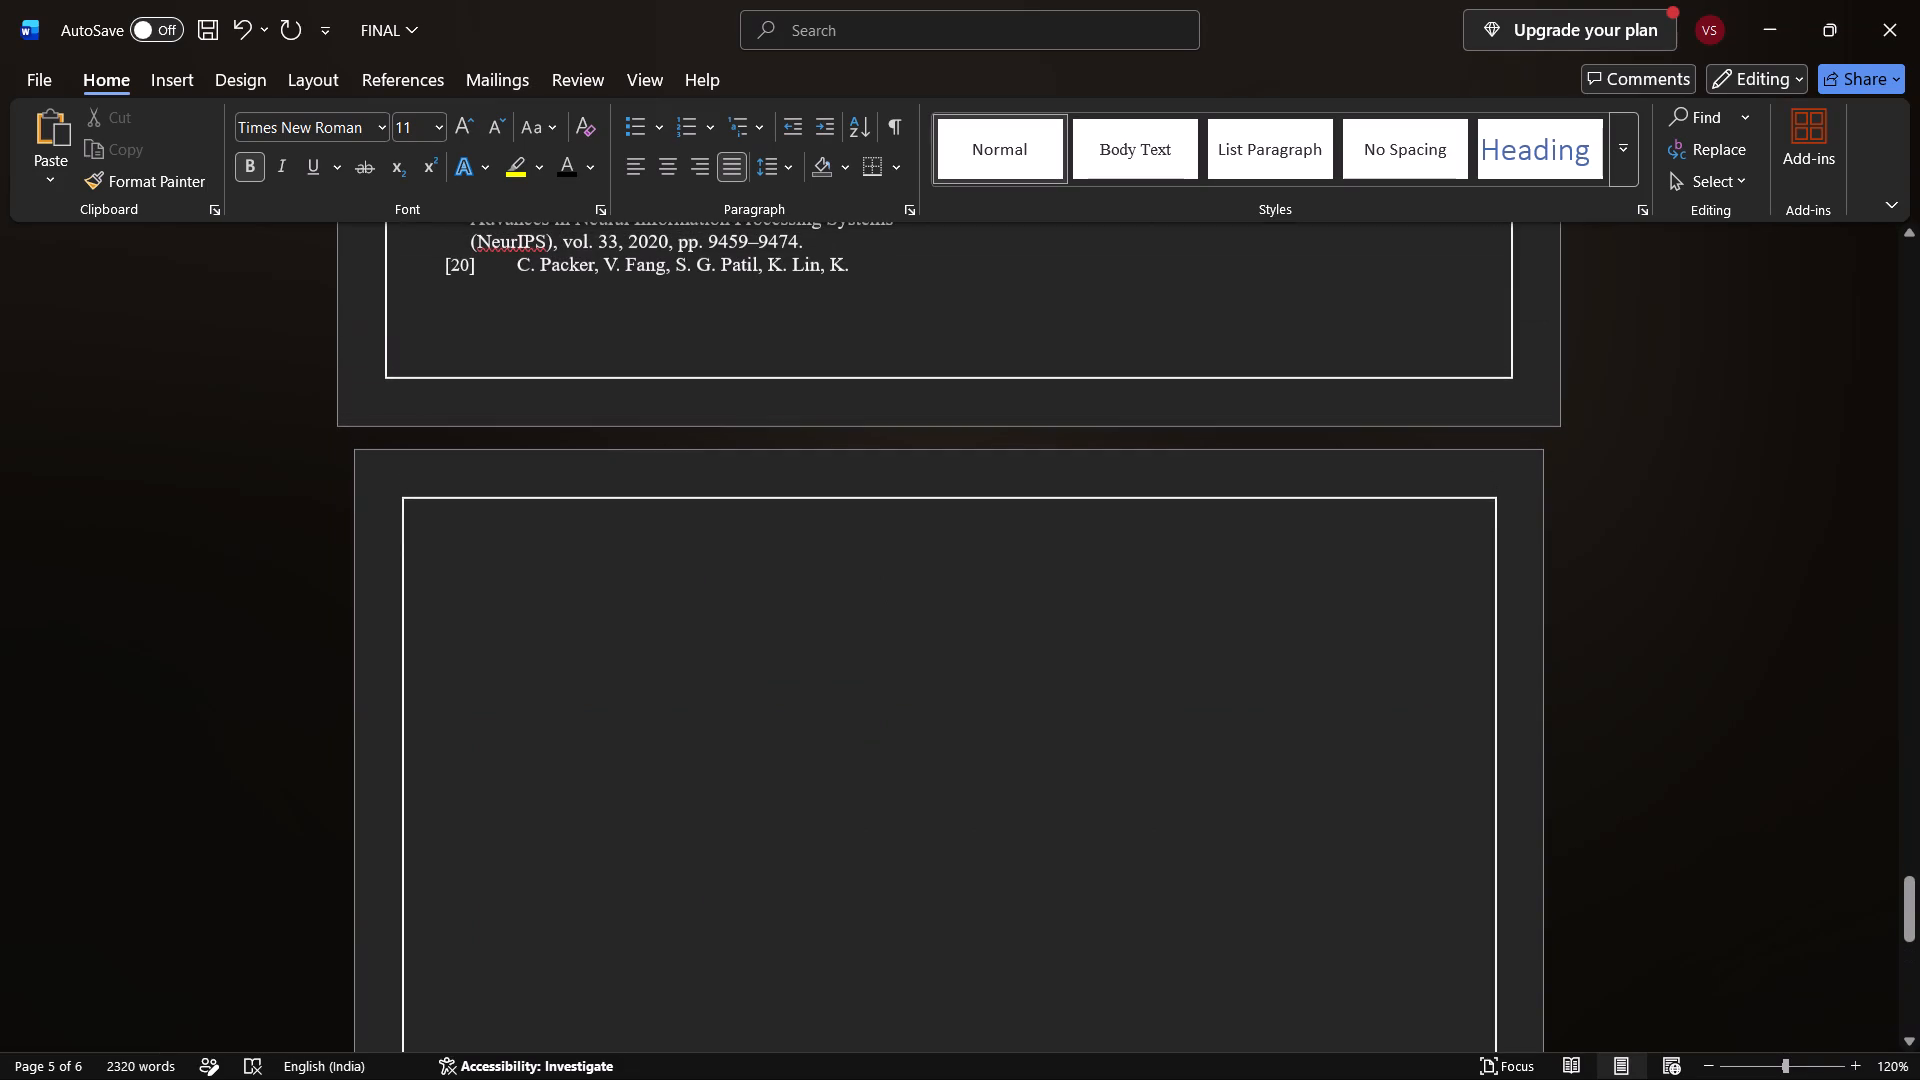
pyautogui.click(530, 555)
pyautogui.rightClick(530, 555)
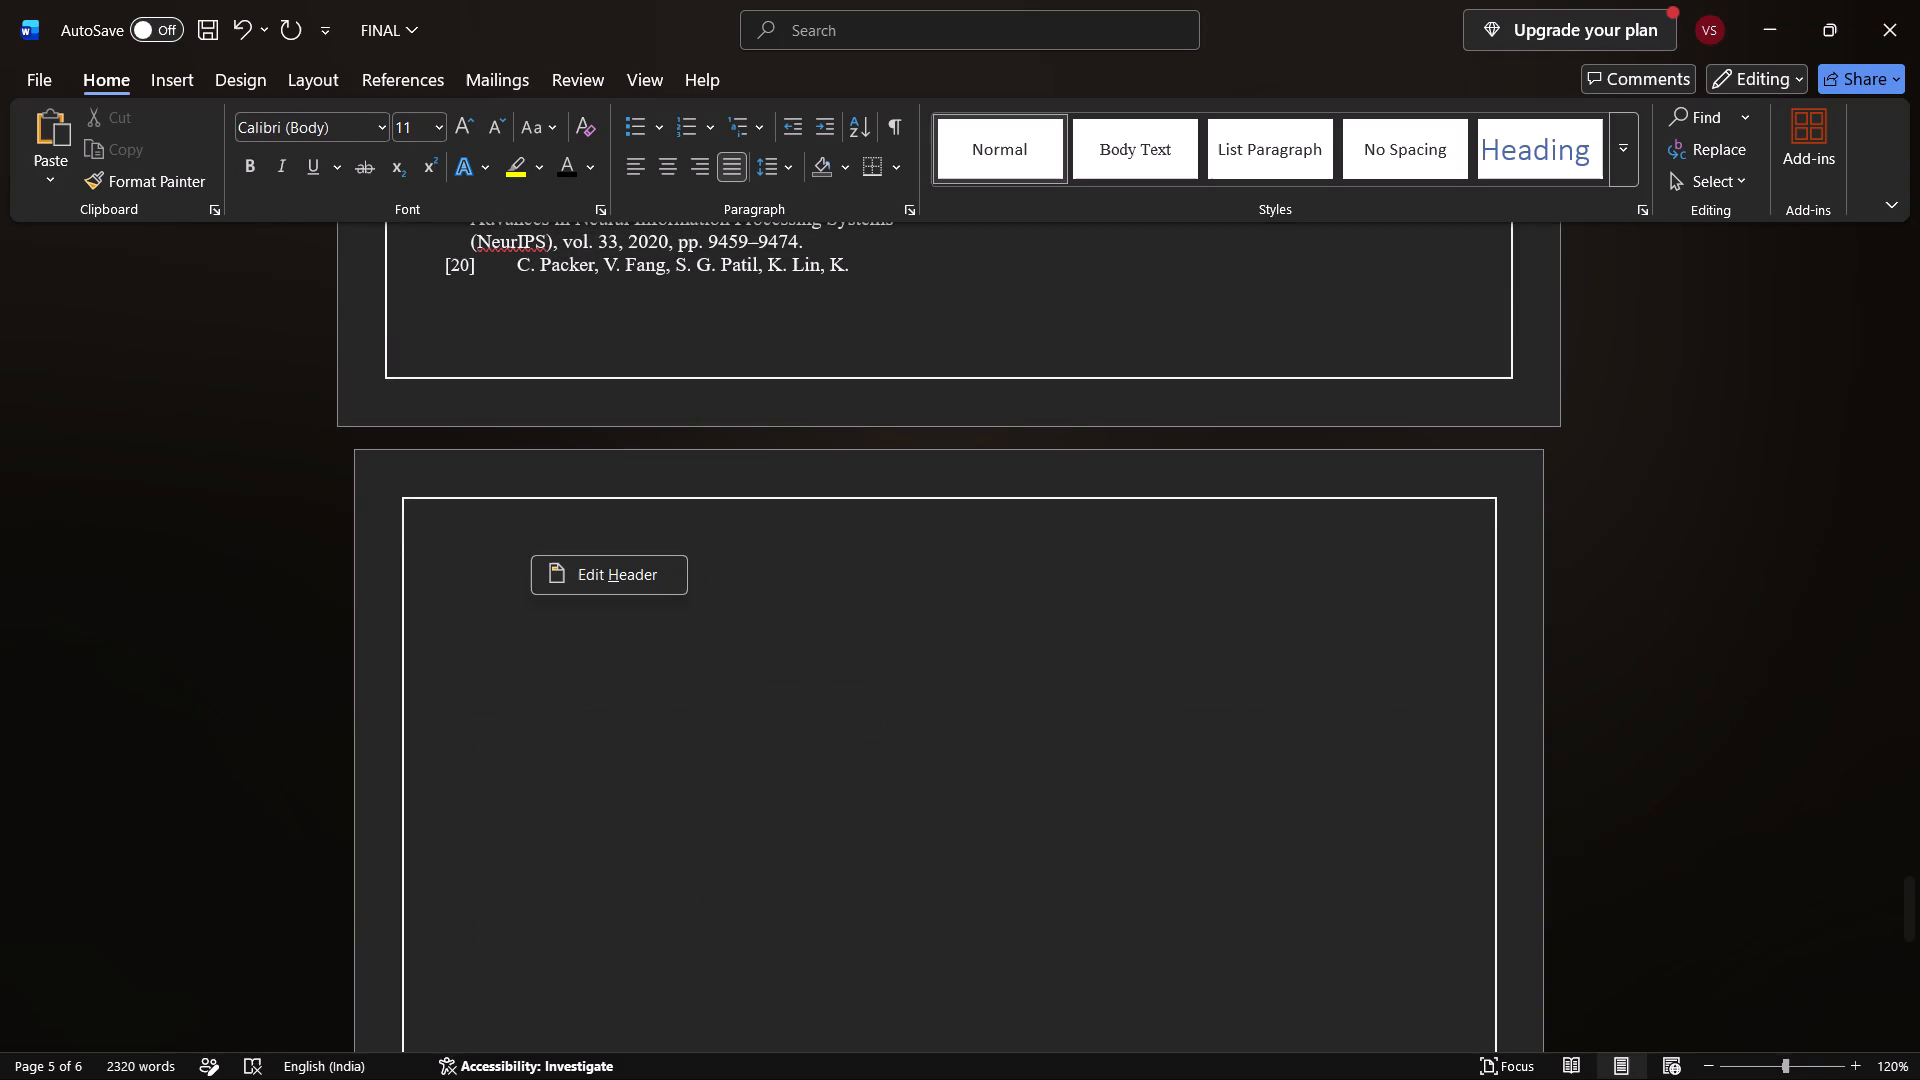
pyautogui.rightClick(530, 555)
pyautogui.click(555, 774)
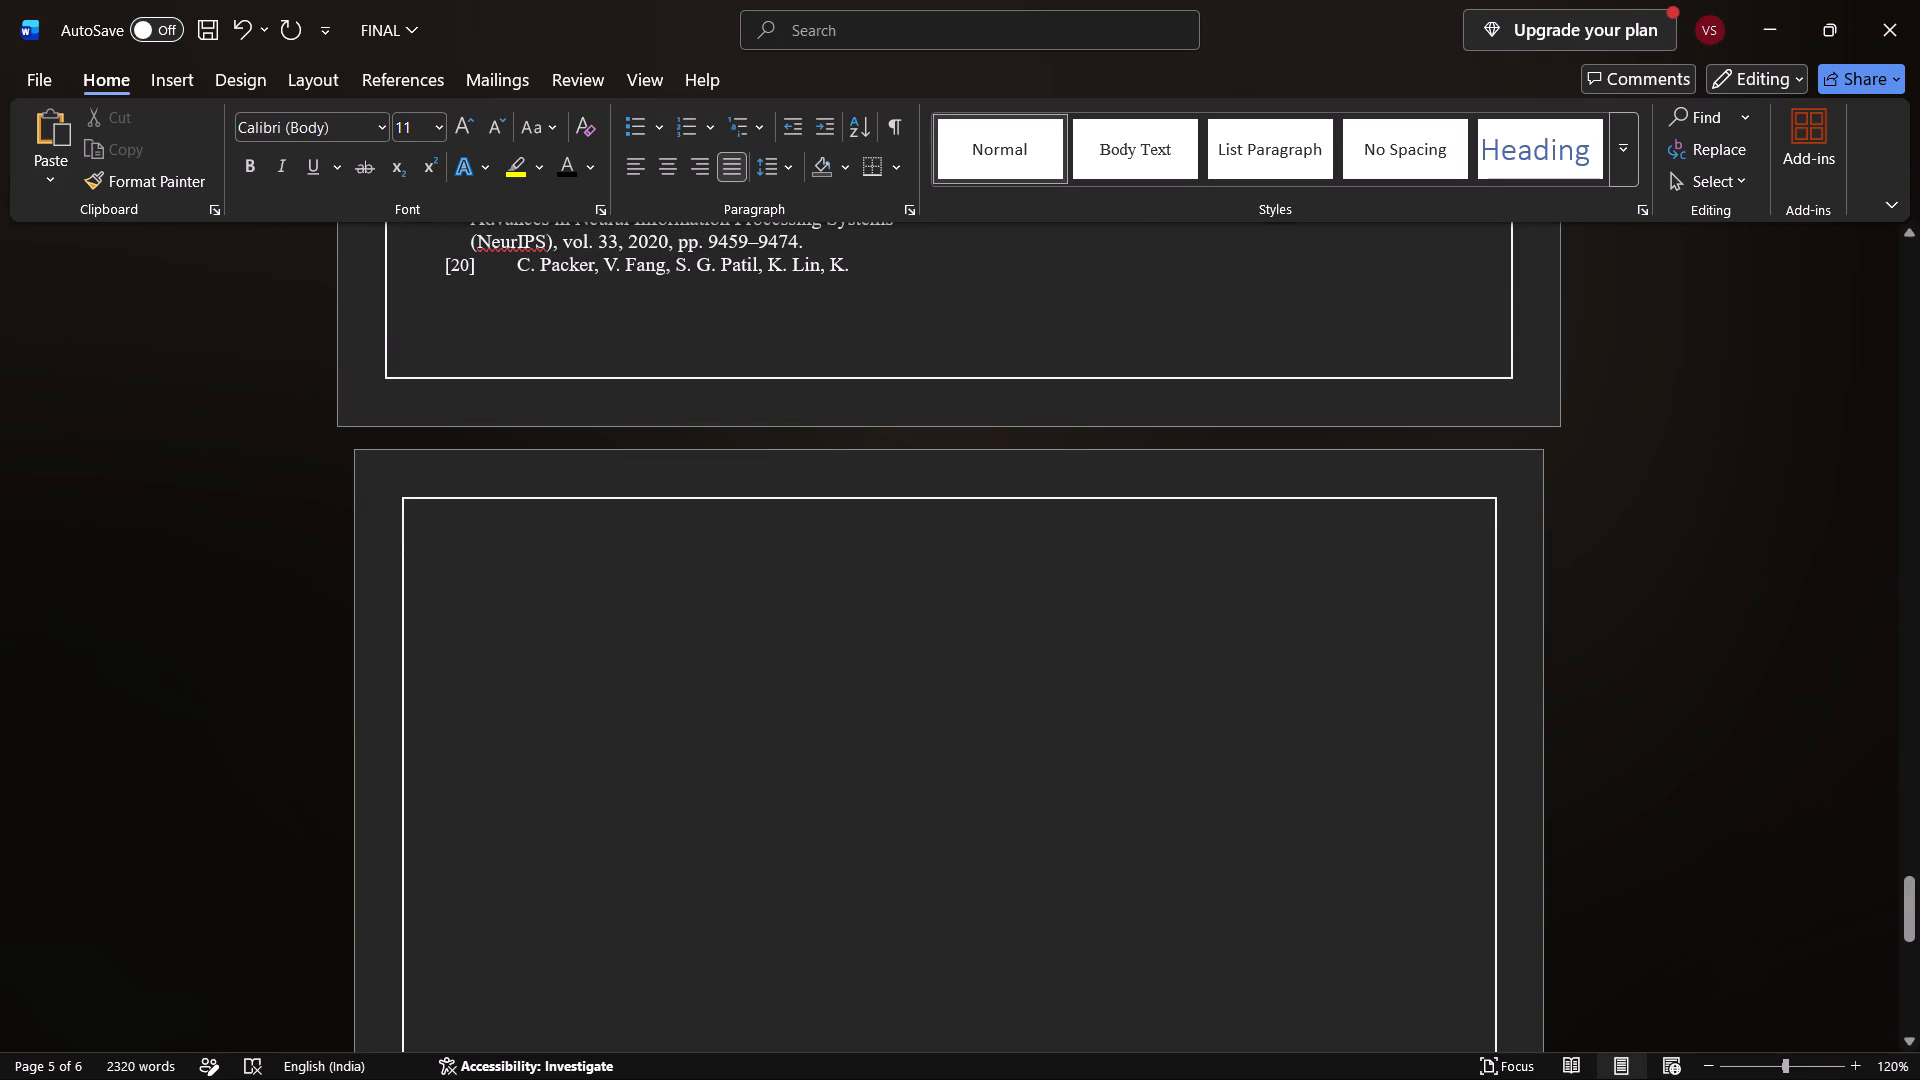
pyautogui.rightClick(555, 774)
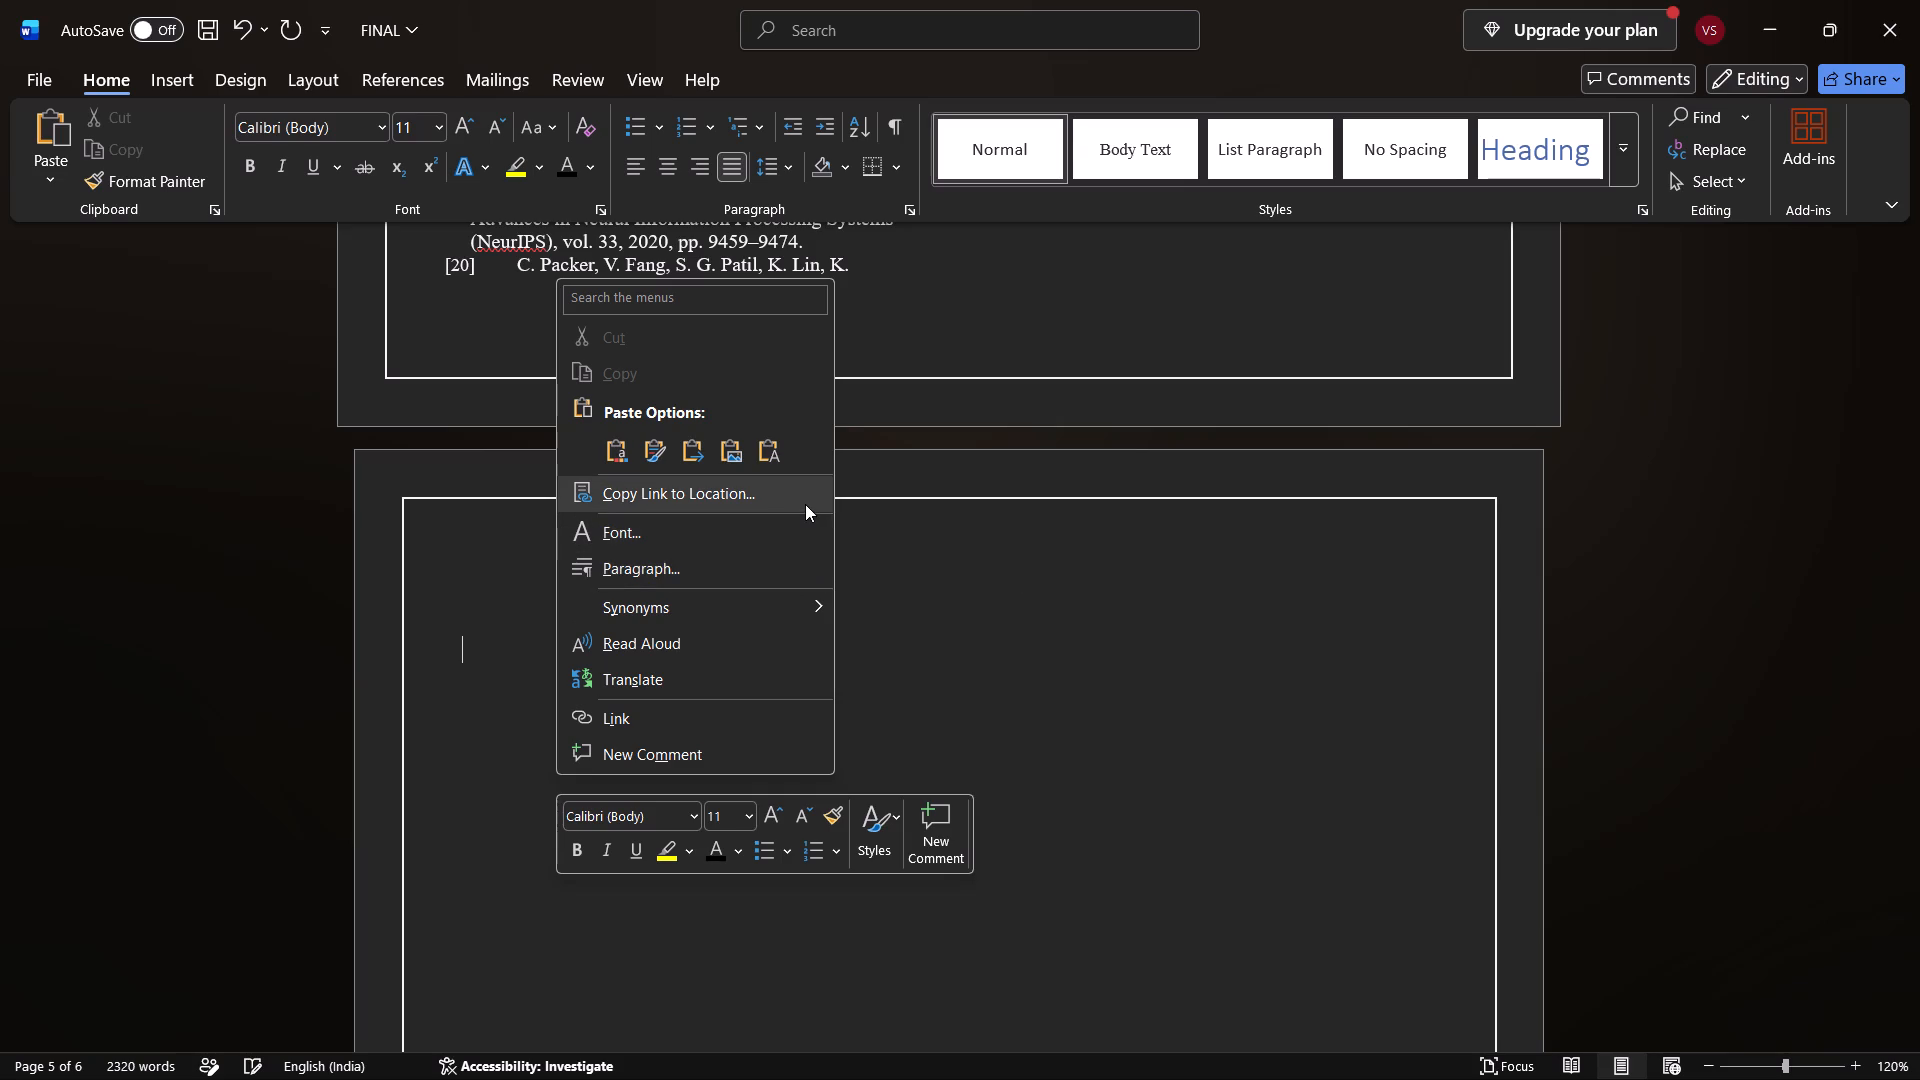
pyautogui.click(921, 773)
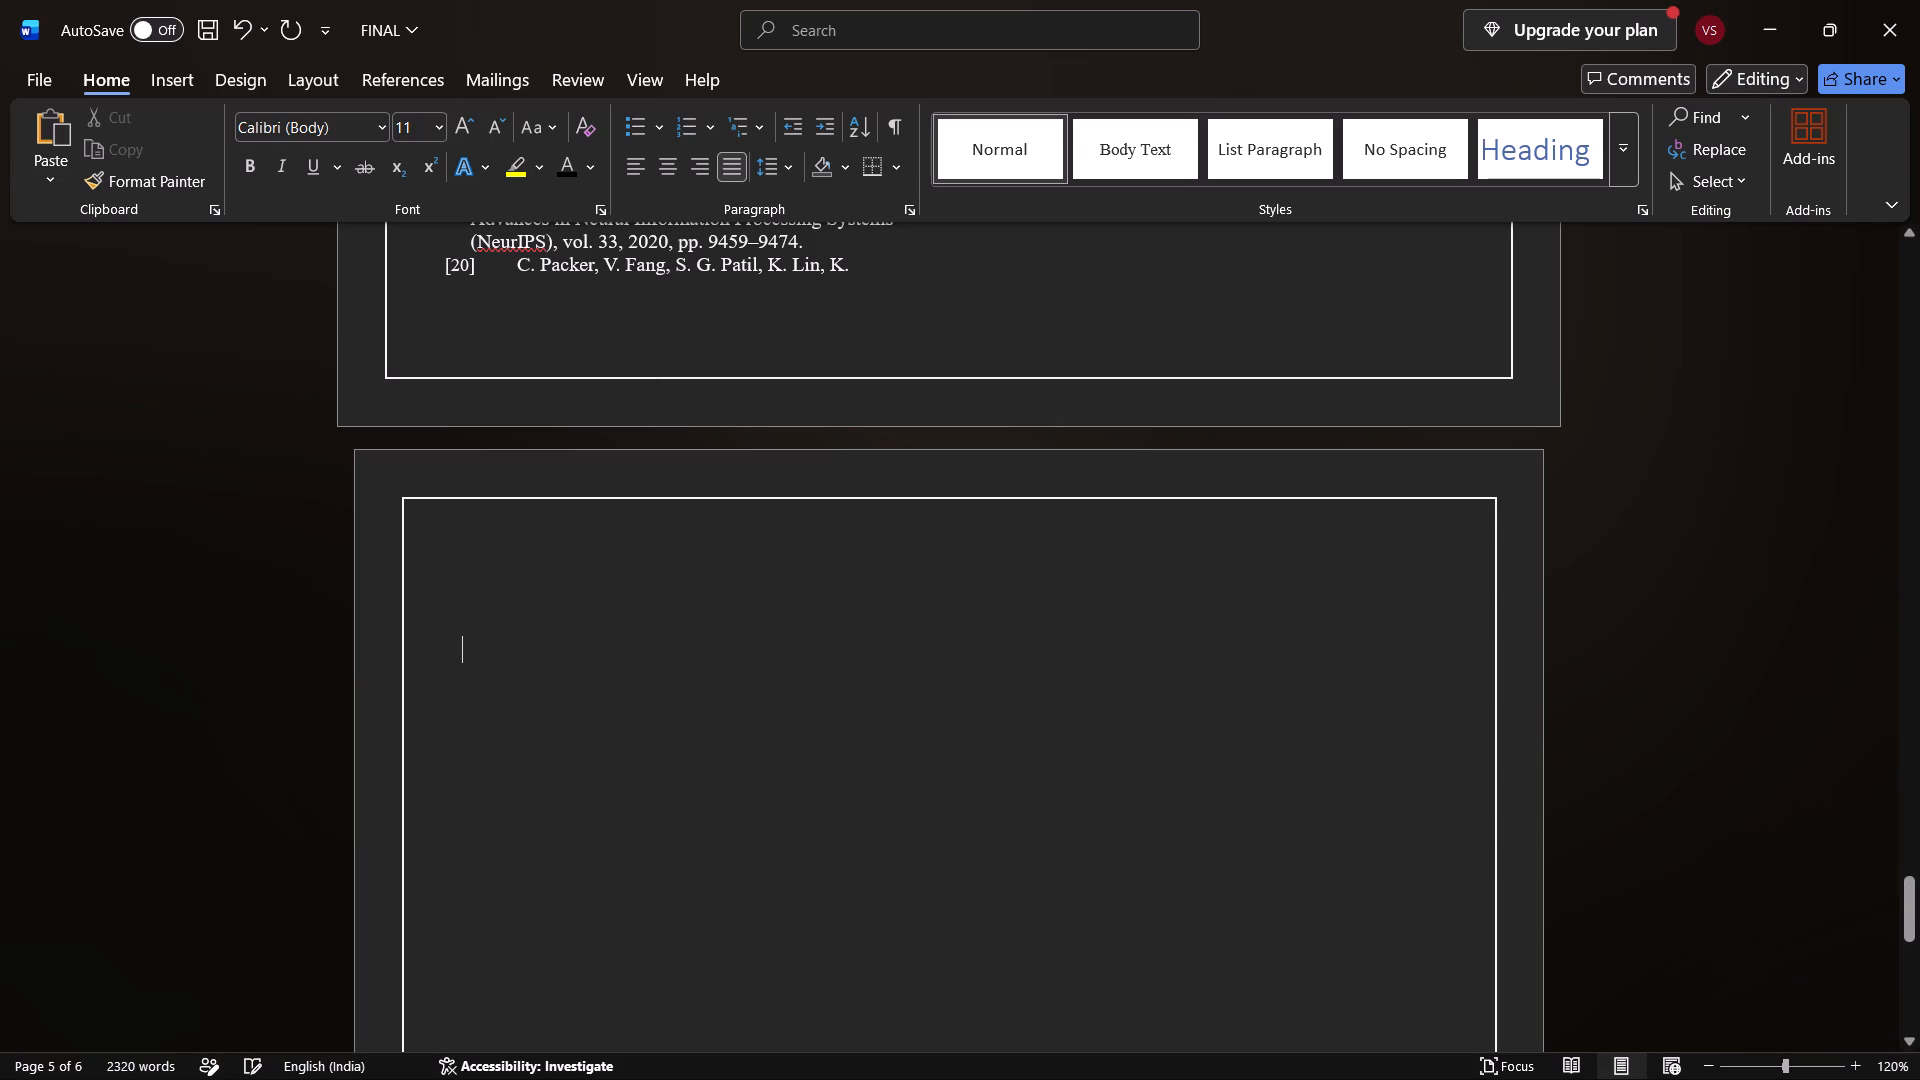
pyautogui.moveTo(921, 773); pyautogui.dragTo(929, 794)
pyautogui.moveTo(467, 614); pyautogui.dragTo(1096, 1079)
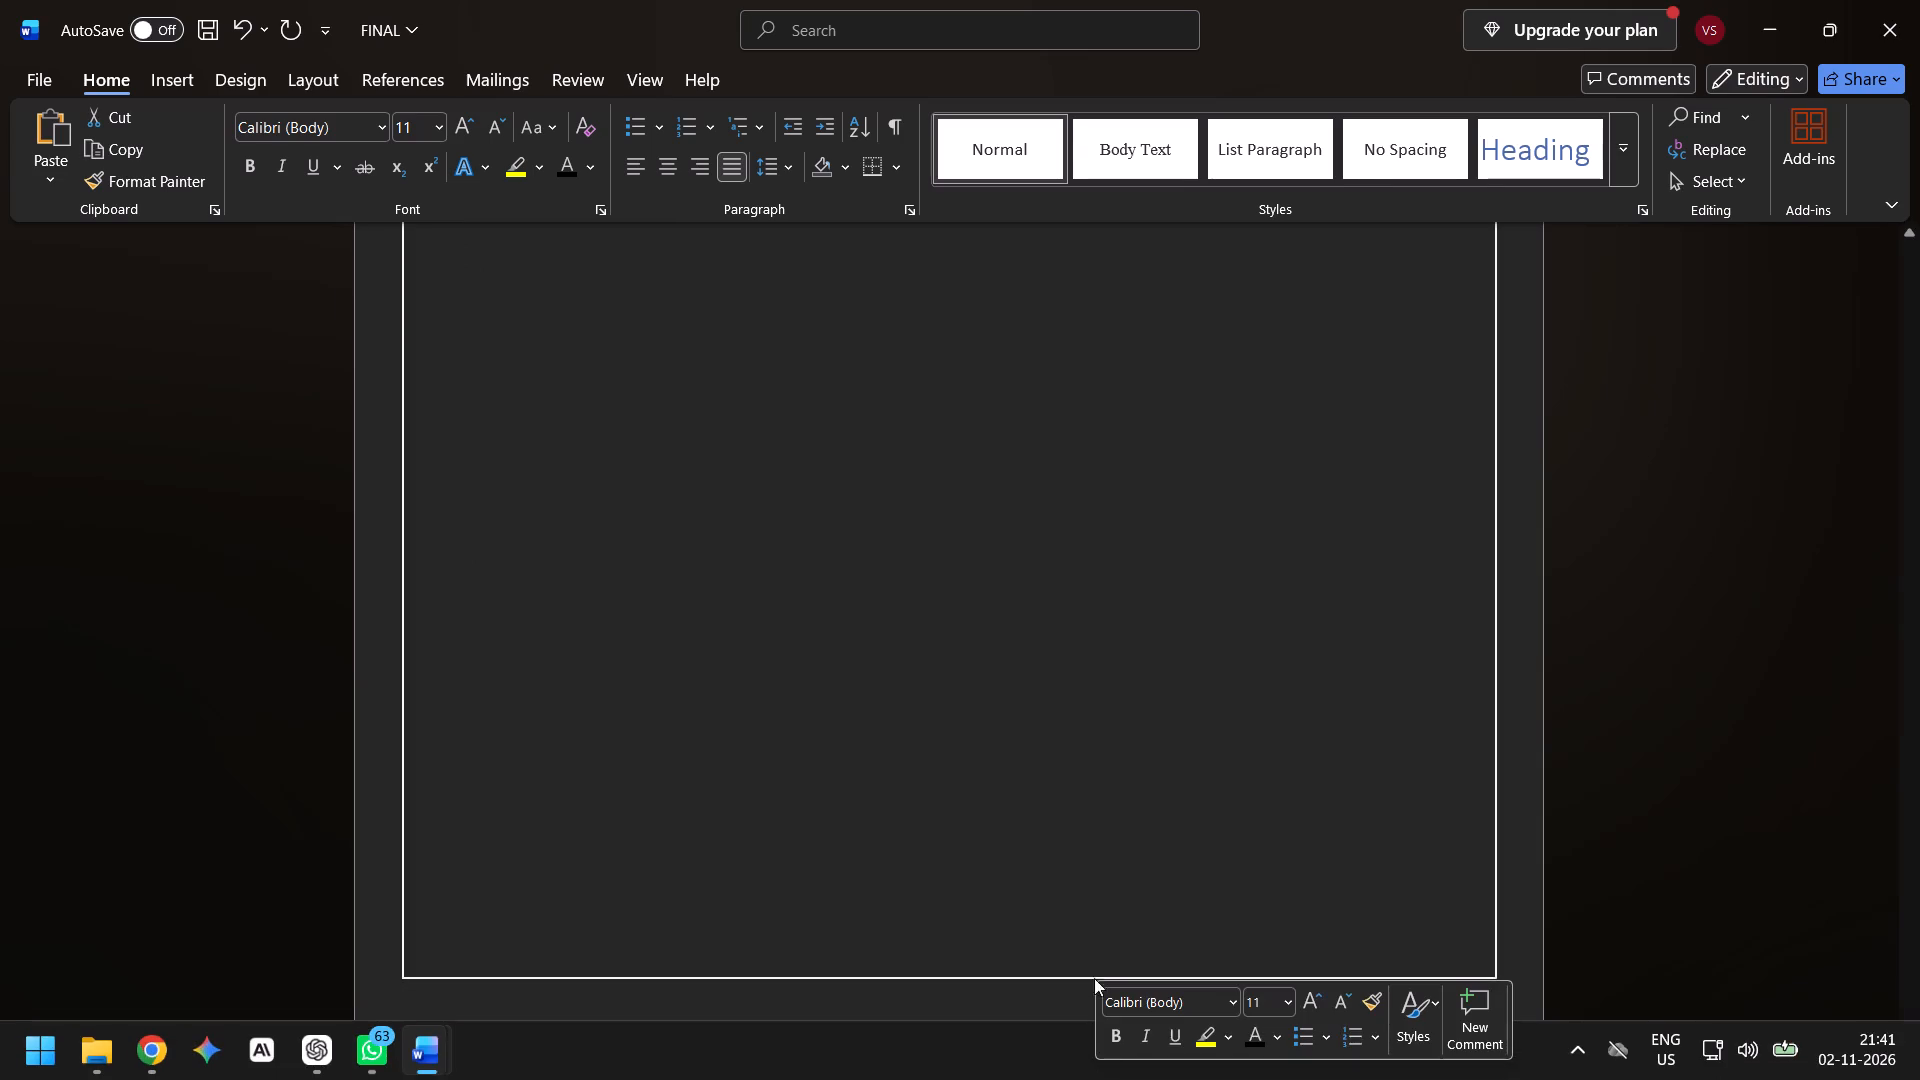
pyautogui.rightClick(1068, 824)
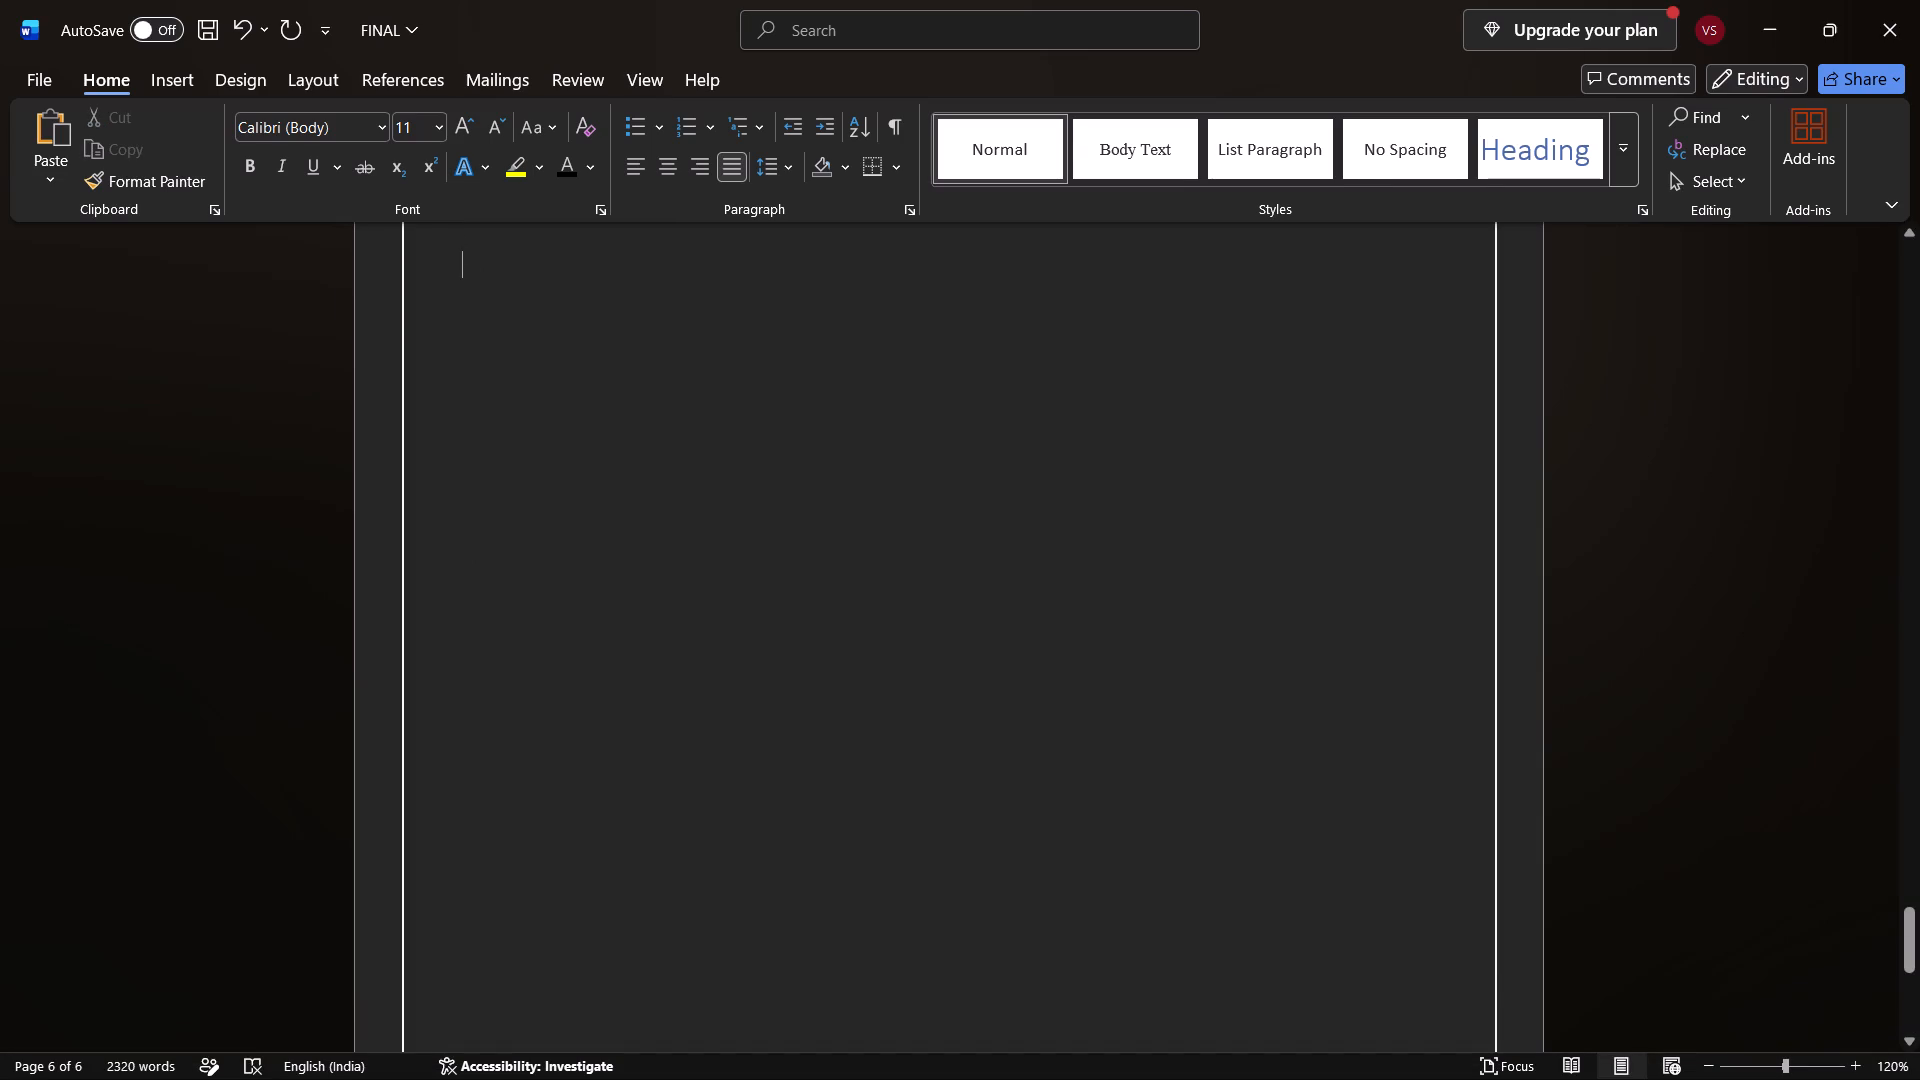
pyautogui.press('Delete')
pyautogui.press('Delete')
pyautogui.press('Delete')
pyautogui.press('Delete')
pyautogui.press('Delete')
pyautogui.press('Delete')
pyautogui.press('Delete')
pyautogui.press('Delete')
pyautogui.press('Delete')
# Select the blank sixth page's empty area again and delete the leftover blank space back to the end of reference [21].
pyautogui.scroll(2, 1068, 824)
pyautogui.moveTo(463, 636); pyautogui.dragTo(495, 646)
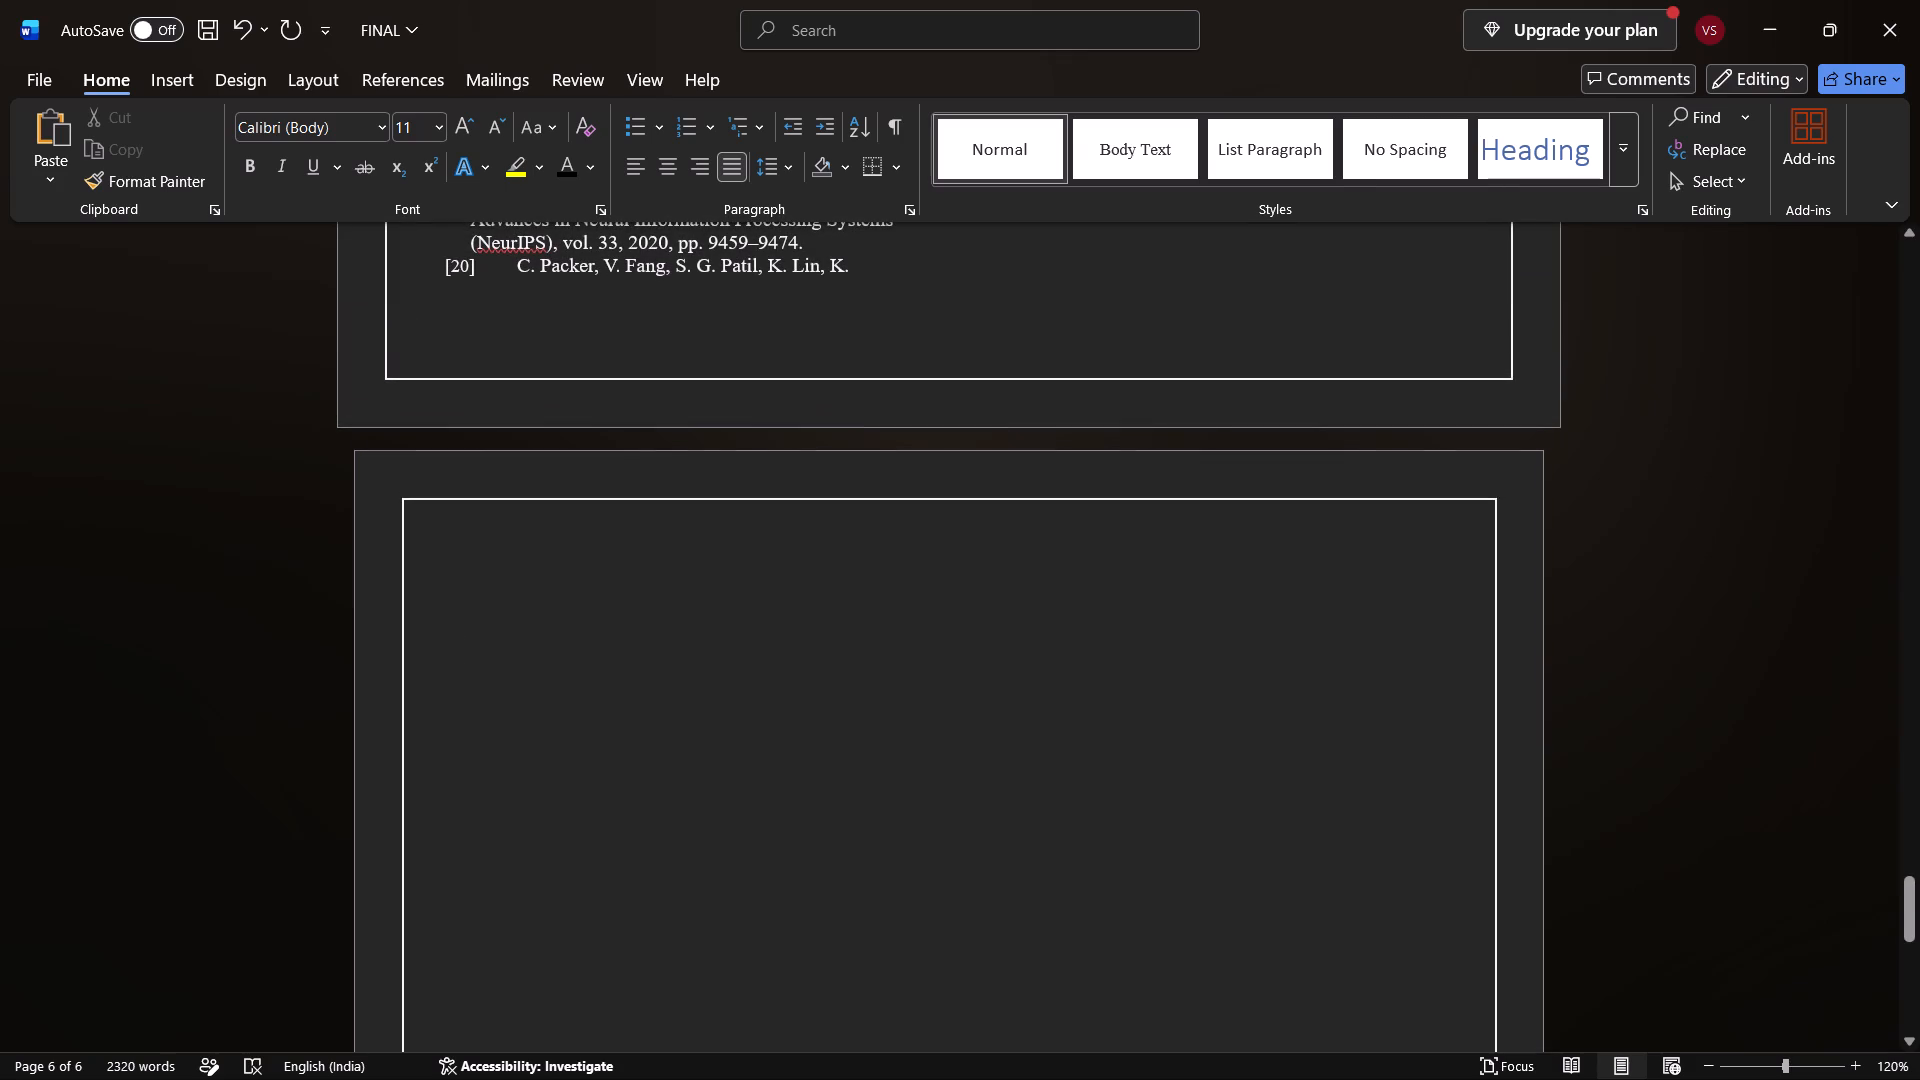
pyautogui.moveTo(495, 646); pyautogui.dragTo(1297, 1079)
pyautogui.press('Delete')
pyautogui.press('Delete')
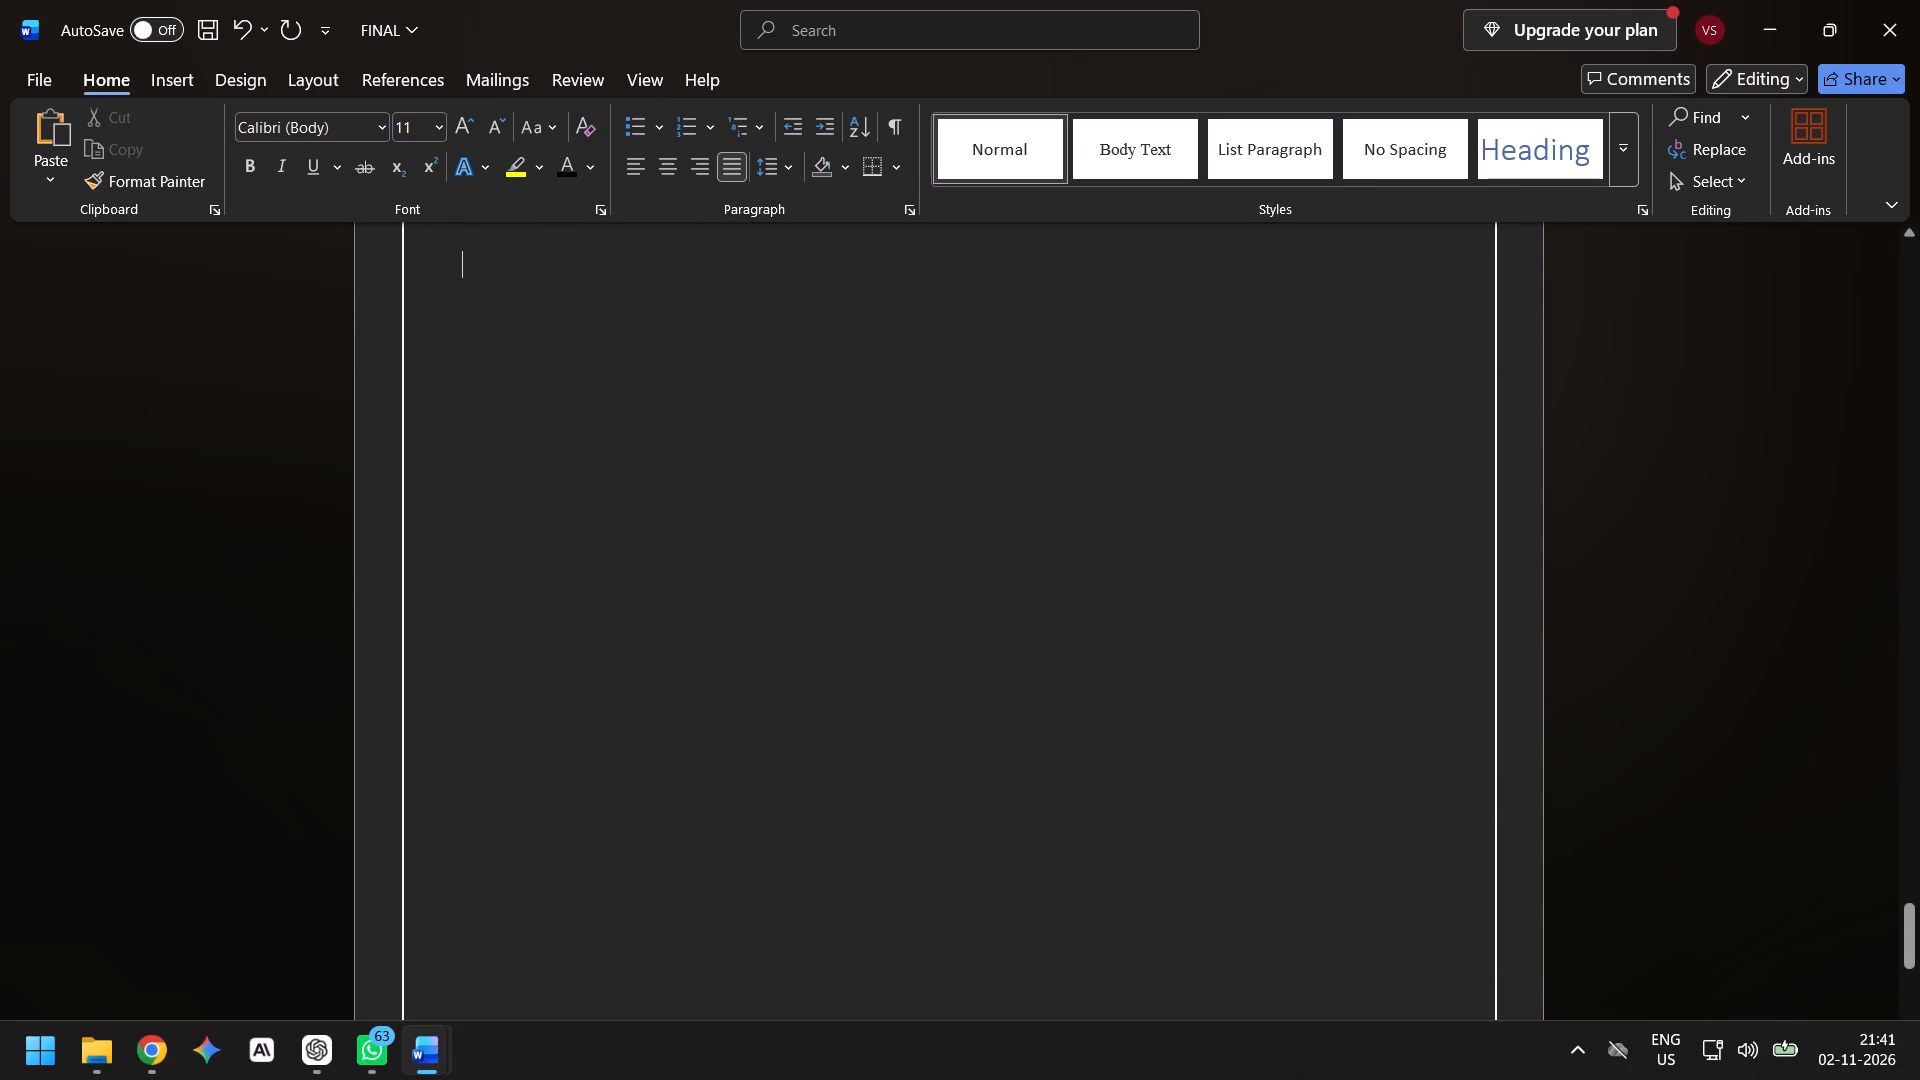
pyautogui.press('Delete')
pyautogui.press('Delete')
pyautogui.press('BackSpace')
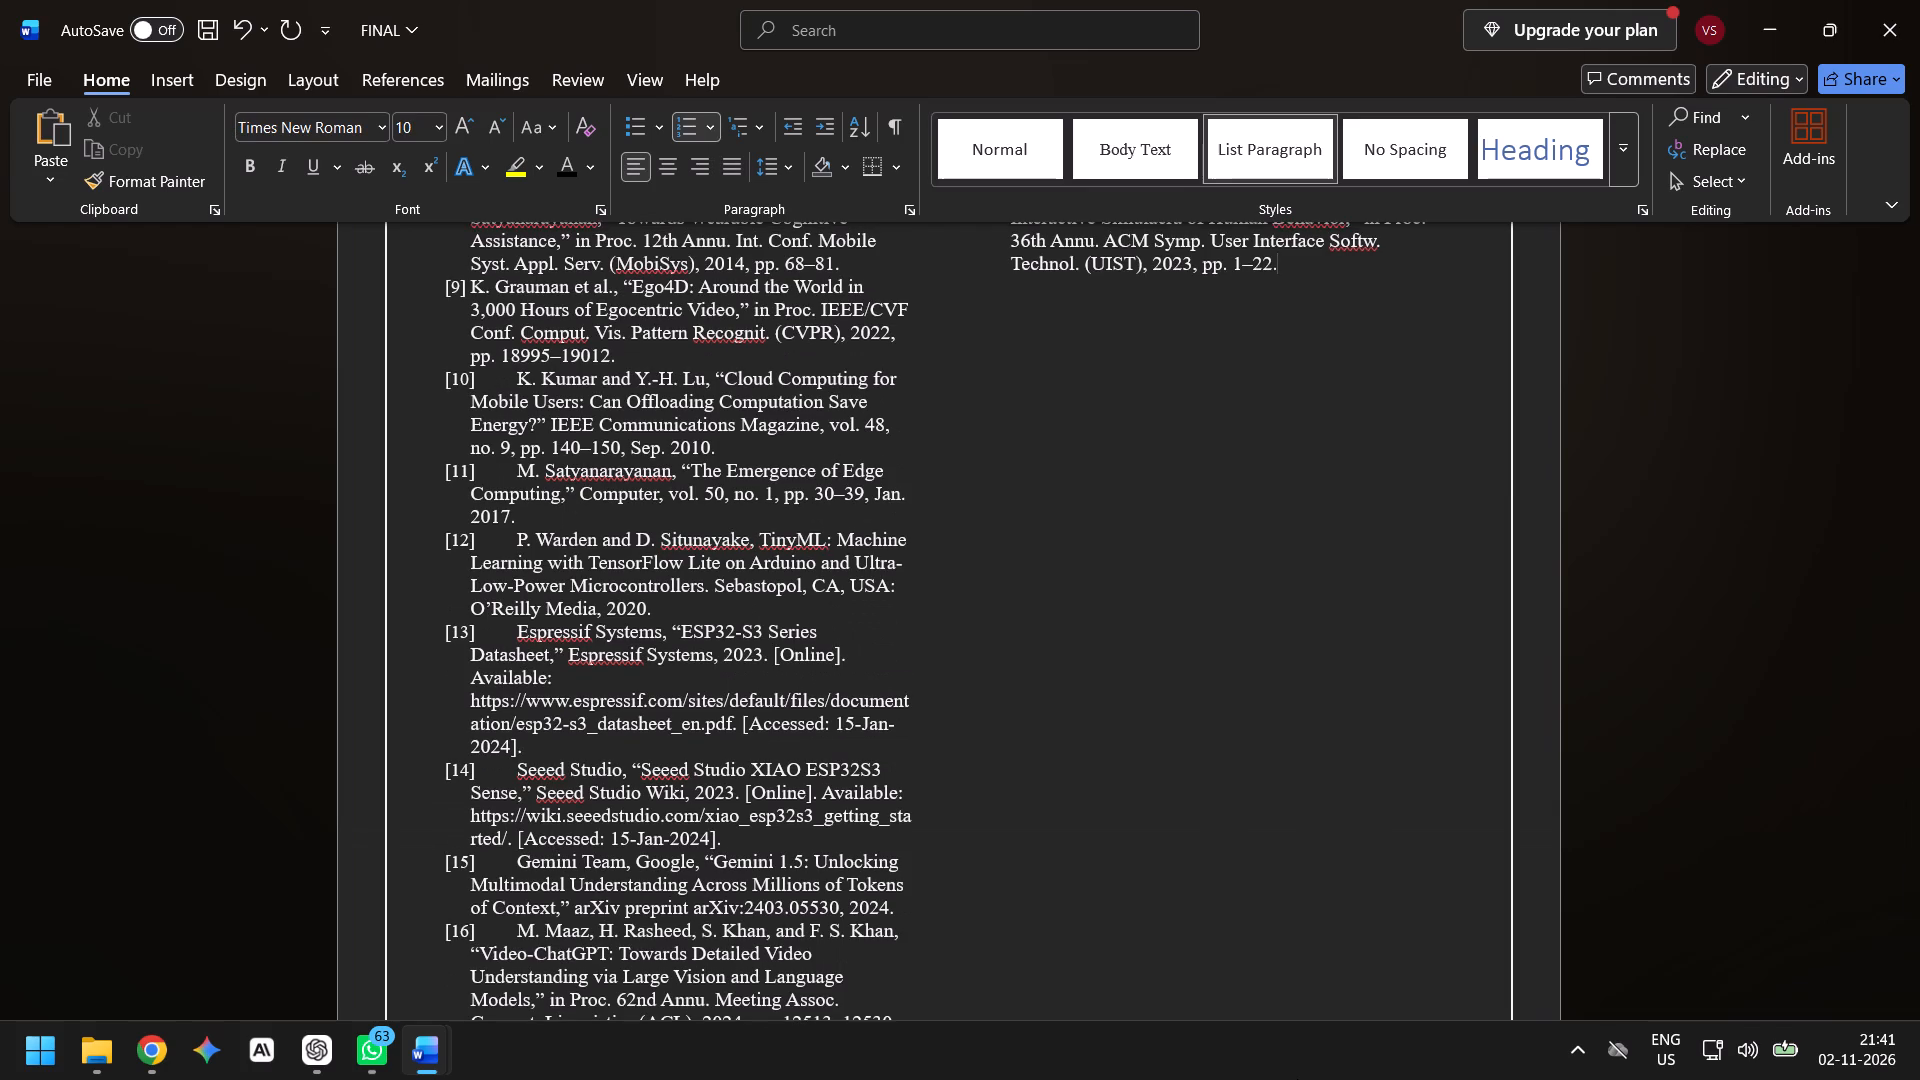
# Review FINAL from the agent figures through the Conclusion and References to the last page for leftover blank space.
pyautogui.scroll(-6, 1297, 1079)
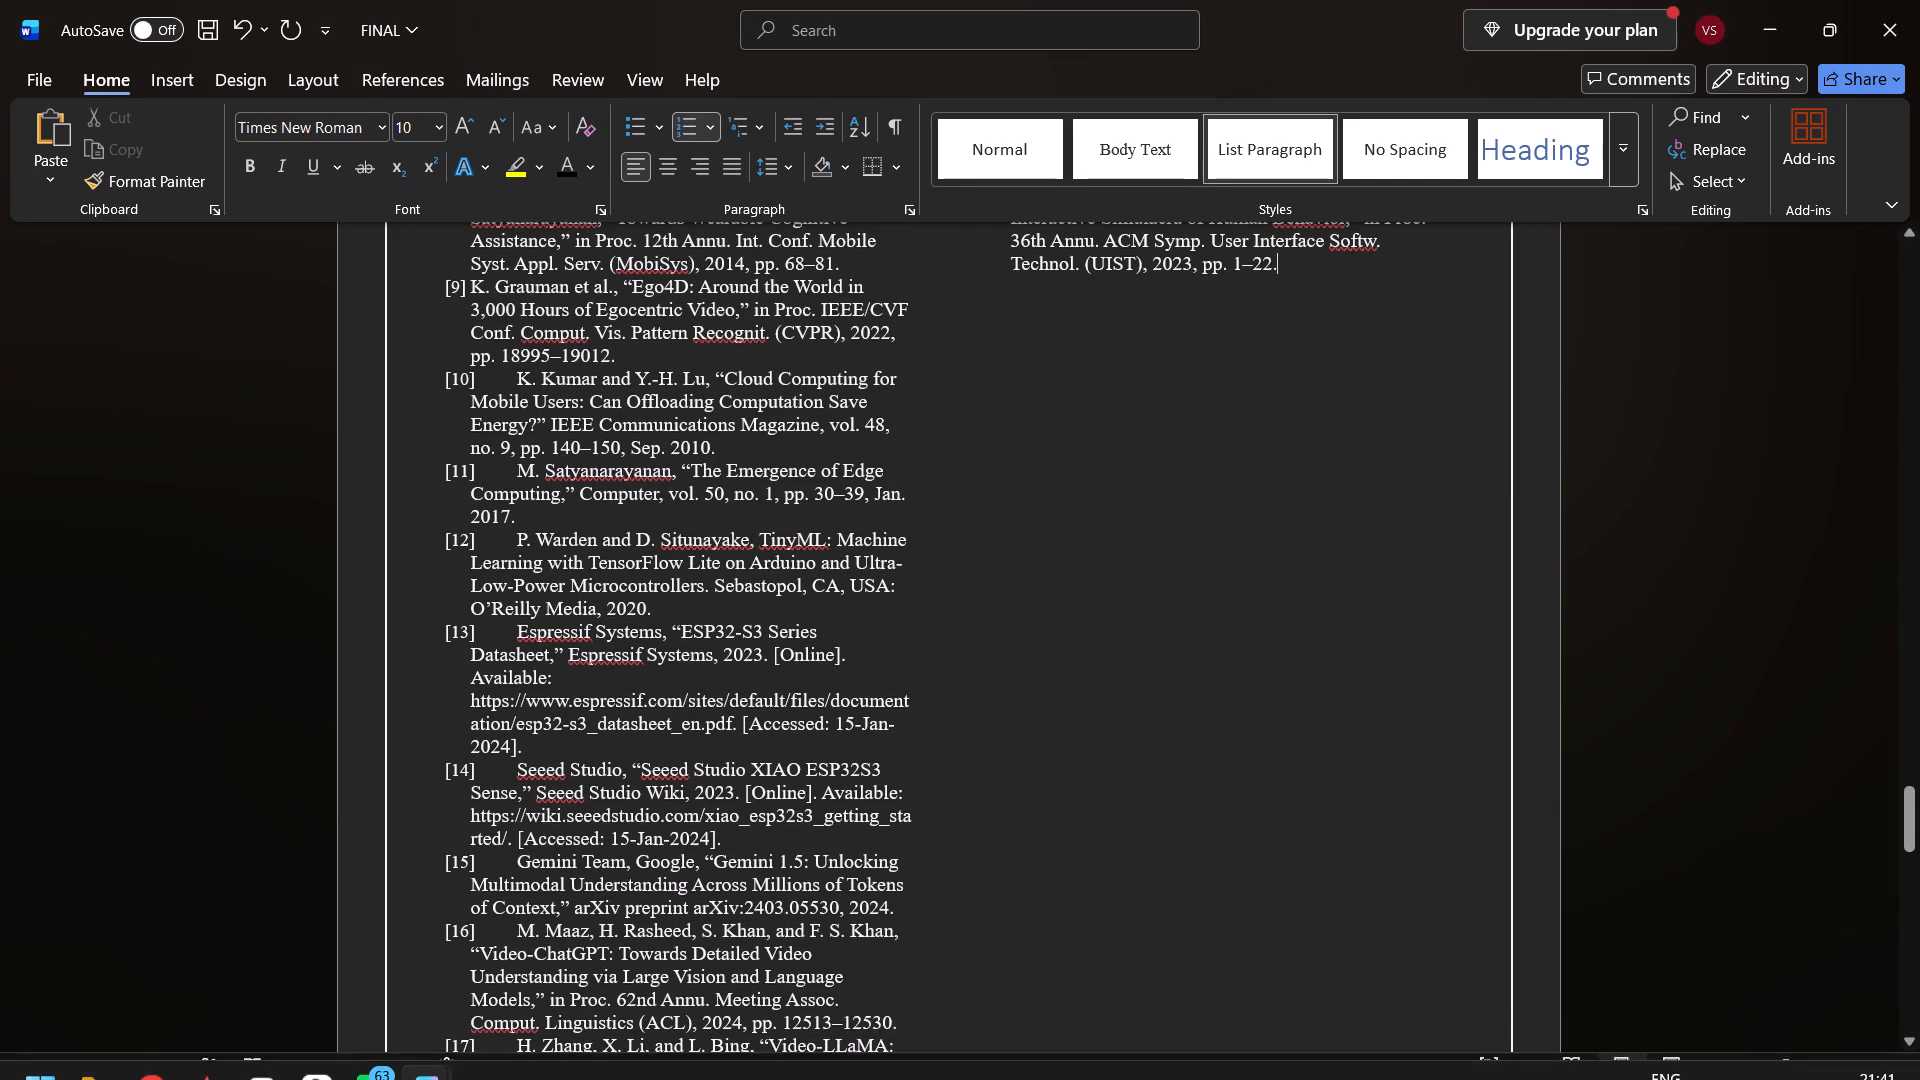
pyautogui.scroll(-5, 1364, 848)
pyautogui.scroll(3, 1364, 848)
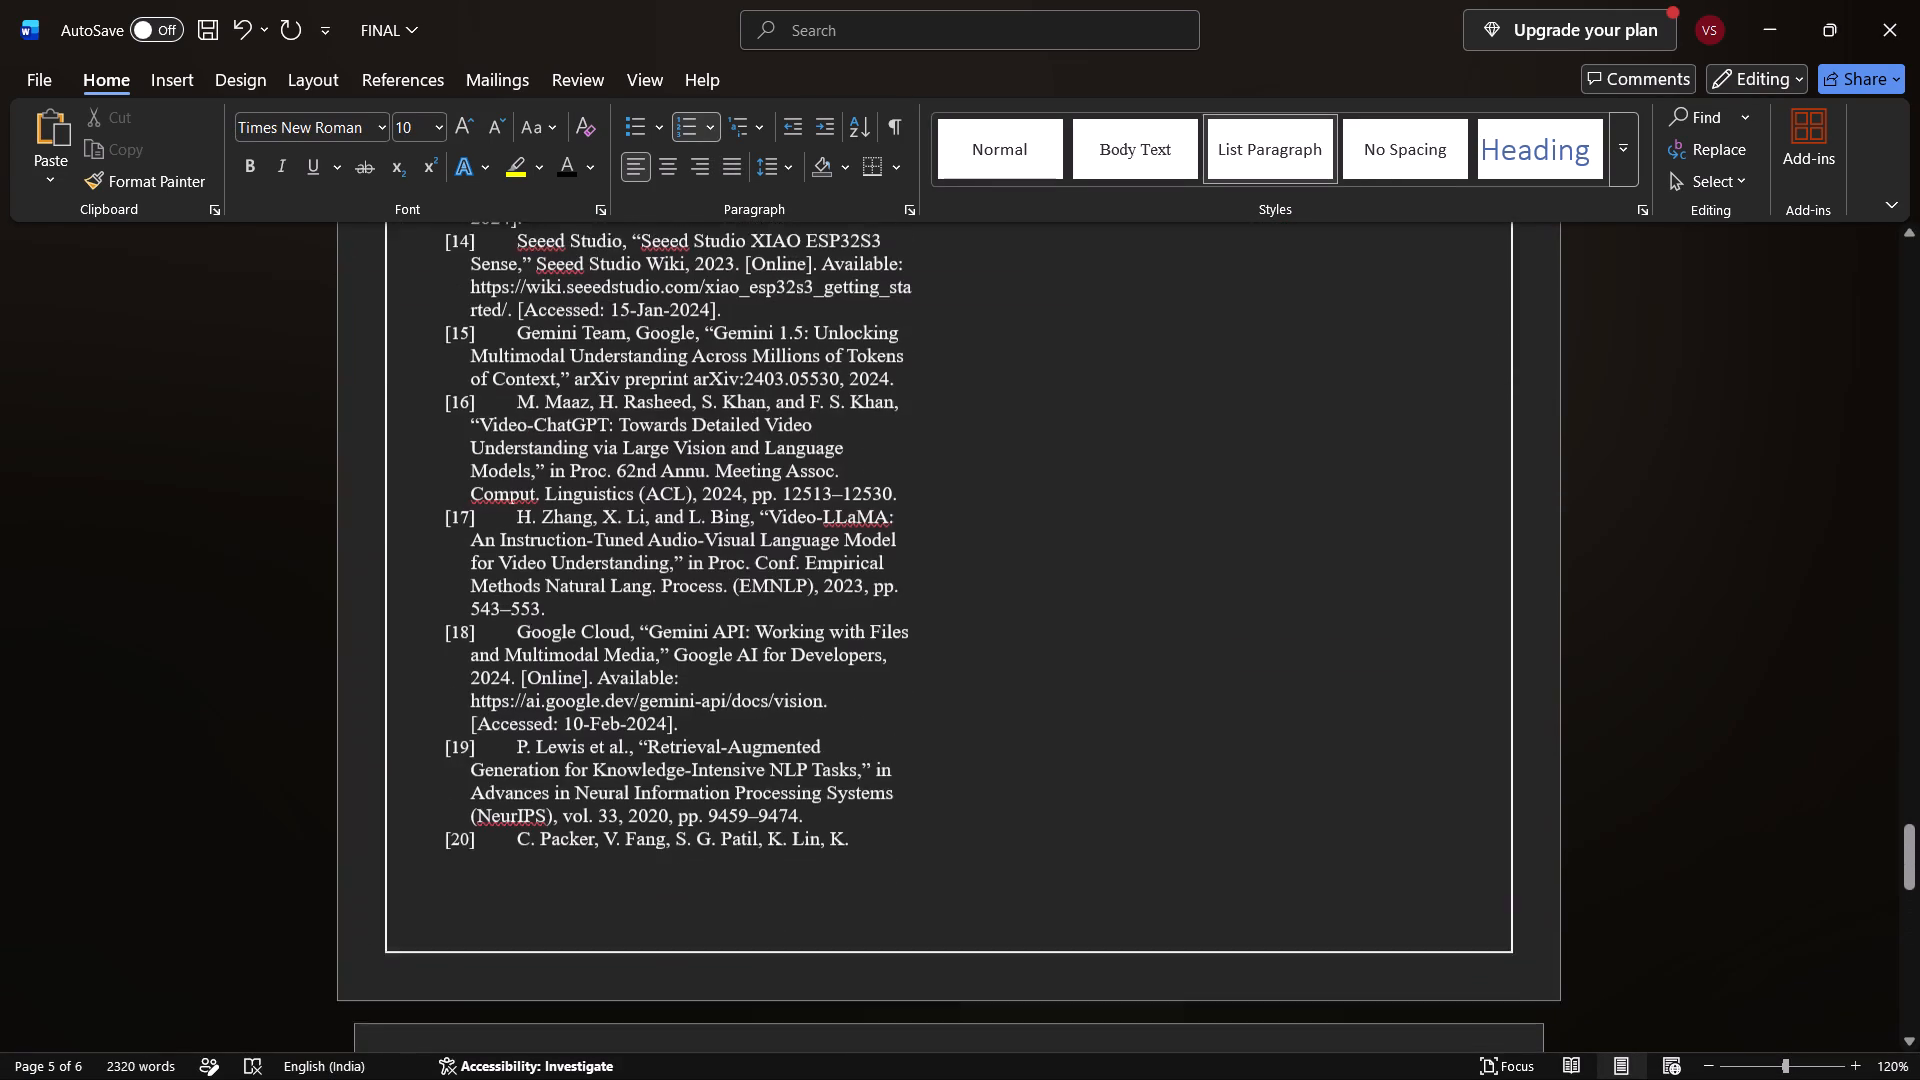
pyautogui.scroll(2, 1364, 848)
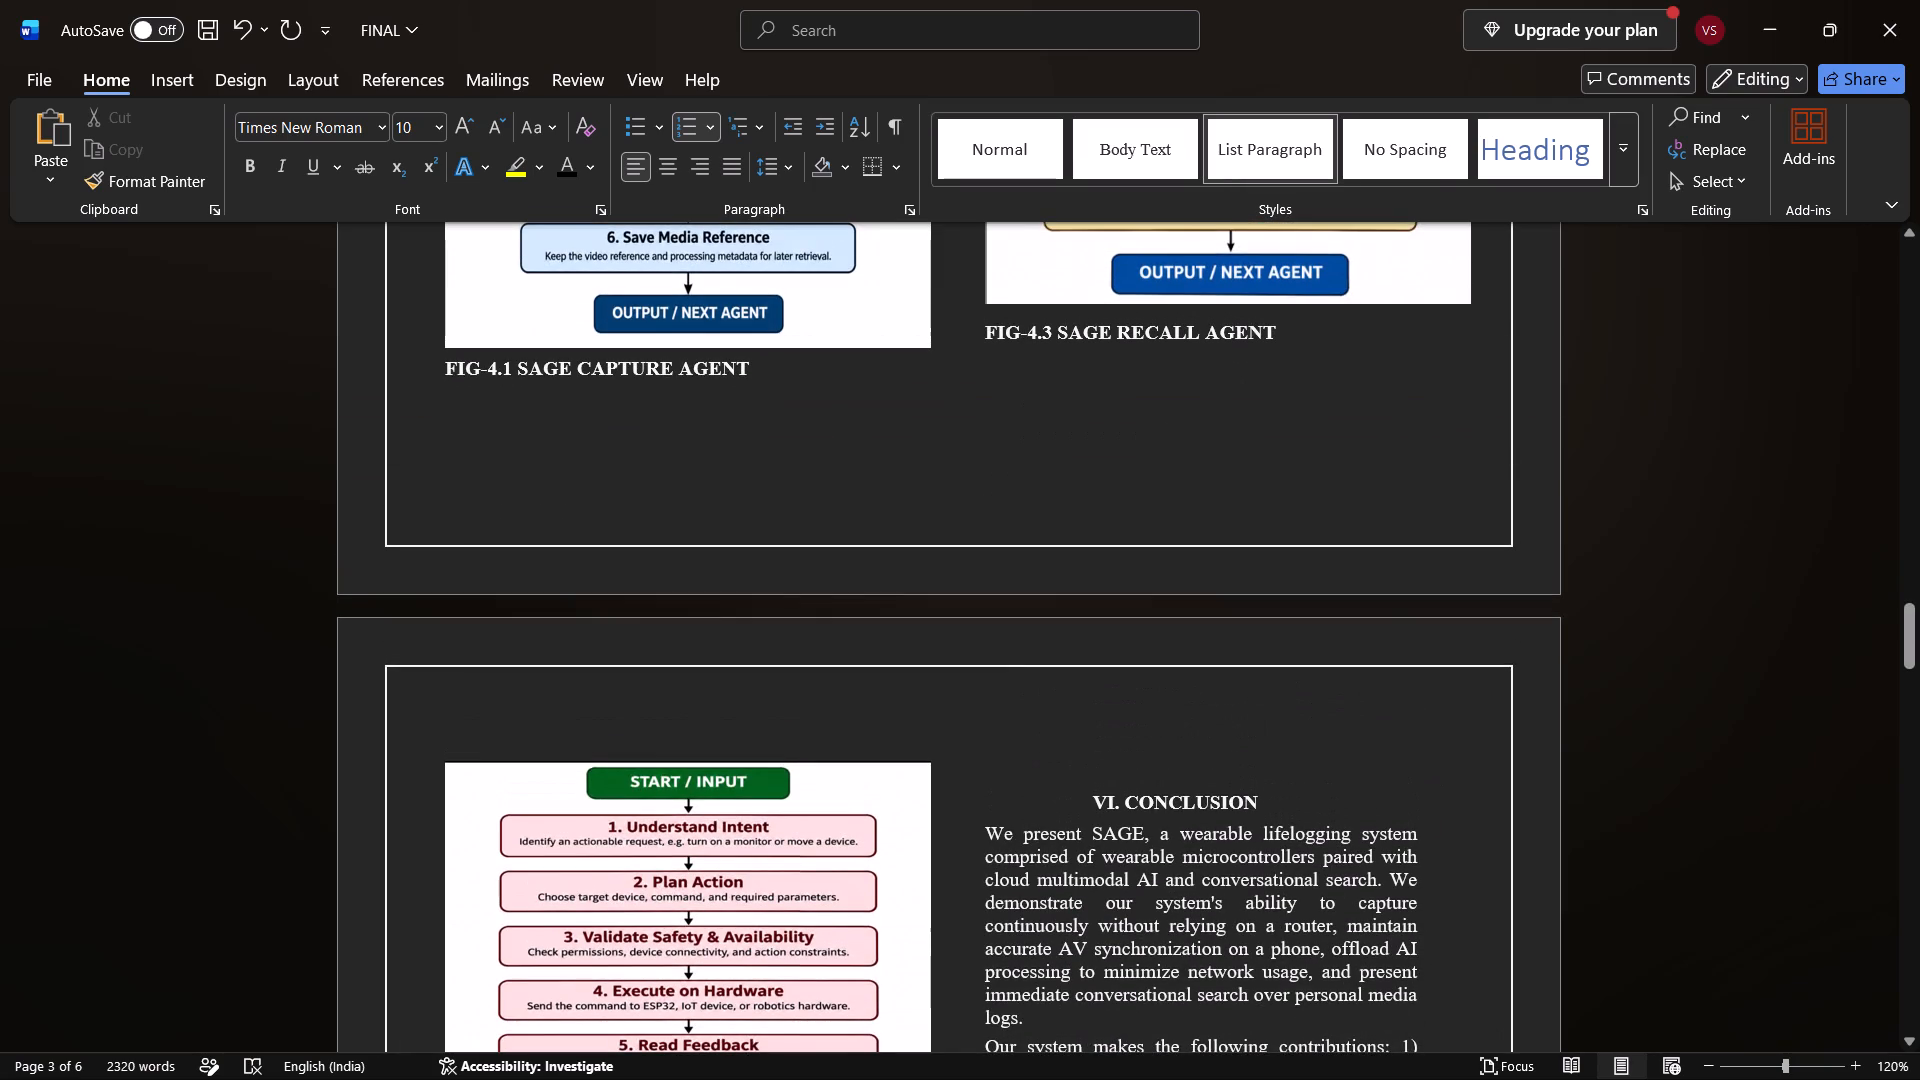
pyautogui.scroll(2, 1364, 848)
pyautogui.scroll(-3, 1364, 848)
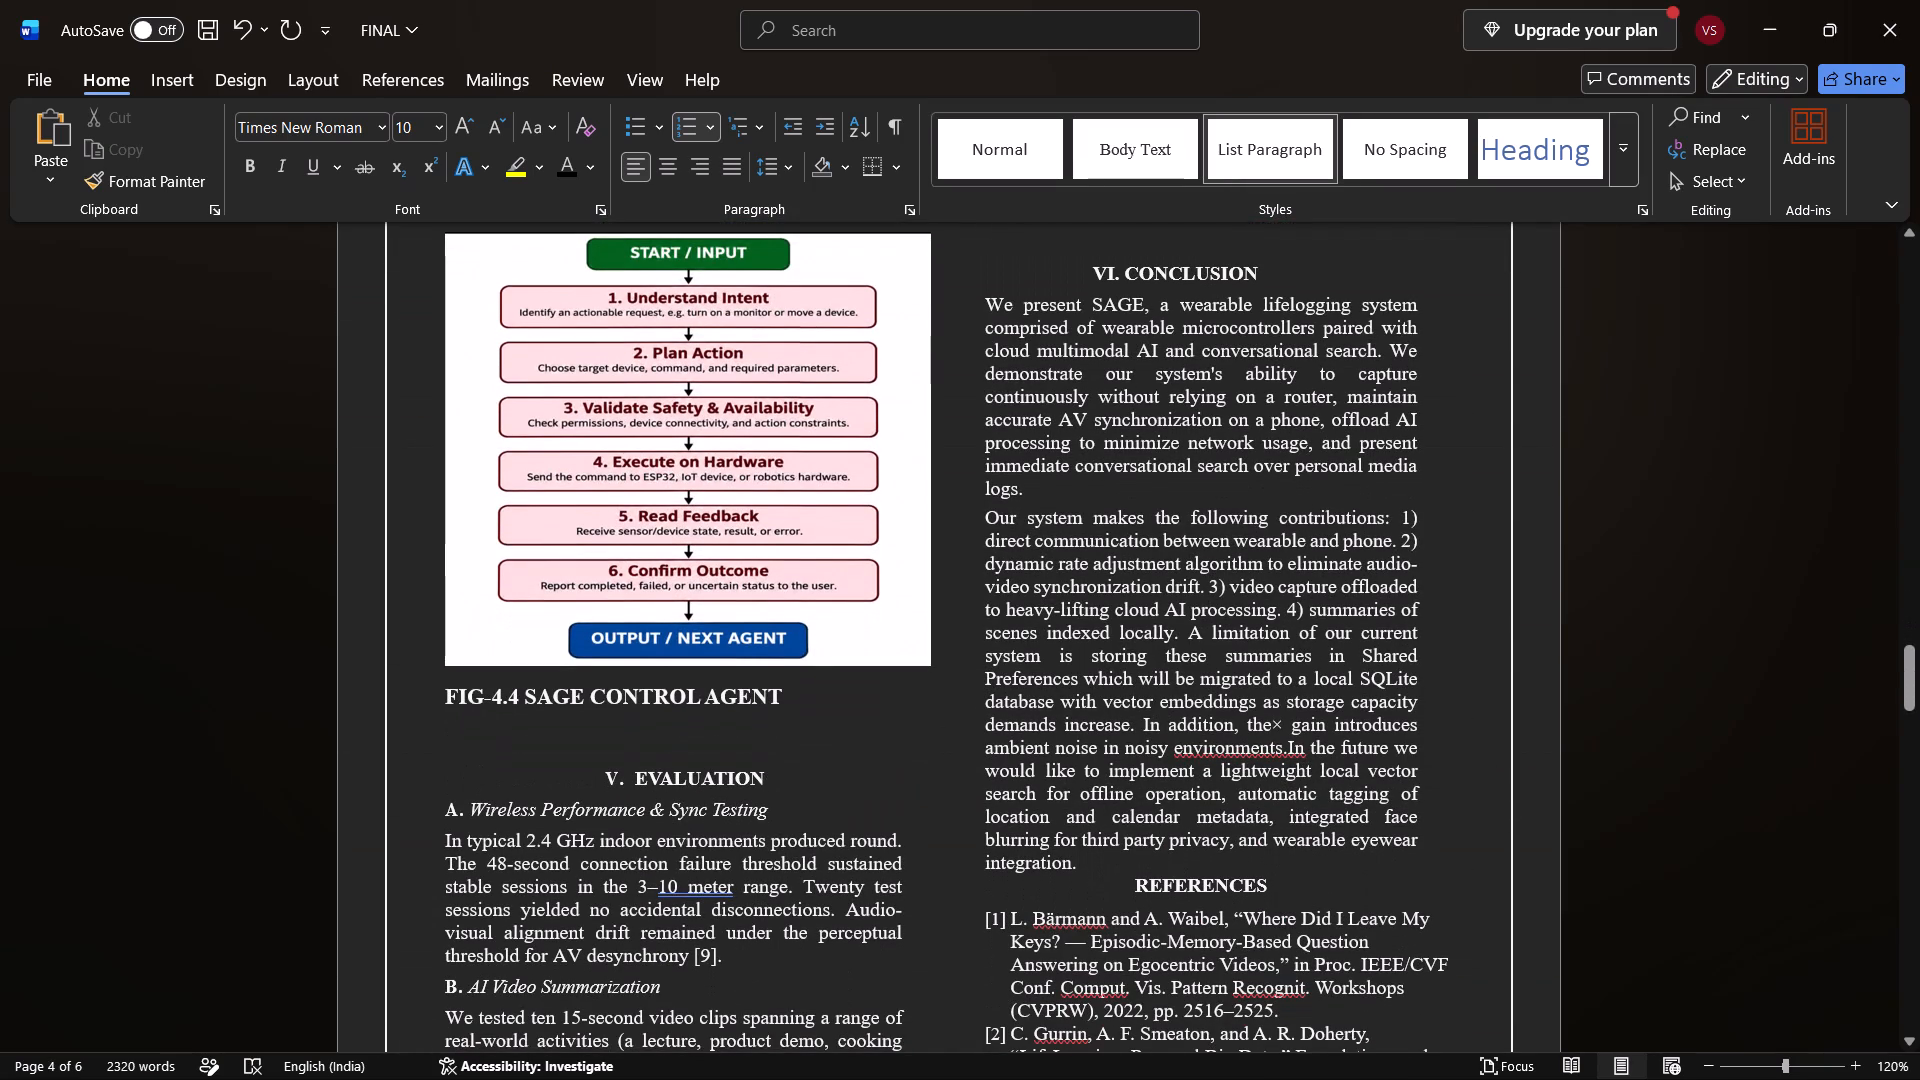
pyautogui.scroll(-7, 1364, 848)
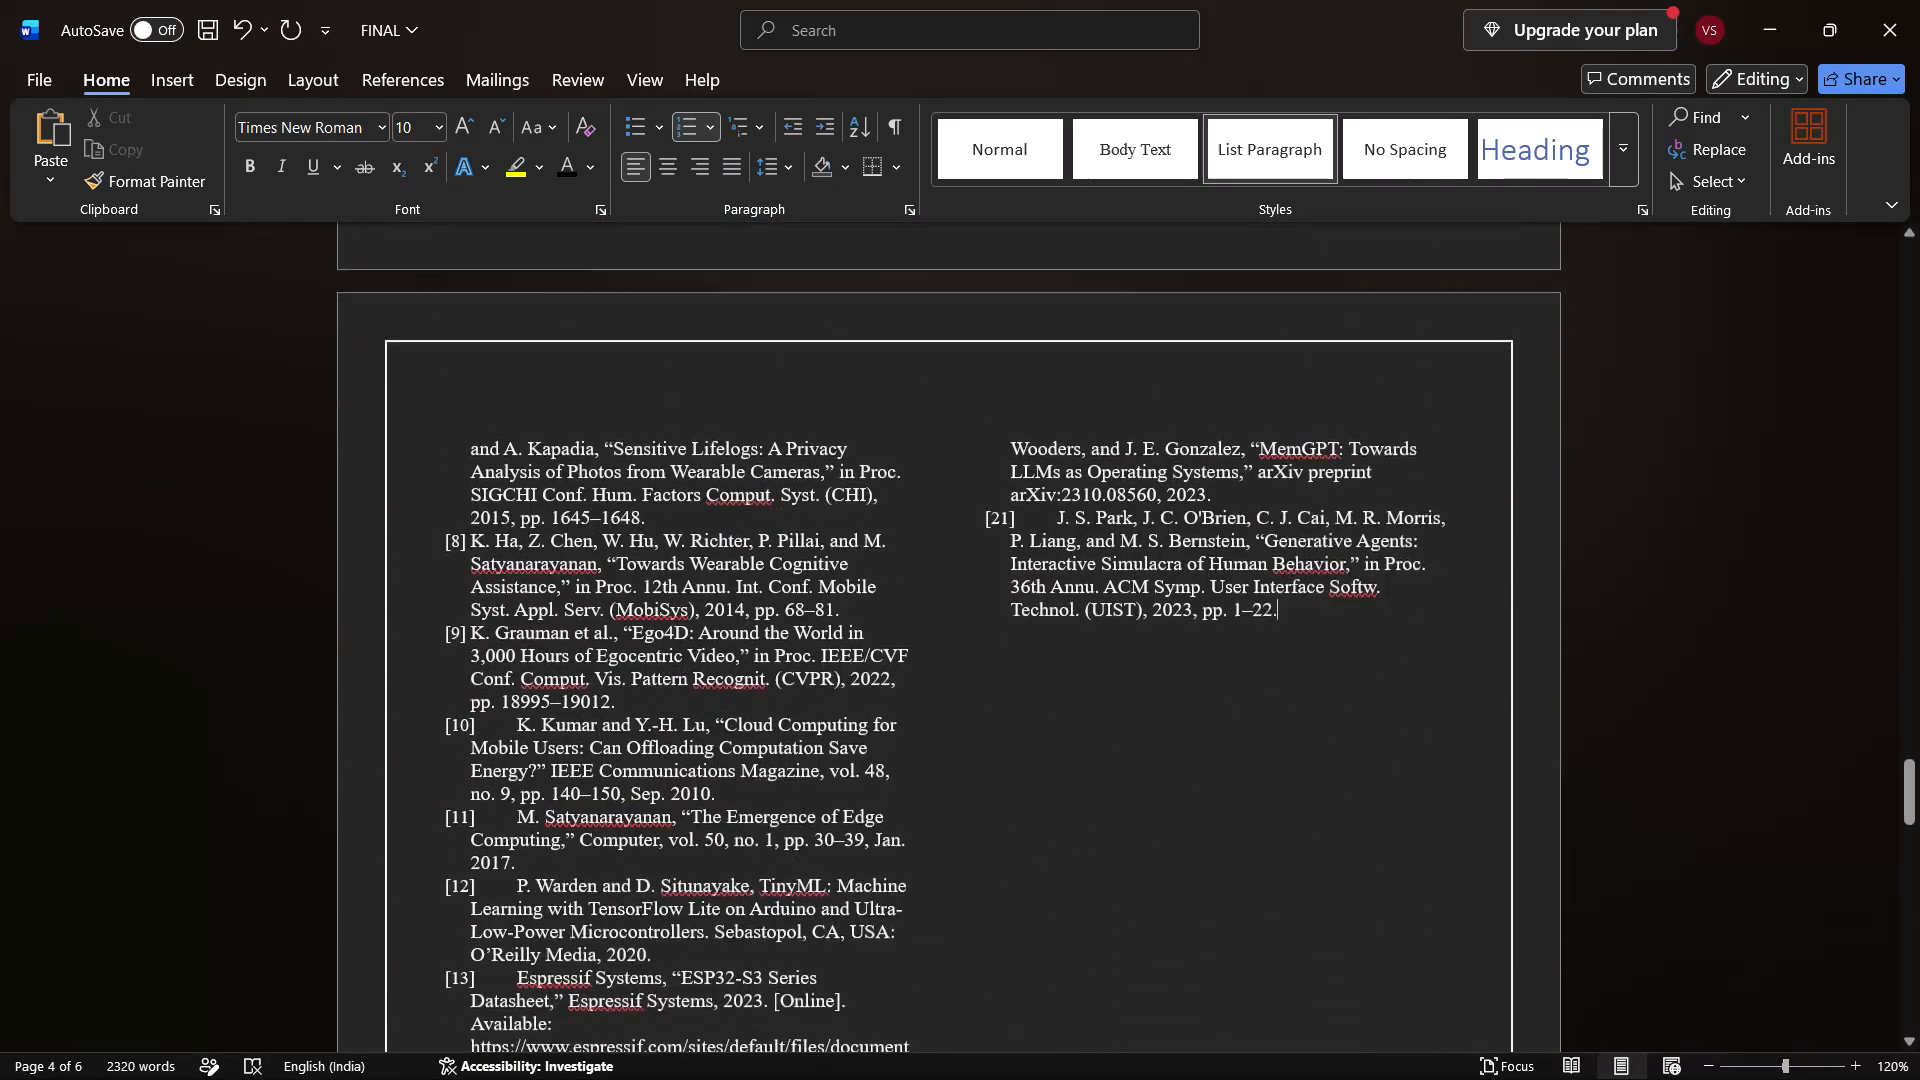
pyautogui.scroll(-2, 1364, 848)
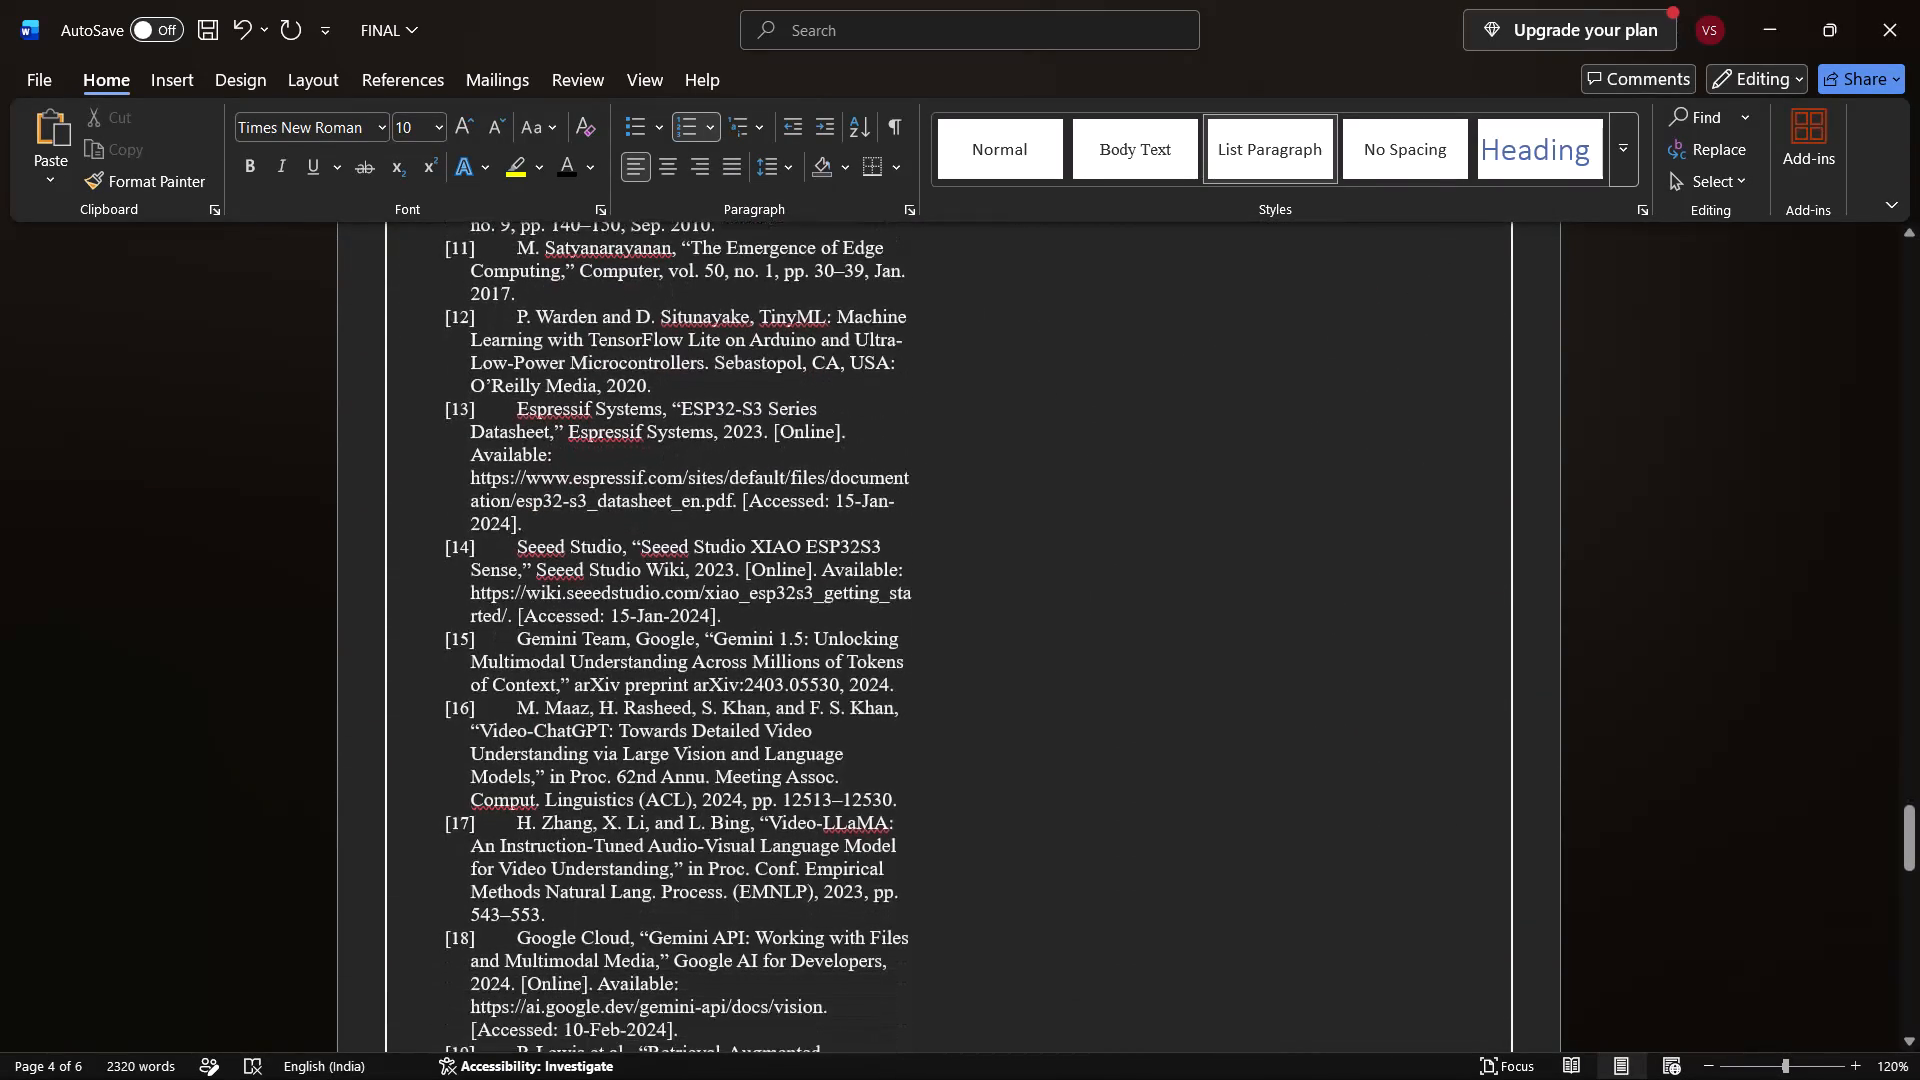
pyautogui.scroll(-3, 1364, 848)
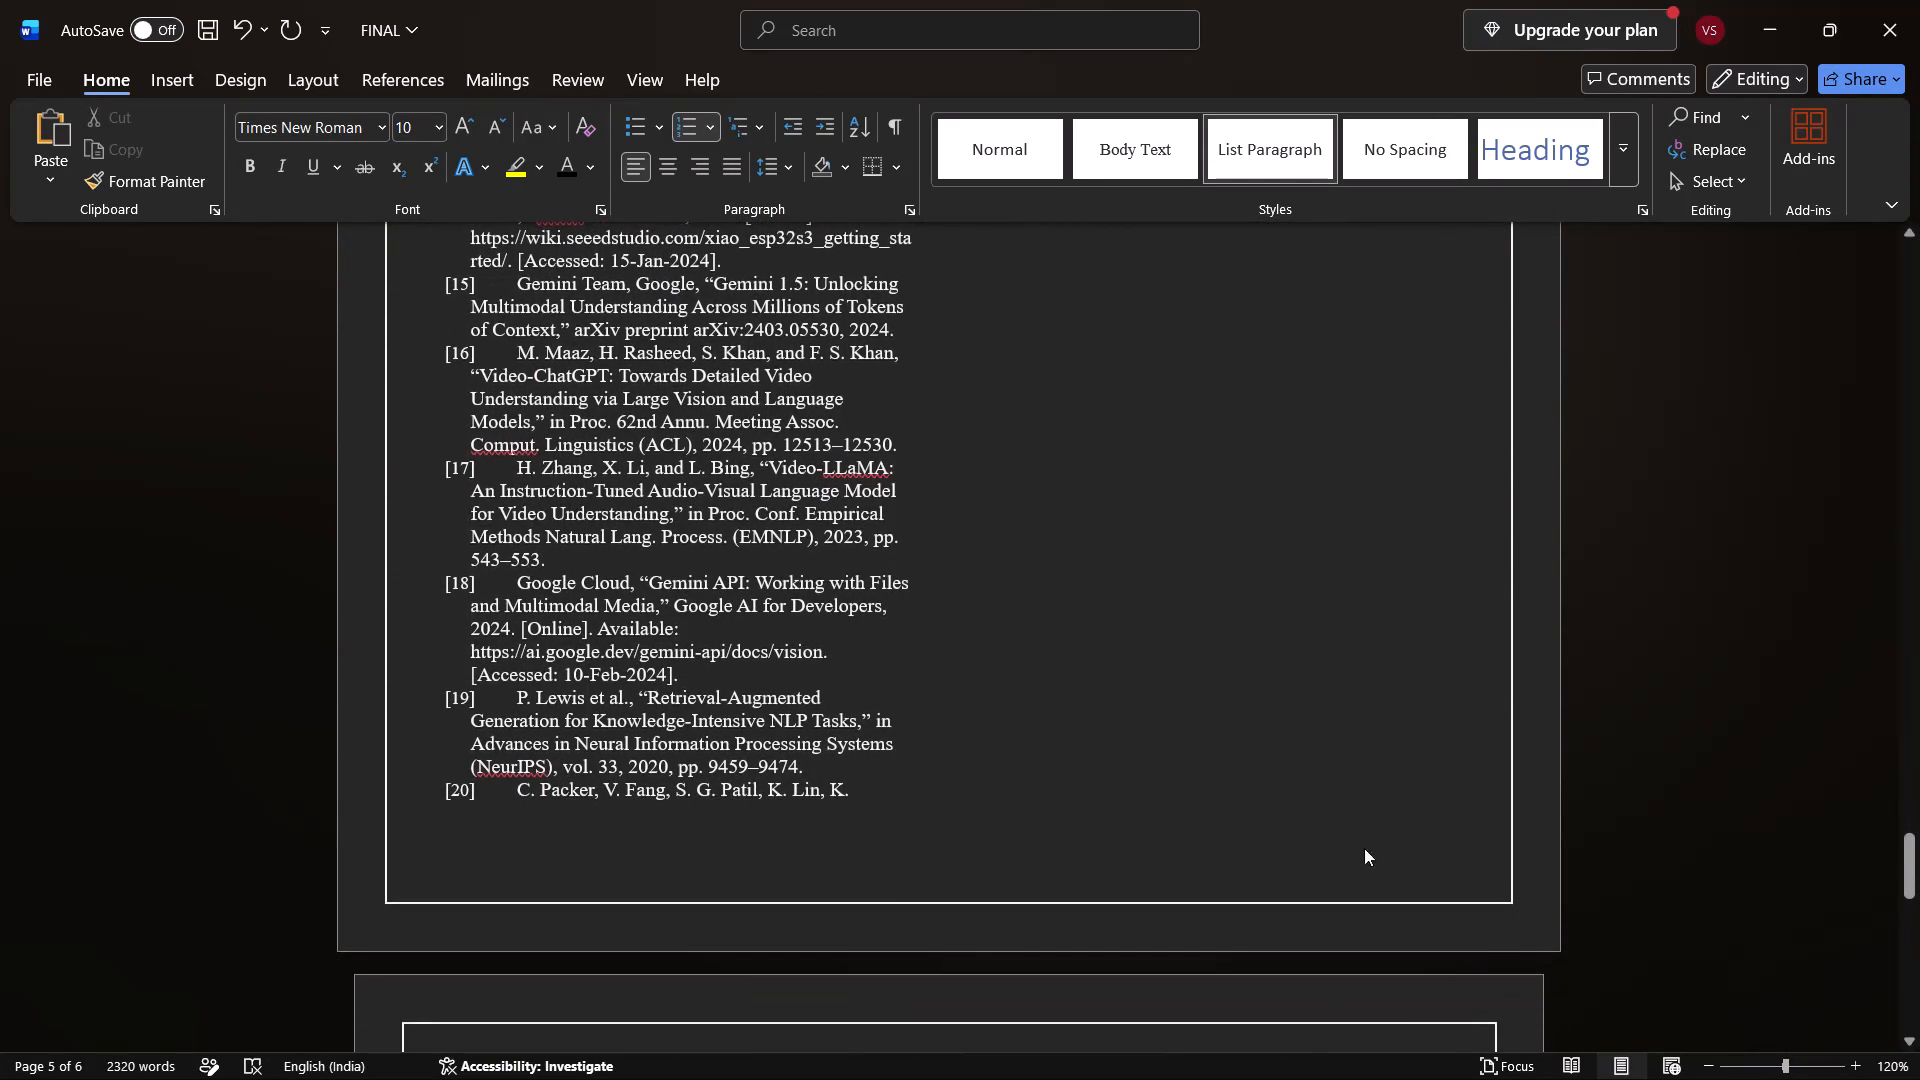
pyautogui.scroll(-5, 1364, 848)
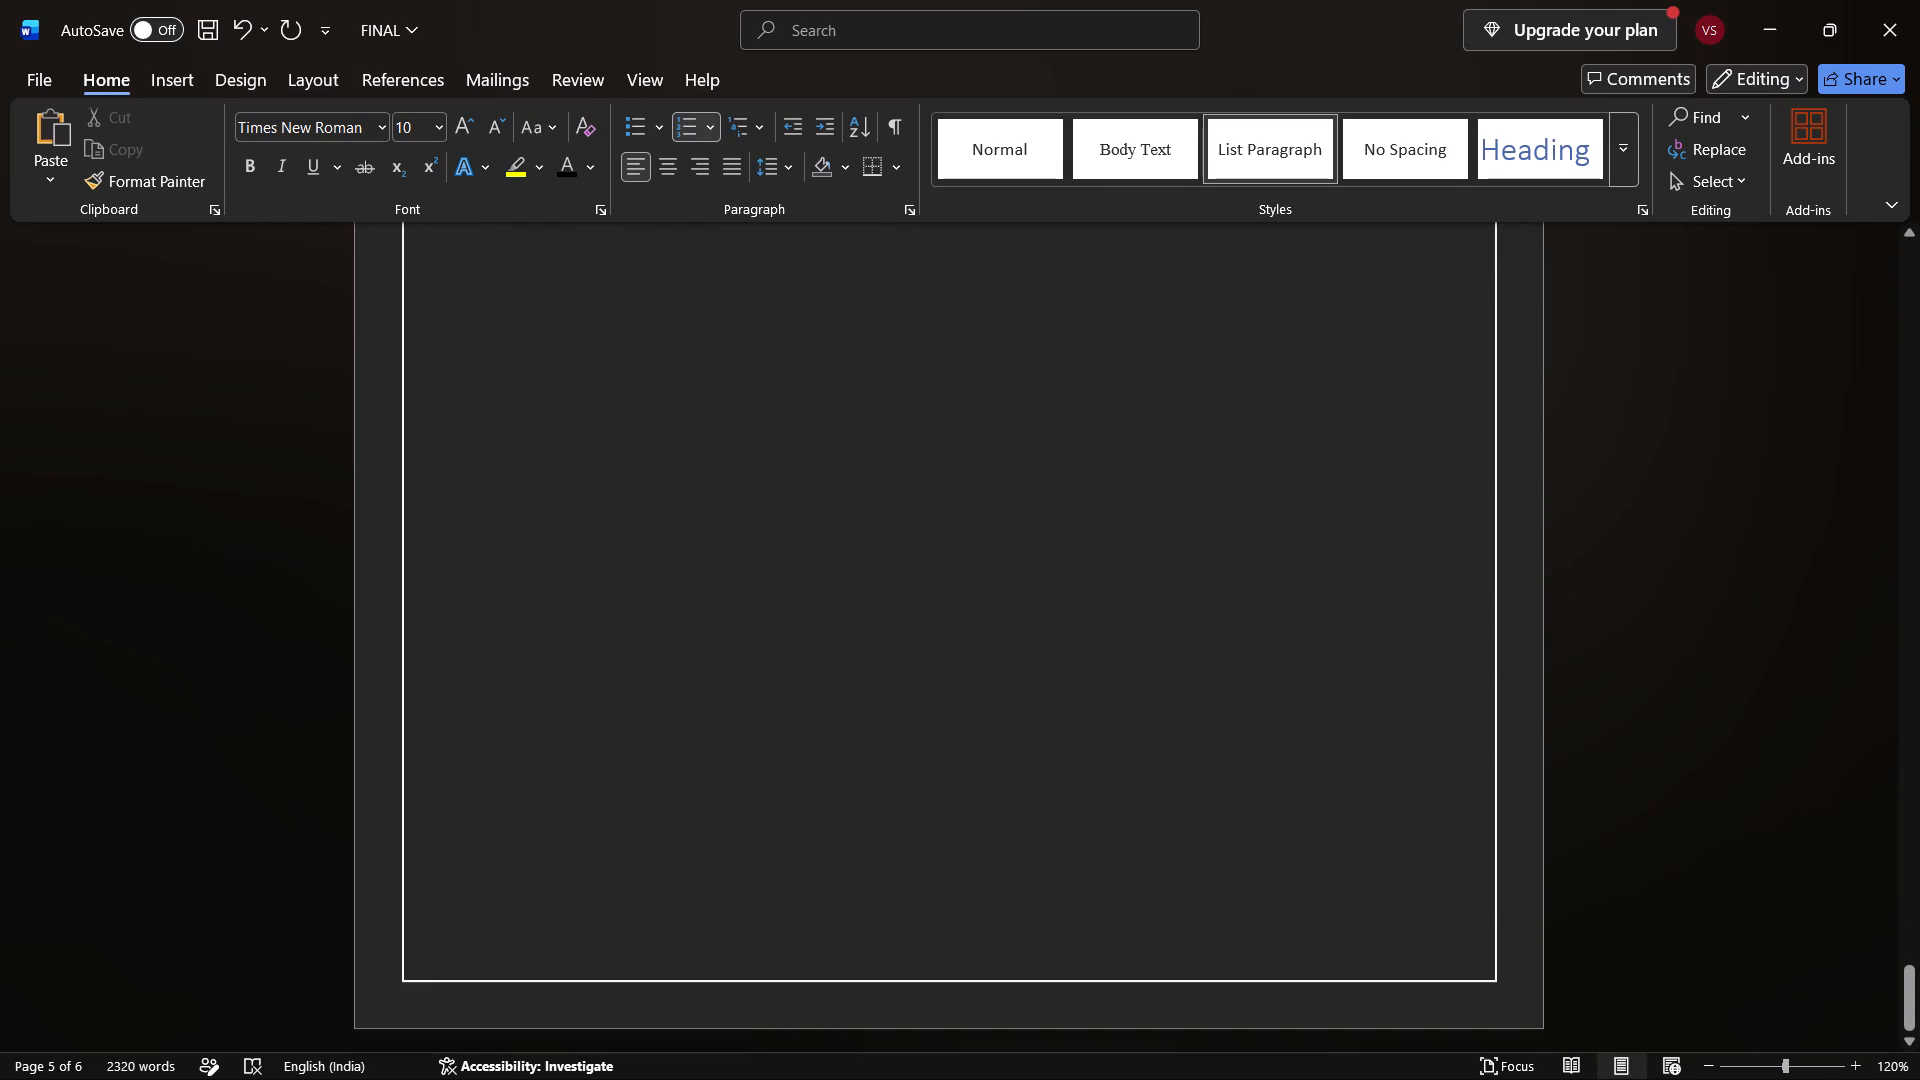
pyautogui.scroll(4, 1364, 848)
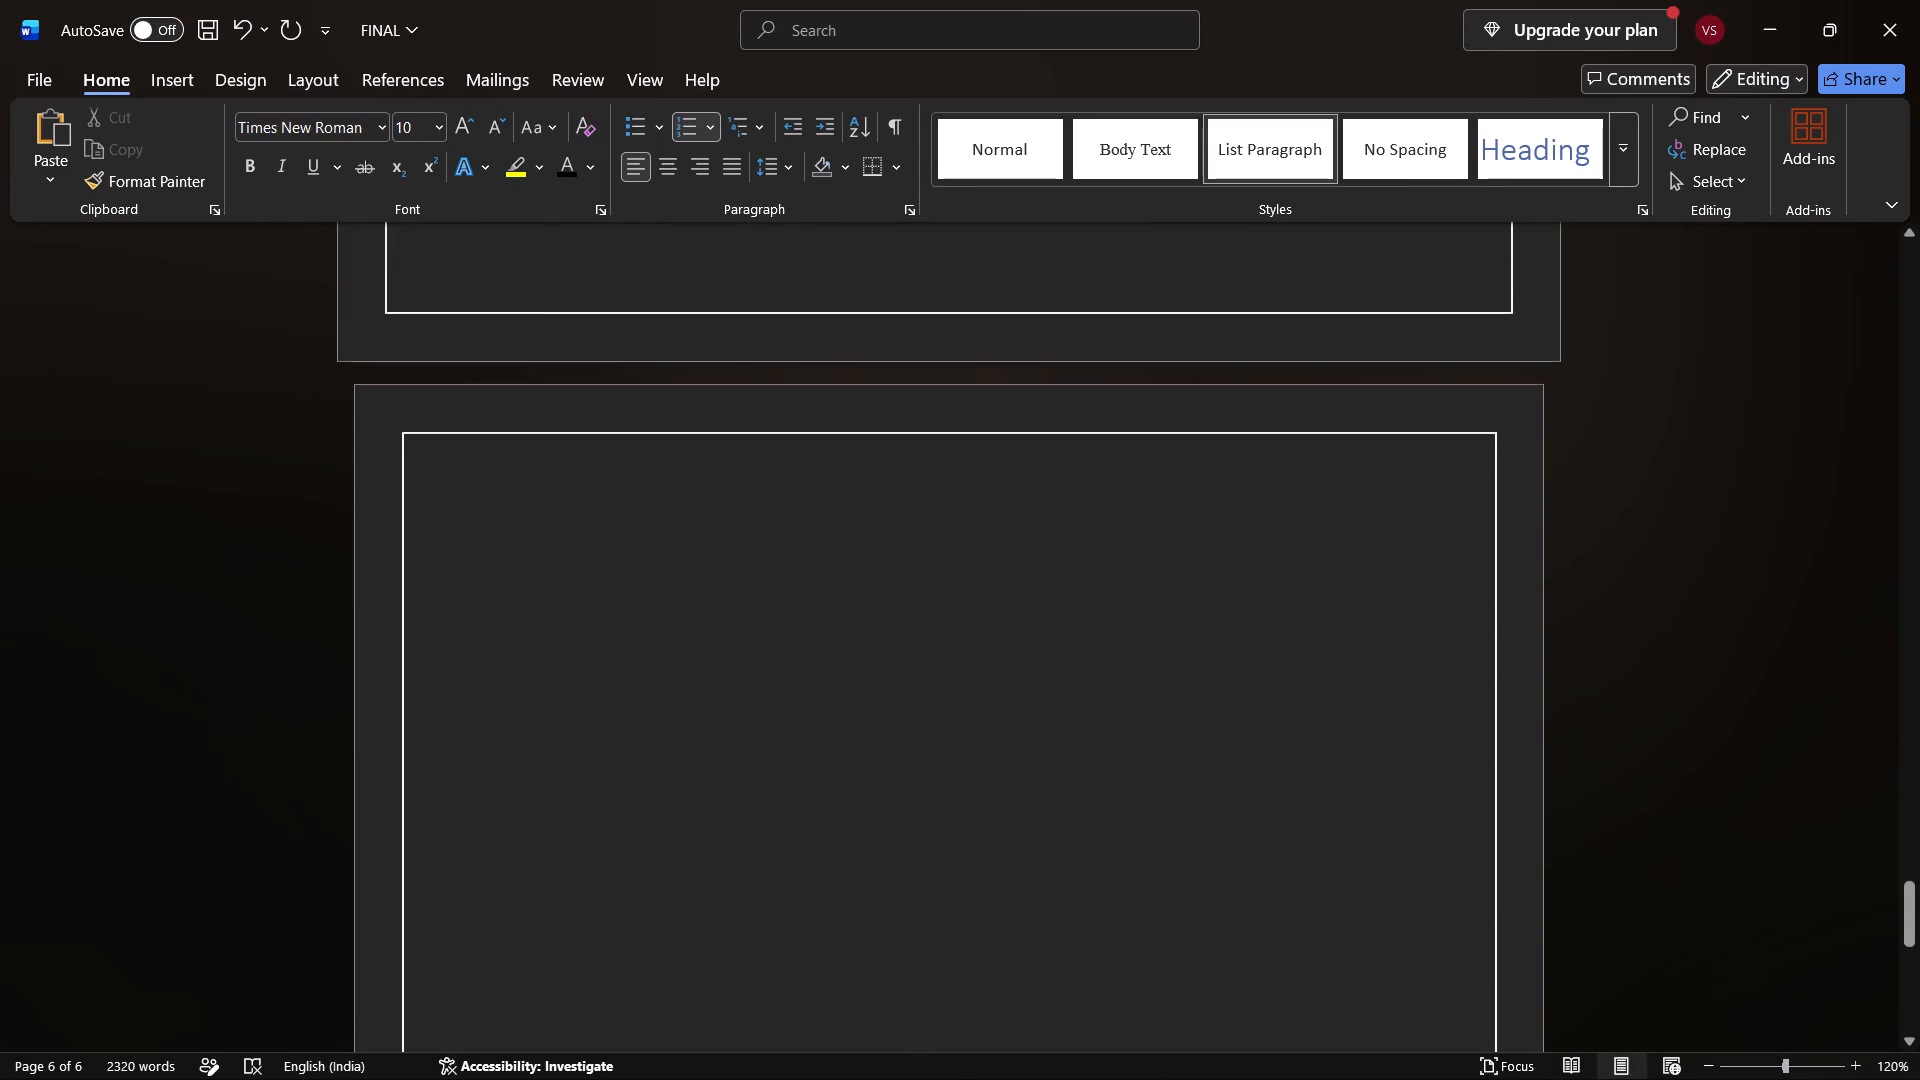
# Add the heading text RESULT two lines below the Conclusion's last paragraph, directly above the REFERENCES heading.
pyautogui.scroll(3, 1364, 848)
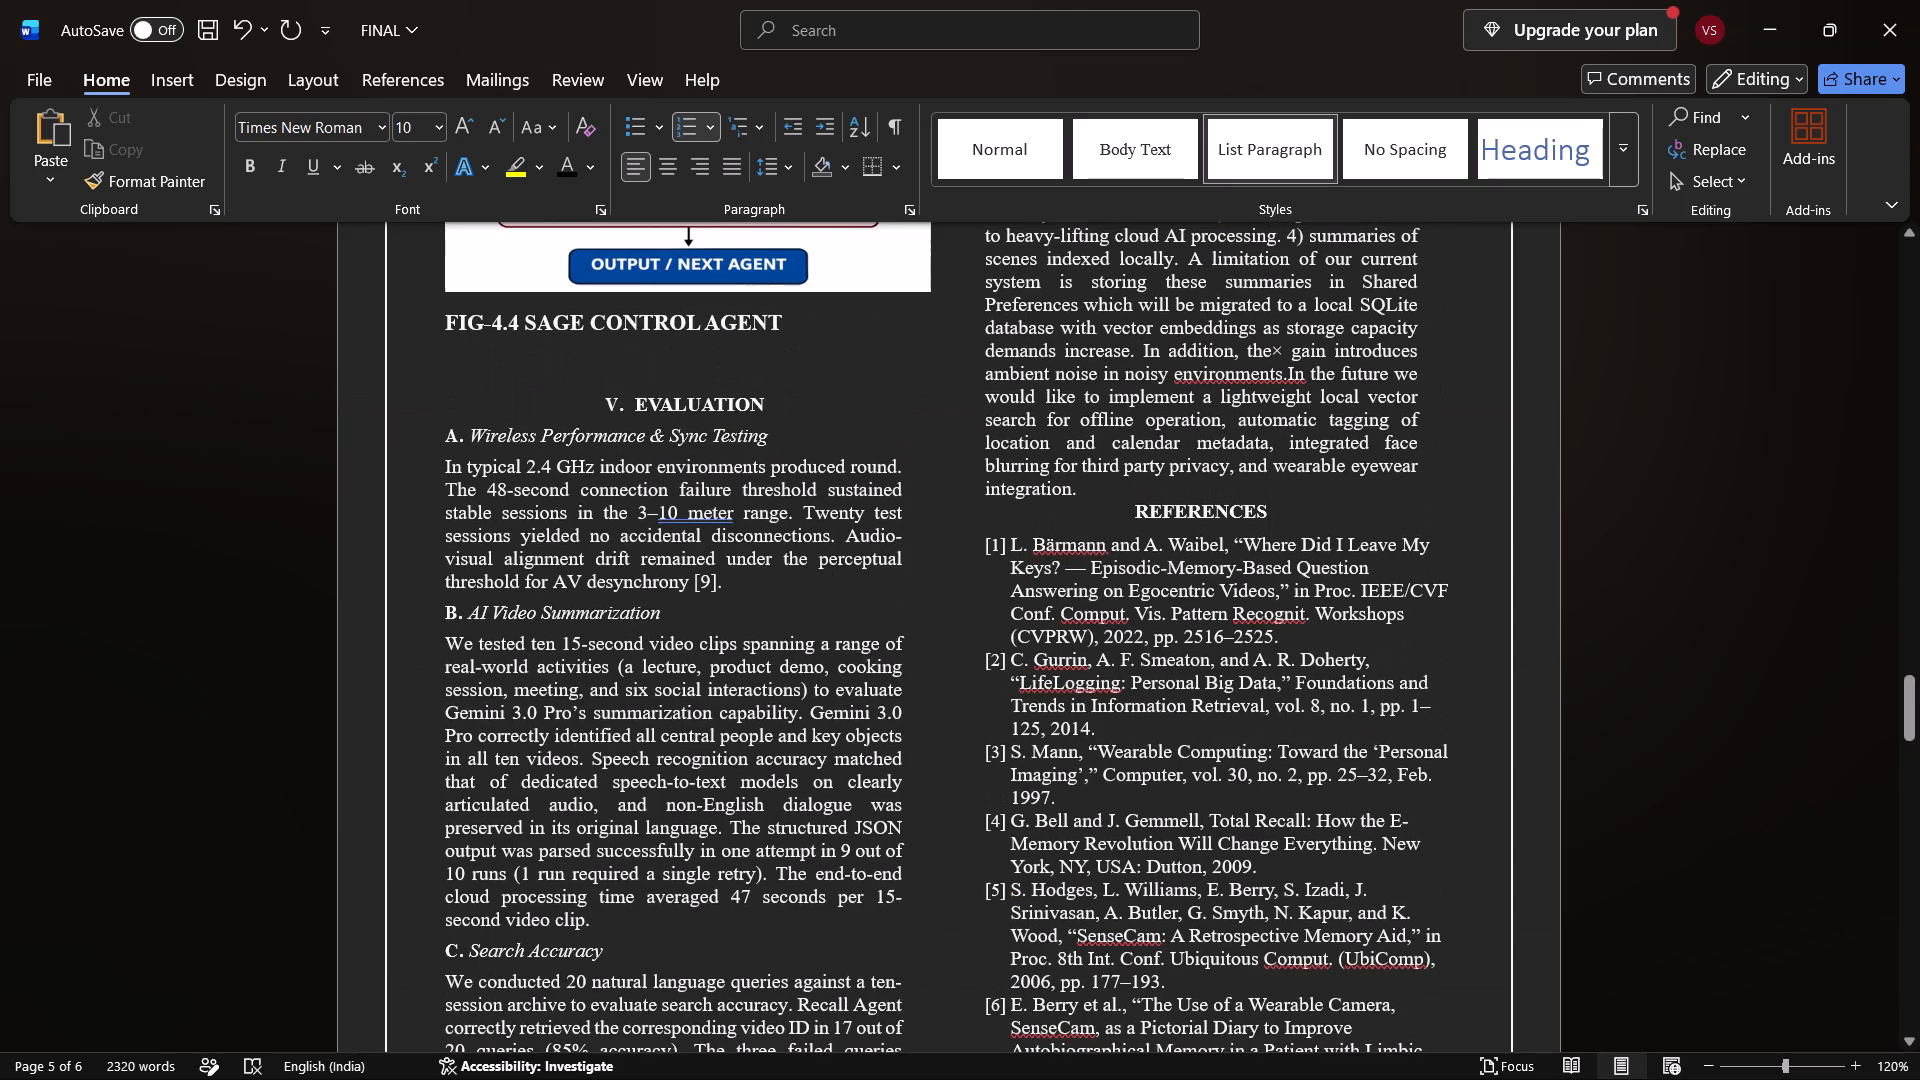
pyautogui.click(1114, 492)
pyautogui.press('Return')
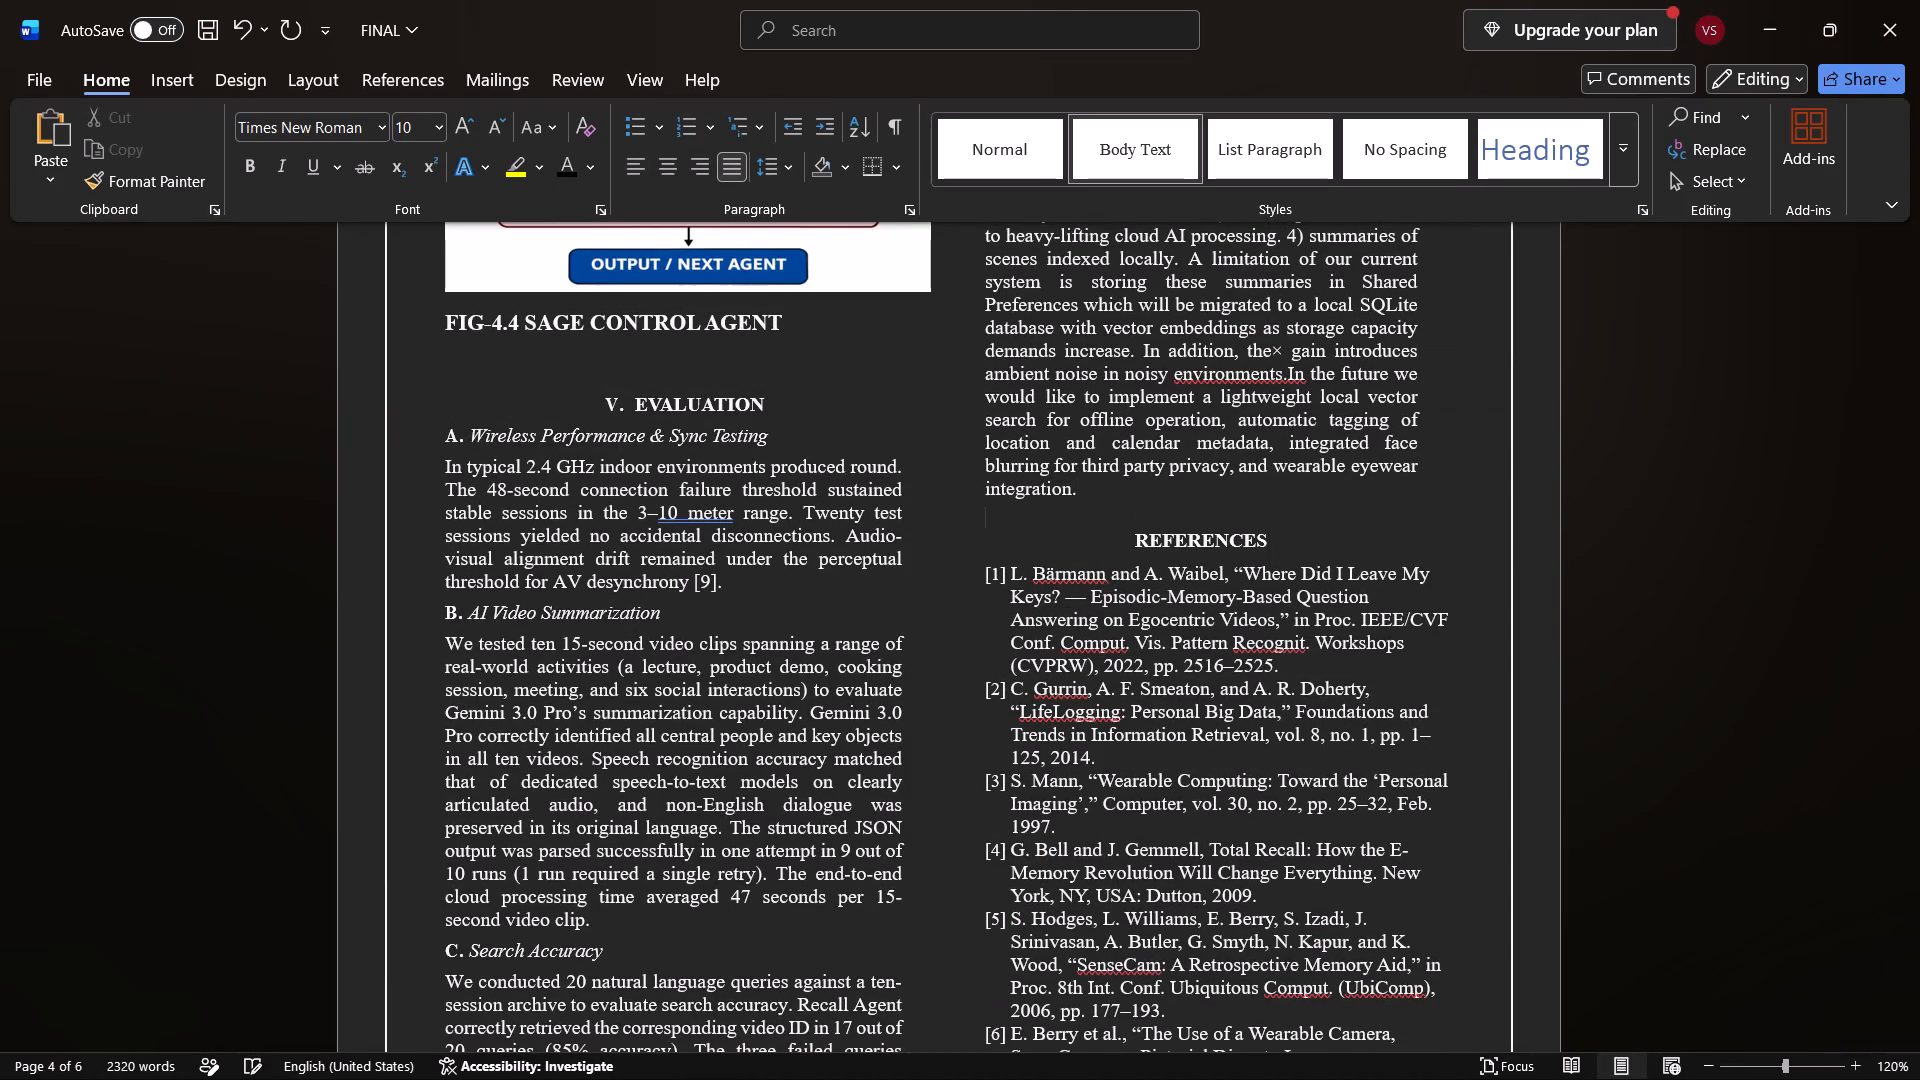
pyautogui.press('Return')
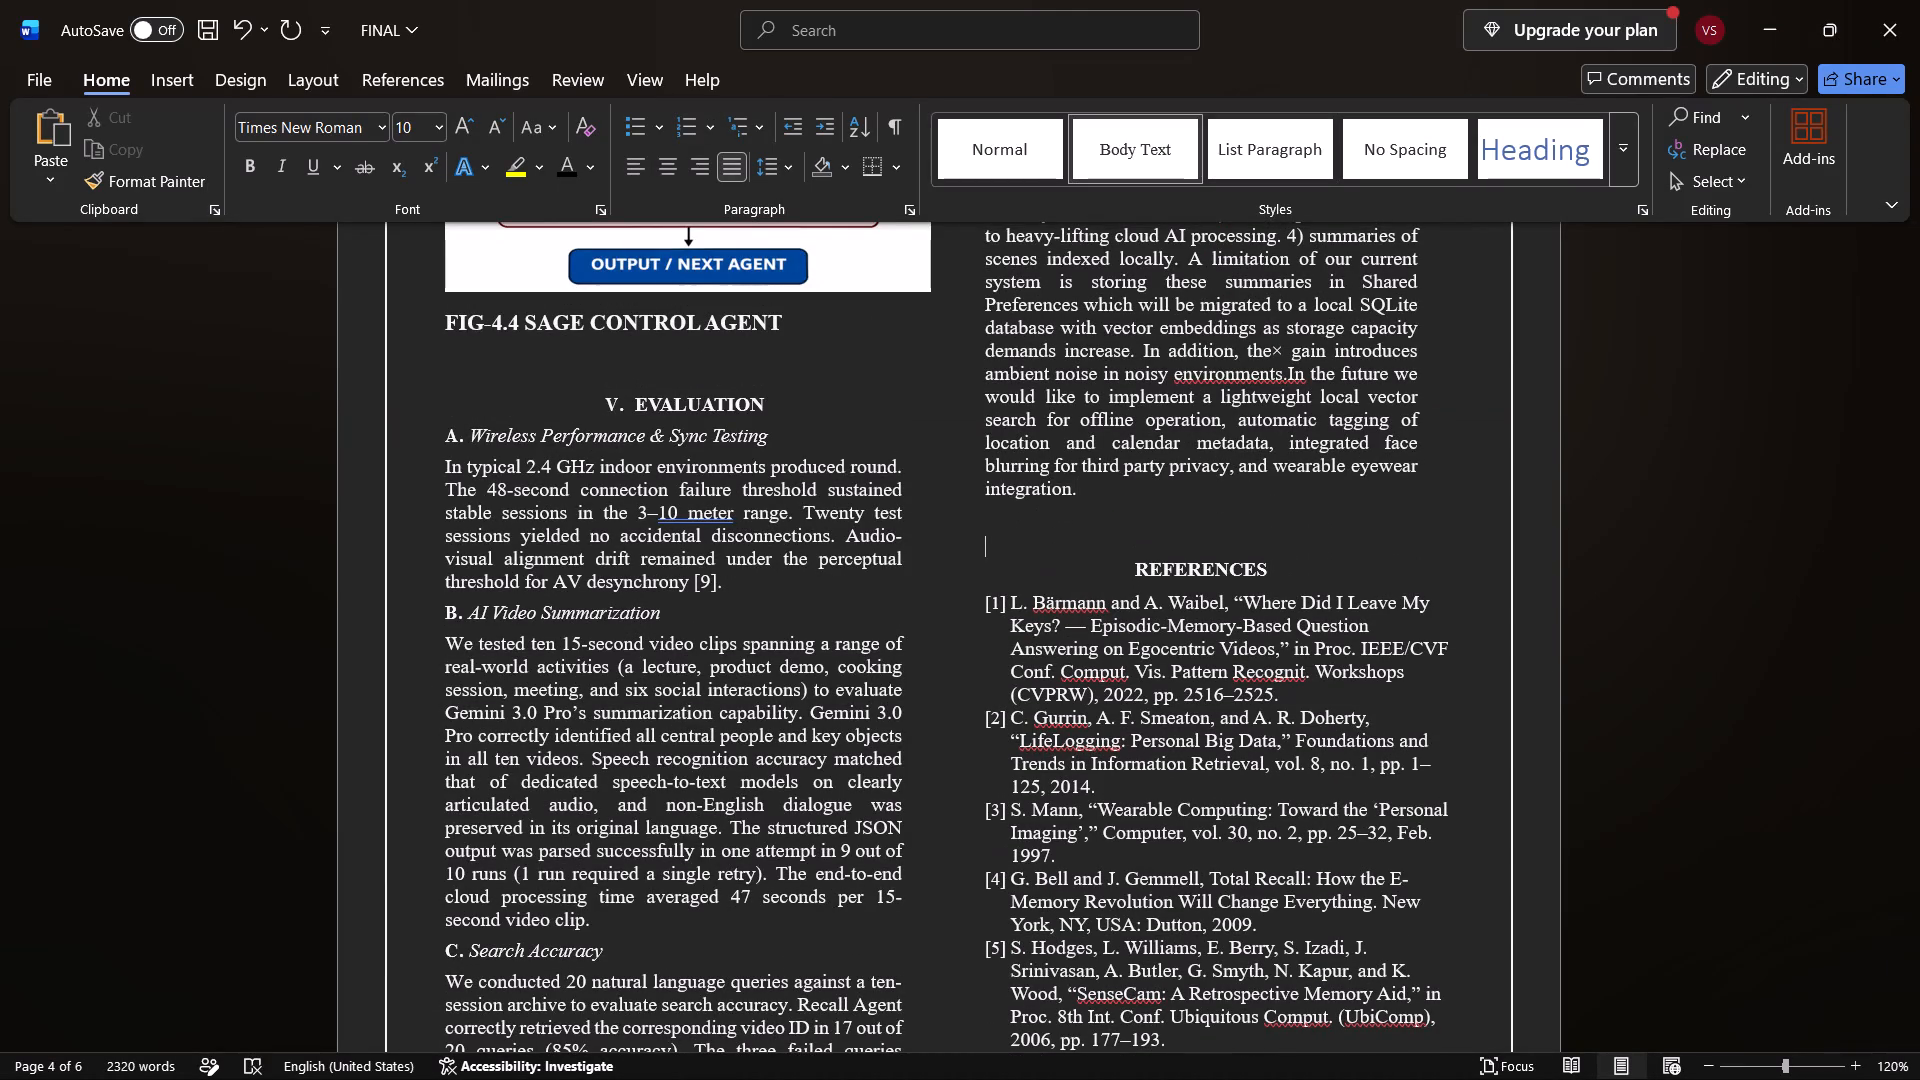
pyautogui.write('RES')
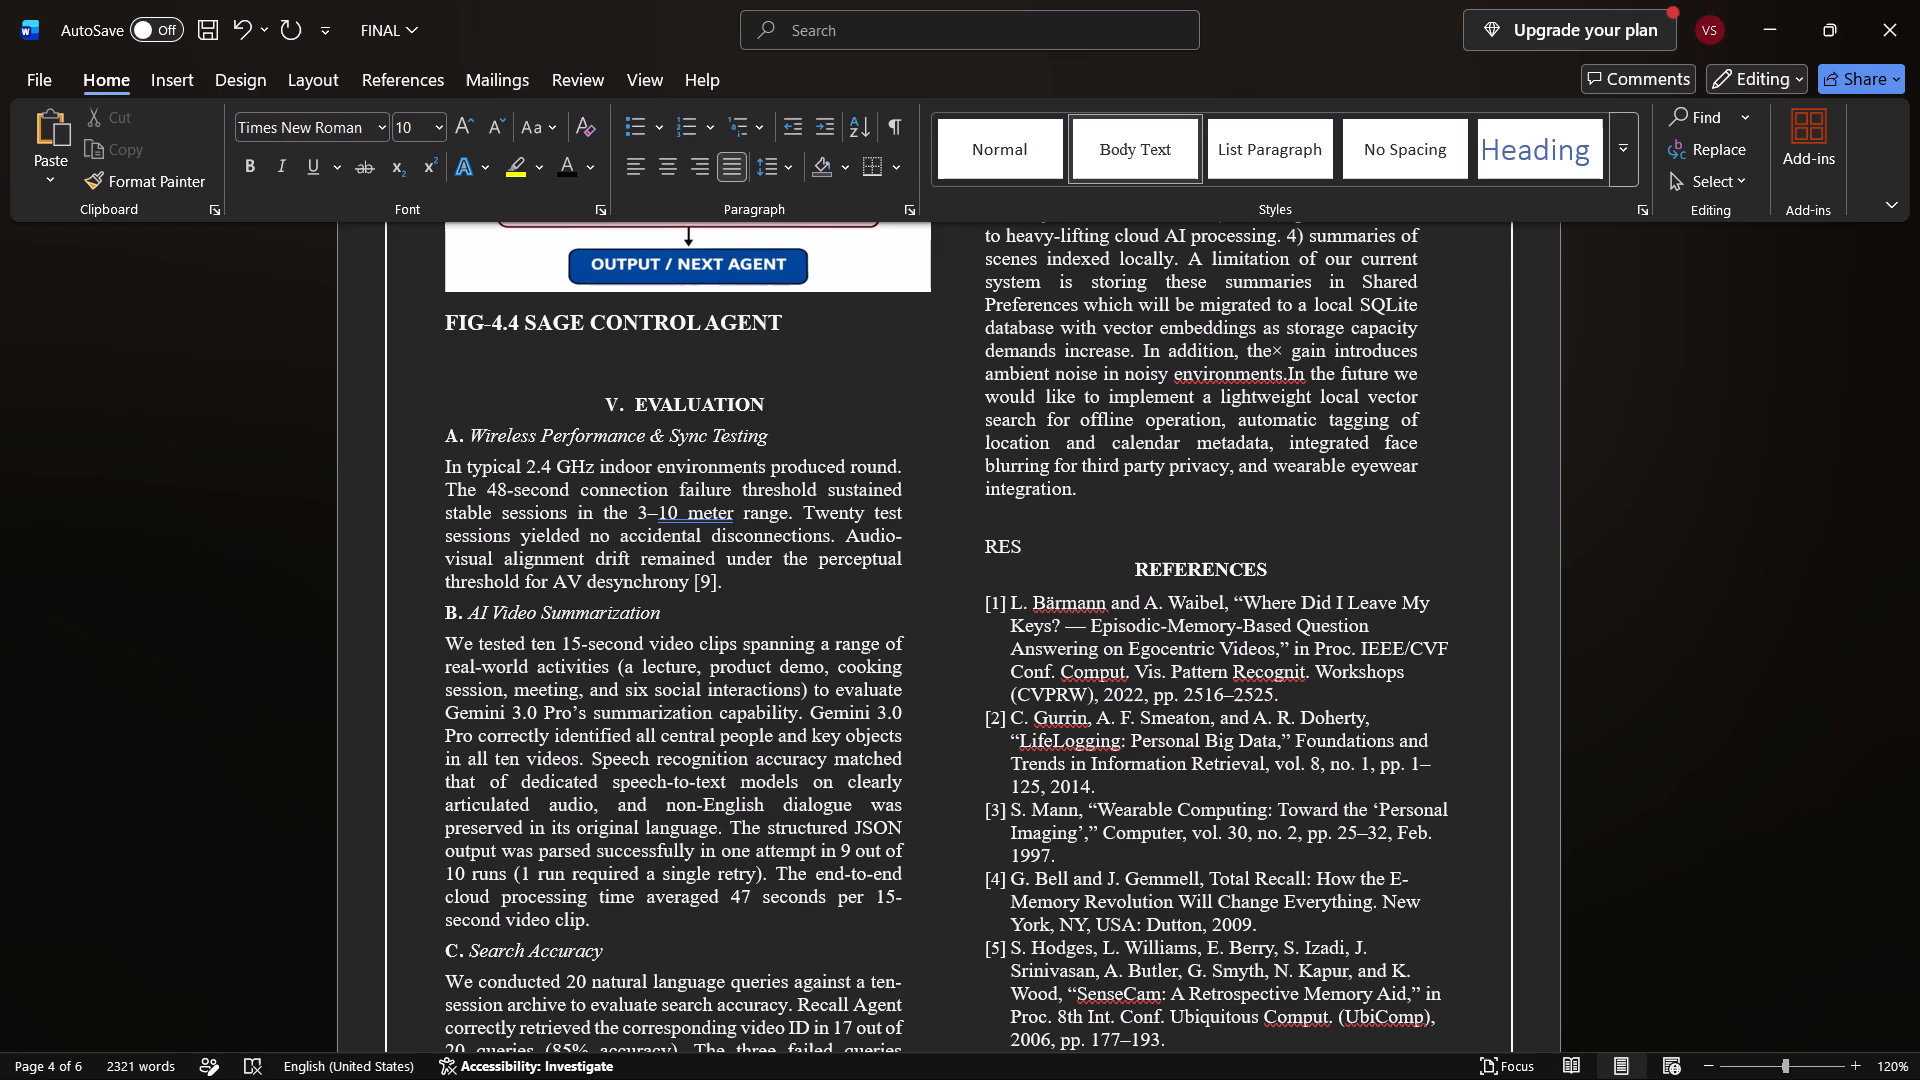
pyautogui.press('u')
pyautogui.write('LT')
pyautogui.press('space')
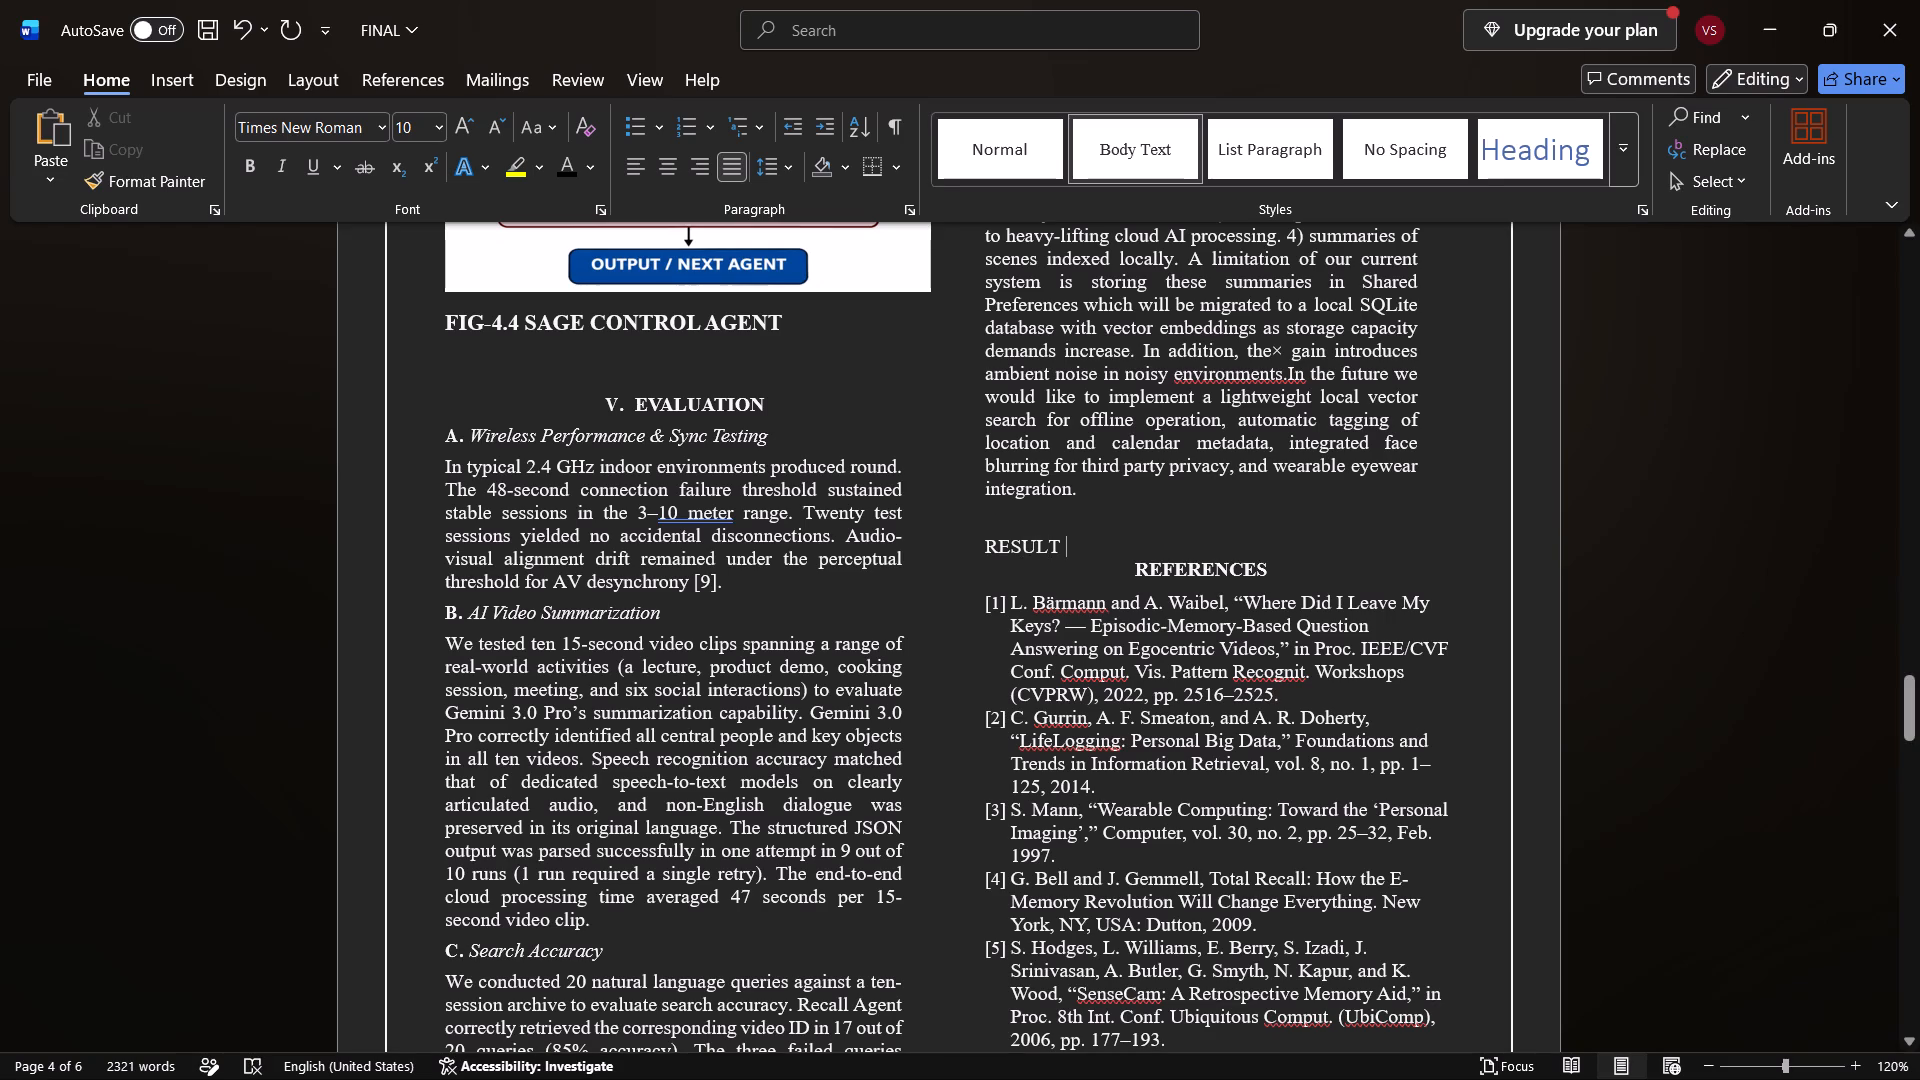
# Make the RESULT heading bold and centred, and add an empty line between it and REFERENCES.
pyautogui.moveTo(1080, 546); pyautogui.dragTo(976, 546)
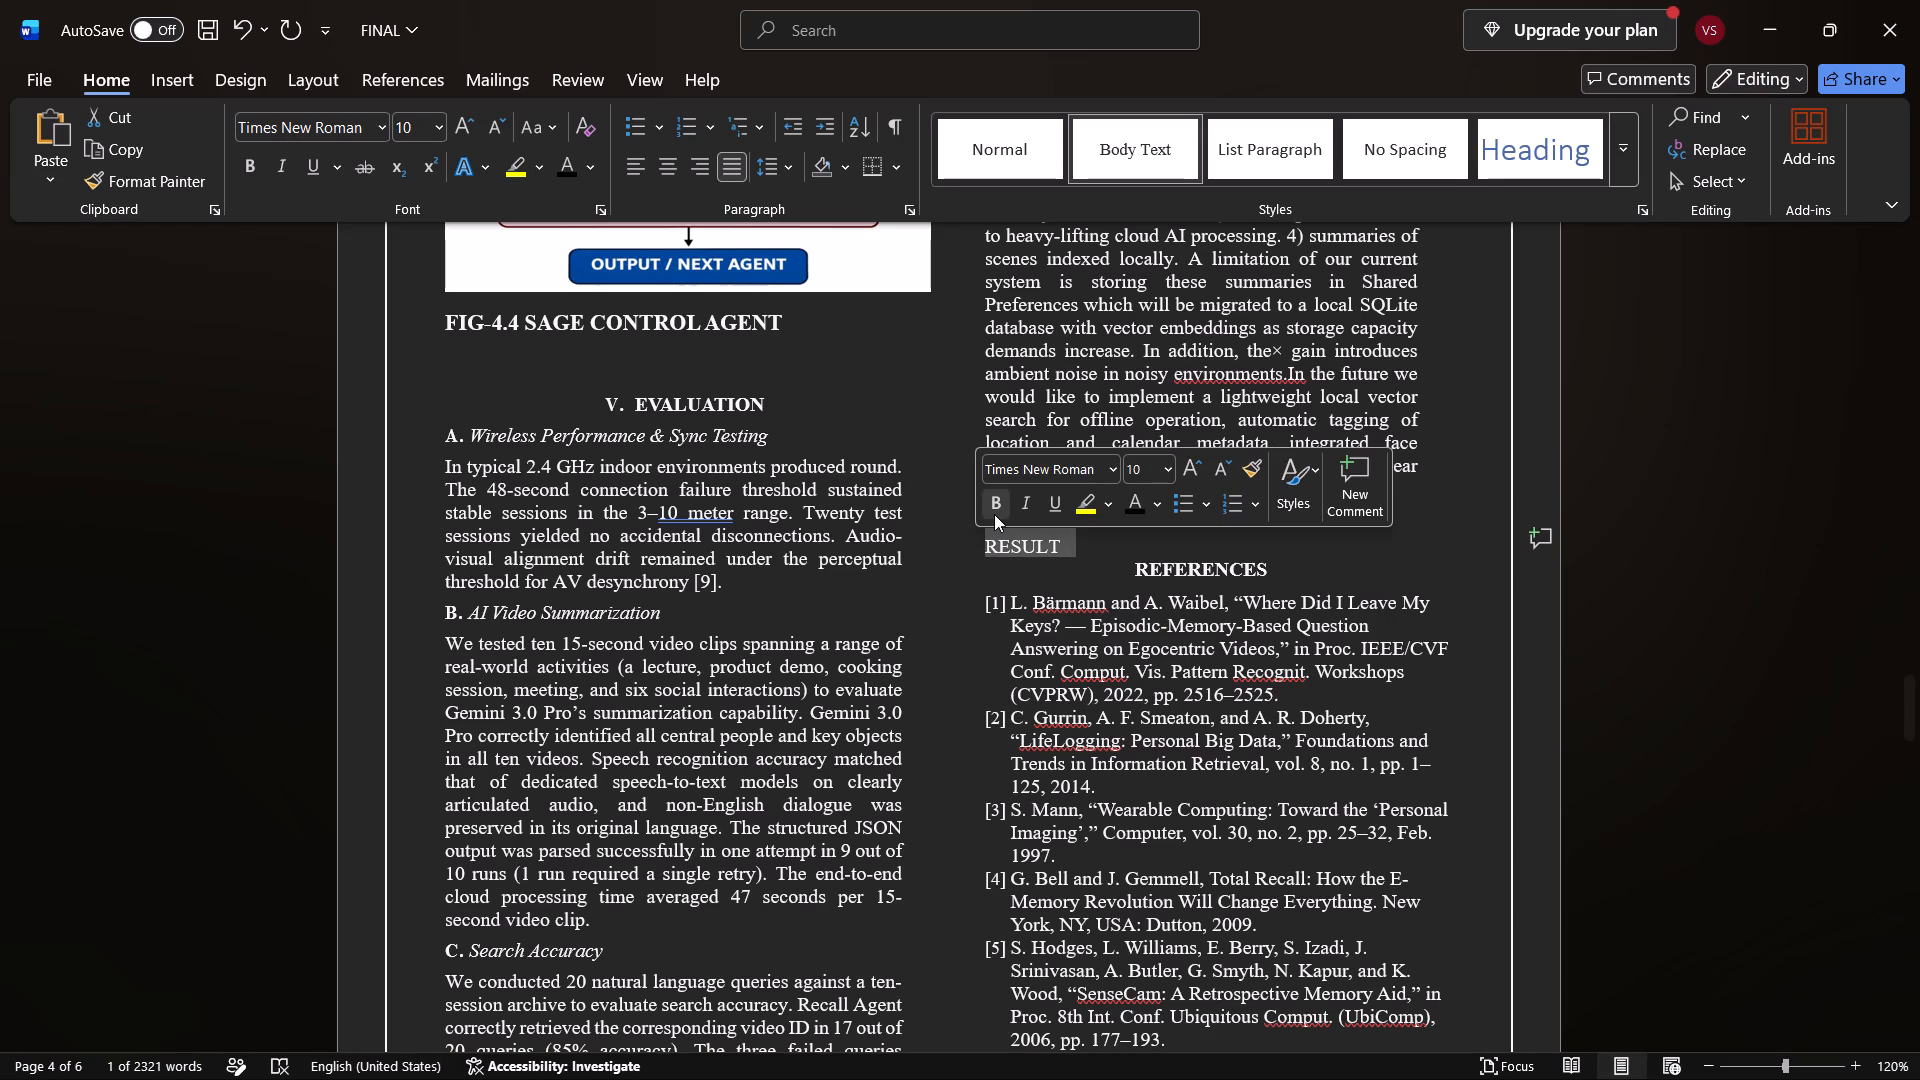
pyautogui.click(994, 514)
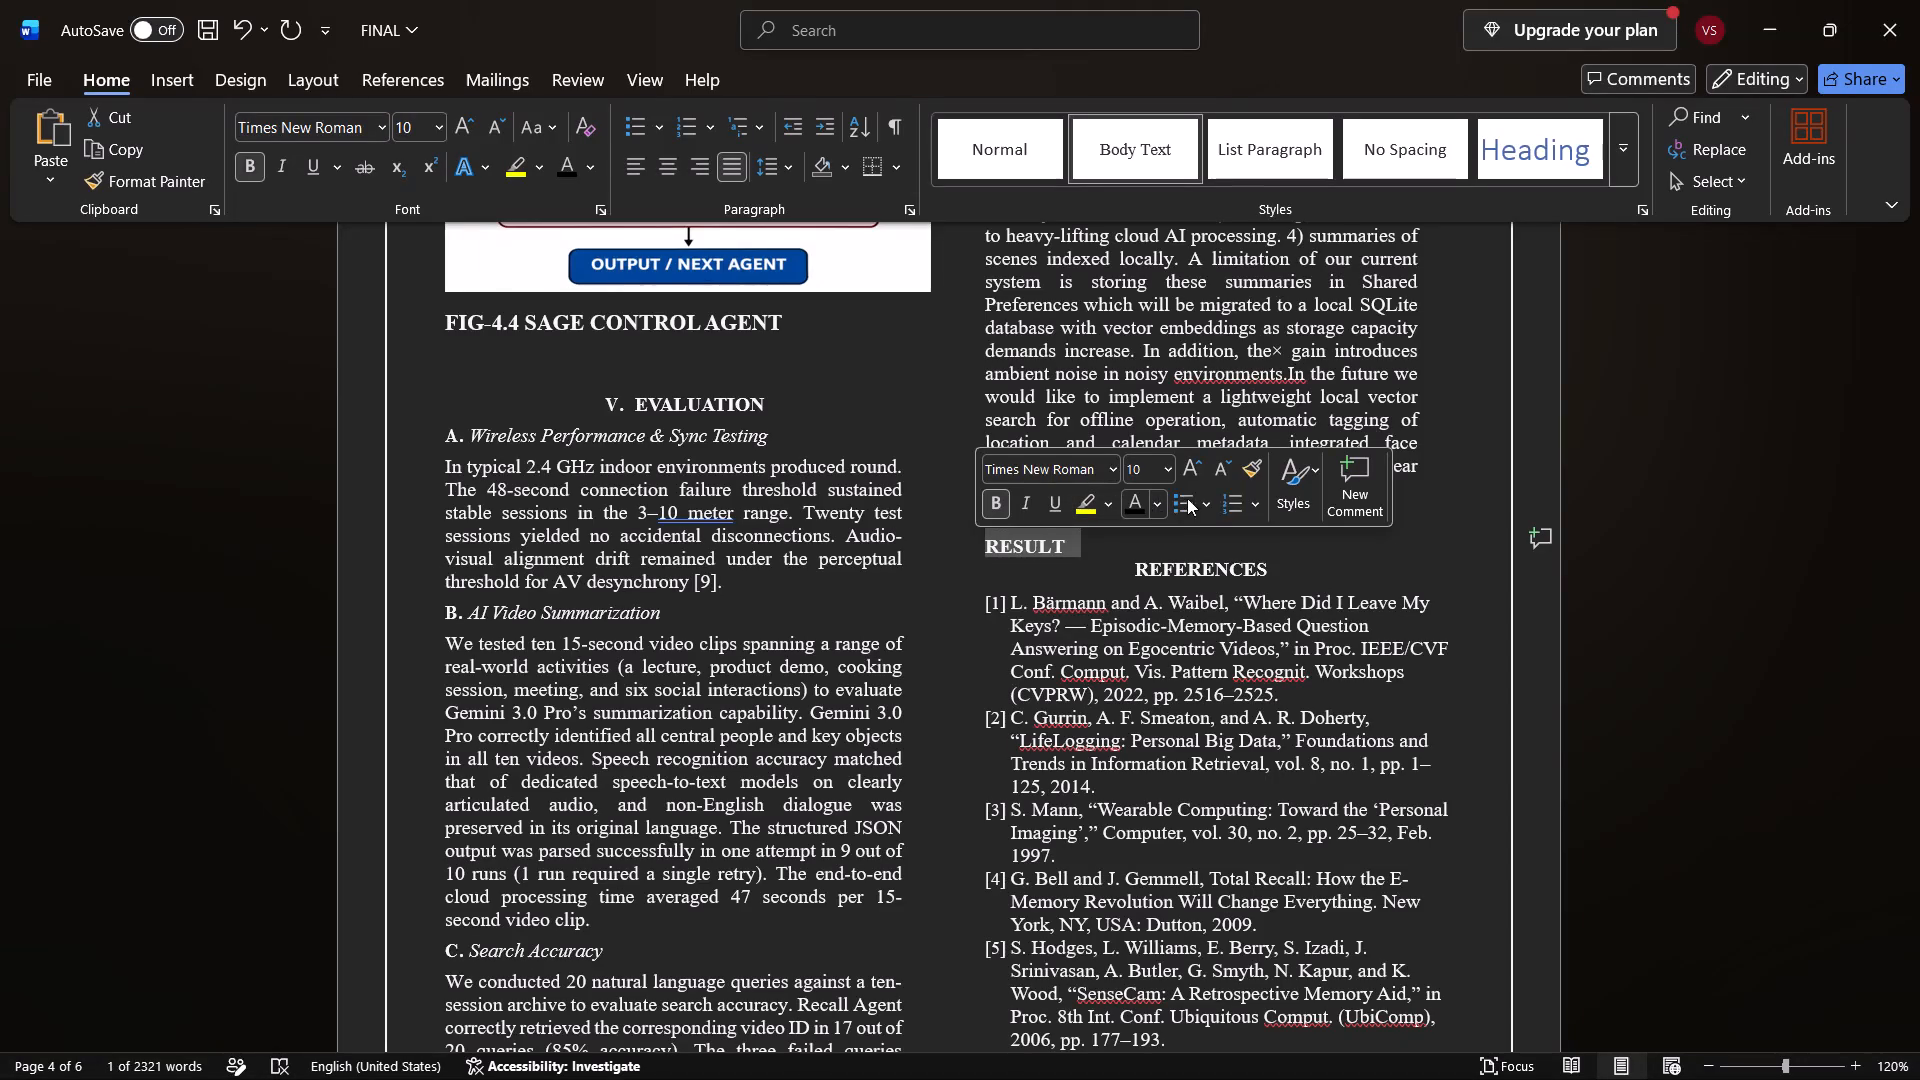
pyautogui.click(666, 180)
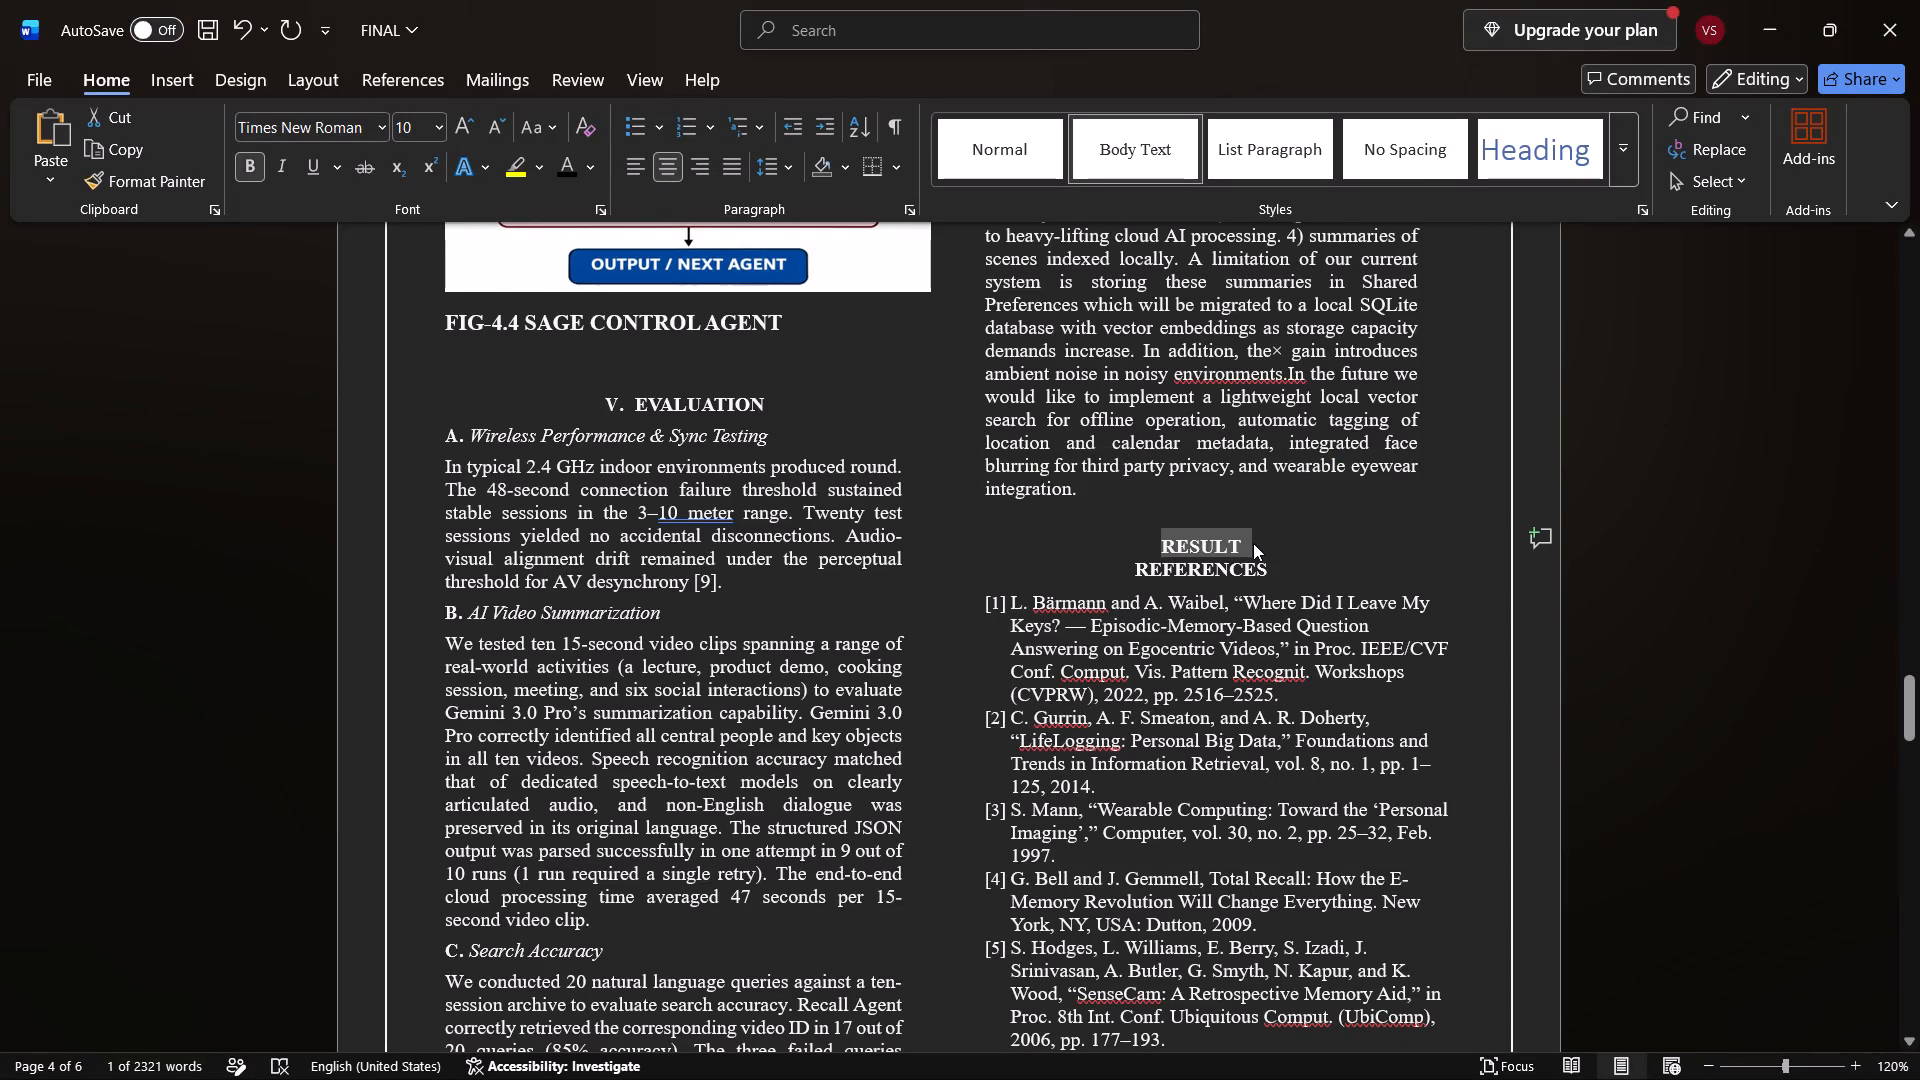
pyautogui.click(1253, 543)
pyautogui.press('Return')
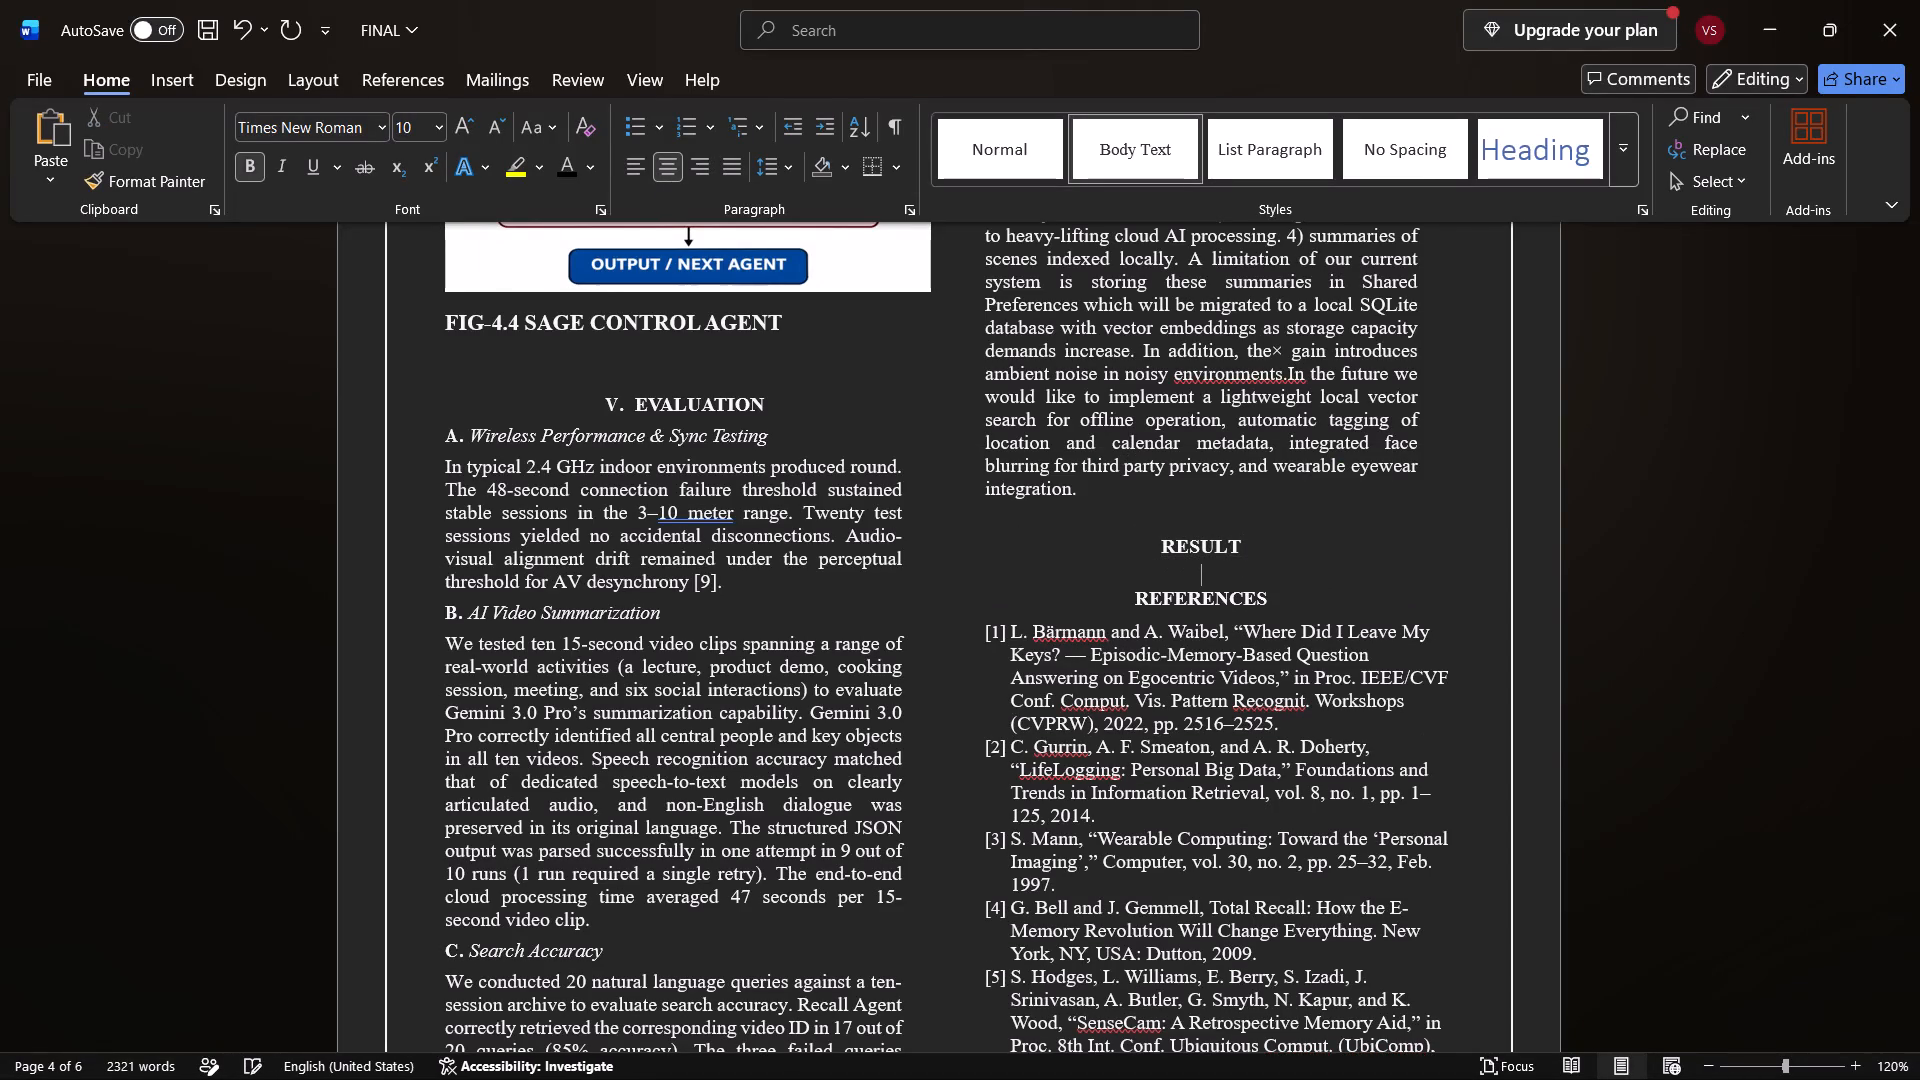